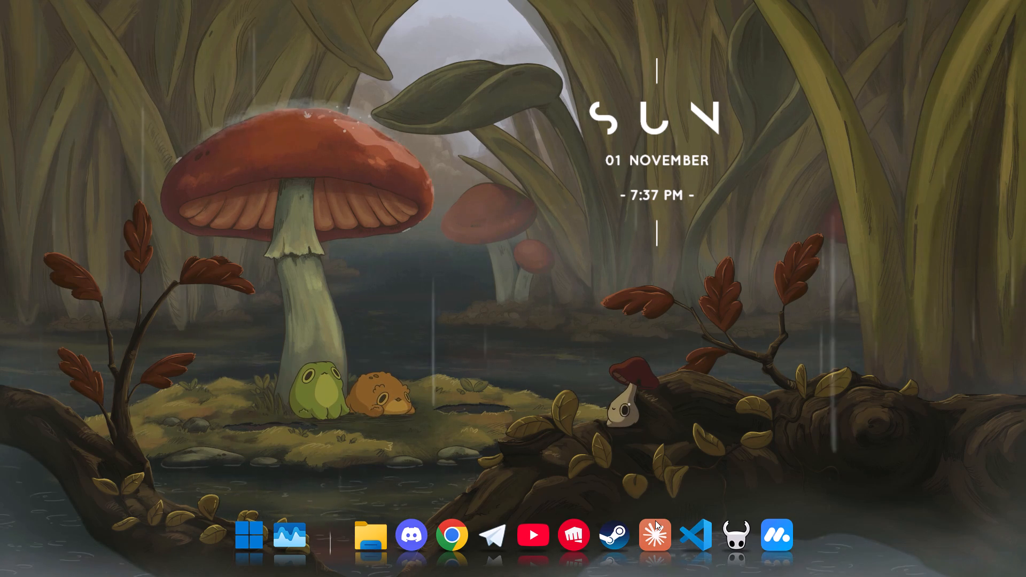
Launch PowerPoint and open the Dark_Beam_Blank_13_Slides.pptx presentation.
{"action": "left_click", "coordinate": [240, 558]}
{"action": "type", "text": "pp"}
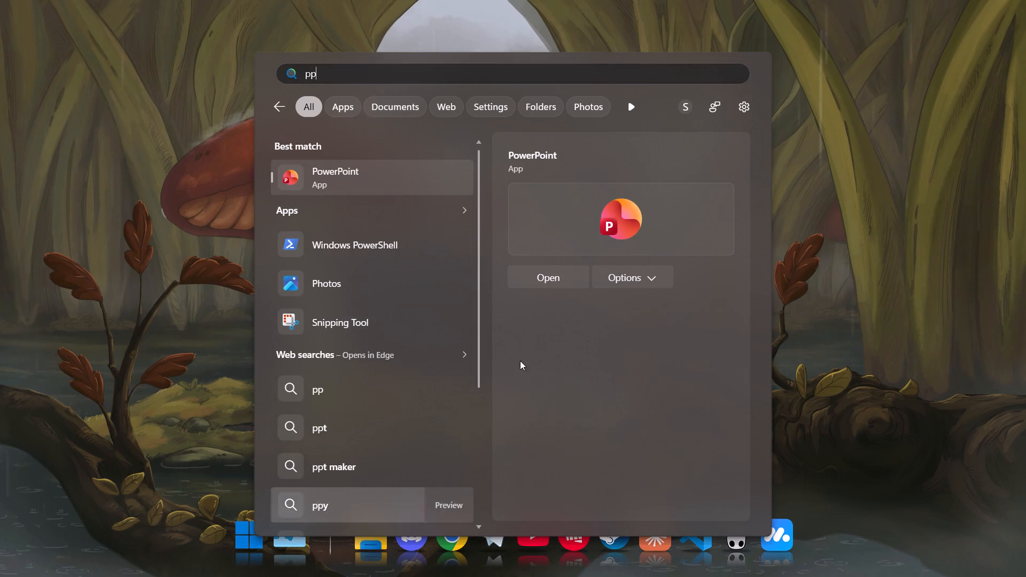
{"action": "left_click_drag", "start_coordinate": [556, 266], "coordinate": [558, 274]}
{"action": "left_click", "coordinate": [558, 274]}
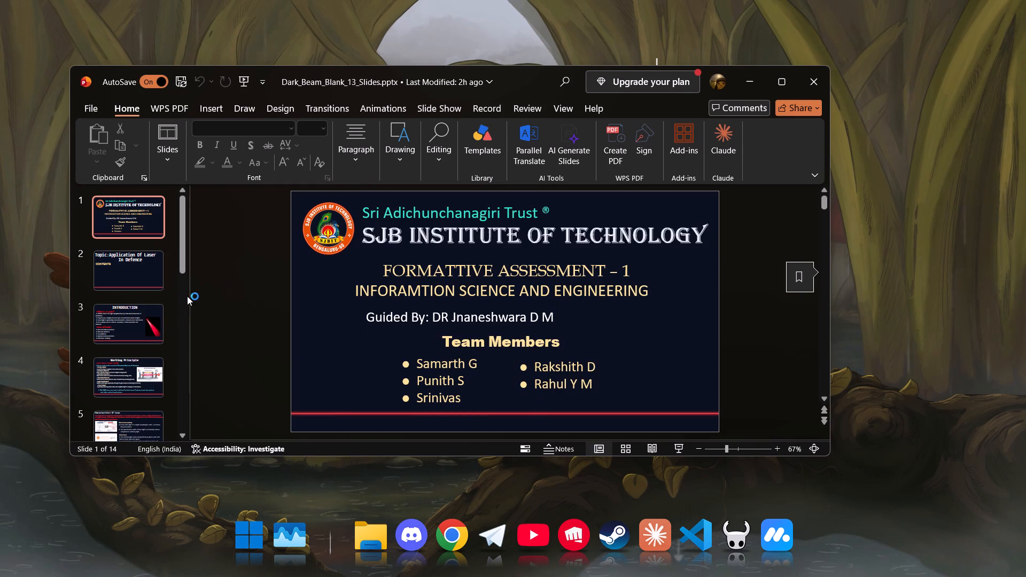
Review slides 2 to 6 of the laser presentation, maximizing the window, and go to the blank slide 7.
{"action": "left_click", "coordinate": [144, 276]}
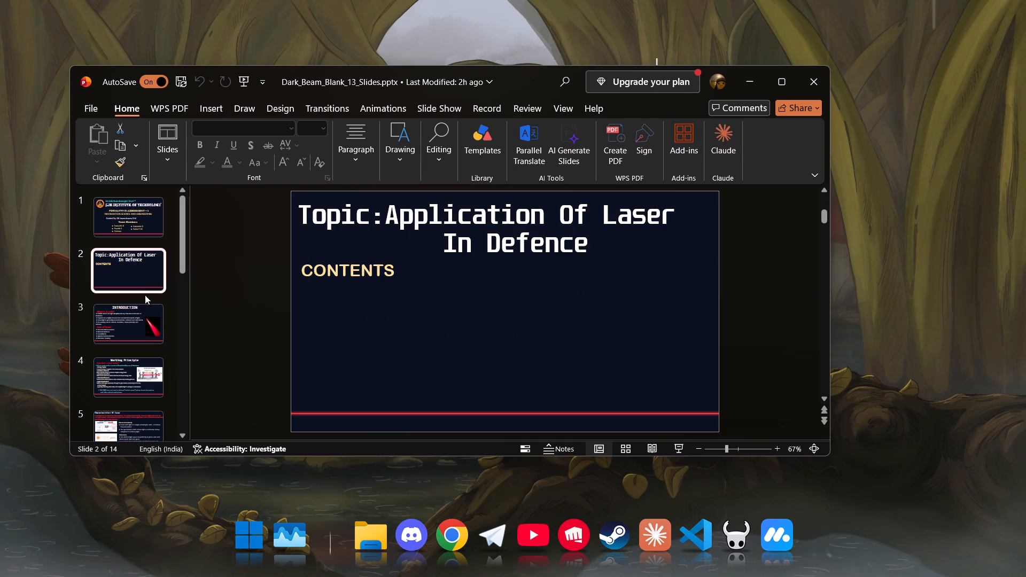
{"action": "left_click", "coordinate": [145, 314]}
{"action": "left_click", "coordinate": [139, 365]}
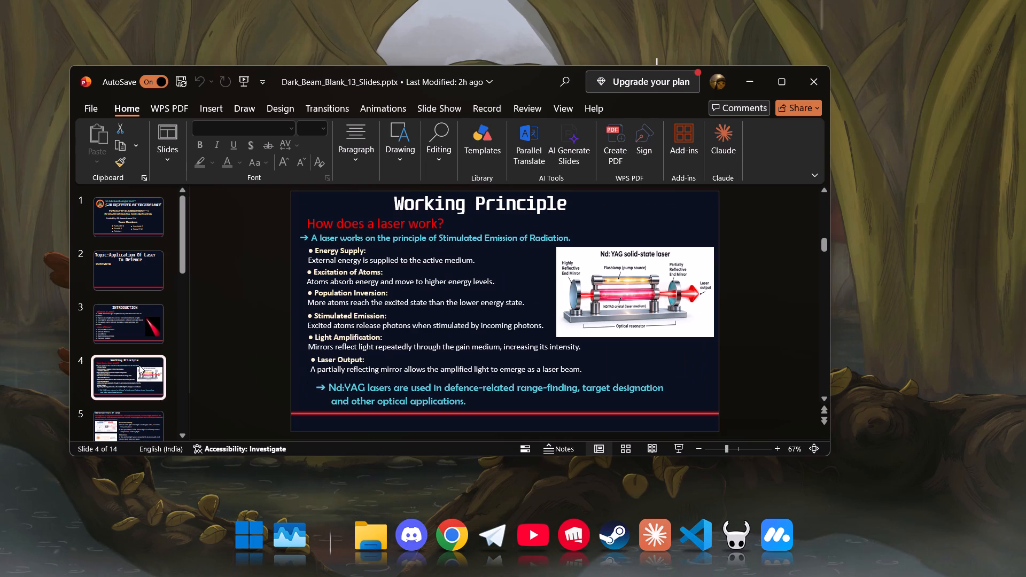
{"action": "left_click", "coordinate": [145, 416]}
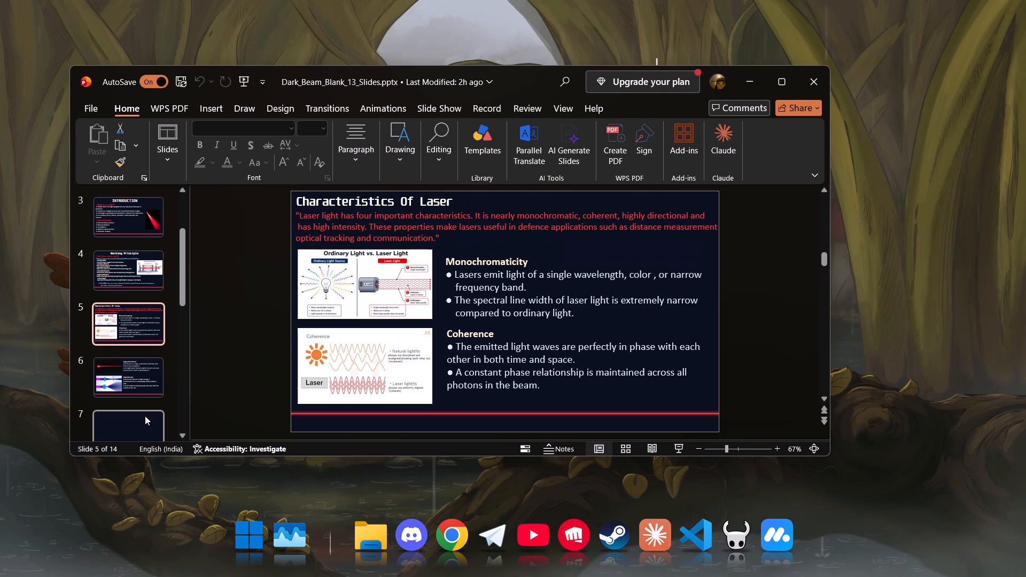
{"action": "left_click", "coordinate": [778, 67]}
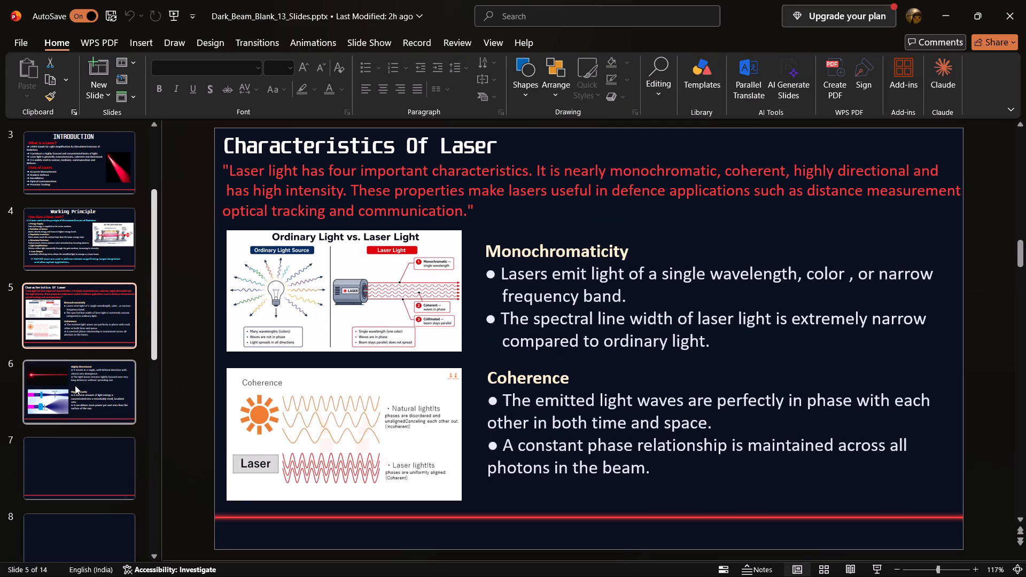
{"action": "left_click", "coordinate": [75, 385]}
{"action": "left_click", "coordinate": [99, 436]}
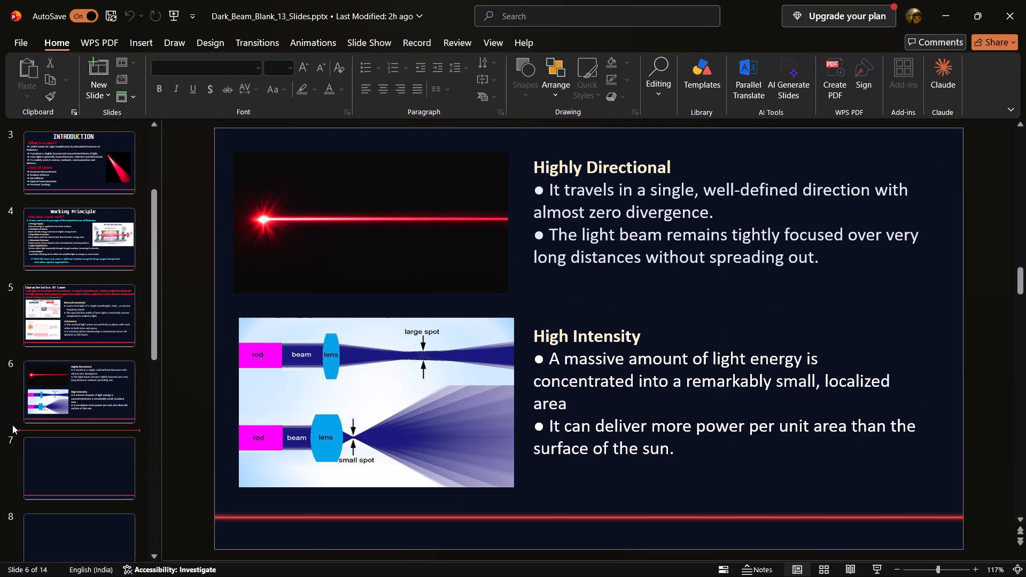
{"action": "left_click", "coordinate": [91, 489]}
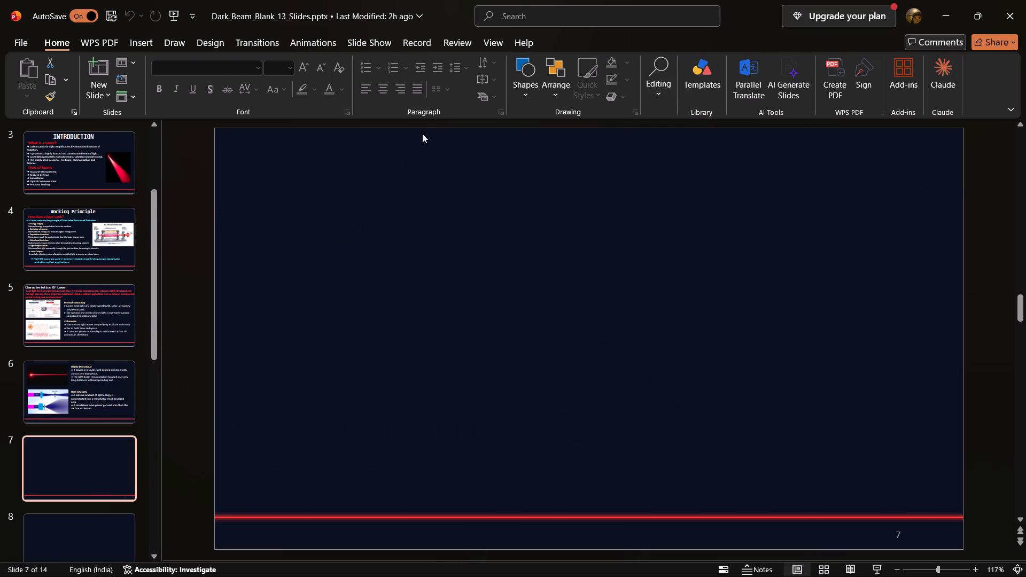
{"action": "left_click", "coordinate": [425, 128]}
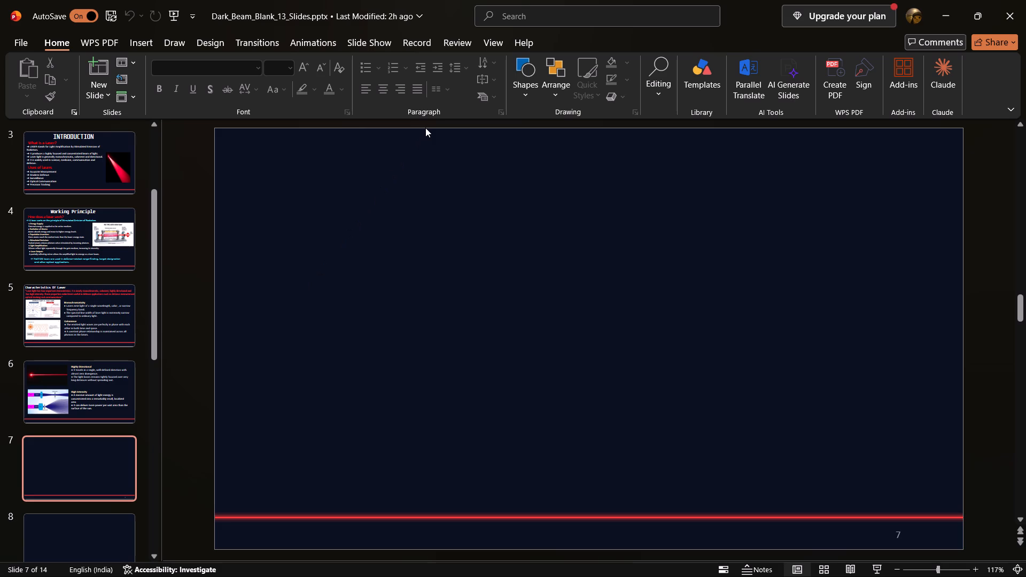
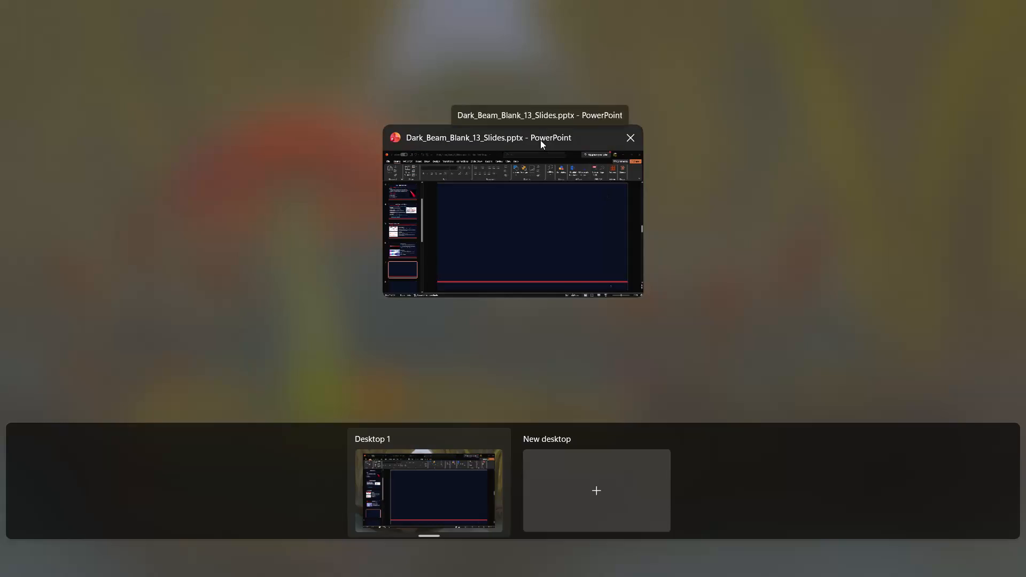
Switch to Google Chrome and open the ChatGPT site from the new tab page's shortcuts.
{"action": "left_click", "coordinate": [551, 224]}
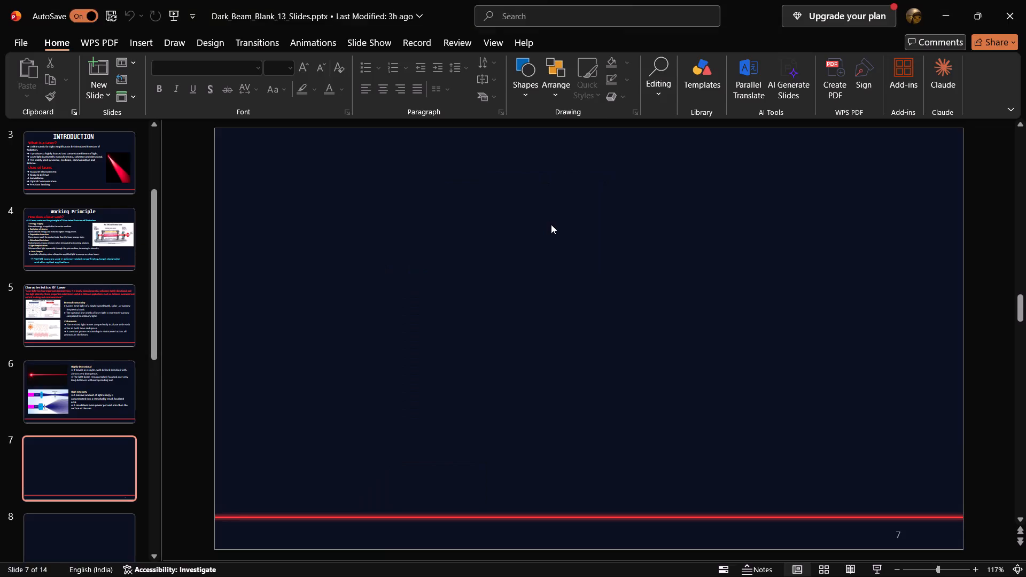
{"action": "left_click", "coordinate": [457, 517]}
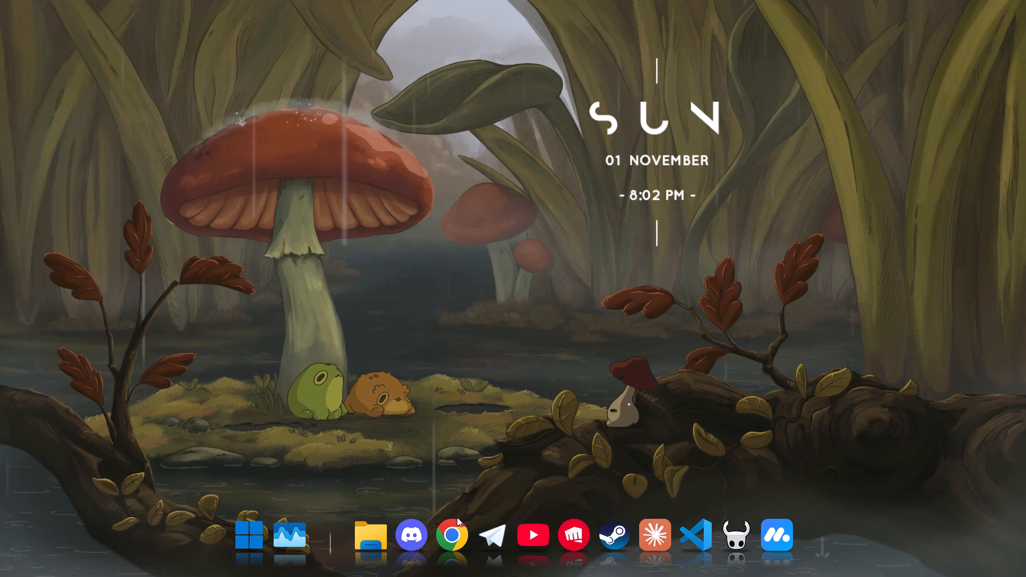
{"action": "left_click", "coordinate": [449, 523]}
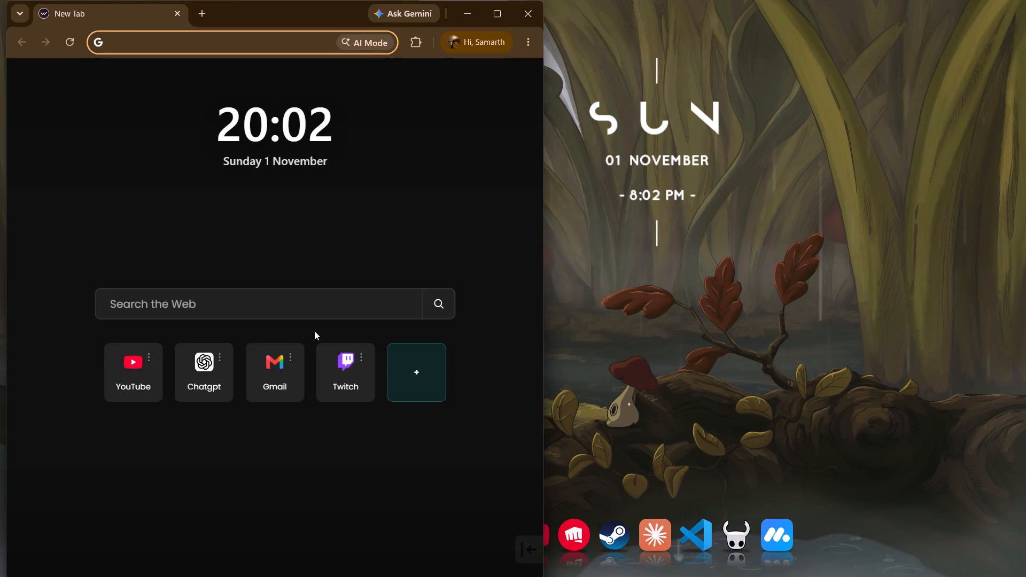
{"action": "left_click", "coordinate": [225, 364]}
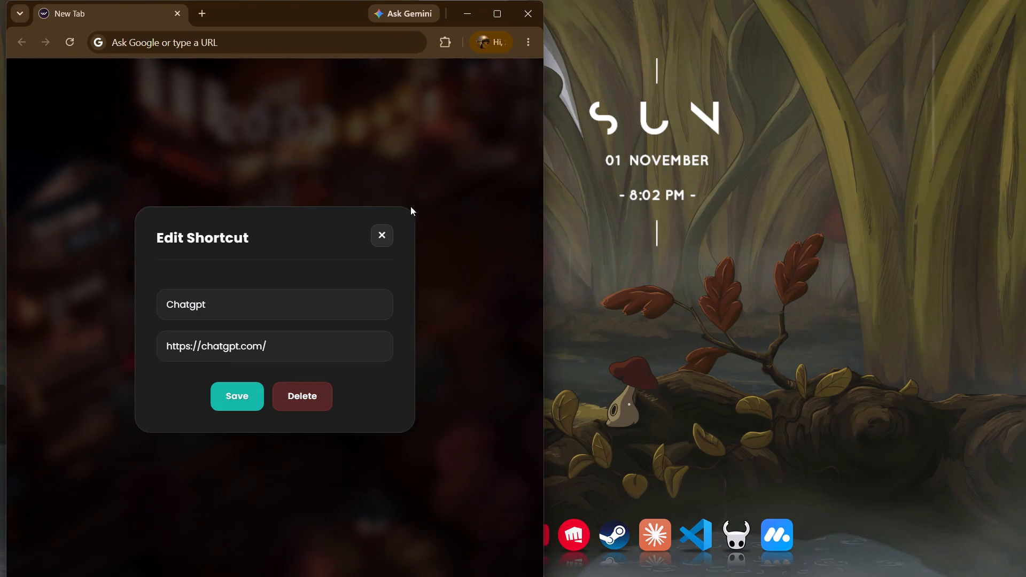
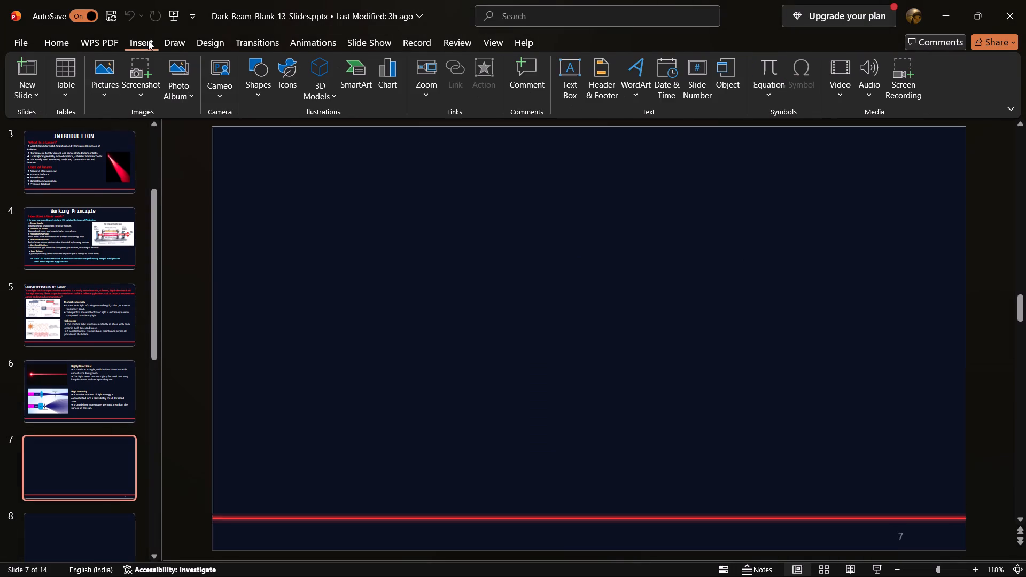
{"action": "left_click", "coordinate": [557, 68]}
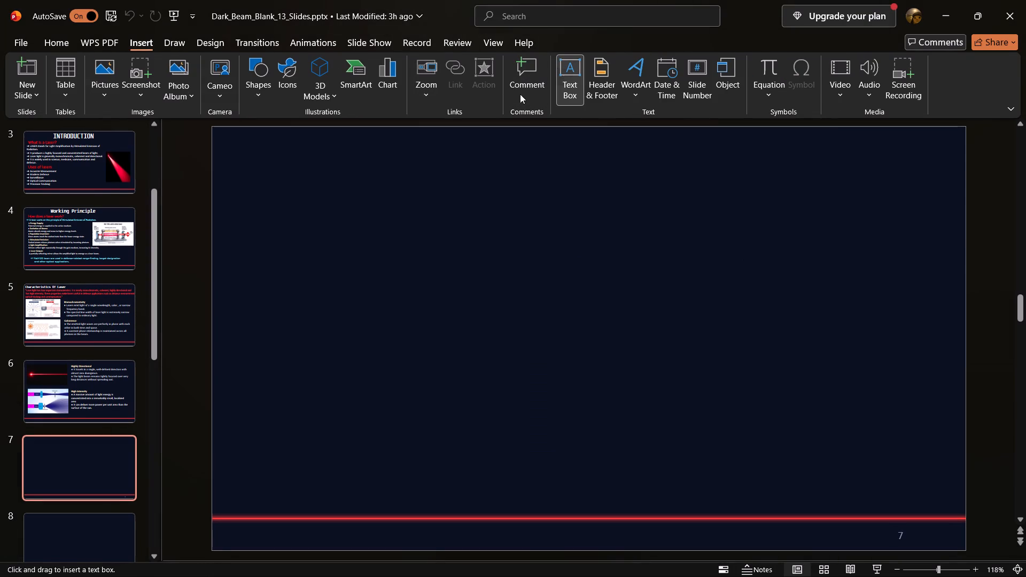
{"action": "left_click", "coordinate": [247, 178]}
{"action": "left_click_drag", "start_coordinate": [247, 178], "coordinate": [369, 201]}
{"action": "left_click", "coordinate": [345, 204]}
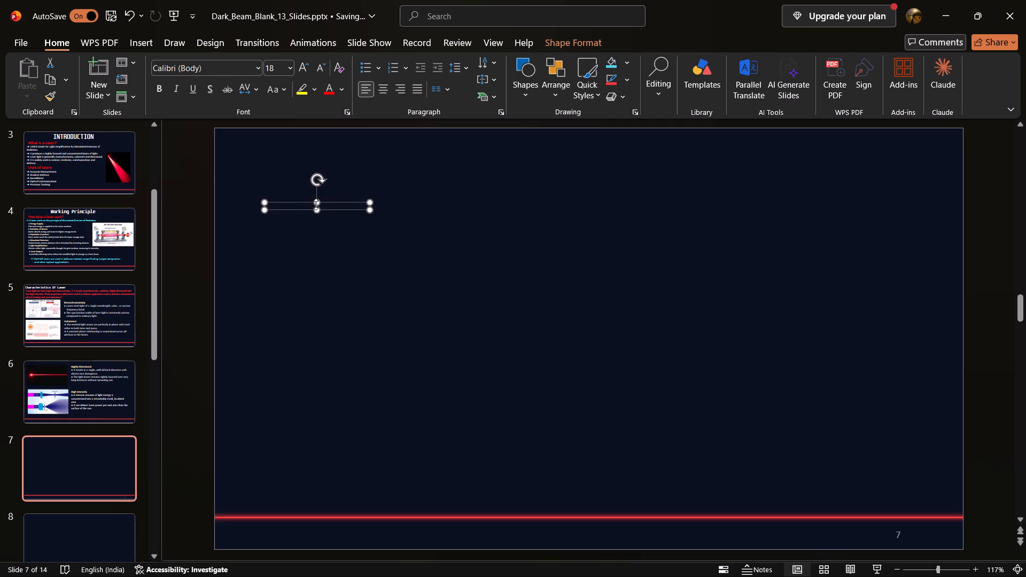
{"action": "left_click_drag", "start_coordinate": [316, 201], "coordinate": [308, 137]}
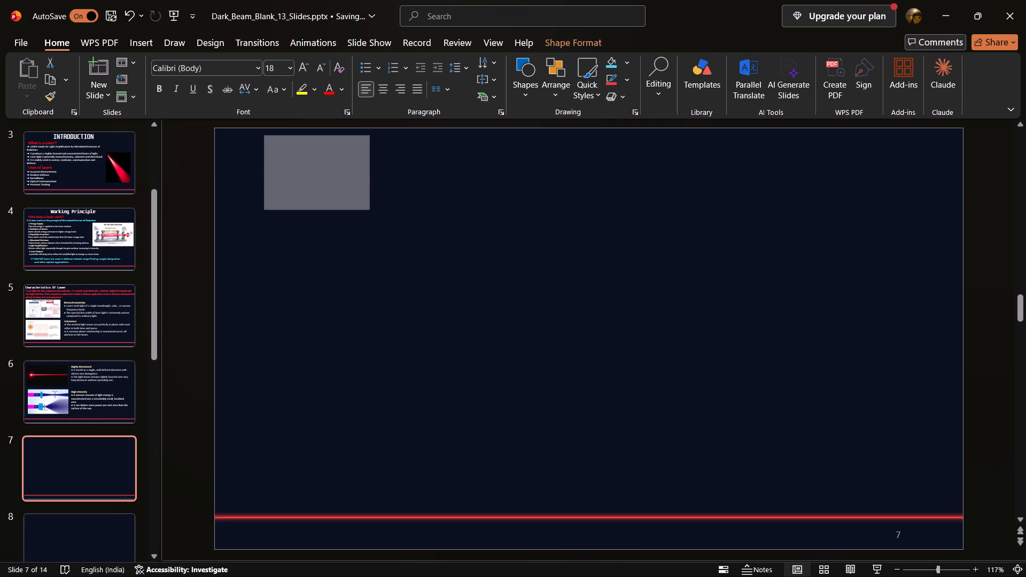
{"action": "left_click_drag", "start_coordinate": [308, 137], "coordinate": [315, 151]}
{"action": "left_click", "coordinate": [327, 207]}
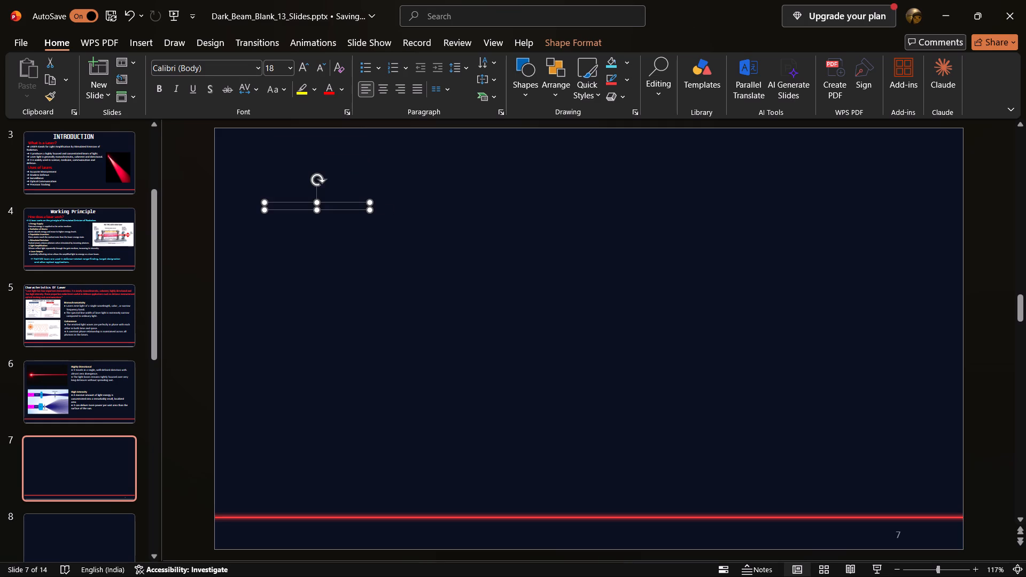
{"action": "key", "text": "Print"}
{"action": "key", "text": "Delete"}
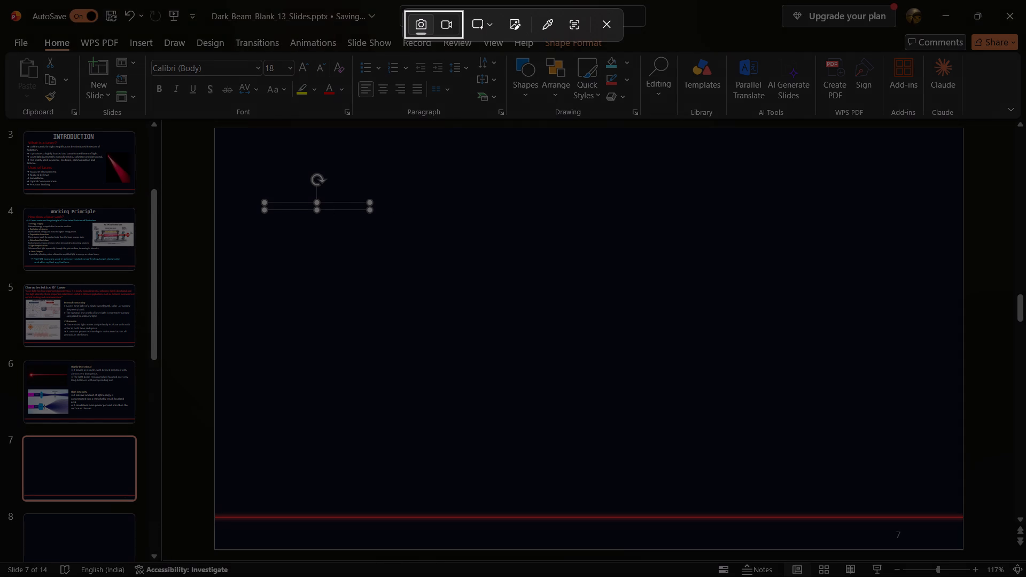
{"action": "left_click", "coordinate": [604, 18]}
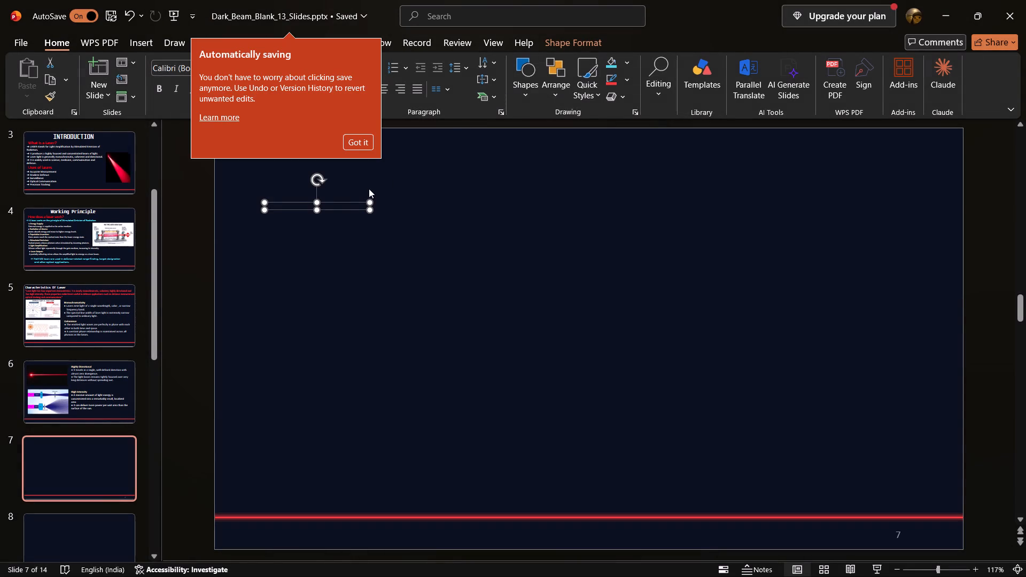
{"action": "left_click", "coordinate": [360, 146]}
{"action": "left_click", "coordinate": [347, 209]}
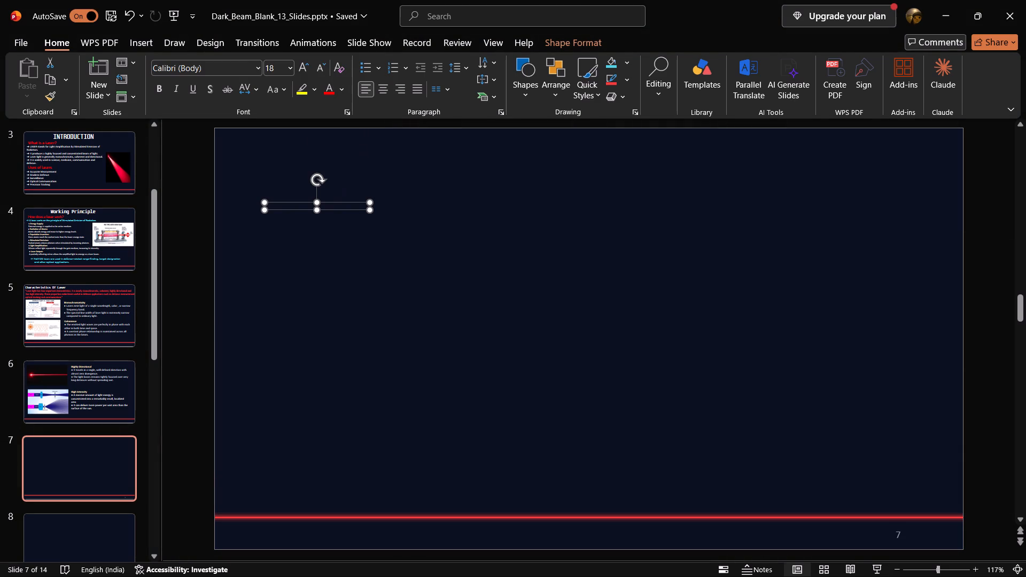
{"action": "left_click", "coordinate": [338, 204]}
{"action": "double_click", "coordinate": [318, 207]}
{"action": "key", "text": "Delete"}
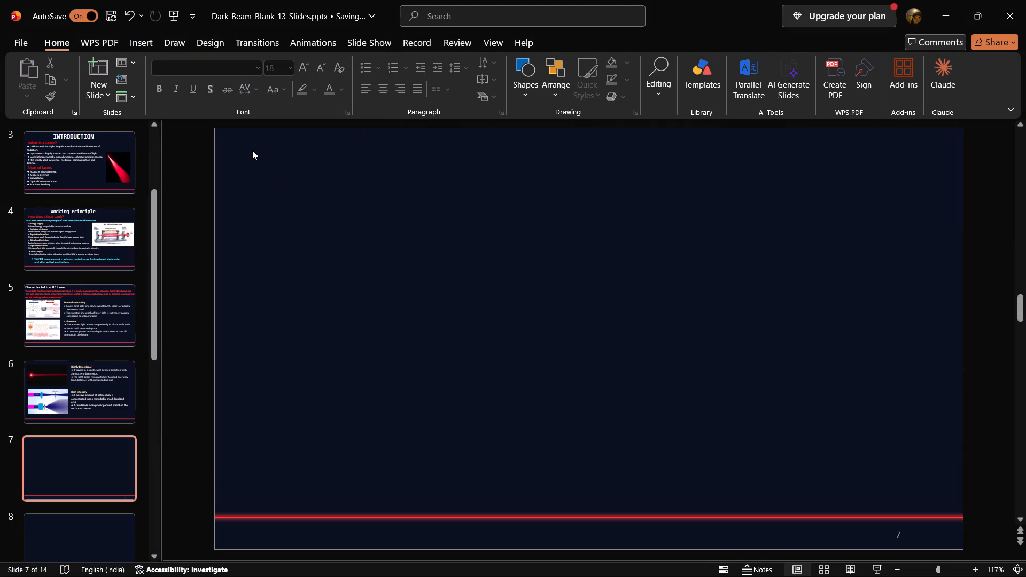
Add a text box in the upper-left corner of slide 7 and enter "Application".
{"action": "left_click", "coordinate": [237, 143]}
{"action": "triple_click", "coordinate": [241, 145]}
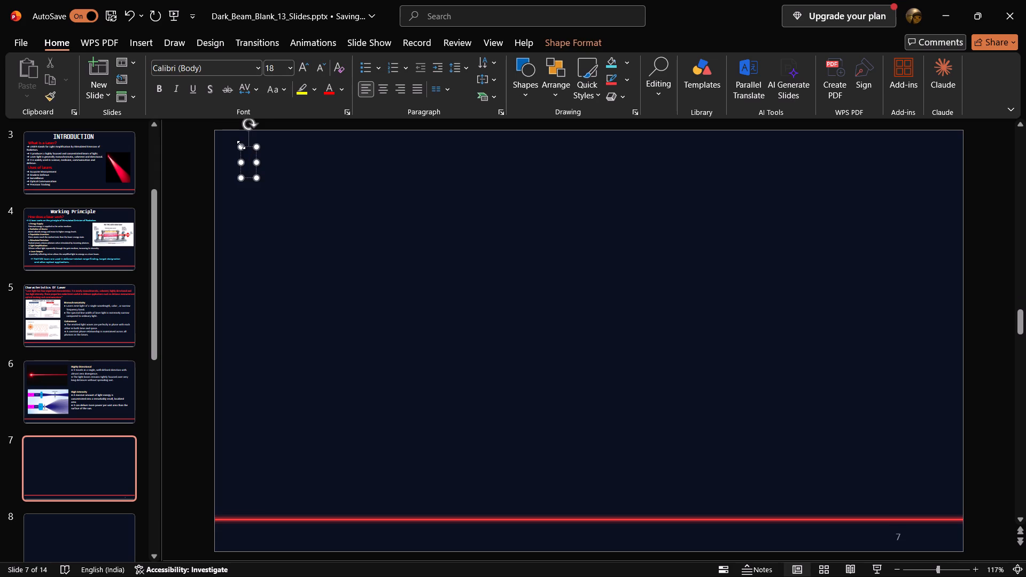
{"action": "key", "text": "a"}
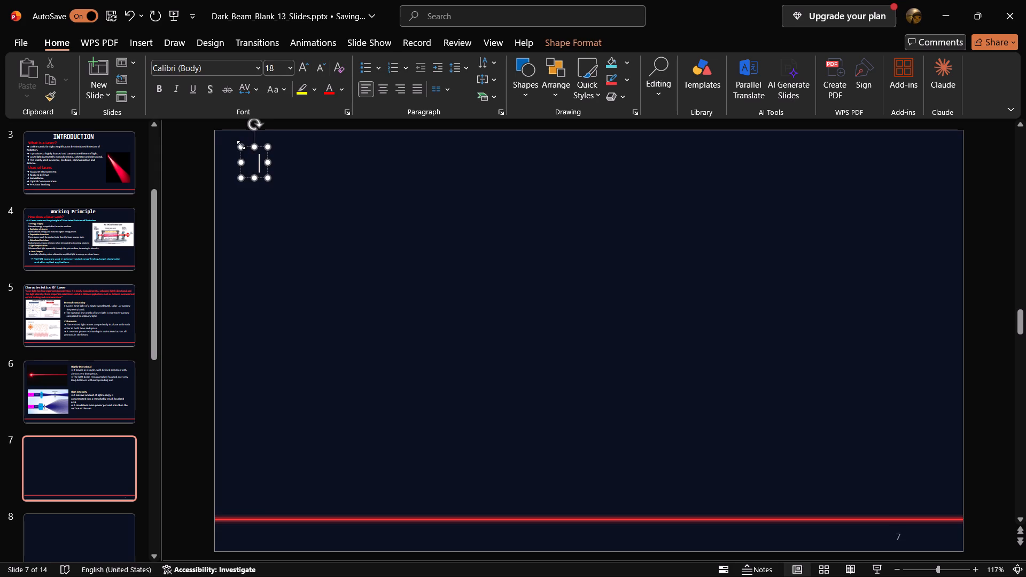
{"action": "type", "text": "pplication"}
{"action": "key", "text": "space"}
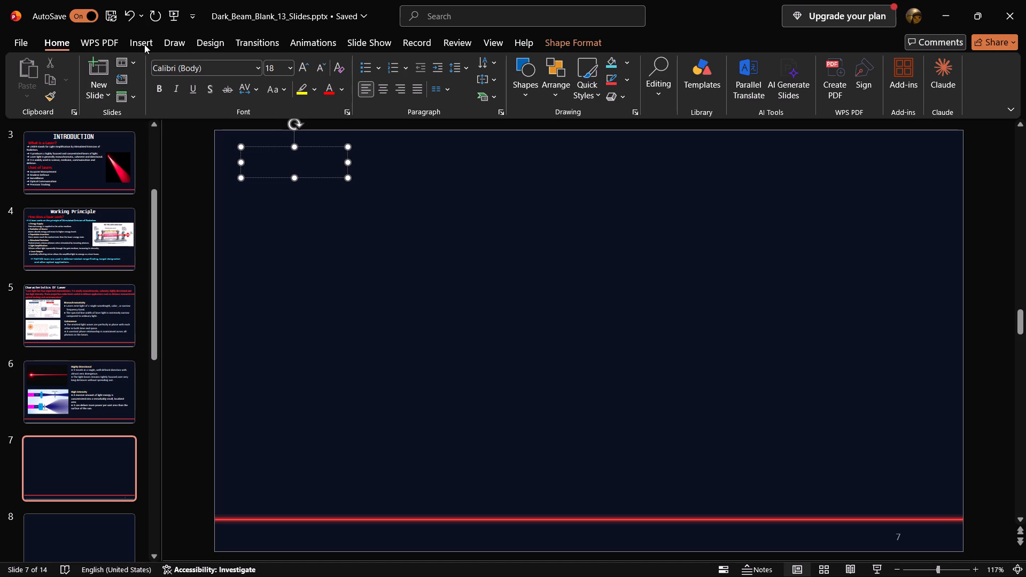
Set the font colour of all the text in the slide 7 text box to white.
{"action": "left_click", "coordinate": [299, 166]}
{"action": "key", "text": "ctrl+a"}
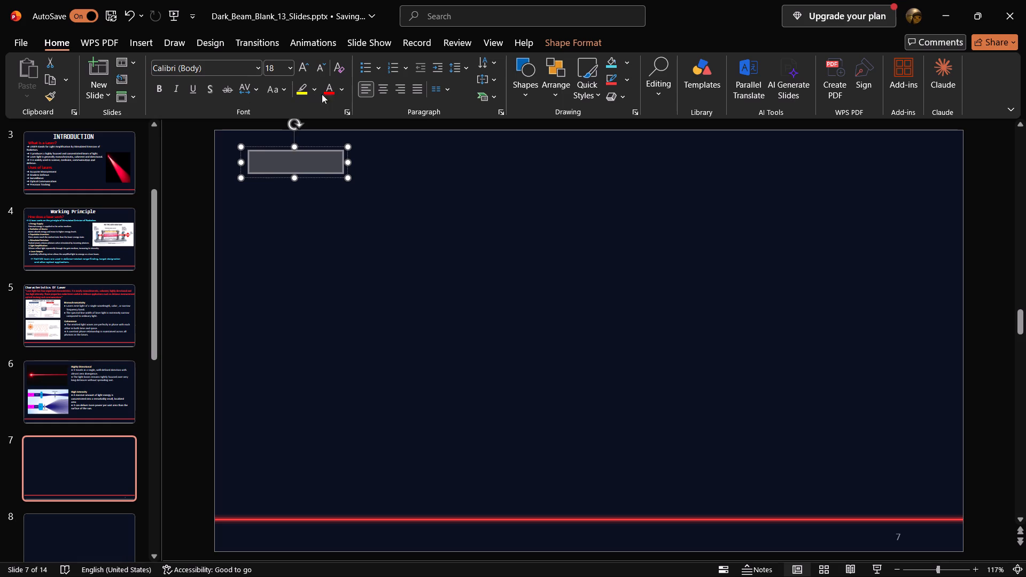
{"action": "left_click", "coordinate": [345, 87]}
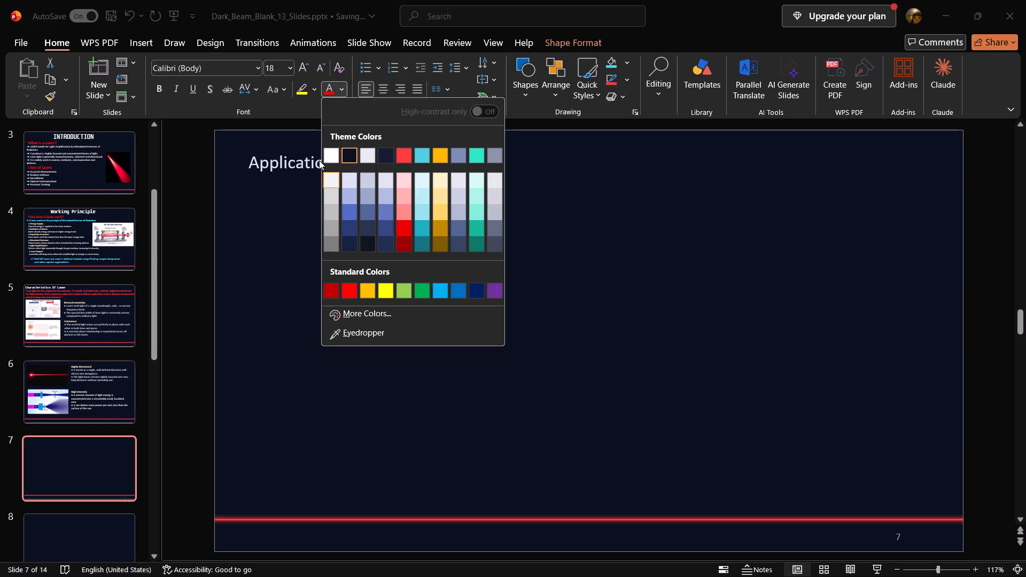
{"action": "left_click", "coordinate": [332, 158]}
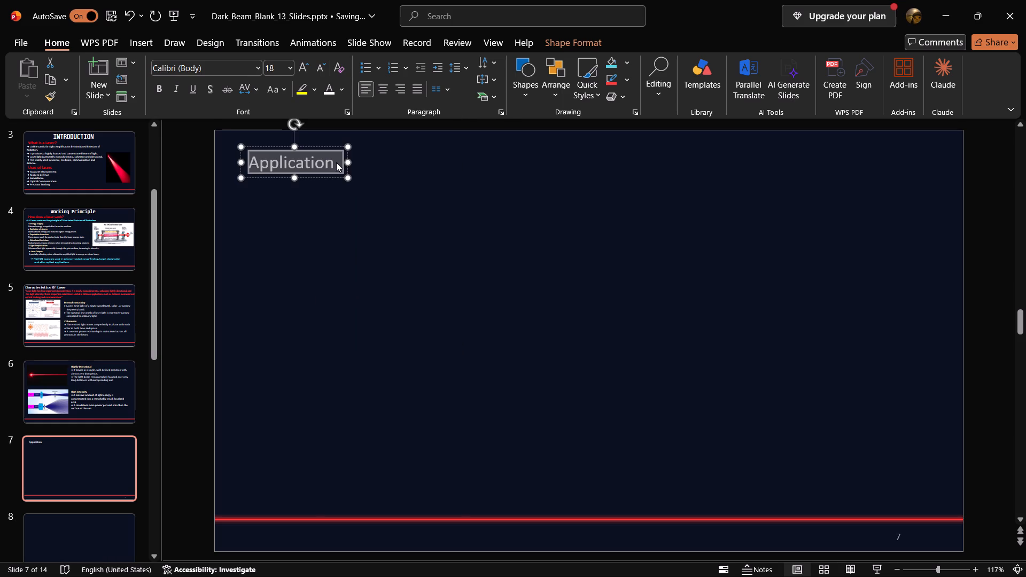
{"action": "left_click", "coordinate": [335, 160]}
{"action": "key", "text": "space"}
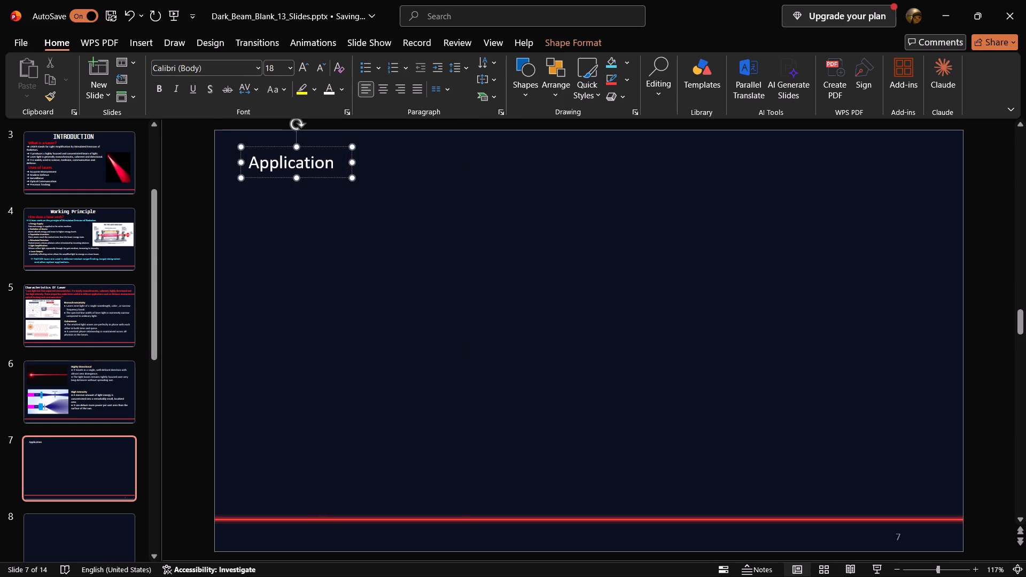
{"action": "type", "text": "of"}
{"action": "key", "text": "space"}
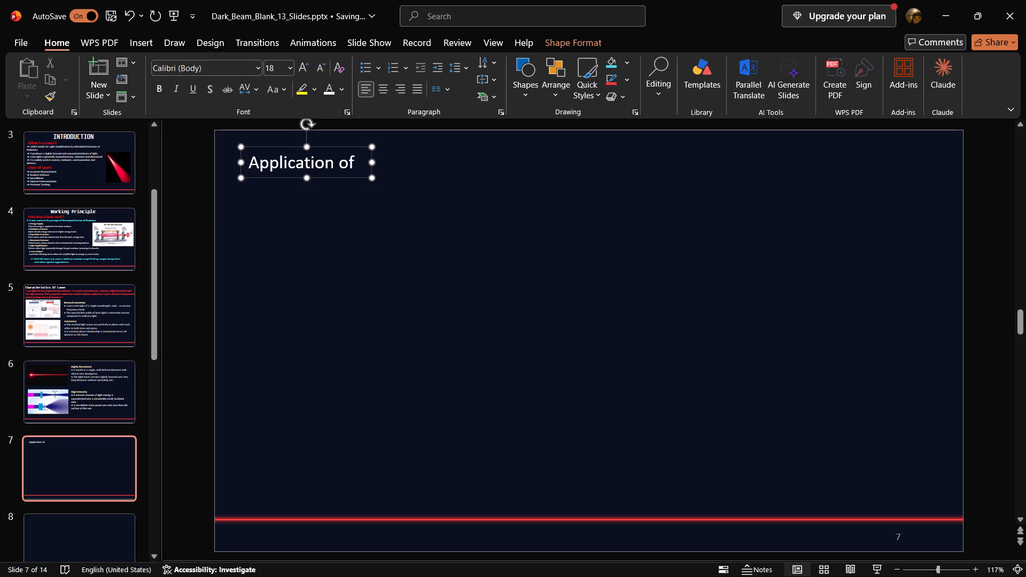
{"action": "type", "text": "laser in defe"}
{"action": "type", "text": "nce"}
{"action": "key", "text": "alt+Tab"}
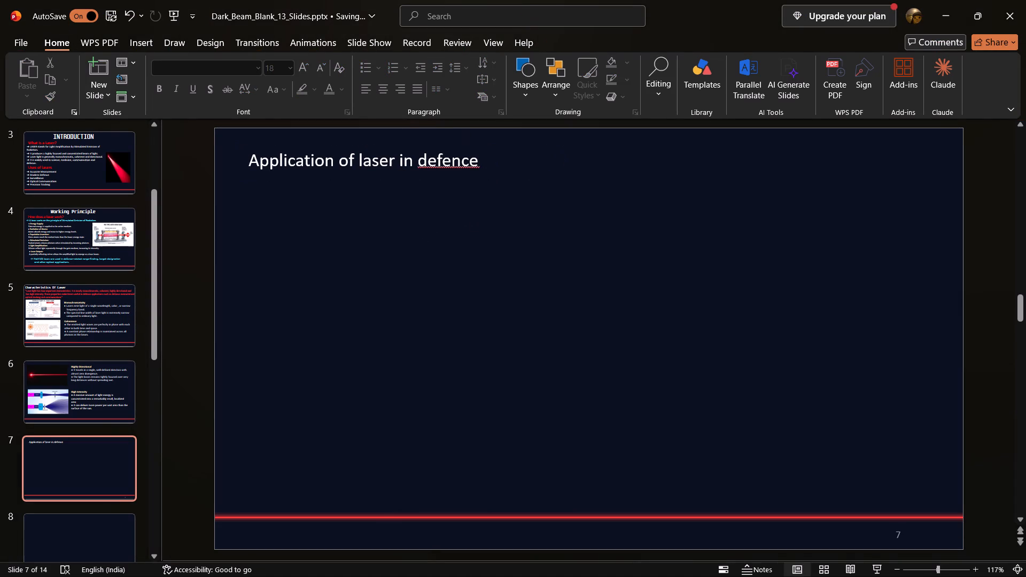
Have the spell checker ignore all occurrences of the word "defence" flagged in the slide 7 heading.
{"action": "left_click", "coordinate": [482, 157]}
{"action": "key", "text": "alt+Tab"}
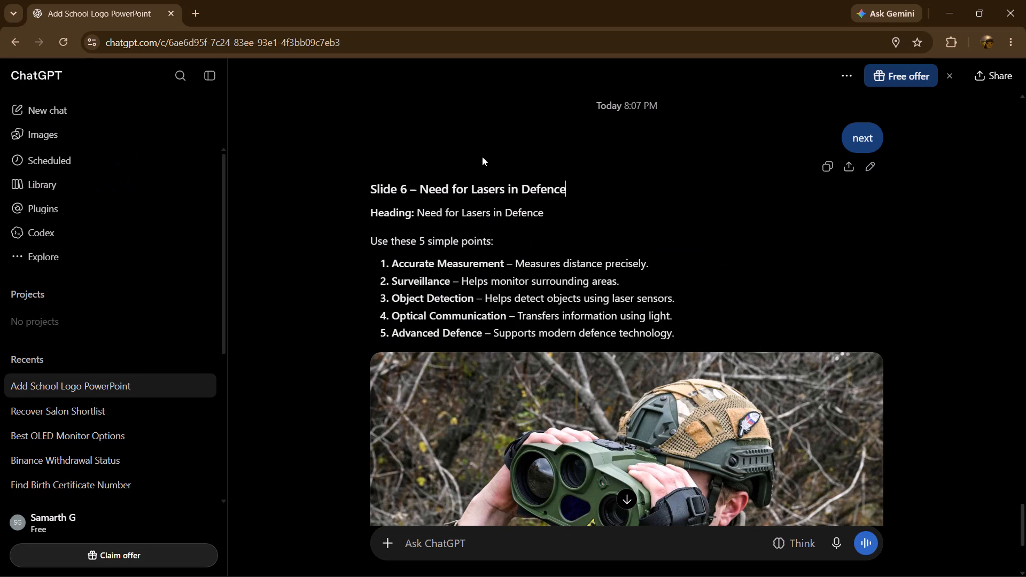
{"action": "key", "text": "alt+Tab"}
{"action": "left_click_drag", "start_coordinate": [500, 154], "coordinate": [414, 163]}
{"action": "right_click", "coordinate": [414, 163]}
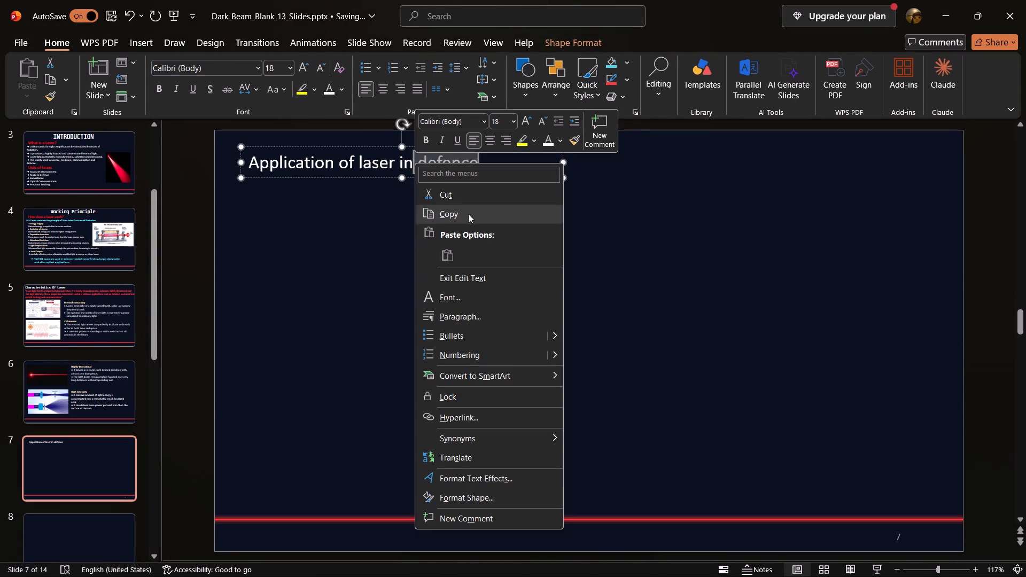
{"action": "right_click", "coordinate": [430, 157]}
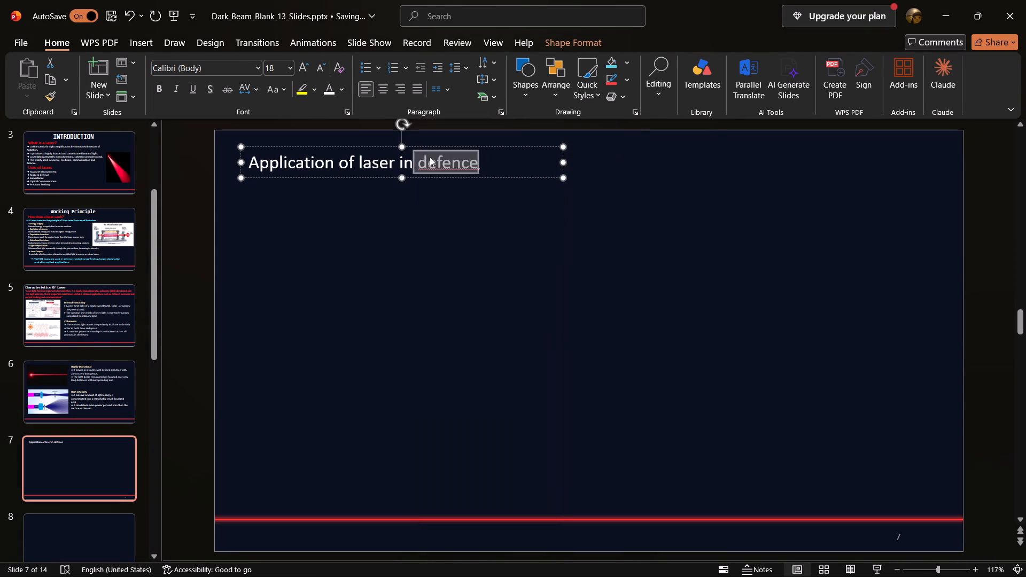
{"action": "left_click", "coordinate": [420, 153]}
{"action": "right_click", "coordinate": [420, 153]}
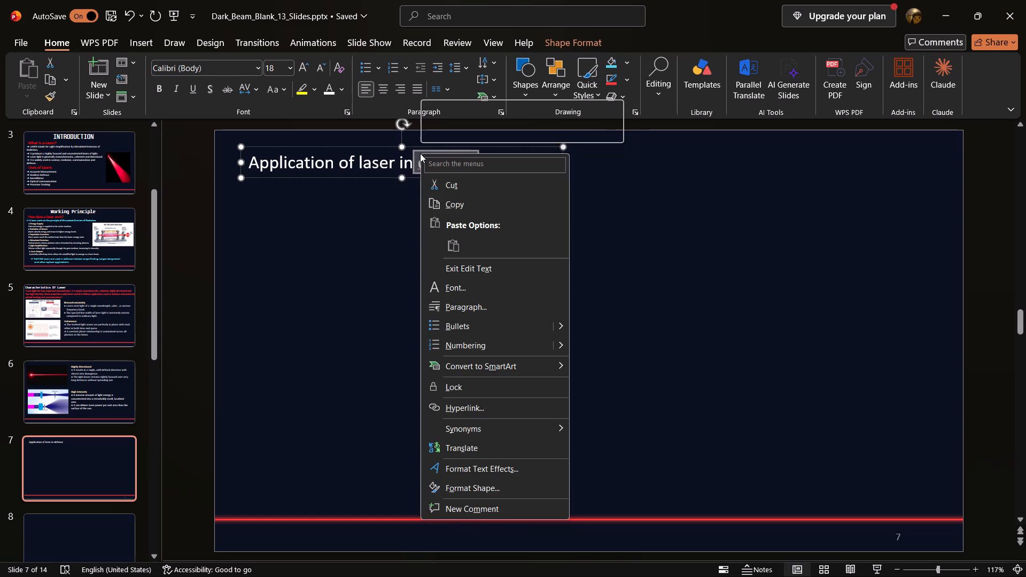
{"action": "right_click", "coordinate": [413, 159]}
{"action": "right_click", "coordinate": [403, 165]}
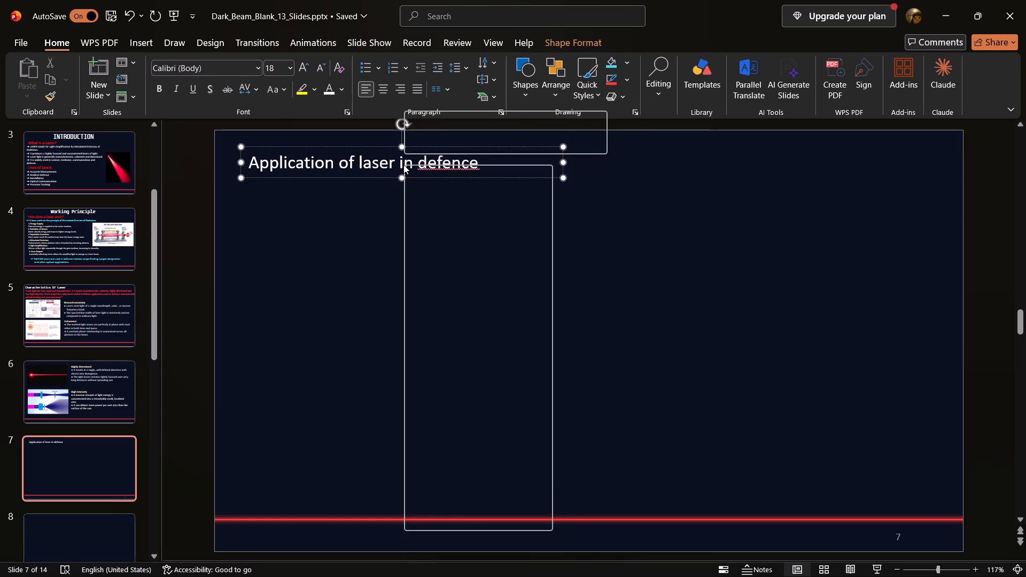
{"action": "left_click", "coordinate": [619, 215]}
{"action": "left_click", "coordinate": [484, 162]}
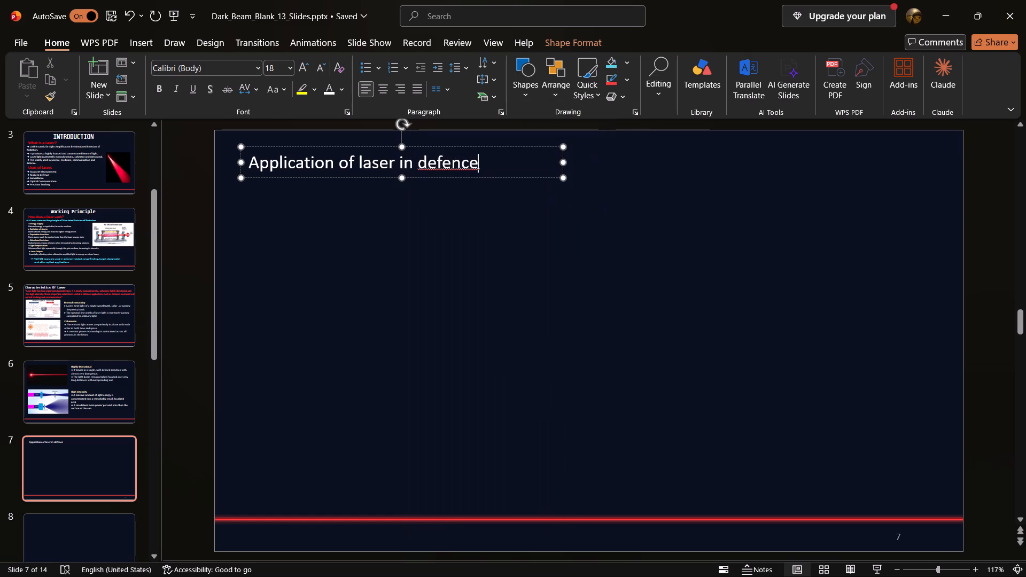
{"action": "left_click_drag", "start_coordinate": [484, 160], "coordinate": [433, 159]}
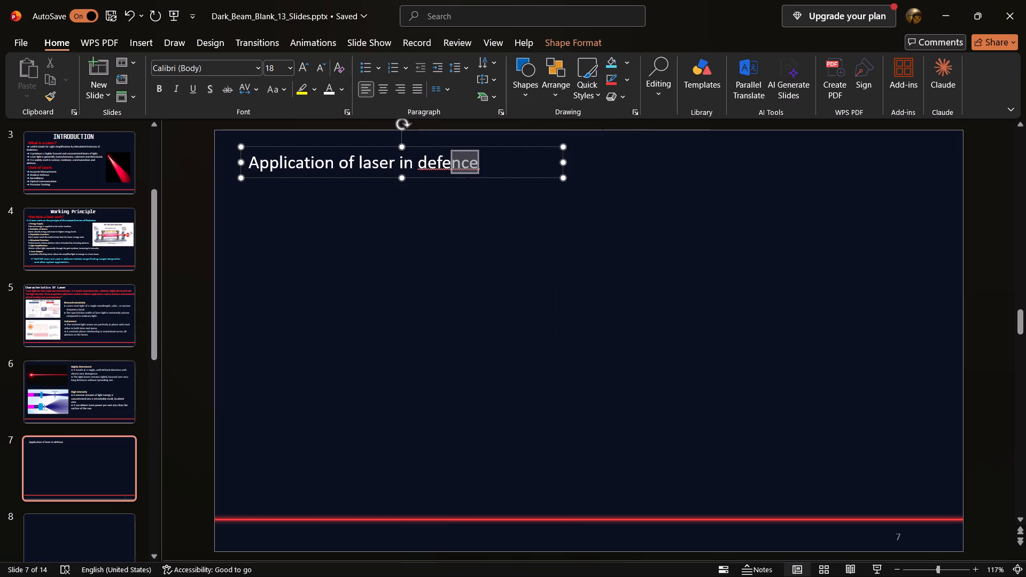
{"action": "left_click_drag", "start_coordinate": [433, 159], "coordinate": [420, 163]}
{"action": "right_click", "coordinate": [420, 163]}
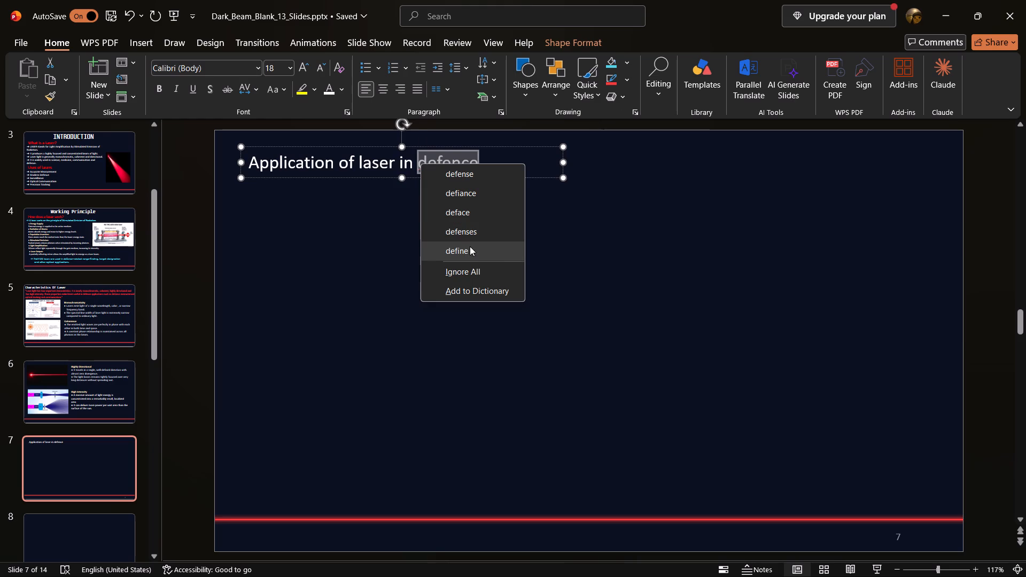
{"action": "left_click", "coordinate": [483, 266]}
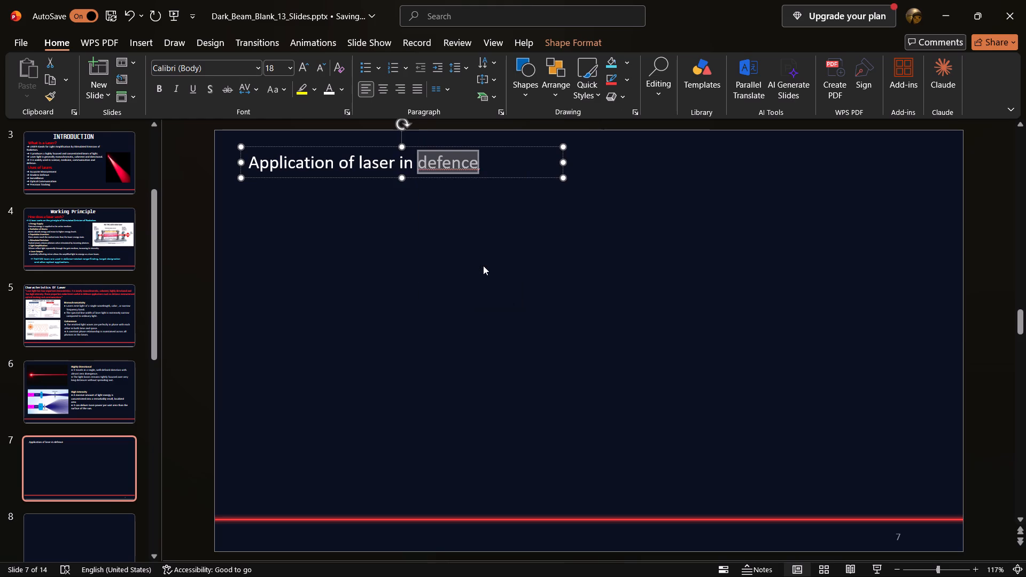
Change the font of the whole slide 7 heading "Application of laser in defence" to Unispace.
{"action": "left_click", "coordinate": [528, 168]}
{"action": "left_click", "coordinate": [483, 167]}
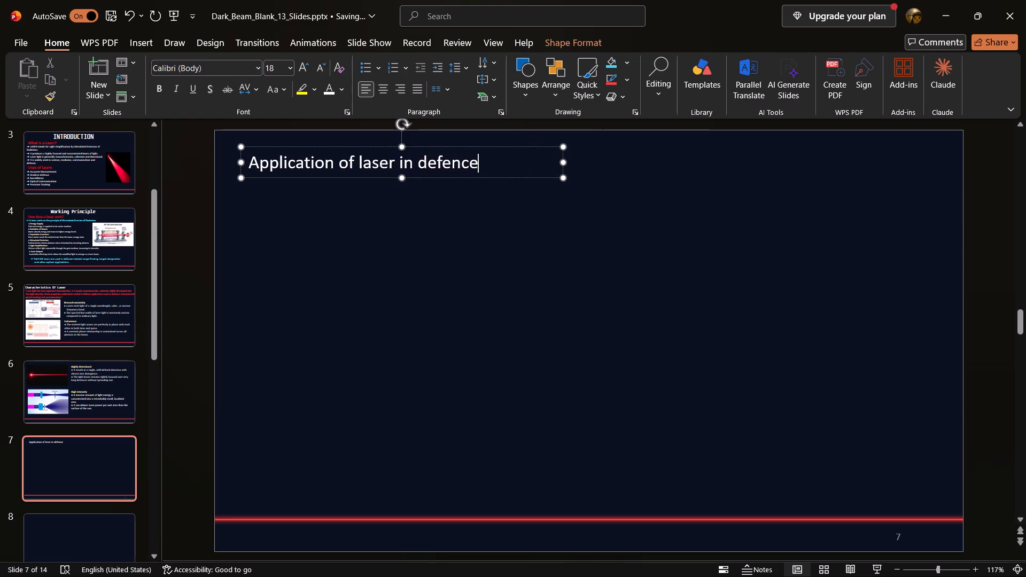
{"action": "left_click", "coordinate": [262, 63]}
{"action": "left_click", "coordinate": [259, 65]}
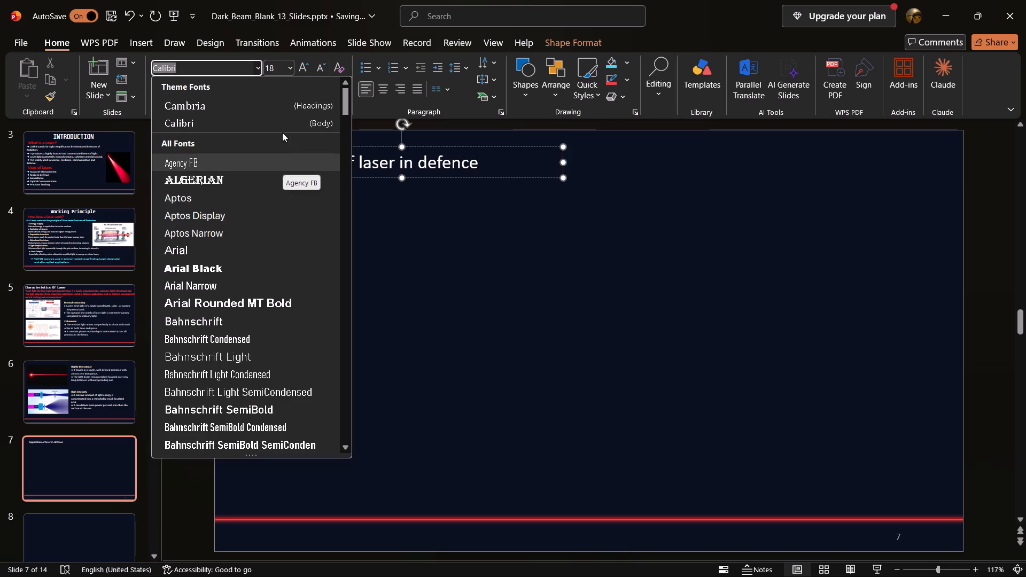
{"action": "scroll", "coordinate": [302, 320], "scroll_direction": "down", "scroll_amount": 3}
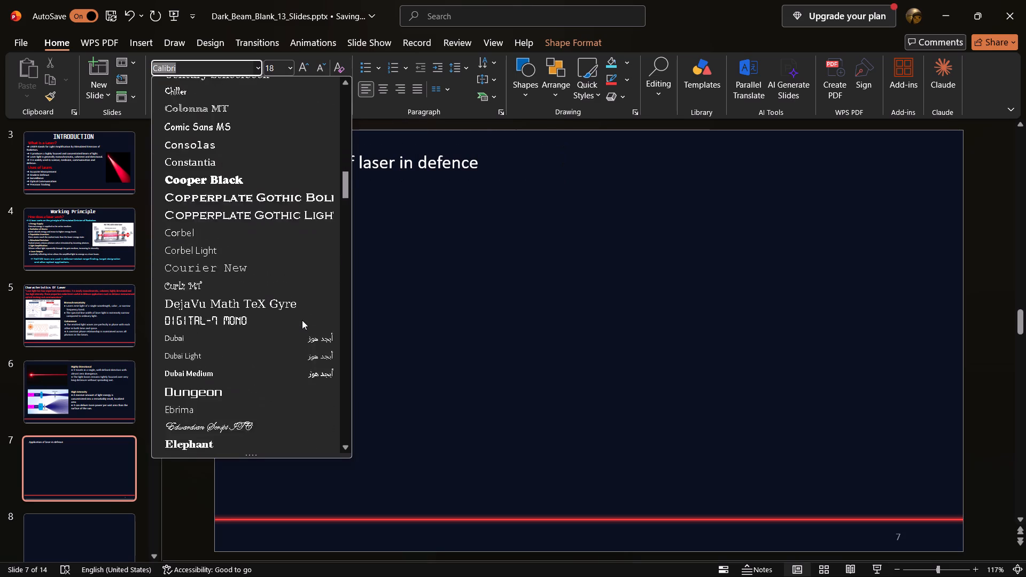
{"action": "scroll", "coordinate": [302, 320], "scroll_direction": "down", "scroll_amount": 2}
{"action": "scroll", "coordinate": [323, 378], "scroll_direction": "down", "scroll_amount": 4}
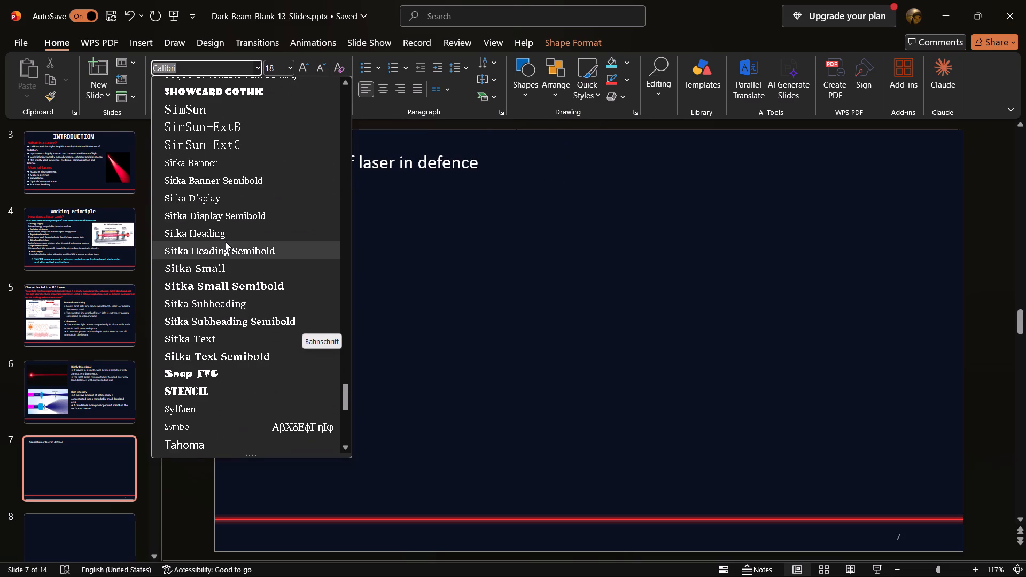
{"action": "scroll", "coordinate": [226, 241], "scroll_direction": "down", "scroll_amount": 2}
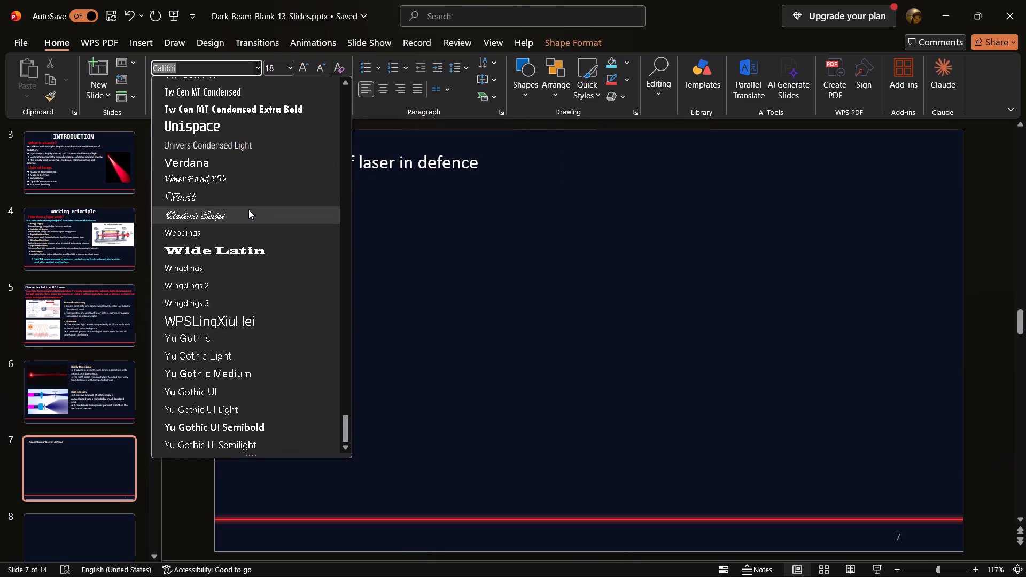
{"action": "left_click", "coordinate": [239, 123]}
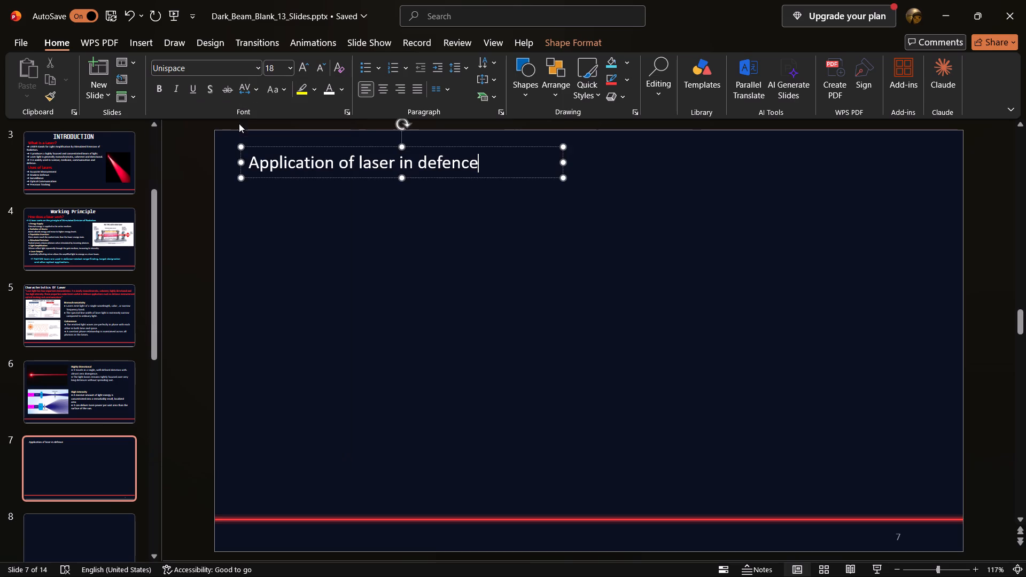
{"action": "left_click", "coordinate": [316, 158]}
{"action": "key", "text": "ctrl+a"}
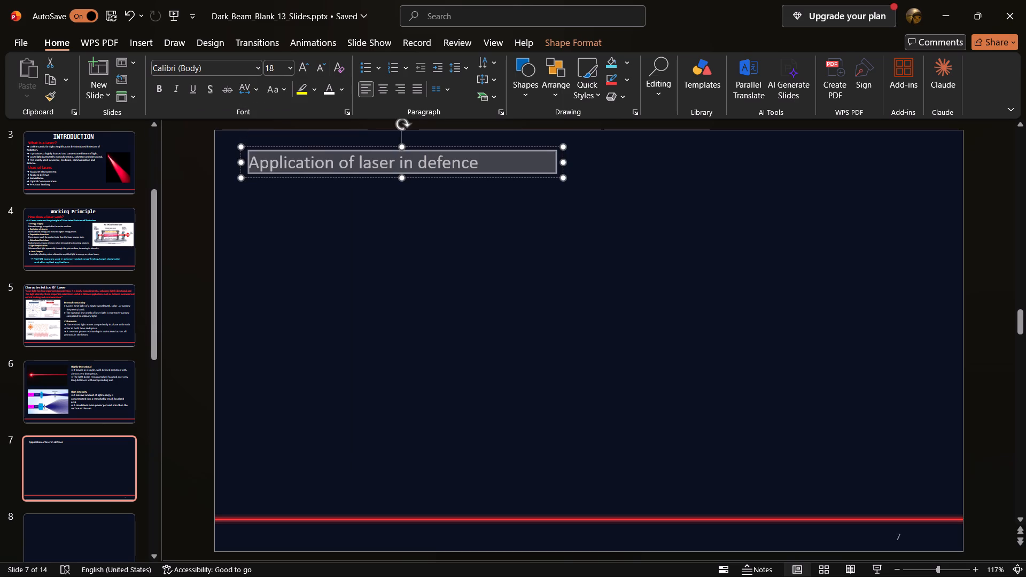
{"action": "left_click", "coordinate": [256, 64]}
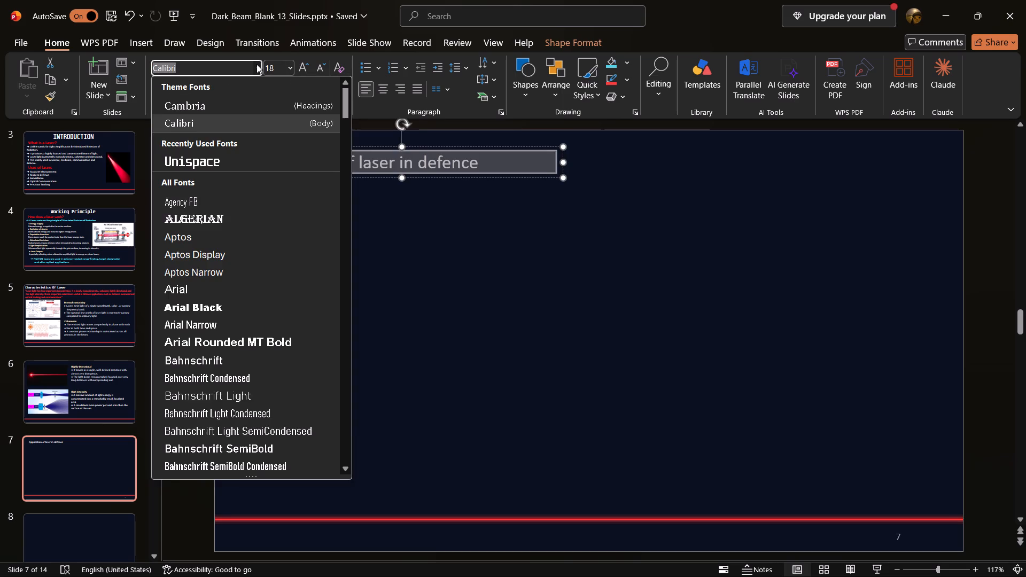
{"action": "left_click", "coordinate": [269, 160]}
{"action": "left_click", "coordinate": [423, 205]}
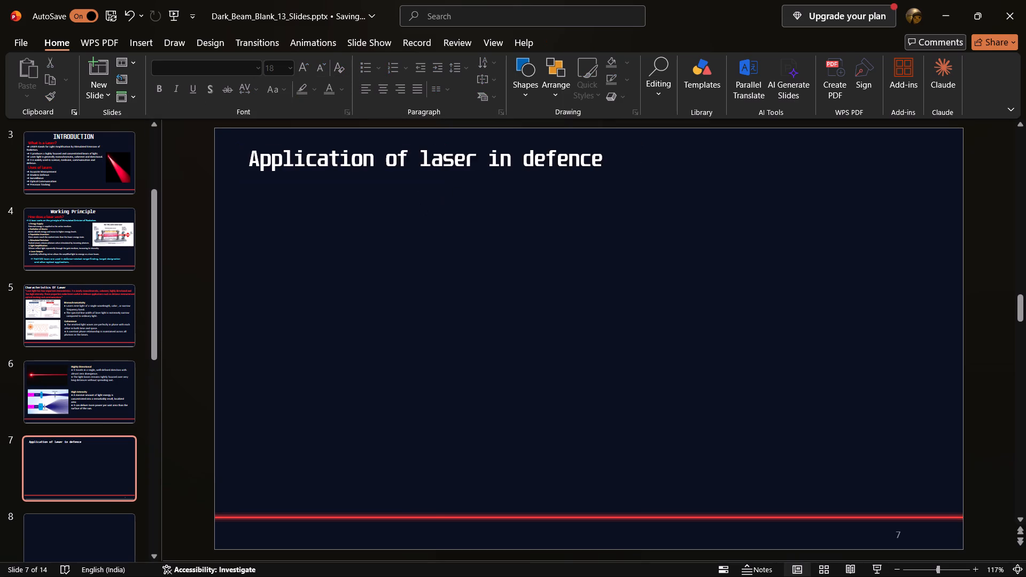
Shift the slide 7 heading text box slightly left, closer to the slide's left edge.
{"action": "left_click", "coordinate": [619, 144]}
{"action": "left_click_drag", "start_coordinate": [619, 158], "coordinate": [627, 164]}
{"action": "left_click", "coordinate": [627, 164]}
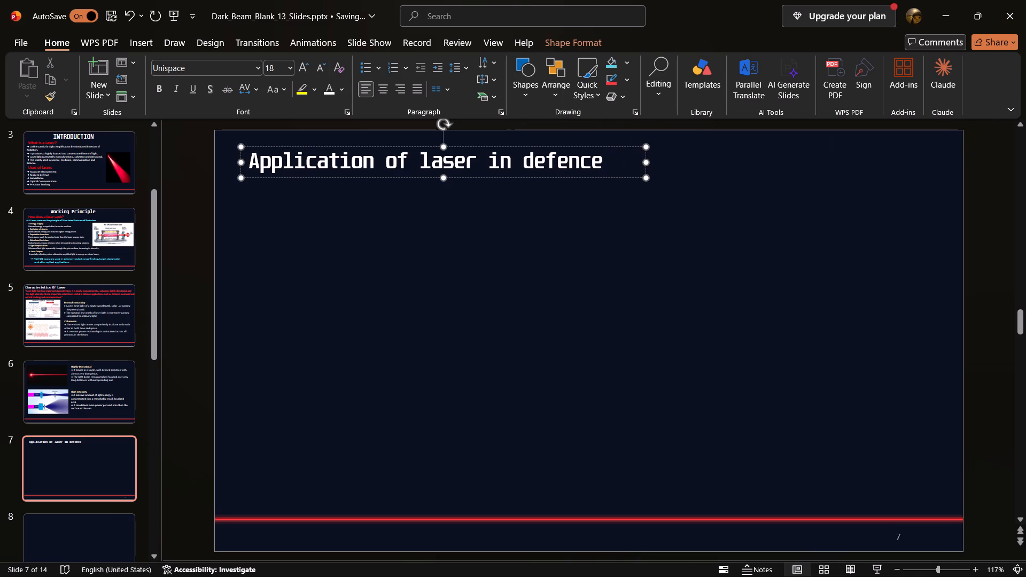
{"action": "left_click_drag", "start_coordinate": [610, 147], "coordinate": [596, 146]}
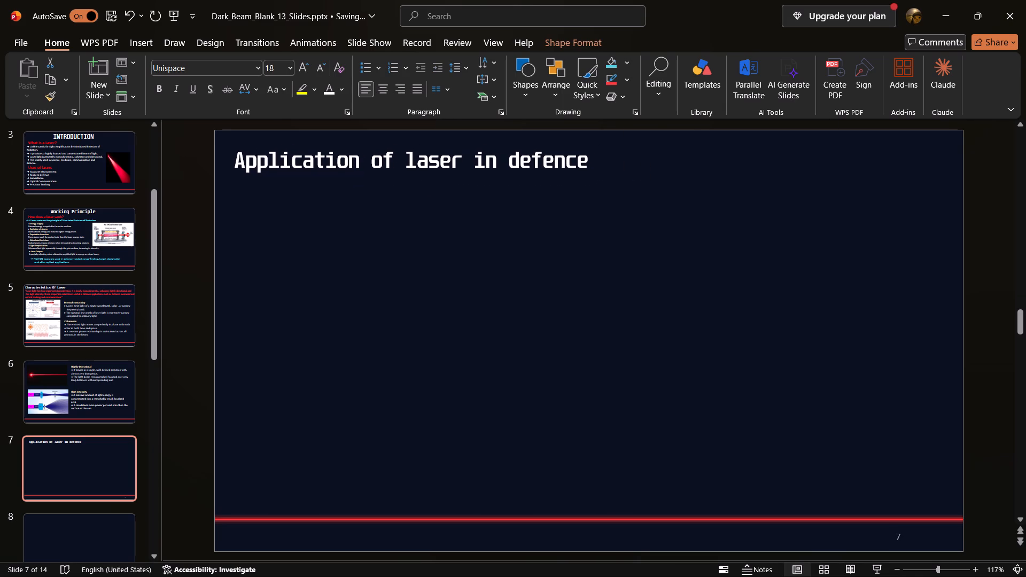
{"action": "left_click_drag", "start_coordinate": [596, 146], "coordinate": [595, 146]}
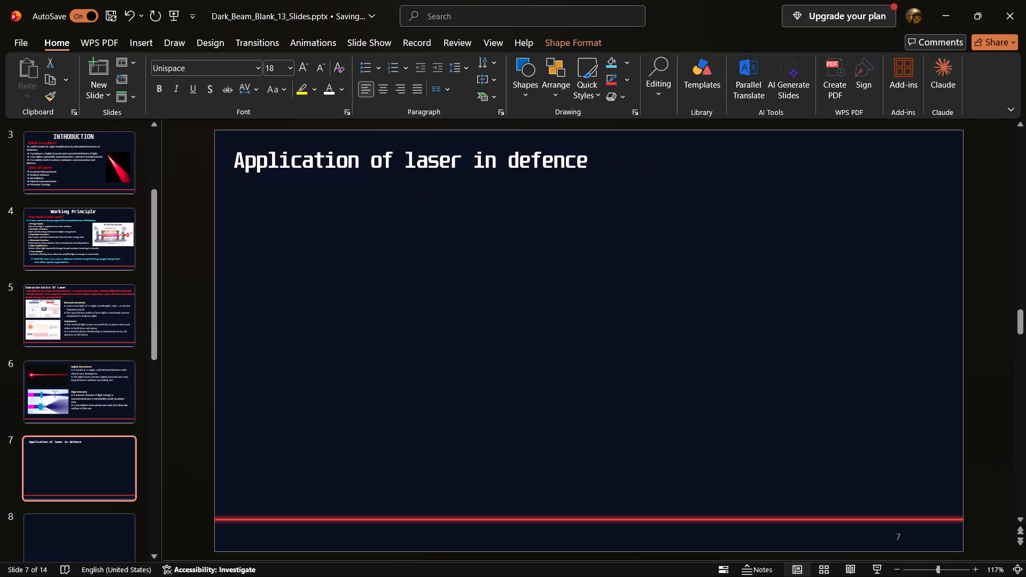
{"action": "left_click_drag", "start_coordinate": [595, 146], "coordinate": [594, 144]}
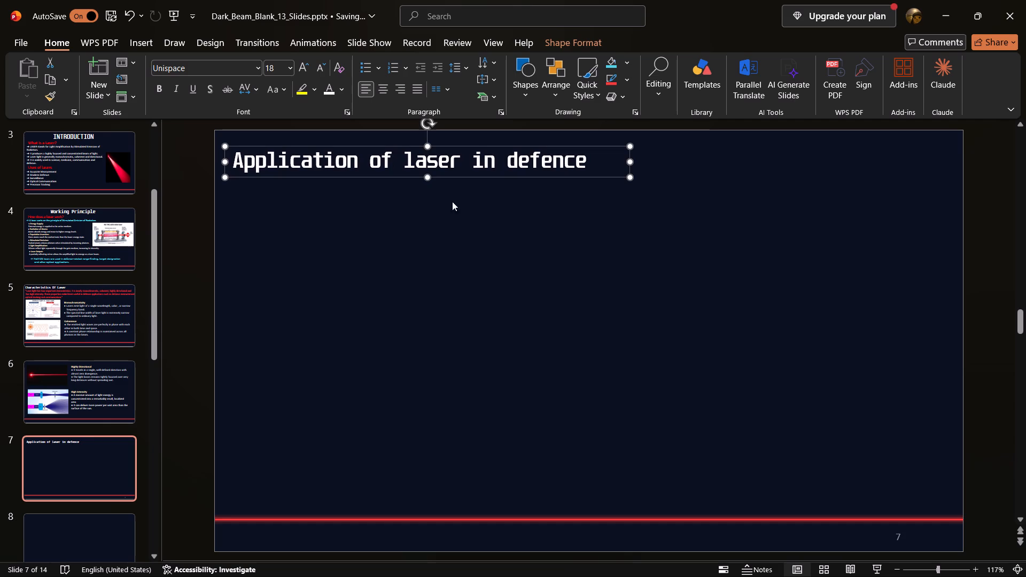
On slide 4, move the "Laser Output" text box slightly up and left to align with the points above it.
{"action": "left_click", "coordinate": [92, 243]}
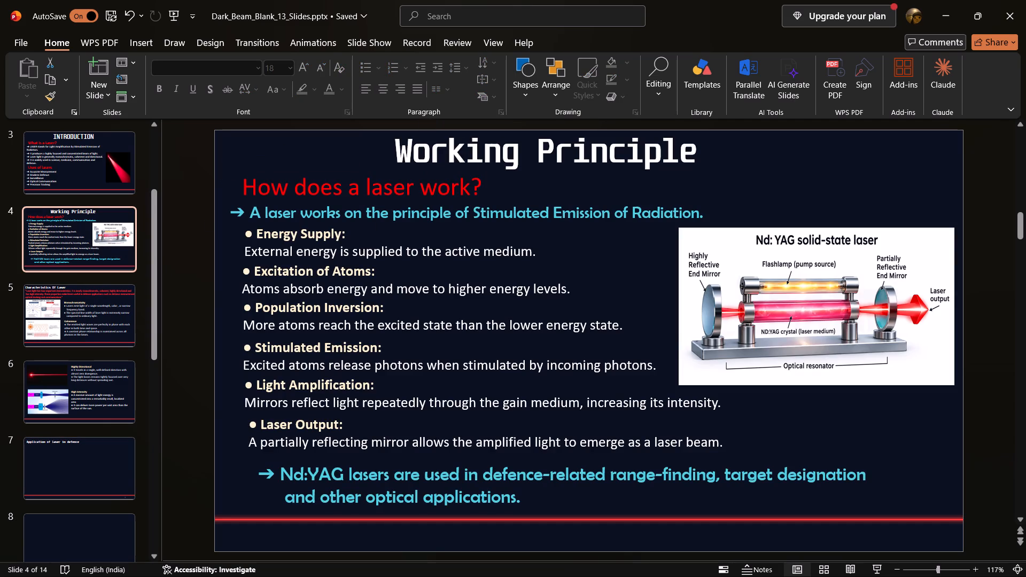
{"action": "left_click", "coordinate": [374, 418]}
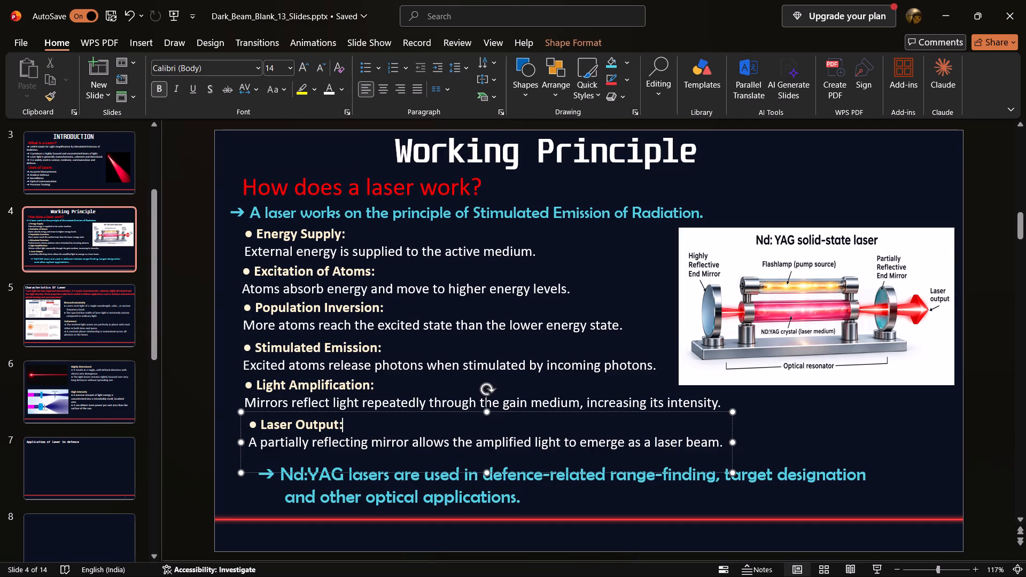
{"action": "left_click_drag", "start_coordinate": [369, 411], "coordinate": [360, 407]}
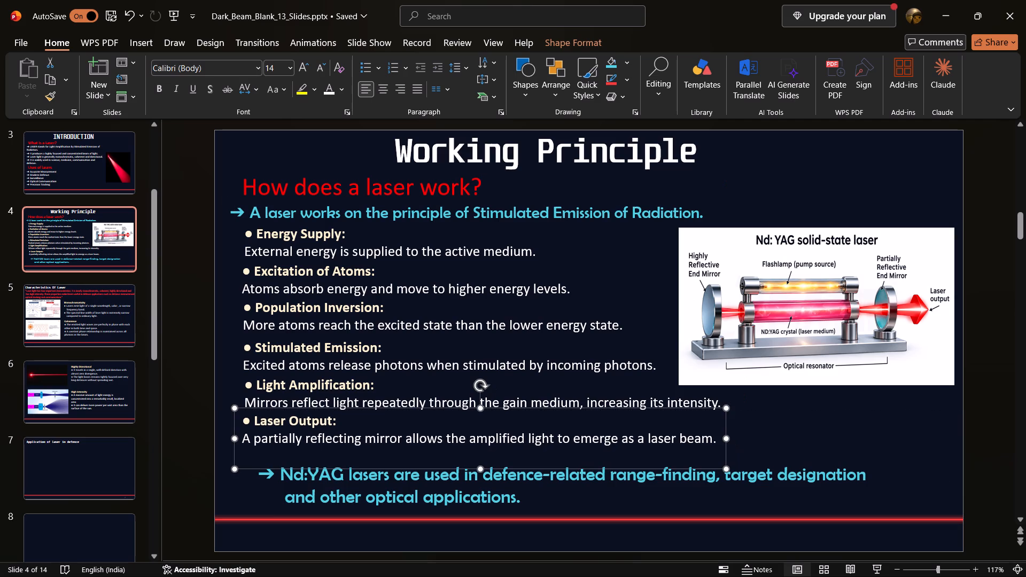
Move the Nd:YAG lasers statement on slide 4 left so its arrow aligns with the Stimulated Emission of Radiation statement's arrow.
{"action": "left_click", "coordinate": [87, 332]}
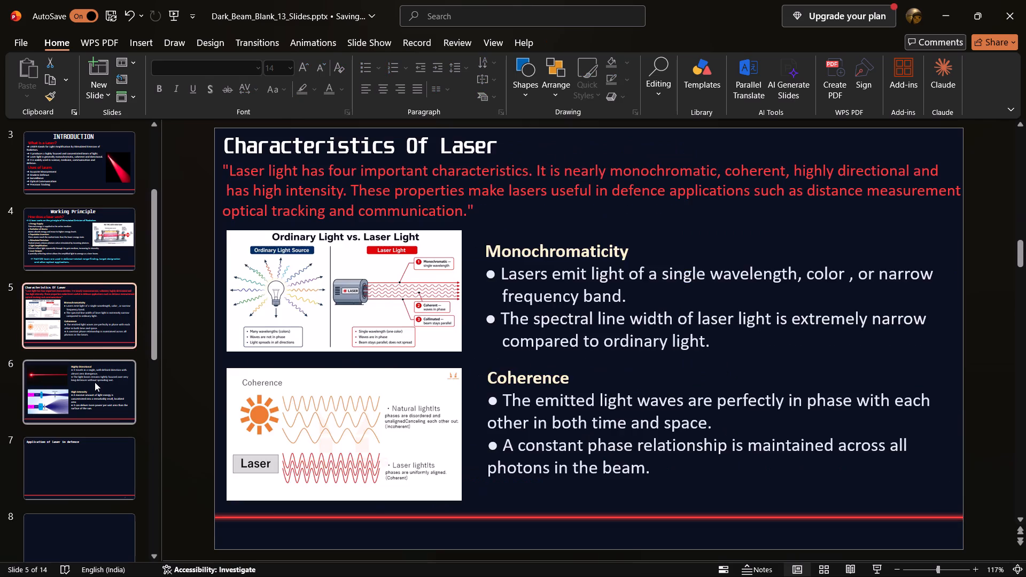
{"action": "left_click", "coordinate": [95, 382]}
{"action": "left_click", "coordinate": [61, 252]}
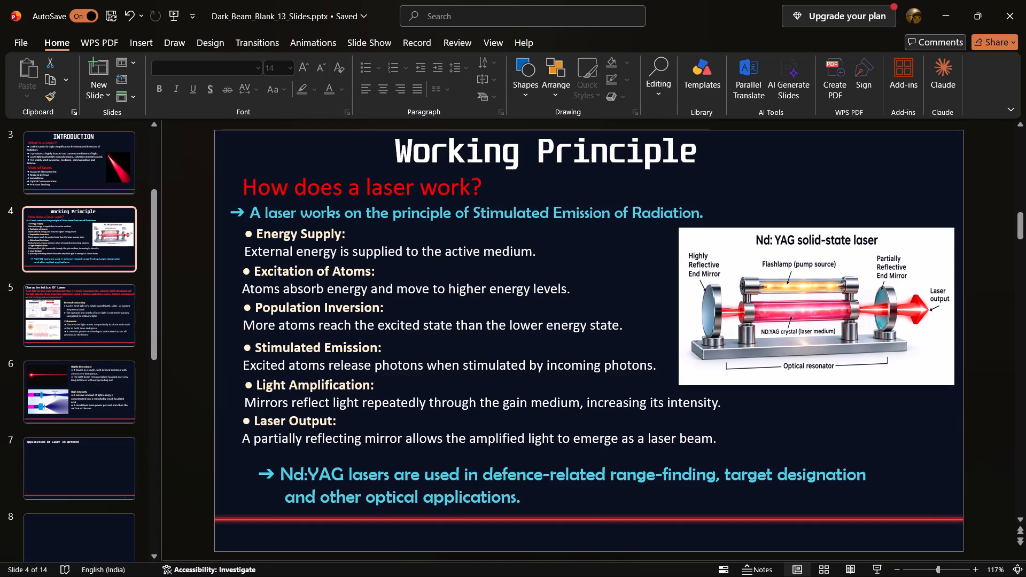
{"action": "left_click", "coordinate": [348, 481]}
{"action": "left_click_drag", "start_coordinate": [358, 458], "coordinate": [352, 458]}
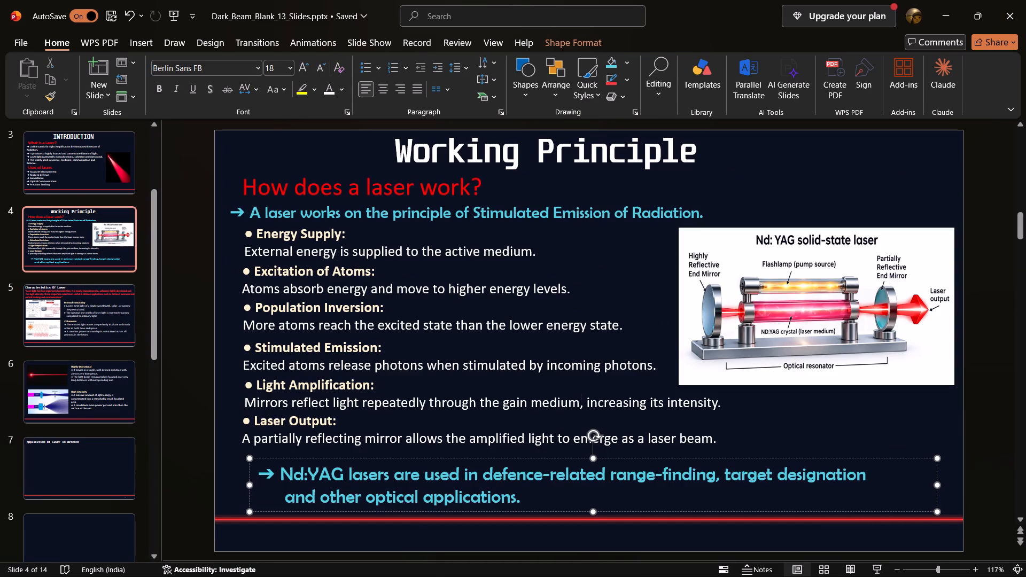
{"action": "left_click_drag", "start_coordinate": [352, 458], "coordinate": [329, 457]}
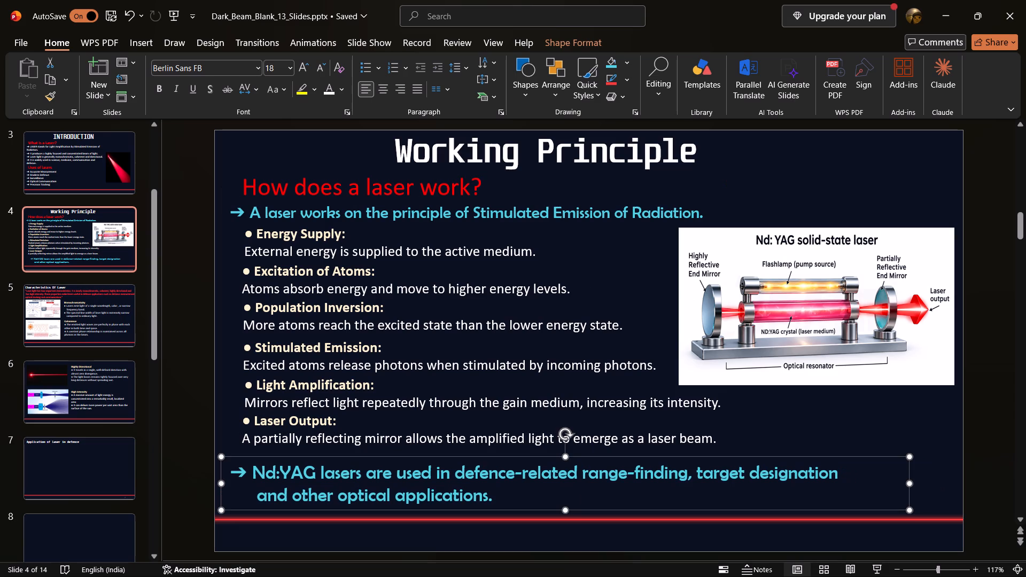
{"action": "left_click", "coordinate": [767, 406]}
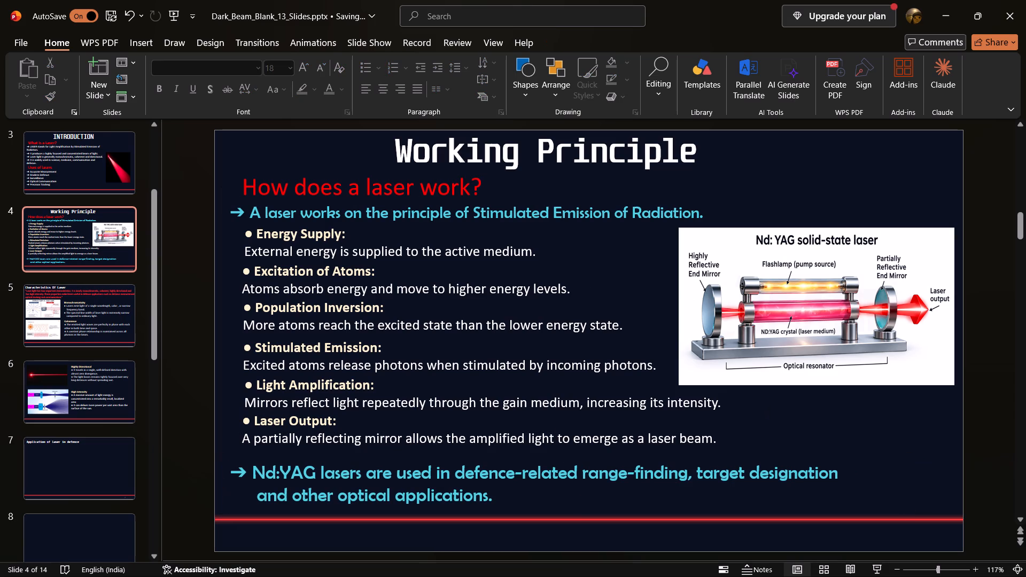
{"action": "left_click", "coordinate": [118, 456]}
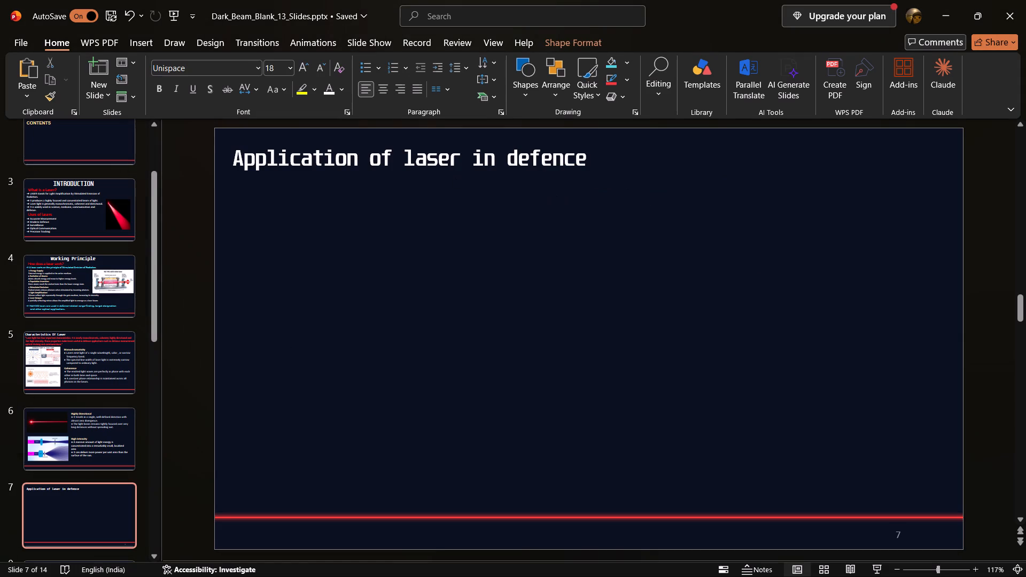
{"action": "left_click", "coordinate": [588, 146]}
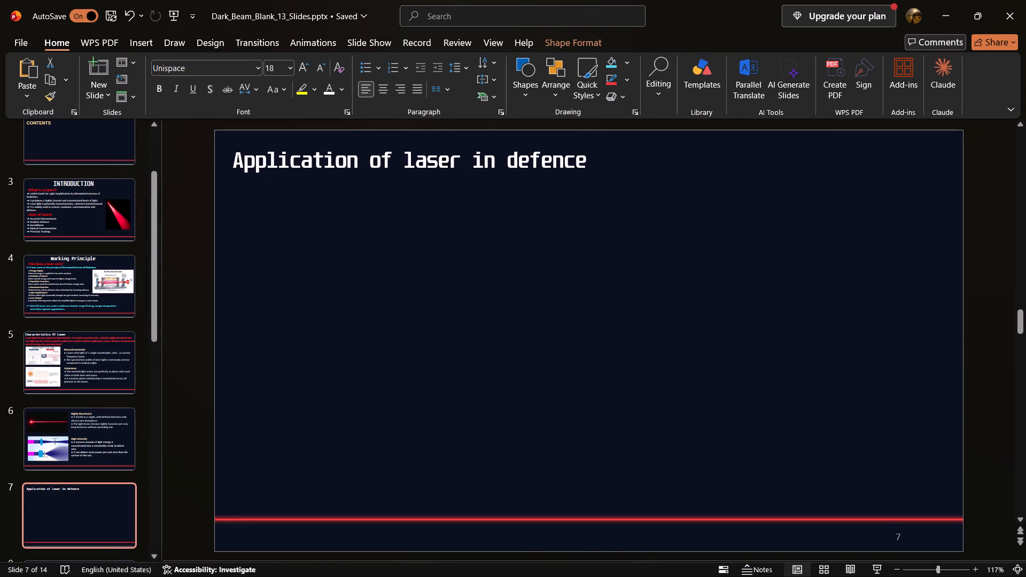
{"action": "left_click", "coordinate": [523, 352]}
{"action": "scroll", "coordinate": [85, 489], "scroll_direction": "down", "scroll_amount": 1}
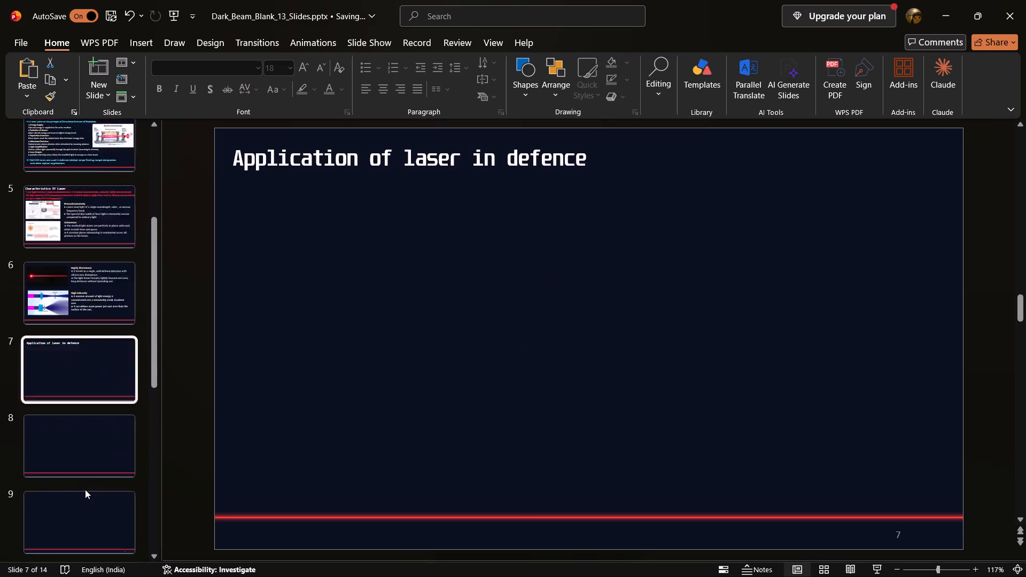
{"action": "scroll", "coordinate": [85, 489], "scroll_direction": "down", "scroll_amount": 3}
{"action": "scroll", "coordinate": [96, 341], "scroll_direction": "up", "scroll_amount": 4}
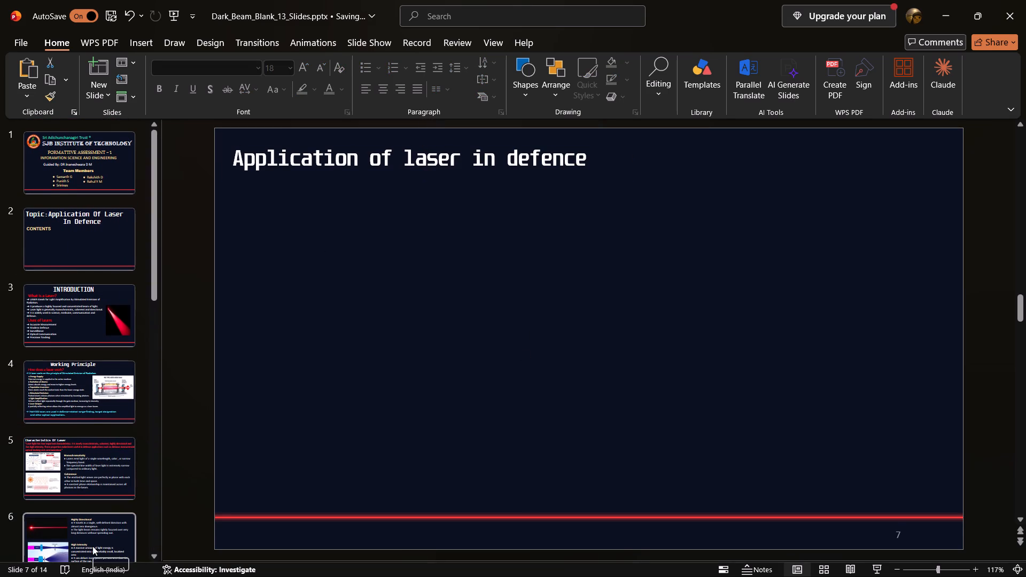
Look over the slide thumbnails through to slide 14 and back to slide 1, keeping slide 7 open.
{"action": "scroll", "coordinate": [92, 546], "scroll_direction": "down", "scroll_amount": 1}
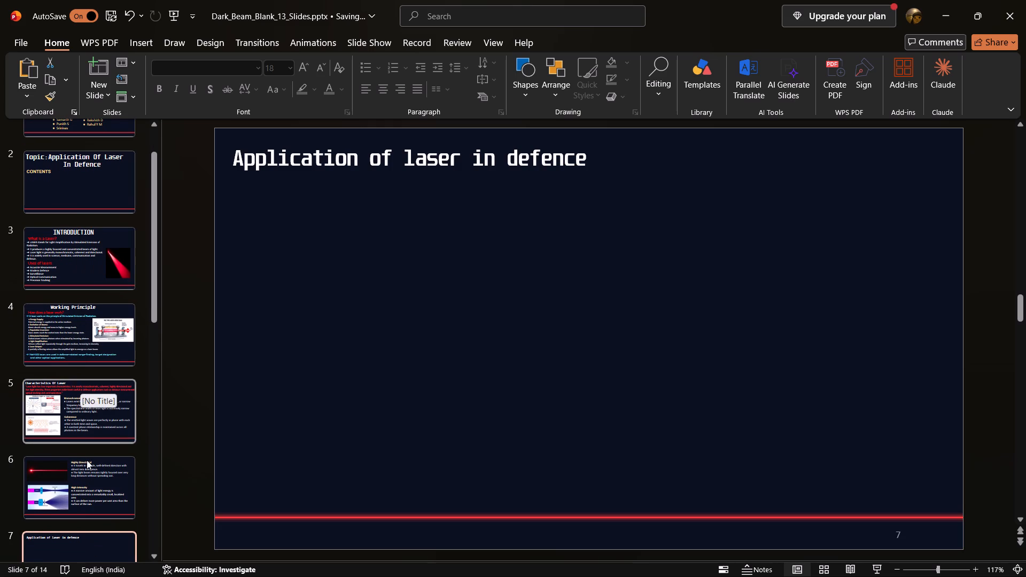
{"action": "scroll", "coordinate": [89, 483], "scroll_direction": "down", "scroll_amount": 2}
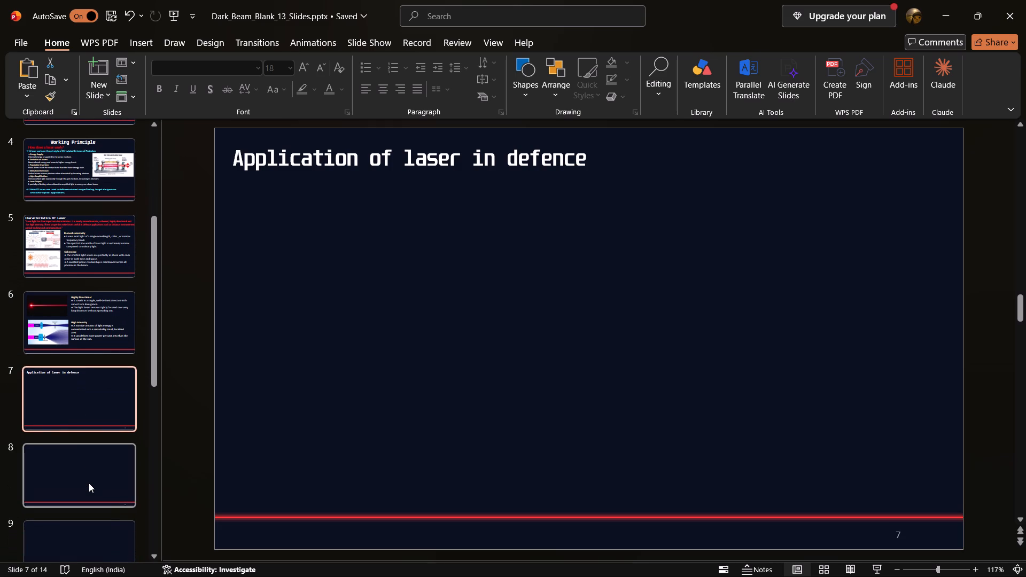
{"action": "scroll", "coordinate": [97, 537], "scroll_direction": "down", "scroll_amount": 2}
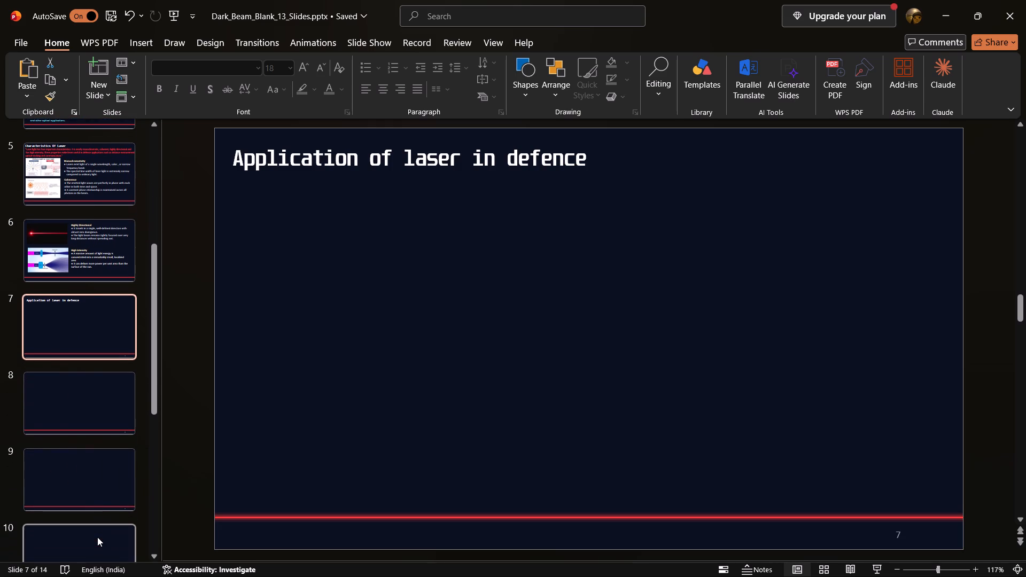
{"action": "scroll", "coordinate": [90, 497], "scroll_direction": "down", "scroll_amount": 2}
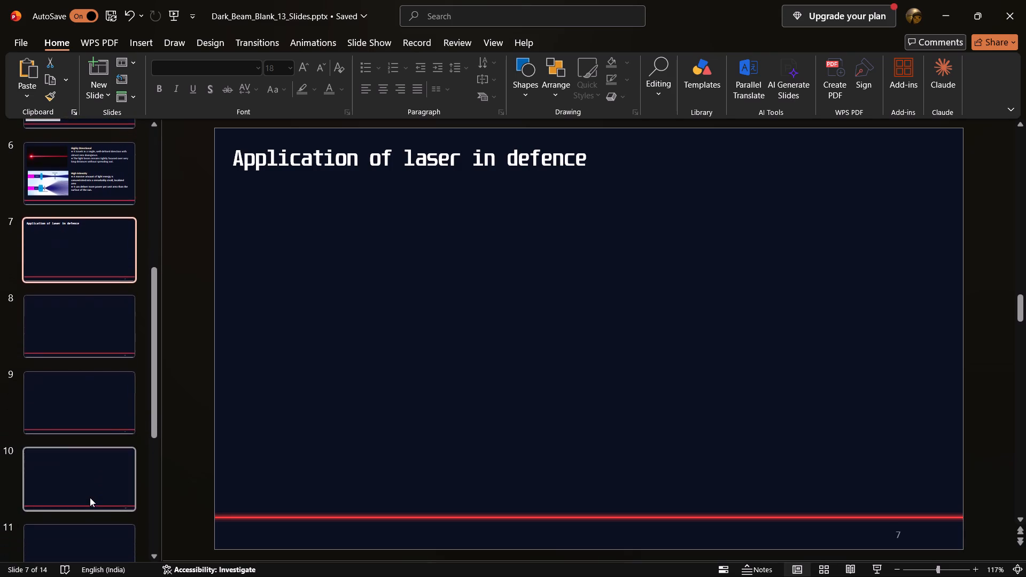
{"action": "scroll", "coordinate": [90, 497], "scroll_direction": "down", "scroll_amount": 1}
{"action": "scroll", "coordinate": [87, 552], "scroll_direction": "down", "scroll_amount": 2}
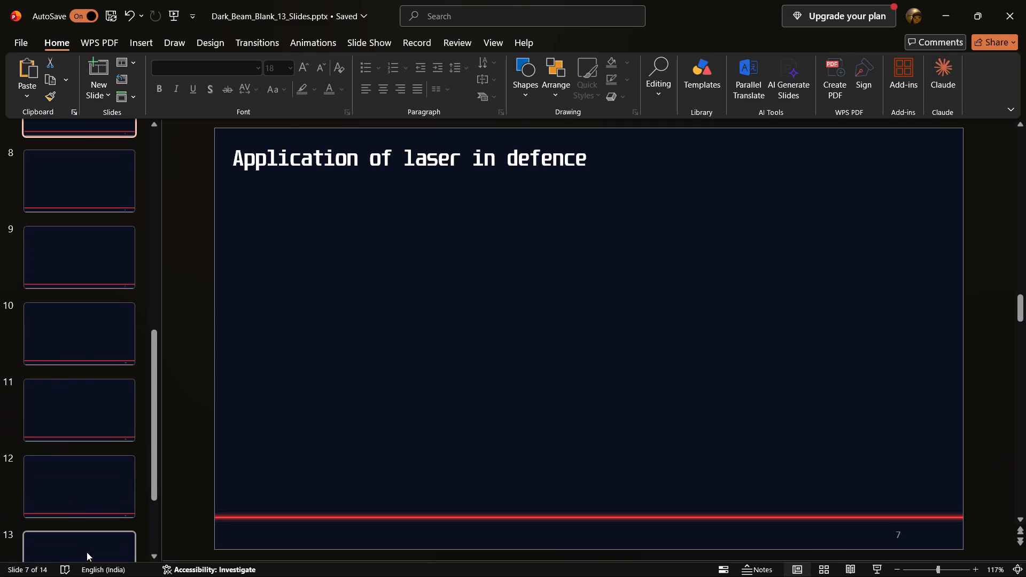
{"action": "scroll", "coordinate": [64, 504], "scroll_direction": "down", "scroll_amount": 2}
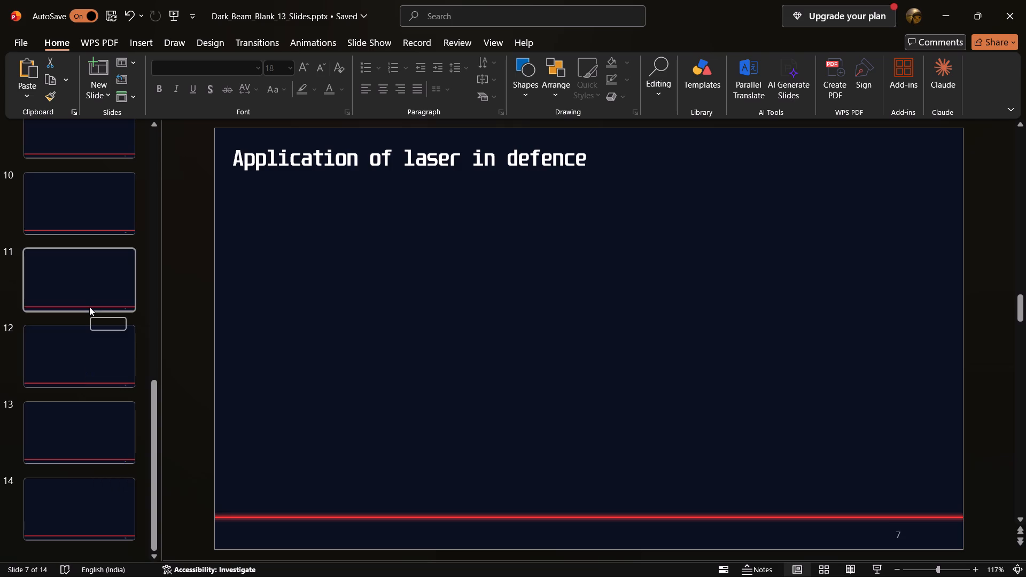
{"action": "scroll", "coordinate": [89, 307], "scroll_direction": "up", "scroll_amount": 2}
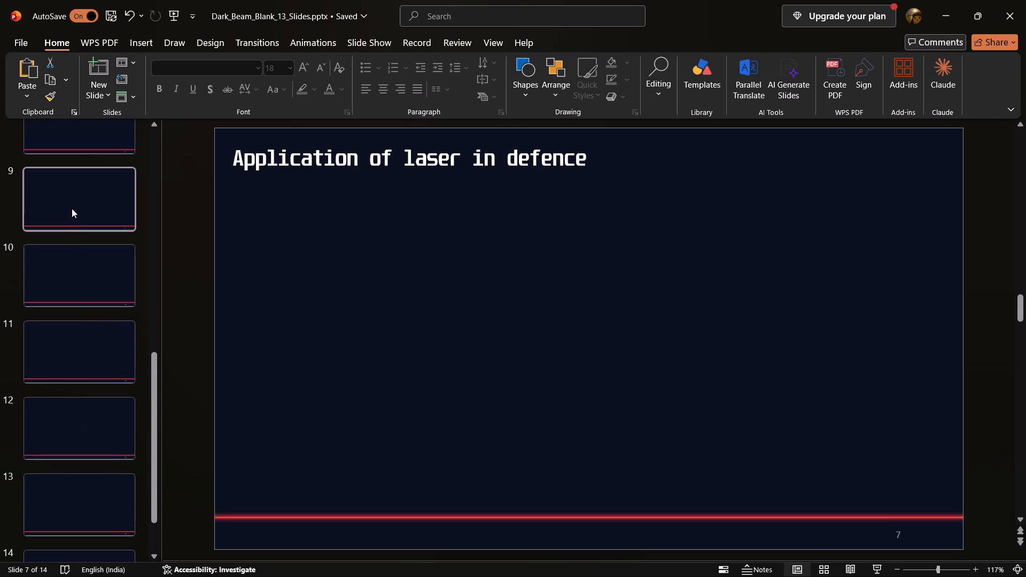
{"action": "scroll", "coordinate": [72, 207], "scroll_direction": "up", "scroll_amount": 1}
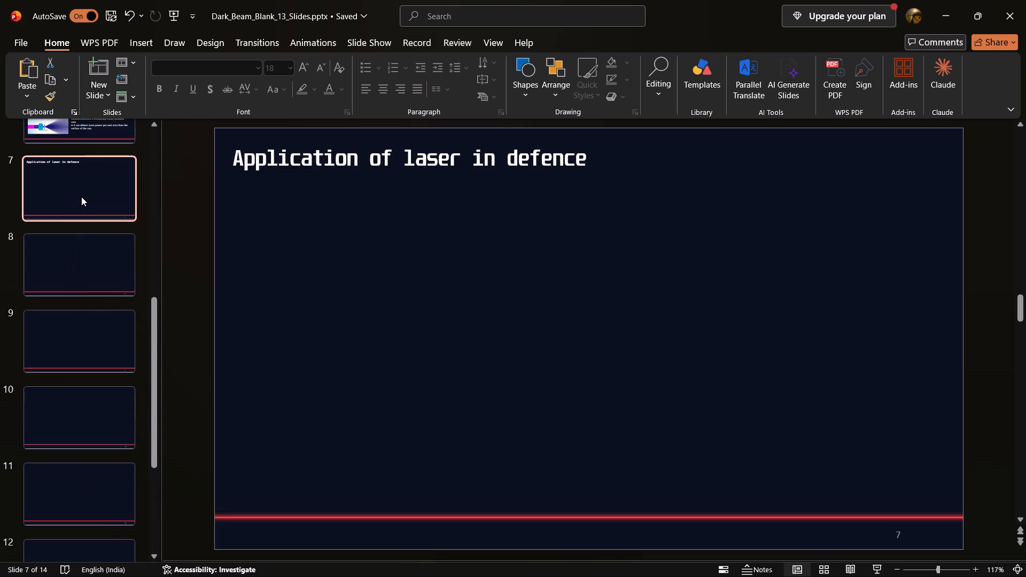
{"action": "scroll", "coordinate": [81, 197], "scroll_direction": "up", "scroll_amount": 2}
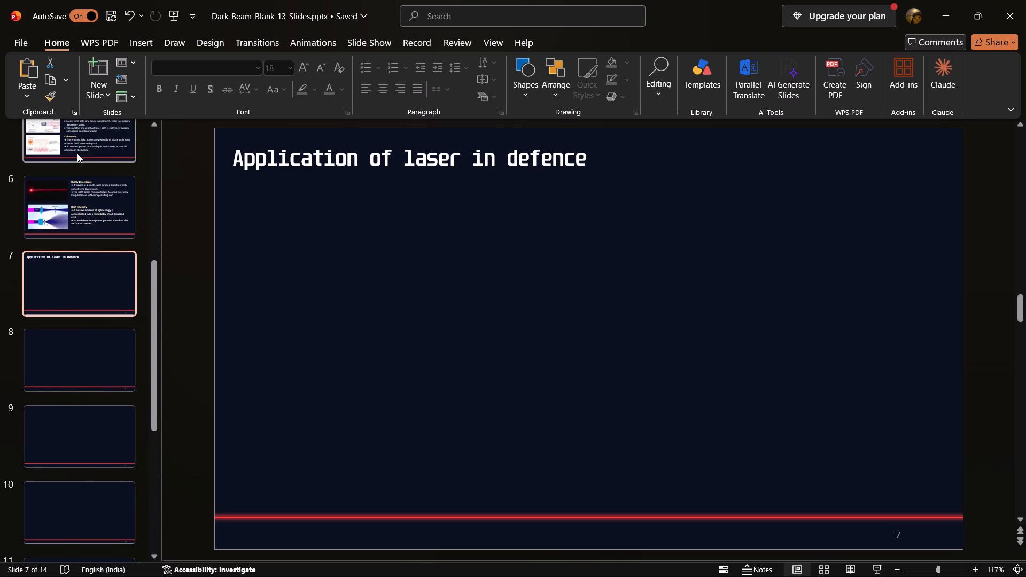
{"action": "scroll", "coordinate": [77, 153], "scroll_direction": "up", "scroll_amount": 2}
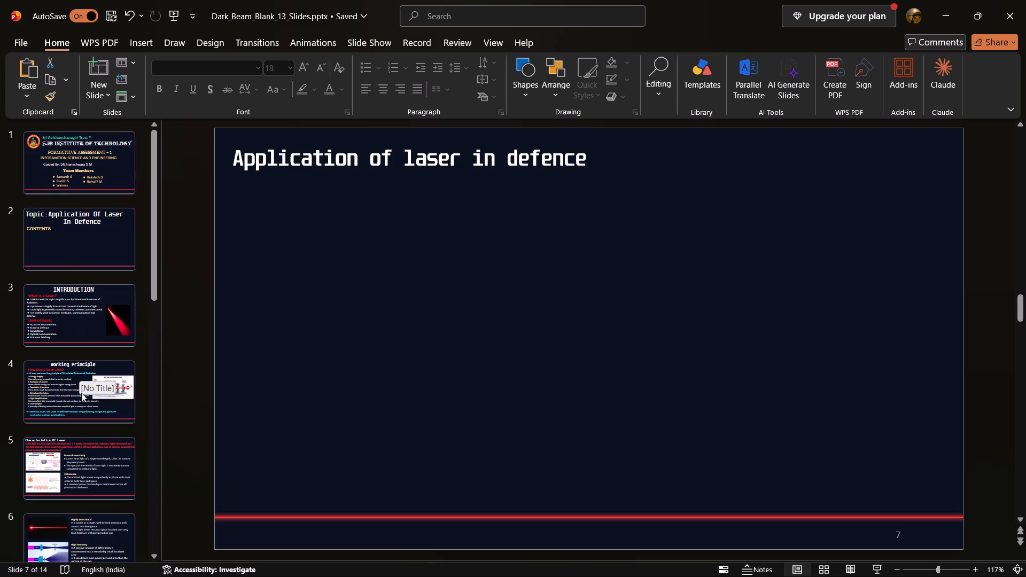
Look over the slide thumbnails between slide 1 and slide 14, comparing the filled slides with the blank ones.
{"action": "scroll", "coordinate": [94, 536], "scroll_direction": "down", "scroll_amount": 2}
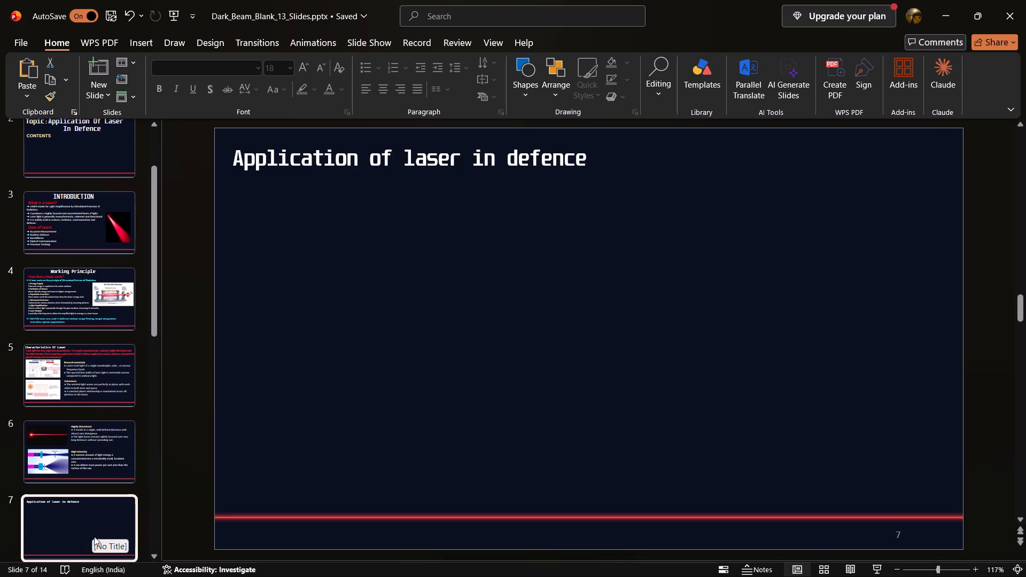
{"action": "scroll", "coordinate": [88, 527], "scroll_direction": "down", "scroll_amount": 3}
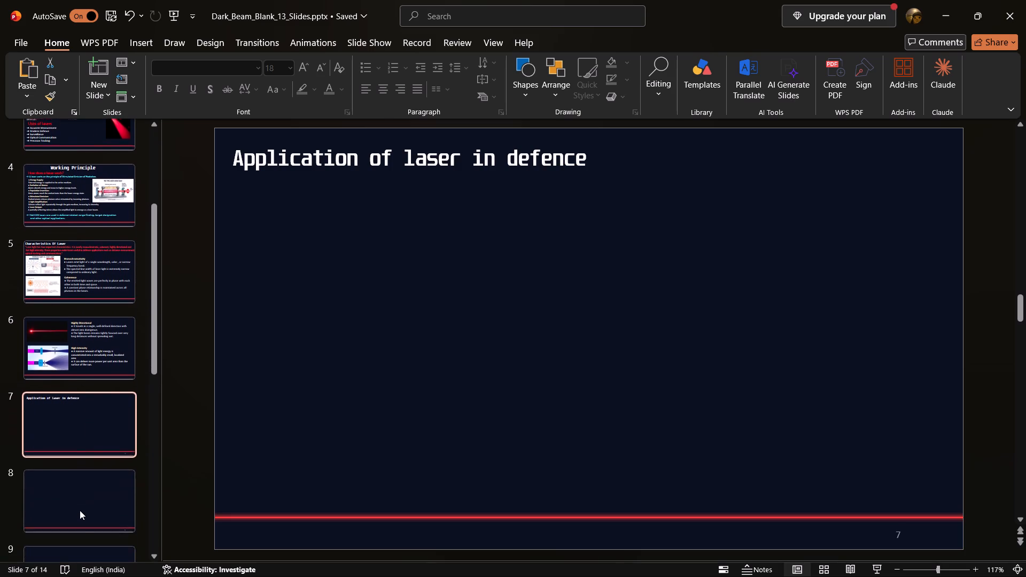
{"action": "scroll", "coordinate": [80, 510], "scroll_direction": "down", "scroll_amount": 2}
{"action": "scroll", "coordinate": [71, 489], "scroll_direction": "up", "scroll_amount": 1}
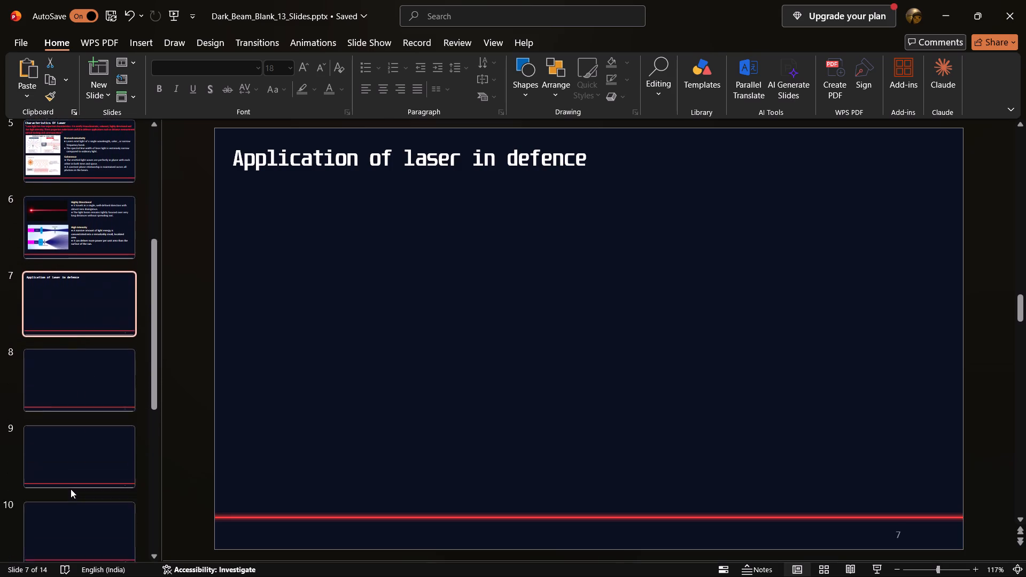
{"action": "scroll", "coordinate": [71, 489], "scroll_direction": "up", "scroll_amount": 1}
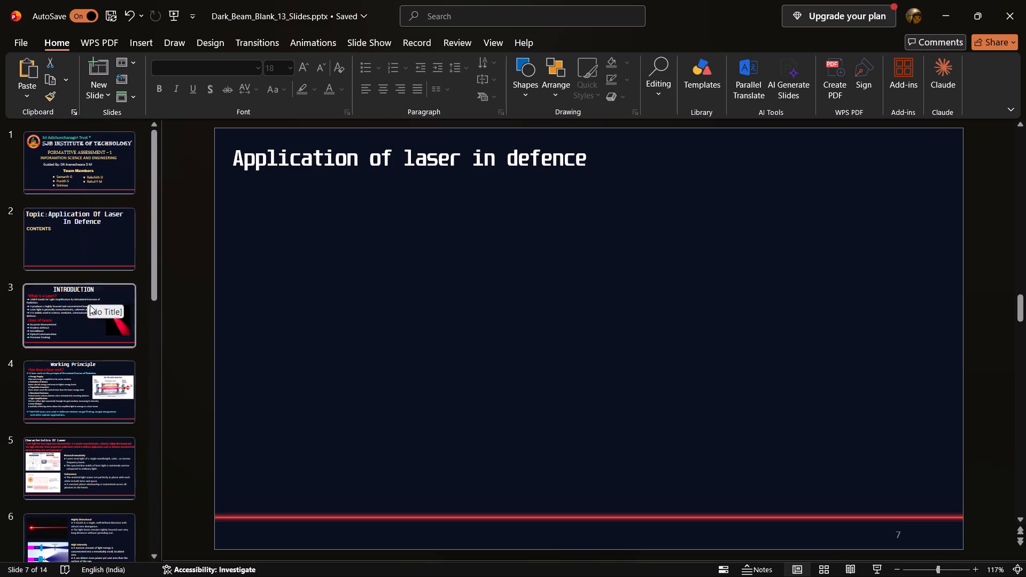
{"action": "scroll", "coordinate": [92, 316], "scroll_direction": "down", "scroll_amount": 8}
{"action": "scroll", "coordinate": [77, 257], "scroll_direction": "up", "scroll_amount": 6}
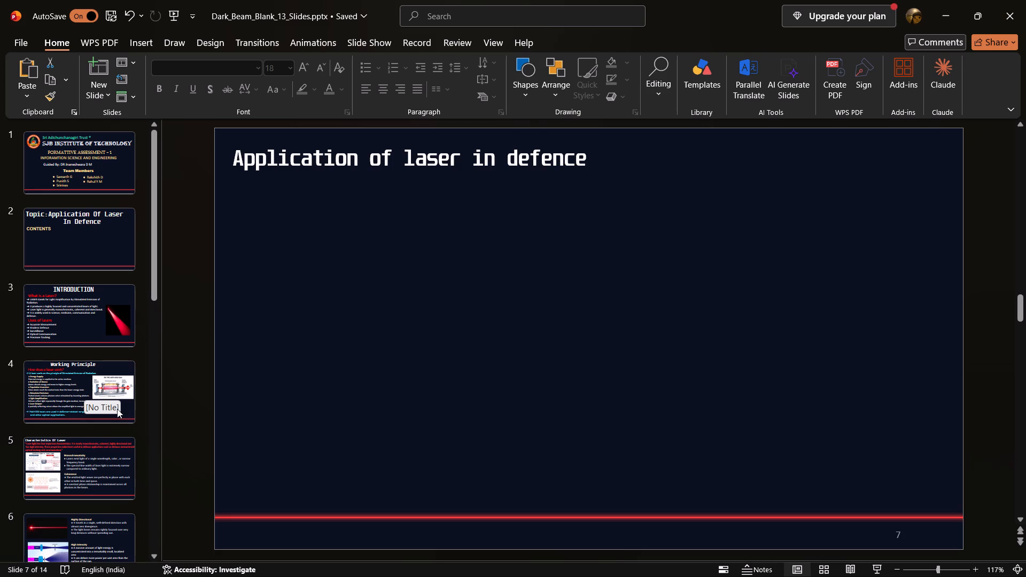
{"action": "scroll", "coordinate": [60, 432], "scroll_direction": "down", "scroll_amount": 5}
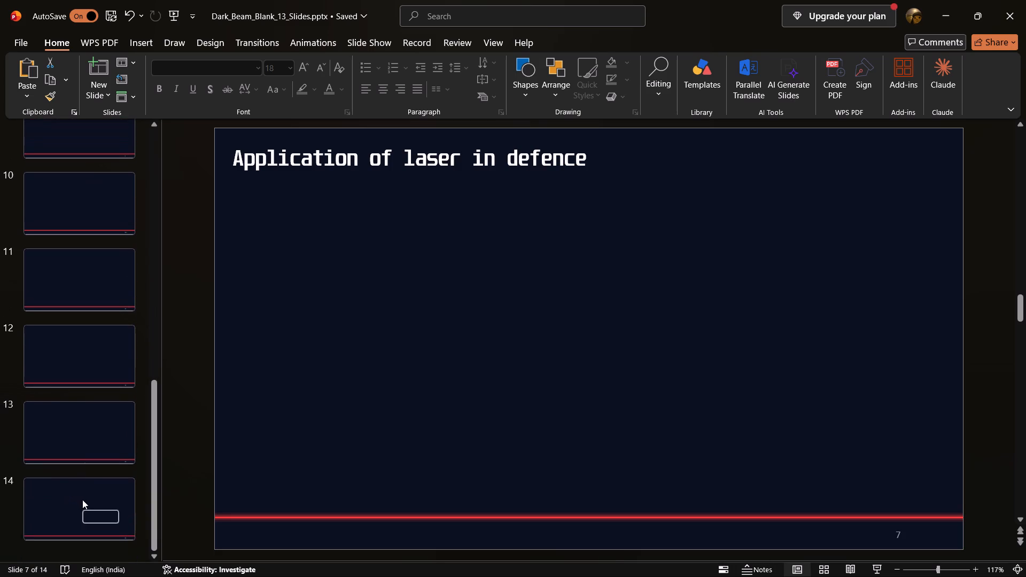
View the blank slides 14, 13, 12 and 11 in turn.
{"action": "left_click", "coordinate": [82, 500]}
{"action": "left_click", "coordinate": [105, 451]}
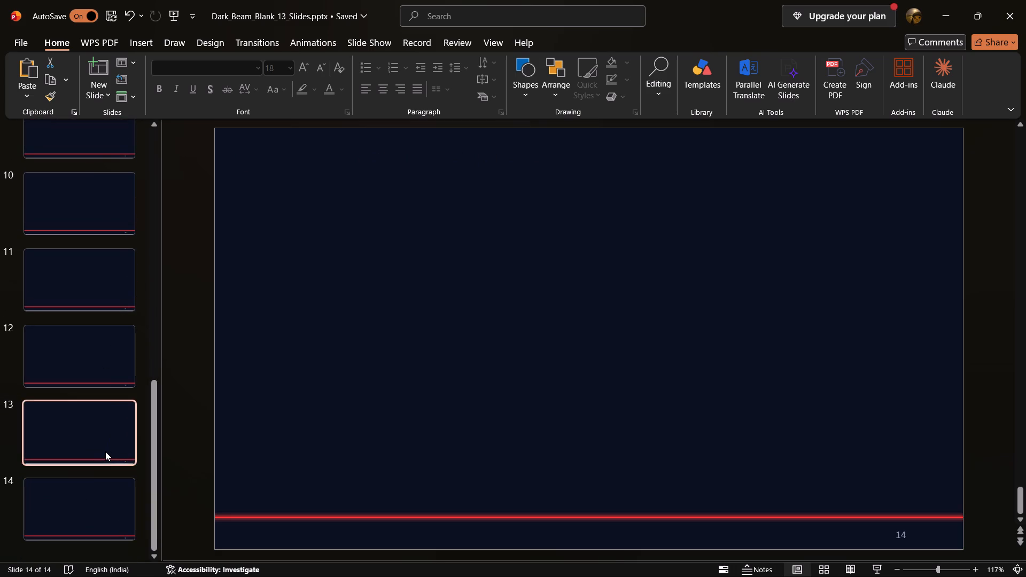
{"action": "left_click", "coordinate": [110, 368]}
{"action": "scroll", "coordinate": [110, 368], "scroll_direction": "up", "scroll_amount": 4}
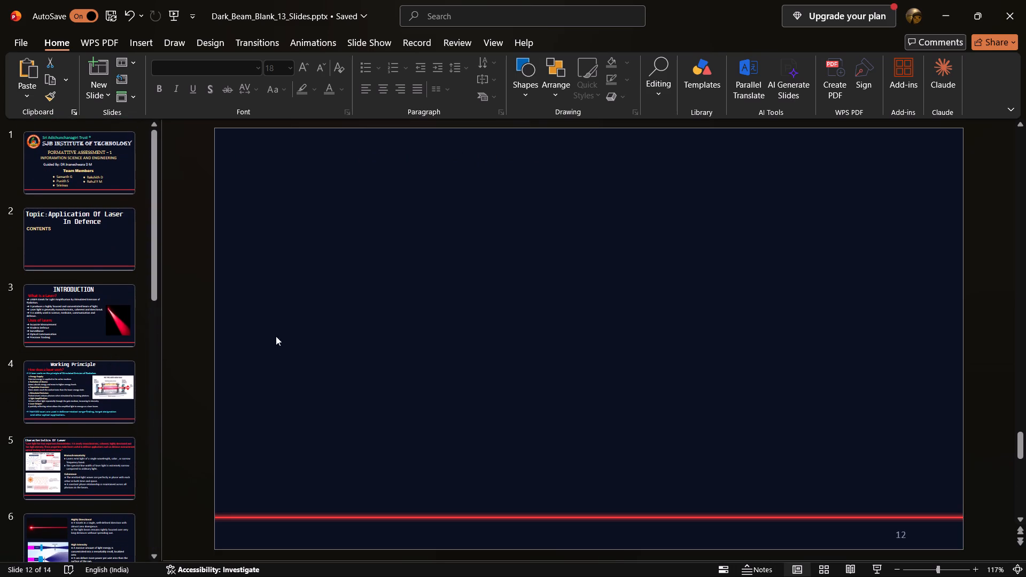
{"action": "left_click_drag", "start_coordinate": [390, 307], "coordinate": [338, 262]}
{"action": "left_click", "coordinate": [338, 262]}
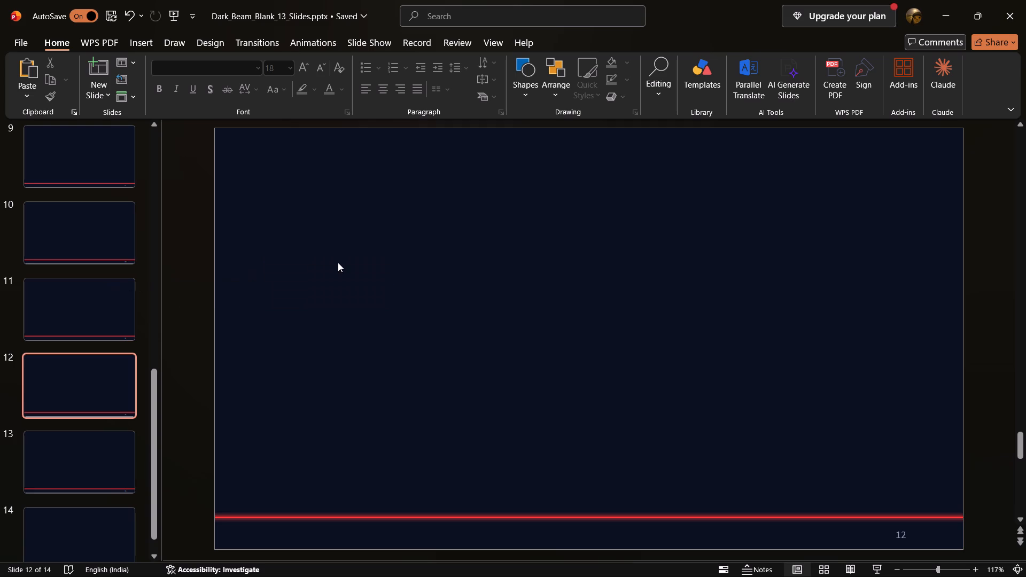
{"action": "scroll", "coordinate": [38, 310], "scroll_direction": "up", "scroll_amount": 4}
{"action": "left_click", "coordinate": [45, 342]}
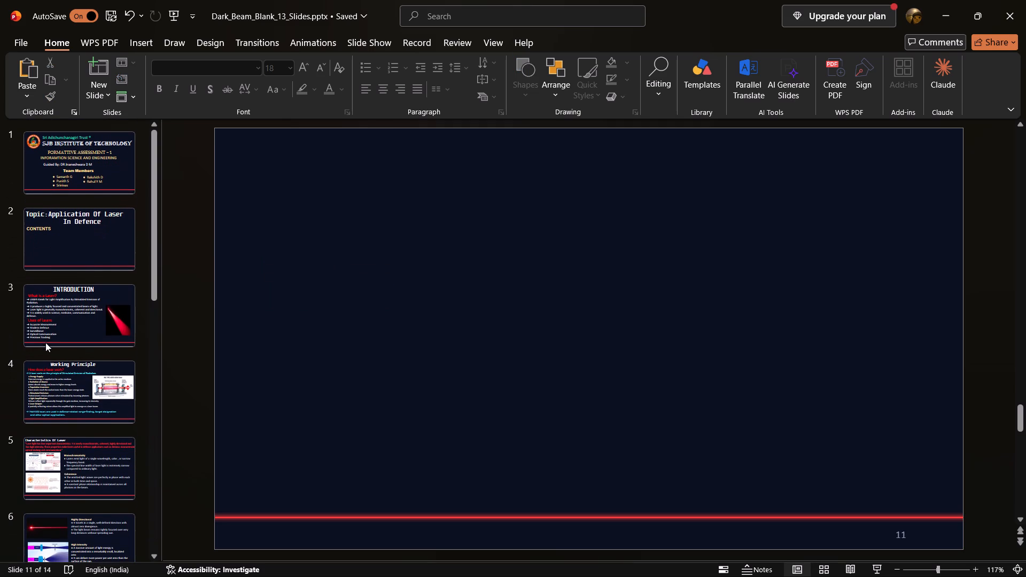
Review the Introduction, Working Principle and Characteristics Of Laser slides through slide 6, and return to slide 7.
{"action": "left_click", "coordinate": [60, 392]}
{"action": "left_click", "coordinate": [89, 460]}
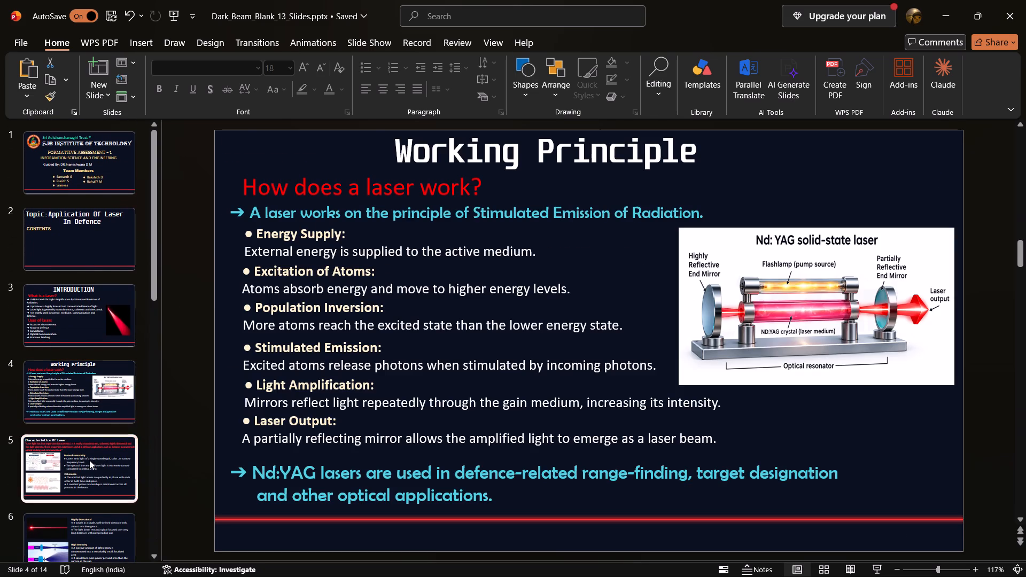
{"action": "left_click", "coordinate": [101, 345]}
{"action": "left_click", "coordinate": [113, 381]}
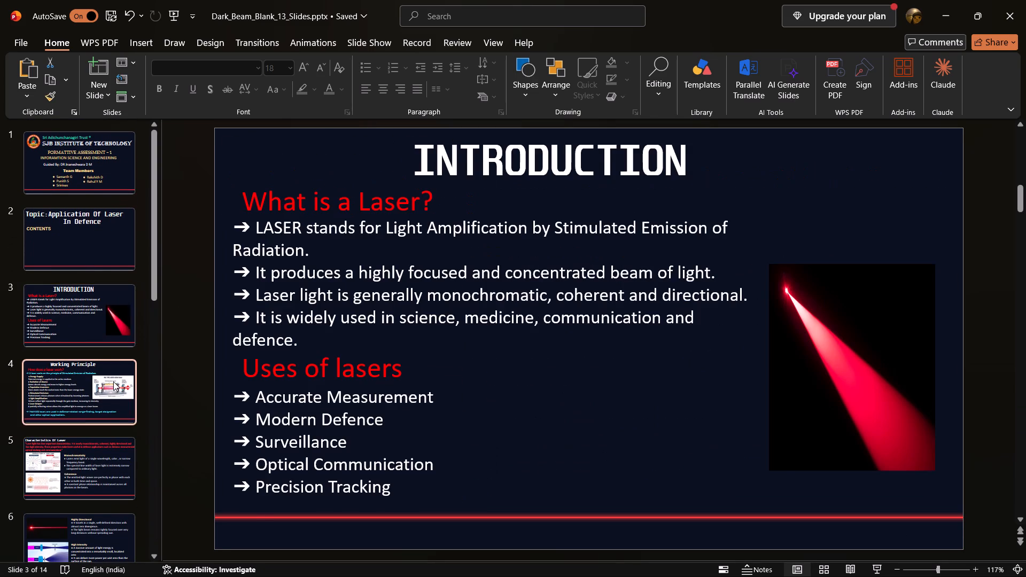
{"action": "left_click", "coordinate": [99, 443]}
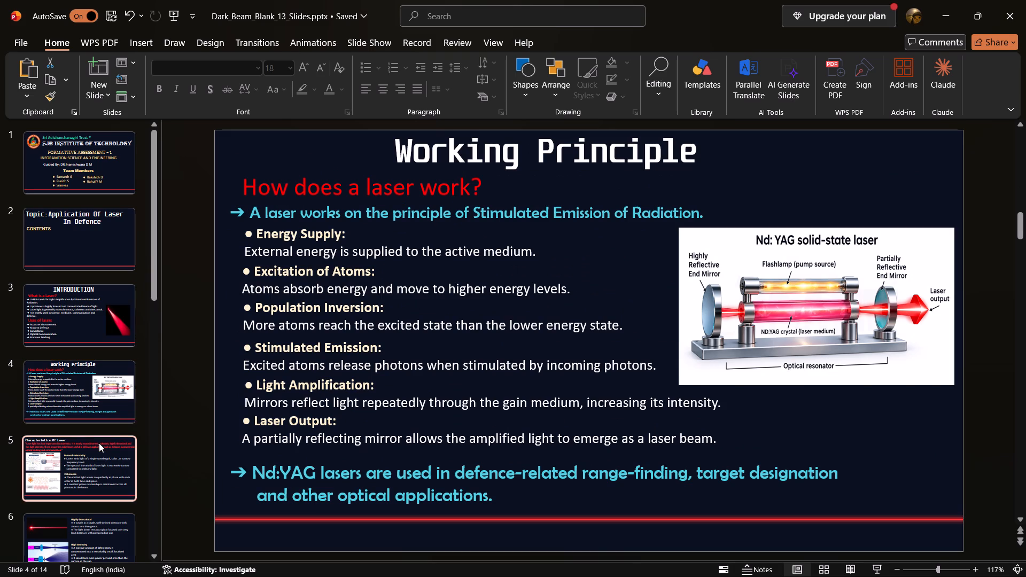
{"action": "scroll", "coordinate": [92, 479], "scroll_direction": "down", "scroll_amount": 1}
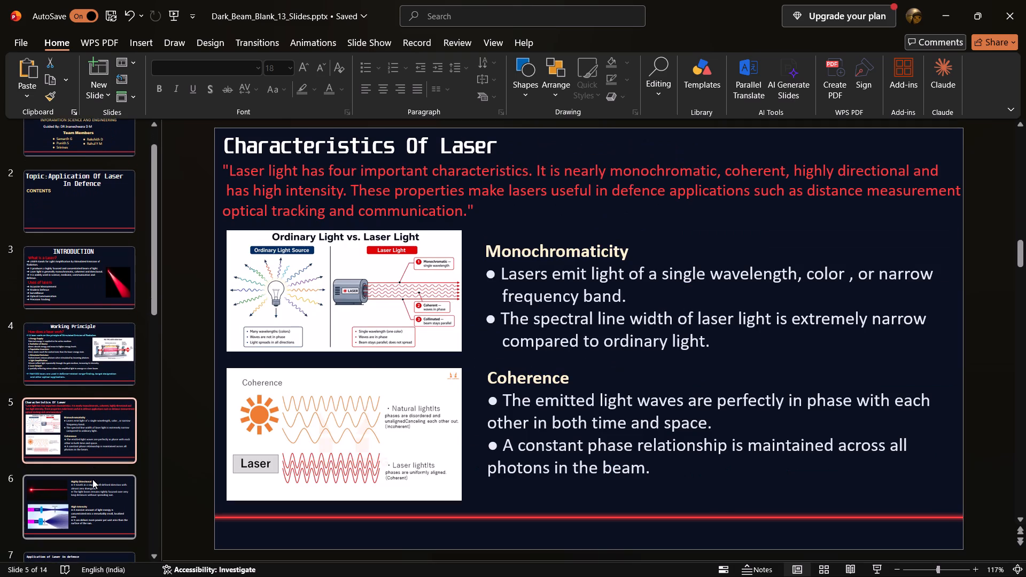
{"action": "scroll", "coordinate": [92, 479], "scroll_direction": "down", "scroll_amount": 1}
{"action": "left_click", "coordinate": [87, 368]}
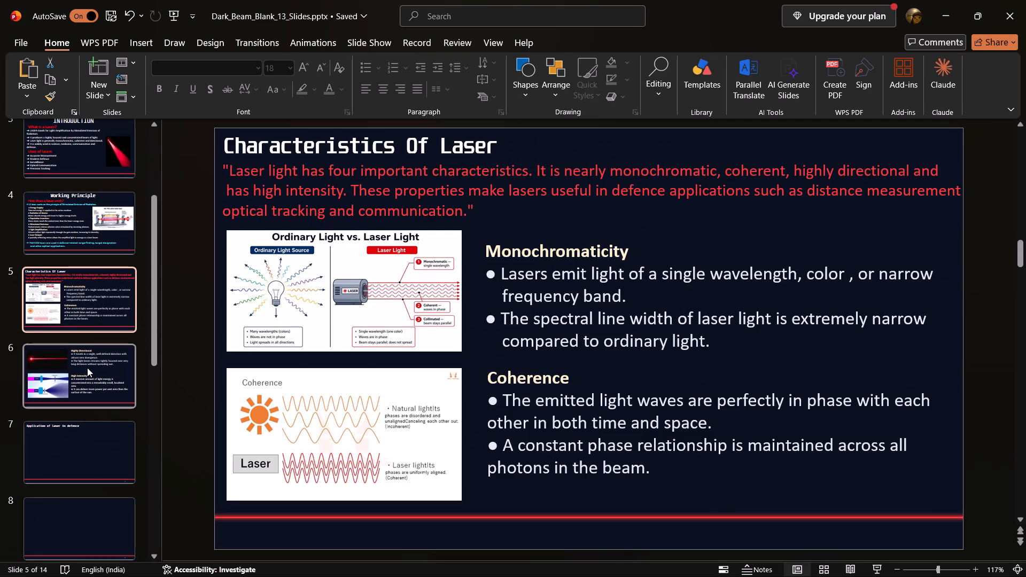
{"action": "left_click", "coordinate": [85, 434]}
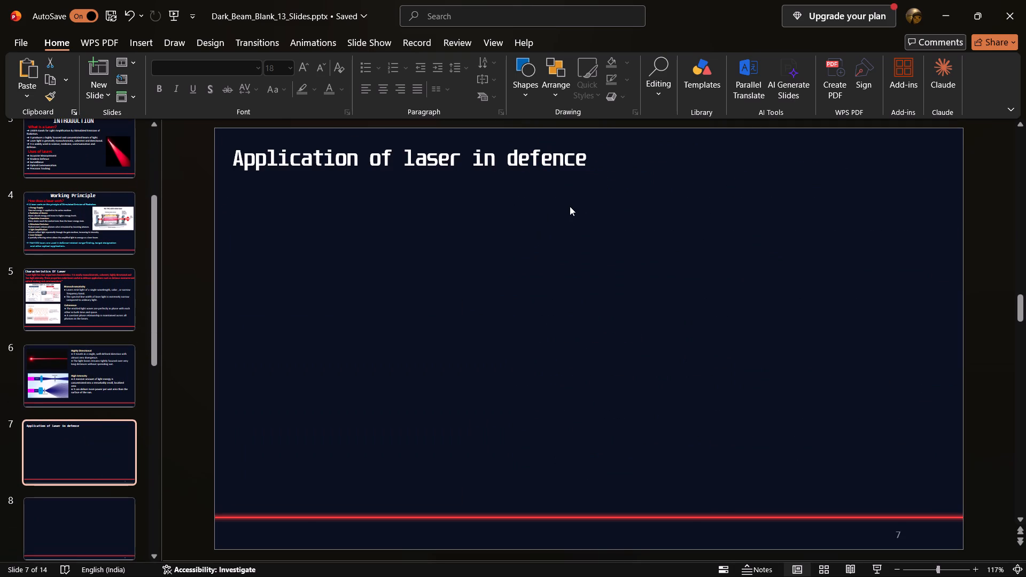
{"action": "left_click", "coordinate": [595, 181]}
Switch to Chrome and search Google in a new tab for "application of laser in defense ppt presentation 12-13 slides".
{"action": "scroll", "coordinate": [595, 181], "scroll_direction": "up", "scroll_amount": 1}
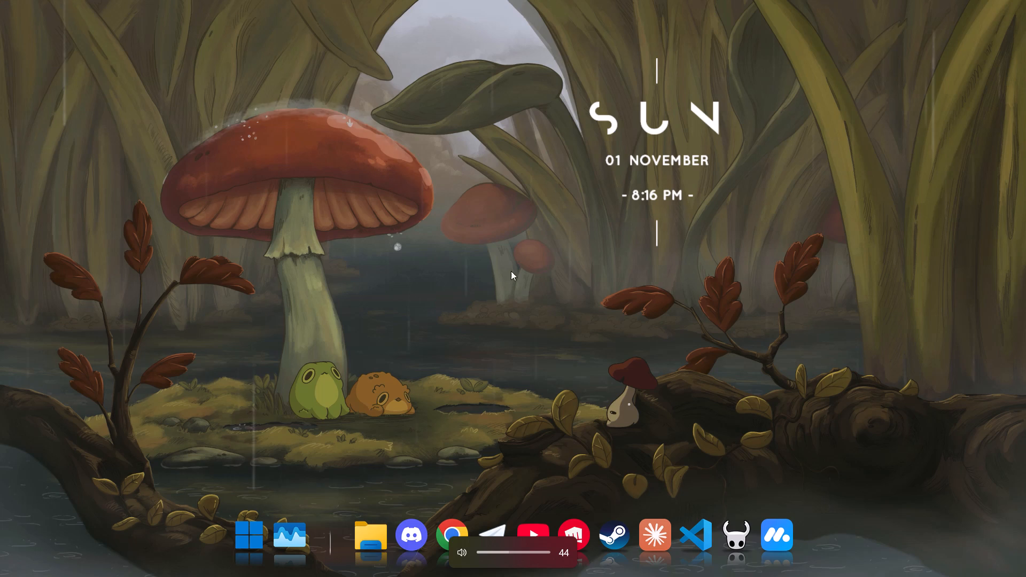
{"action": "left_click", "coordinate": [464, 524]}
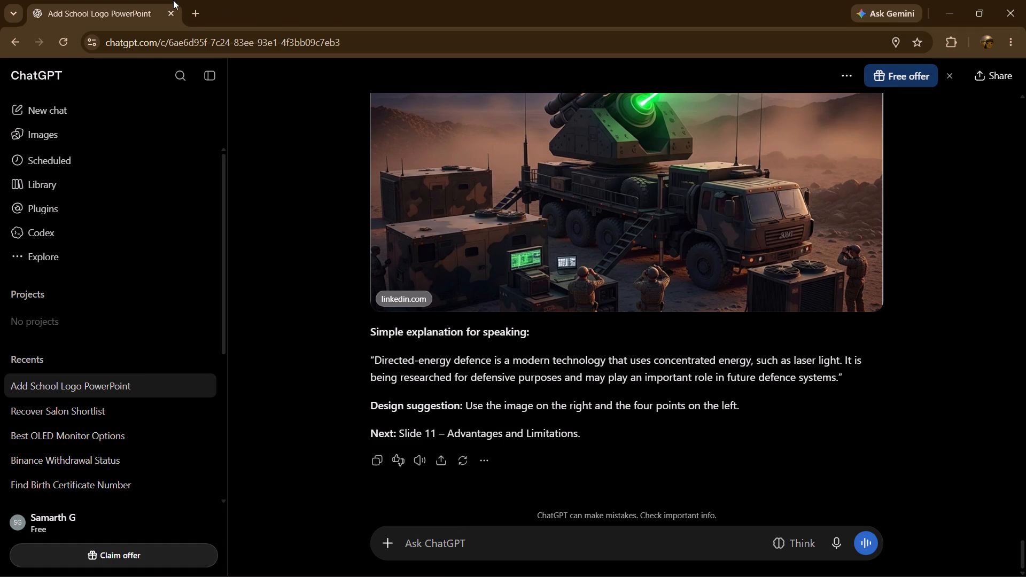
{"action": "left_click", "coordinate": [189, 3]}
{"action": "type", "text": "application of laser in defense"}
{"action": "key", "text": "Return"}
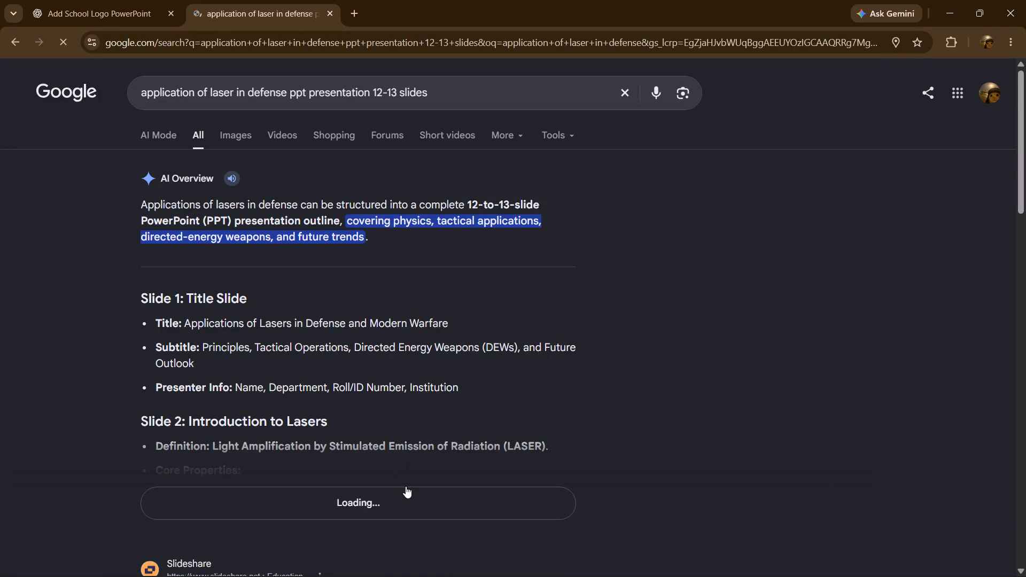
Expand the AI Overview and read its slide-by-slide outline on lasers in defense, through the advantages of military lasers.
{"action": "left_click", "coordinate": [406, 486]}
{"action": "scroll", "coordinate": [406, 486], "scroll_direction": "down", "scroll_amount": 3}
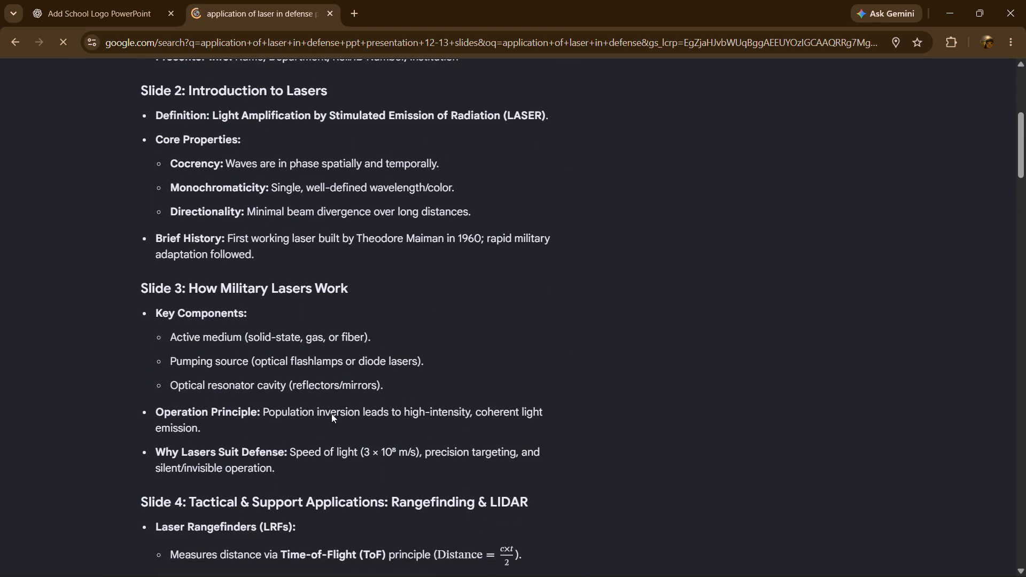
{"action": "scroll", "coordinate": [199, 244], "scroll_direction": "up", "scroll_amount": 1}
{"action": "scroll", "coordinate": [199, 244], "scroll_direction": "down", "scroll_amount": 1}
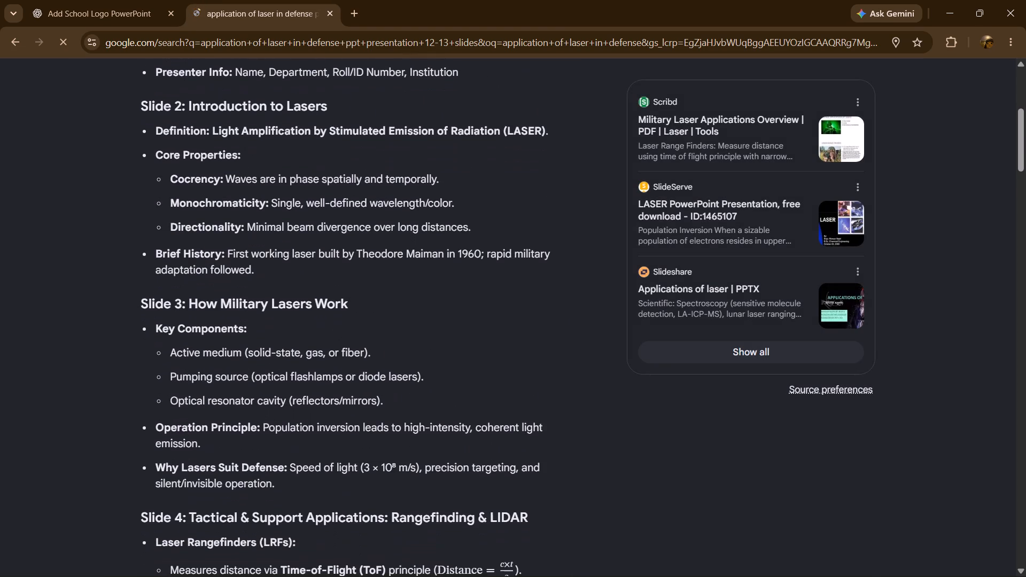
{"action": "scroll", "coordinate": [199, 244], "scroll_direction": "down", "scroll_amount": 1}
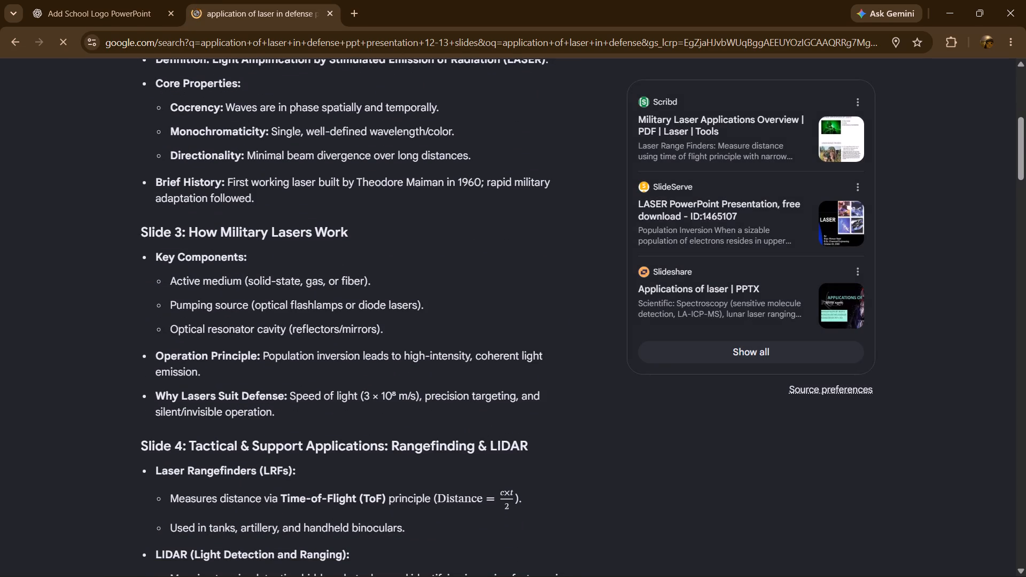
{"action": "scroll", "coordinate": [336, 311], "scroll_direction": "down", "scroll_amount": 1}
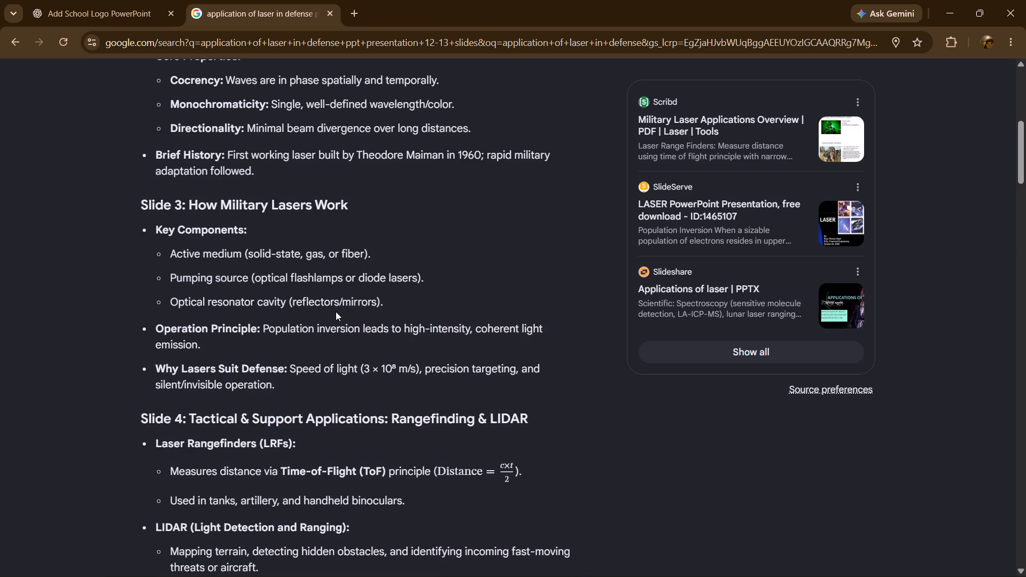
{"action": "scroll", "coordinate": [330, 284], "scroll_direction": "down", "scroll_amount": 1}
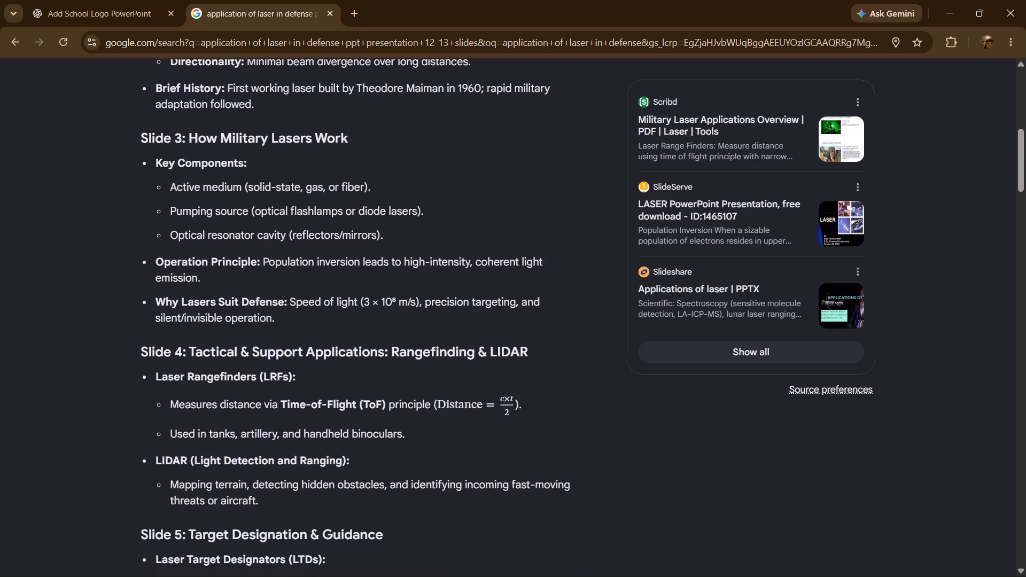
{"action": "scroll", "coordinate": [330, 284], "scroll_direction": "down", "scroll_amount": 1}
{"action": "scroll", "coordinate": [361, 376], "scroll_direction": "down", "scroll_amount": 4}
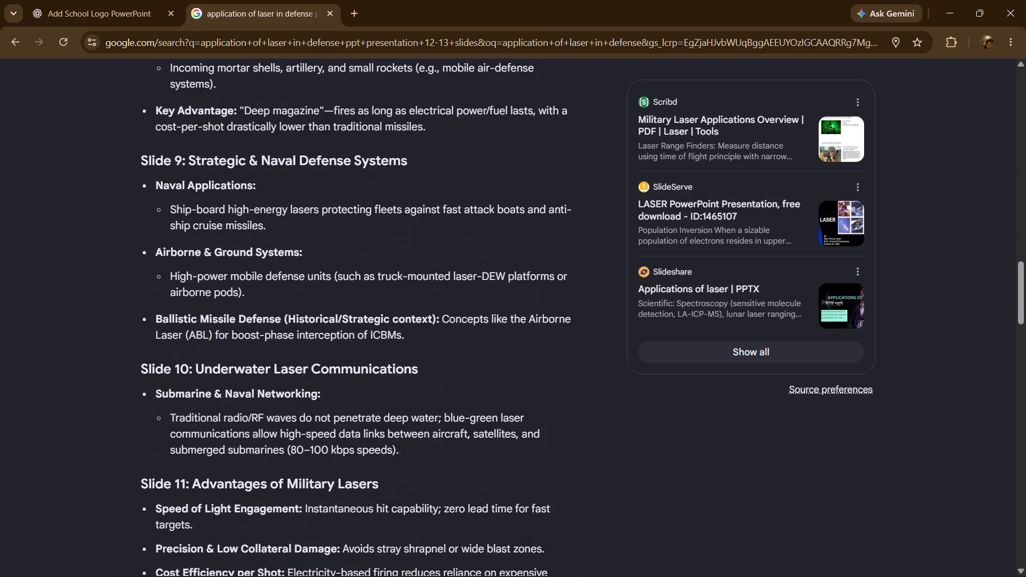
{"action": "scroll", "coordinate": [361, 376], "scroll_direction": "down", "scroll_amount": 3}
Open the Slideshare presentation "Applications of laser" from the results and look through its opening slides up to slide 5.
{"action": "left_click", "coordinate": [252, 190]}
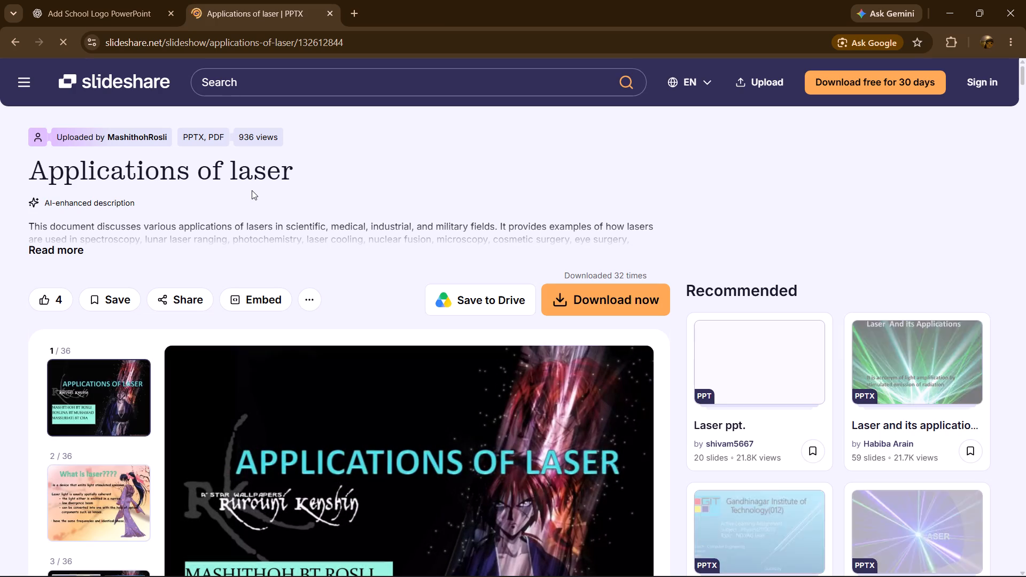
{"action": "scroll", "coordinate": [493, 290], "scroll_direction": "down", "scroll_amount": 1}
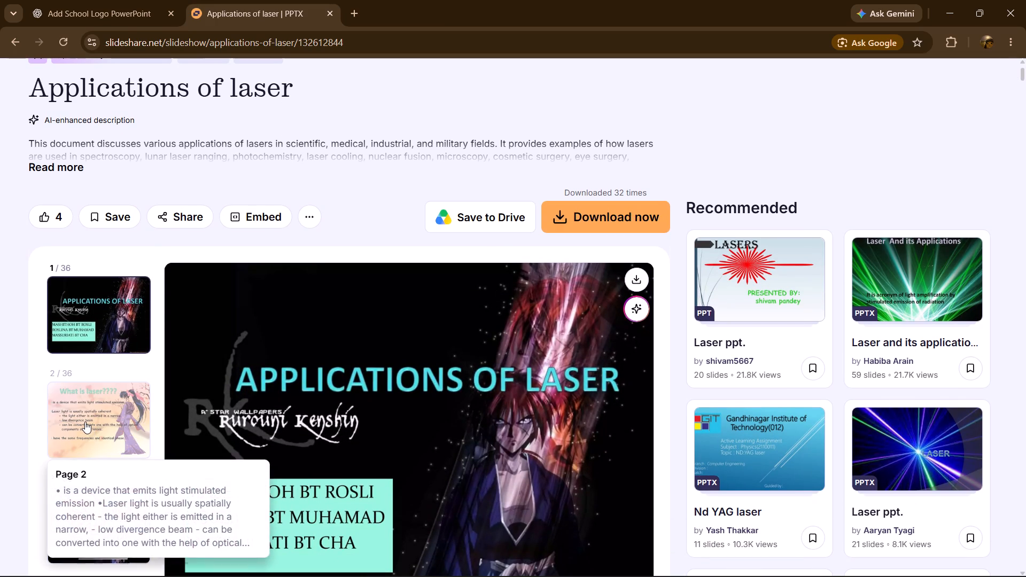
{"action": "left_click", "coordinate": [85, 422]}
{"action": "left_click", "coordinate": [98, 417]}
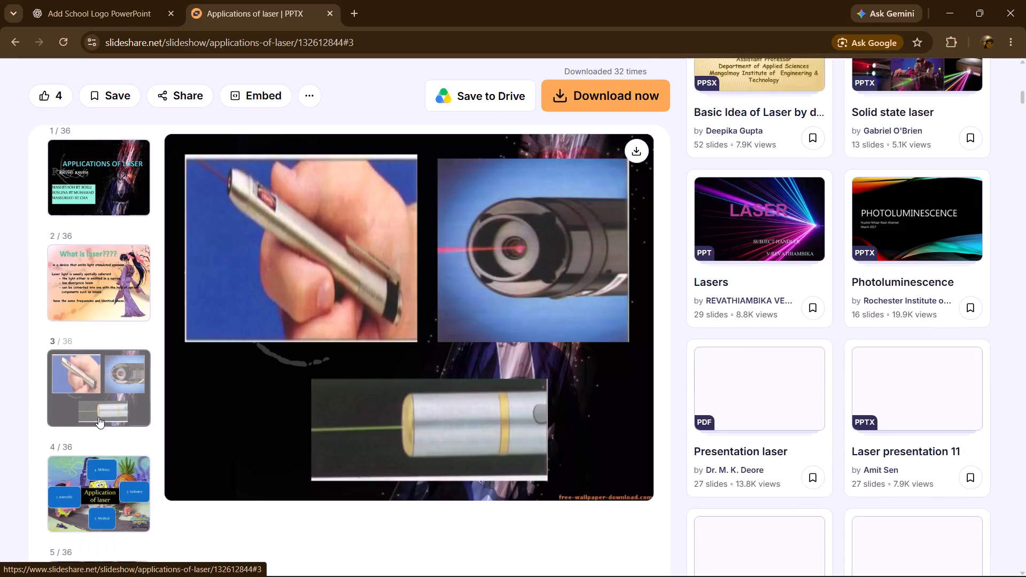
{"action": "left_click", "coordinate": [101, 447]}
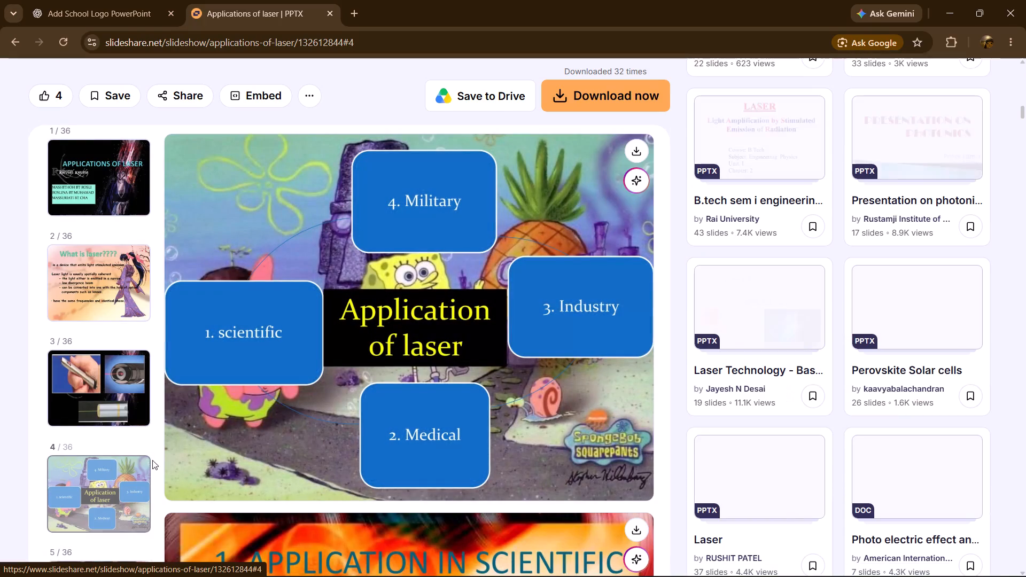
{"action": "scroll", "coordinate": [158, 459], "scroll_direction": "down", "scroll_amount": 1}
{"action": "left_click", "coordinate": [118, 520]}
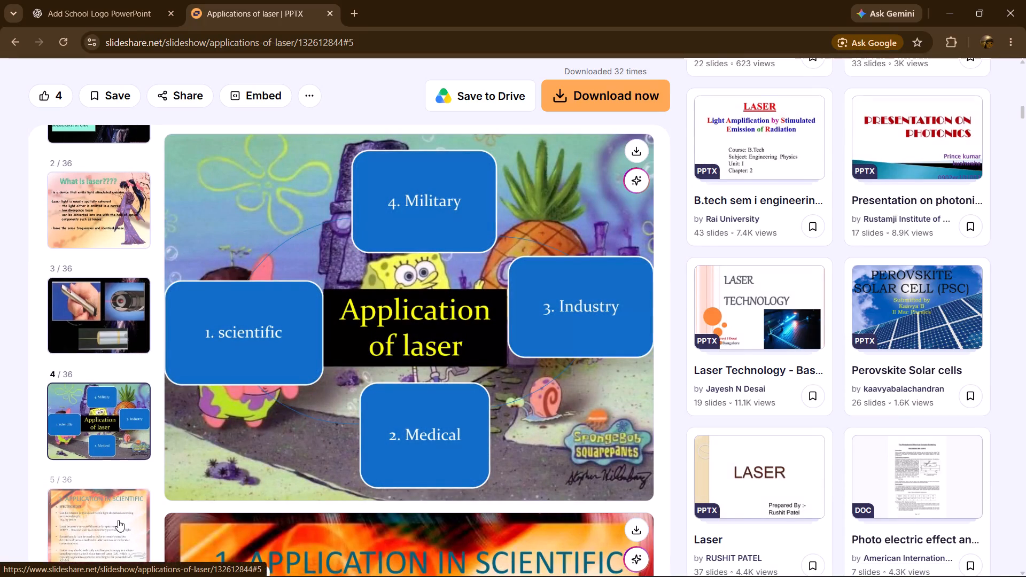
{"action": "scroll", "coordinate": [118, 520], "scroll_direction": "down", "scroll_amount": 1}
{"action": "left_click", "coordinate": [118, 520]}
{"action": "scroll", "coordinate": [118, 520], "scroll_direction": "down", "scroll_amount": 2}
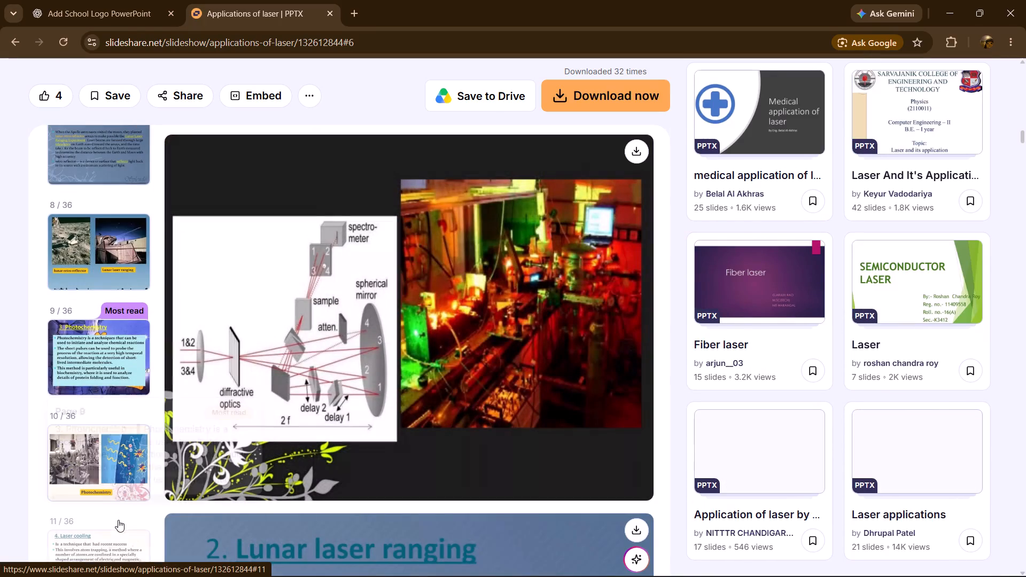
{"action": "left_click", "coordinate": [118, 520]}
{"action": "left_click", "coordinate": [105, 464]}
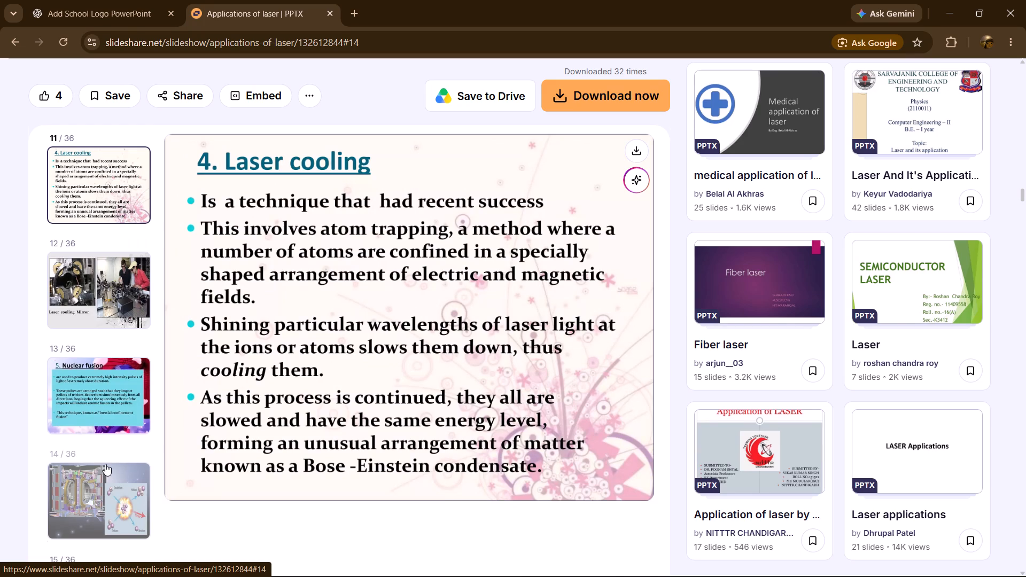
{"action": "left_click", "coordinate": [104, 411]}
{"action": "scroll", "coordinate": [104, 411], "scroll_direction": "down", "scroll_amount": 2}
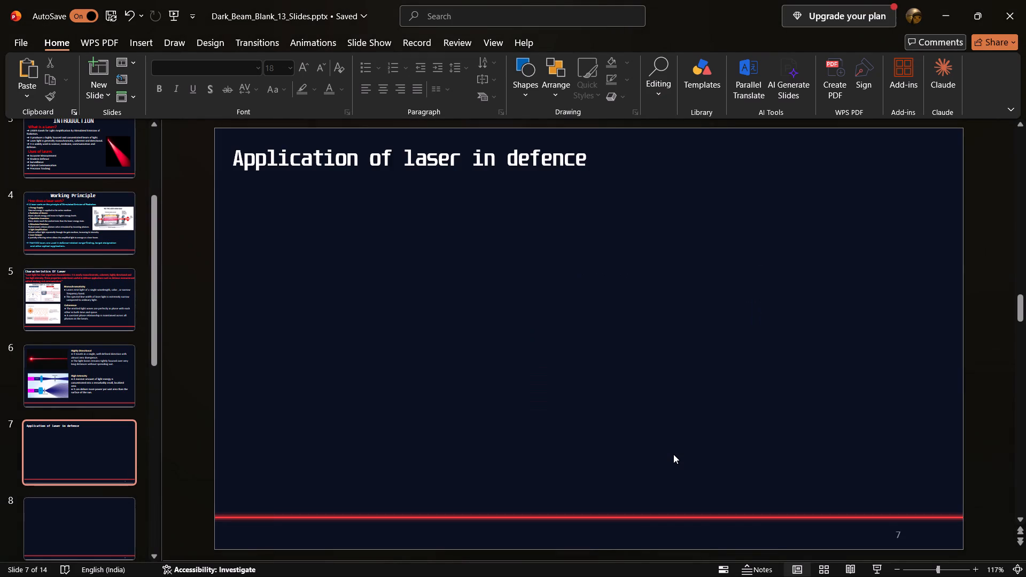
{"action": "left_click", "coordinate": [636, 166]}
{"action": "left_click", "coordinate": [625, 159]}
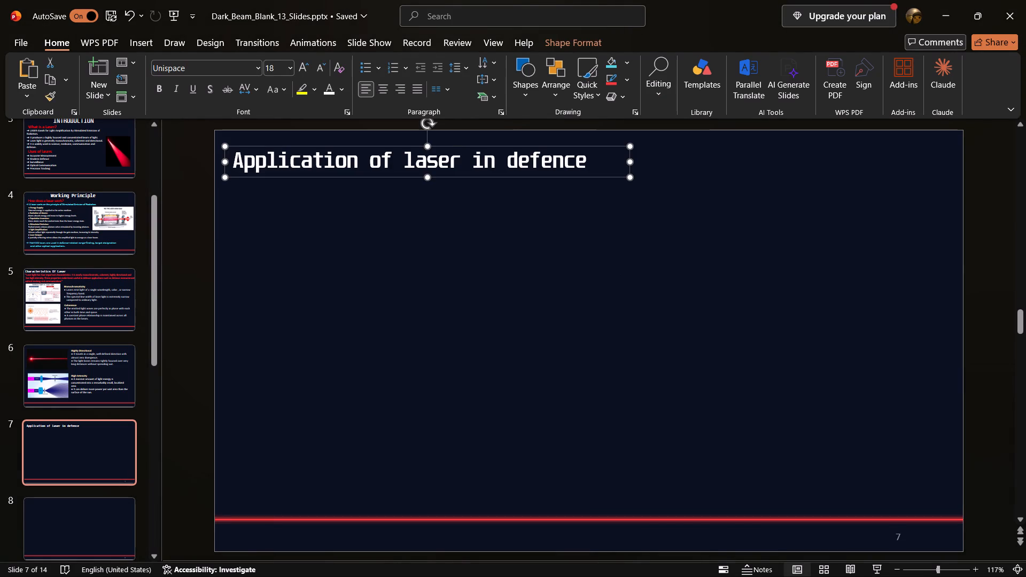
{"action": "left_click", "coordinate": [590, 155]}
{"action": "left_click", "coordinate": [272, 193]}
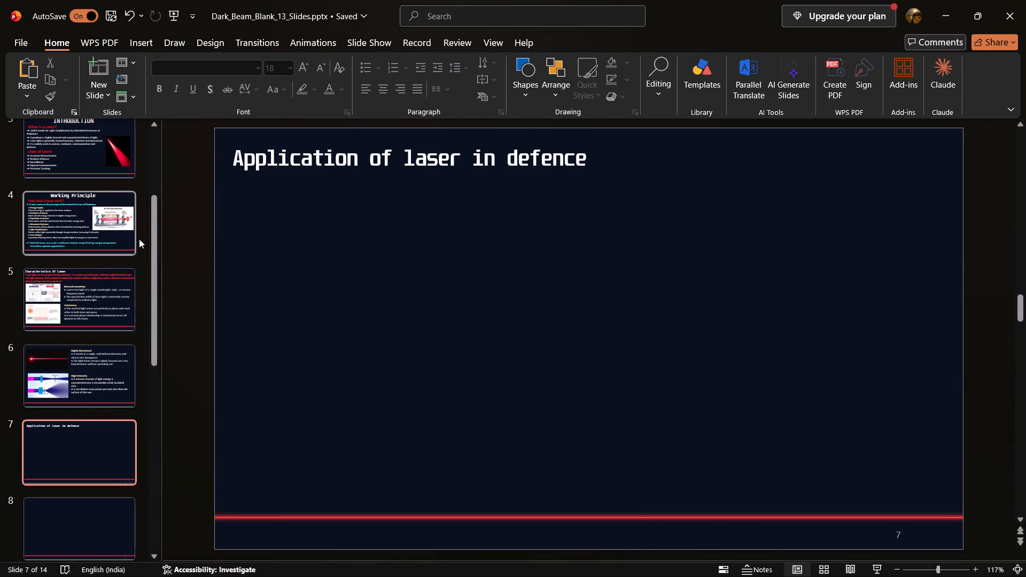
{"action": "scroll", "coordinate": [165, 293], "scroll_direction": "up", "scroll_amount": 2}
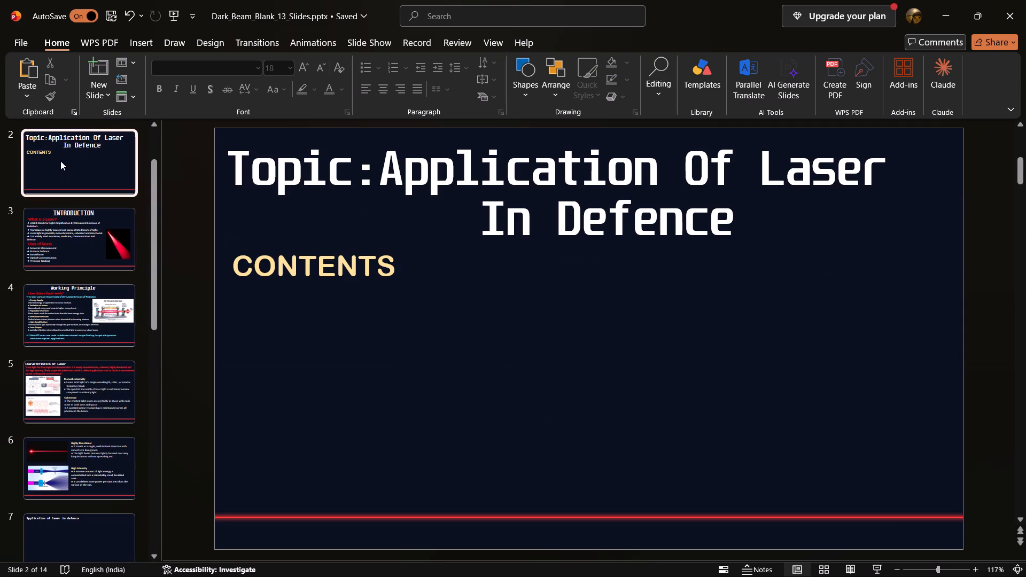
{"action": "left_click", "coordinate": [62, 220]}
{"action": "left_click", "coordinate": [99, 294]}
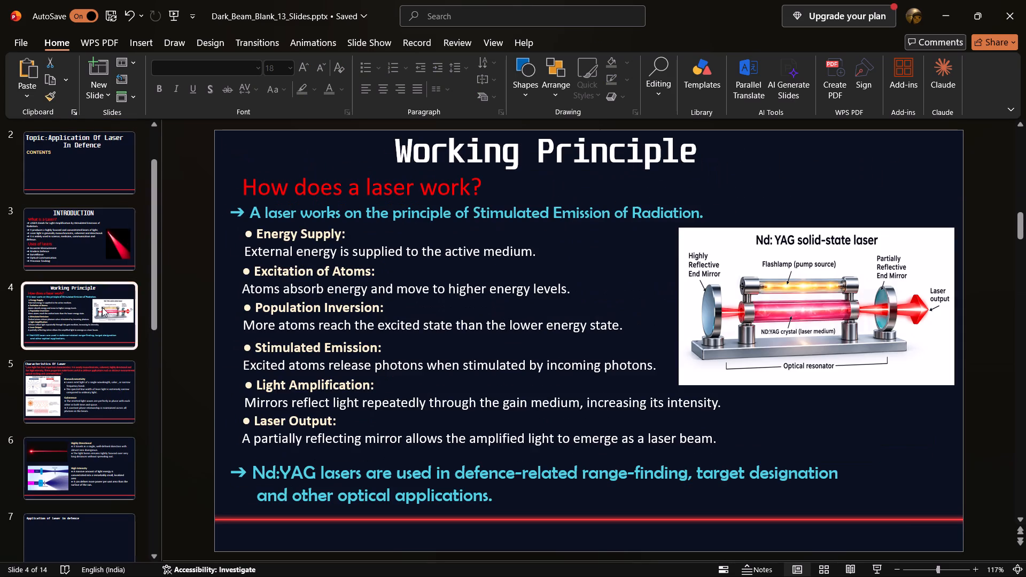
{"action": "left_click", "coordinate": [98, 270]}
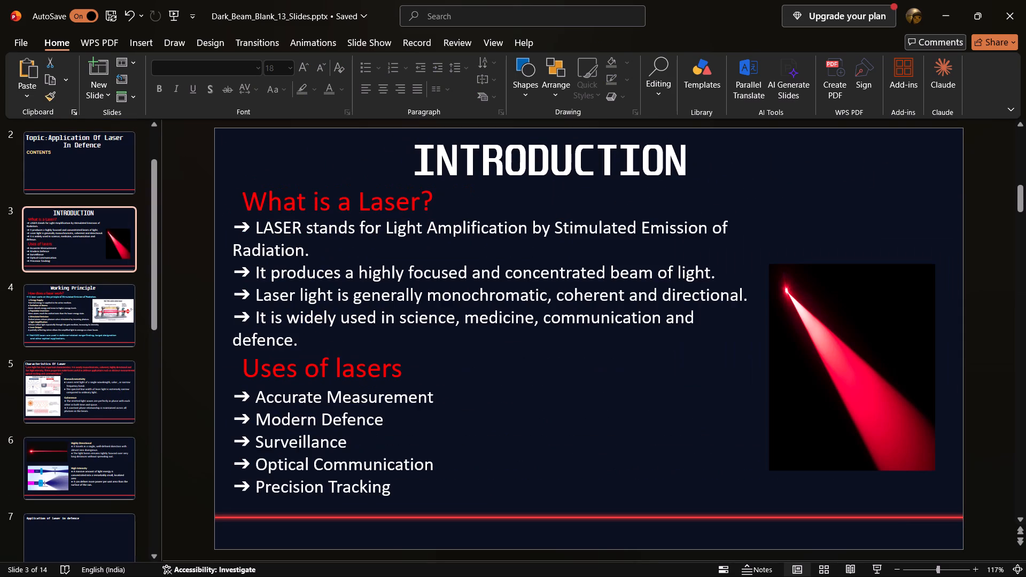
{"action": "left_click", "coordinate": [325, 201]}
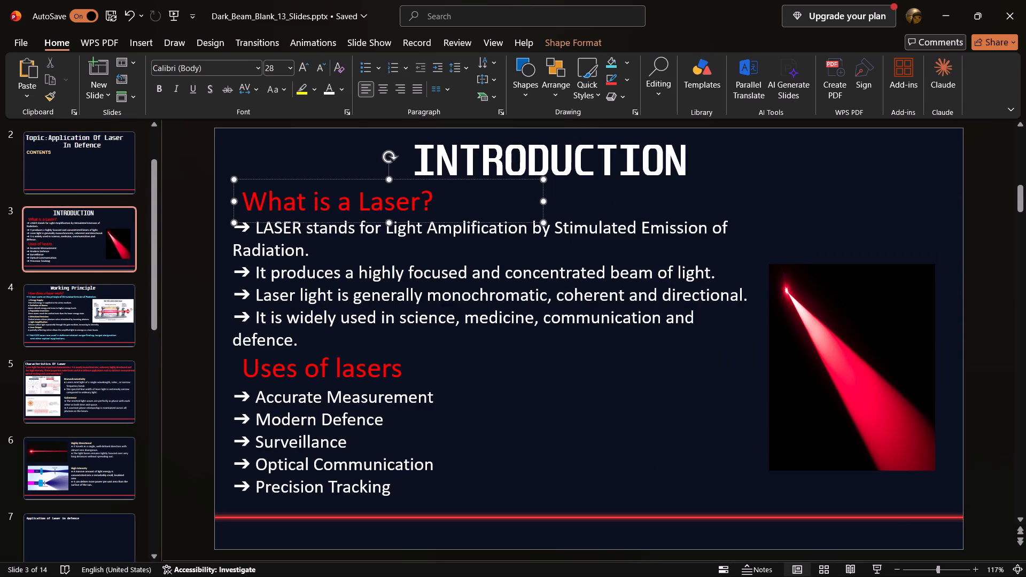
{"action": "left_click", "coordinate": [387, 376]}
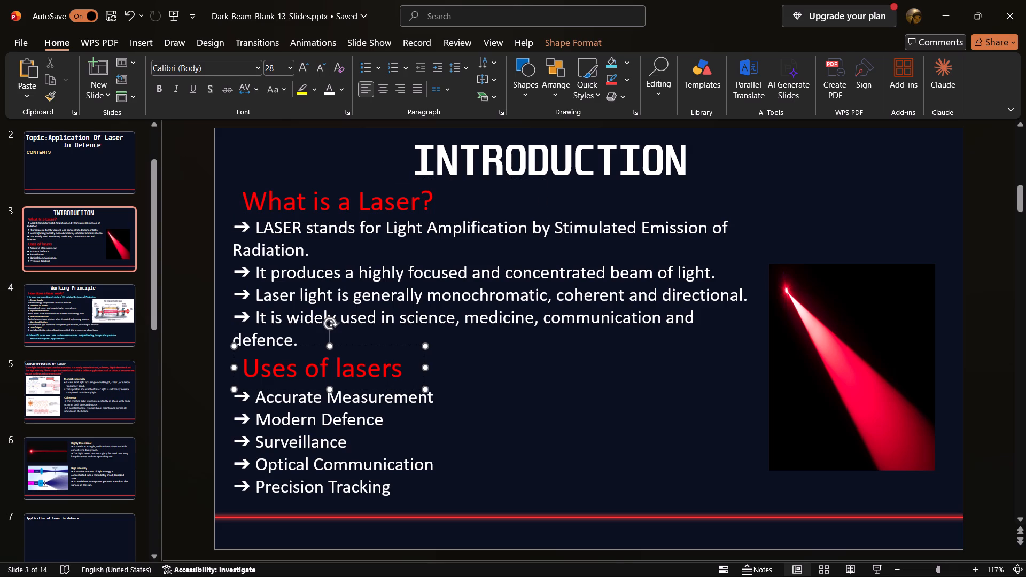
{"action": "left_click", "coordinate": [295, 196]}
{"action": "left_click", "coordinate": [204, 353]}
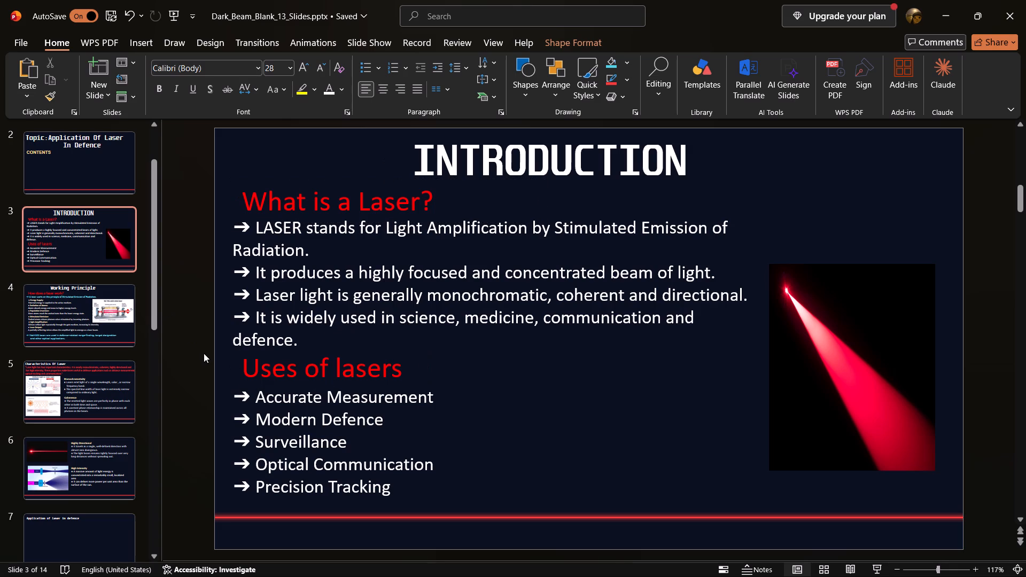
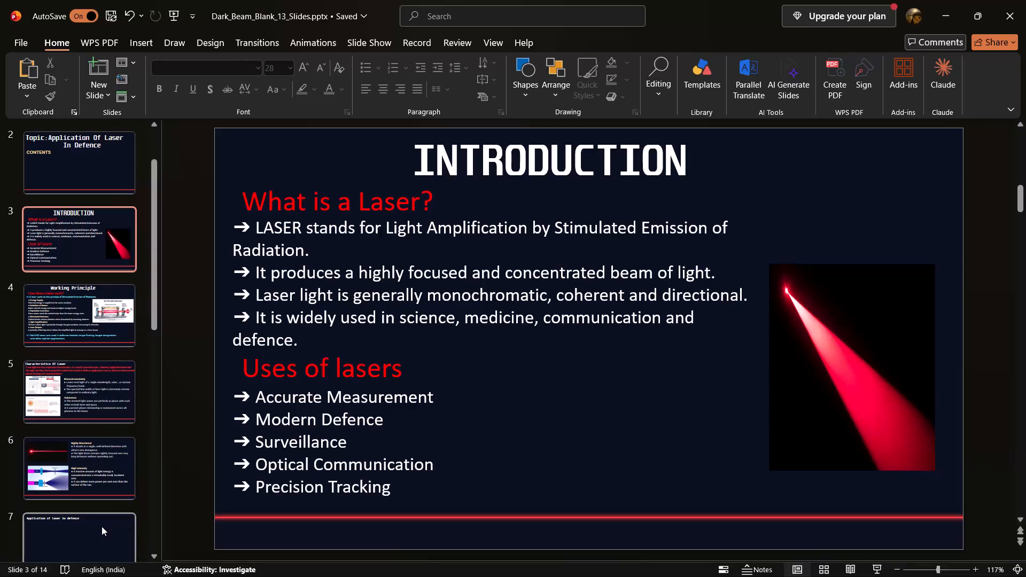
Go to slide 7, then switch to Chrome and recheck the Slideshare deck's laser rangefinder and target designator slides.
{"action": "left_click", "coordinate": [102, 526]}
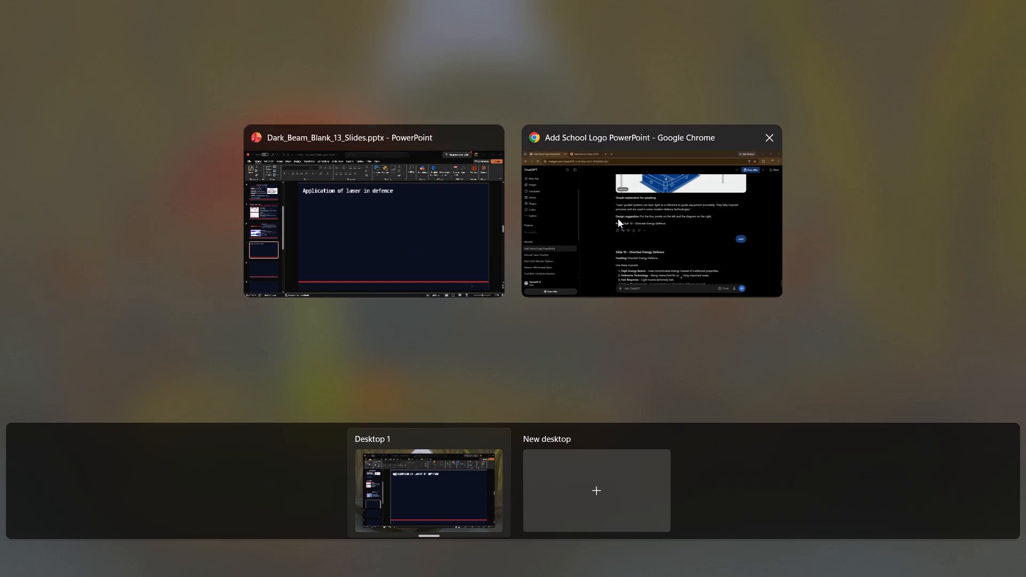
{"action": "left_click", "coordinate": [618, 219]}
{"action": "left_click", "coordinate": [271, 31]}
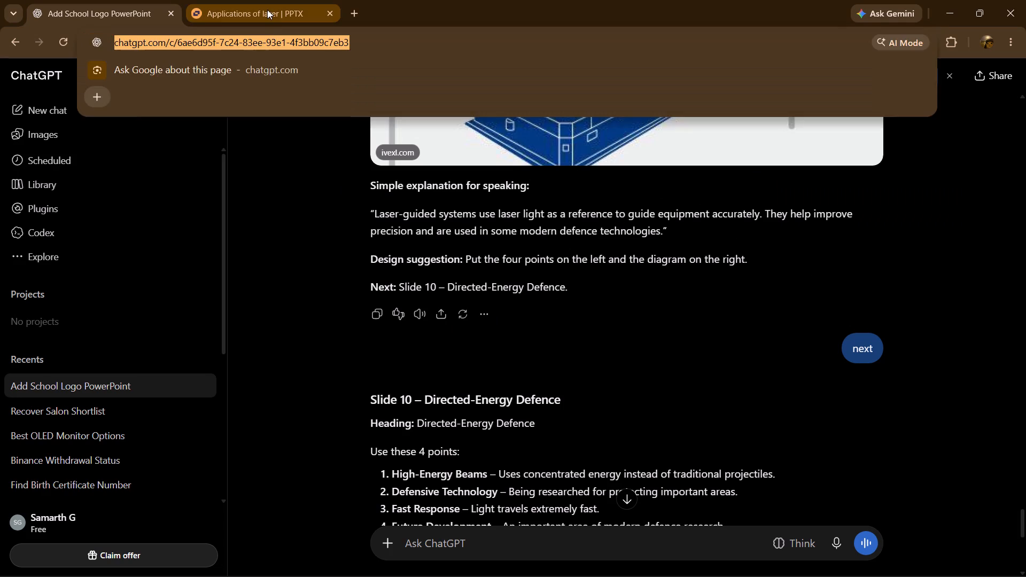
{"action": "left_click", "coordinate": [267, 8]}
{"action": "scroll", "coordinate": [271, 278], "scroll_direction": "down", "scroll_amount": 1}
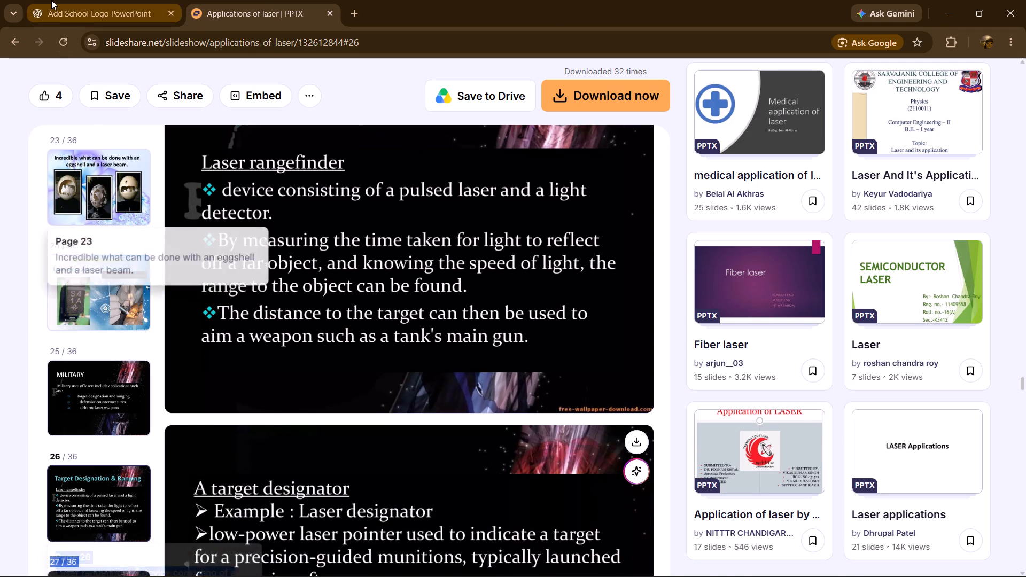
{"action": "left_click", "coordinate": [51, 0]}
{"action": "left_click", "coordinate": [197, 0]}
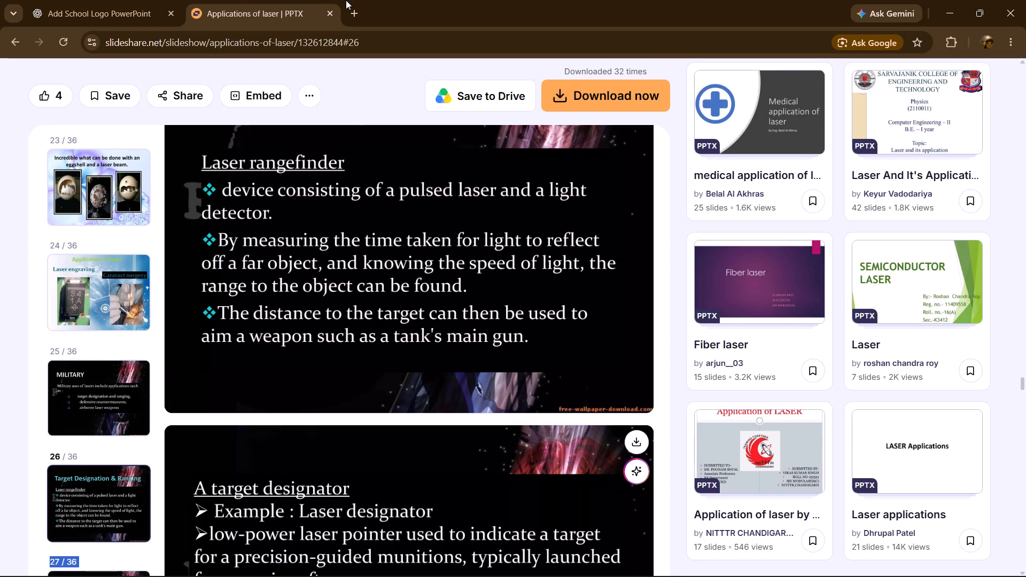
Open the earlier AI Mode search for "laser application in defense" in a new browser tab.
{"action": "left_click", "coordinate": [346, 0]}
{"action": "left_click", "coordinate": [299, 37]}
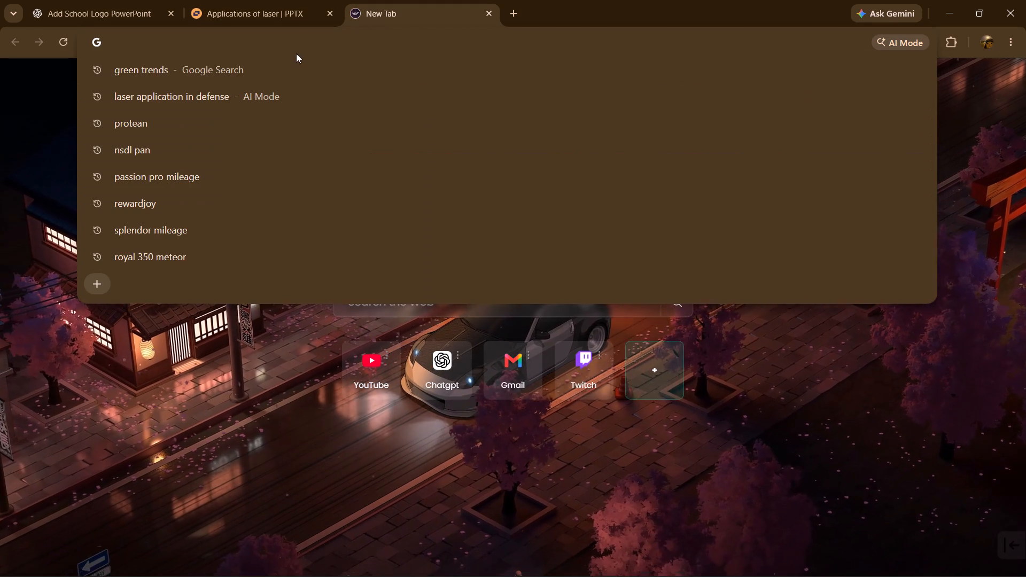
{"action": "left_click", "coordinate": [293, 97]}
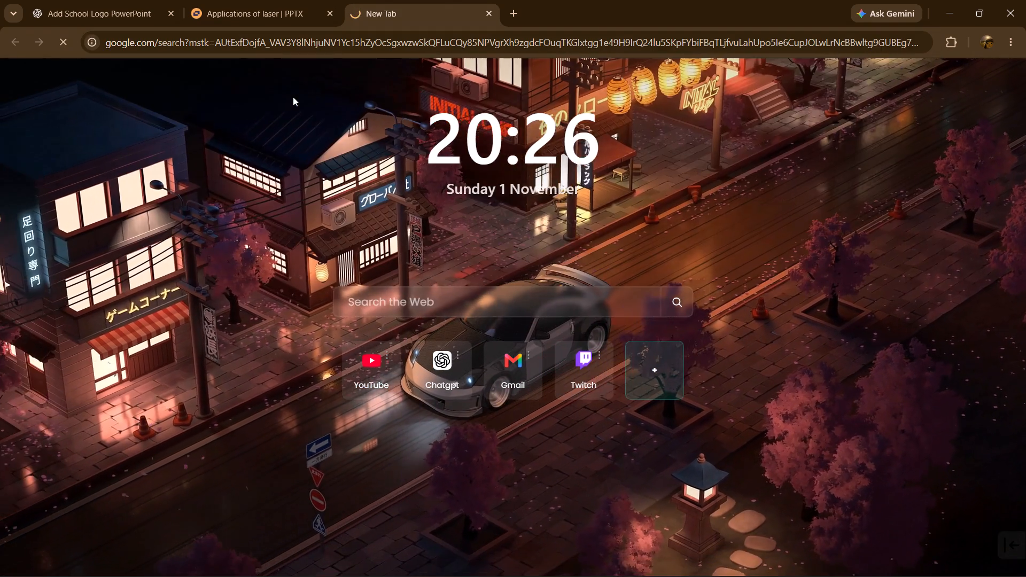
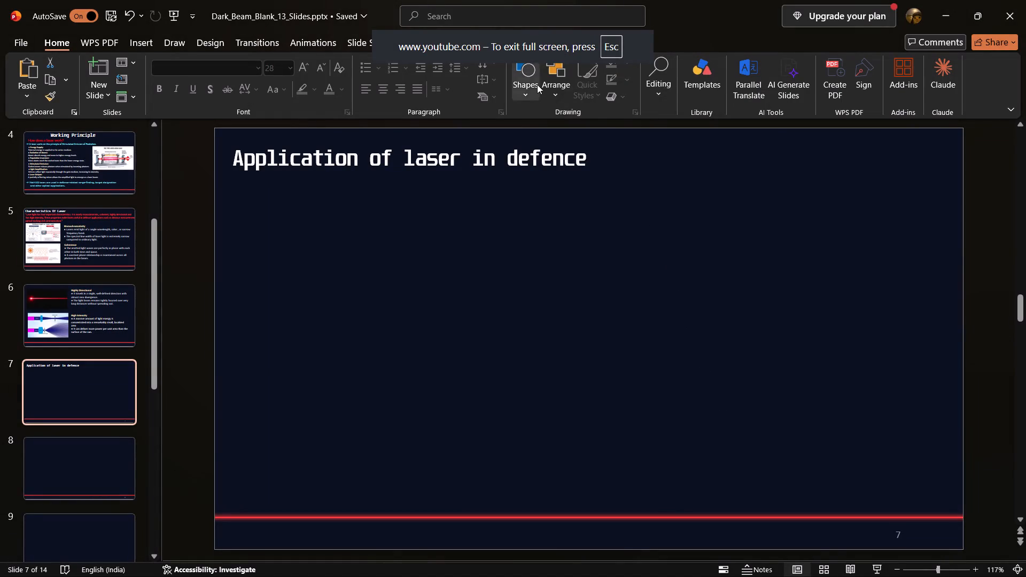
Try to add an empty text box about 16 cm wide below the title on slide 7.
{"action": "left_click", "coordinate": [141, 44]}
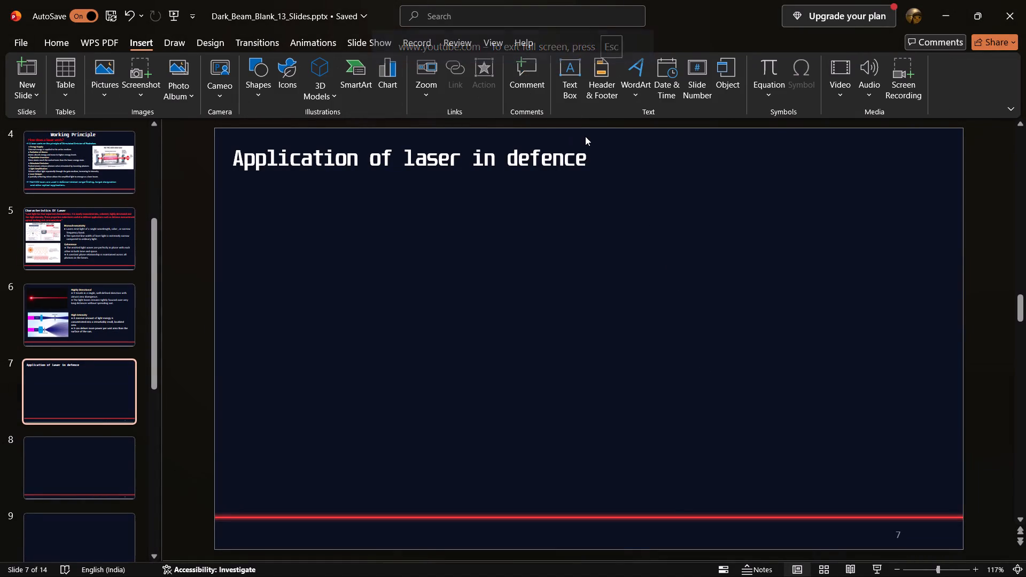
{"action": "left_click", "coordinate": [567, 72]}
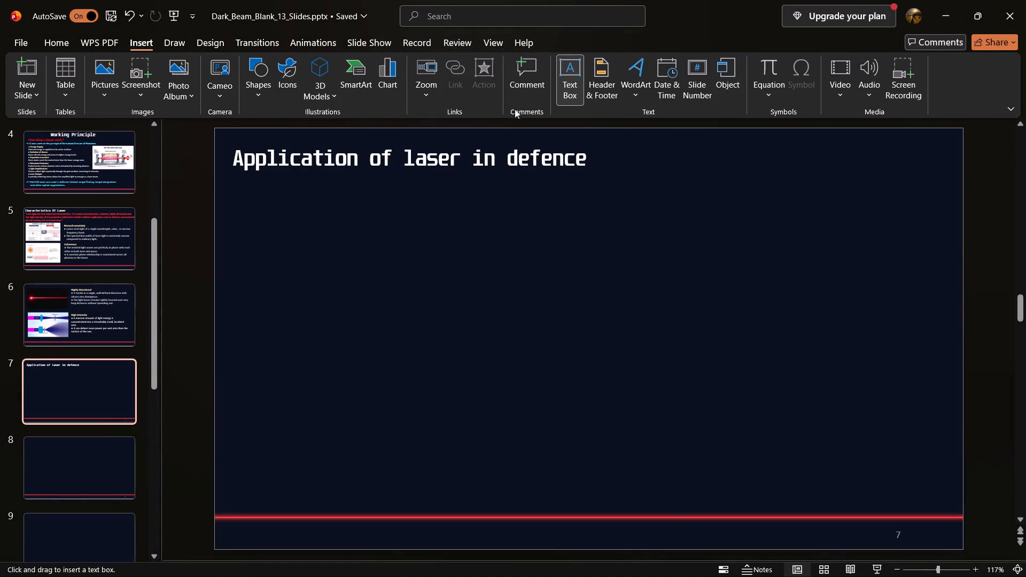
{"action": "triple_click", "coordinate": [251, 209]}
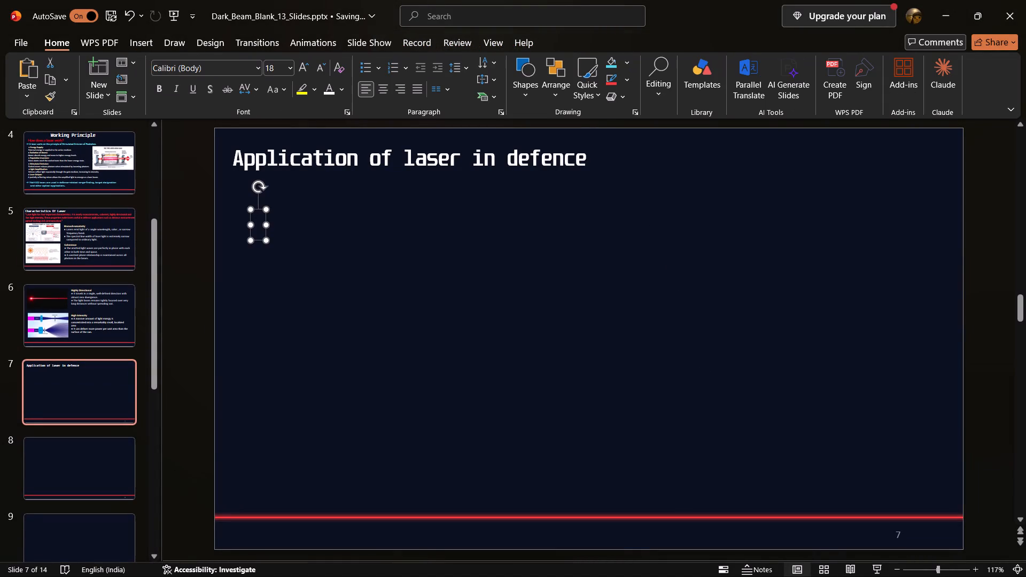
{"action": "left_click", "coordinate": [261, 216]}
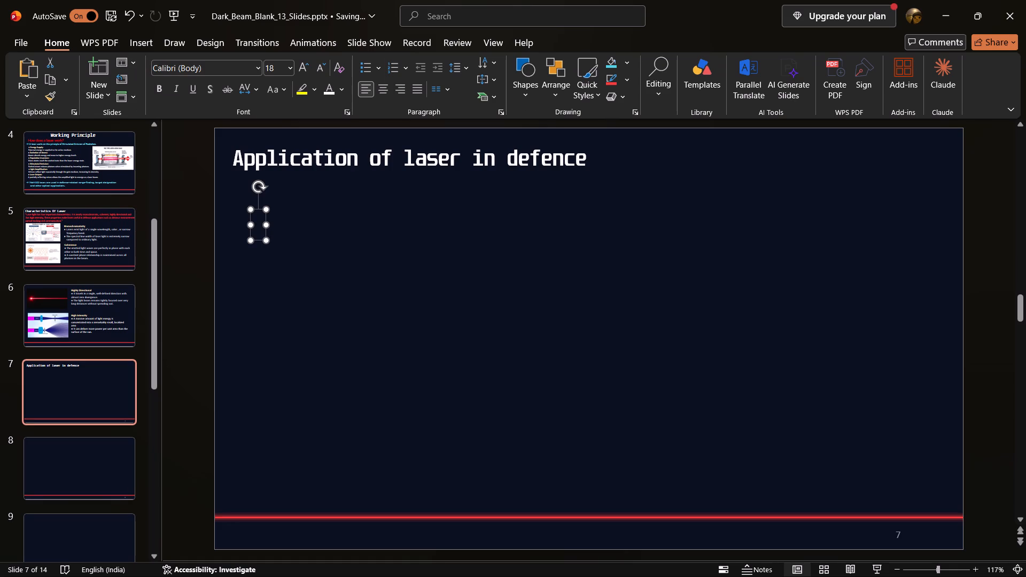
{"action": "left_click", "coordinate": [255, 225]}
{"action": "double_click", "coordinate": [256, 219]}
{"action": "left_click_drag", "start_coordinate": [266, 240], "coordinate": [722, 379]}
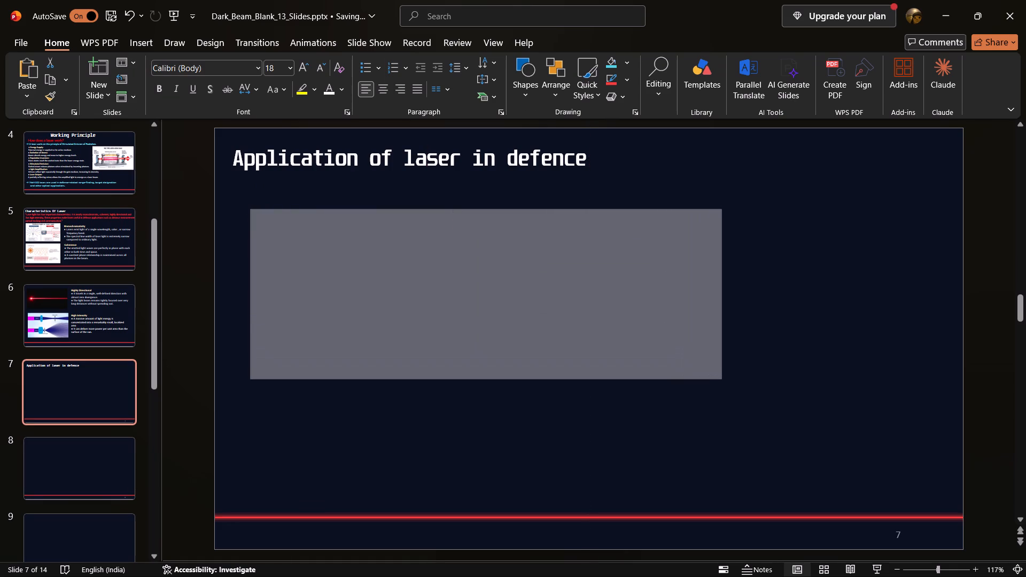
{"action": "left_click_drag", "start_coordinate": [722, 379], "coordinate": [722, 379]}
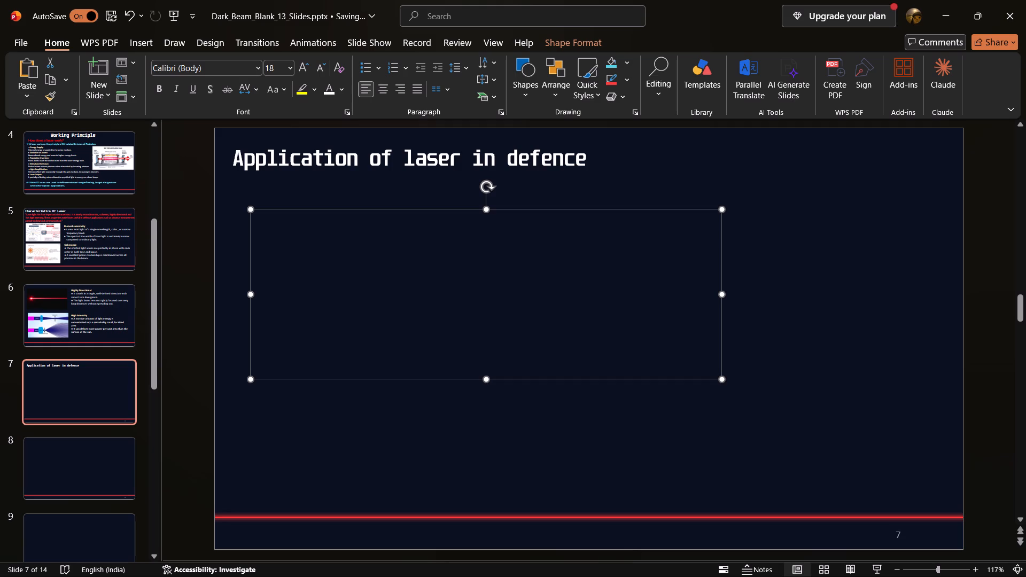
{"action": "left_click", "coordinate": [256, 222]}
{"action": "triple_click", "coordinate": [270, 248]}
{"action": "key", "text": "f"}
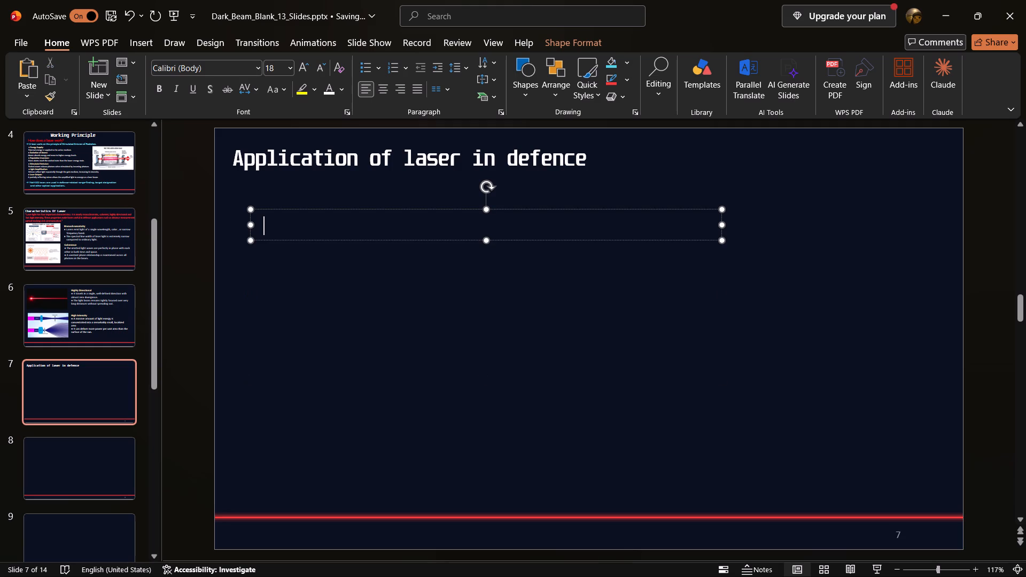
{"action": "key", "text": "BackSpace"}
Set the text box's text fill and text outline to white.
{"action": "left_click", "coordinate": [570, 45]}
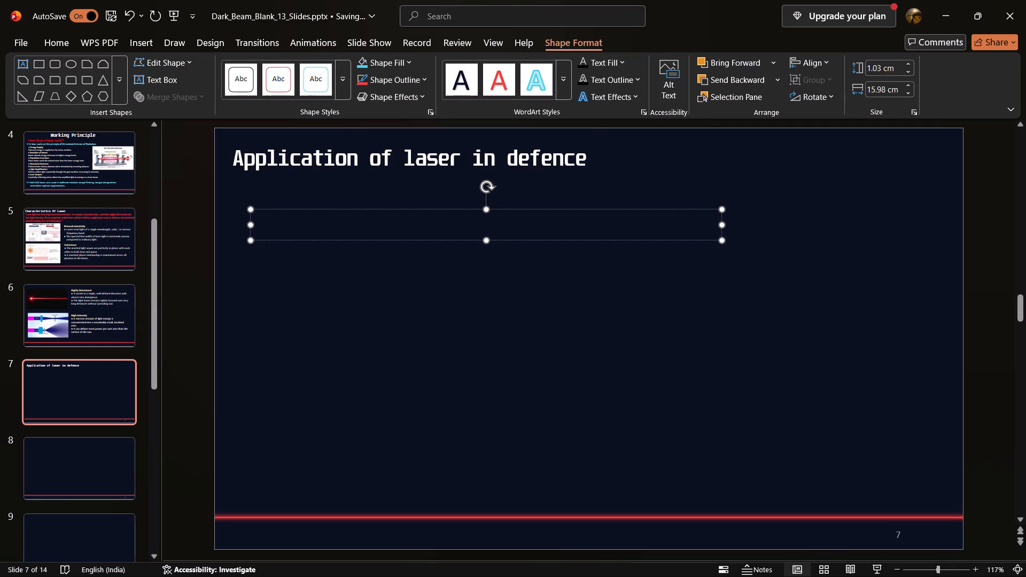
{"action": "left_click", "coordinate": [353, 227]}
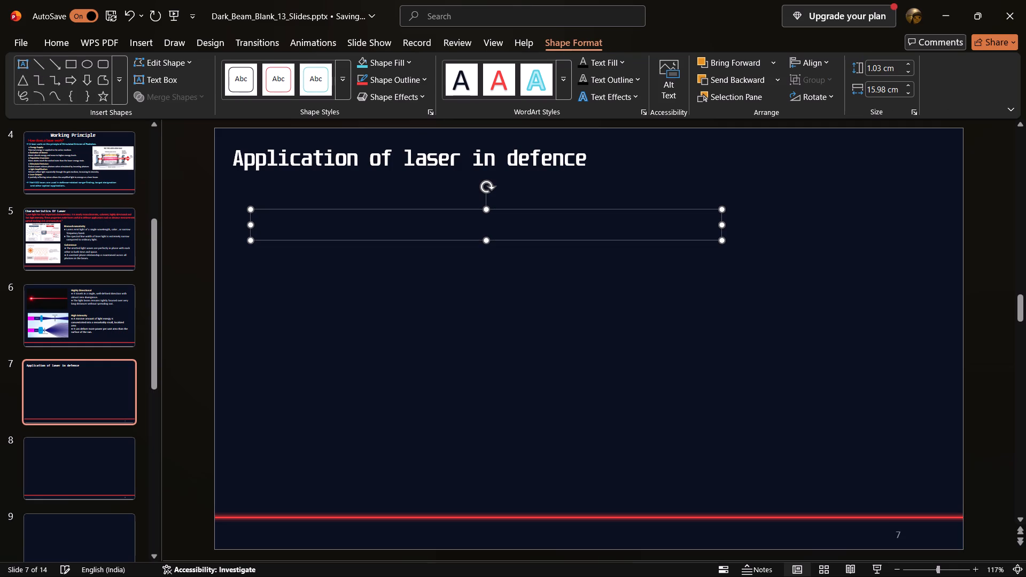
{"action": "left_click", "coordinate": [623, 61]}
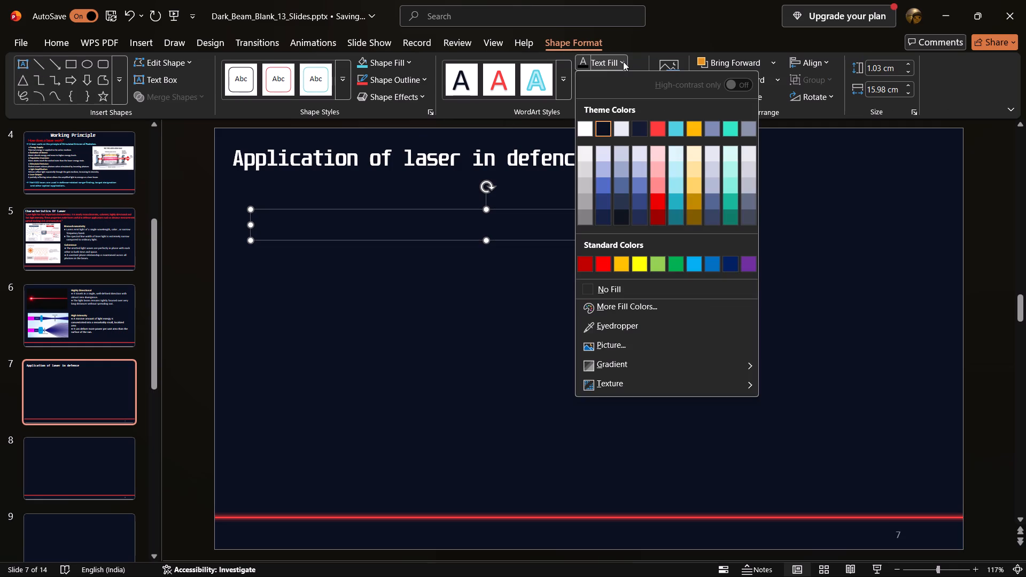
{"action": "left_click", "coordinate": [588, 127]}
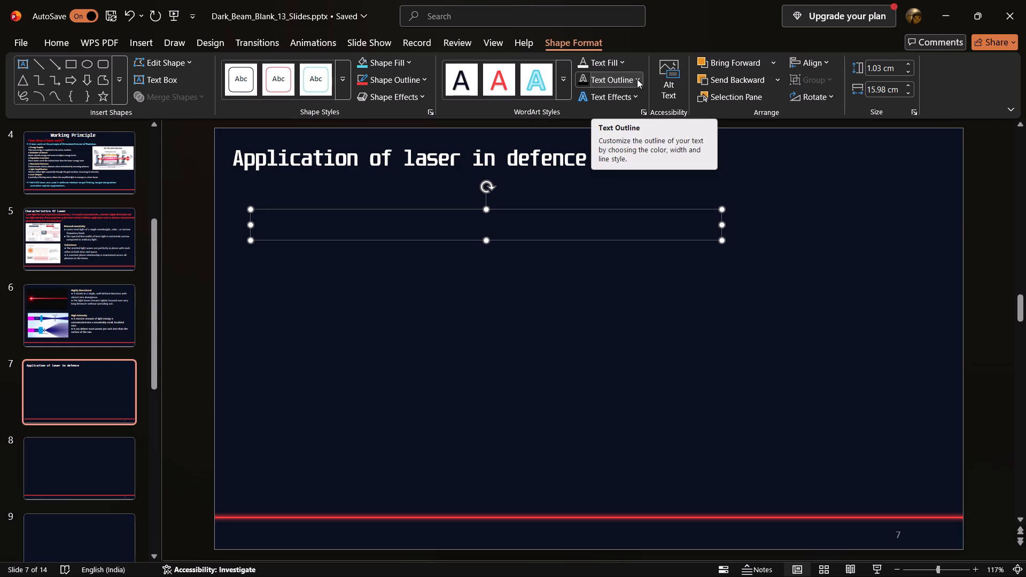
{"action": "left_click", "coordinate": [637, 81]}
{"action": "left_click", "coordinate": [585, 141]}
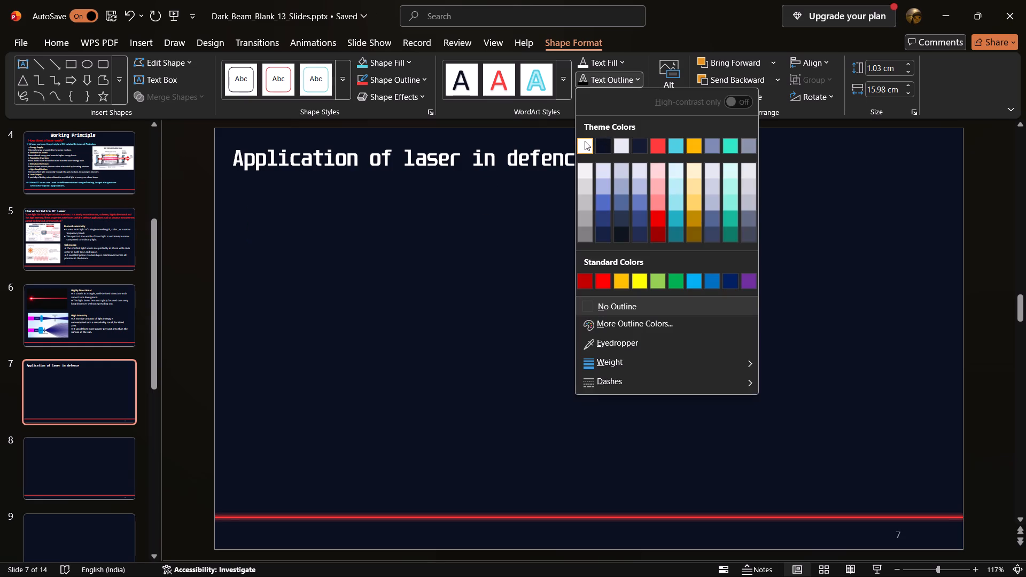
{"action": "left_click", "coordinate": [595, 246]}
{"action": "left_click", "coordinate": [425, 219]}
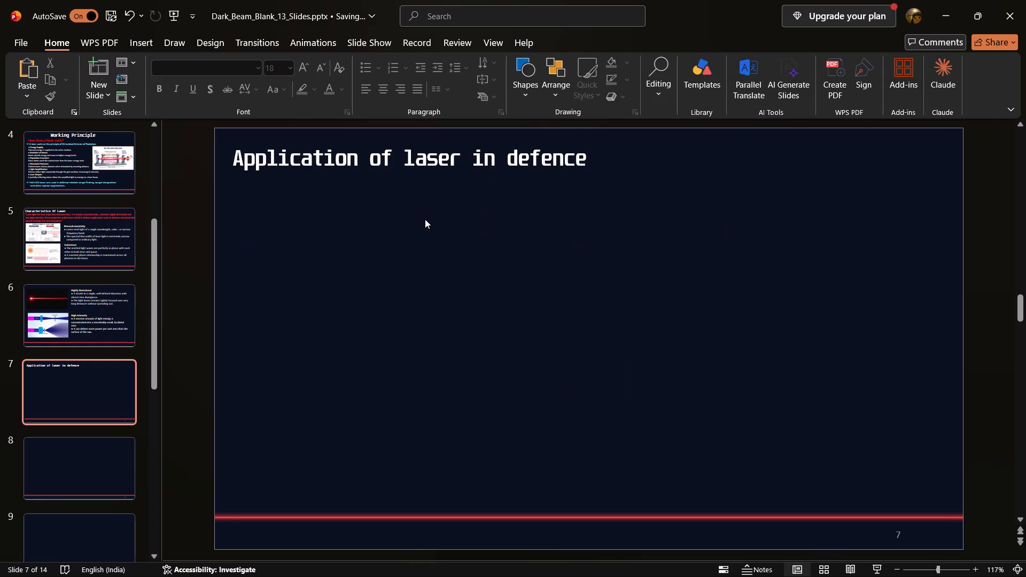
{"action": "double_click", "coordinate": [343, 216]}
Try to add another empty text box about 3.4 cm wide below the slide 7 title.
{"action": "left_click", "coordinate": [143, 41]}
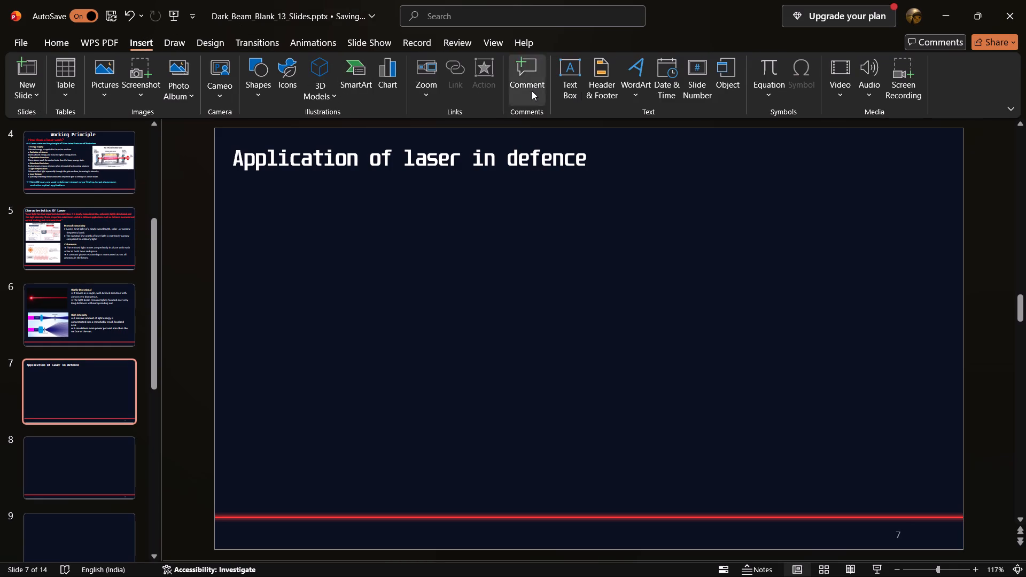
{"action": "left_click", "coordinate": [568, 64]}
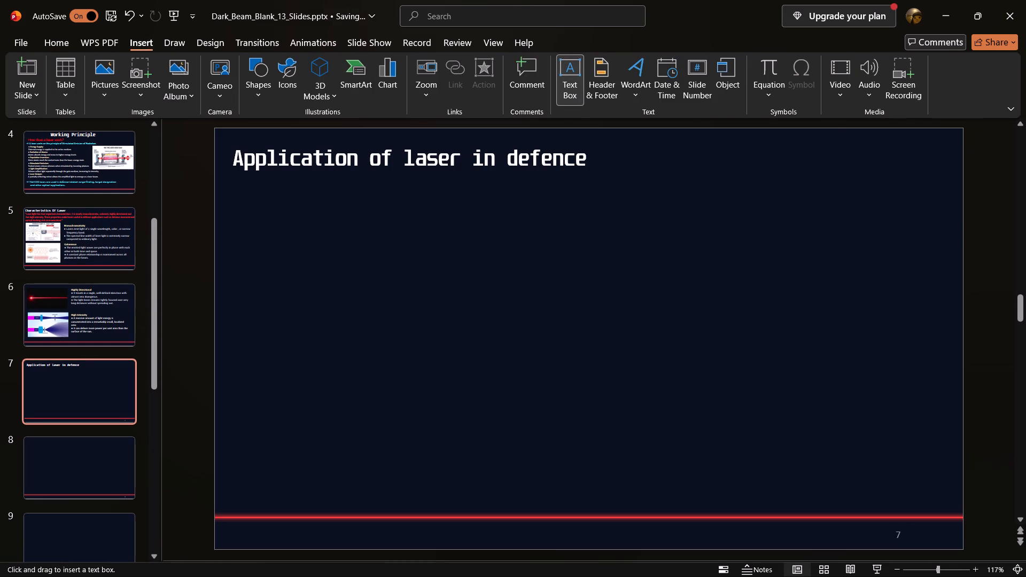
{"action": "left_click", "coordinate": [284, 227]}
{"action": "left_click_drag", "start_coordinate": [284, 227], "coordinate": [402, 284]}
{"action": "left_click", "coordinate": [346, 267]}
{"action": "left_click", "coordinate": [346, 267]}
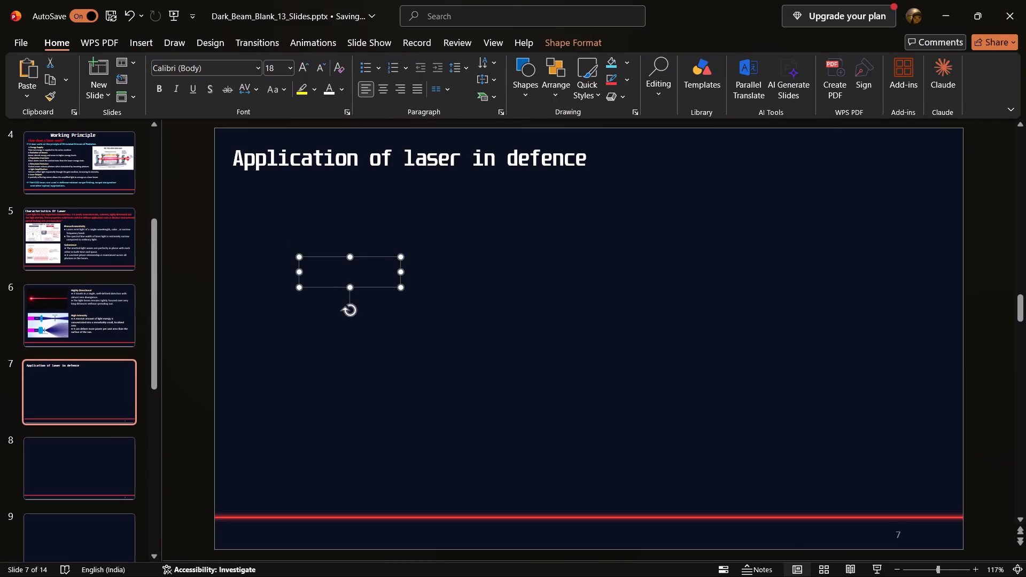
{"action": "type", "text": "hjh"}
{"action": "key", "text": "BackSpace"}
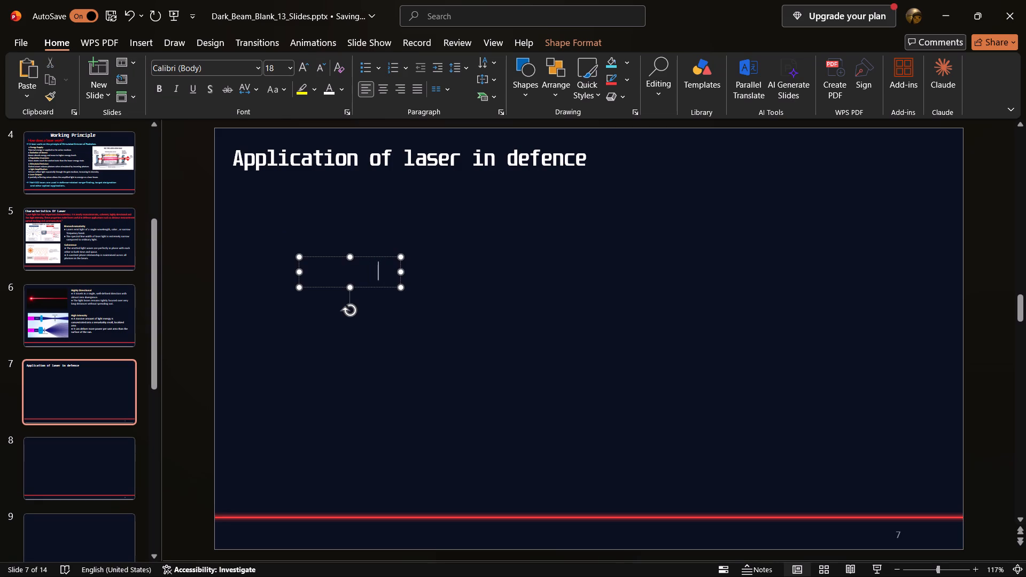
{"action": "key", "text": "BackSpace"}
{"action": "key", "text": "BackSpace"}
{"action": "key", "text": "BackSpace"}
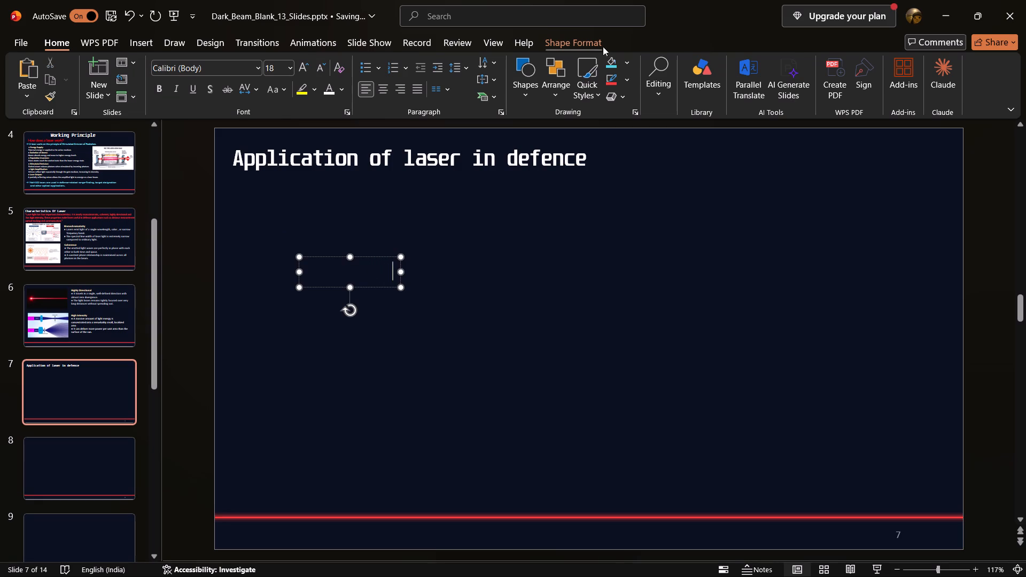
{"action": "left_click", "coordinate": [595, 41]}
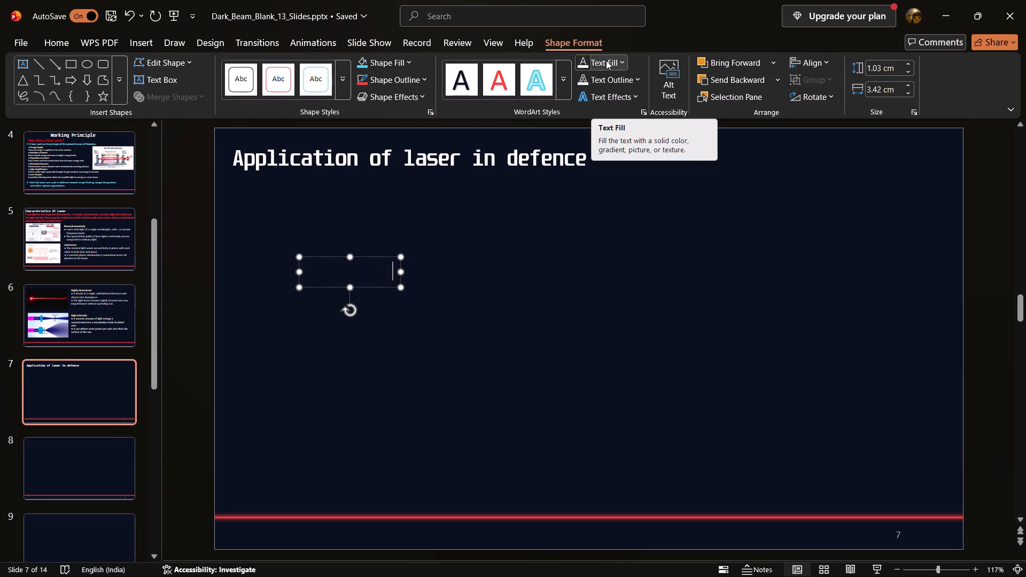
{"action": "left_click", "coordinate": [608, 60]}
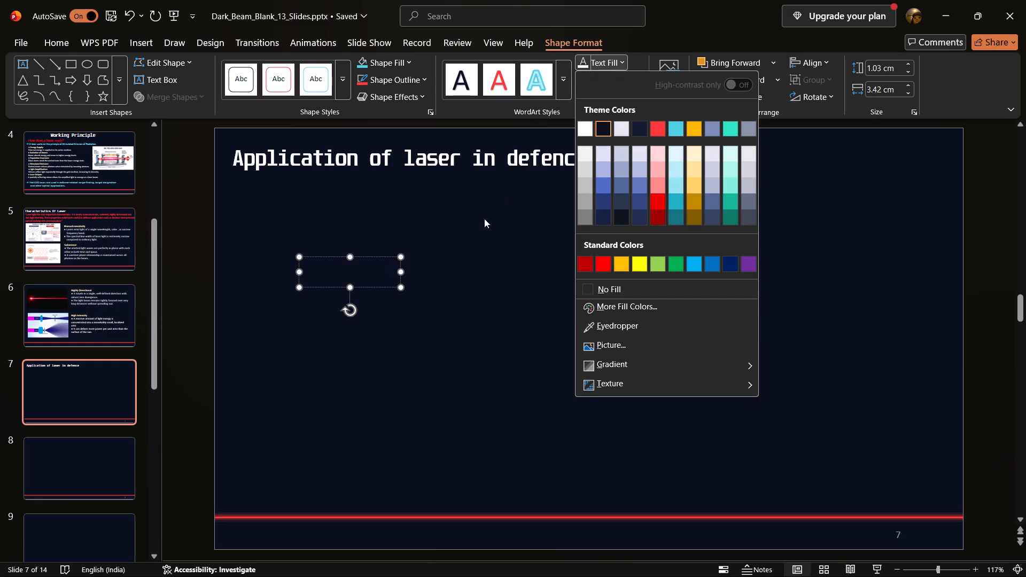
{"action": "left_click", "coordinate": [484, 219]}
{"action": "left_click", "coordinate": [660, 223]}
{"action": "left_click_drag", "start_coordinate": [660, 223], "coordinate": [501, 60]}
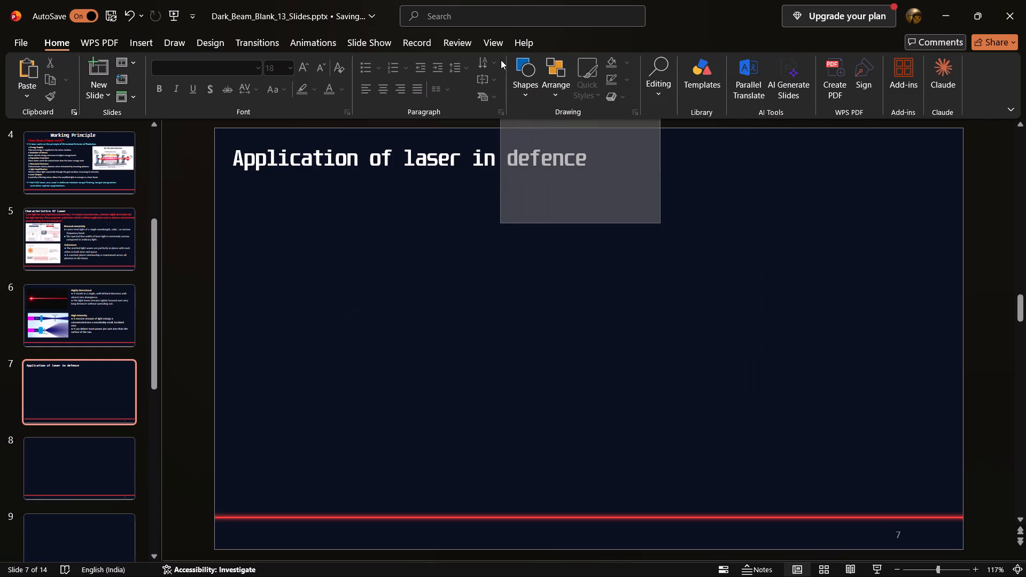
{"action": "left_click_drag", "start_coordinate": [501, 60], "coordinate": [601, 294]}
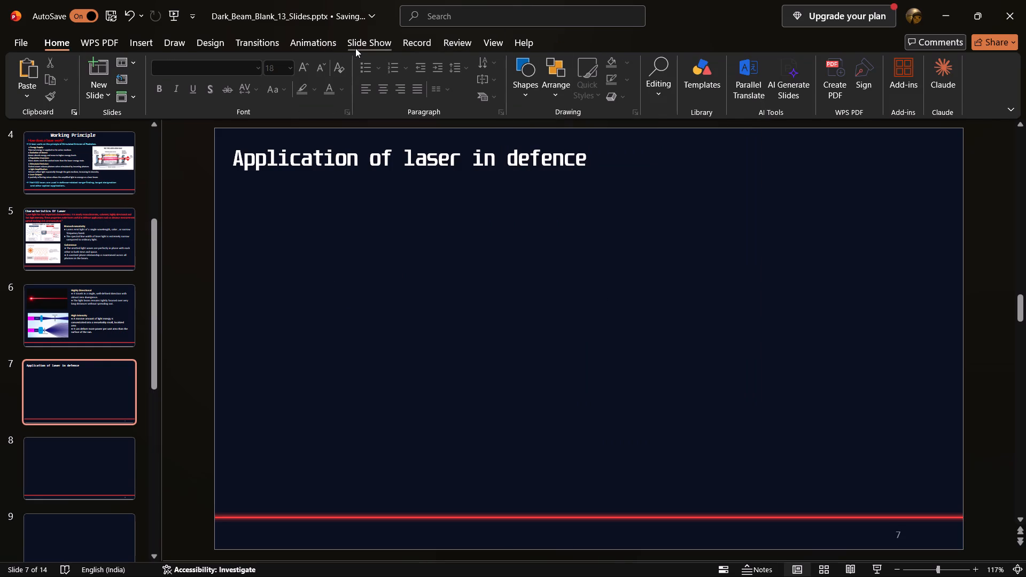
Open the slide master and examine the master slide and the layouts beneath it.
{"action": "left_click", "coordinate": [355, 48]}
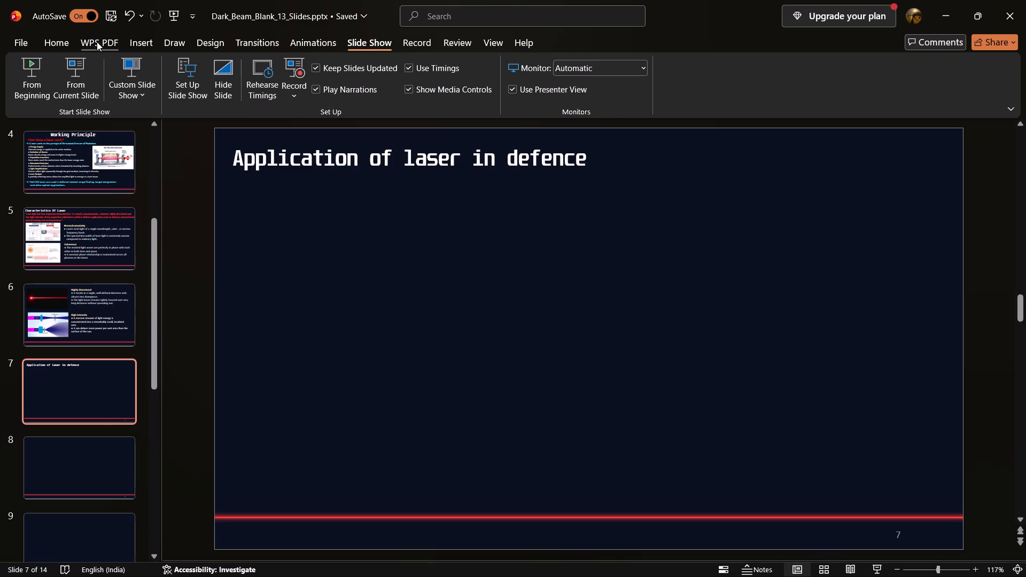
{"action": "left_click", "coordinate": [462, 50]}
{"action": "left_click", "coordinate": [483, 50]}
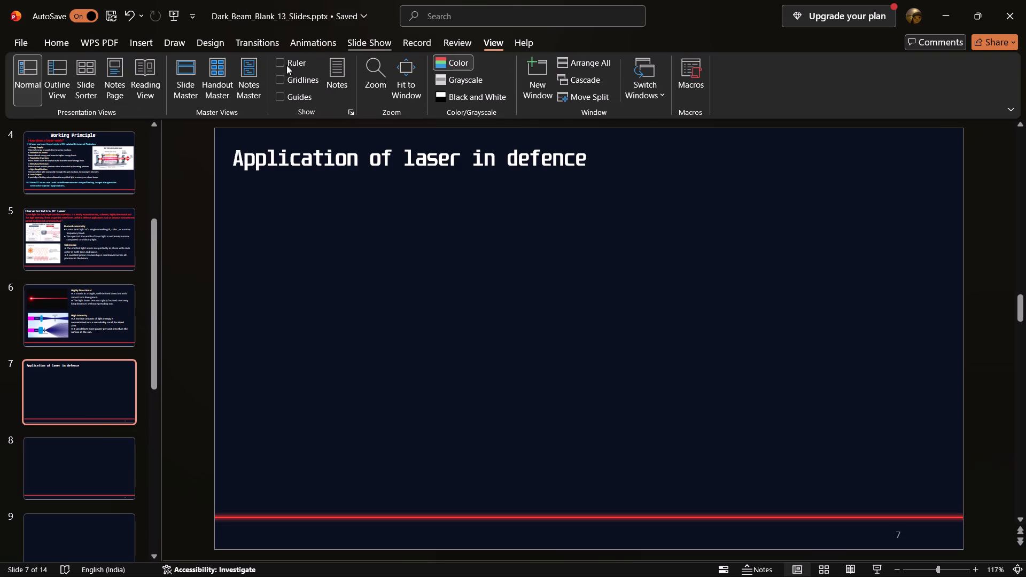
{"action": "left_click", "coordinate": [184, 71]}
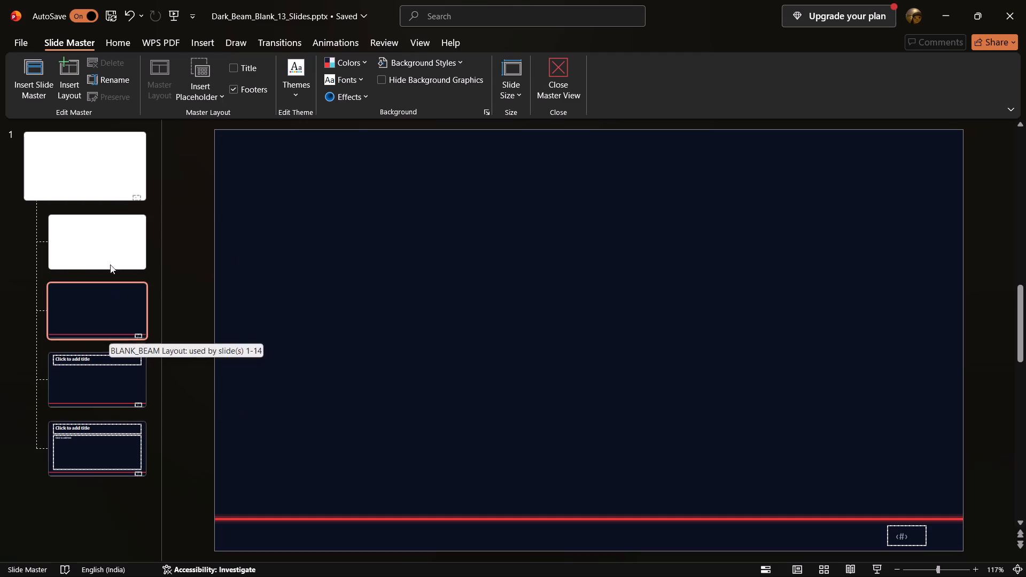
{"action": "left_click", "coordinate": [113, 191]}
{"action": "left_click", "coordinate": [100, 229]}
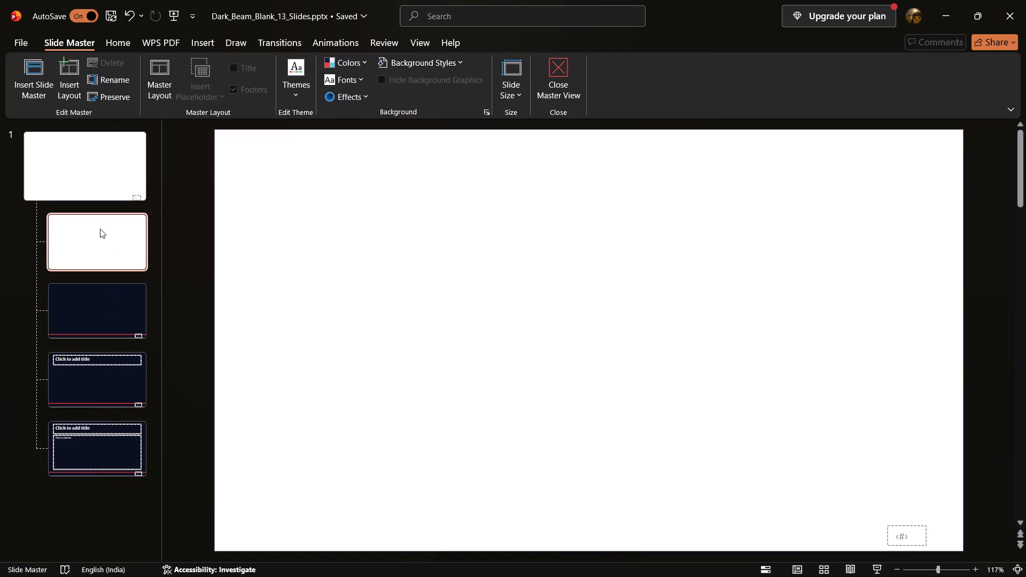
{"action": "left_click", "coordinate": [86, 302]}
{"action": "left_click", "coordinate": [21, 40]}
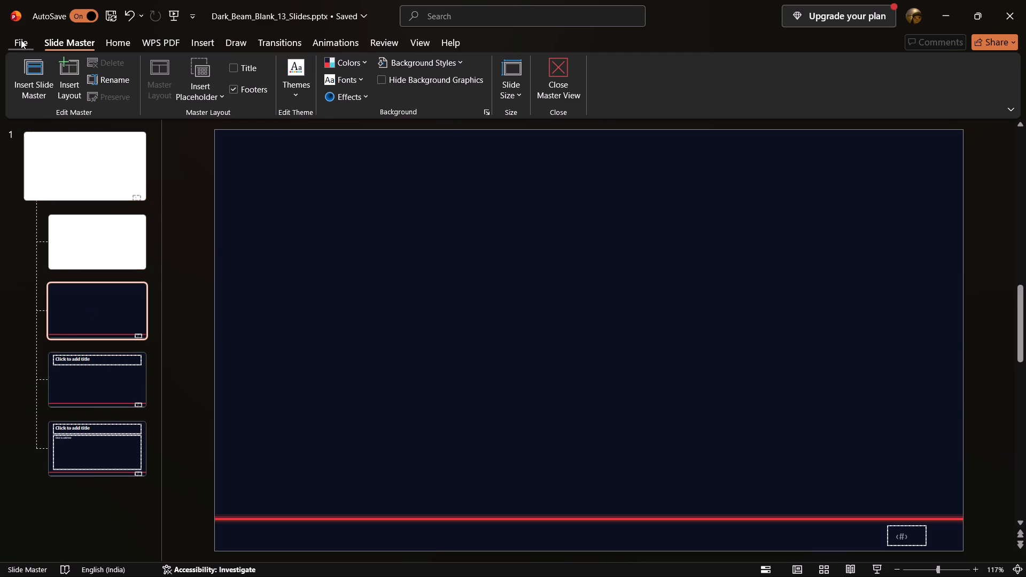
{"action": "left_click", "coordinate": [290, 336]}
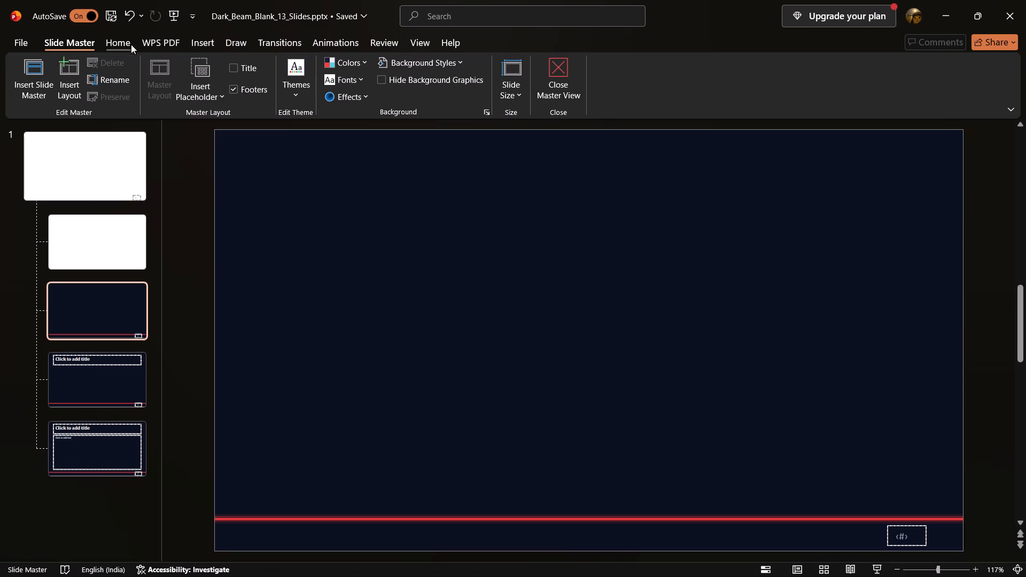
{"action": "left_click", "coordinate": [83, 38]}
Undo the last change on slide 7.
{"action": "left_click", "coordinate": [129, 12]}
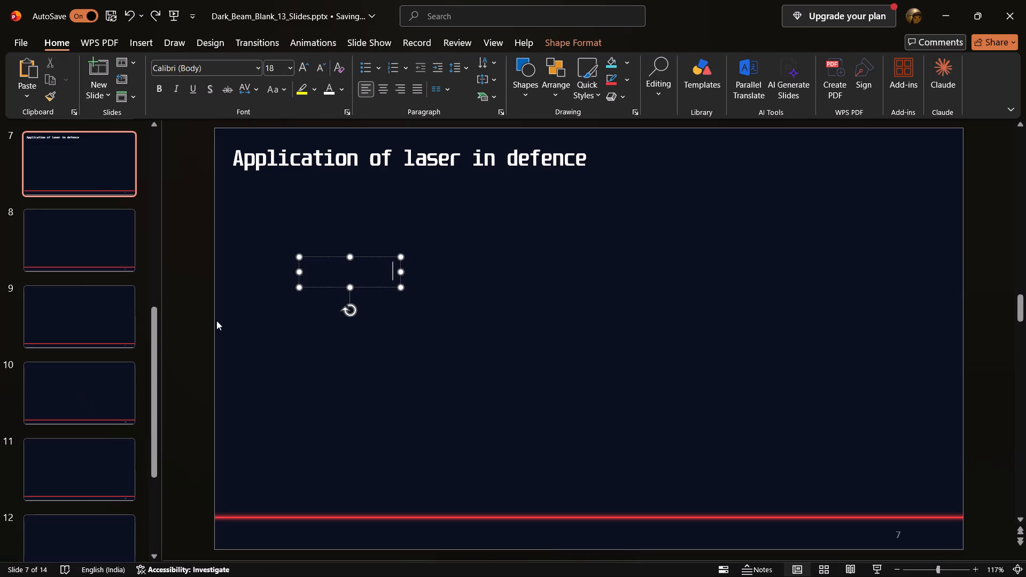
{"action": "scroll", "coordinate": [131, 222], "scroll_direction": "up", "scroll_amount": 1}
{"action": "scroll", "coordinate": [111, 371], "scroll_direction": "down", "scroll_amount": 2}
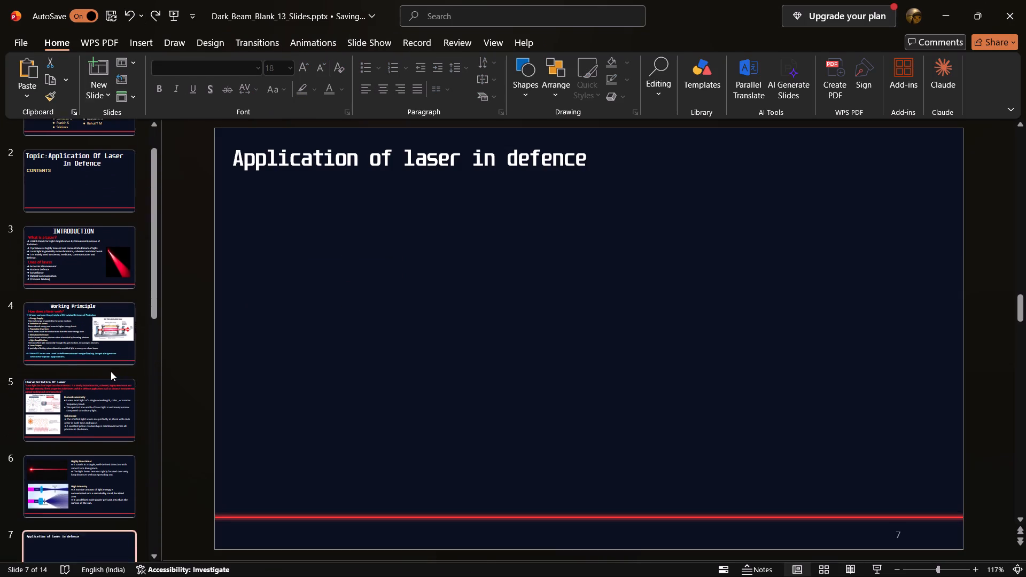
Switch to the Google AI Mode chat in Chrome and read its suggested laser defence slide outline through to Slide 8.
{"action": "scroll", "coordinate": [111, 371], "scroll_direction": "down", "scroll_amount": 3}
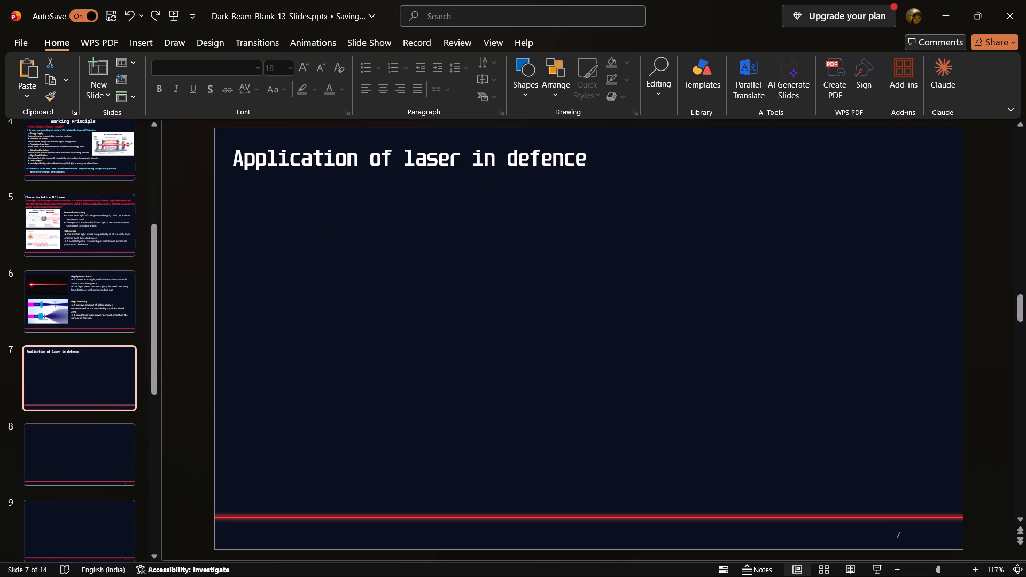
{"action": "left_click", "coordinate": [627, 129]}
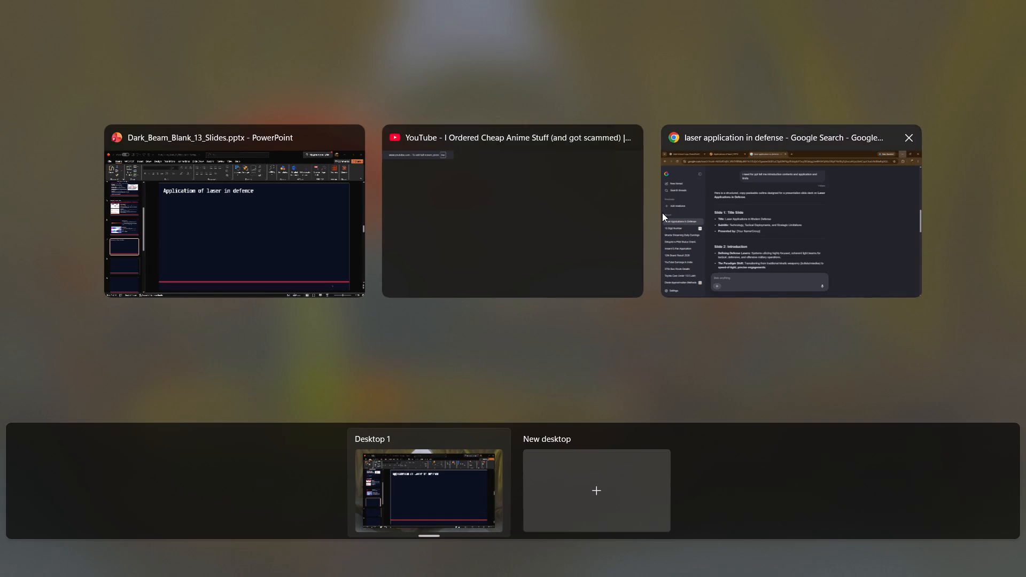
{"action": "left_click", "coordinate": [662, 213]}
{"action": "scroll", "coordinate": [488, 269], "scroll_direction": "down", "scroll_amount": 2}
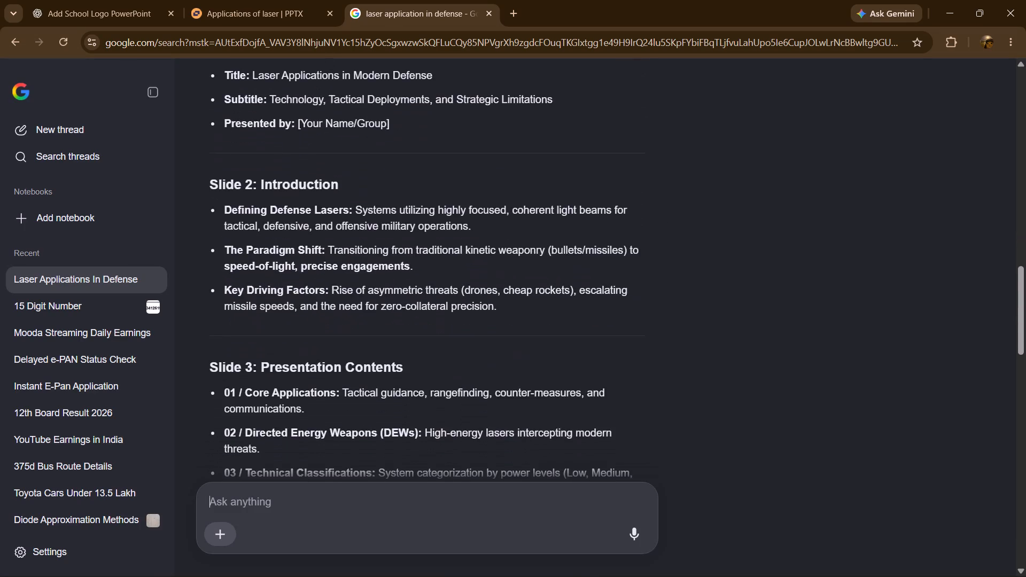
{"action": "scroll", "coordinate": [488, 269], "scroll_direction": "down", "scroll_amount": 4}
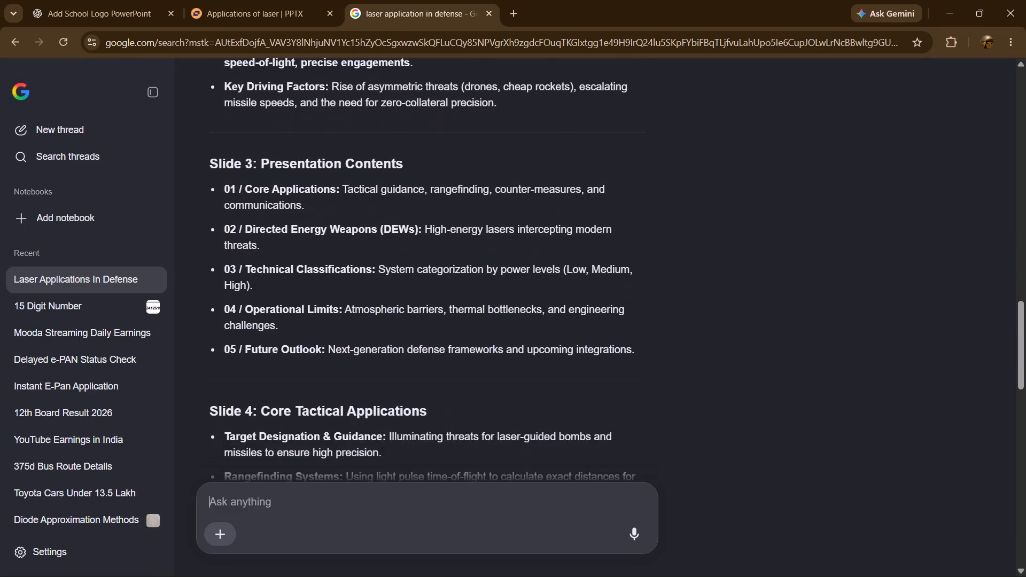
{"action": "scroll", "coordinate": [488, 269], "scroll_direction": "down", "scroll_amount": 1}
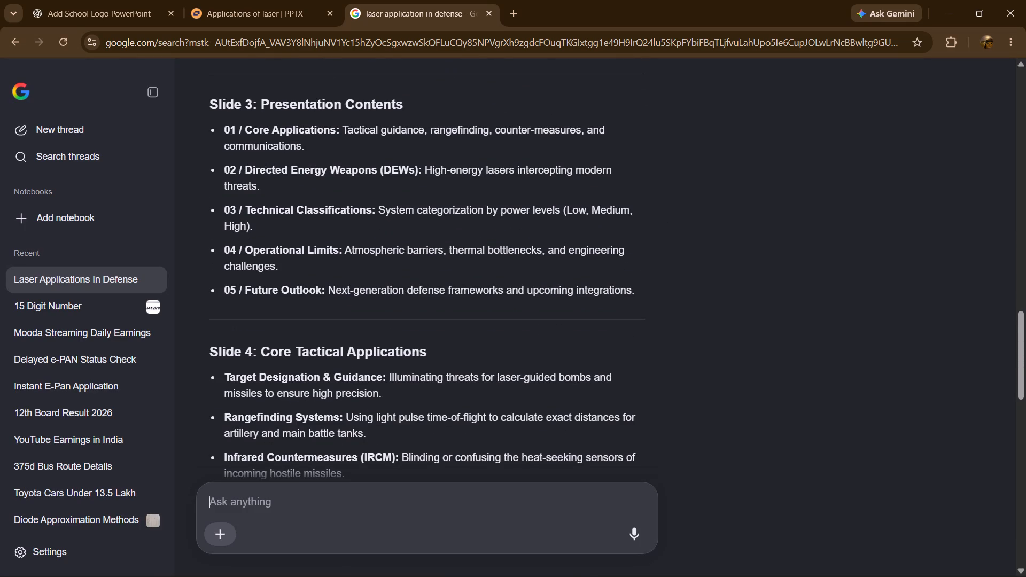
{"action": "scroll", "coordinate": [270, 223], "scroll_direction": "down", "scroll_amount": 1}
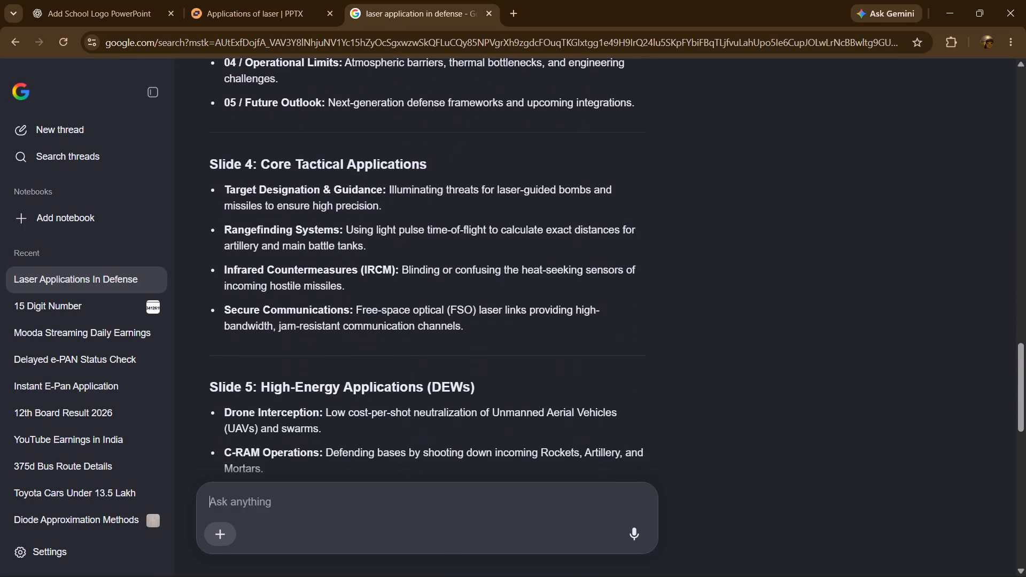
{"action": "scroll", "coordinate": [270, 223], "scroll_direction": "down", "scroll_amount": 2}
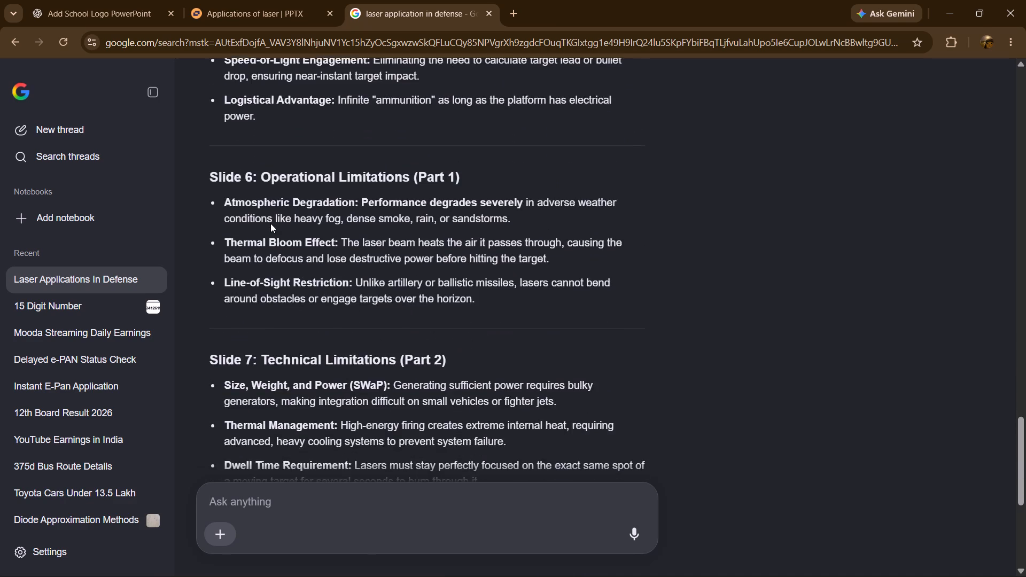
{"action": "scroll", "coordinate": [270, 223], "scroll_direction": "down", "scroll_amount": 2}
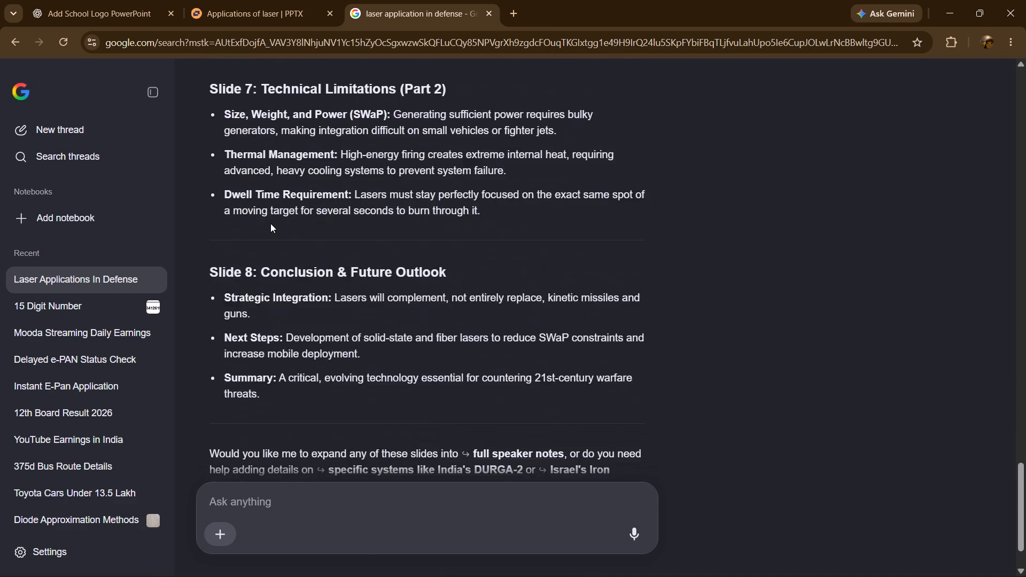
{"action": "scroll", "coordinate": [270, 223], "scroll_direction": "right", "scroll_amount": 1}
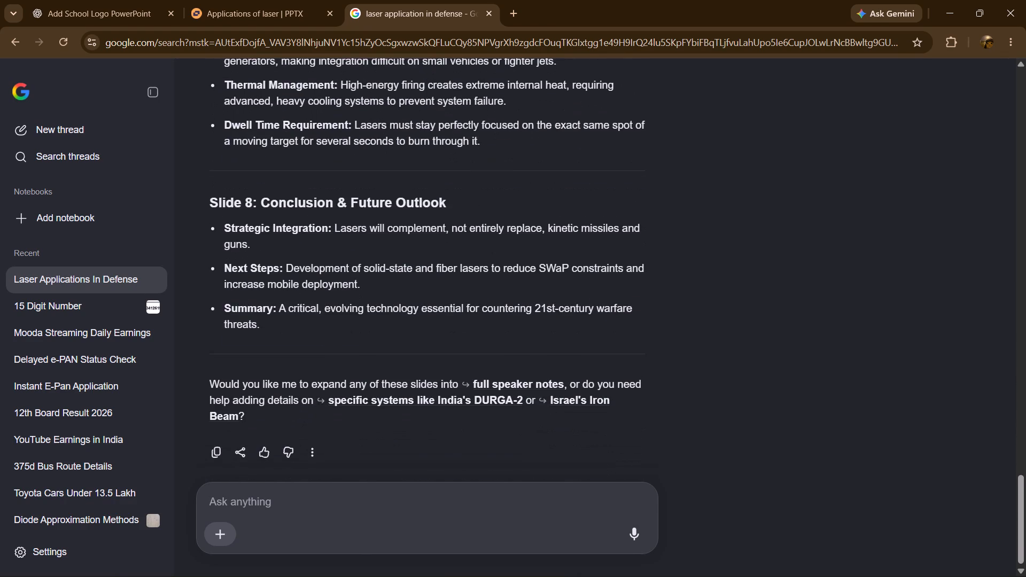
{"action": "left_click", "coordinate": [631, 169]}
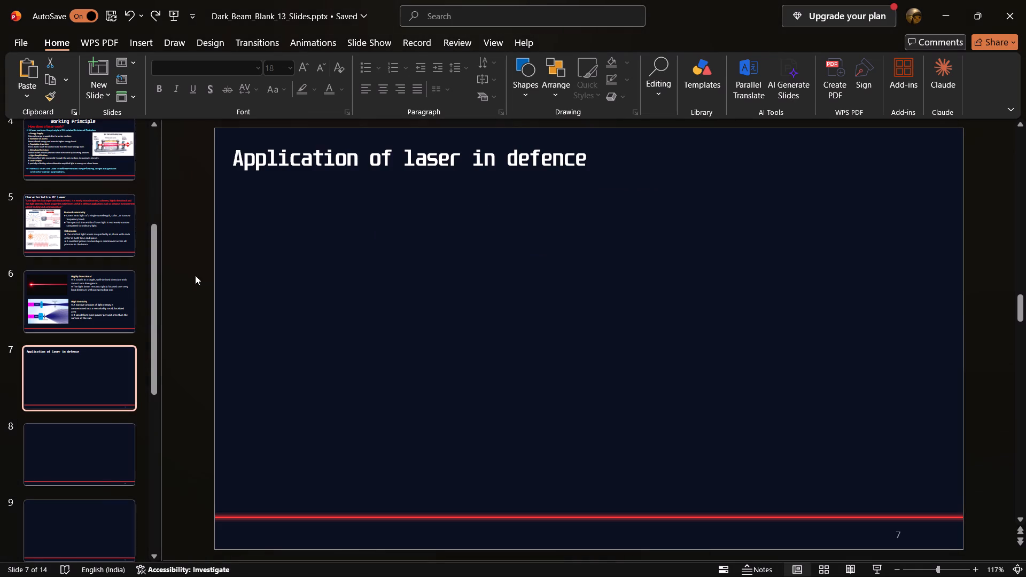
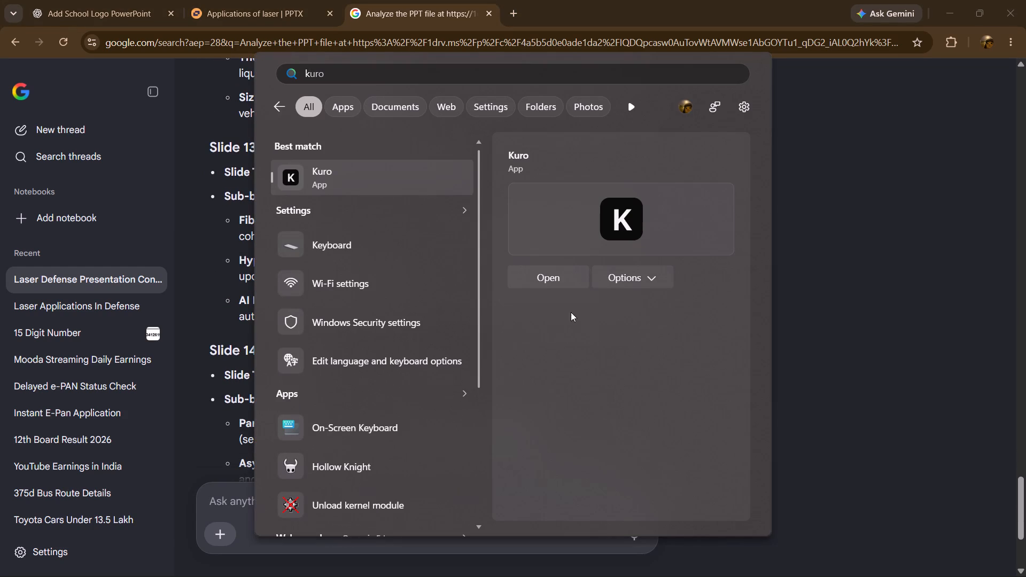
Launch the Kuro app from the Windows search results.
{"action": "left_click", "coordinate": [527, 280]}
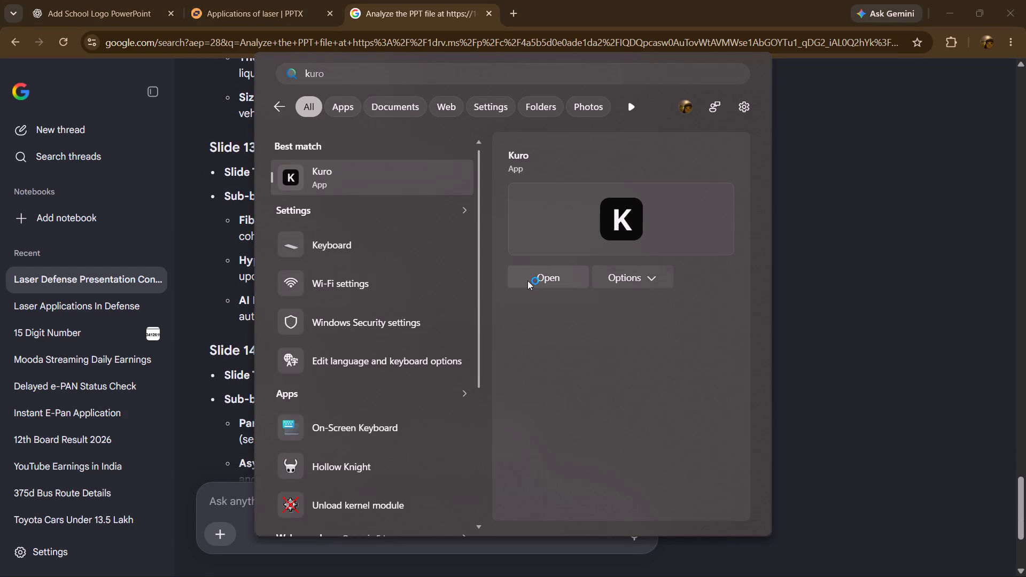
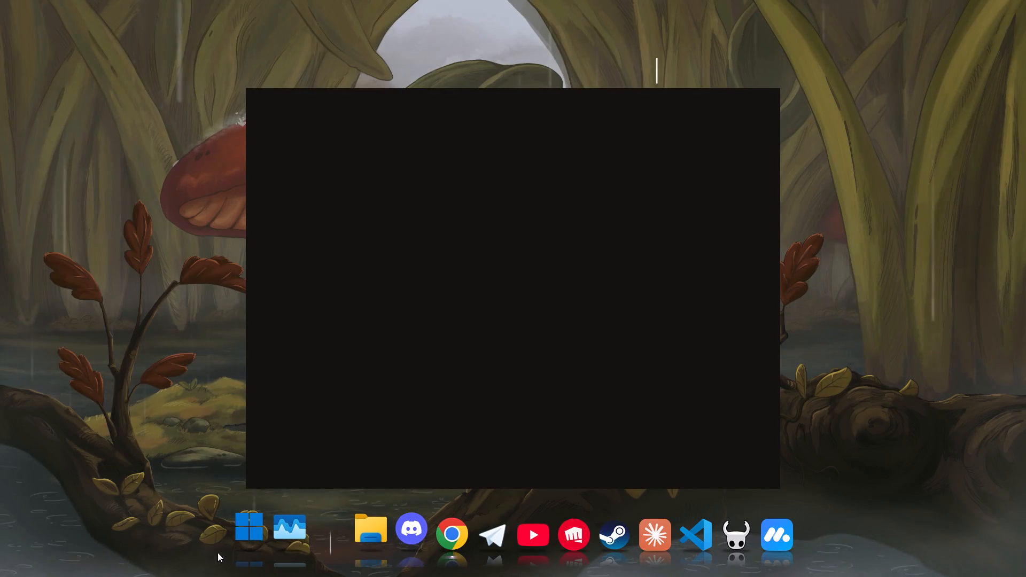
Search the computer for the WhatsApp app using "wha" and open it.
{"action": "left_click", "coordinate": [242, 543]}
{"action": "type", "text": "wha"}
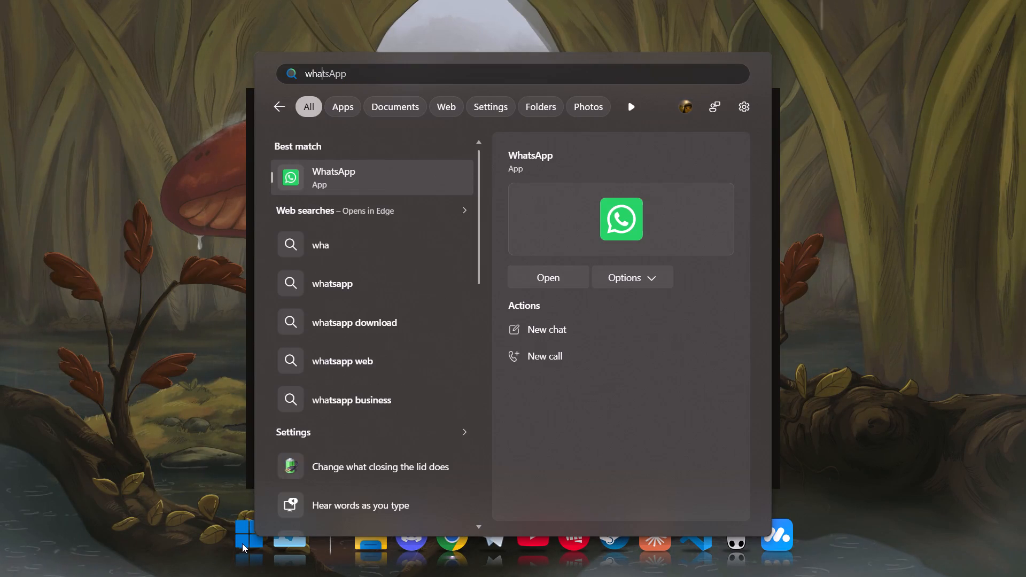
{"action": "left_click", "coordinate": [513, 268]}
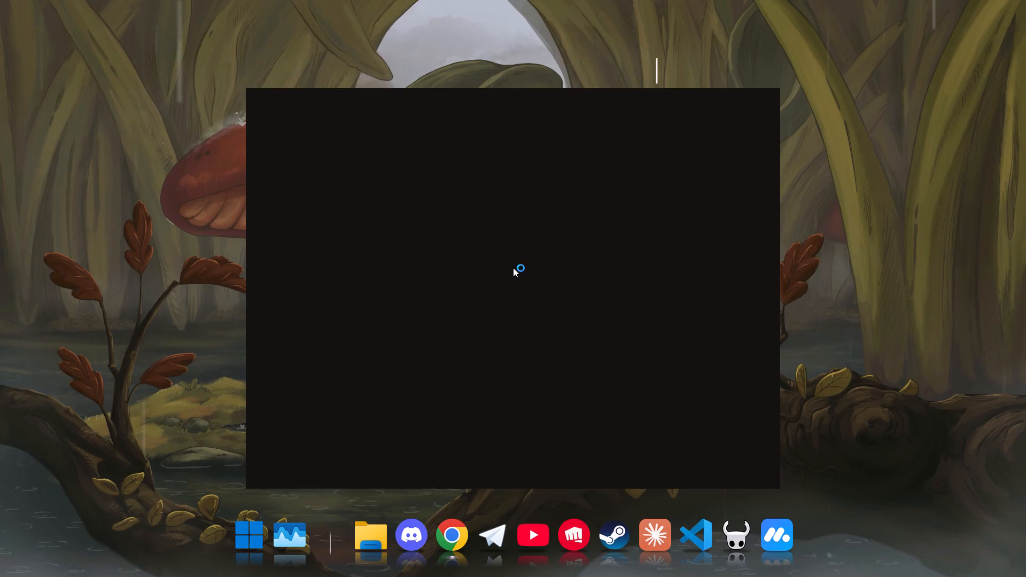
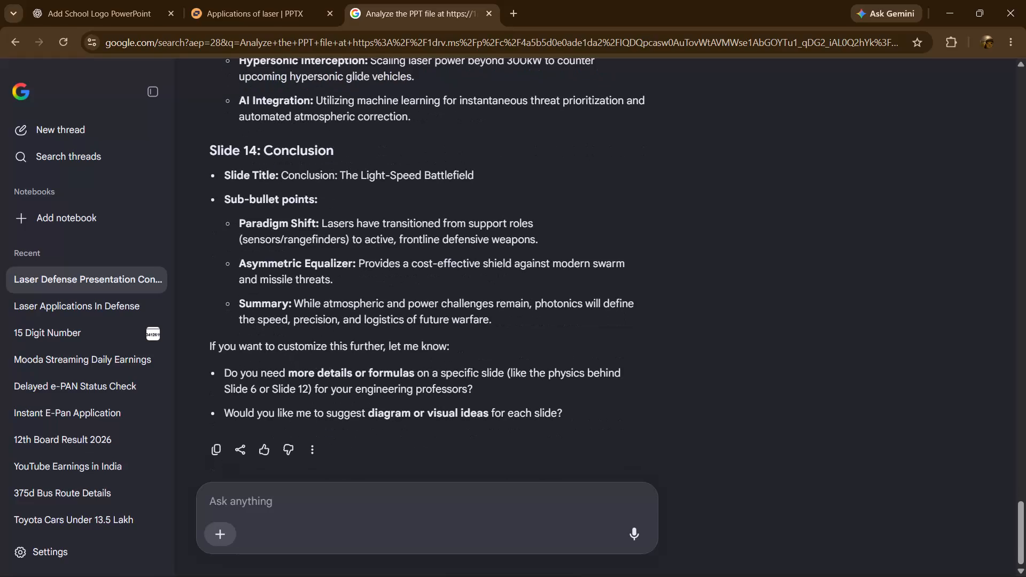
Reread the Google AI outline from the slide 14 conclusion back to the next-gen lasers and power and cooling slides.
{"action": "left_click", "coordinate": [359, 224]}
{"action": "scroll", "coordinate": [307, 157], "scroll_direction": "up", "scroll_amount": 1}
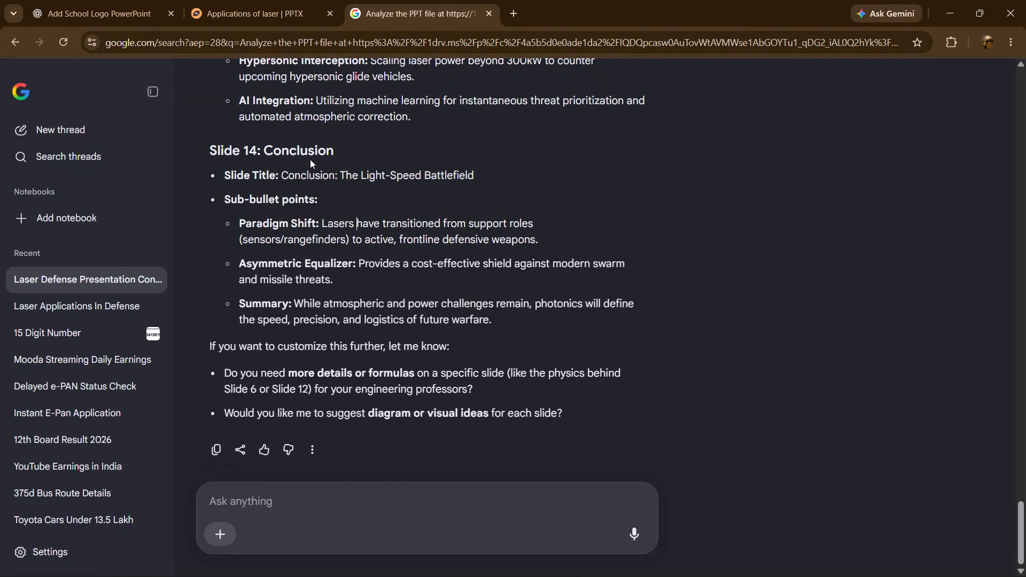
{"action": "scroll", "coordinate": [310, 159], "scroll_direction": "up", "scroll_amount": 1}
{"action": "left_click", "coordinate": [305, 200]}
{"action": "right_click", "coordinate": [305, 200]}
{"action": "left_click", "coordinate": [416, 146]}
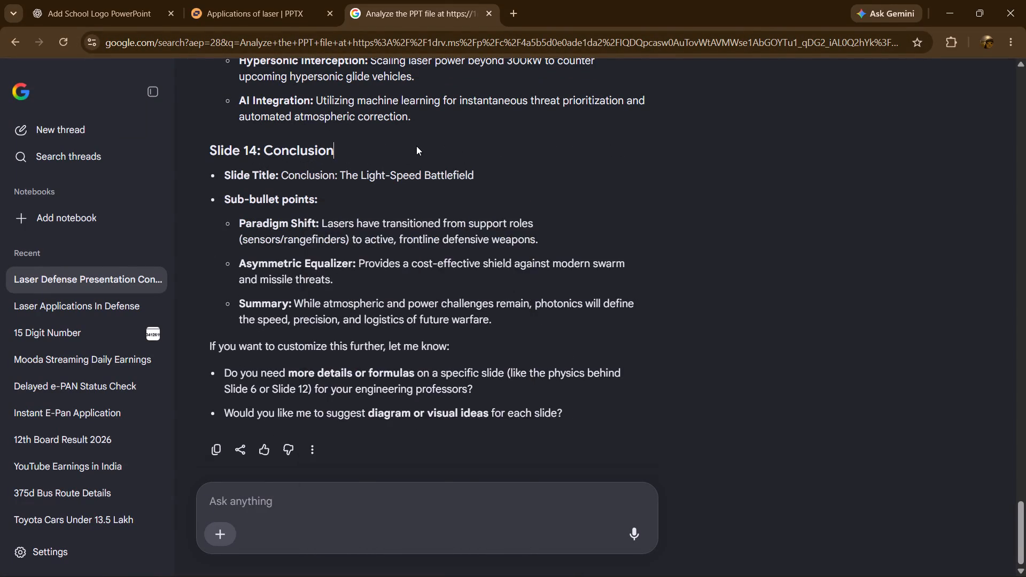
{"action": "scroll", "coordinate": [416, 146], "scroll_direction": "up", "scroll_amount": 3}
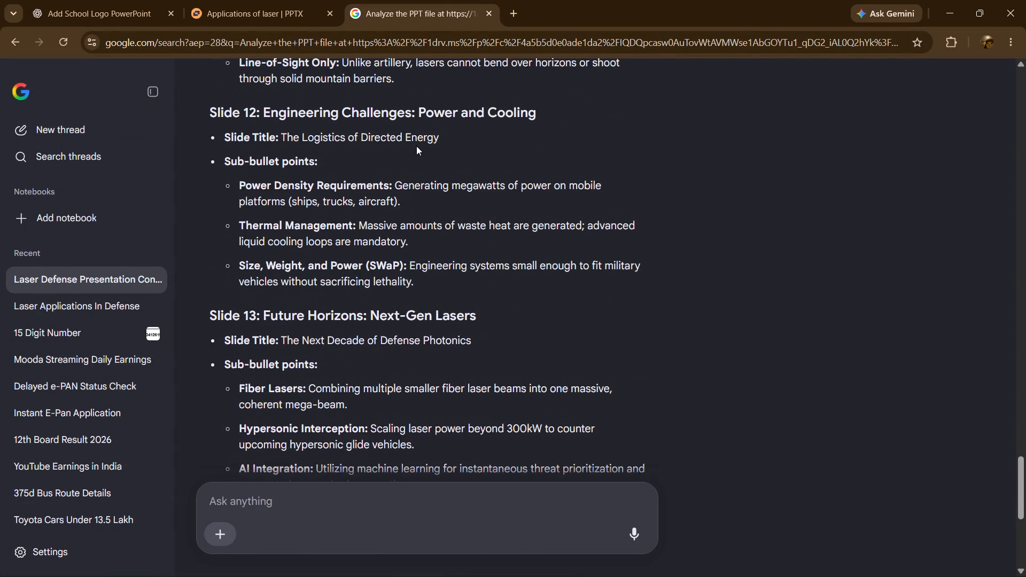
Look back through the Google AI 14-slide outline from slide 12 up to the earlier slides' suggested content.
{"action": "scroll", "coordinate": [419, 166], "scroll_direction": "up", "scroll_amount": 2}
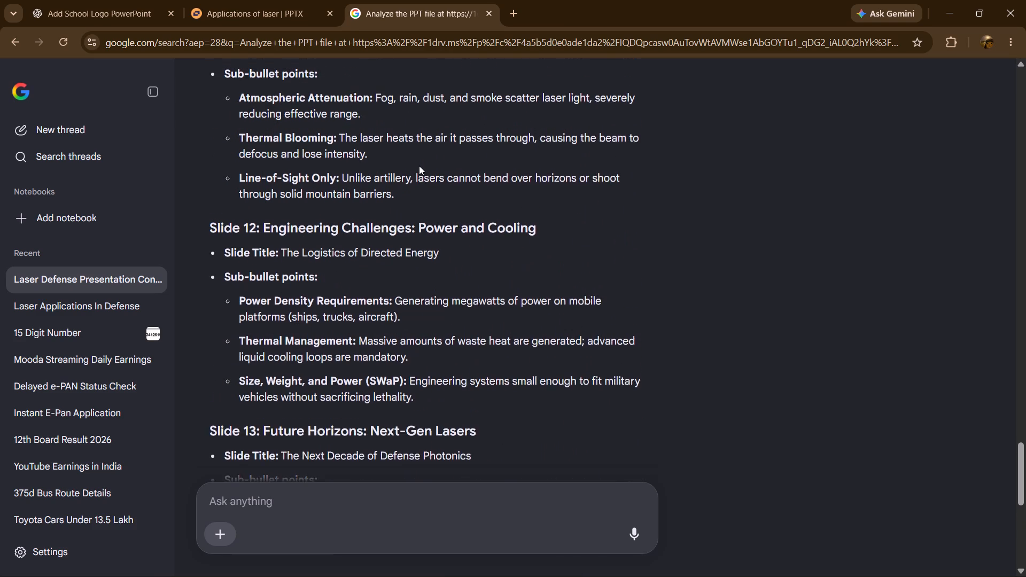
{"action": "scroll", "coordinate": [419, 166], "scroll_direction": "up", "scroll_amount": 3}
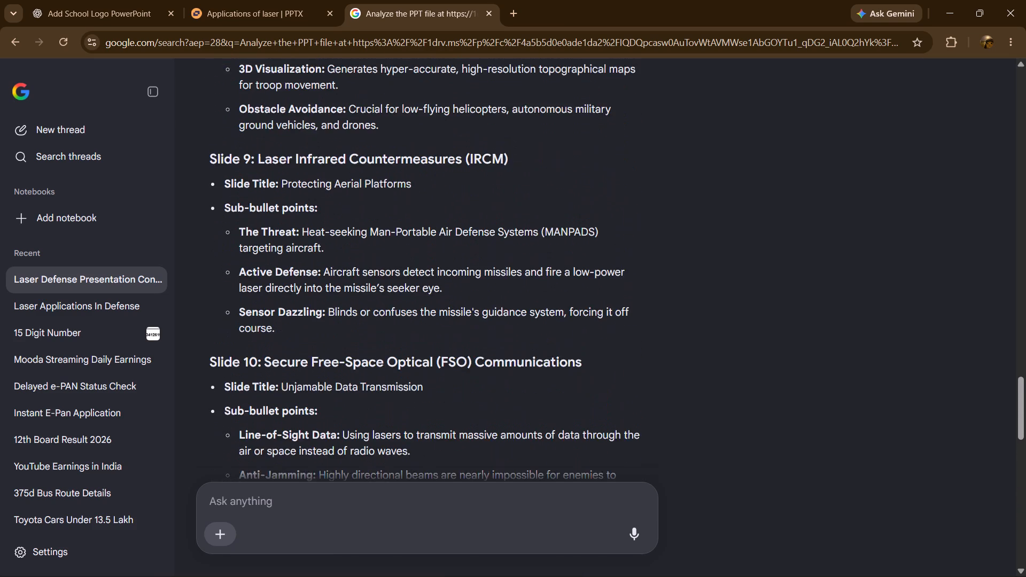
{"action": "scroll", "coordinate": [419, 166], "scroll_direction": "up", "scroll_amount": 5}
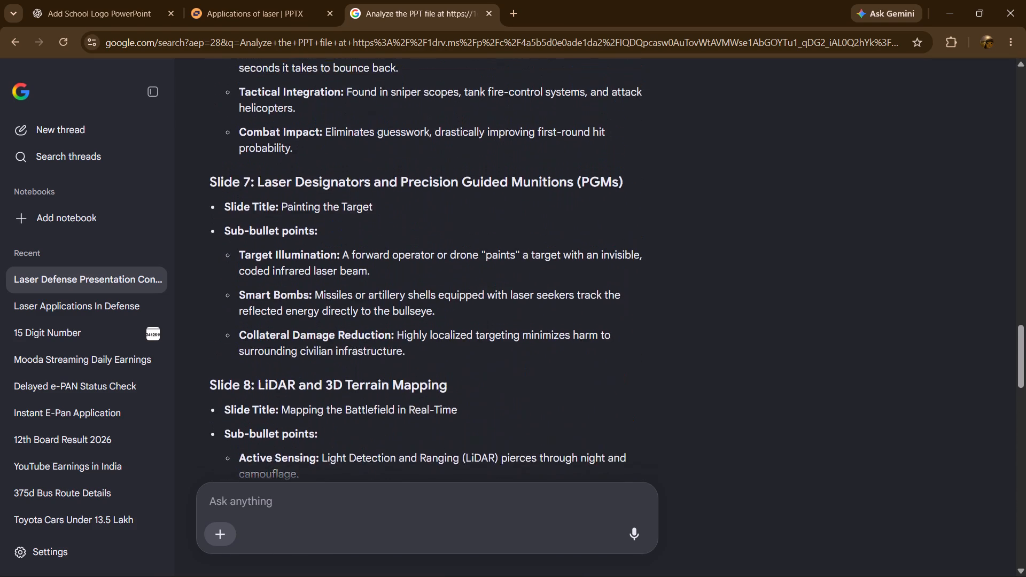
{"action": "scroll", "coordinate": [419, 166], "scroll_direction": "up", "scroll_amount": 5}
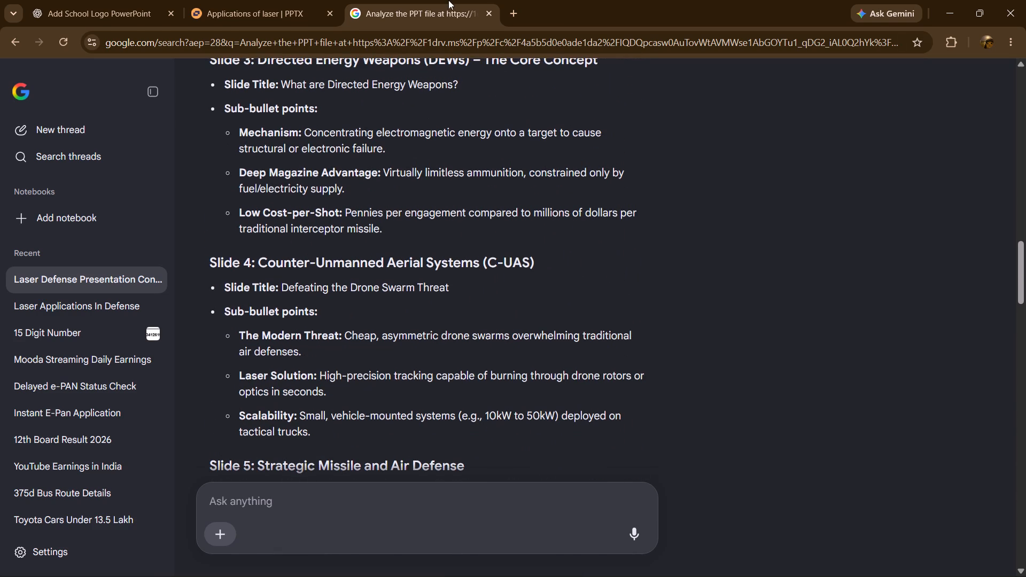
Search the web in a new tab for "application of laser in dfense".
{"action": "left_click", "coordinate": [520, 2]}
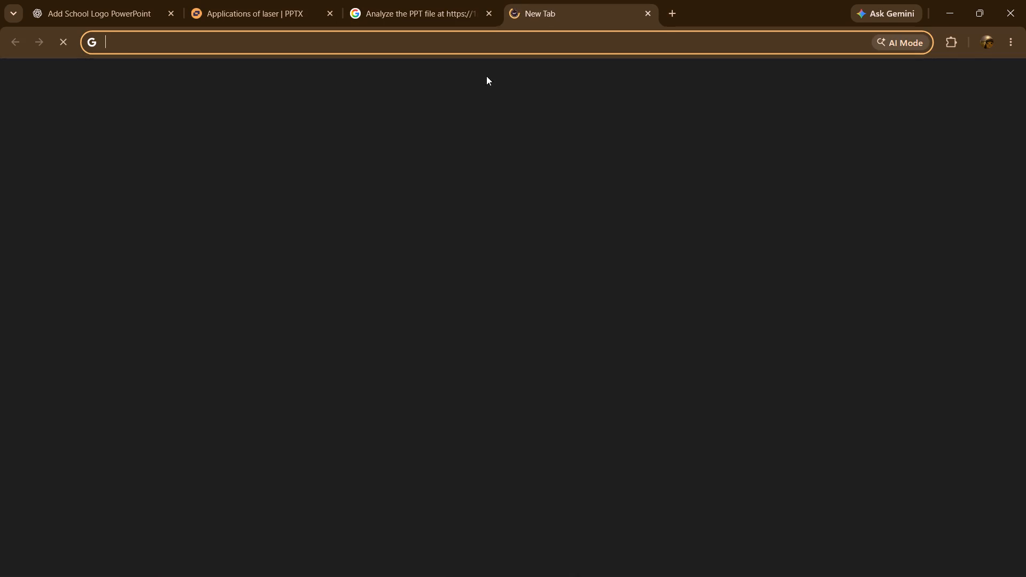
{"action": "type", "text": "application i"}
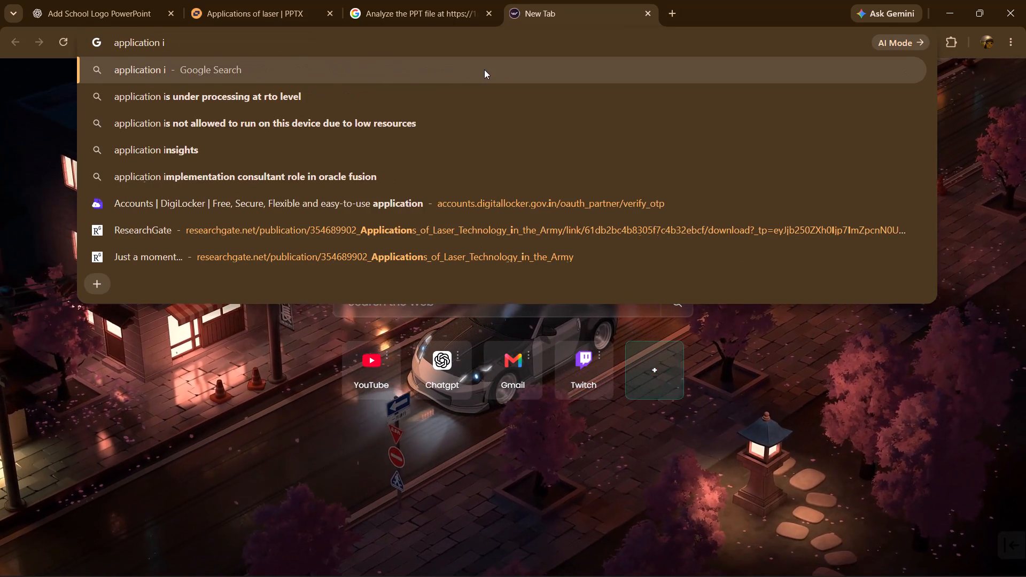
{"action": "key", "text": "BackSpace"}
{"action": "type", "text": "if"}
{"action": "key", "text": "space"}
{"action": "key", "text": "BackSpace"}
{"action": "key", "text": "BackSpace"}
{"action": "key", "text": "BackSpace"}
{"action": "type", "text": "of laser in dfense"}
{"action": "key", "text": "Return"}
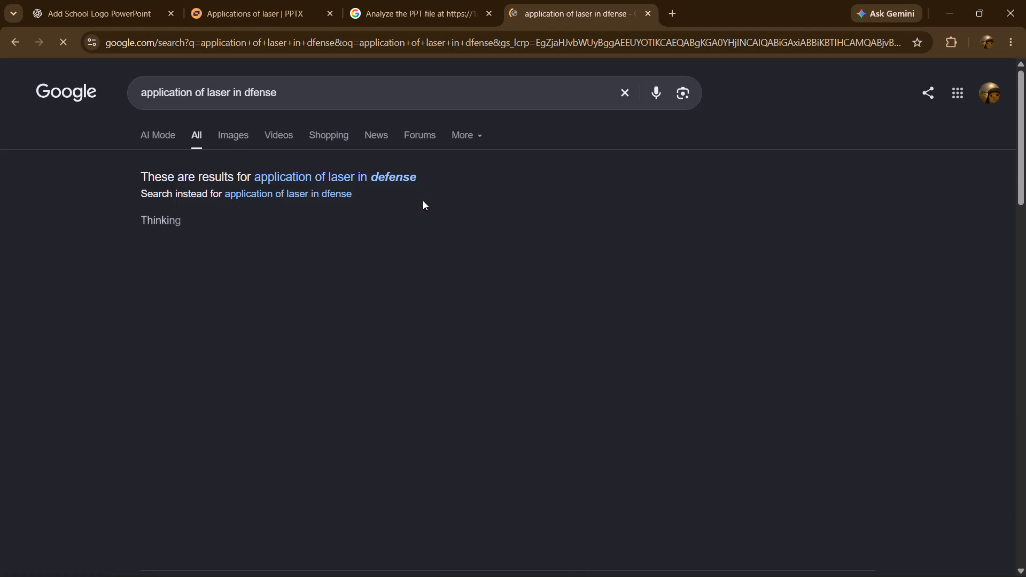
Read through the AI Overview on laser applications in defense, examining the key military applications and operational advantages.
{"action": "scroll", "coordinate": [423, 200], "scroll_direction": "down", "scroll_amount": 1}
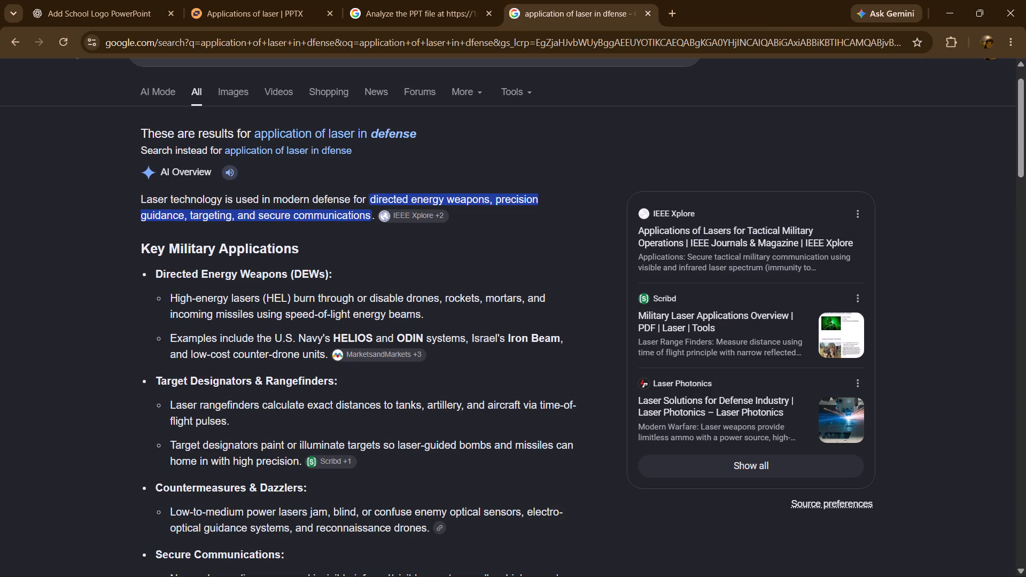
{"action": "triple_click", "coordinate": [172, 406]}
{"action": "left_click", "coordinate": [300, 423]}
{"action": "left_click_drag", "start_coordinate": [300, 423], "coordinate": [270, 417]}
{"action": "left_click_drag", "start_coordinate": [270, 417], "coordinate": [286, 416]}
{"action": "left_click", "coordinate": [286, 416]}
{"action": "scroll", "coordinate": [286, 416], "scroll_direction": "down", "scroll_amount": 1}
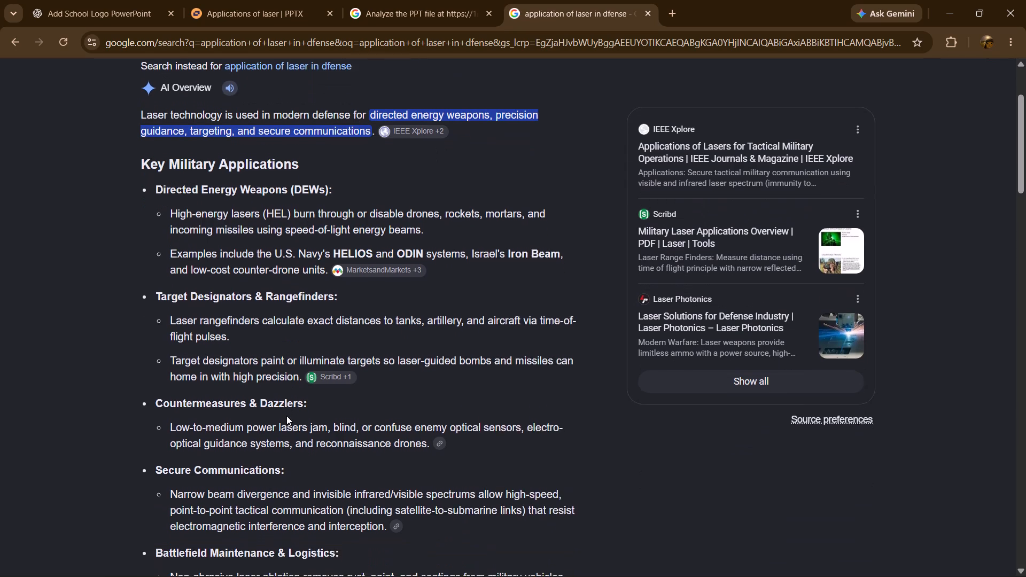
{"action": "scroll", "coordinate": [286, 416], "scroll_direction": "down", "scroll_amount": 1}
{"action": "scroll", "coordinate": [427, 414], "scroll_direction": "down", "scroll_amount": 1}
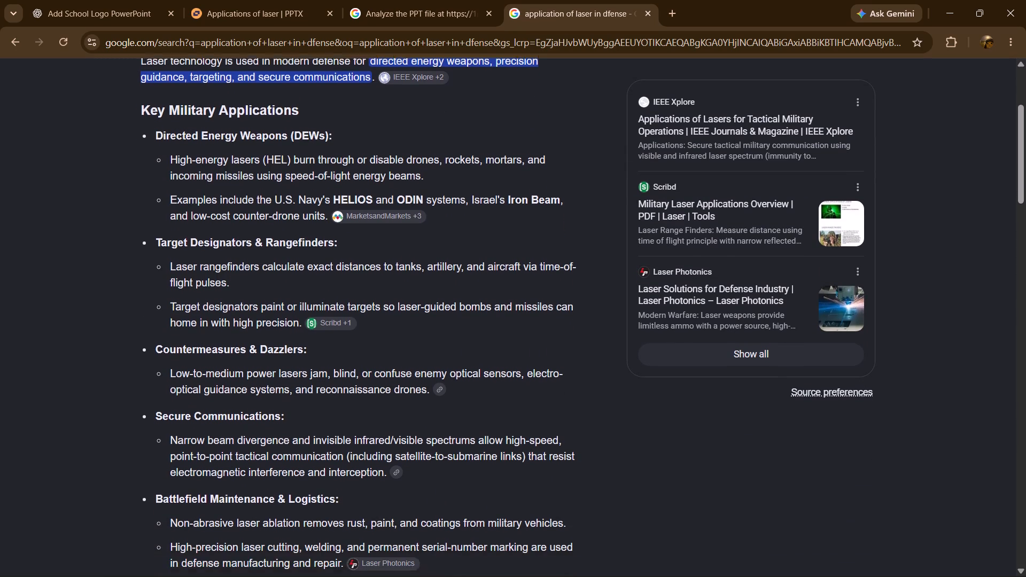
{"action": "scroll", "coordinate": [427, 414], "scroll_direction": "down", "scroll_amount": 3}
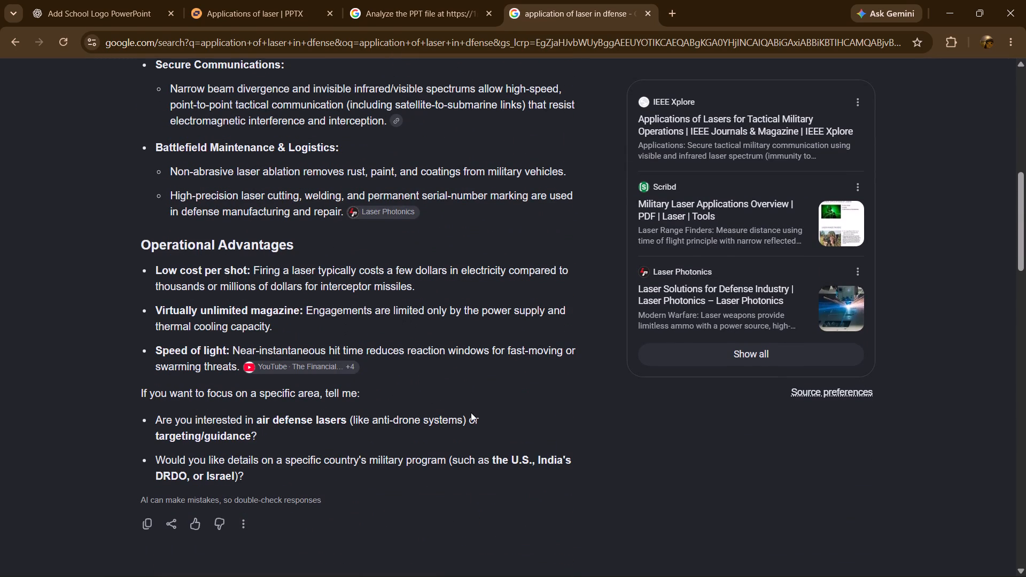
{"action": "scroll", "coordinate": [471, 412], "scroll_direction": "down", "scroll_amount": 2}
{"action": "scroll", "coordinate": [471, 412], "scroll_direction": "up", "scroll_amount": 6}
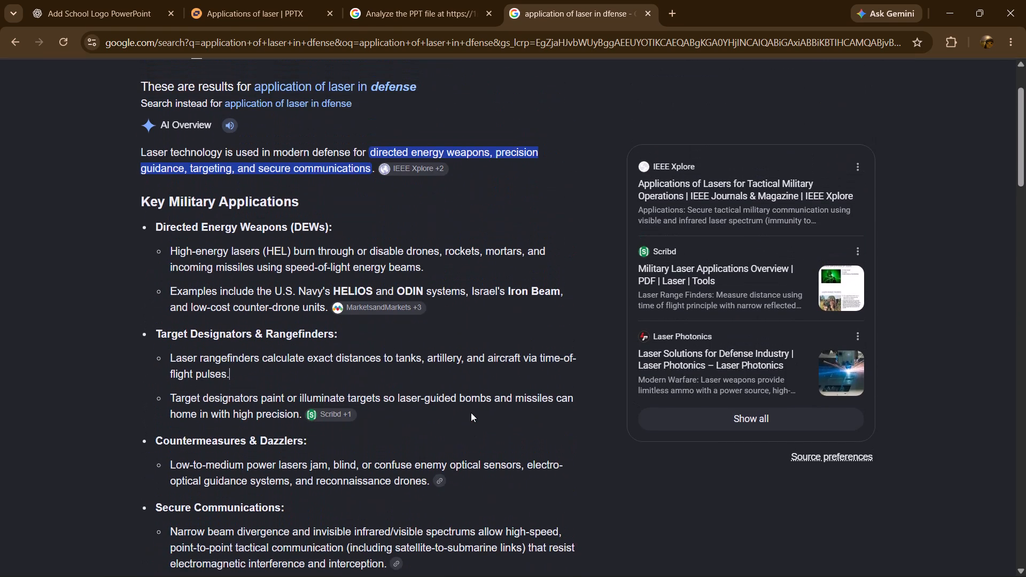
{"action": "scroll", "coordinate": [471, 412], "scroll_direction": "up", "scroll_amount": 3}
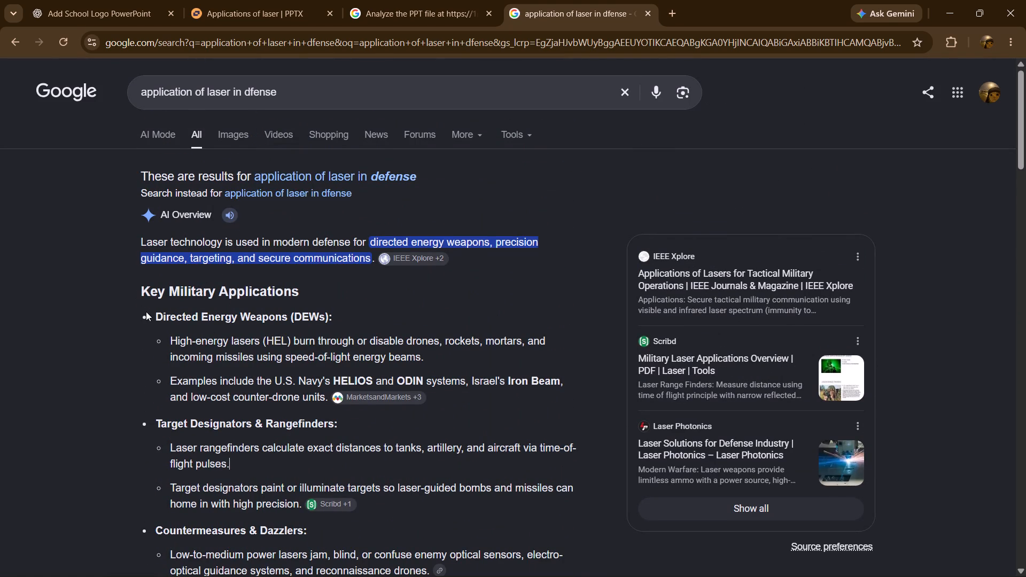
Switch back to PowerPoint and look through the blank slides that follow slide 7.
{"action": "left_click", "coordinate": [780, 221]}
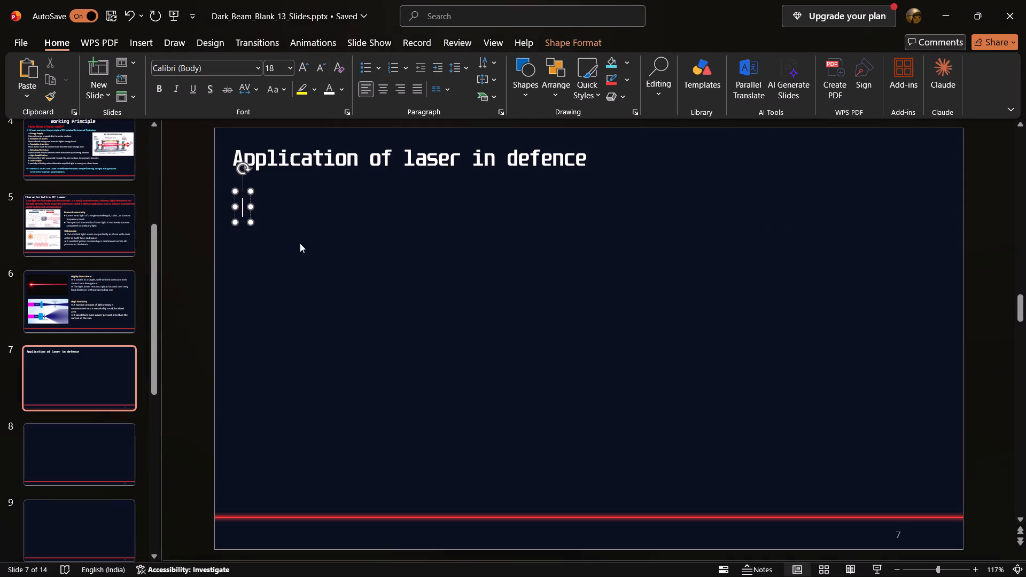
{"action": "left_click", "coordinate": [73, 447]}
{"action": "left_click", "coordinate": [73, 501]}
{"action": "scroll", "coordinate": [73, 501], "scroll_direction": "down", "scroll_amount": 1}
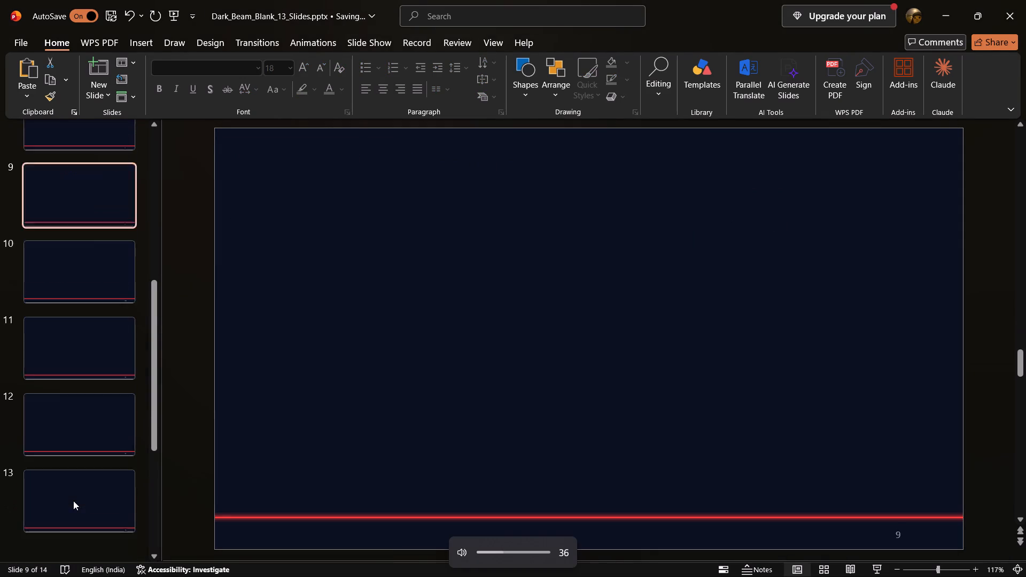
{"action": "scroll", "coordinate": [73, 501], "scroll_direction": "down", "scroll_amount": 1}
{"action": "left_click", "coordinate": [83, 342]}
{"action": "left_click", "coordinate": [73, 400]}
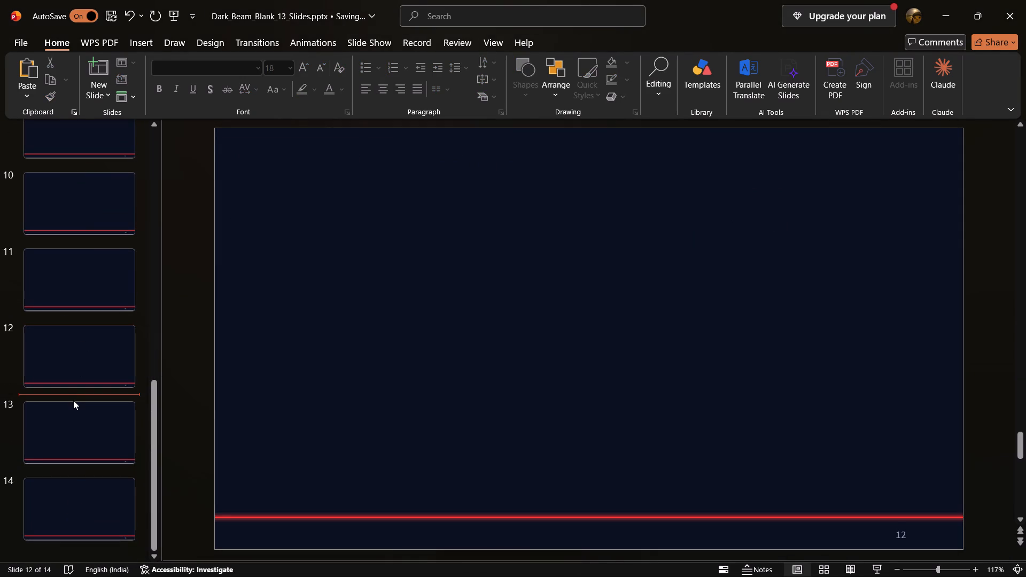
{"action": "scroll", "coordinate": [48, 235], "scroll_direction": "up", "scroll_amount": 4}
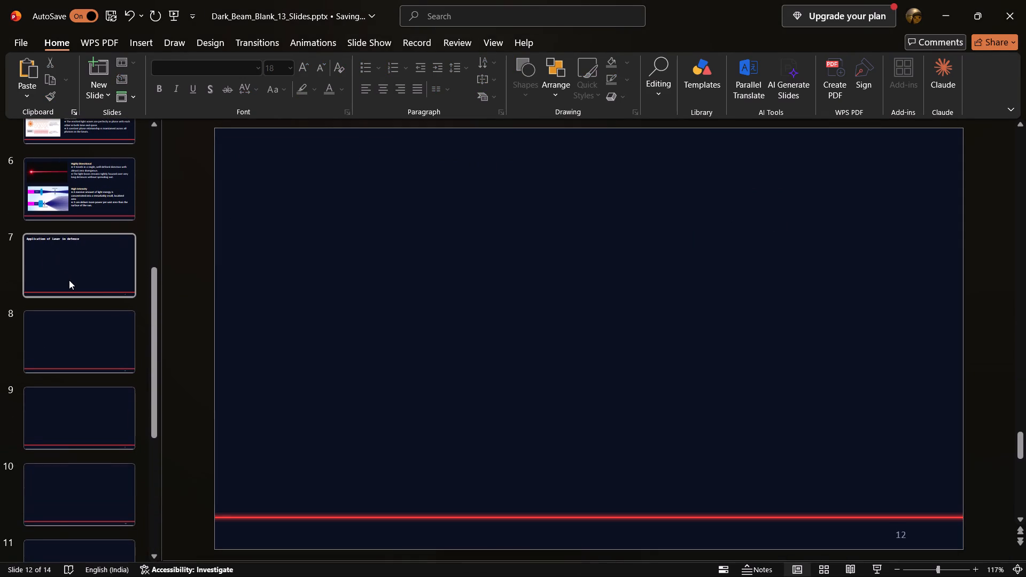
Move the "Application of laser in defence" title on slide 7 slightly upward.
{"action": "left_click", "coordinate": [69, 280]}
{"action": "left_click", "coordinate": [623, 160]}
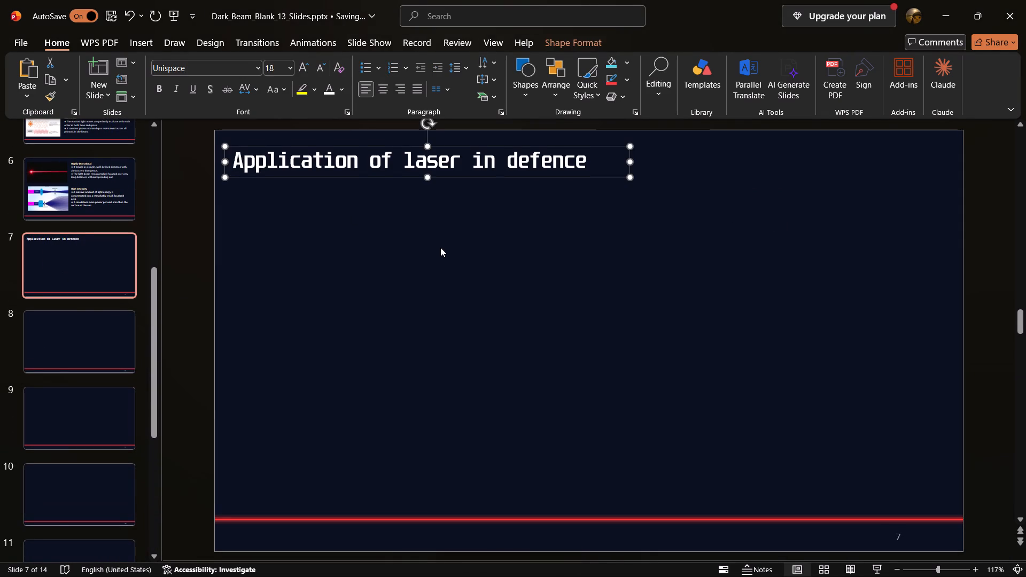
{"action": "left_click", "coordinate": [440, 247]}
{"action": "left_click_drag", "start_coordinate": [333, 194], "coordinate": [588, 154]}
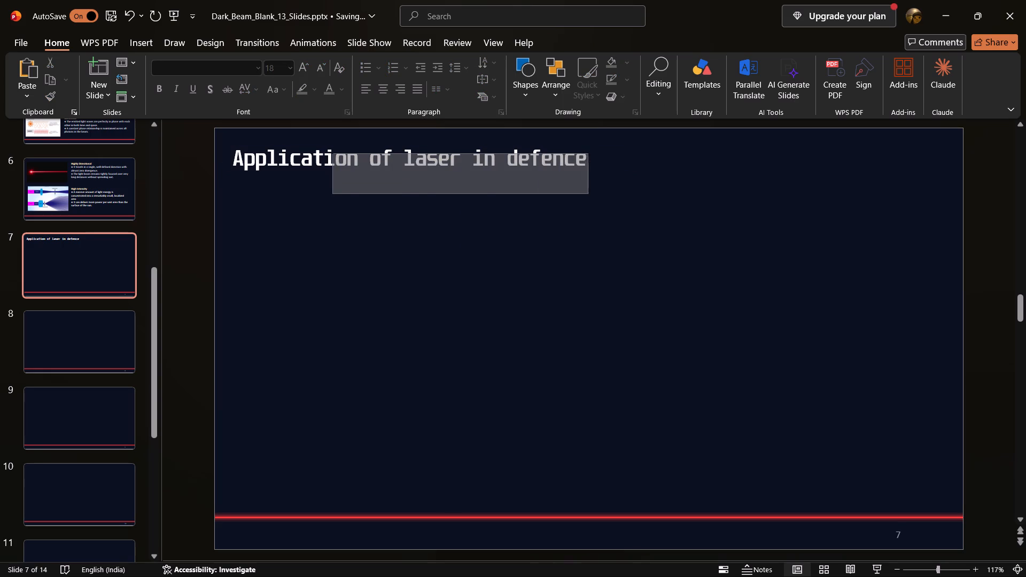
{"action": "left_click", "coordinate": [601, 154]}
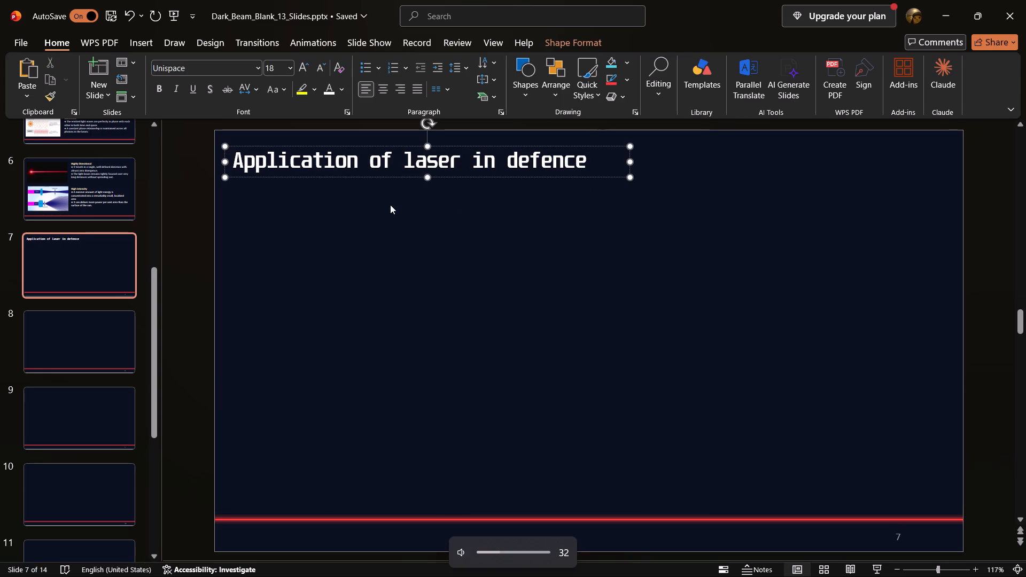
{"action": "left_click", "coordinate": [378, 202]}
{"action": "left_click", "coordinate": [605, 181]}
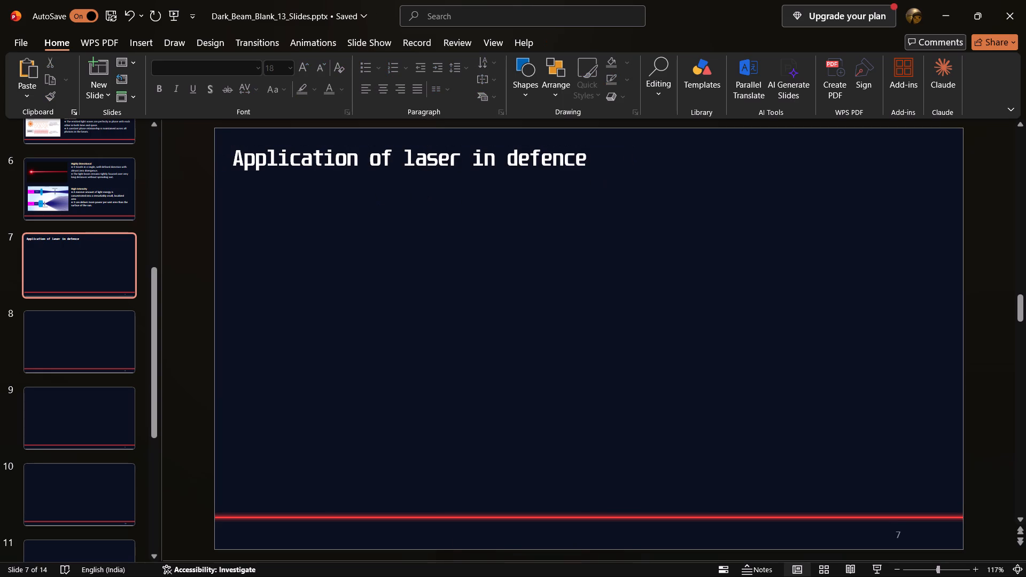
{"action": "left_click", "coordinate": [590, 154]}
{"action": "left_click", "coordinate": [621, 151]}
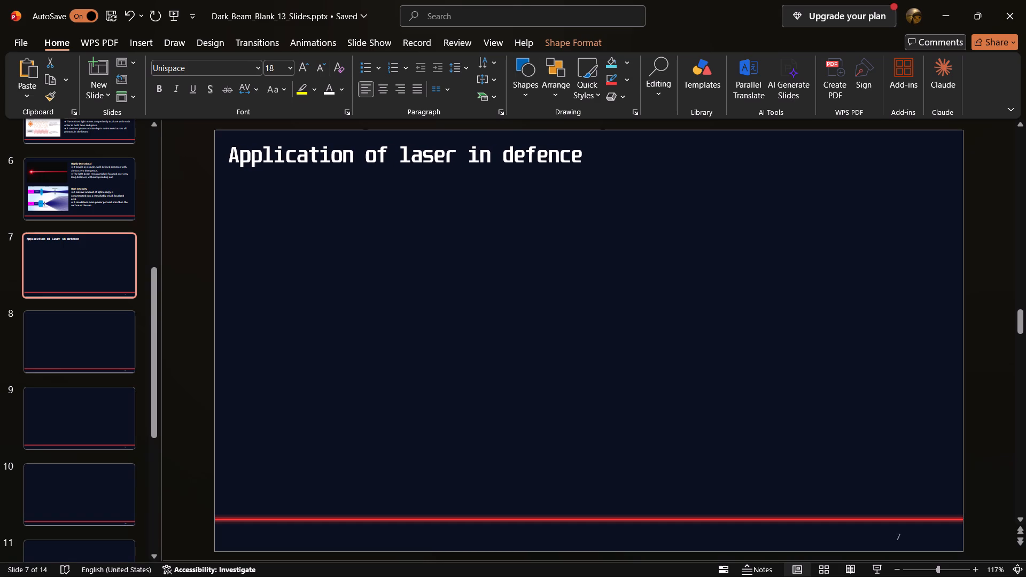
{"action": "left_click", "coordinate": [315, 223]}
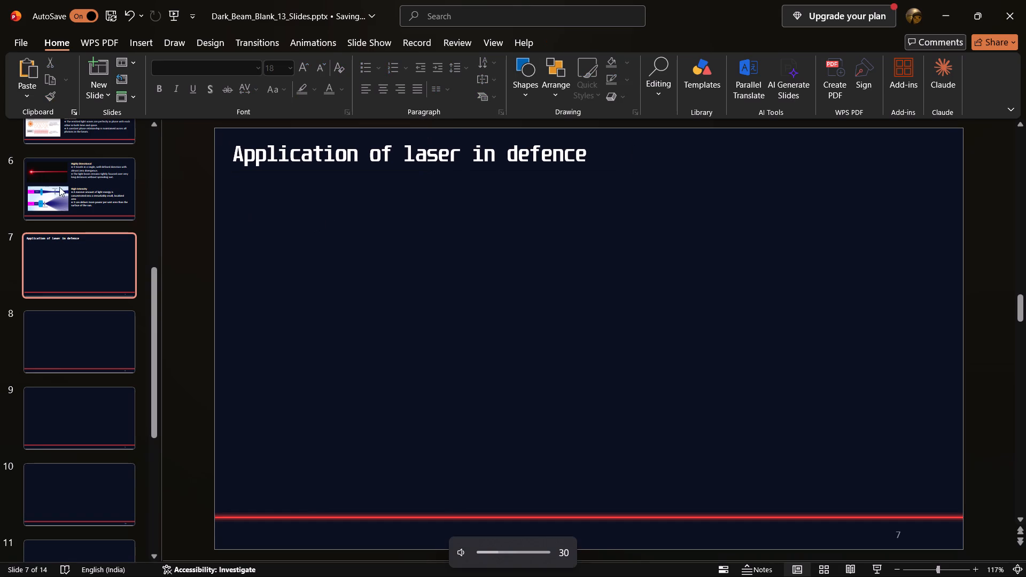
Review the finished slides 3 to 6, comparing their titles, text and picture layout.
{"action": "scroll", "coordinate": [59, 187], "scroll_direction": "up", "scroll_amount": 2}
{"action": "left_click", "coordinate": [95, 282]}
{"action": "left_click", "coordinate": [92, 388]}
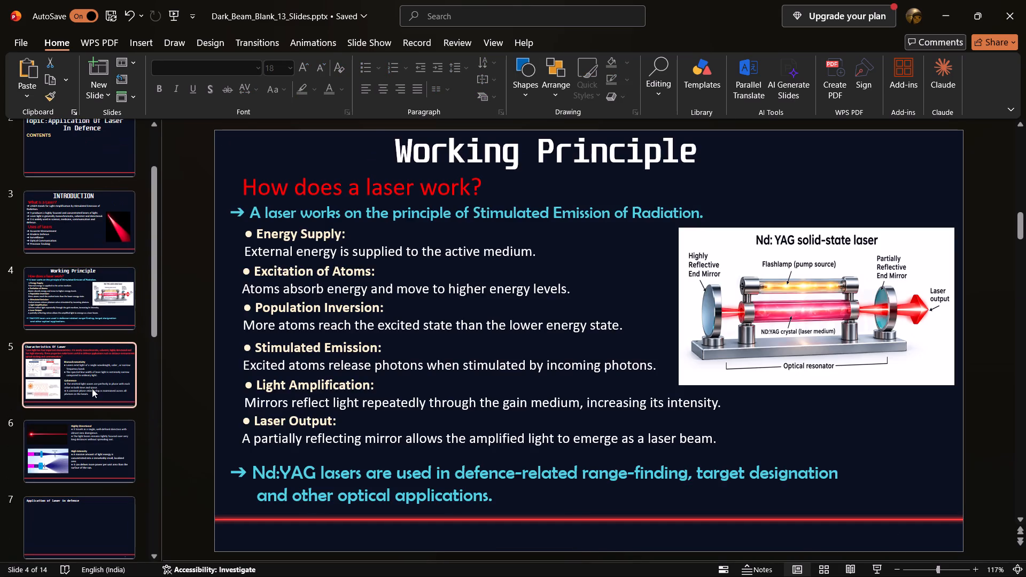
{"action": "left_click", "coordinate": [84, 487]}
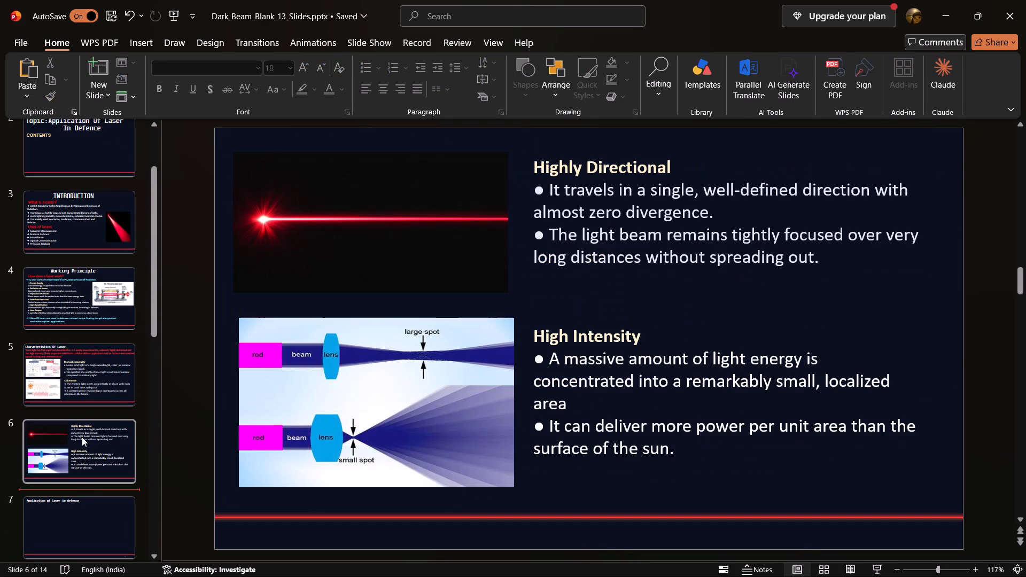
{"action": "left_click_drag", "start_coordinate": [84, 430], "coordinate": [82, 420]}
{"action": "left_click", "coordinate": [83, 396]}
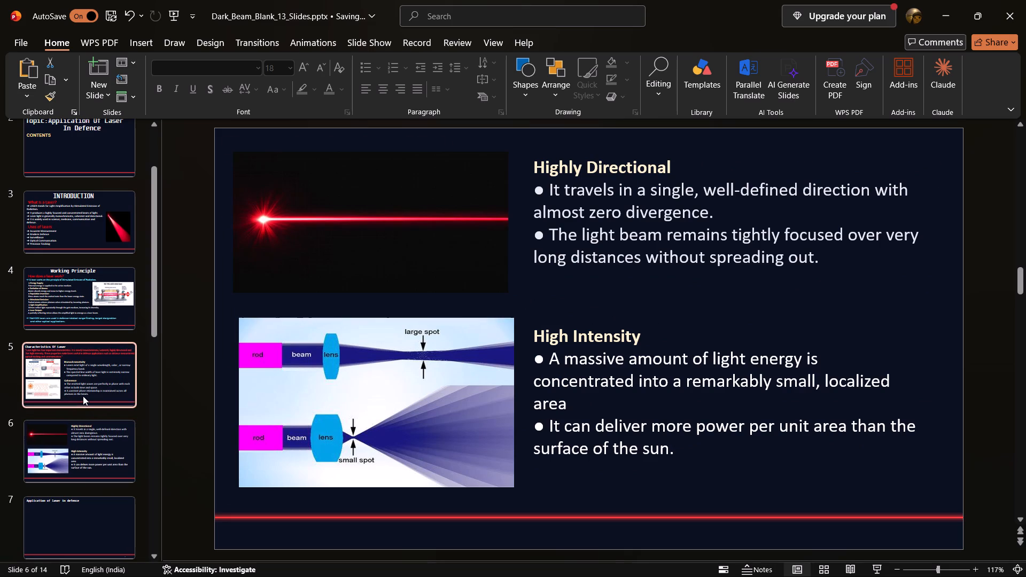
{"action": "left_click", "coordinate": [88, 428]}
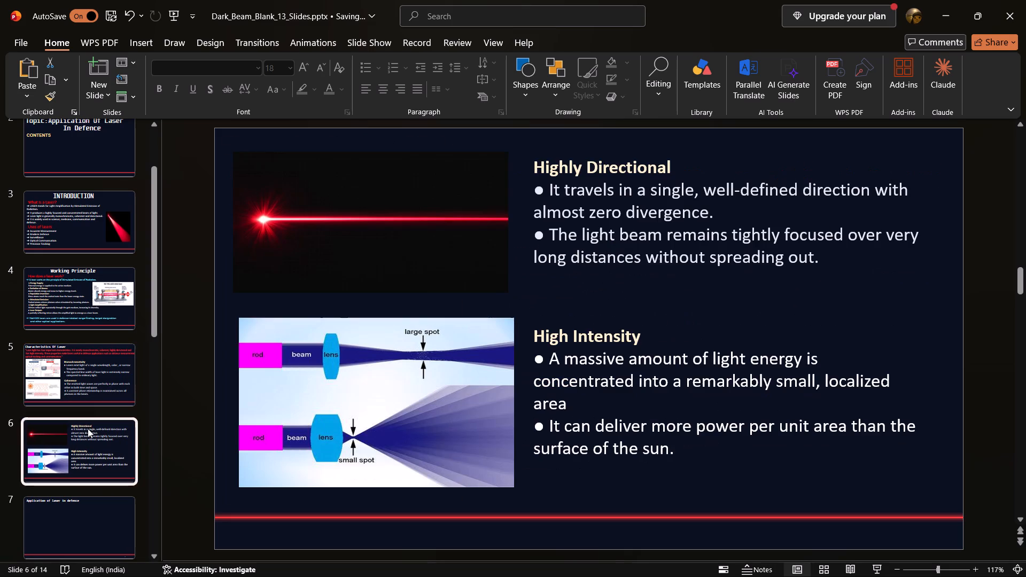
{"action": "left_click", "coordinate": [83, 274]}
{"action": "left_click", "coordinate": [98, 212]}
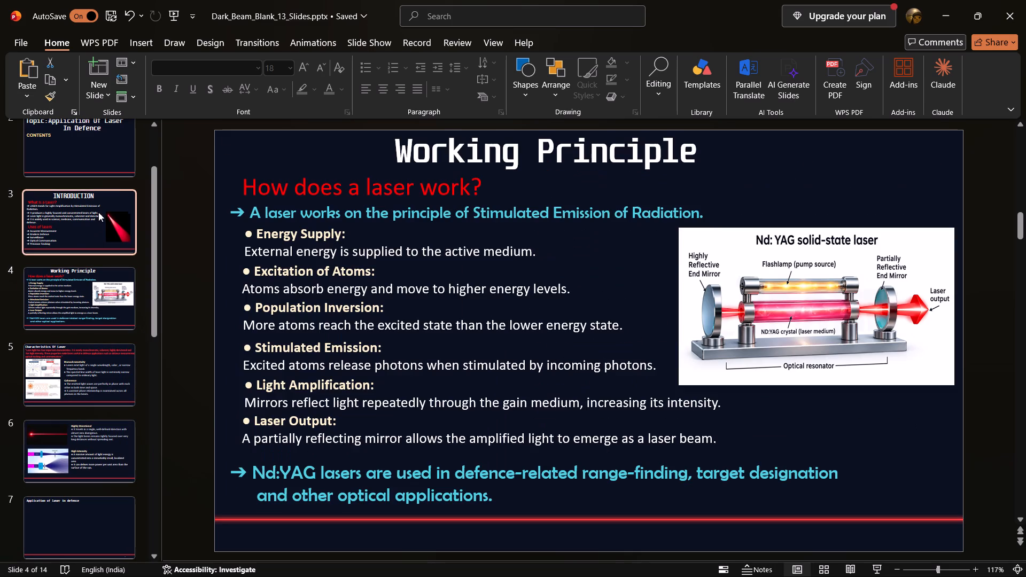
{"action": "left_click", "coordinate": [97, 274]}
{"action": "left_click", "coordinate": [83, 358]}
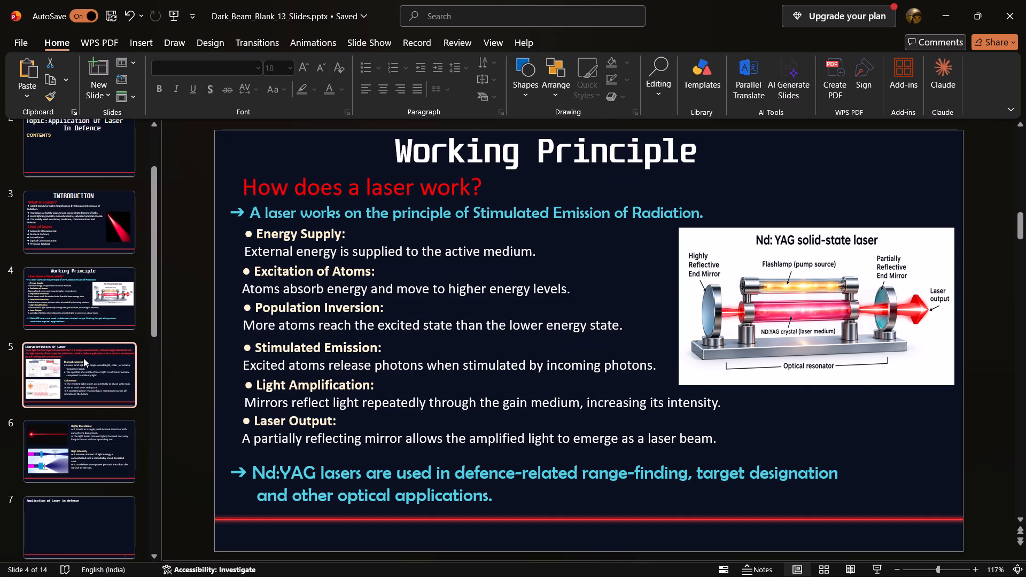
{"action": "left_click", "coordinate": [83, 434]}
{"action": "scroll", "coordinate": [83, 434], "scroll_direction": "down", "scroll_amount": 1}
{"action": "left_click", "coordinate": [83, 434]}
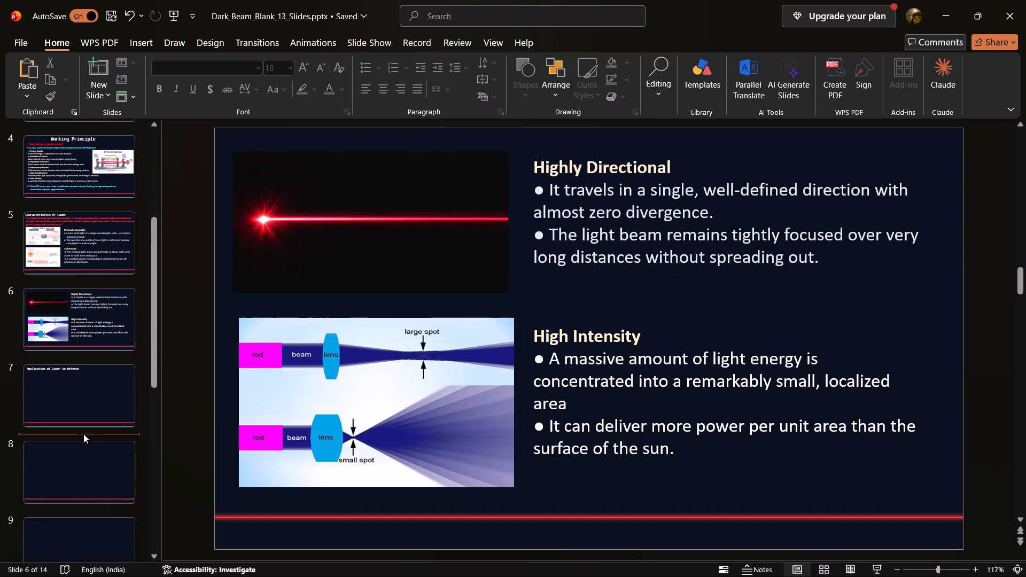
Rotate the empty text box on slide 7 by 180° so that it is upright.
{"action": "left_click", "coordinate": [76, 410]}
{"action": "left_click", "coordinate": [311, 282]}
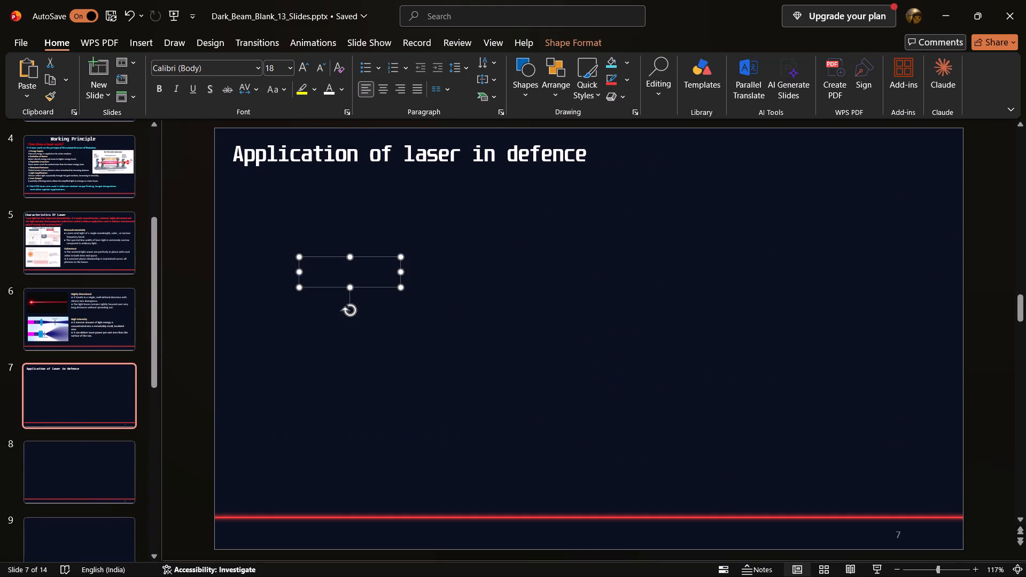
{"action": "left_click", "coordinate": [266, 177]}
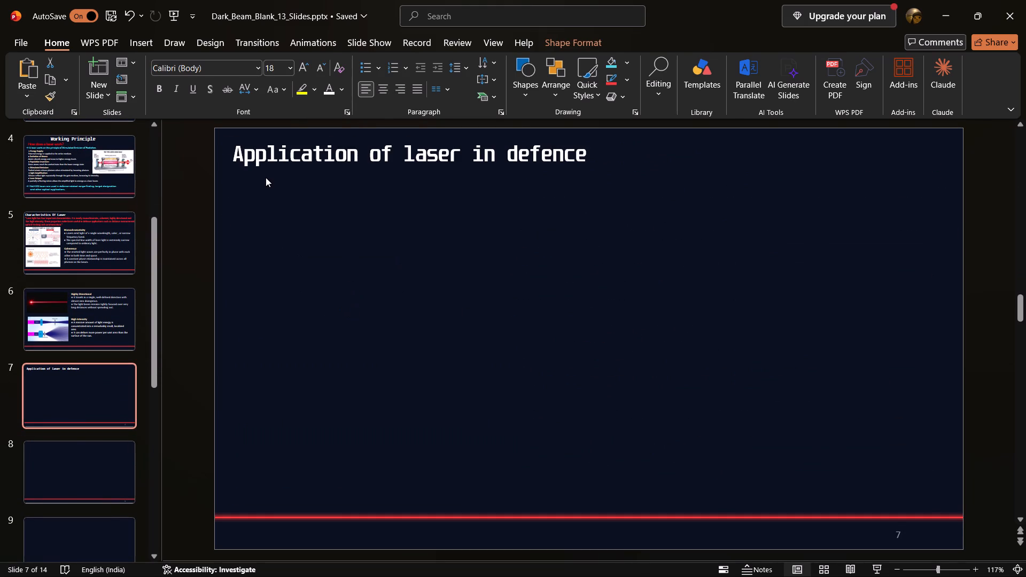
{"action": "double_click", "coordinate": [316, 278]}
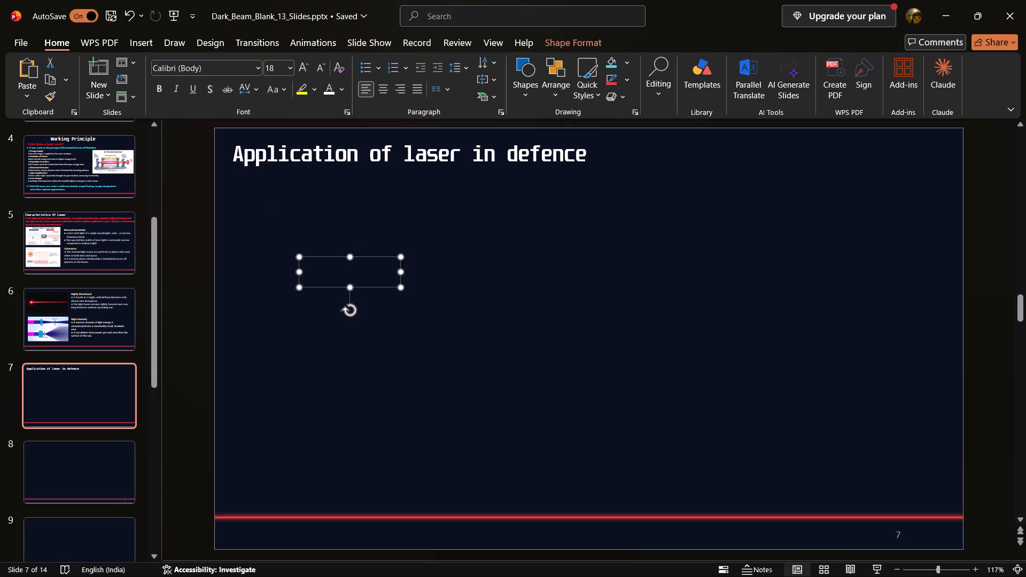
{"action": "left_click_drag", "start_coordinate": [353, 318], "coordinate": [341, 286]}
{"action": "left_click", "coordinate": [341, 286]}
{"action": "left_click_drag", "start_coordinate": [348, 306], "coordinate": [348, 230]}
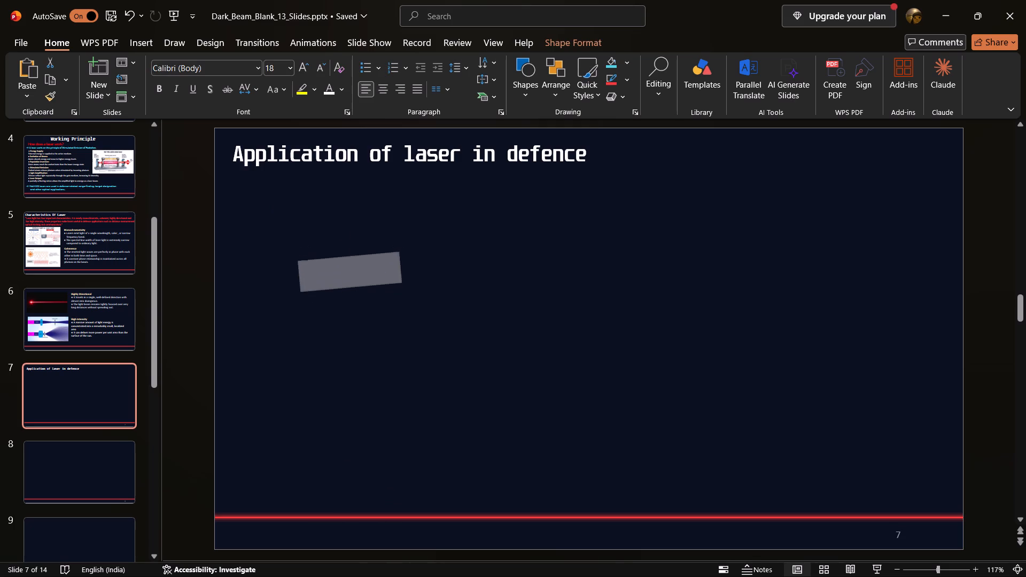
{"action": "left_click_drag", "start_coordinate": [348, 230], "coordinate": [348, 230]}
{"action": "left_click", "coordinate": [347, 233]}
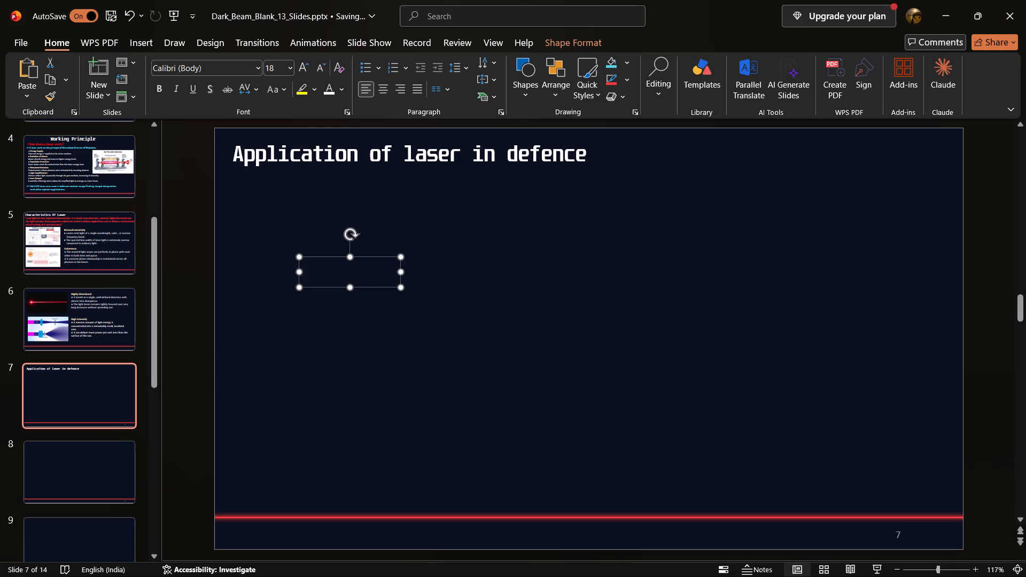
Move the empty text box to just below the start of the slide 7 title.
{"action": "left_click_drag", "start_coordinate": [363, 272], "coordinate": [276, 178]}
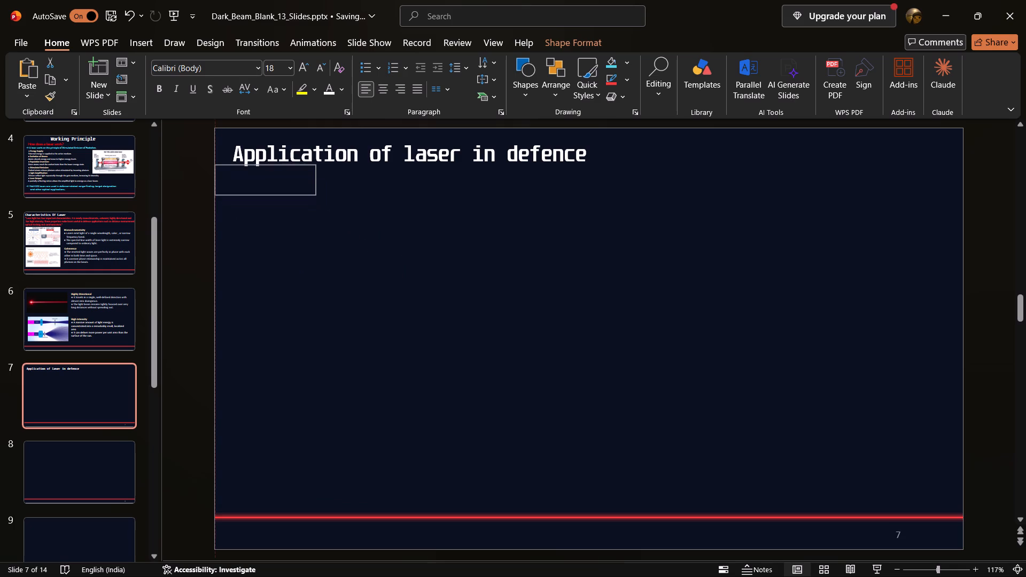
{"action": "left_click_drag", "start_coordinate": [276, 178], "coordinate": [278, 147]}
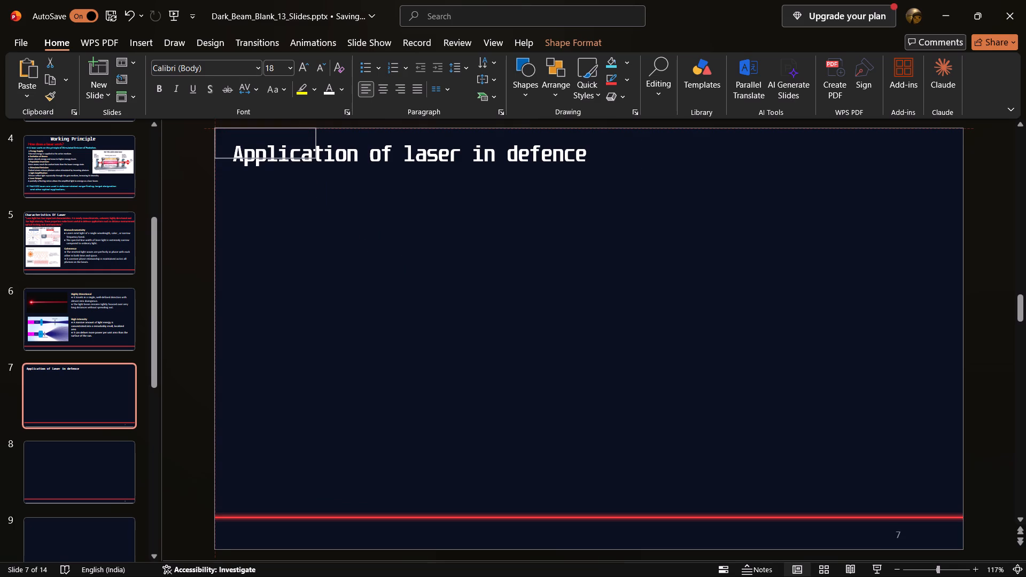
{"action": "left_click_drag", "start_coordinate": [278, 147], "coordinate": [287, 205]}
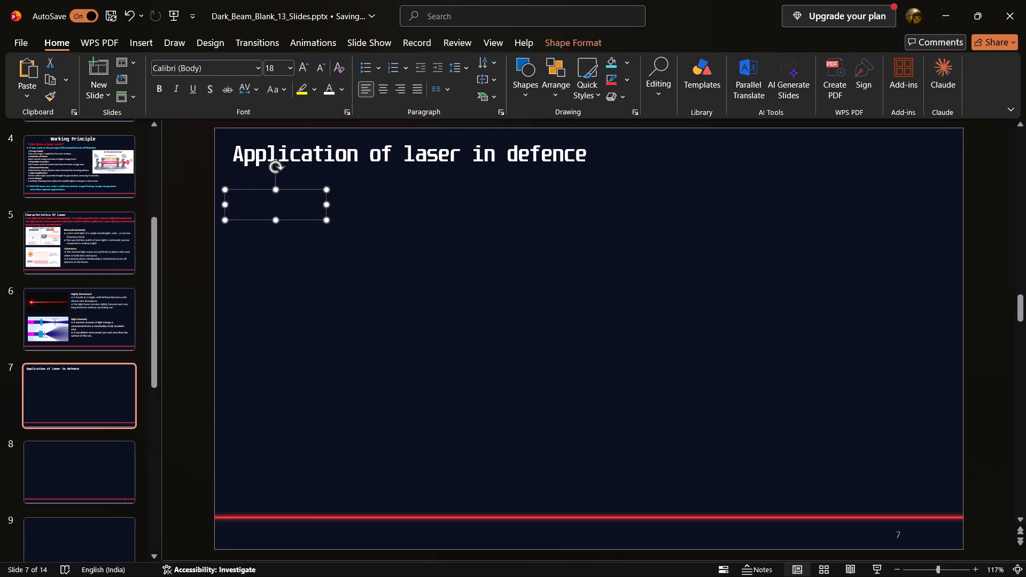
Switch to the browser's AI Overview and copy the heading "Directed Energy Weapons (DEWs)" without its colon.
{"action": "left_click", "coordinate": [494, 209]}
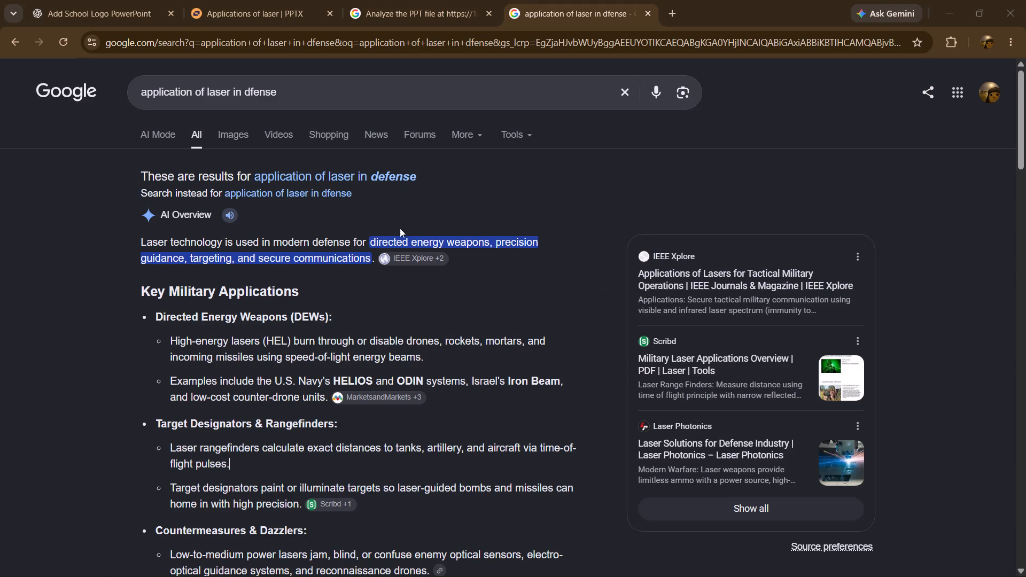
{"action": "double_click", "coordinate": [146, 316]}
{"action": "left_click", "coordinate": [139, 311]}
{"action": "left_click_drag", "start_coordinate": [139, 311], "coordinate": [336, 315]}
{"action": "left_click_drag", "start_coordinate": [336, 315], "coordinate": [331, 316]}
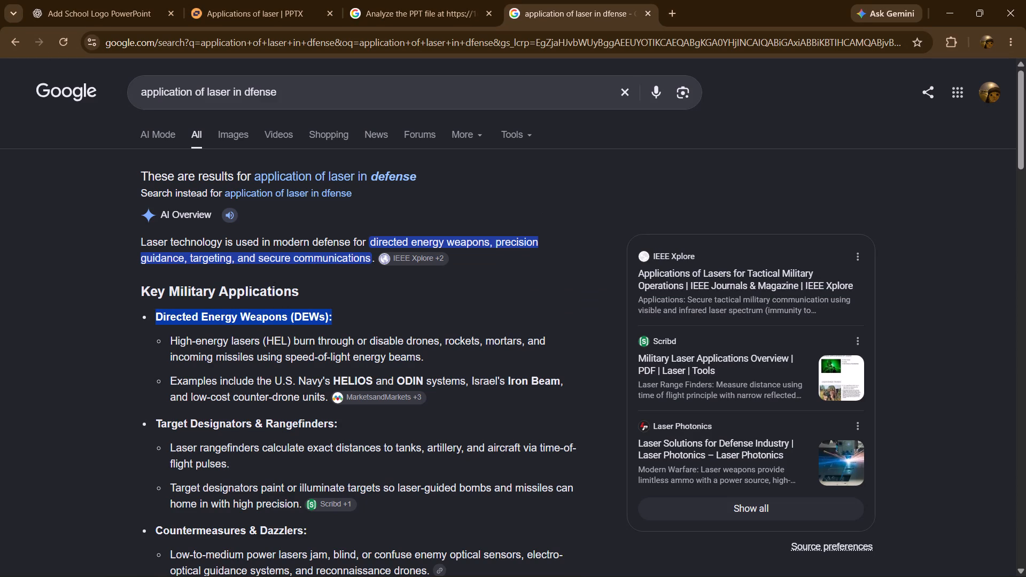
{"action": "left_click", "coordinate": [154, 305]}
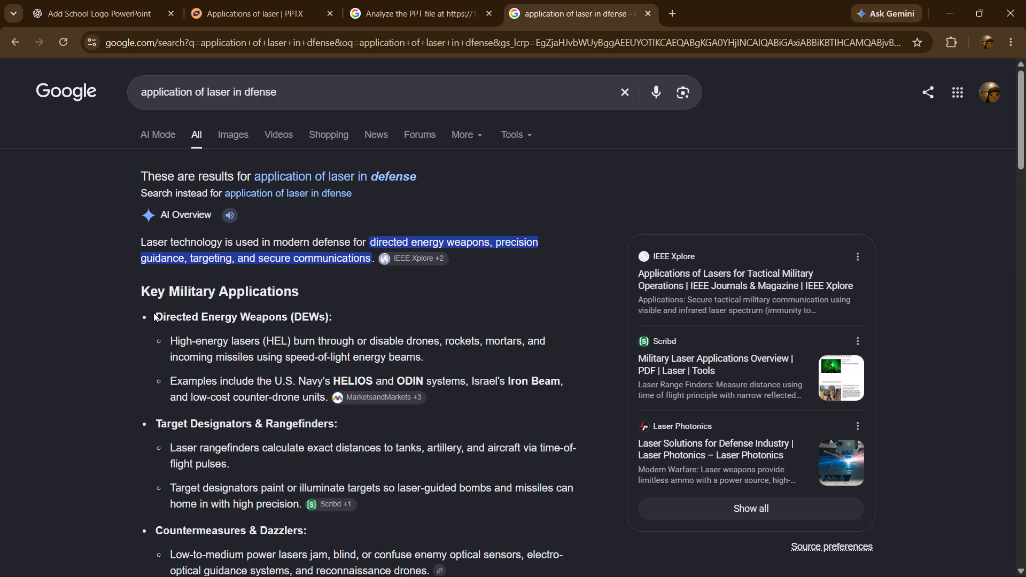
{"action": "left_click_drag", "start_coordinate": [153, 313], "coordinate": [326, 319]}
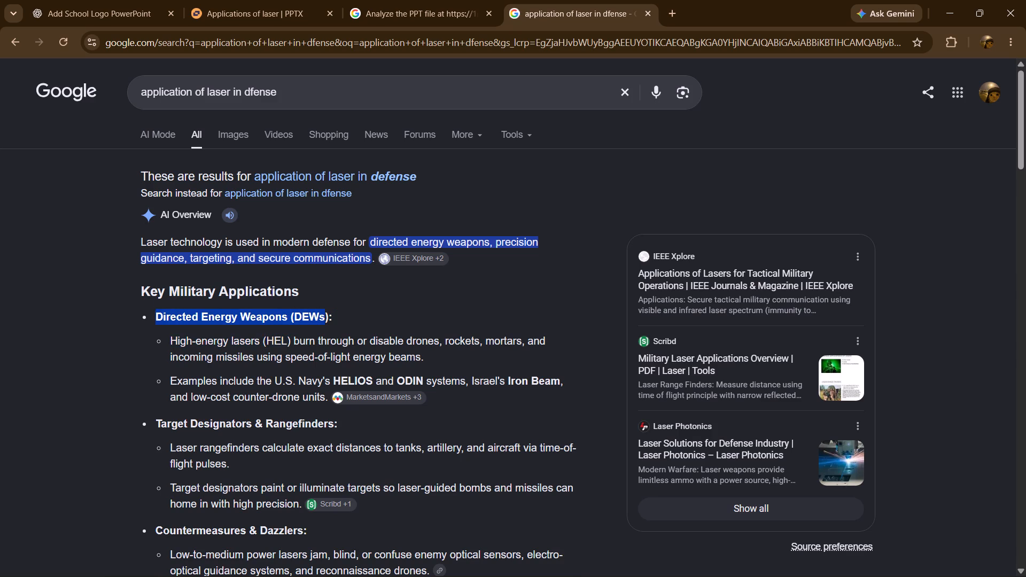
{"action": "left_click_drag", "start_coordinate": [326, 319], "coordinate": [328, 319]}
{"action": "left_click_drag", "start_coordinate": [328, 319], "coordinate": [328, 317]}
{"action": "key", "text": "ctrl+c"}
Return to PowerPoint, paste the copied heading into slide 7's empty text box, and widen the box to fit it on one line.
{"action": "key", "text": "alt+Tab"}
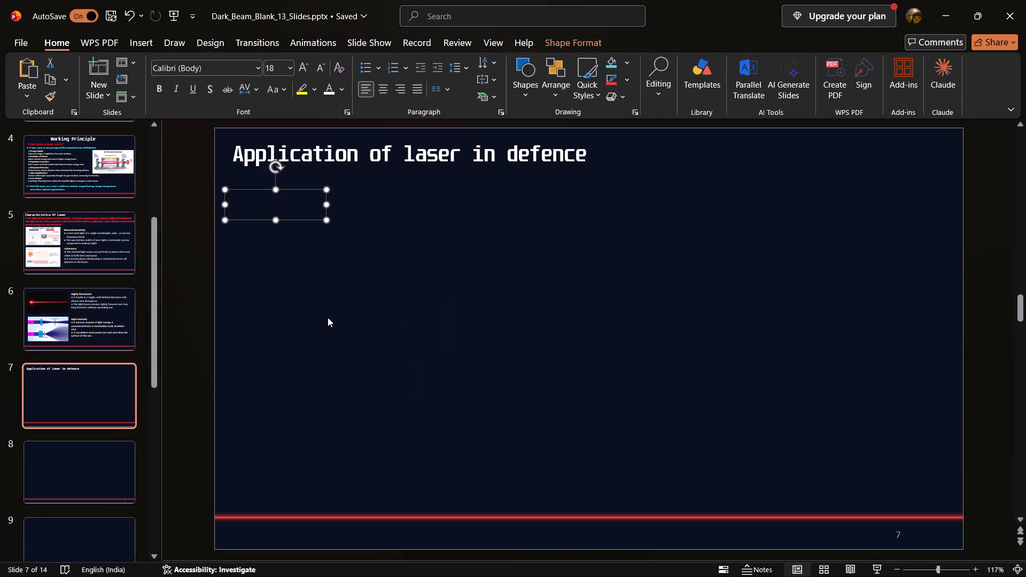
{"action": "left_click", "coordinate": [295, 198]}
{"action": "key", "text": "ctrl+v"}
{"action": "left_click_drag", "start_coordinate": [328, 206], "coordinate": [651, 161]}
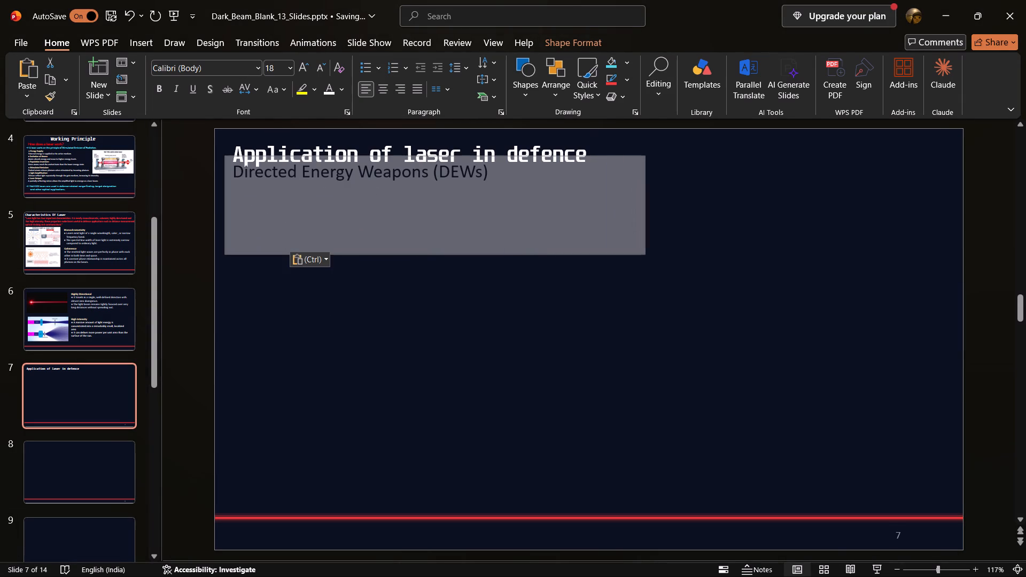
{"action": "left_click_drag", "start_coordinate": [651, 161], "coordinate": [565, 179]}
Colour the whole Directed Energy Weapons heading with the pale gold theme colour.
{"action": "left_click", "coordinate": [402, 199]}
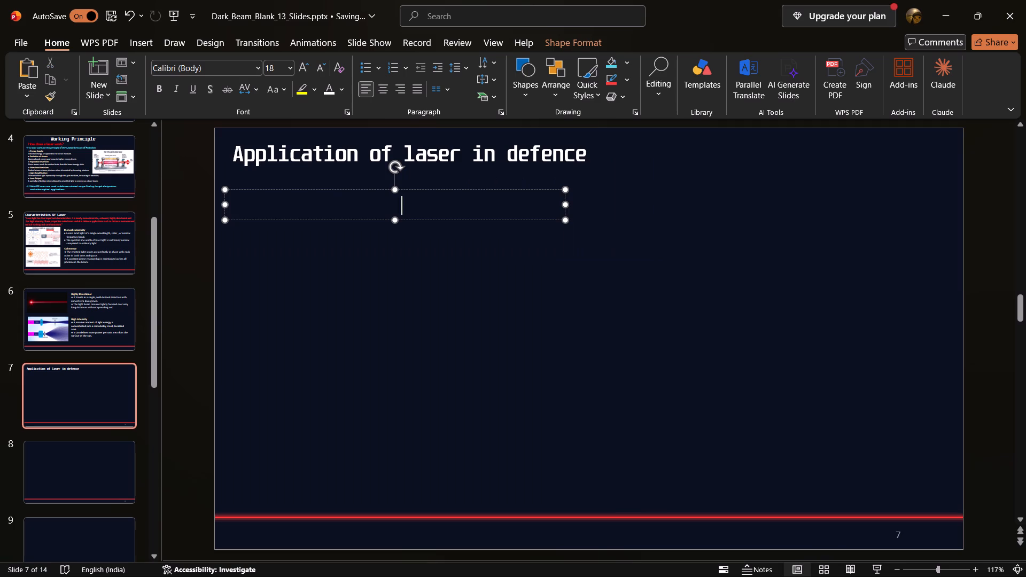
{"action": "key", "text": "ctrl+a"}
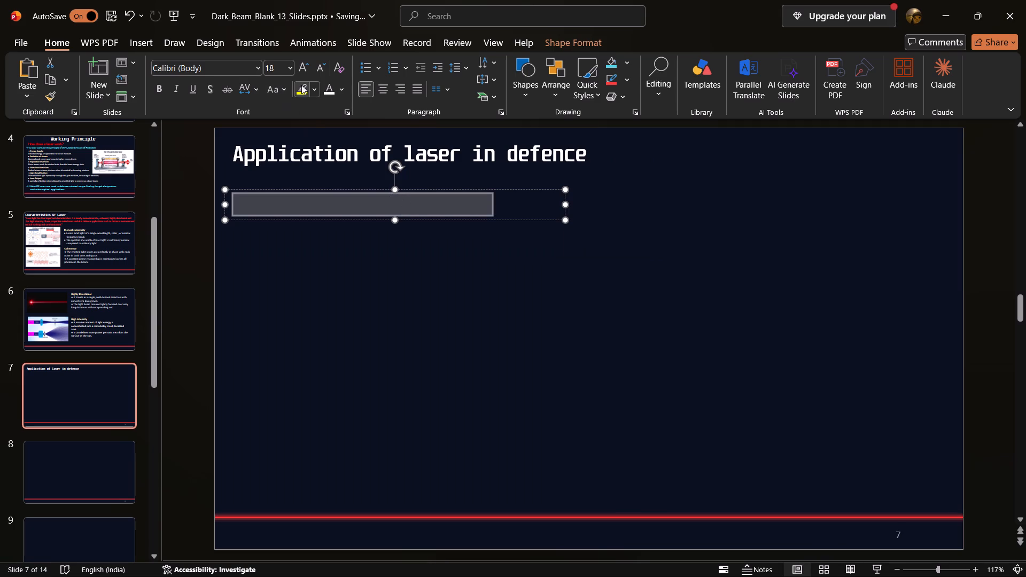
{"action": "left_click", "coordinate": [331, 85]}
{"action": "left_click", "coordinate": [341, 87]}
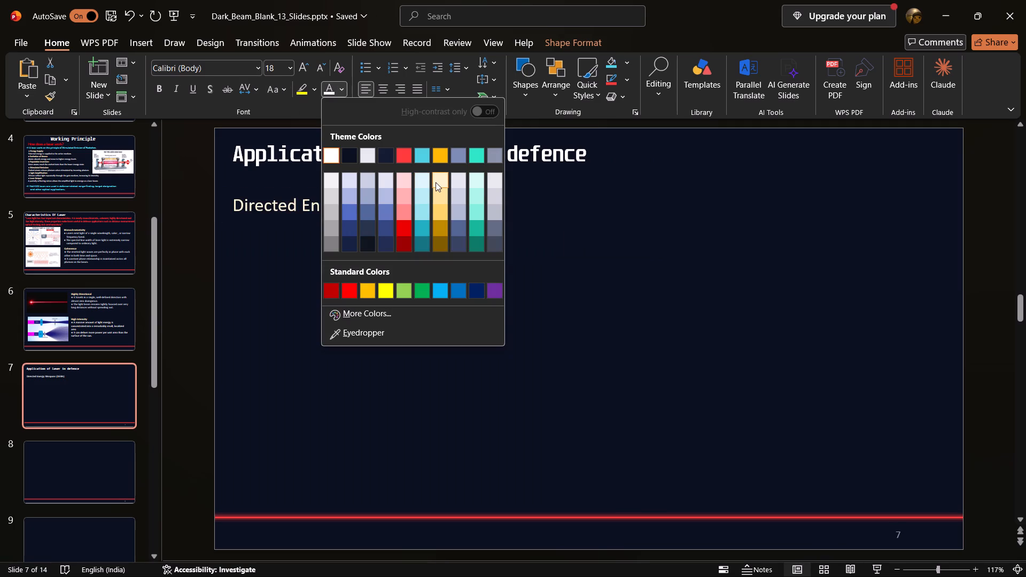
{"action": "left_click", "coordinate": [436, 182]}
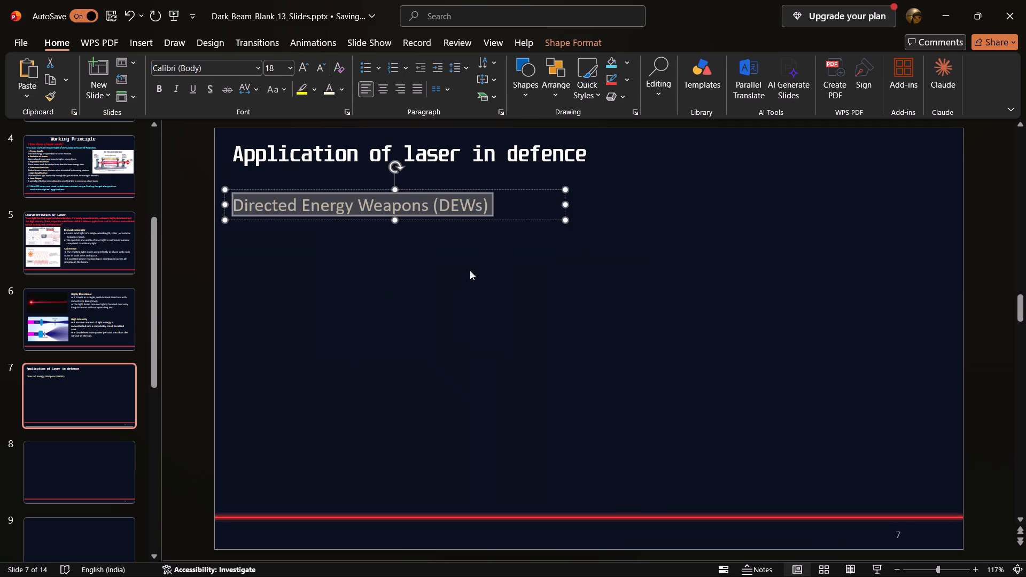
{"action": "left_click", "coordinate": [470, 270]}
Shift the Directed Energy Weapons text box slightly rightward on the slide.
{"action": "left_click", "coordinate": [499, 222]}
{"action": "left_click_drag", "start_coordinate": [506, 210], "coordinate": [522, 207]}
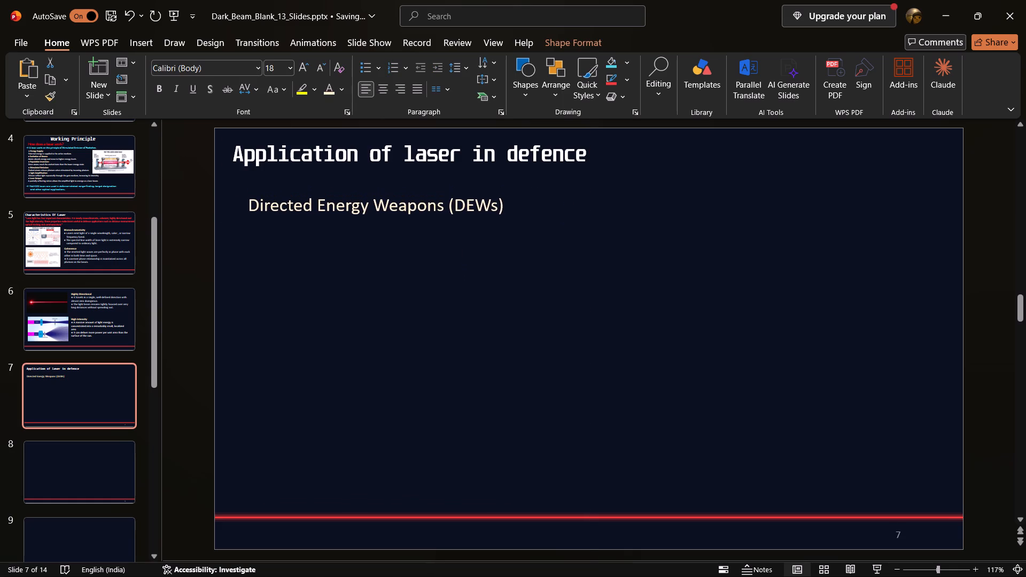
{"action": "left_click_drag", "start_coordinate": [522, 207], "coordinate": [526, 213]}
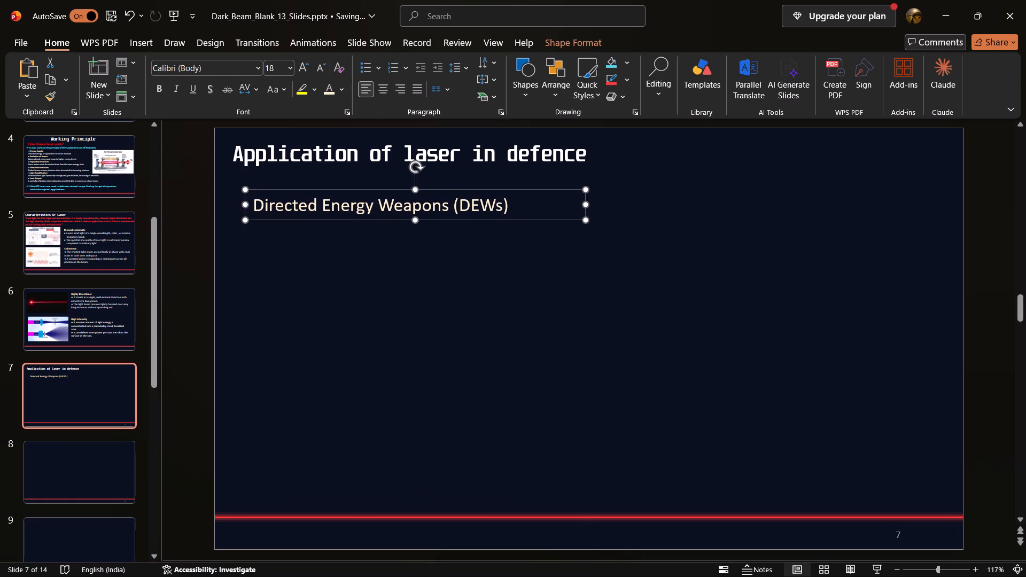
Number the Directed Energy Weapons heading by adding "1. " in front of it.
{"action": "left_click", "coordinate": [257, 205]}
{"action": "type", "text": "1"}
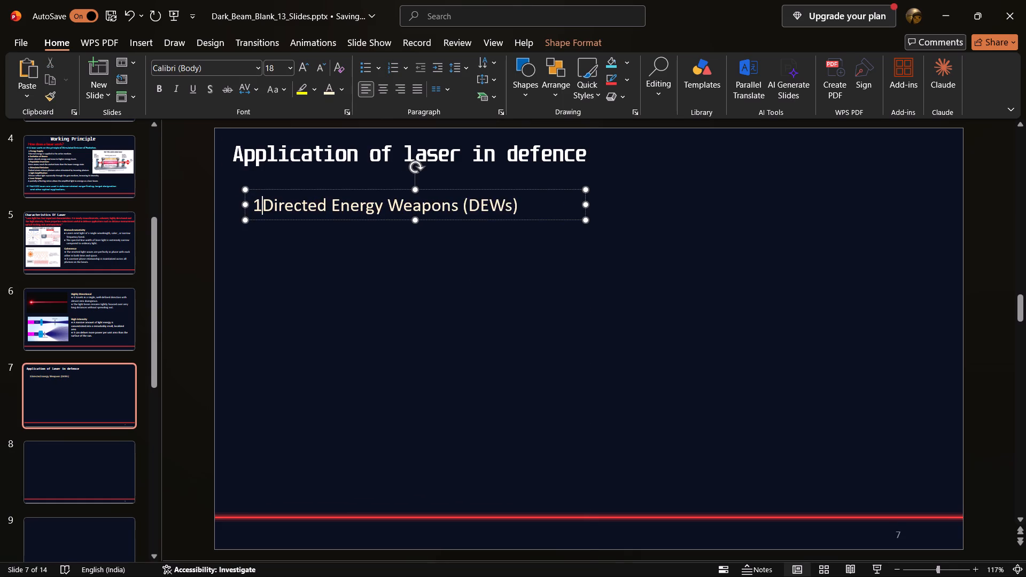
{"action": "key", "text": "space"}
{"action": "key", "text": "BackSpace"}
{"action": "key", "text": "period"}
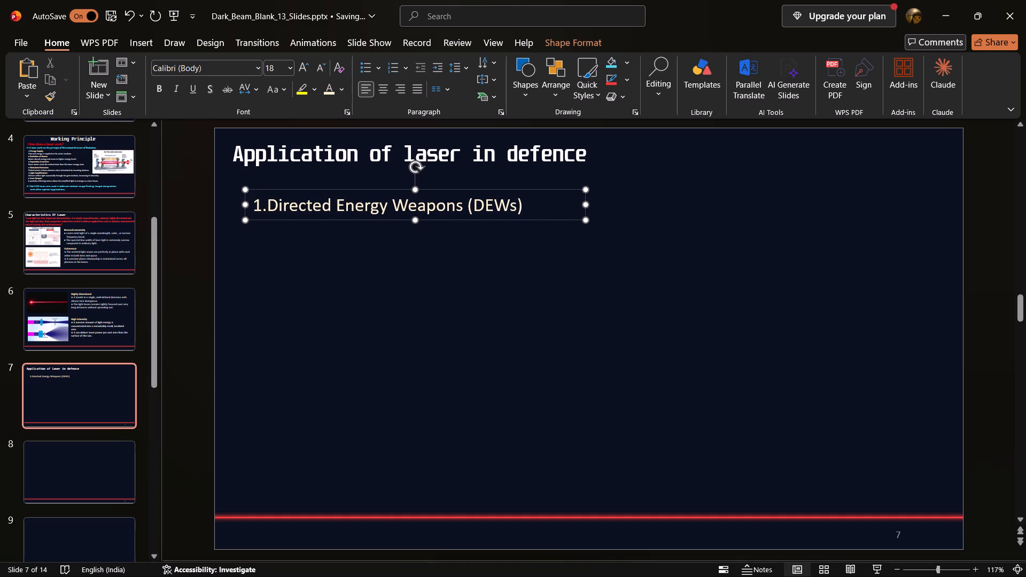
{"action": "key", "text": "space"}
{"action": "left_click", "coordinate": [333, 291]}
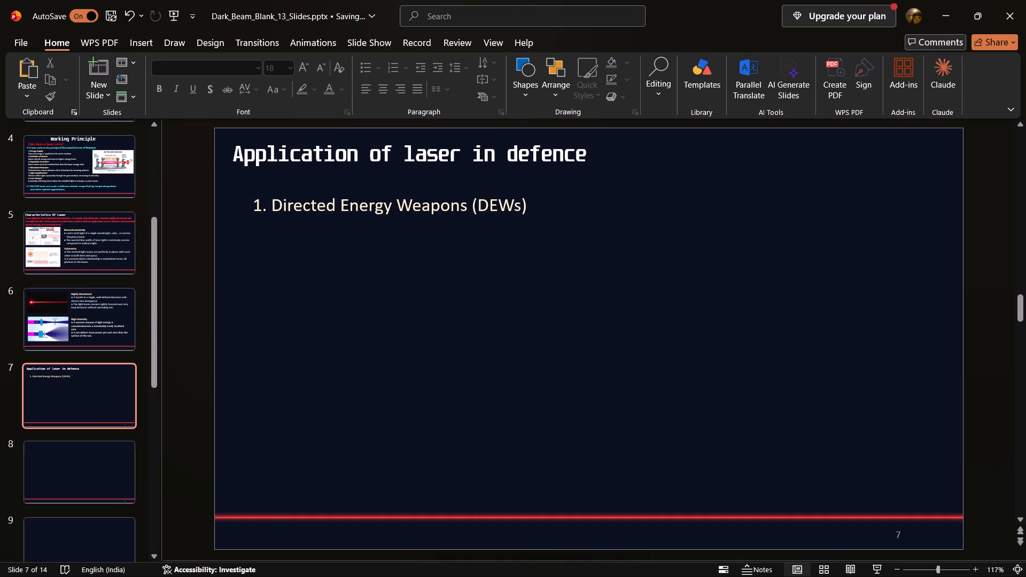
Increase the numbered heading's font size to 20.
{"action": "left_click", "coordinate": [478, 210]}
{"action": "key", "text": "ctrl+a"}
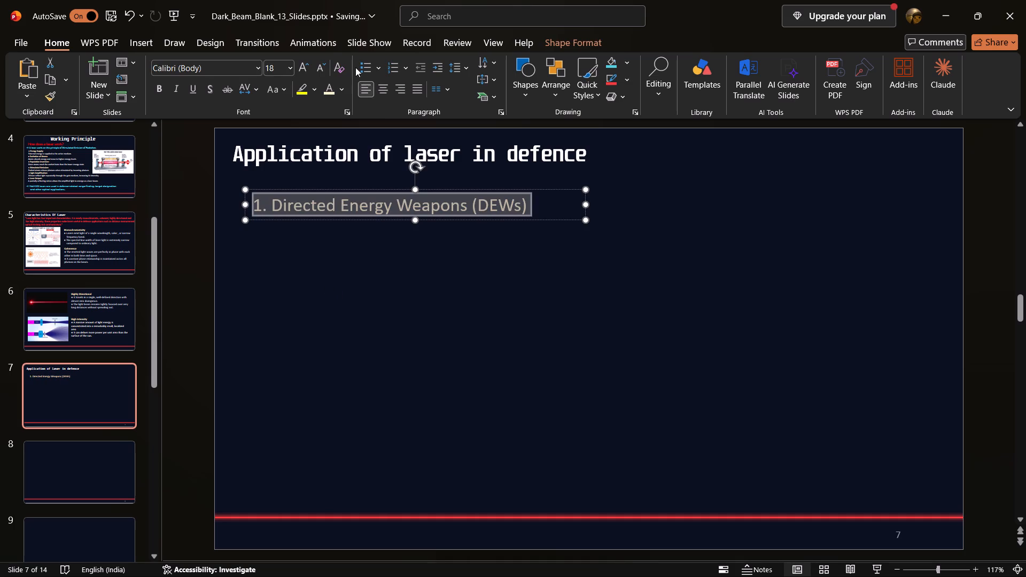
{"action": "left_click", "coordinate": [311, 63]}
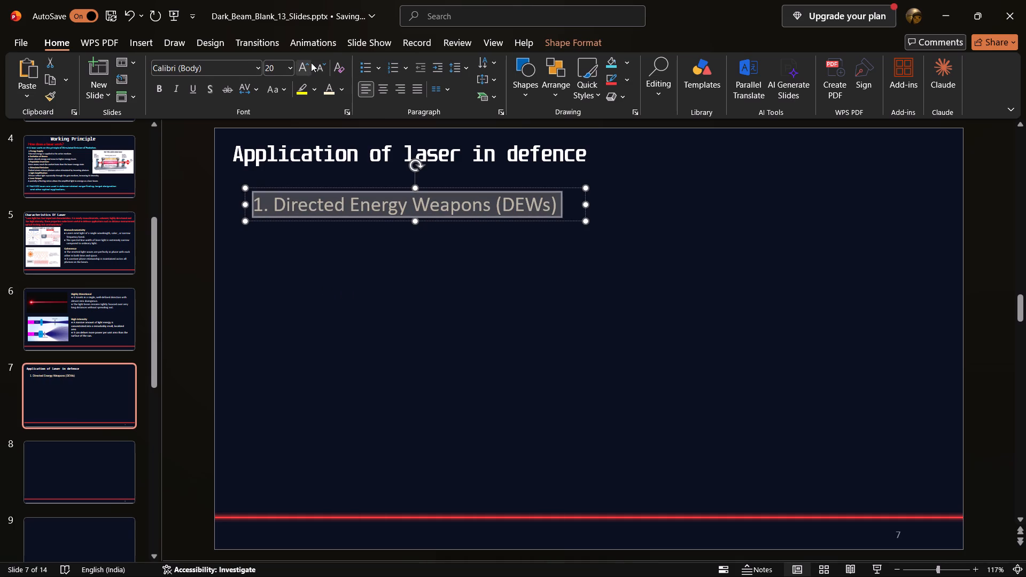
{"action": "left_click", "coordinate": [377, 381]}
Move the numbered heading to line up with the slide title's left edge, slightly lower beneath it.
{"action": "left_click", "coordinate": [586, 209]}
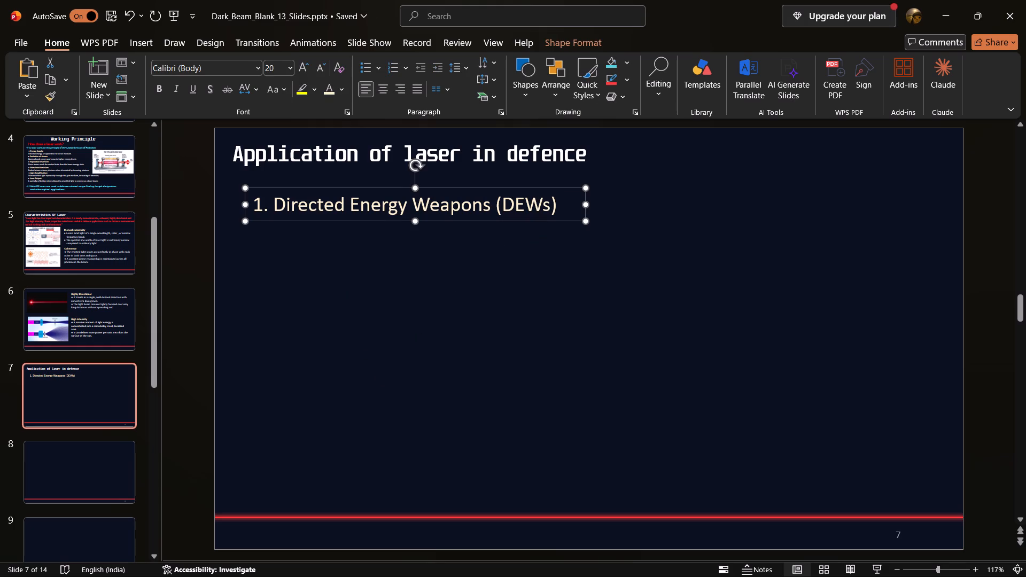
{"action": "left_click_drag", "start_coordinate": [578, 205], "coordinate": [561, 205]}
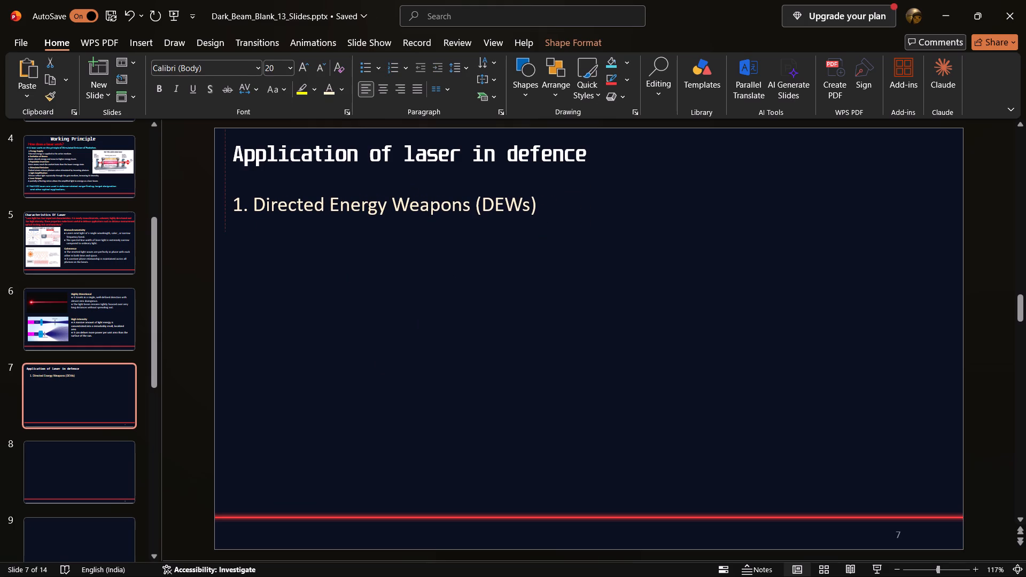
{"action": "left_click_drag", "start_coordinate": [561, 205], "coordinate": [561, 213]}
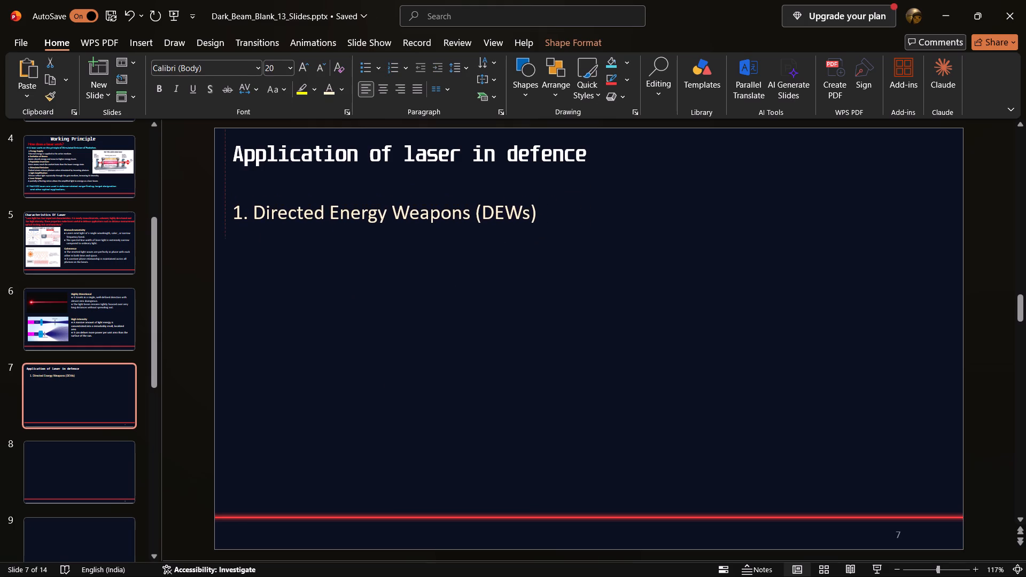
{"action": "left_click_drag", "start_coordinate": [561, 213], "coordinate": [561, 210]}
Move the "Application of laser in defence" title rightward toward the centre of slide 7, keeping it near the top edge.
{"action": "left_click", "coordinate": [501, 159]}
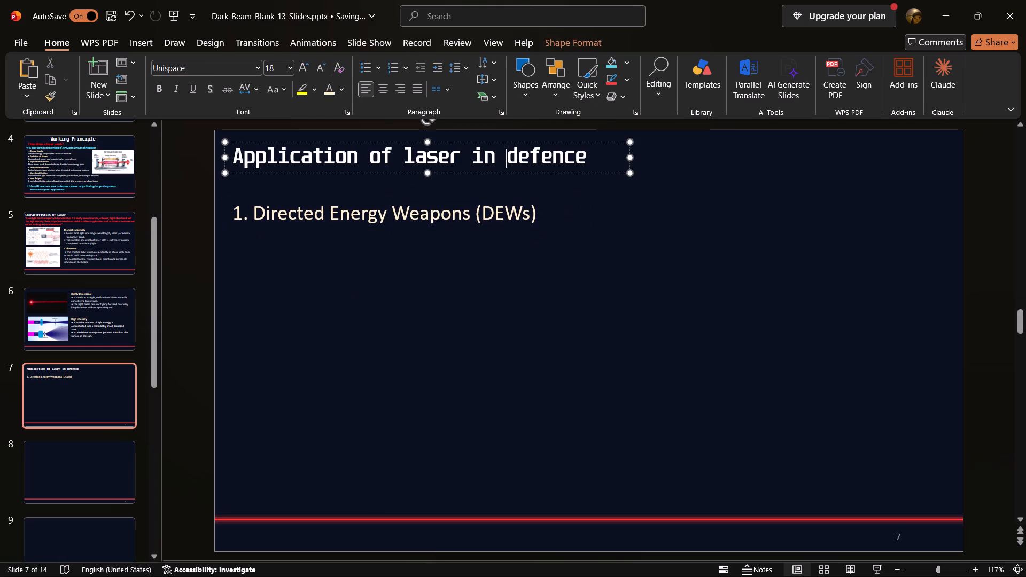
{"action": "left_click", "coordinate": [498, 145]}
{"action": "left_click", "coordinate": [498, 144]}
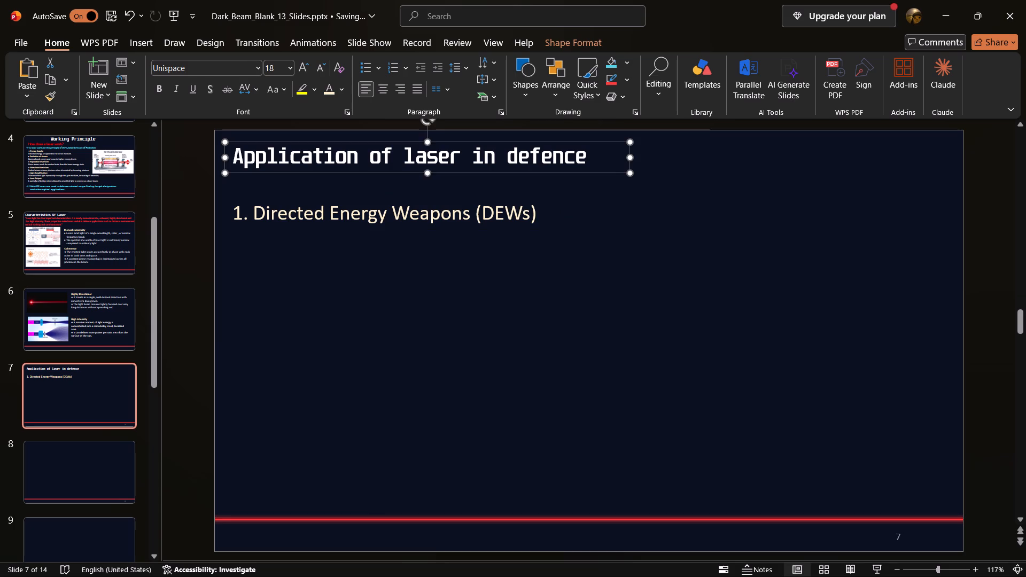
{"action": "left_click_drag", "start_coordinate": [495, 140], "coordinate": [511, 145]}
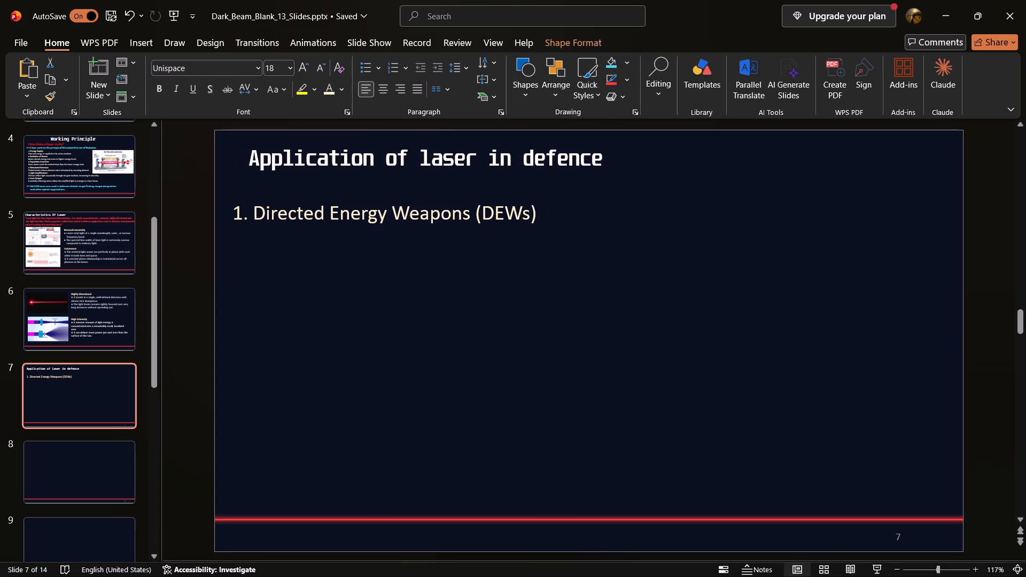
{"action": "left_click_drag", "start_coordinate": [511, 145], "coordinate": [623, 135]}
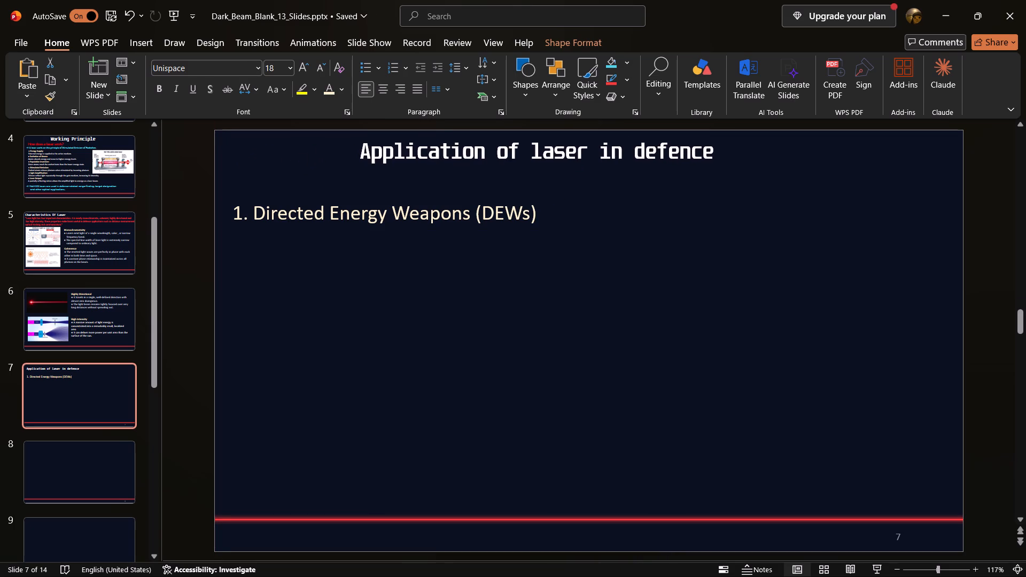
{"action": "left_click_drag", "start_coordinate": [623, 135], "coordinate": [600, 140]}
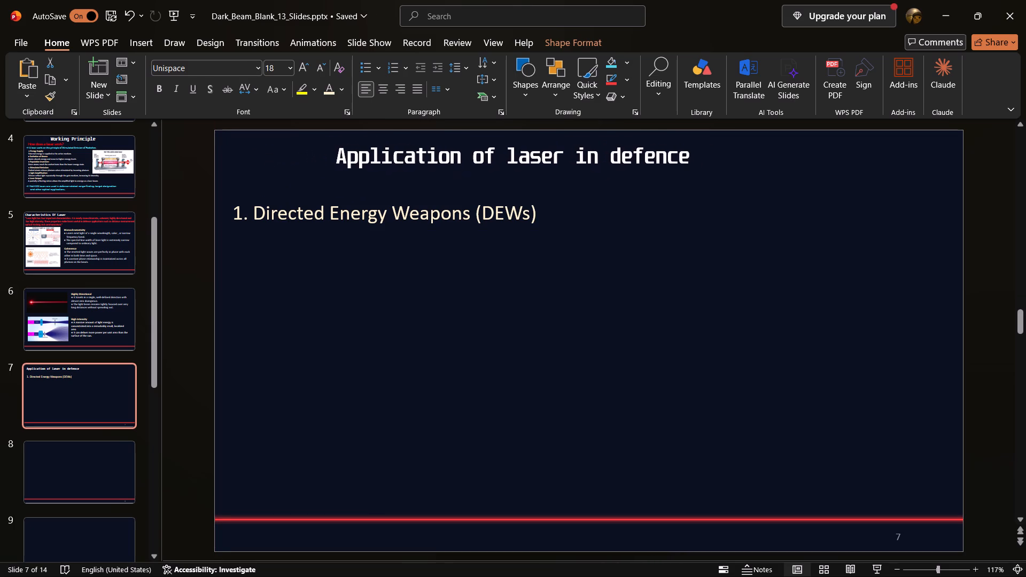
{"action": "left_click_drag", "start_coordinate": [600, 140], "coordinate": [609, 139]}
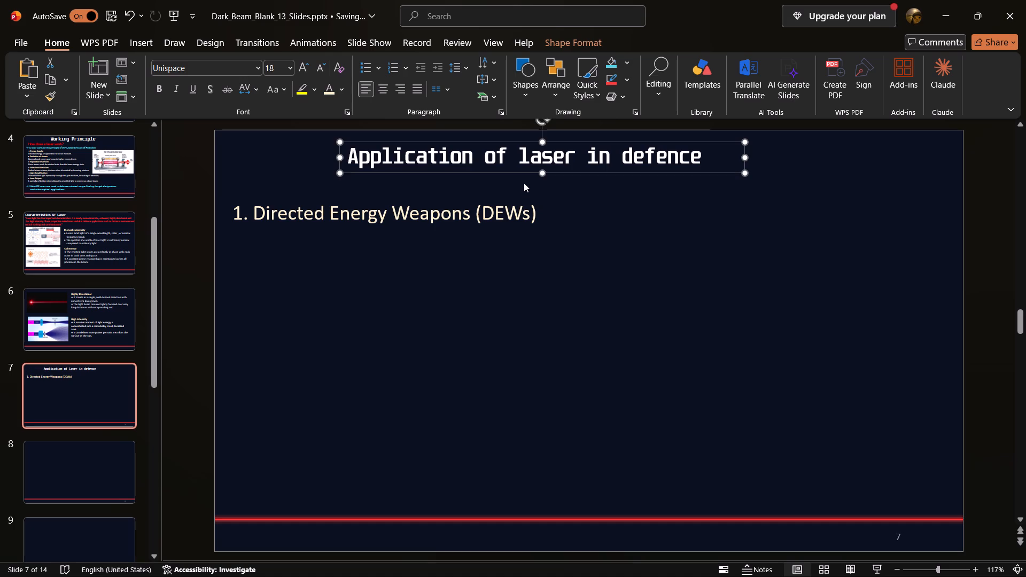
Move the numbered Directed Energy Weapons heading slightly up, closer beneath the title, keeping it at the slide's left margin.
{"action": "left_click", "coordinate": [509, 203]}
{"action": "left_click_drag", "start_coordinate": [490, 196], "coordinate": [510, 191]}
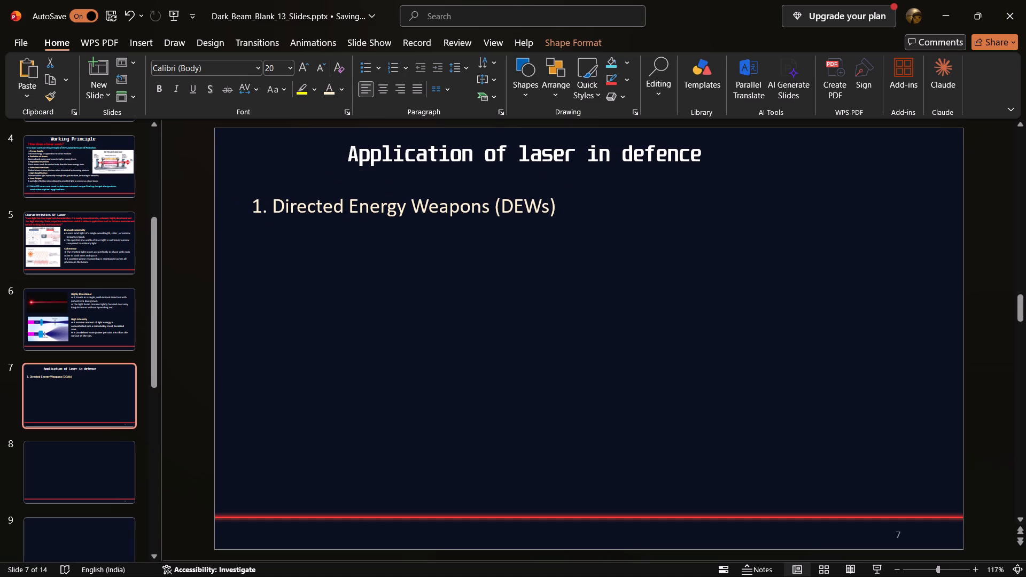
{"action": "left_click_drag", "start_coordinate": [510, 191], "coordinate": [491, 182]}
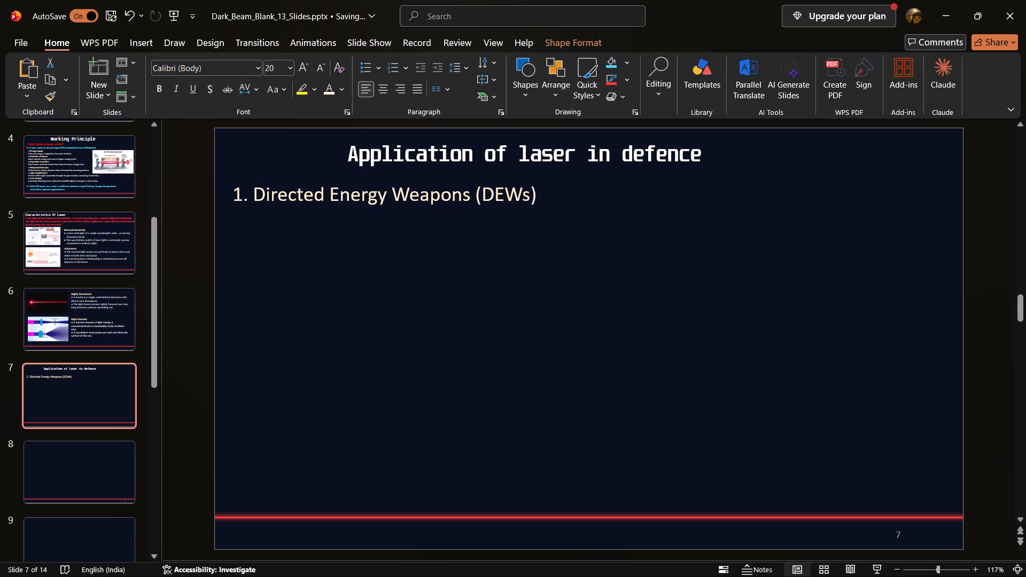
{"action": "left_click_drag", "start_coordinate": [491, 182], "coordinate": [491, 186]}
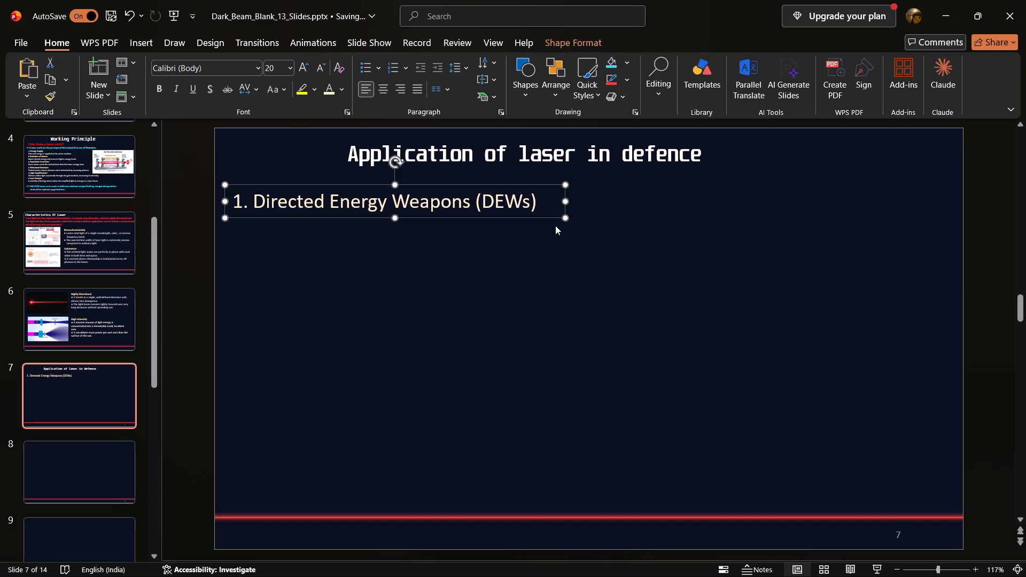
Add a colon at the end of the "1. Directed Energy Weapons (DEWs)" heading.
{"action": "left_click", "coordinate": [540, 198]}
{"action": "double_click", "coordinate": [540, 198]}
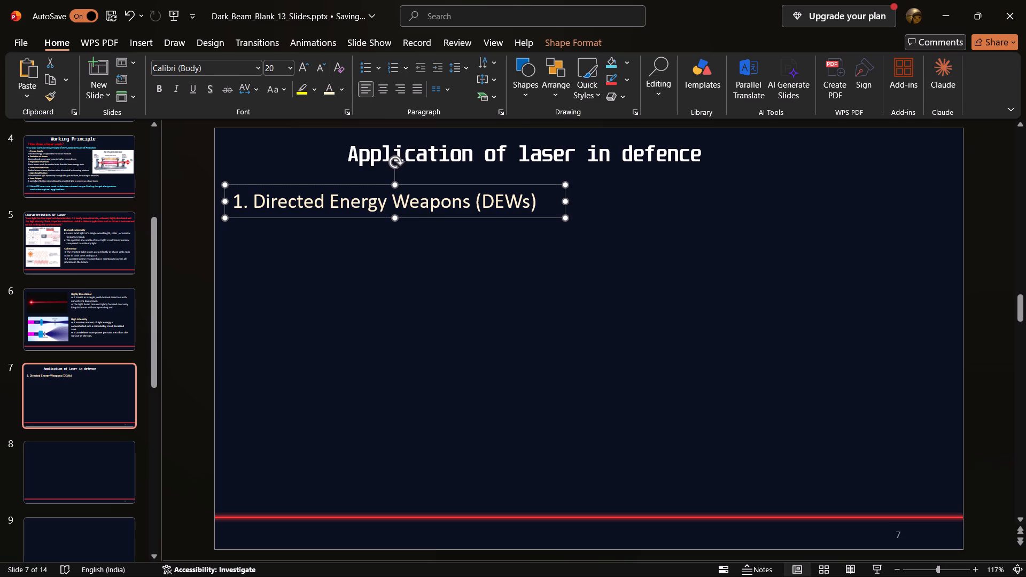
{"action": "left_click", "coordinate": [531, 198]}
{"action": "key", "text": "Right"}
{"action": "key", "text": "shift+colon"}
{"action": "left_click", "coordinate": [510, 244]}
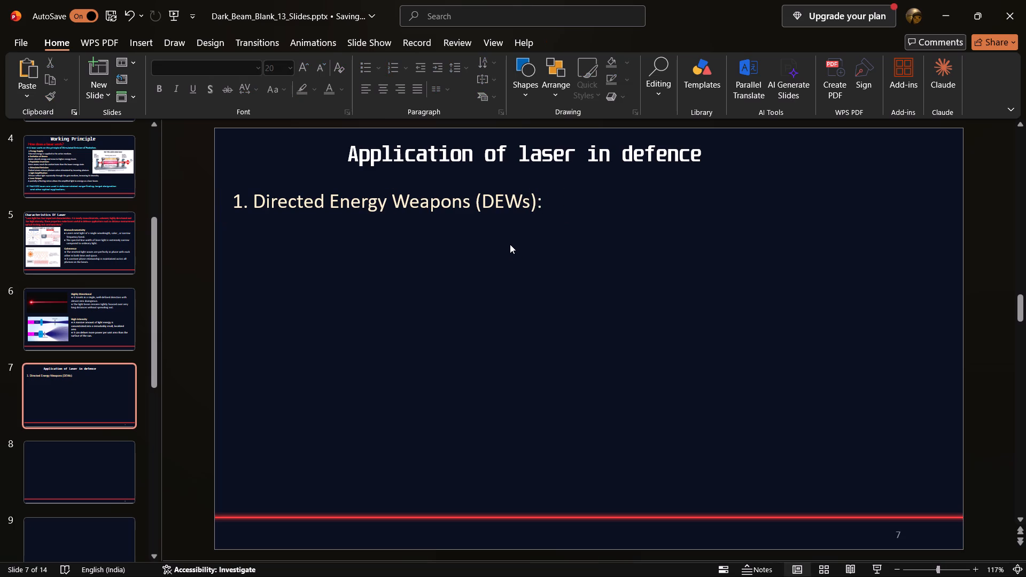
Draw a wide, empty text box below the Directed Energy Weapons heading, slightly indented from it.
{"action": "triple_click", "coordinate": [256, 247]}
{"action": "left_click_drag", "start_coordinate": [271, 276], "coordinate": [705, 374]}
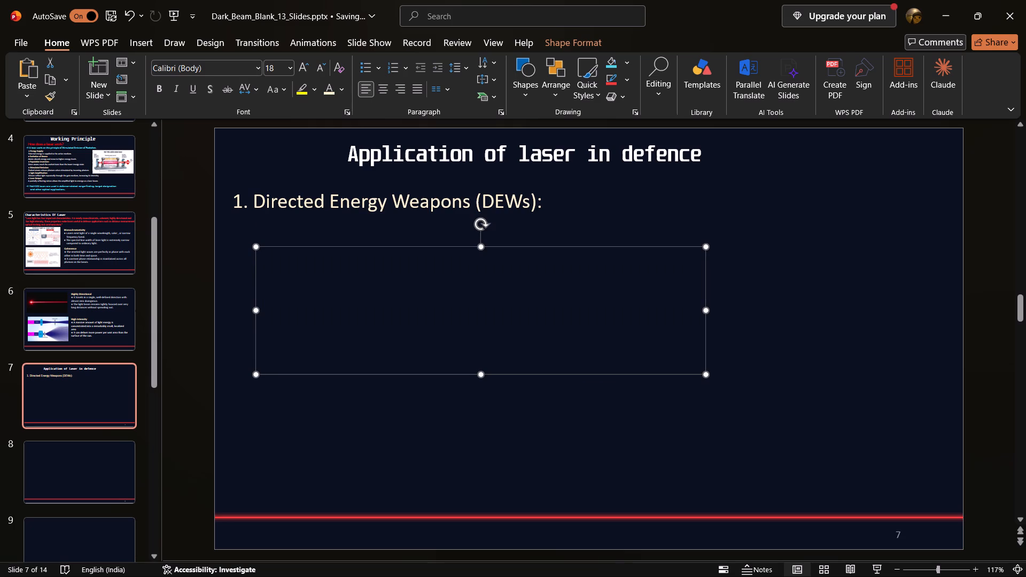
{"action": "double_click", "coordinate": [270, 258]}
{"action": "left_click", "coordinate": [270, 260]}
{"action": "key", "text": "g"}
{"action": "key", "text": "BackSpace"}
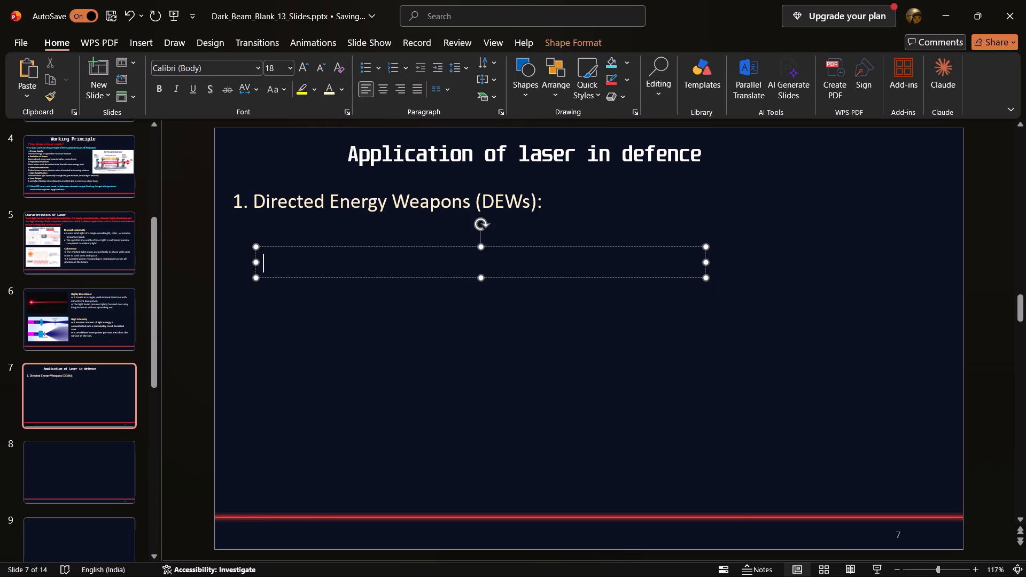
Switch to Chrome and search in a new tab for "Directed Energy Weapons (DEWs) explainaation 3 points and a picture".
{"action": "key", "text": "alt+Tab"}
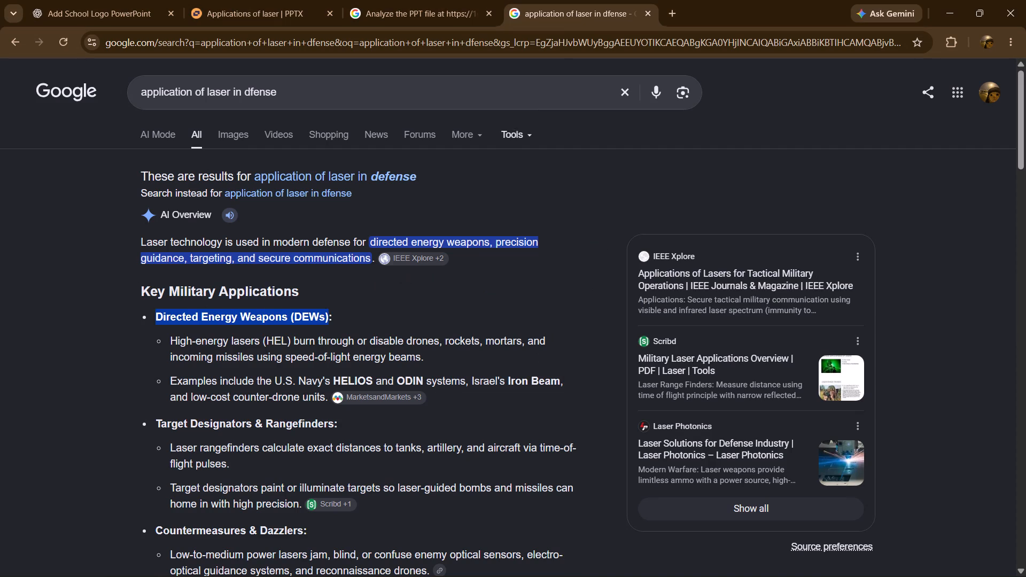
{"action": "left_click", "coordinate": [667, 2]}
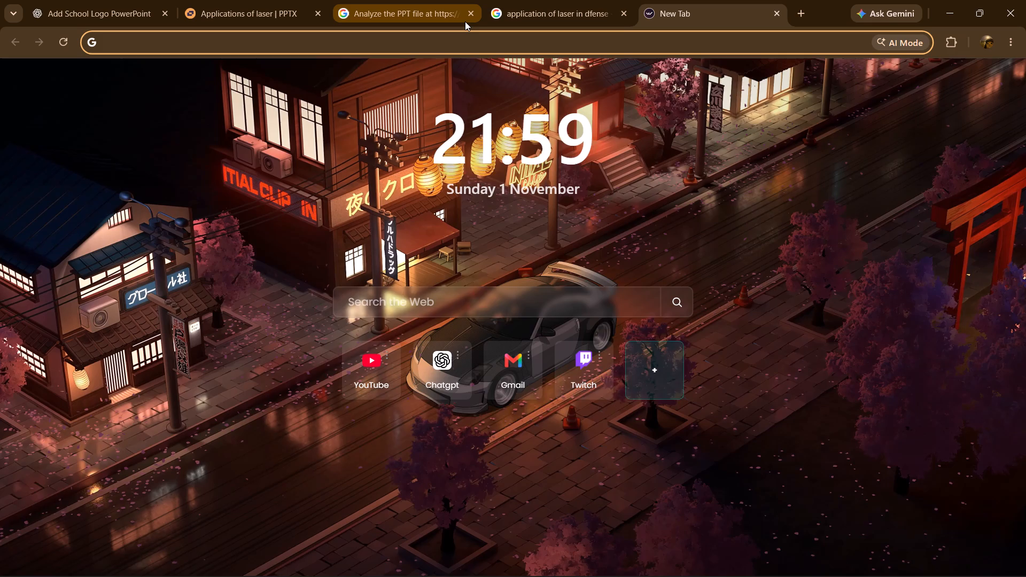
{"action": "key", "text": "ctrl+v"}
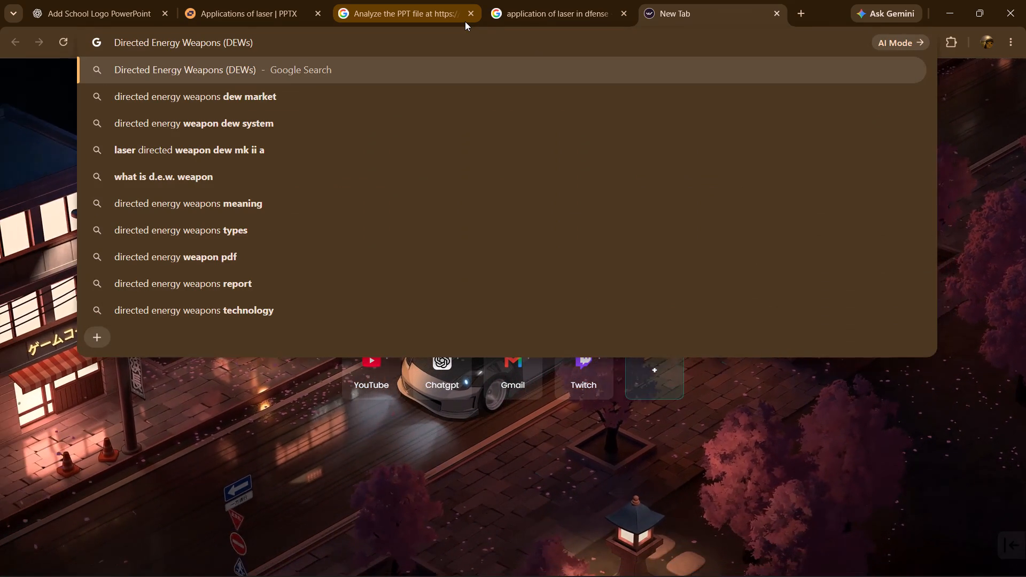
{"action": "key", "text": "space"}
{"action": "key", "text": "e"}
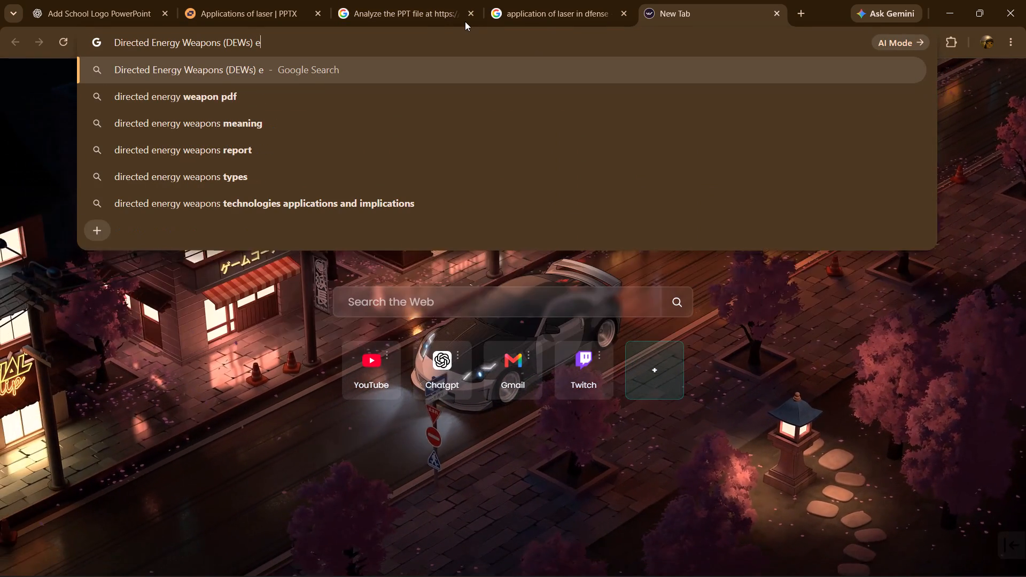
{"action": "type", "text": "xpl"}
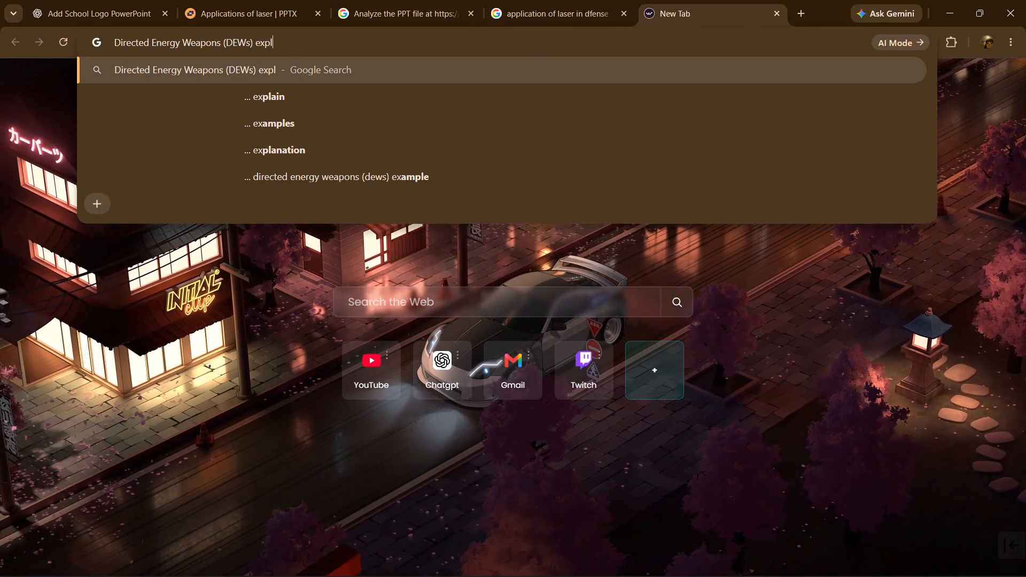
{"action": "type", "text": "ainaation 3 points ab"}
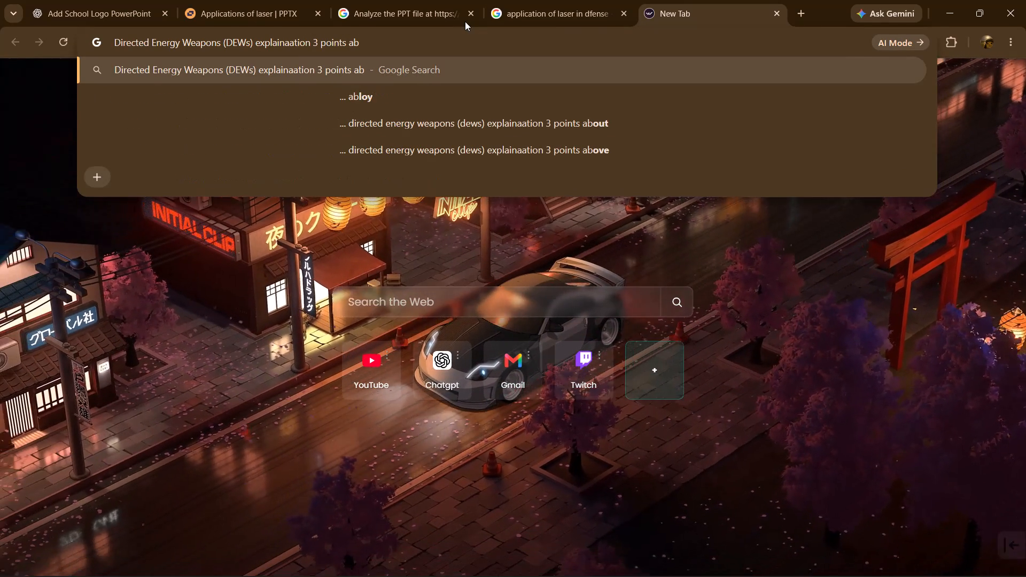
{"action": "key", "text": "equal"}
{"action": "key", "text": "BackSpace"}
{"action": "key", "text": "BackSpace"}
{"action": "type", "text": "nd a picture"}
{"action": "key", "text": "Return"}
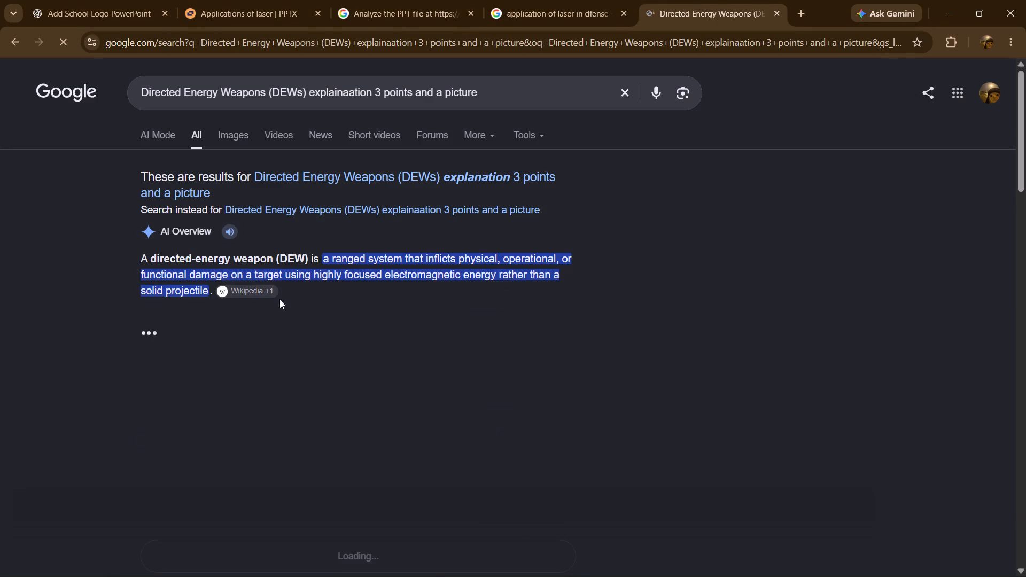
Examine the AI Overview's key points and diagram on directed energy weapons, along with the web results below.
{"action": "left_click_drag", "start_coordinate": [269, 551], "coordinate": [314, 505]}
{"action": "left_click", "coordinate": [314, 505]}
{"action": "scroll", "coordinate": [336, 375], "scroll_direction": "down", "scroll_amount": 1}
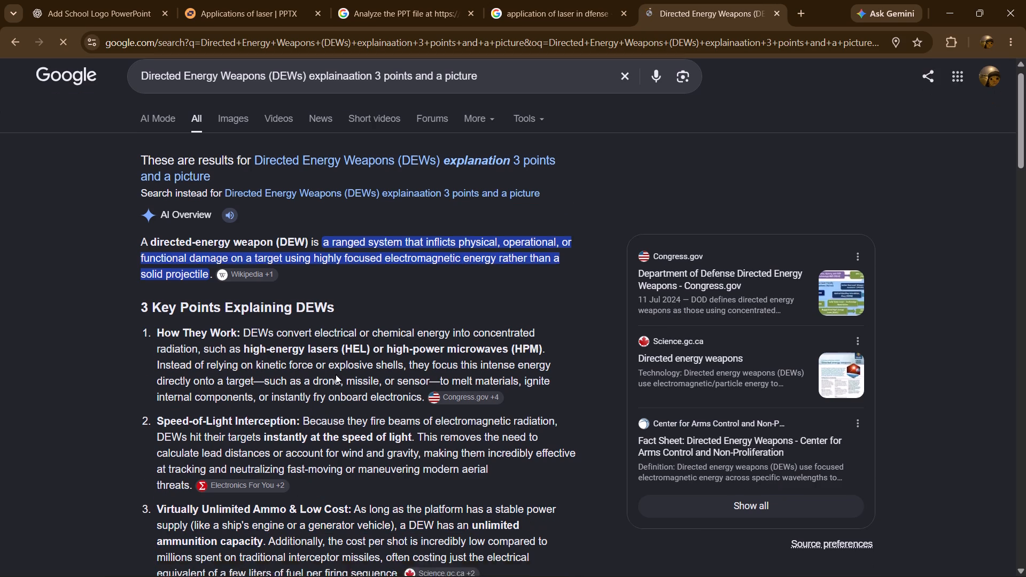
{"action": "scroll", "coordinate": [336, 375], "scroll_direction": "down", "scroll_amount": 4}
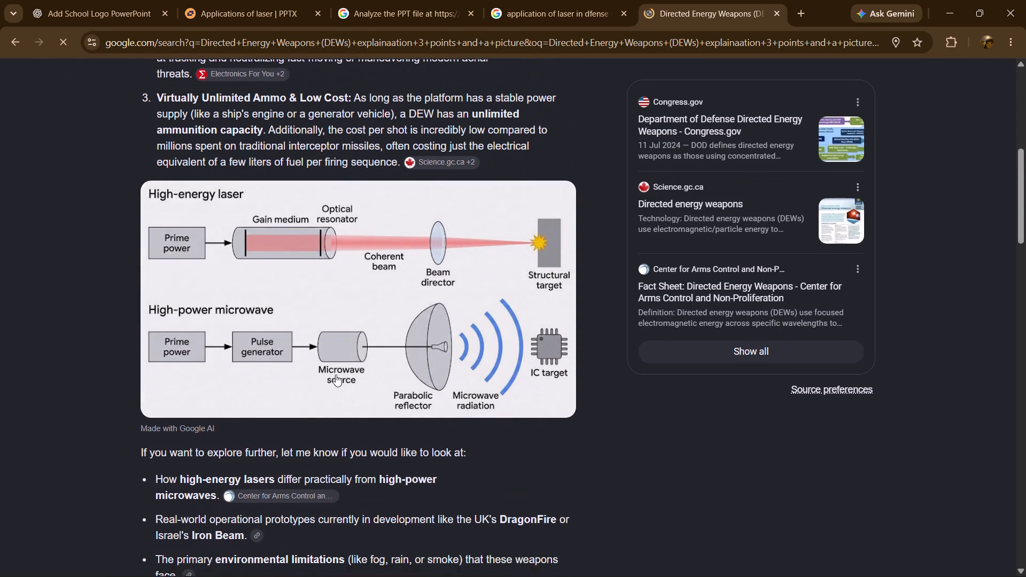
{"action": "scroll", "coordinate": [336, 375], "scroll_direction": "down", "scroll_amount": 3}
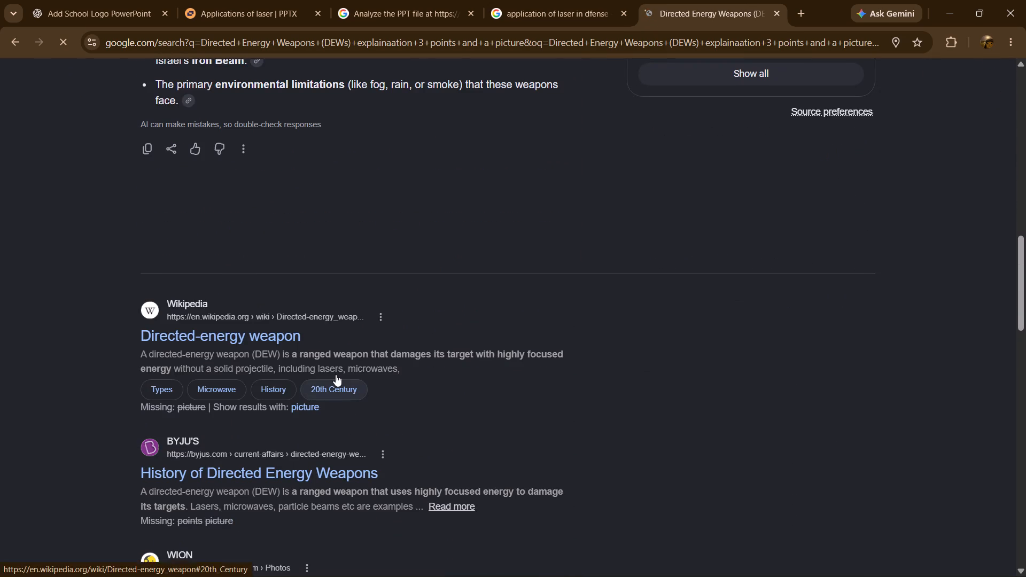
{"action": "scroll", "coordinate": [336, 375], "scroll_direction": "down", "scroll_amount": 4}
{"action": "scroll", "coordinate": [336, 375], "scroll_direction": "up", "scroll_amount": 8}
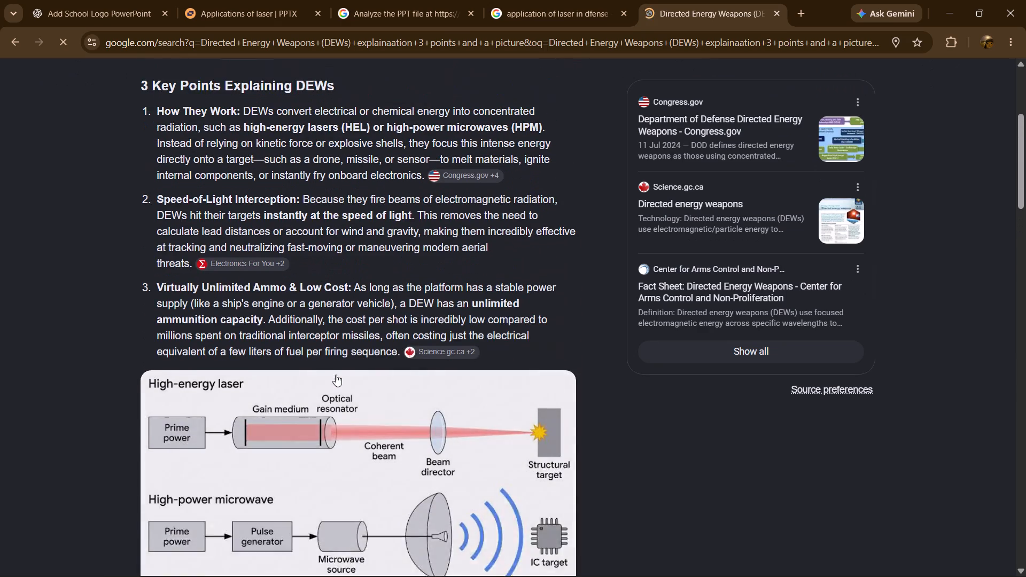
{"action": "scroll", "coordinate": [180, 218], "scroll_direction": "up", "scroll_amount": 3}
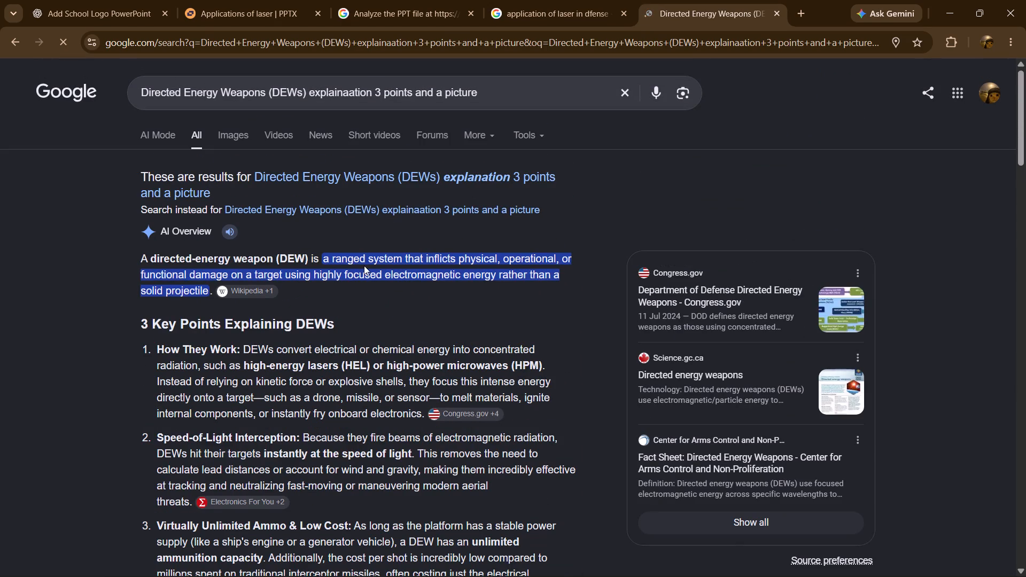
{"action": "left_click", "coordinate": [385, 319]}
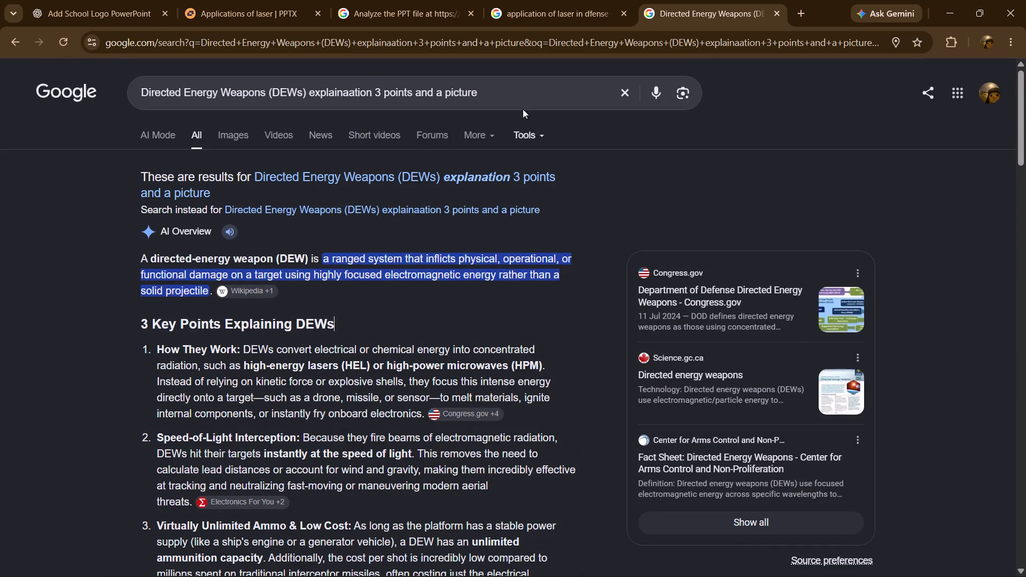
Refine the search by adding "bullet points for ppt" to the end of the query.
{"action": "left_click", "coordinate": [528, 98]}
{"action": "key", "text": "space"}
{"action": "type", "text": "bullet points for ppt"}
{"action": "key", "text": "Return"}
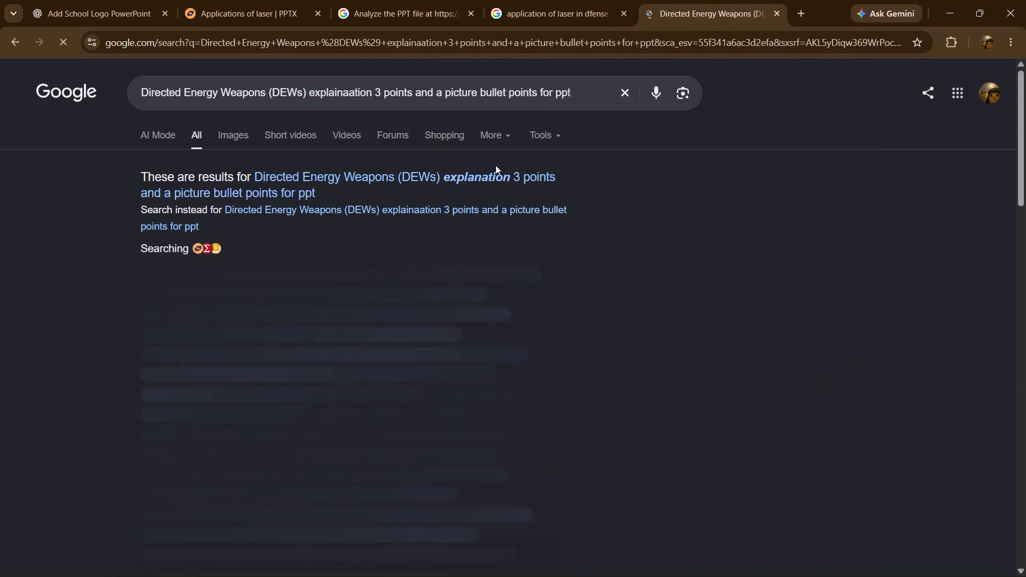
Read through the new AI Overview's bullet points and slide image suggestions for directed energy weapons.
{"action": "scroll", "coordinate": [367, 476], "scroll_direction": "down", "scroll_amount": 1}
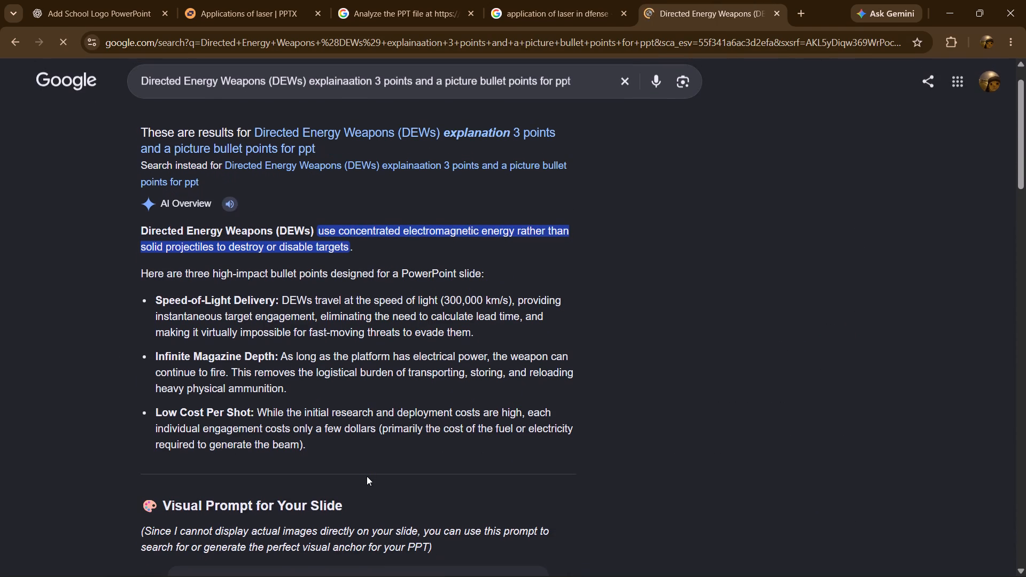
{"action": "scroll", "coordinate": [367, 476], "scroll_direction": "down", "scroll_amount": 1}
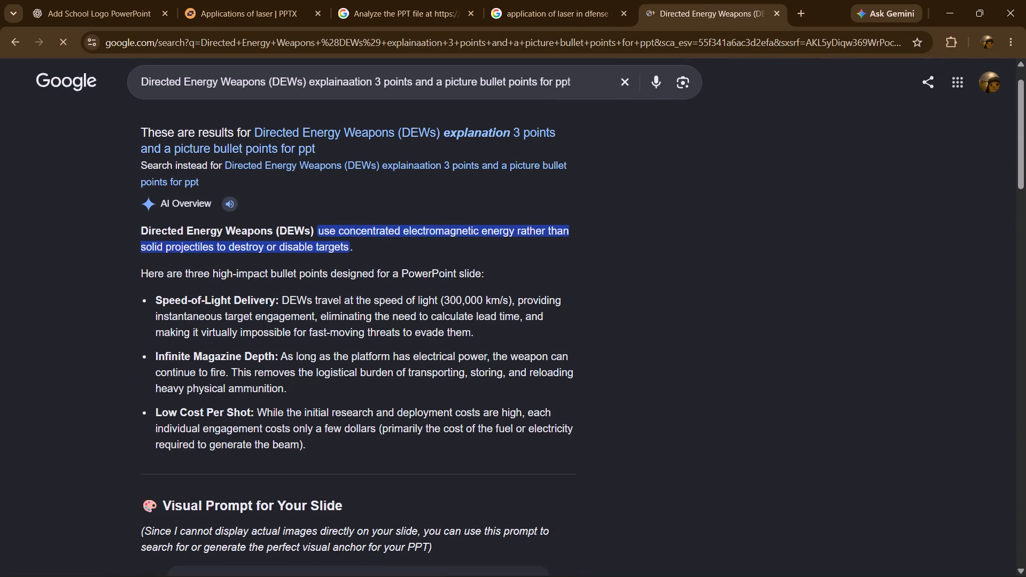
{"action": "scroll", "coordinate": [254, 447], "scroll_direction": "down", "scroll_amount": 3}
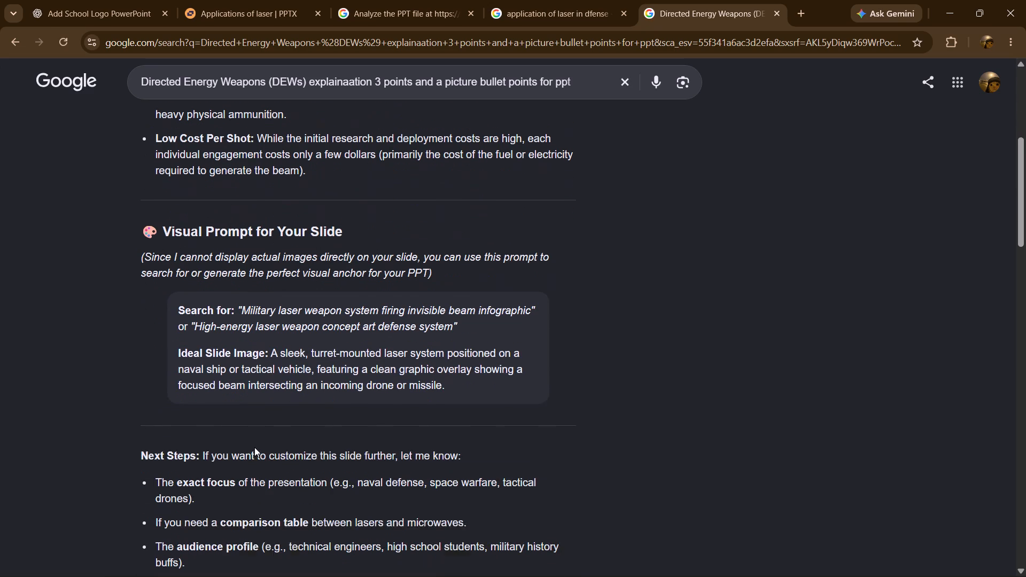
{"action": "scroll", "coordinate": [254, 447], "scroll_direction": "down", "scroll_amount": 1}
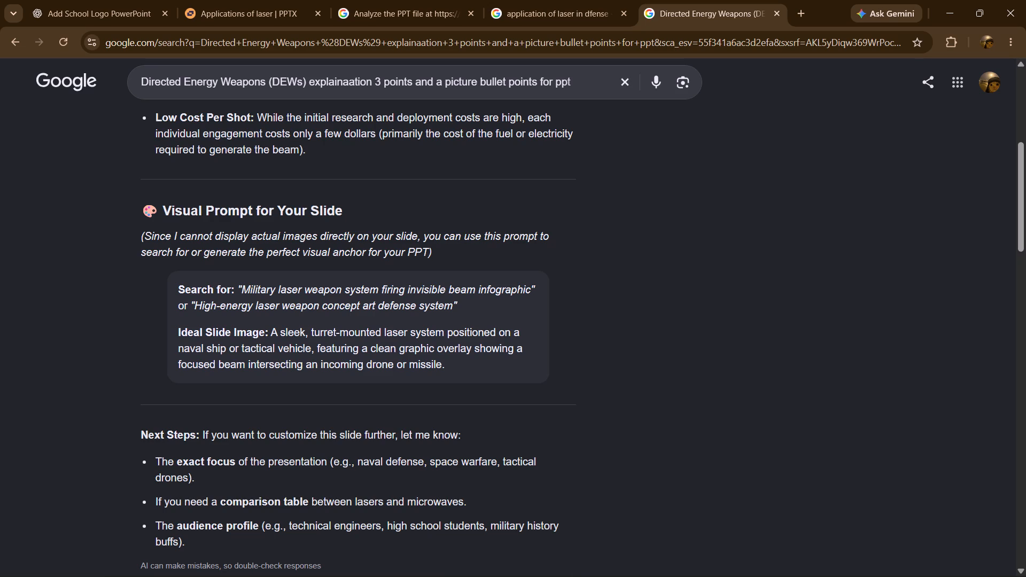
{"action": "scroll", "coordinate": [261, 367], "scroll_direction": "down", "scroll_amount": 3}
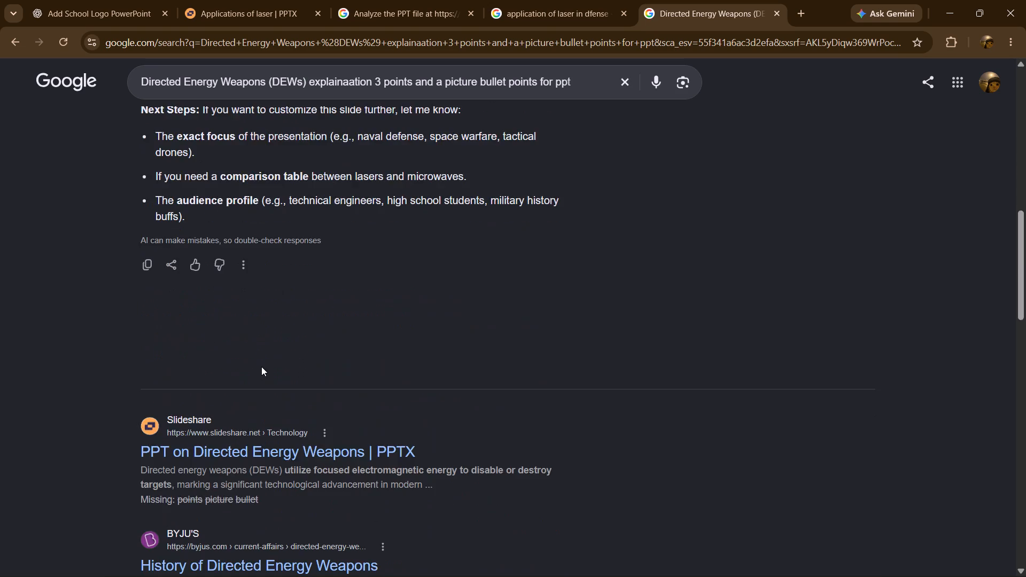
{"action": "scroll", "coordinate": [261, 367], "scroll_direction": "down", "scroll_amount": 1}
{"action": "scroll", "coordinate": [370, 246], "scroll_direction": "up", "scroll_amount": 10}
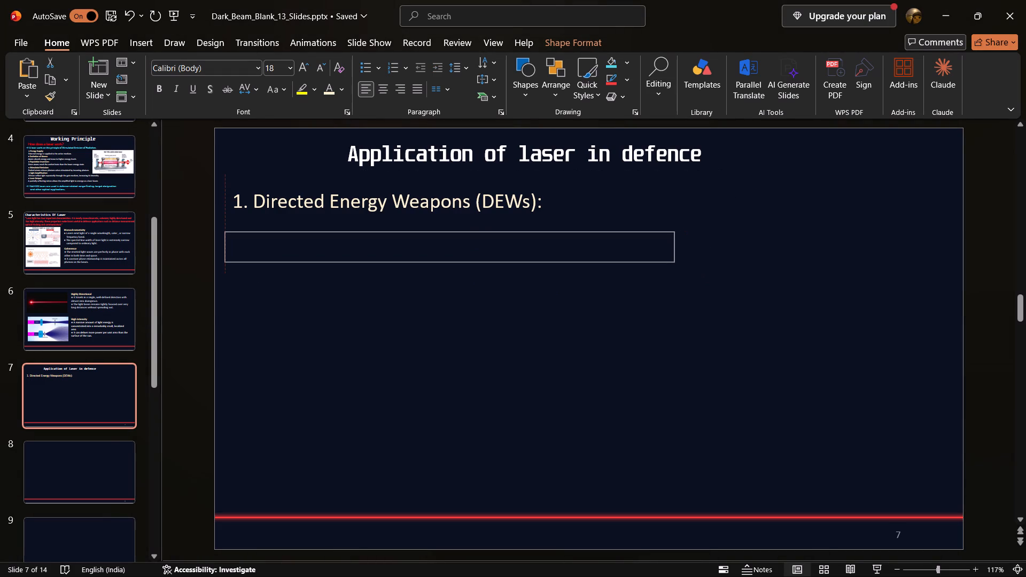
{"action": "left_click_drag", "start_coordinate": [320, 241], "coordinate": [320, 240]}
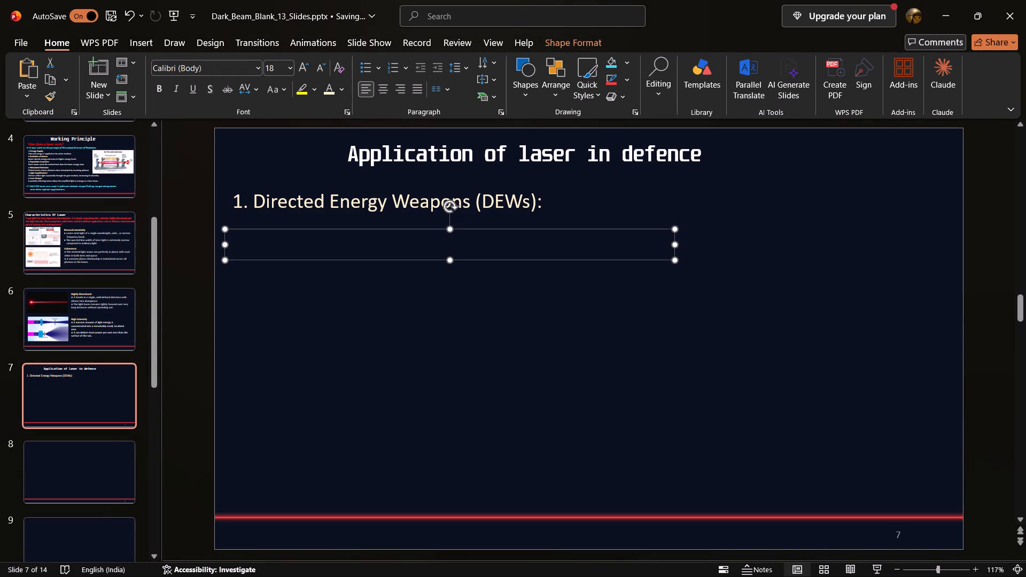
Change the font colour of the "1. Directed Energy Weapons (DEWs):" heading on slide 7 to the theme red.
{"action": "left_click", "coordinate": [523, 205]}
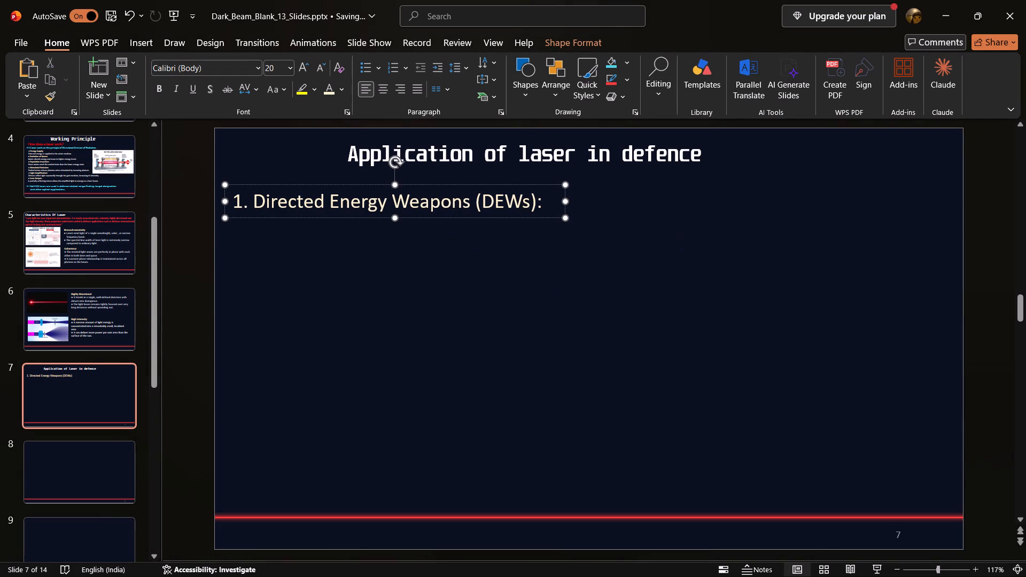
{"action": "key", "text": "ctrl+a"}
{"action": "left_click", "coordinate": [342, 88]}
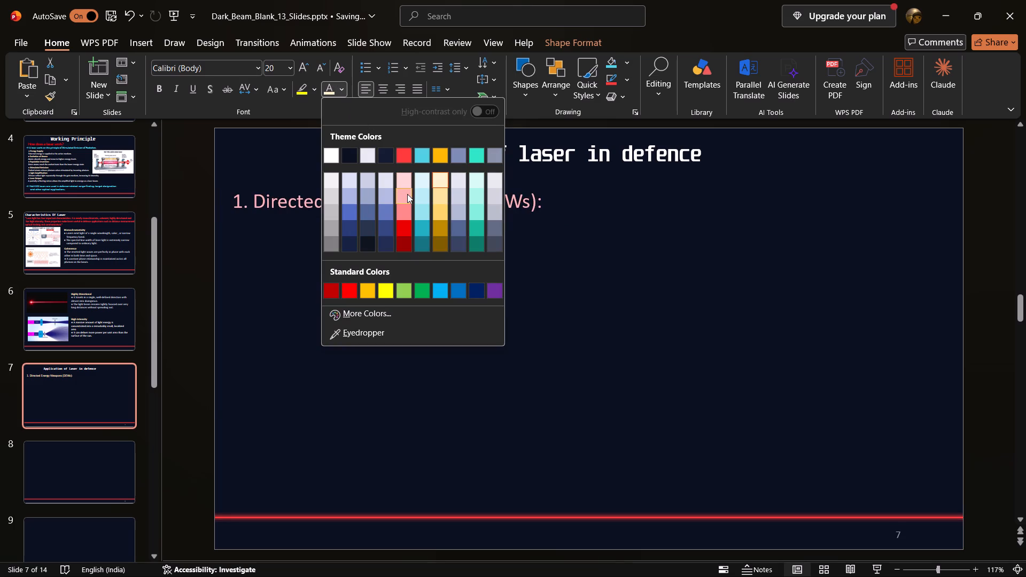
{"action": "left_click", "coordinate": [399, 148]}
Delete the empty text box below the Directed Energy Weapons heading on slide 7.
{"action": "left_click", "coordinate": [528, 254]}
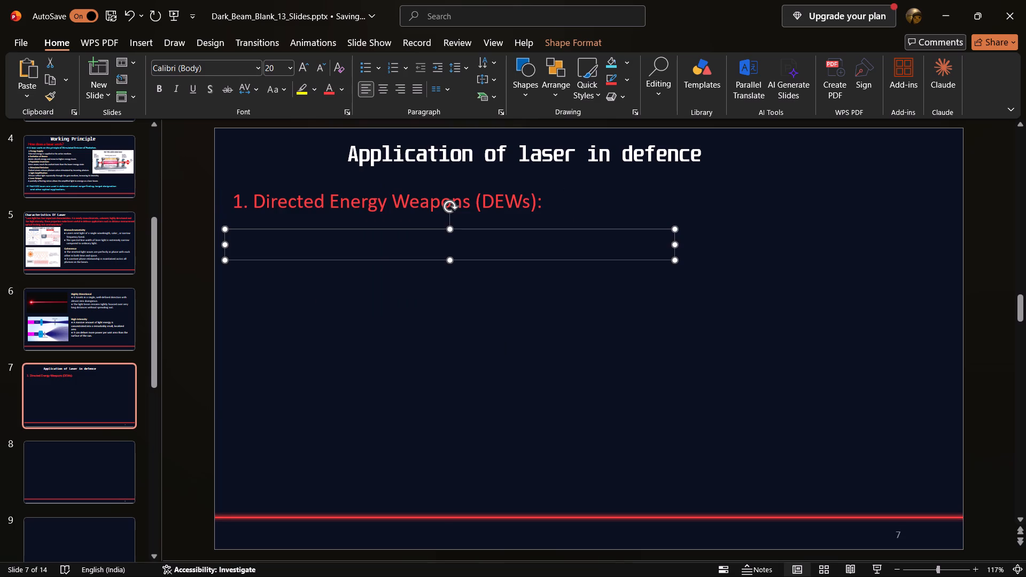
{"action": "double_click", "coordinate": [265, 246]}
{"action": "key", "text": "BackSpace"}
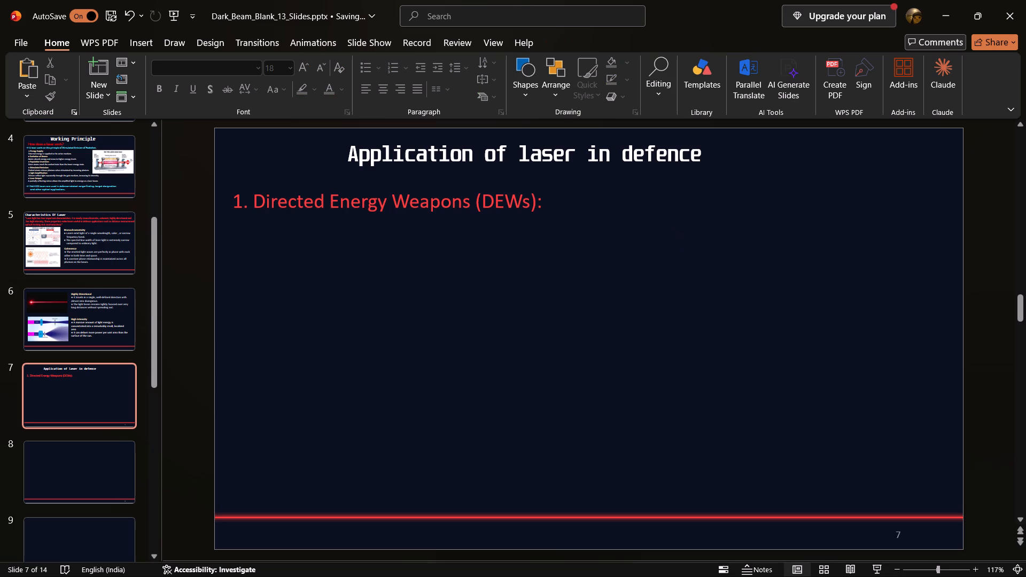
Paste the copied Directed Energy Weapons explanation into a new text box just below the heading on slide 7.
{"action": "left_click", "coordinate": [265, 246]}
{"action": "triple_click", "coordinate": [228, 231]}
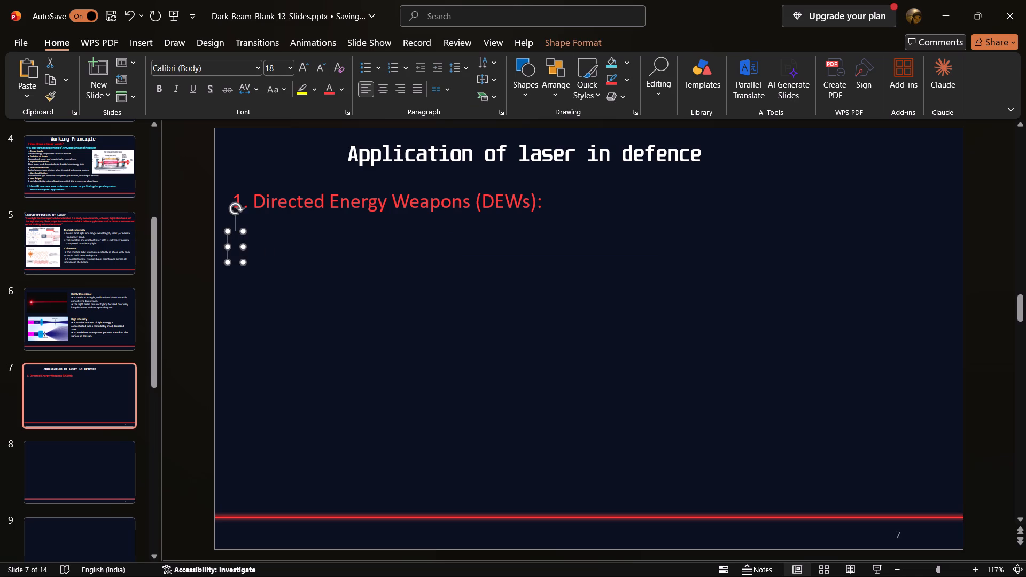
{"action": "key", "text": "ctrl+v"}
{"action": "left_click", "coordinate": [234, 243], "text": "ctrl"}
{"action": "left_click", "coordinate": [223, 246]}
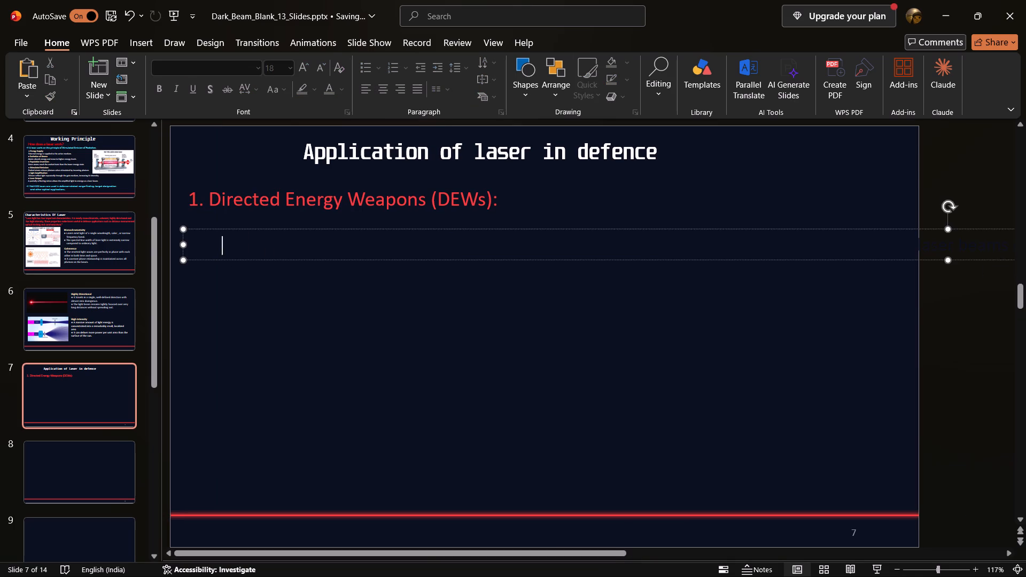
Change the font colour of the whole pasted explanation paragraph to theme white.
{"action": "key", "text": "ctrl+a"}
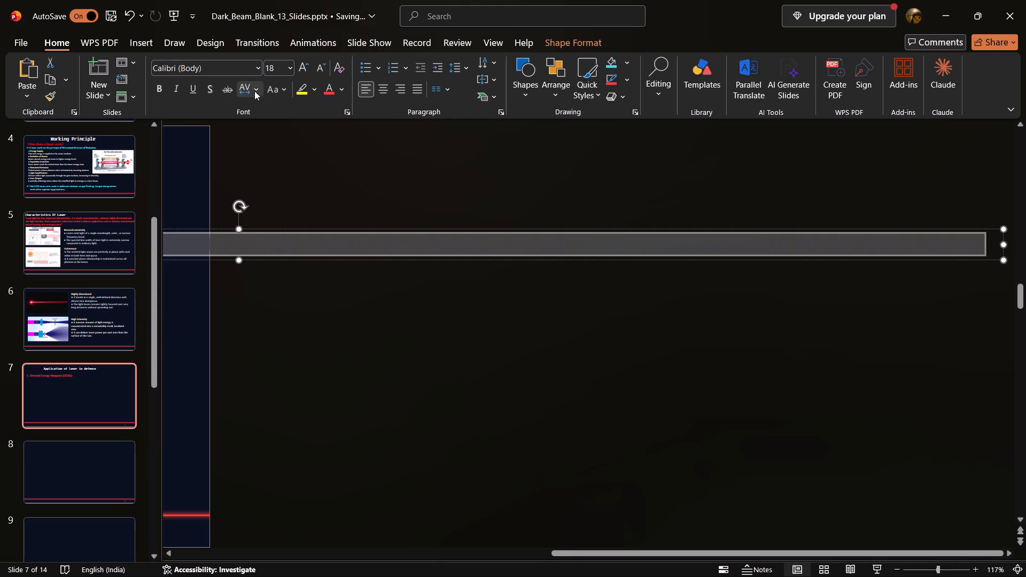
{"action": "left_click", "coordinate": [343, 85]}
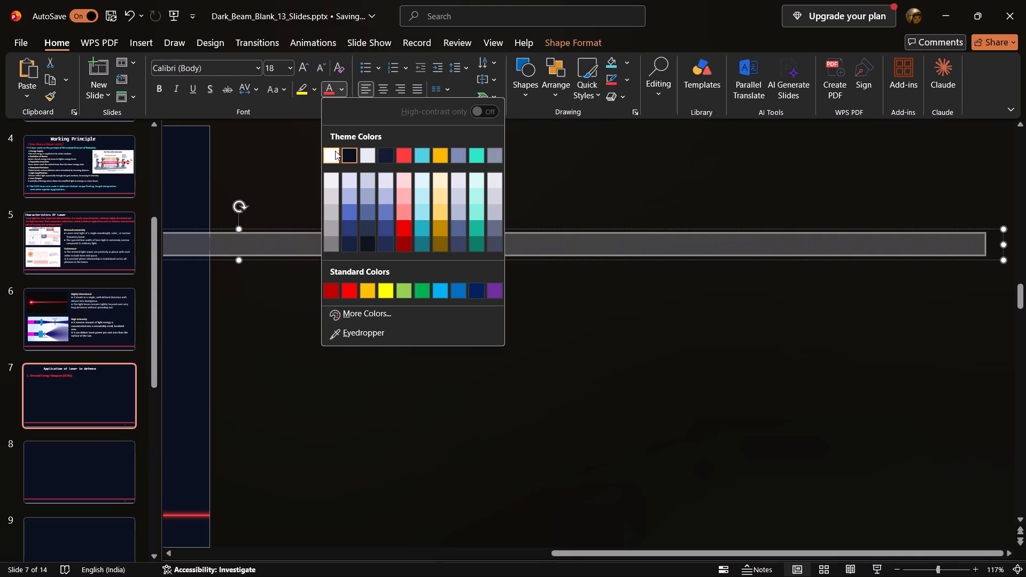
{"action": "left_click", "coordinate": [334, 153]}
{"action": "left_click", "coordinate": [237, 326]}
{"action": "scroll", "coordinate": [237, 326], "scroll_direction": "down", "scroll_amount": 2, "text": "ctrl"}
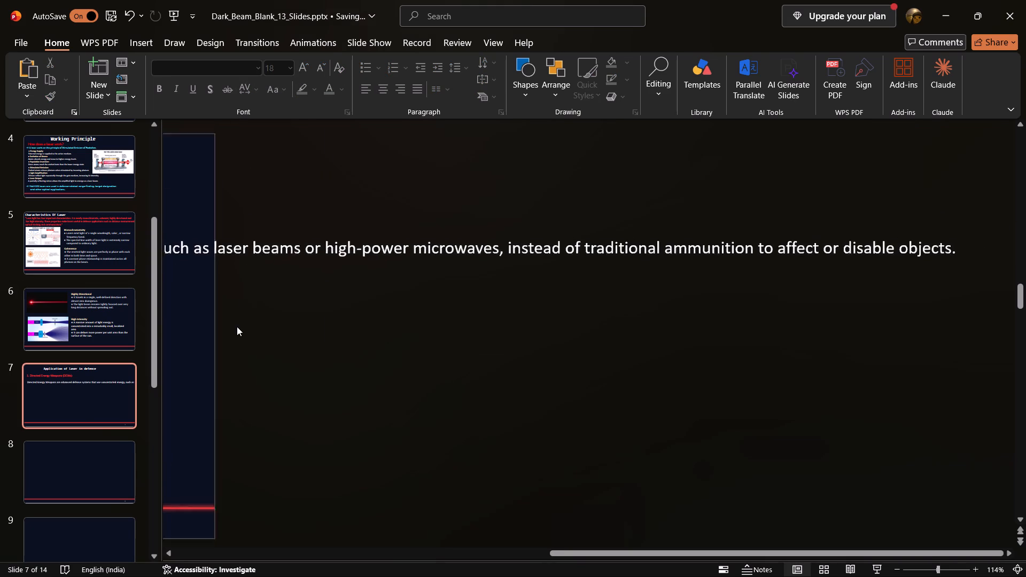
Break the explanation into three lines, after "concentrated energy," and after "to affect", so that it fits the slide width.
{"action": "left_click", "coordinate": [413, 293]}
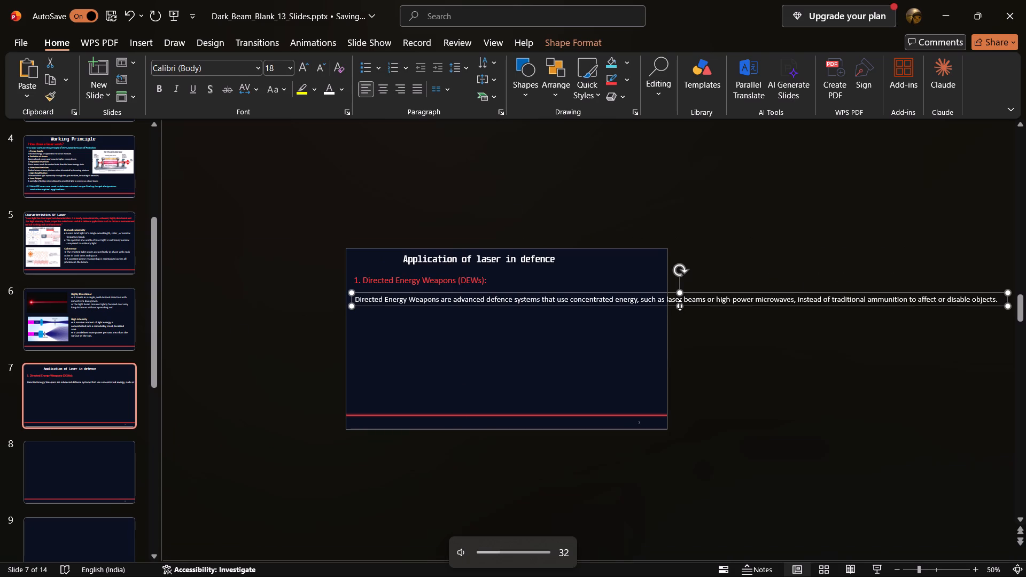
{"action": "left_click_drag", "start_coordinate": [680, 305], "coordinate": [665, 352]}
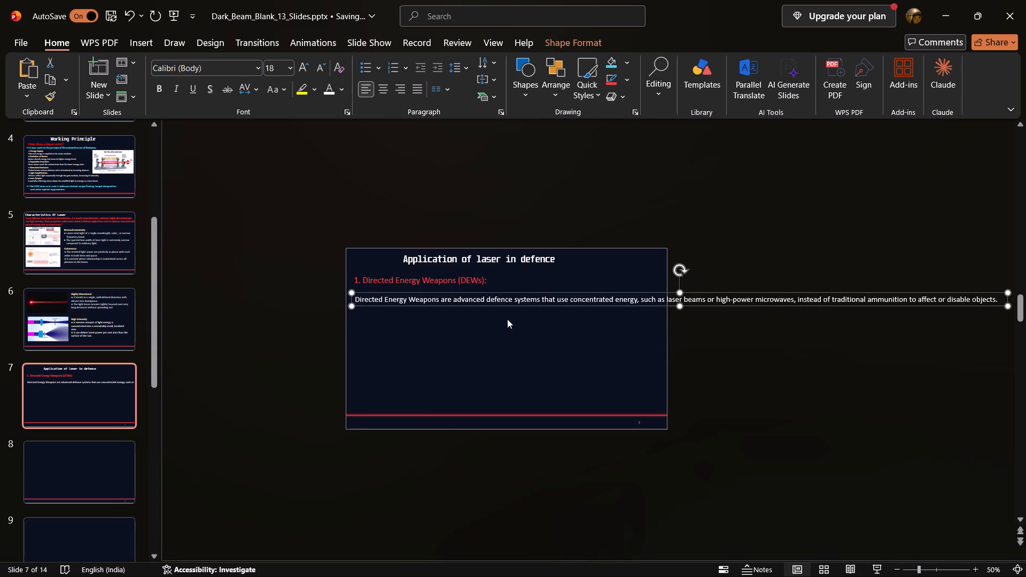
{"action": "left_click", "coordinate": [640, 298]}
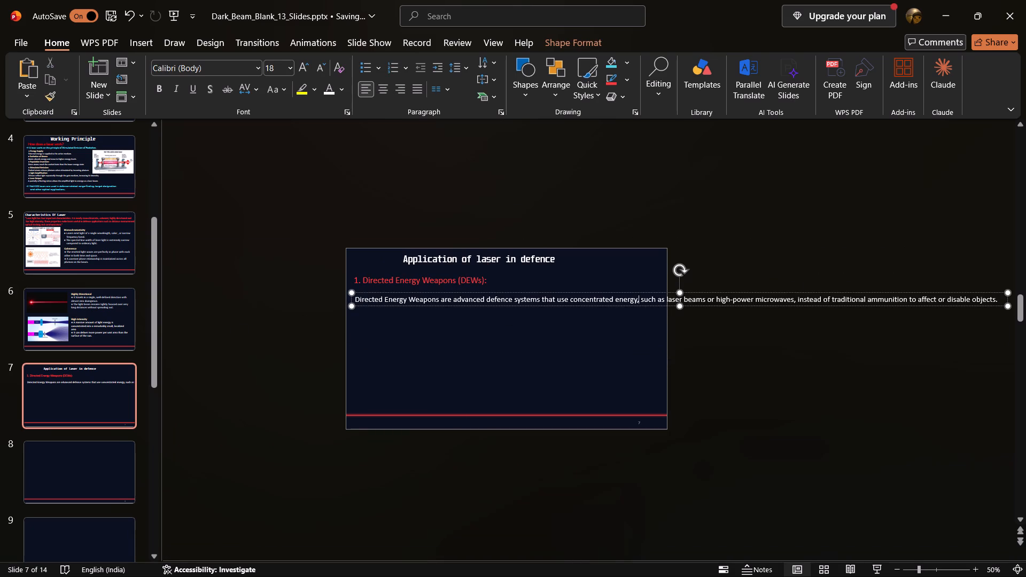
{"action": "key", "text": "Return"}
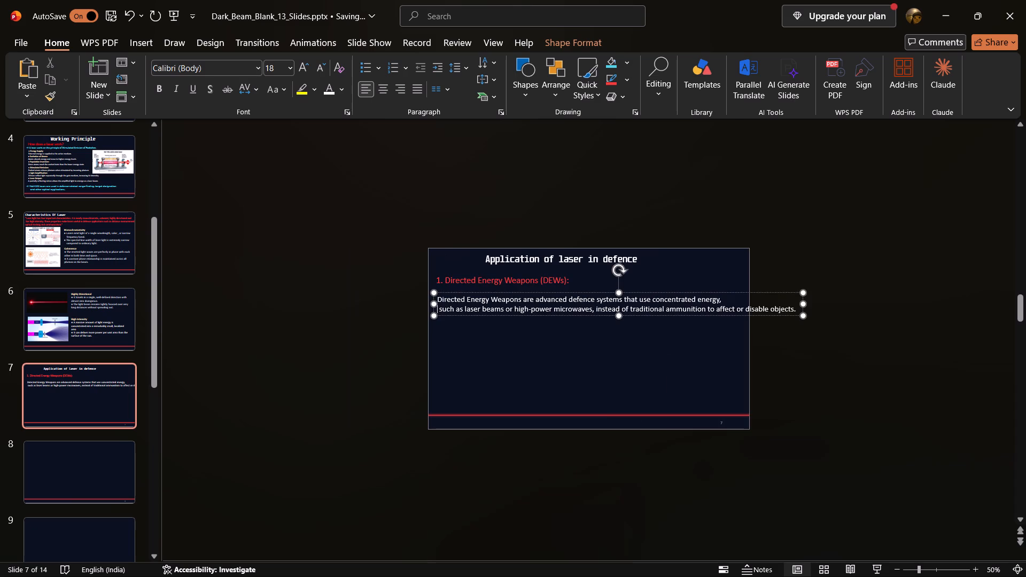
{"action": "left_click", "coordinate": [736, 307]}
{"action": "key", "text": "Return"}
{"action": "left_click", "coordinate": [555, 369]}
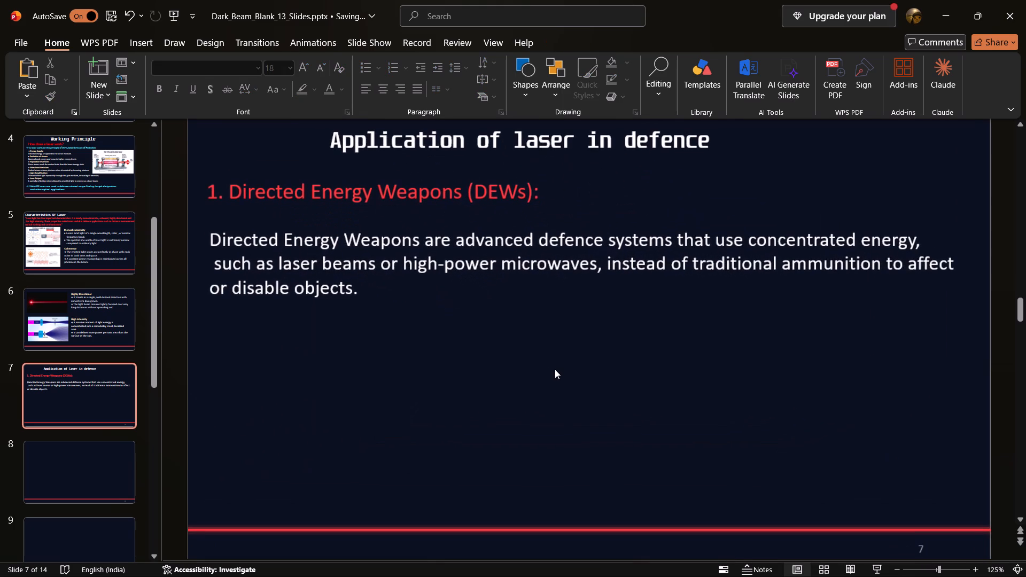
Move the explanation text box up close beneath the Directed Energy Weapons heading, aligned with the heading's left edge.
{"action": "left_click", "coordinate": [392, 287]}
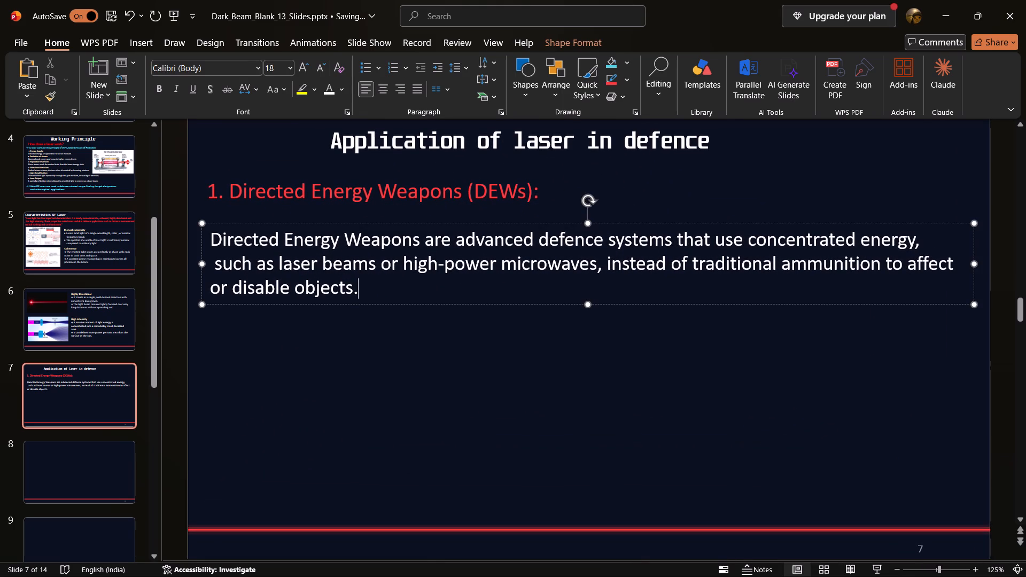
{"action": "left_click_drag", "start_coordinate": [397, 223], "coordinate": [391, 207]}
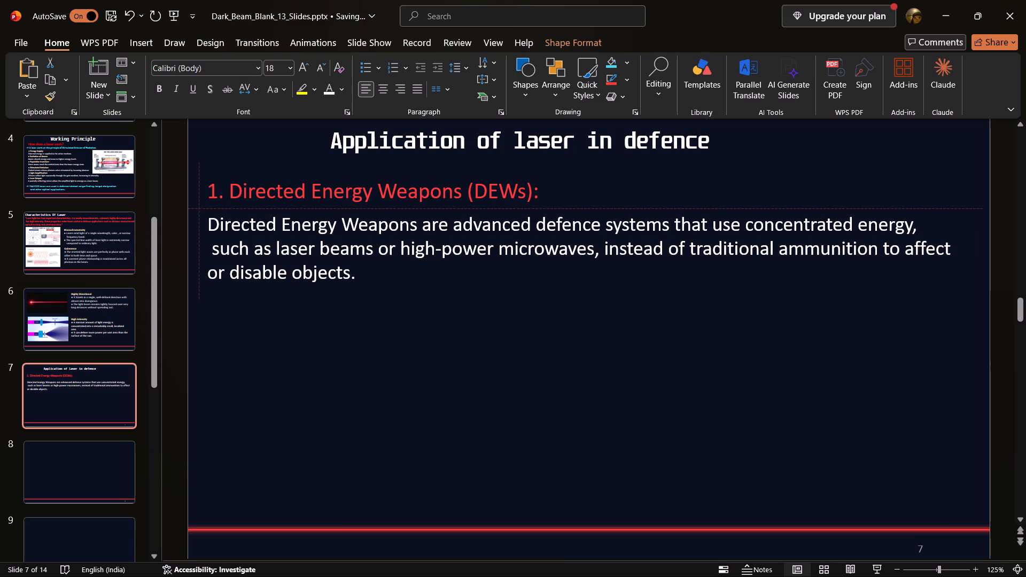
{"action": "left_click_drag", "start_coordinate": [391, 207], "coordinate": [392, 207]}
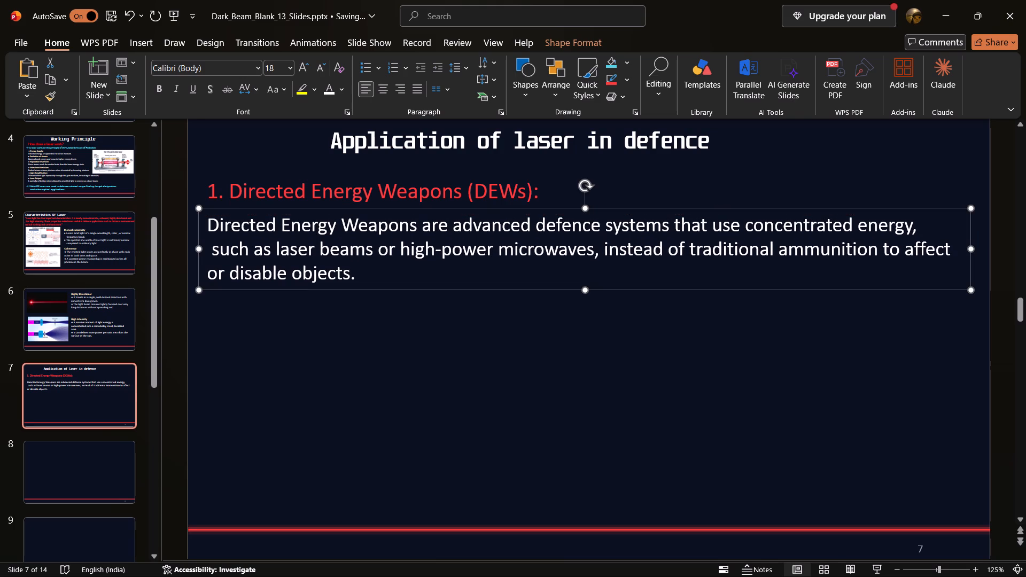
{"action": "left_click", "coordinate": [483, 360]}
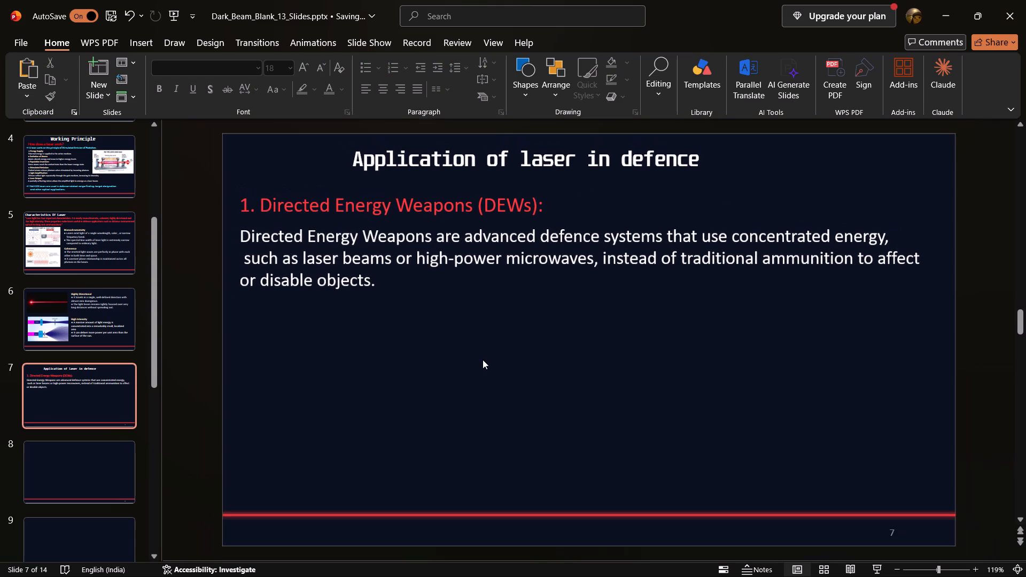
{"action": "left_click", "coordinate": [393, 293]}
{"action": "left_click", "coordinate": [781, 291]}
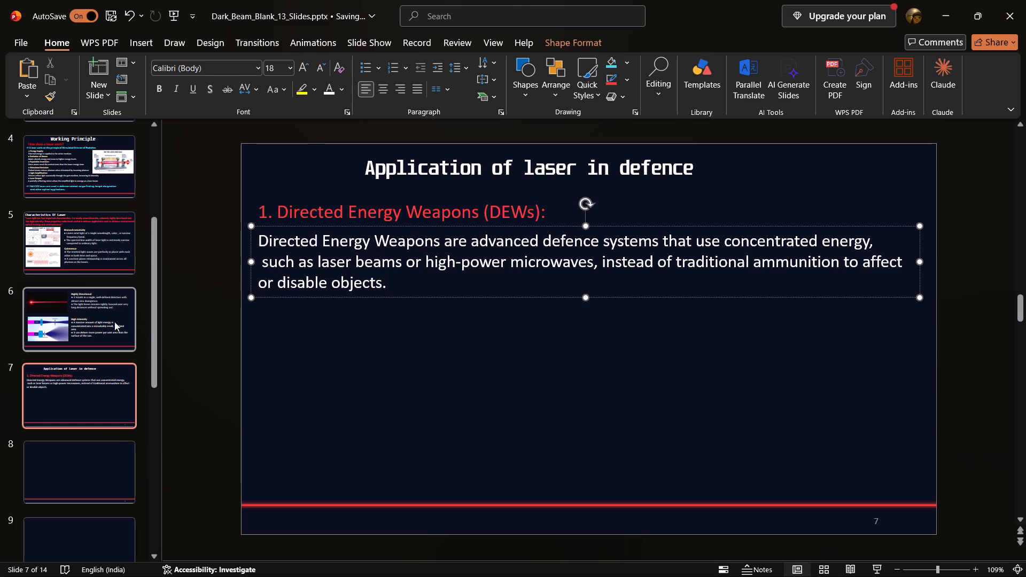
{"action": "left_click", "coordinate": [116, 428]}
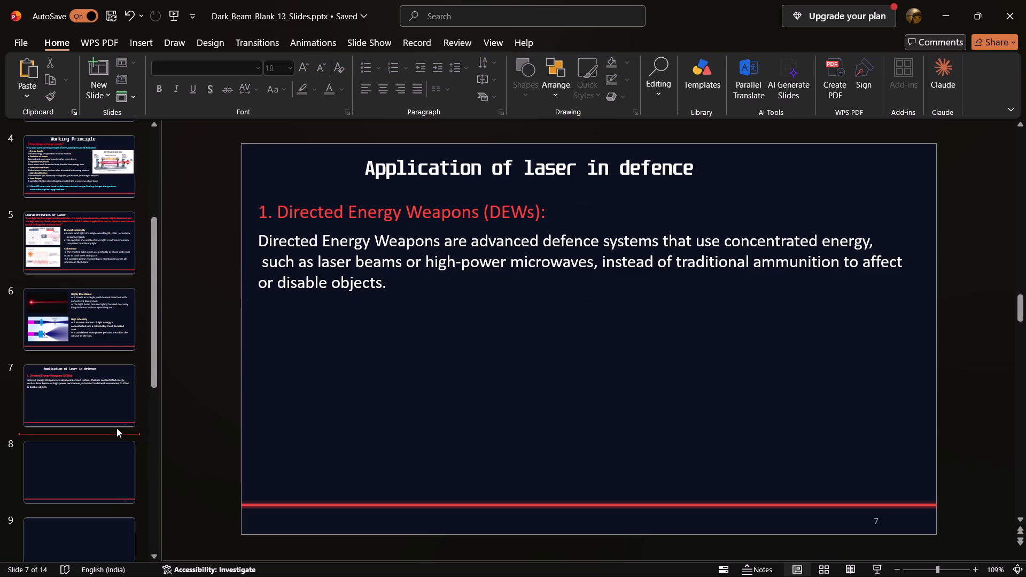
Make the "1. Directed Energy Weapons (DEWs):" heading on slide 7 bold.
{"action": "left_click", "coordinate": [400, 208]}
{"action": "key", "text": "ctrl+a"}
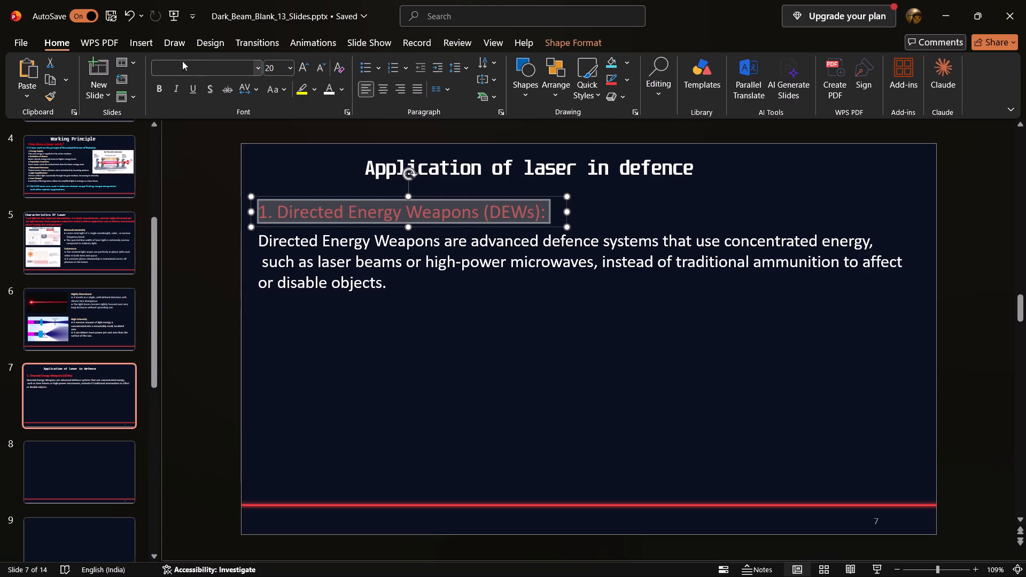
{"action": "right_click", "coordinate": [354, 202]}
{"action": "left_click", "coordinate": [370, 173]}
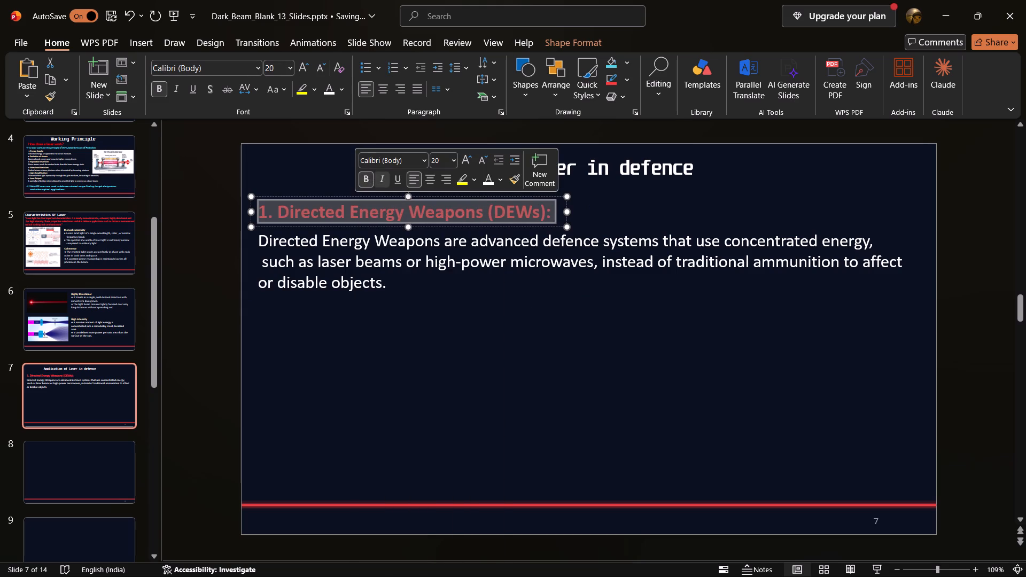
{"action": "left_click", "coordinate": [526, 305]}
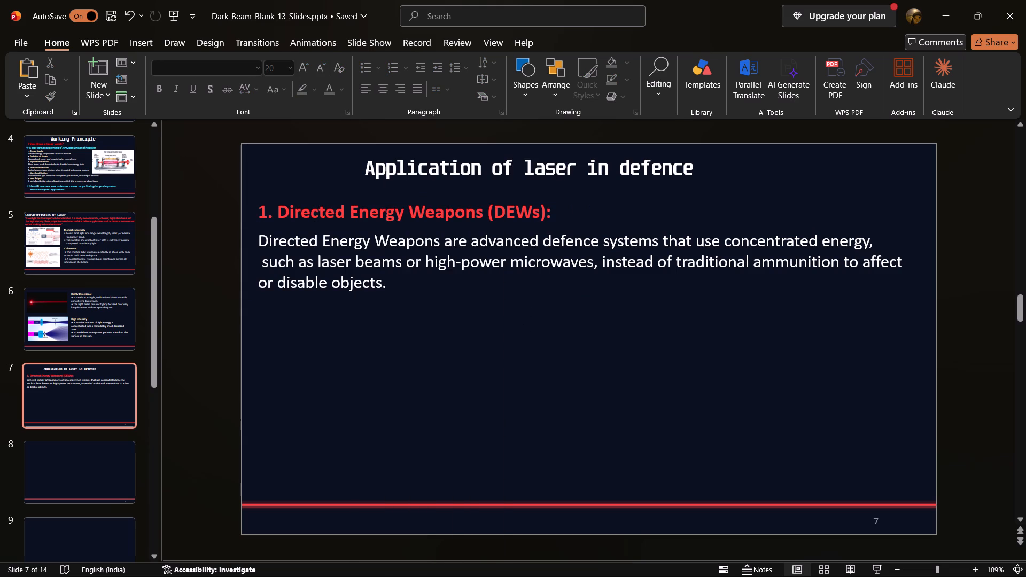
Nudge the explanation text box slightly up and towards the slide's left edge.
{"action": "left_click", "coordinate": [370, 241]}
{"action": "left_click", "coordinate": [374, 226]}
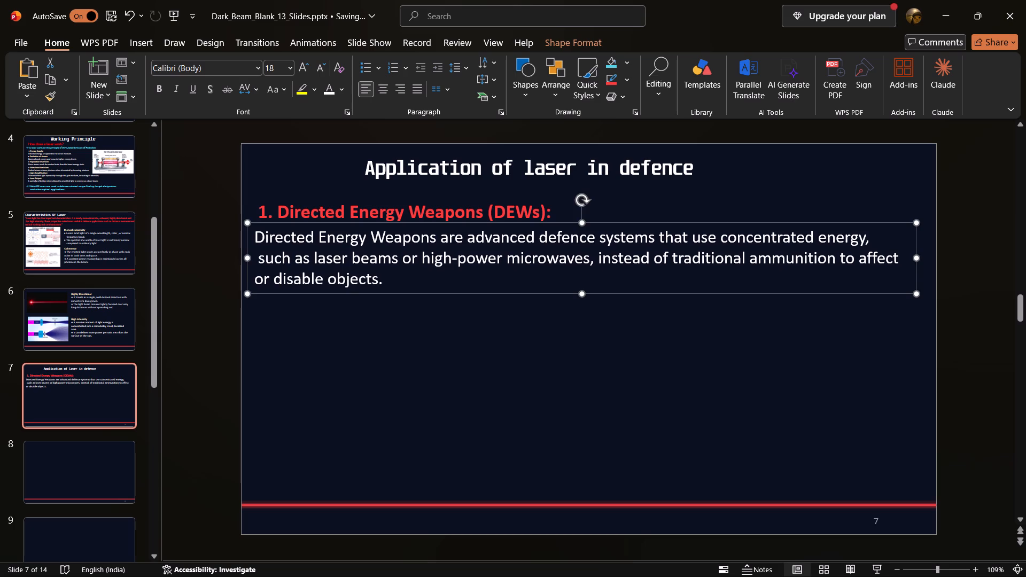
{"action": "left_click", "coordinate": [384, 352]}
Switch to Chrome, show image results for the Directed Energy Weapons Google search and preview WION's green laser beam picture.
{"action": "left_click", "coordinate": [512, 264]}
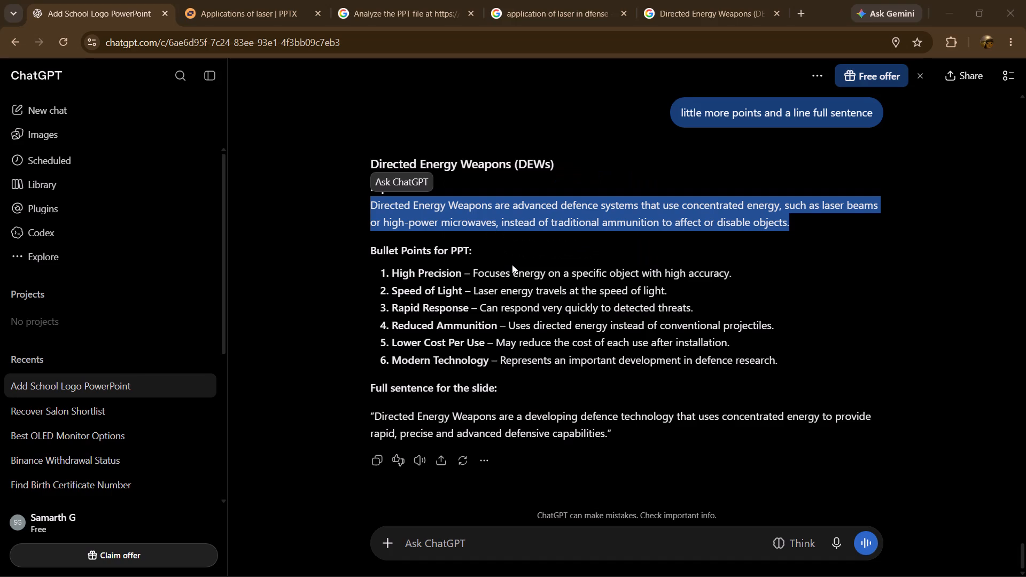
{"action": "left_click", "coordinate": [699, 0]}
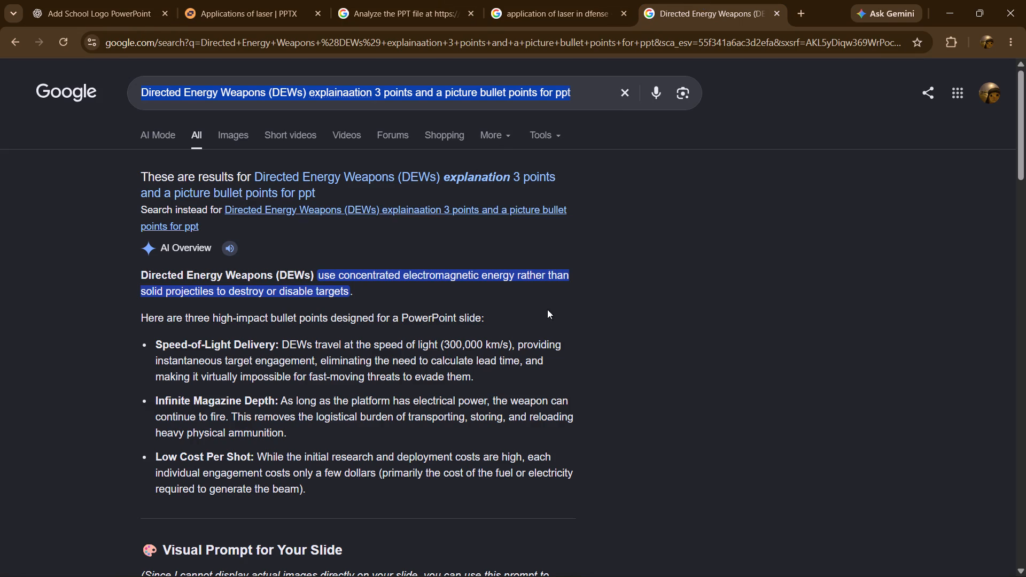
{"action": "left_click", "coordinate": [237, 144]}
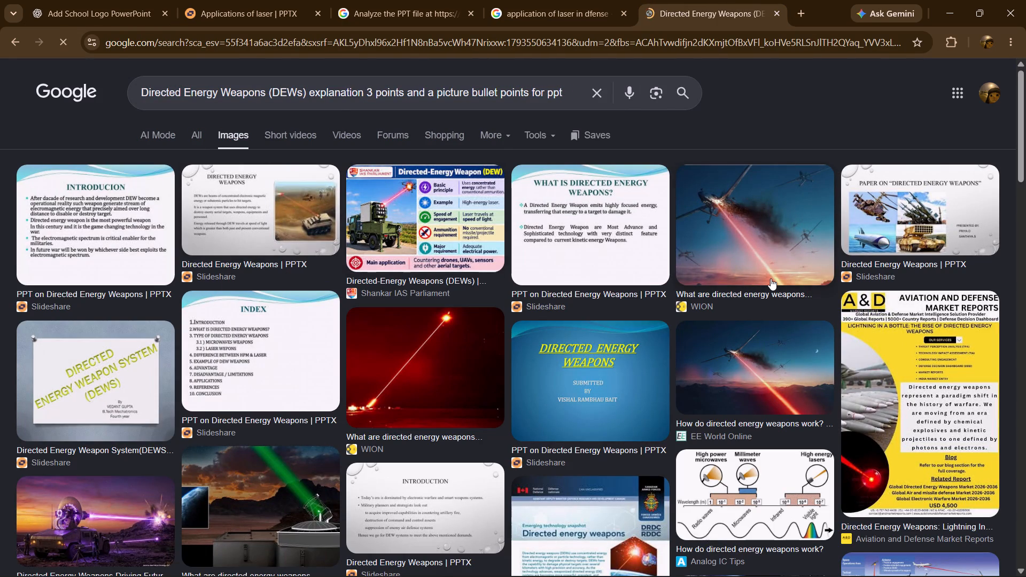
{"action": "scroll", "coordinate": [787, 400], "scroll_direction": "down", "scroll_amount": 2}
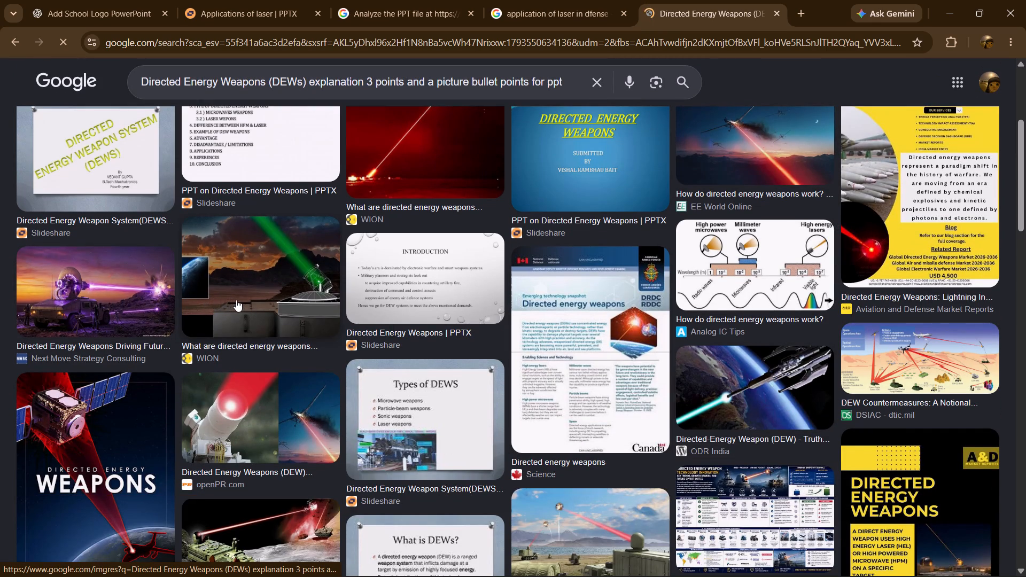
{"action": "scroll", "coordinate": [246, 301], "scroll_direction": "down", "scroll_amount": 1}
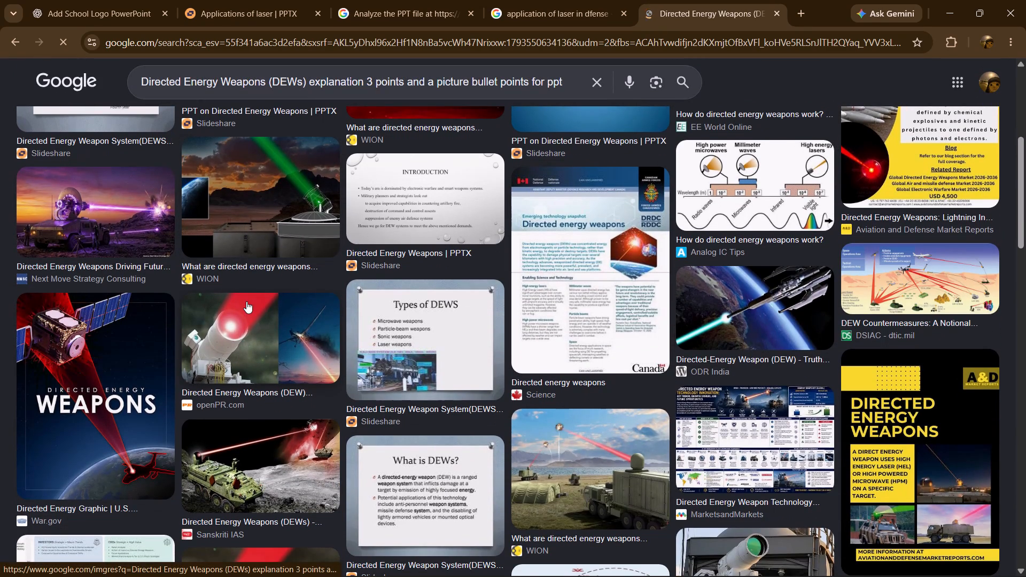
{"action": "scroll", "coordinate": [246, 301], "scroll_direction": "down", "scroll_amount": 1}
{"action": "scroll", "coordinate": [246, 301], "scroll_direction": "up", "scroll_amount": 2}
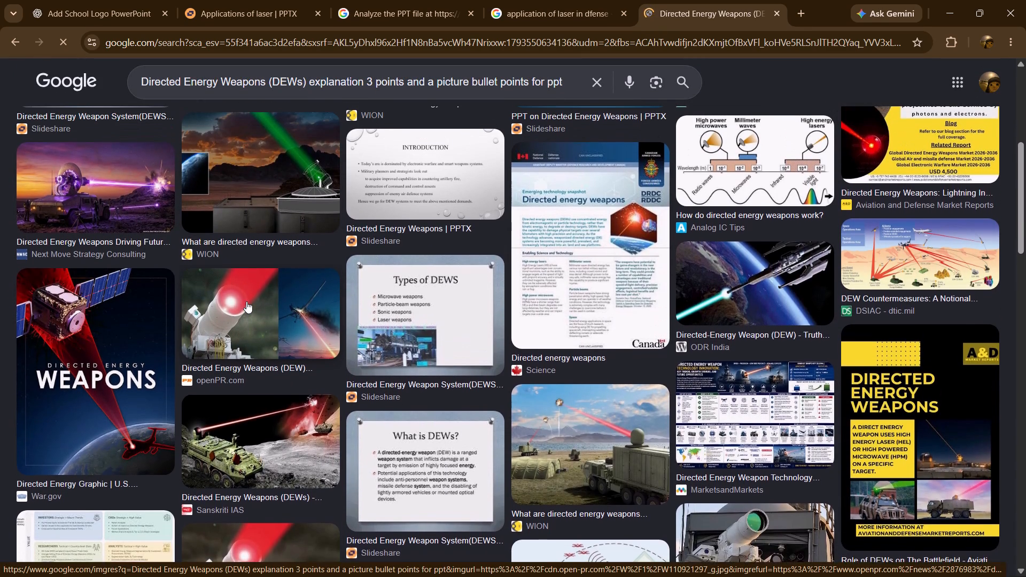
{"action": "scroll", "coordinate": [246, 301], "scroll_direction": "up", "scroll_amount": 3}
{"action": "left_click", "coordinate": [242, 287]}
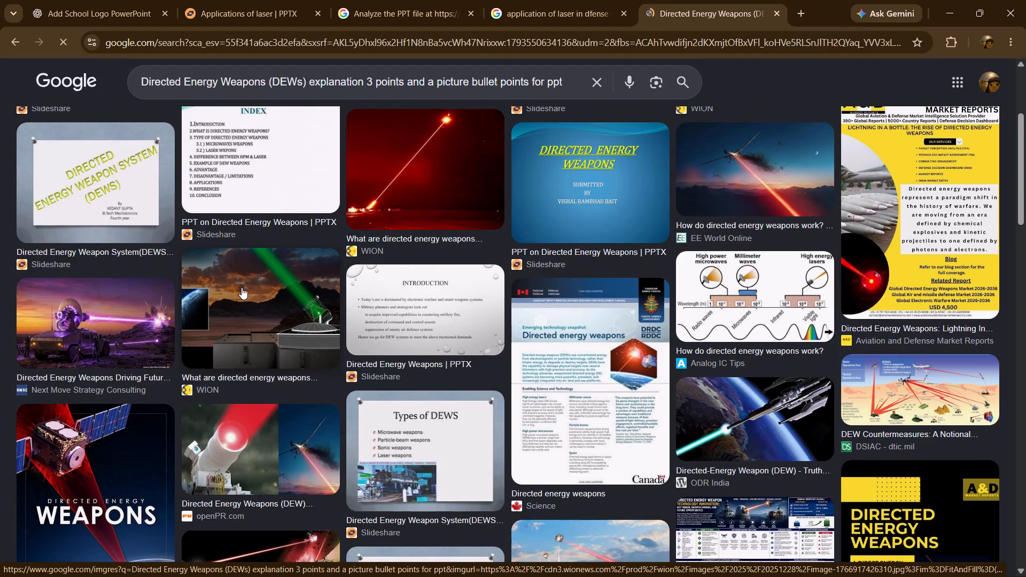
Browse the Directed Energy Weapons image results and copy openPR.com's picture of the white laser turret and the burning drone.
{"action": "scroll", "coordinate": [328, 344], "scroll_direction": "down", "scroll_amount": 2}
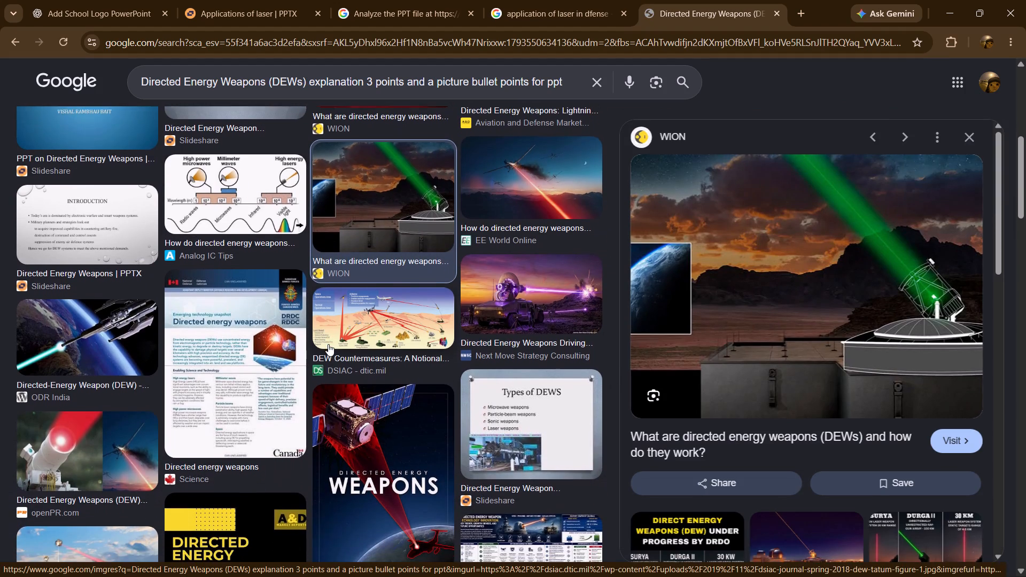
{"action": "scroll", "coordinate": [328, 344], "scroll_direction": "down", "scroll_amount": 2}
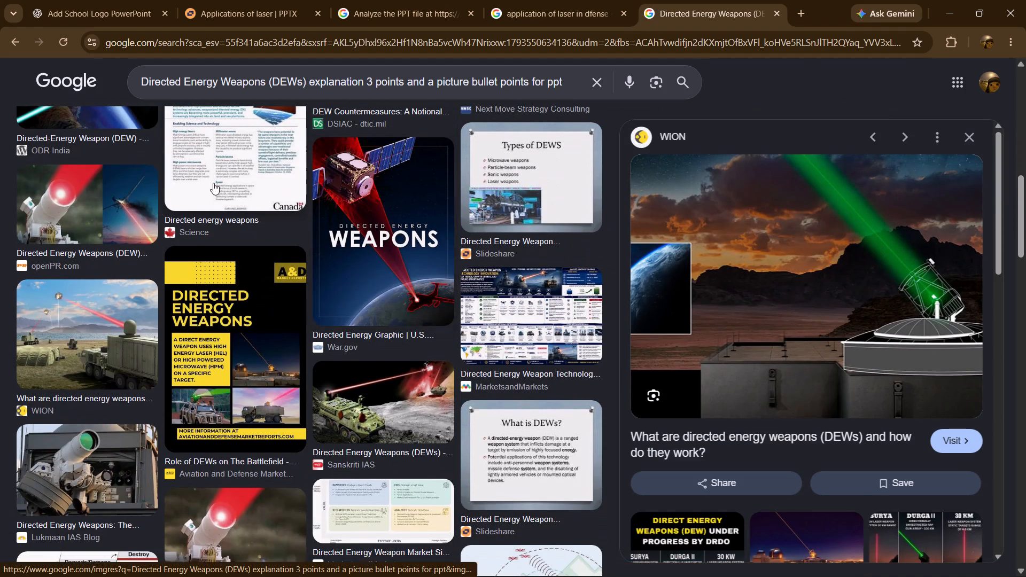
{"action": "scroll", "coordinate": [213, 183], "scroll_direction": "up", "scroll_amount": 3}
{"action": "scroll", "coordinate": [403, 371], "scroll_direction": "down", "scroll_amount": 1}
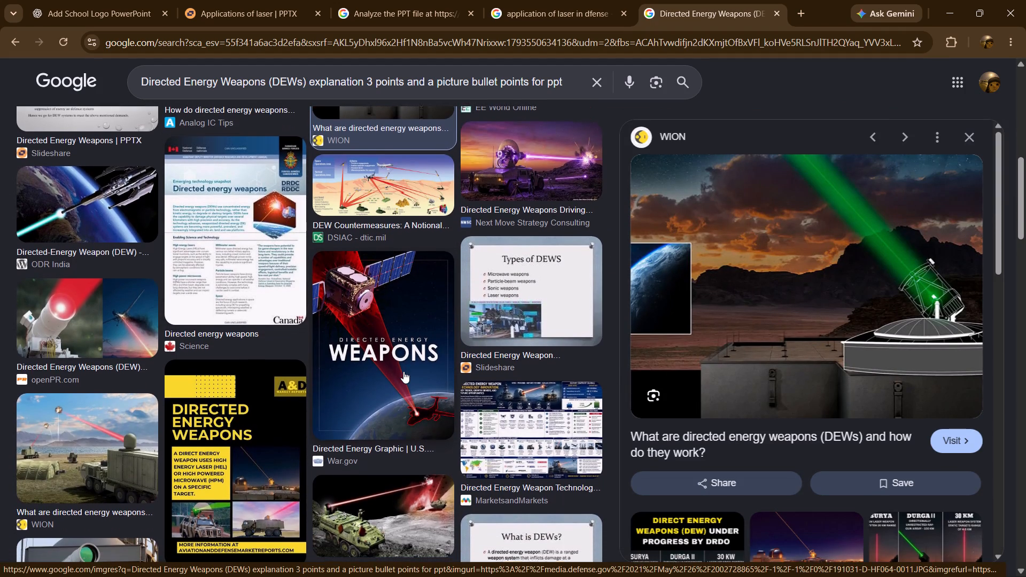
{"action": "scroll", "coordinate": [403, 371], "scroll_direction": "down", "scroll_amount": 1}
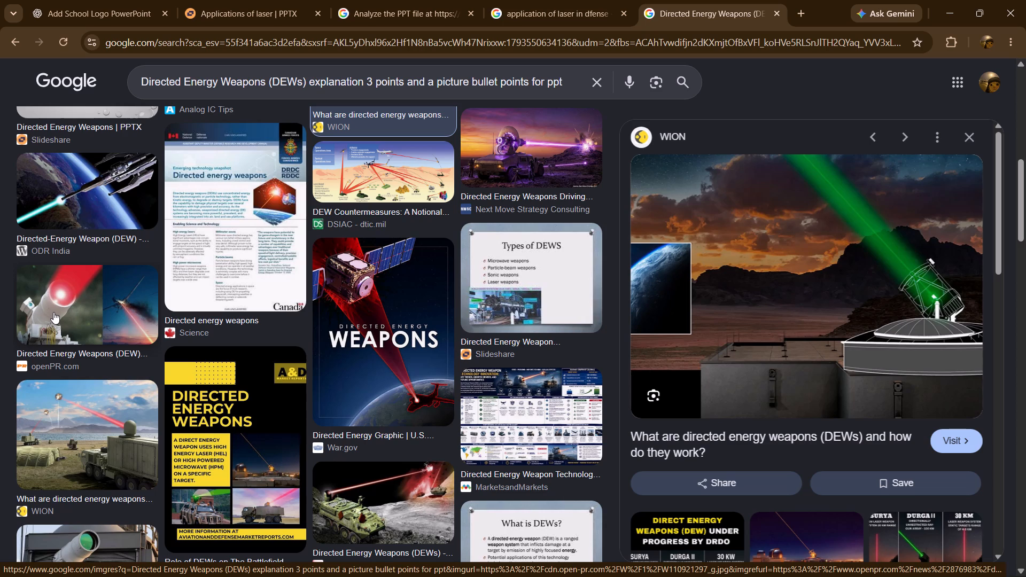
{"action": "scroll", "coordinate": [109, 322], "scroll_direction": "down", "scroll_amount": 1}
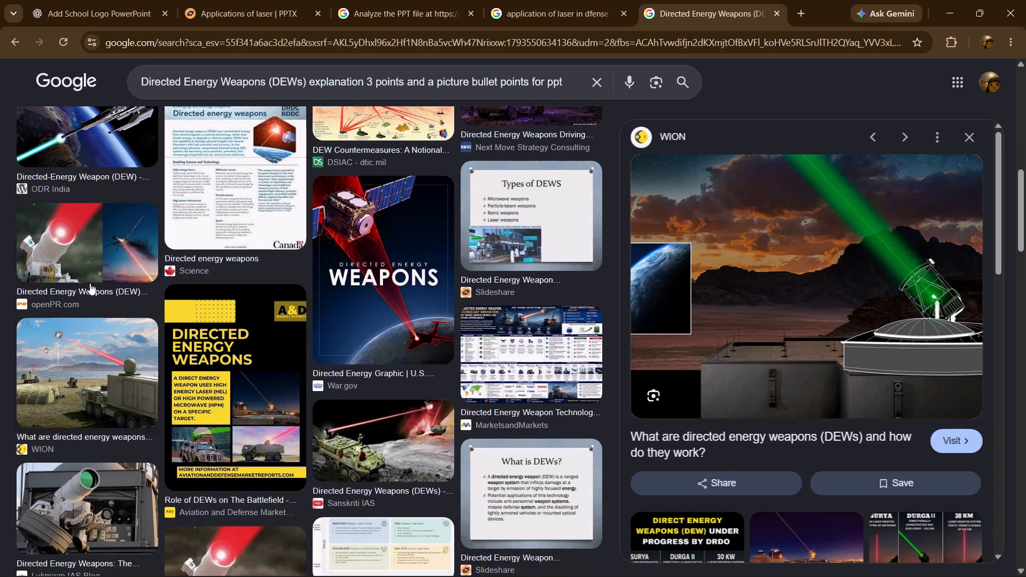
{"action": "left_click", "coordinate": [84, 274]}
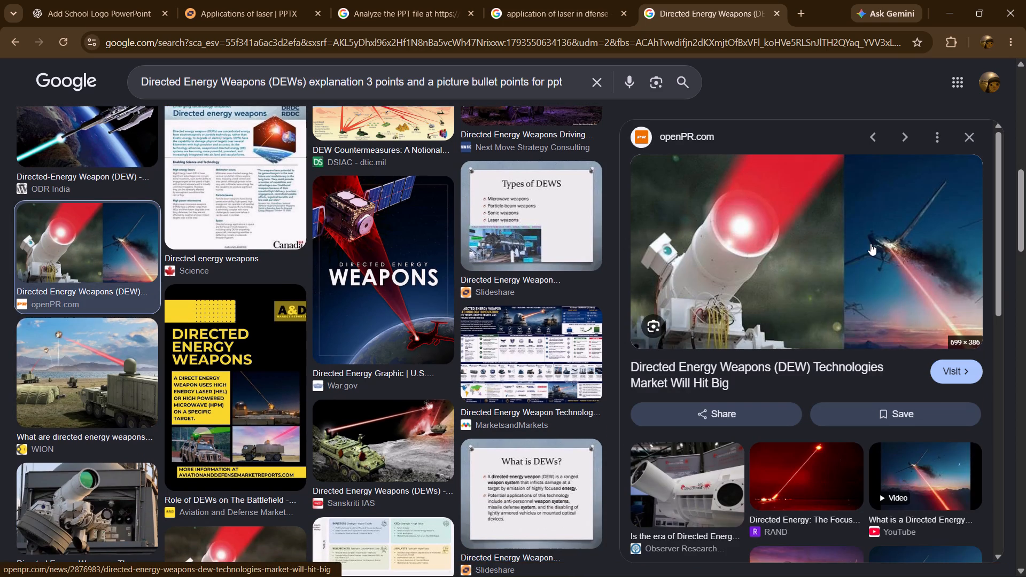
{"action": "right_click", "coordinate": [868, 251]}
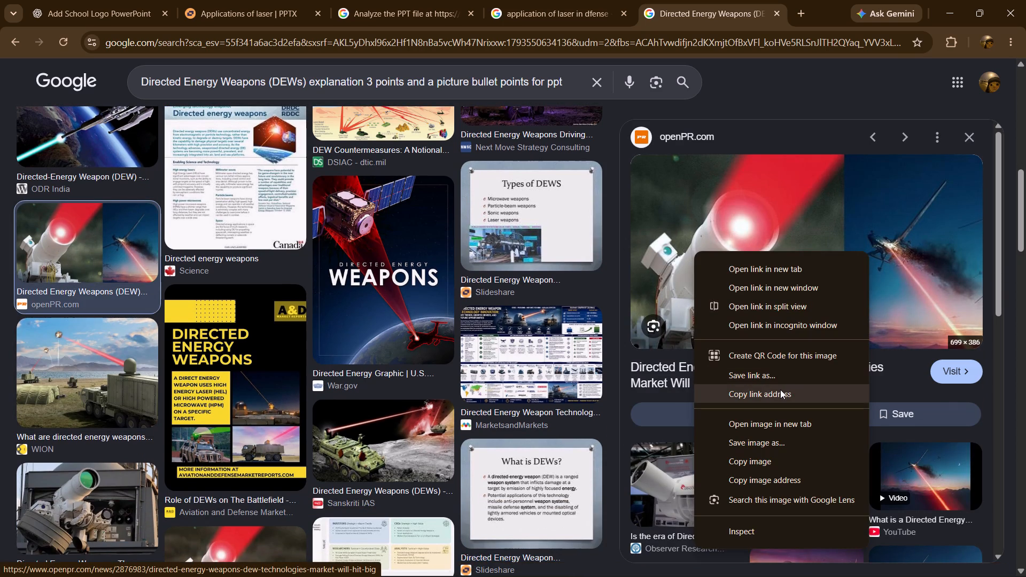
{"action": "left_click", "coordinate": [773, 459]}
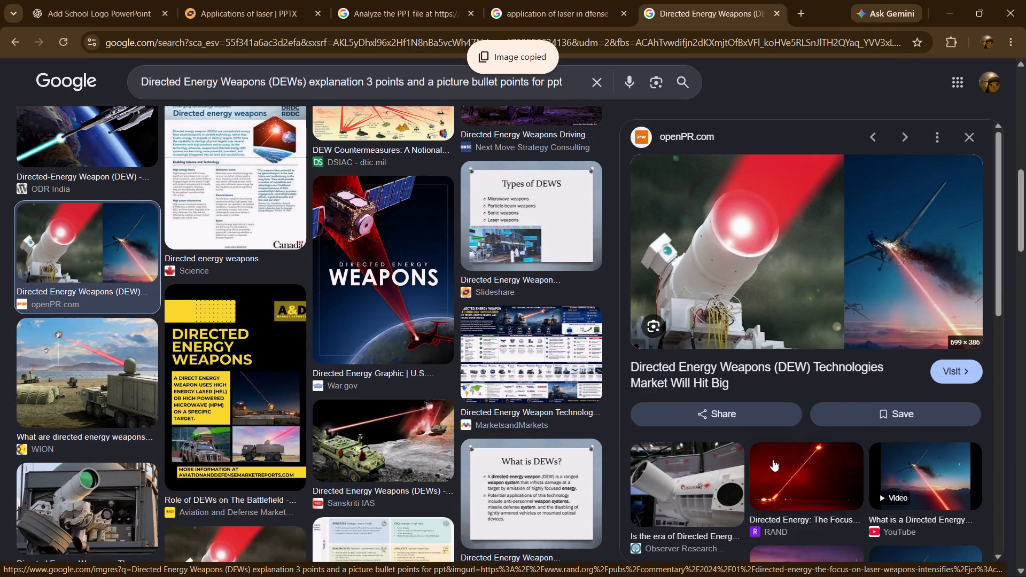
Paste the copied picture onto slide 7 in PowerPoint and shrink it to about 6.2 cm high by 11.22 cm wide.
{"action": "key", "text": "alt+Tab"}
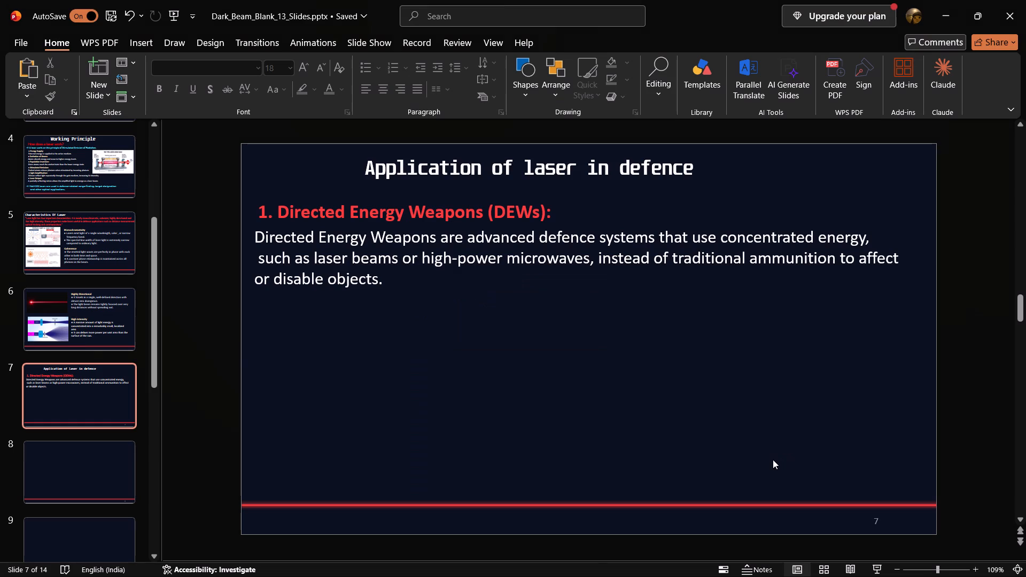
{"action": "left_click", "coordinate": [673, 377]}
{"action": "key", "text": "ctrl+v"}
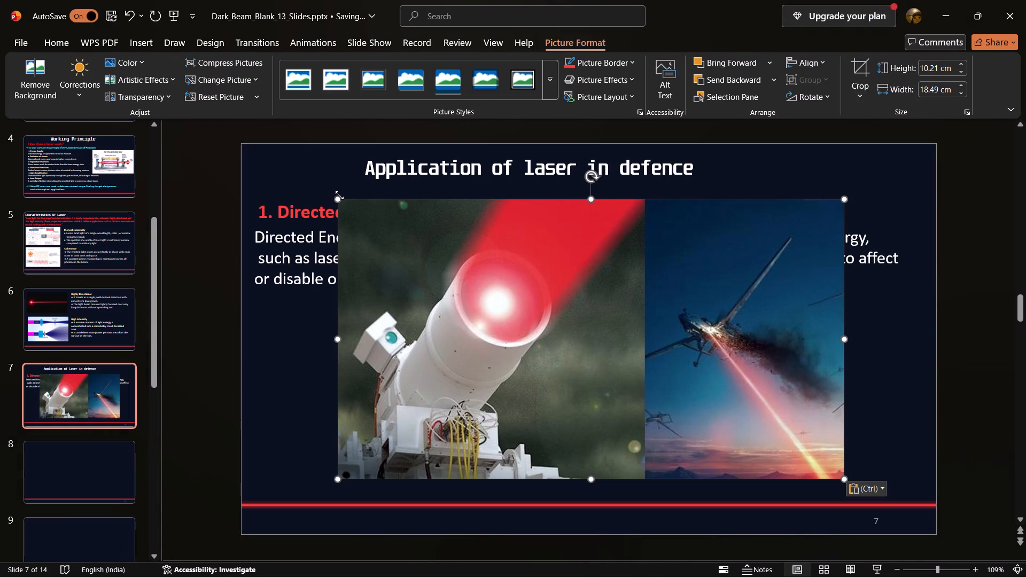
{"action": "left_click_drag", "start_coordinate": [339, 195], "coordinate": [536, 320]}
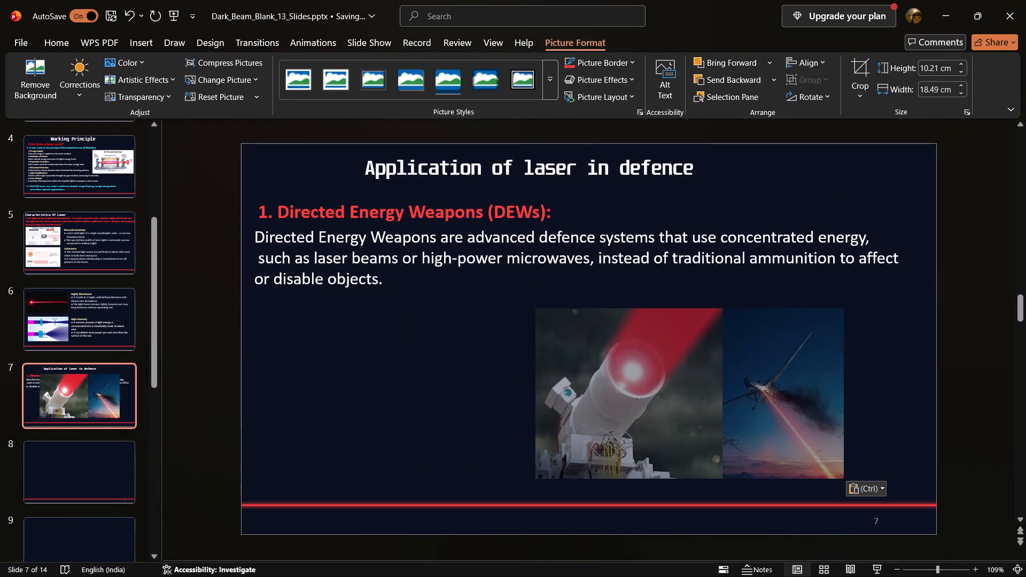
{"action": "left_click_drag", "start_coordinate": [536, 320], "coordinate": [537, 319]}
Move the laser weapon picture just below the explanation text, near the slide's right edge.
{"action": "left_click_drag", "start_coordinate": [612, 345], "coordinate": [667, 328]}
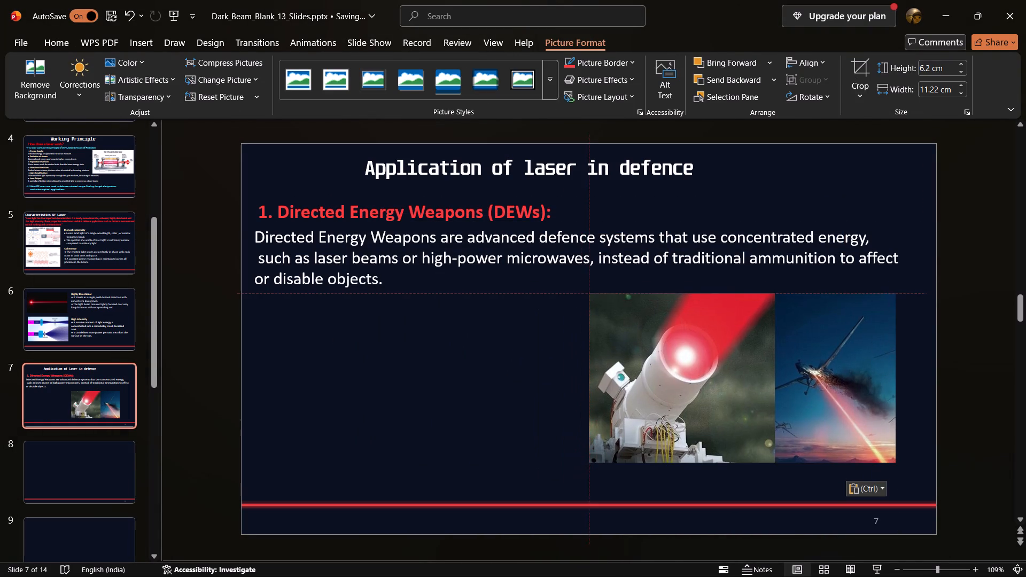
{"action": "left_click_drag", "start_coordinate": [667, 328], "coordinate": [676, 330]}
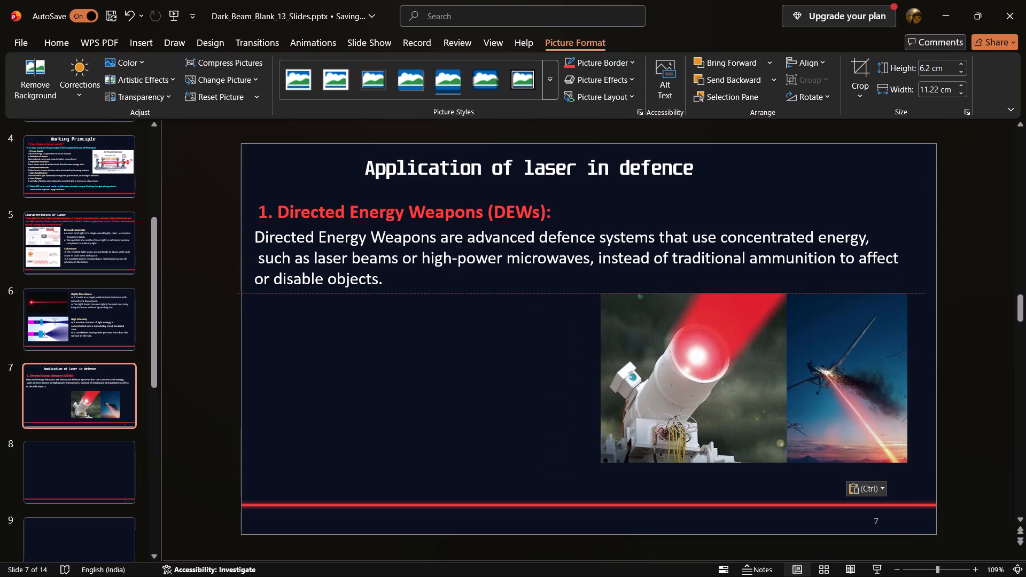
{"action": "left_click_drag", "start_coordinate": [676, 330], "coordinate": [681, 327]}
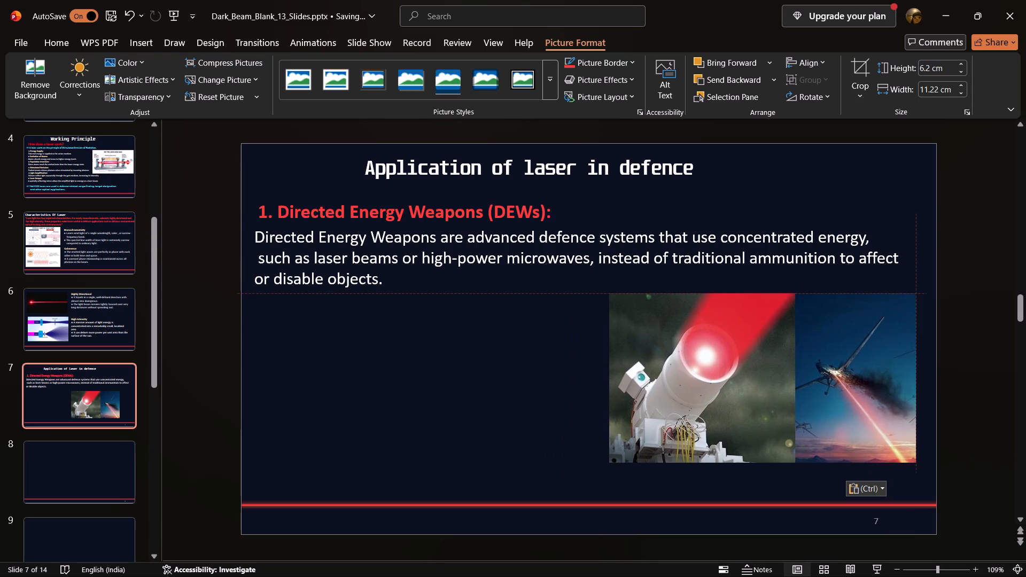
{"action": "left_click_drag", "start_coordinate": [681, 327], "coordinate": [680, 330]}
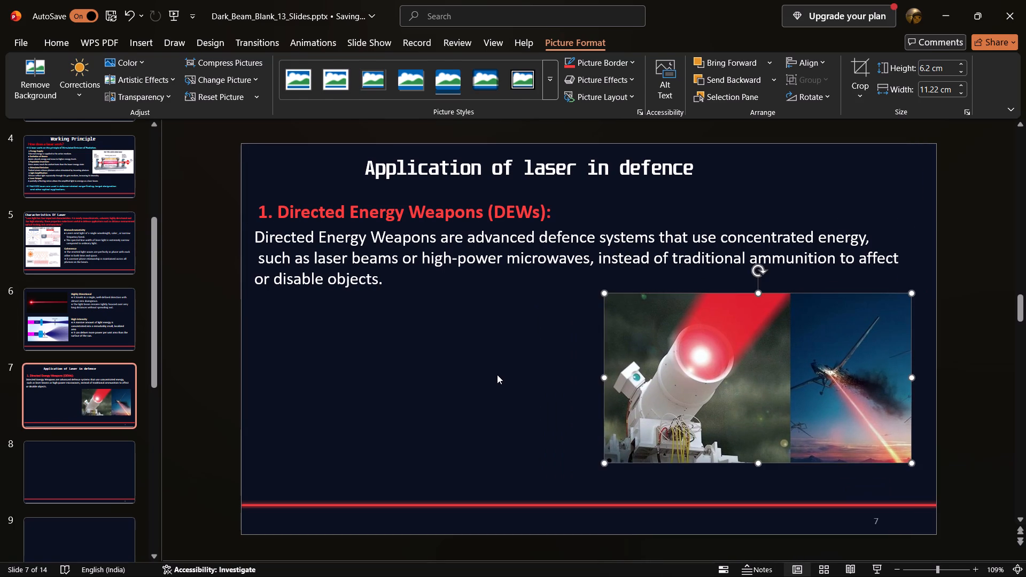
Insert a new empty text box beneath the explanation text, near the slide's left edge.
{"action": "left_click", "coordinate": [497, 375]}
{"action": "double_click", "coordinate": [276, 315]}
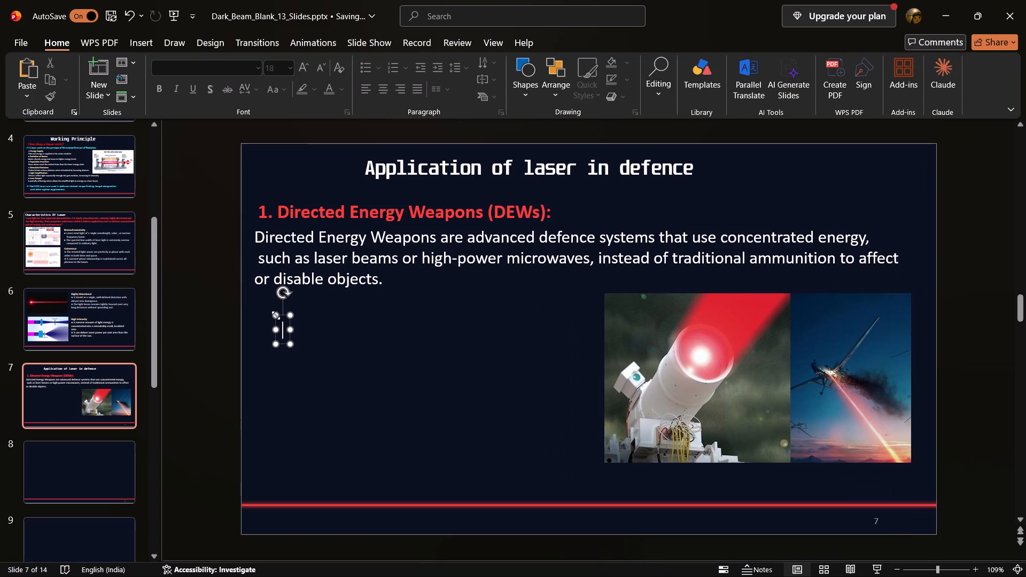
{"action": "key", "text": "alt+Tab"}
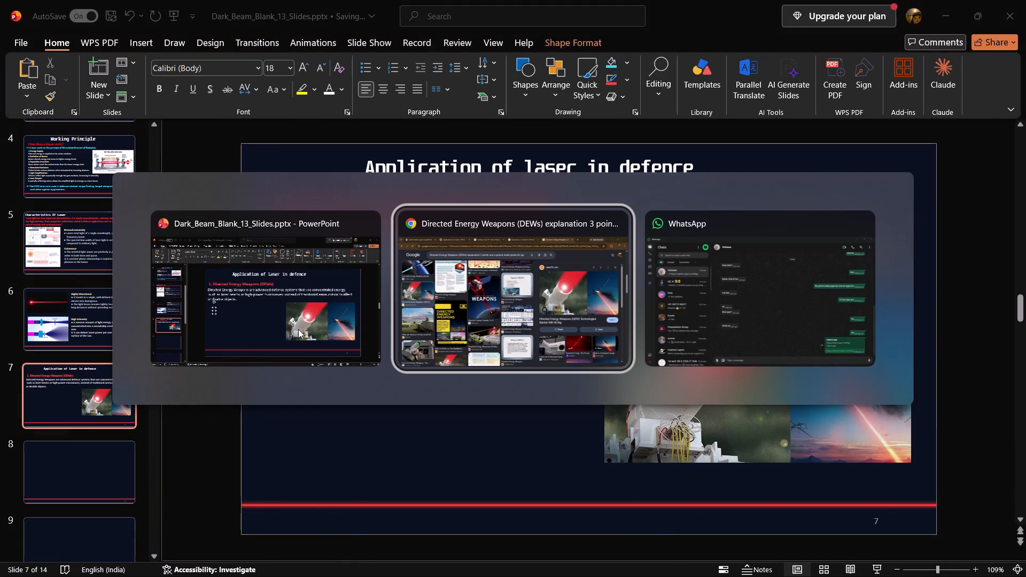
{"action": "left_click", "coordinate": [530, 0]}
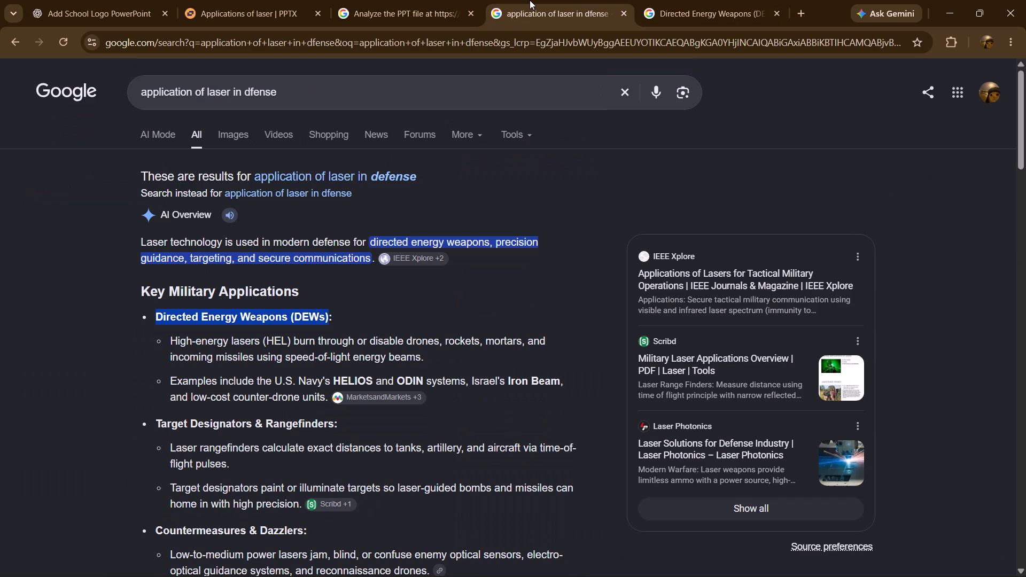
{"action": "left_click", "coordinate": [278, 379]}
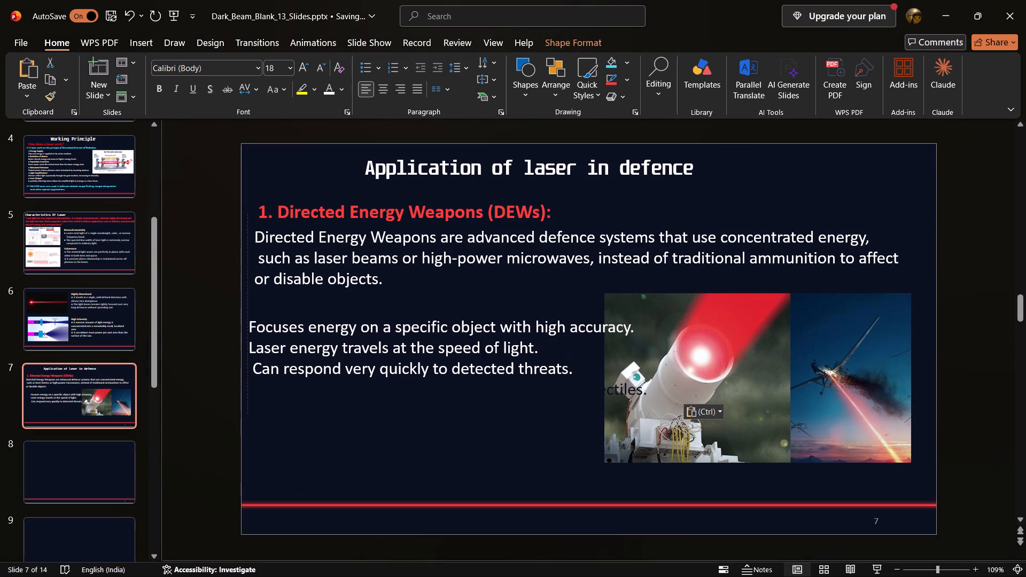
{"action": "left_click_drag", "start_coordinate": [506, 315], "coordinate": [514, 307]}
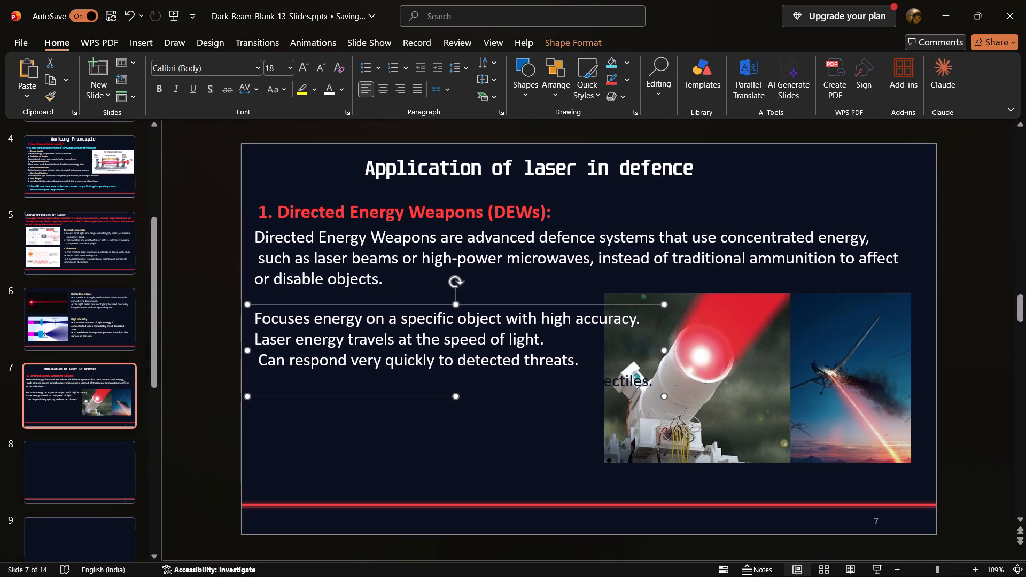
Set all four key-point lines, including the newly pasted one, to the white font colour.
{"action": "left_click", "coordinate": [624, 375]}
{"action": "key", "text": "ctrl+a"}
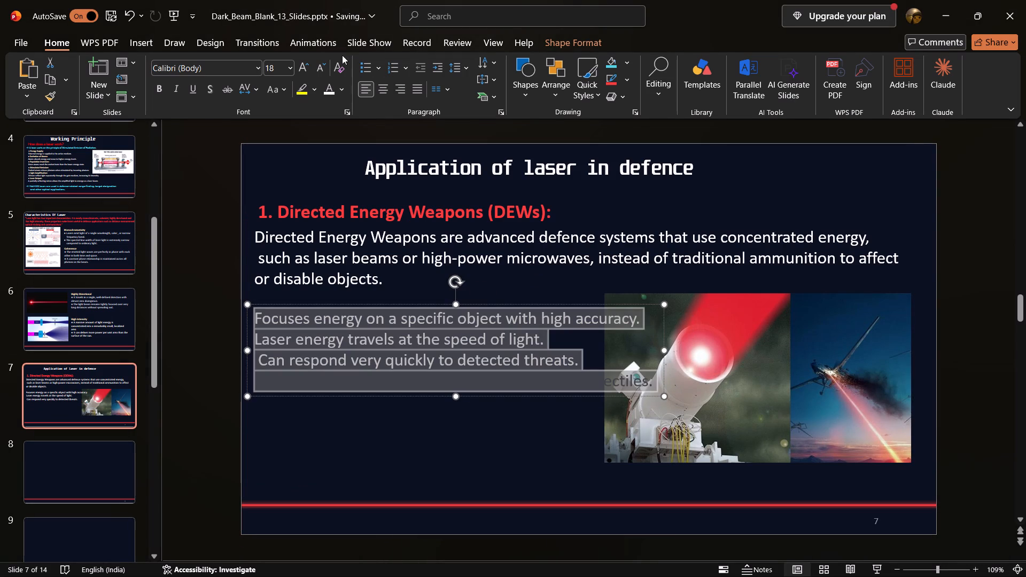
{"action": "left_click", "coordinate": [332, 91]}
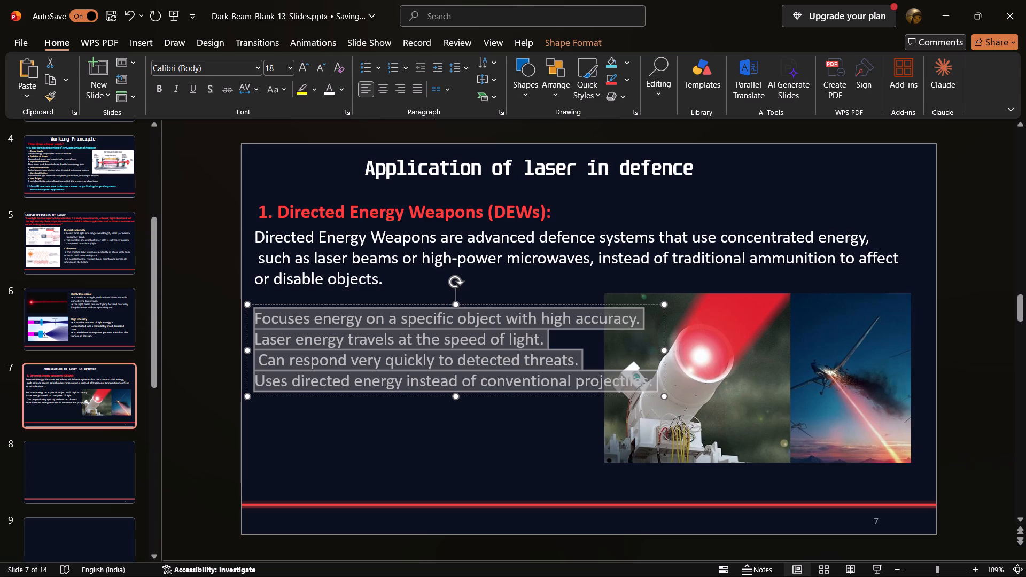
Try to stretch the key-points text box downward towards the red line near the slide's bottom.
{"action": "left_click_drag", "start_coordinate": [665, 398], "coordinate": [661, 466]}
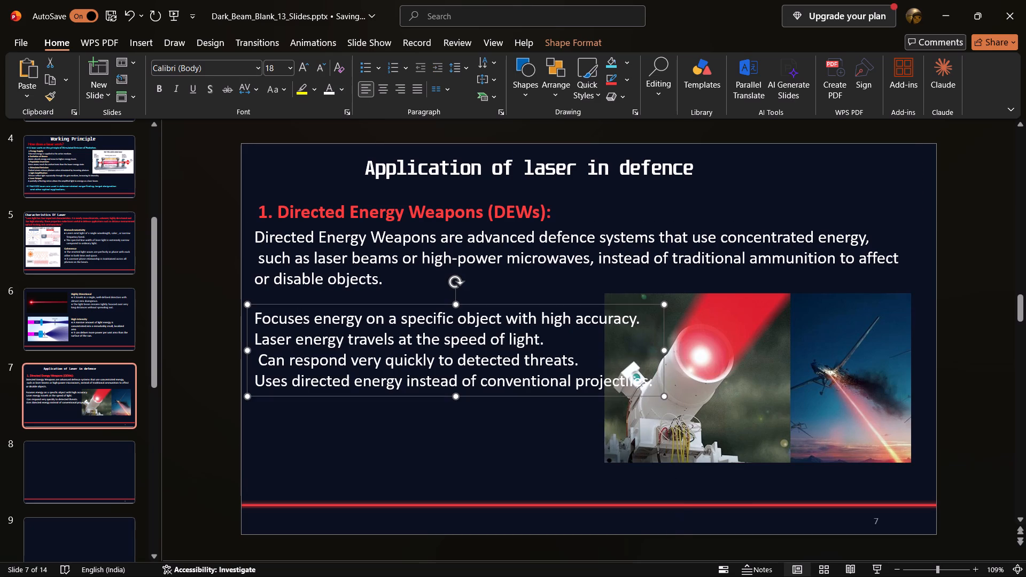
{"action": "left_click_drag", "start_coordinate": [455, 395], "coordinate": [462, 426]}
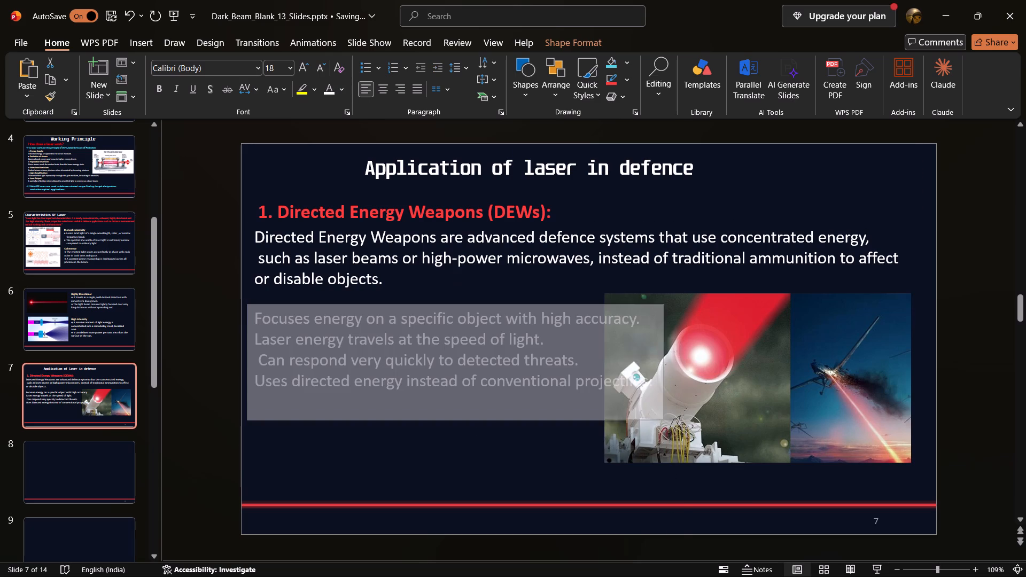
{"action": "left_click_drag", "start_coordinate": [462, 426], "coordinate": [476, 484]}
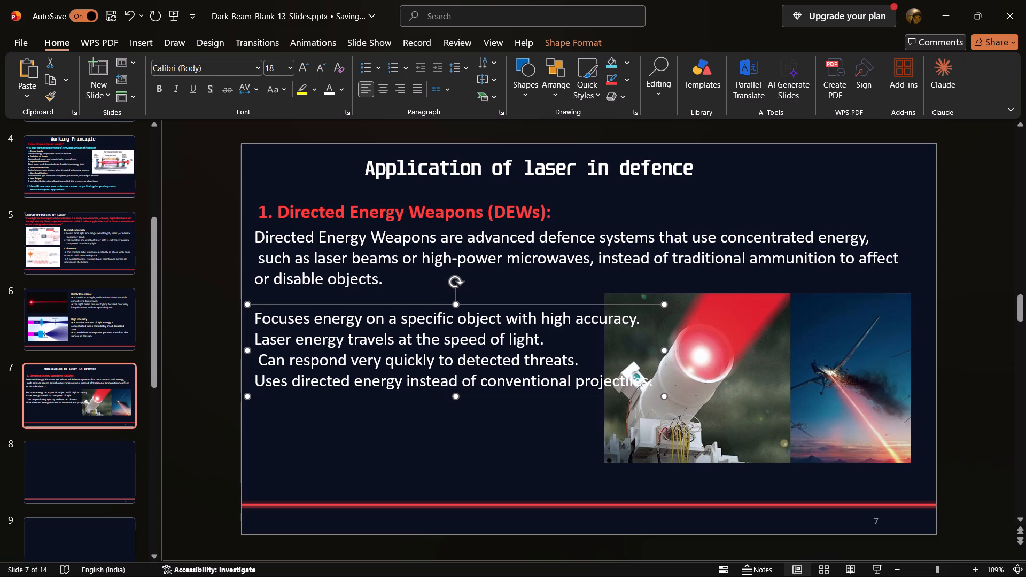
Copy all four key-point sentences from the text box beneath the explanation.
{"action": "left_click_drag", "start_coordinate": [254, 314], "coordinate": [636, 389]}
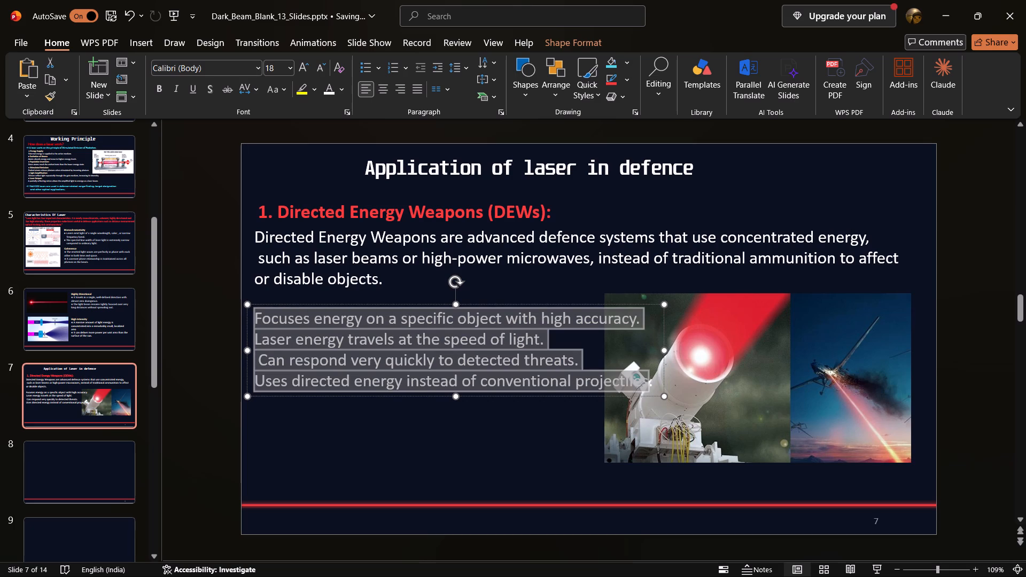
{"action": "left_click_drag", "start_coordinate": [636, 389], "coordinate": [663, 388]}
{"action": "key", "text": "ctrl+c"}
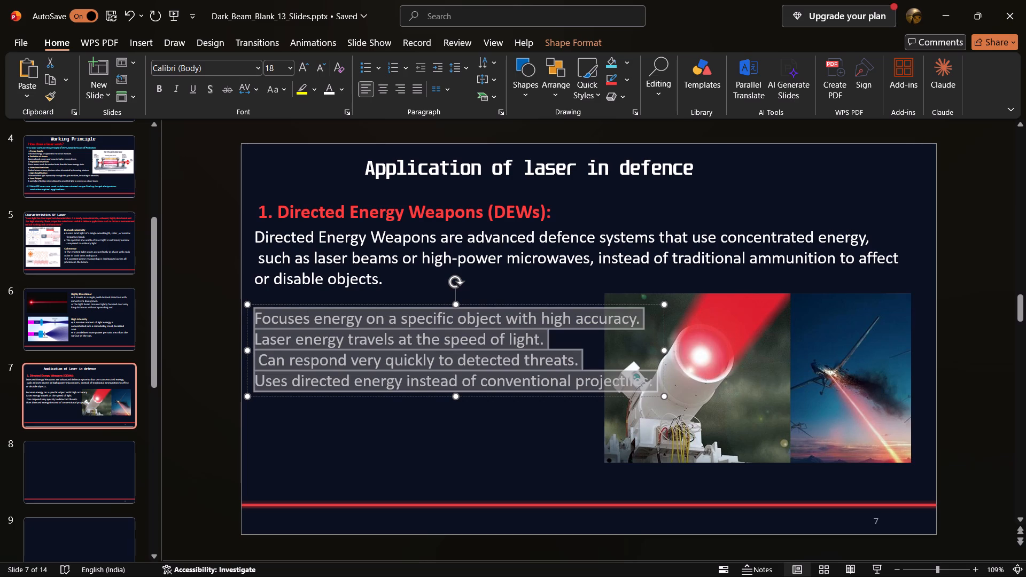
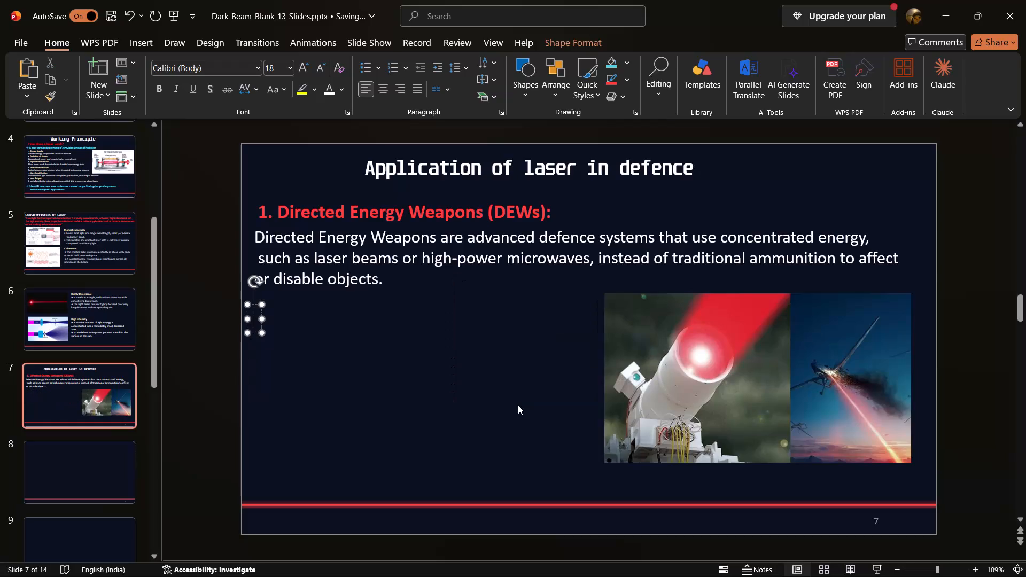
Create a text box for the key points beneath the explanation paragraph and stretch it across to the laser cannon picture.
{"action": "left_click", "coordinate": [271, 335]}
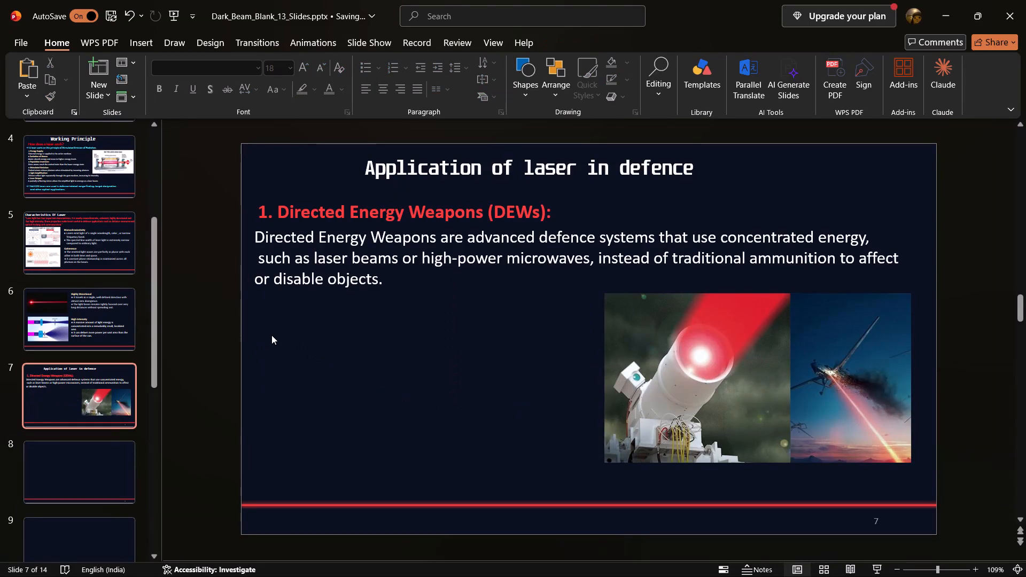
{"action": "left_click", "coordinate": [259, 311]}
{"action": "left_click", "coordinate": [246, 292]}
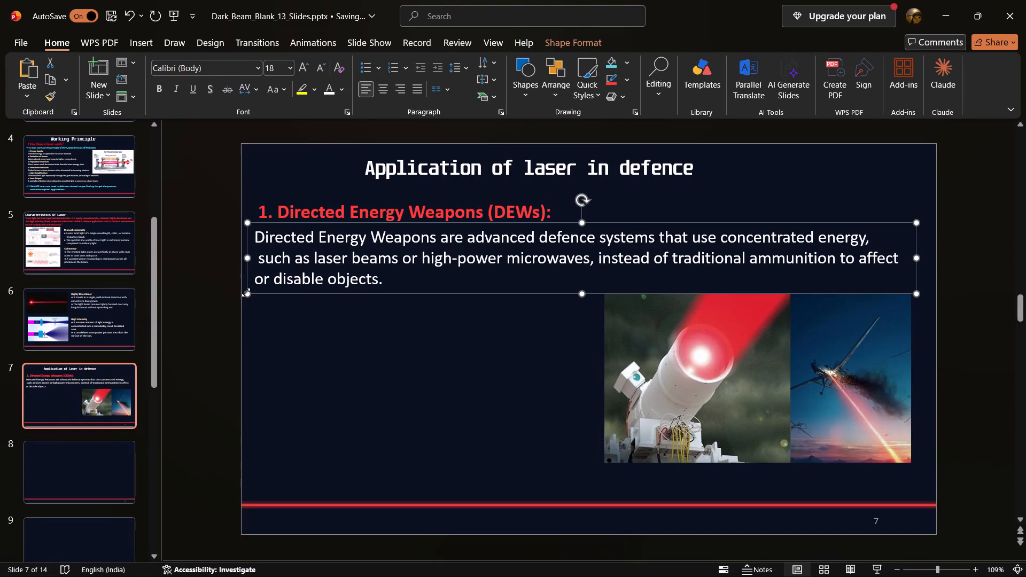
{"action": "double_click", "coordinate": [251, 303]}
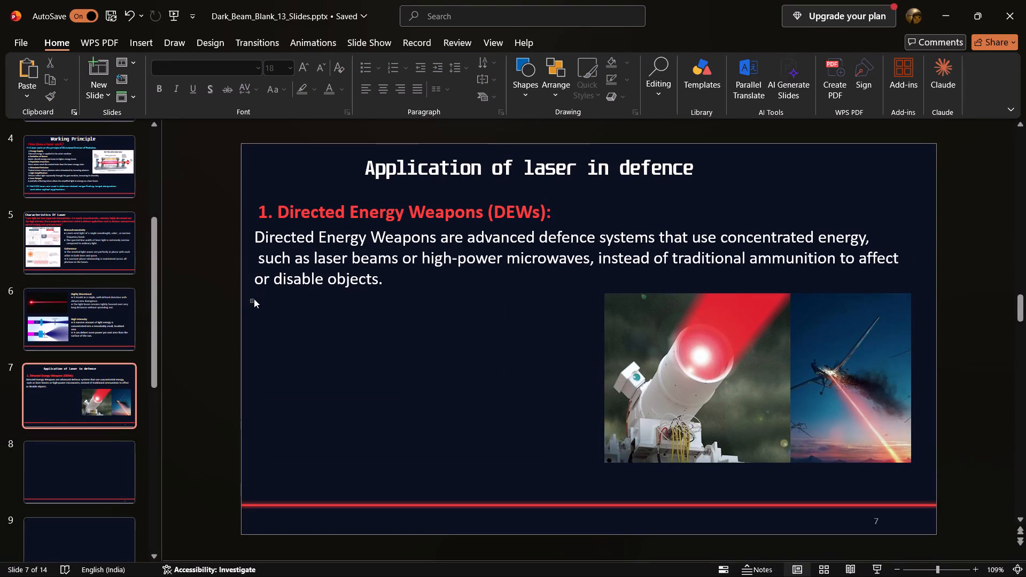
{"action": "triple_click", "coordinate": [254, 299]}
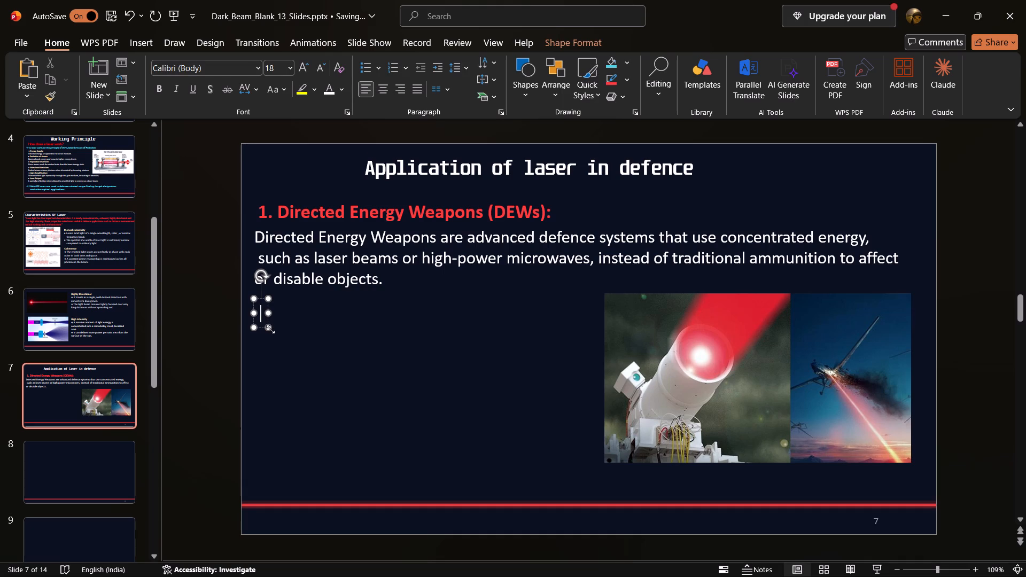
{"action": "left_click_drag", "start_coordinate": [270, 329], "coordinate": [601, 487]}
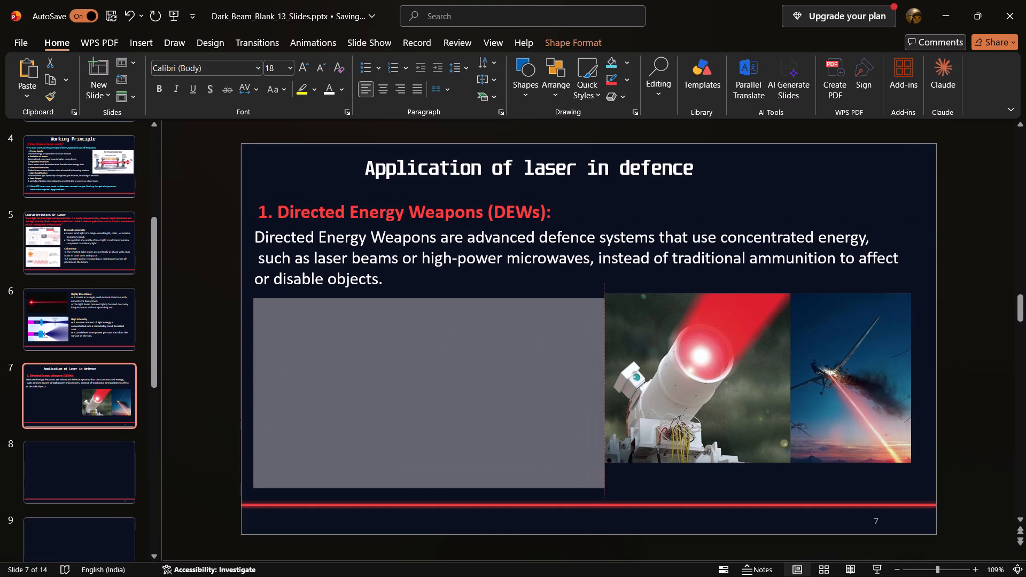
Fit the empty text box between the laser cannon picture and the red line, and paste the four copied key-point sentences into it.
{"action": "left_click_drag", "start_coordinate": [601, 487], "coordinate": [595, 494]}
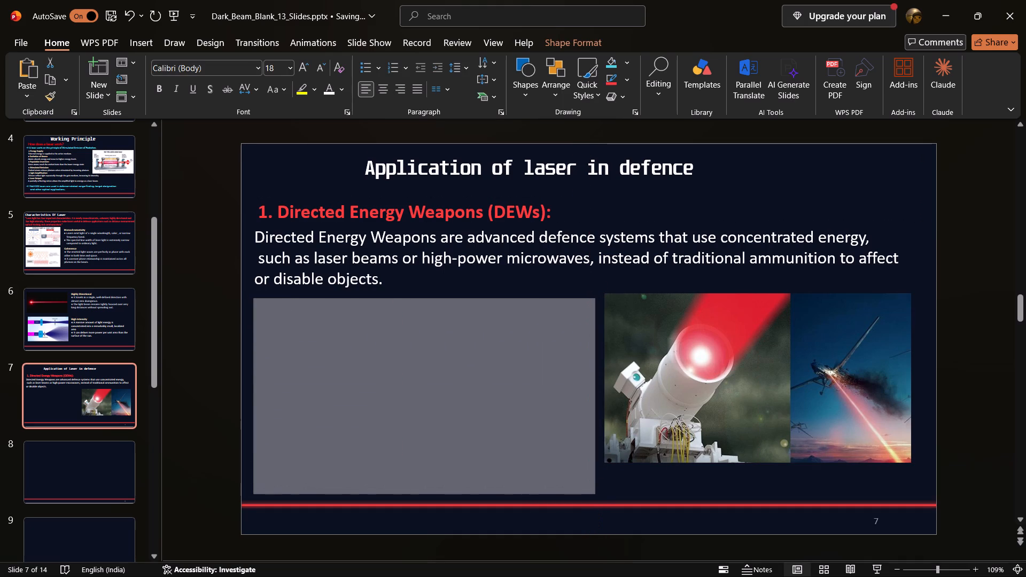
{"action": "left_click_drag", "start_coordinate": [595, 494], "coordinate": [597, 494]}
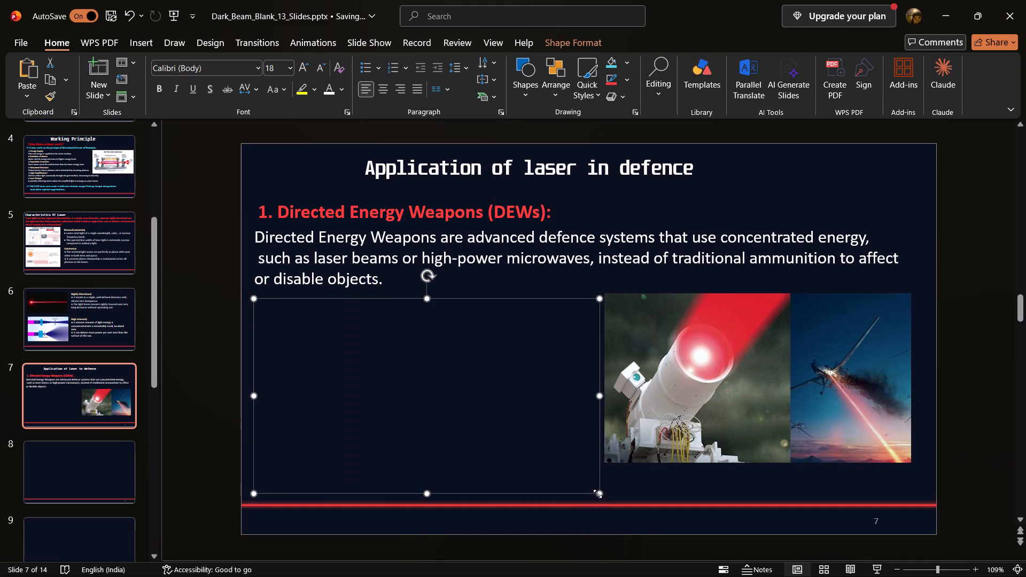
{"action": "left_click", "coordinate": [287, 329]}
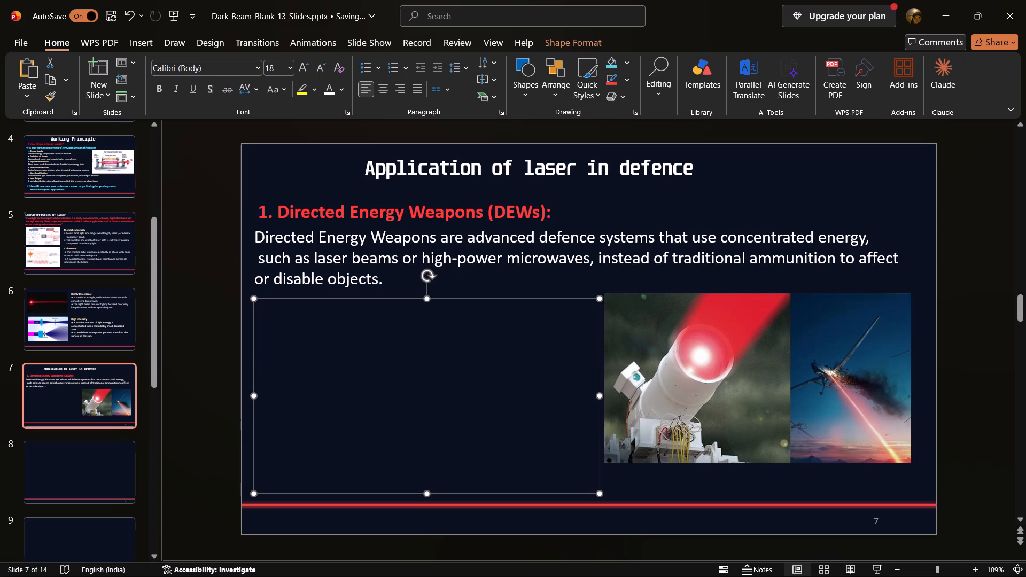
{"action": "key", "text": "ctrl+v"}
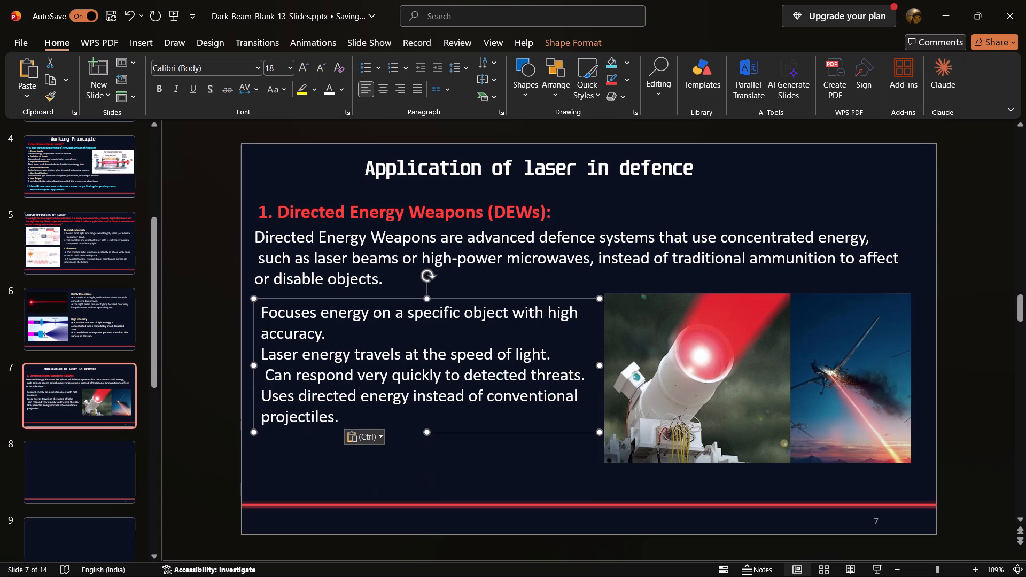
{"action": "left_click", "coordinate": [429, 461]}
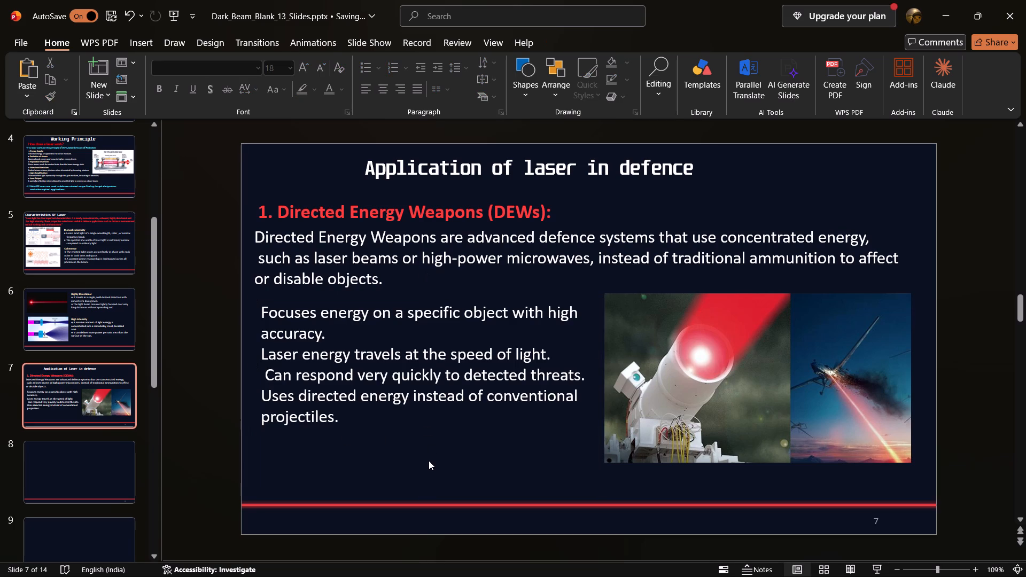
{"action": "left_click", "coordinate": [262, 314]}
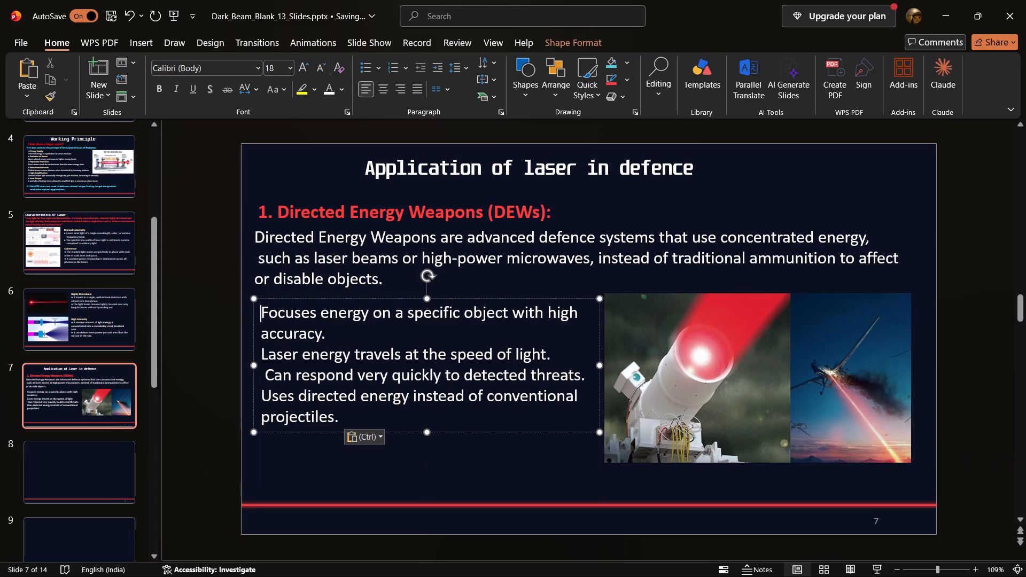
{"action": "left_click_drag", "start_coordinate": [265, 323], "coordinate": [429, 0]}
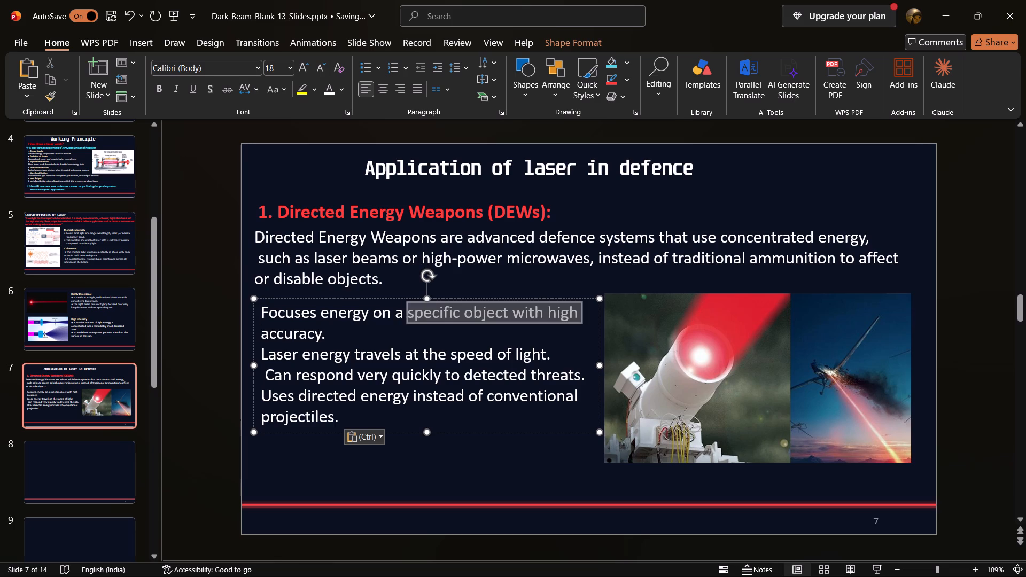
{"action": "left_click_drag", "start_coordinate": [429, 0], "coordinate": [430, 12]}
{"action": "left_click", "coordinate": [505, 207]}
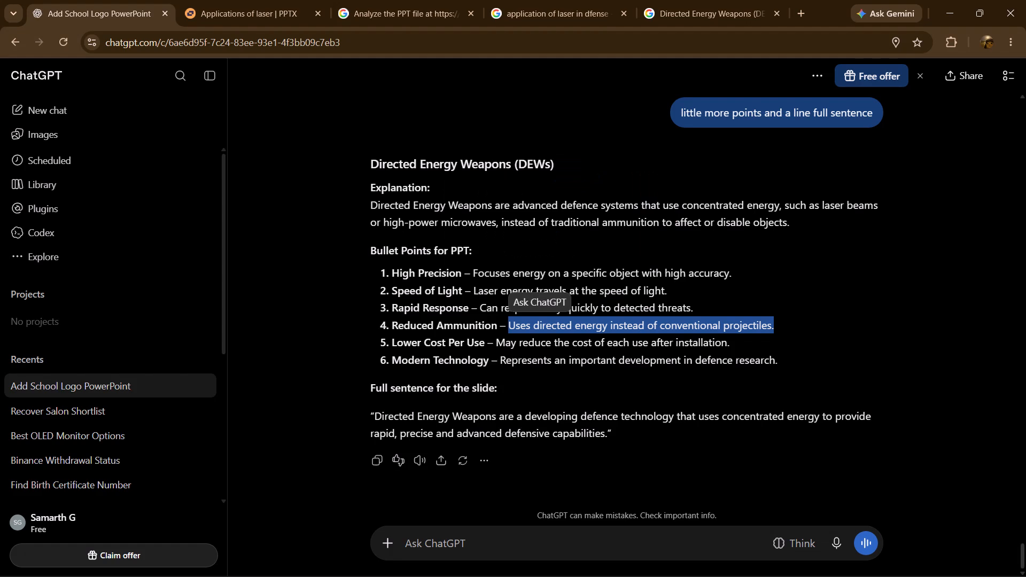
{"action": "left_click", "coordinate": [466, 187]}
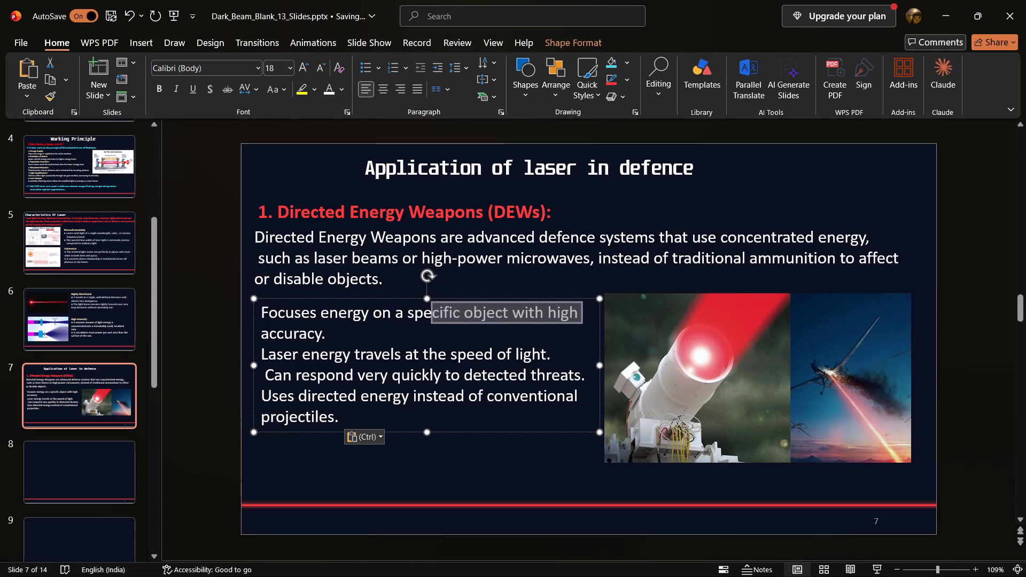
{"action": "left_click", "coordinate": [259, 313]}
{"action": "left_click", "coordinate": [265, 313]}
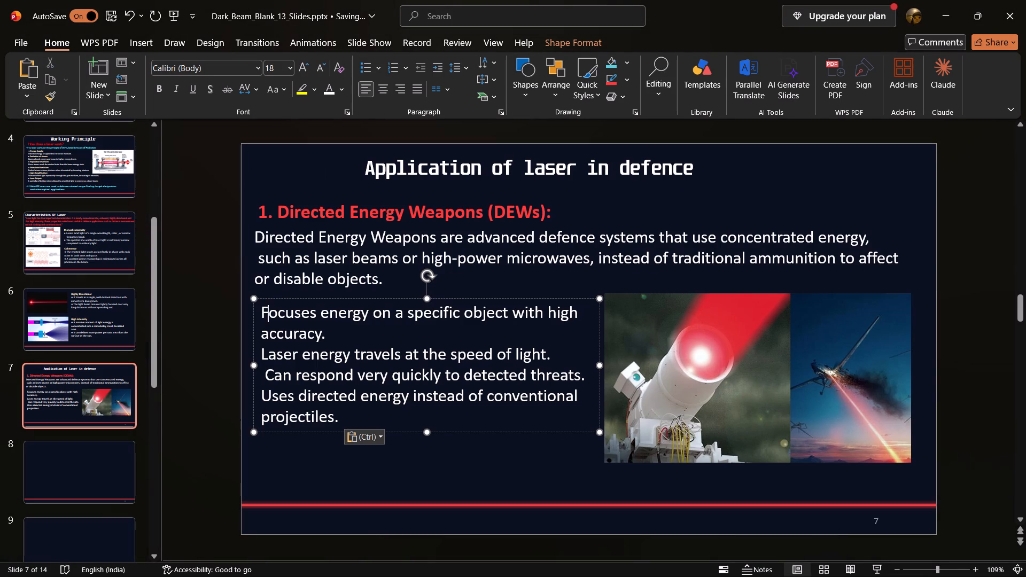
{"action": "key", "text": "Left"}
Copy the round bullet from the "The light beam remains tightly focused" line on slide 6 and paste it before slide 7's first key point.
{"action": "left_click", "coordinate": [90, 285]}
{"action": "left_click", "coordinate": [93, 266]}
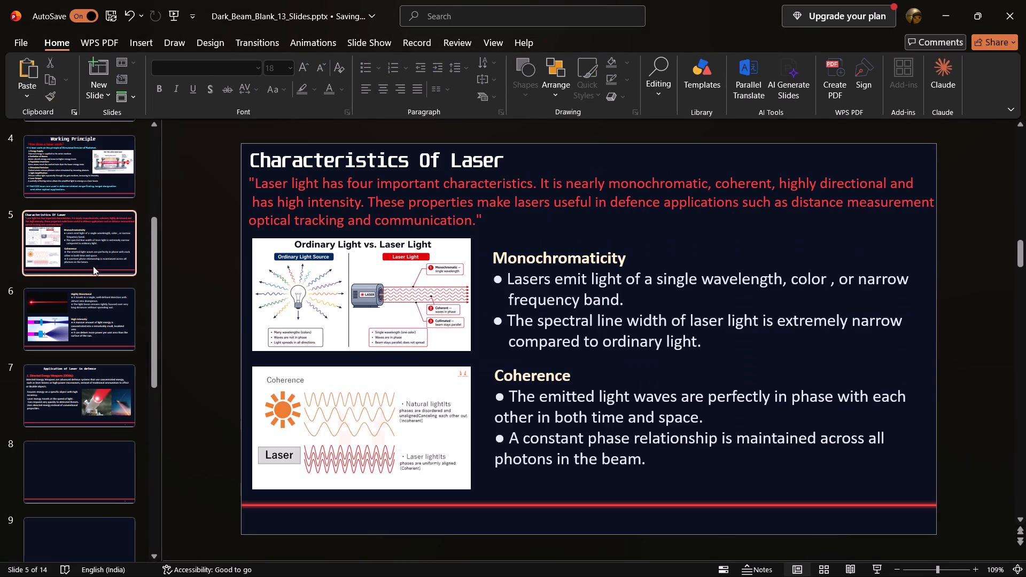
{"action": "left_click", "coordinate": [91, 328]}
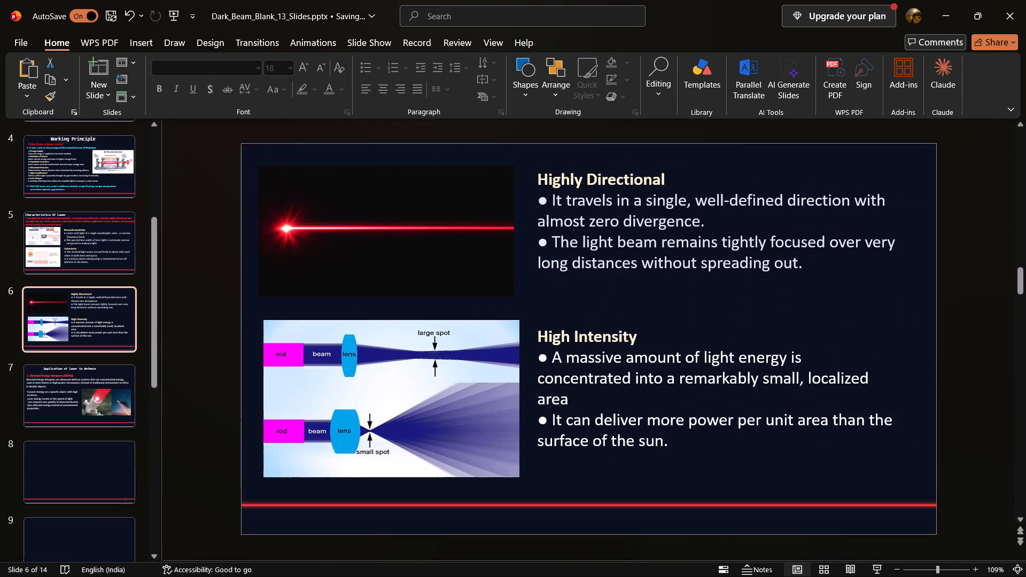
{"action": "left_click", "coordinate": [556, 238]}
{"action": "left_click_drag", "start_coordinate": [554, 237], "coordinate": [541, 233]}
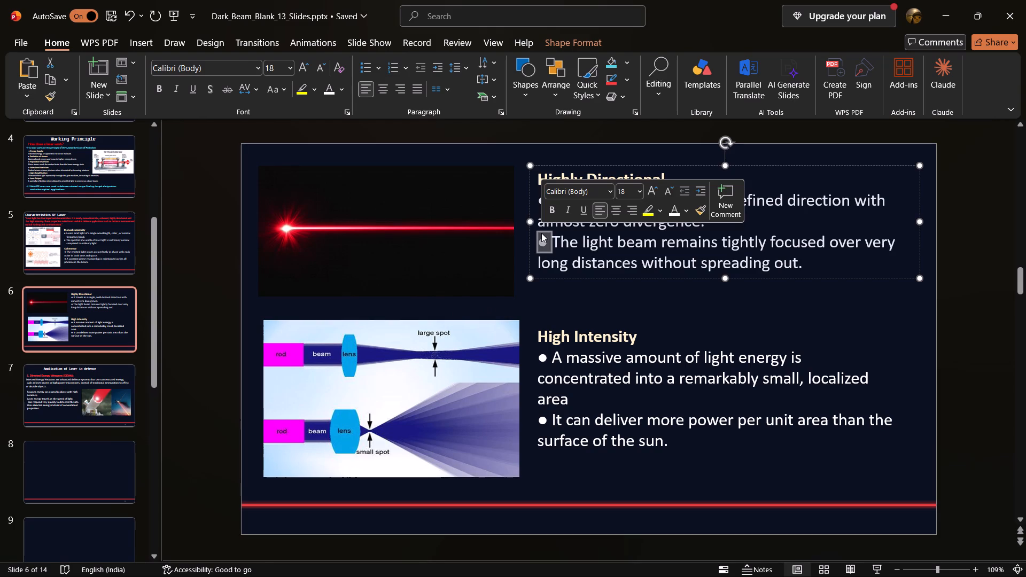
{"action": "key", "text": "ctrl+c"}
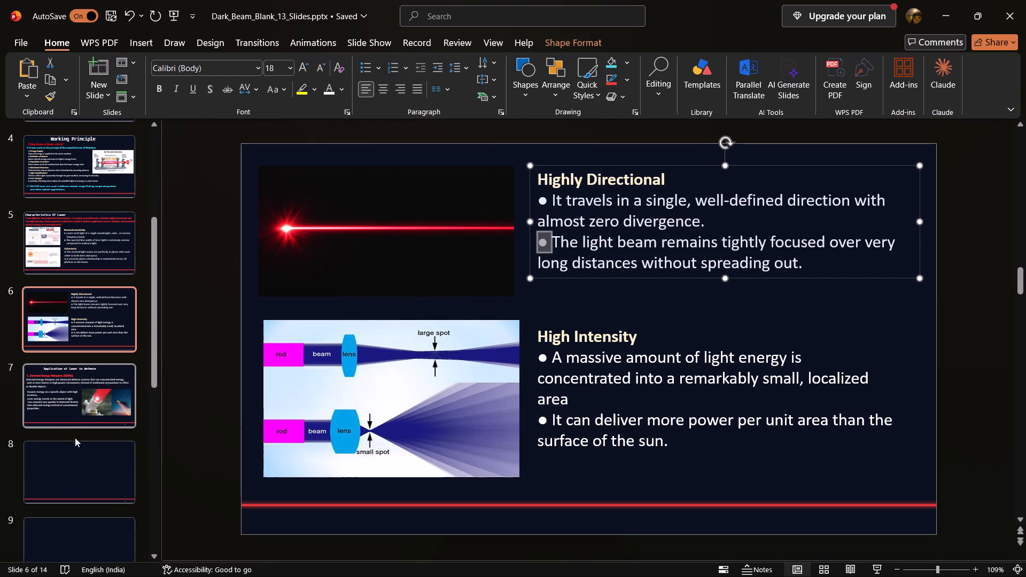
{"action": "left_click", "coordinate": [108, 388]}
{"action": "left_click", "coordinate": [265, 307]}
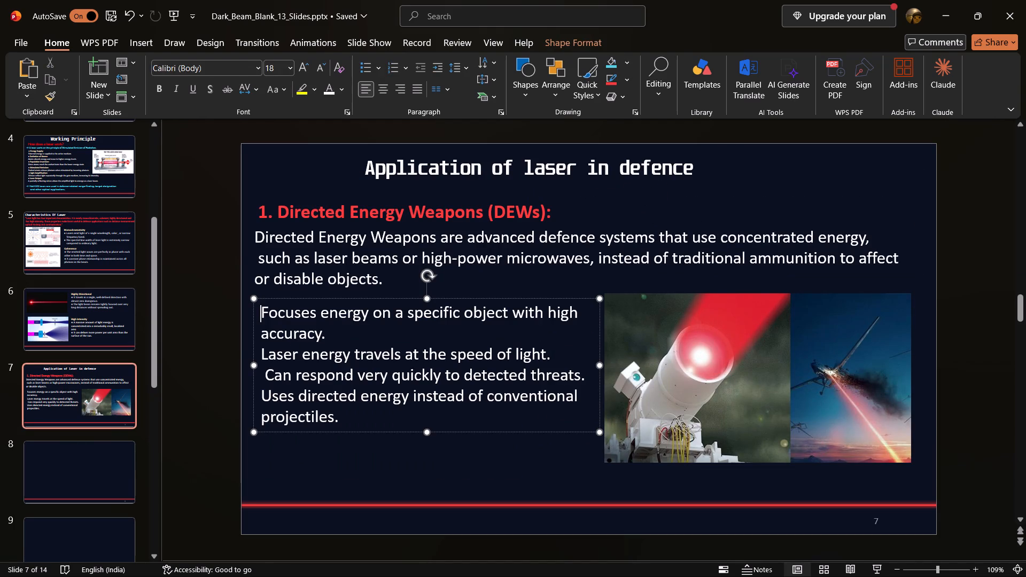
{"action": "key", "text": "ctrl+v"}
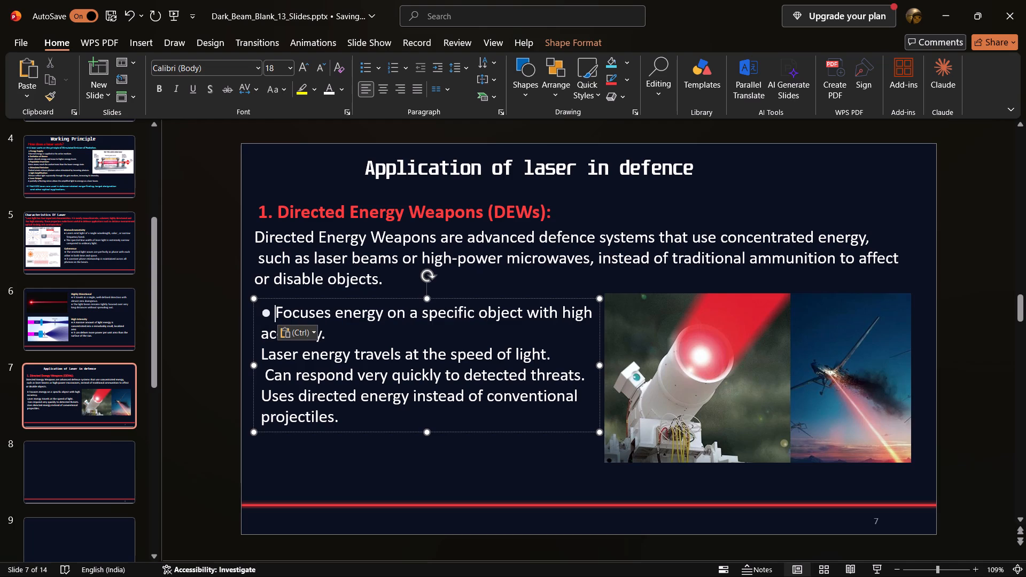
Paste the ● bullet in front of the "Laser energy travels" and "Uses directed energy" lines.
{"action": "key", "text": "Down"}
{"action": "key", "text": "Down"}
{"action": "key", "text": "Left"}
{"action": "key", "text": "Left"}
{"action": "key", "text": "ctrl+v"}
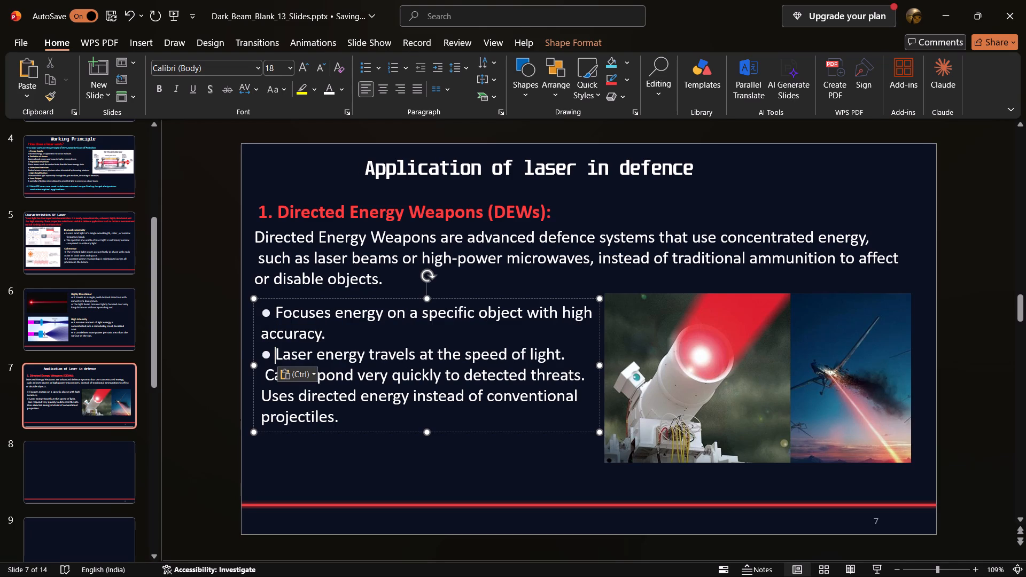
{"action": "key", "text": "Down"}
{"action": "key", "text": "Down"}
{"action": "key", "text": "Left"}
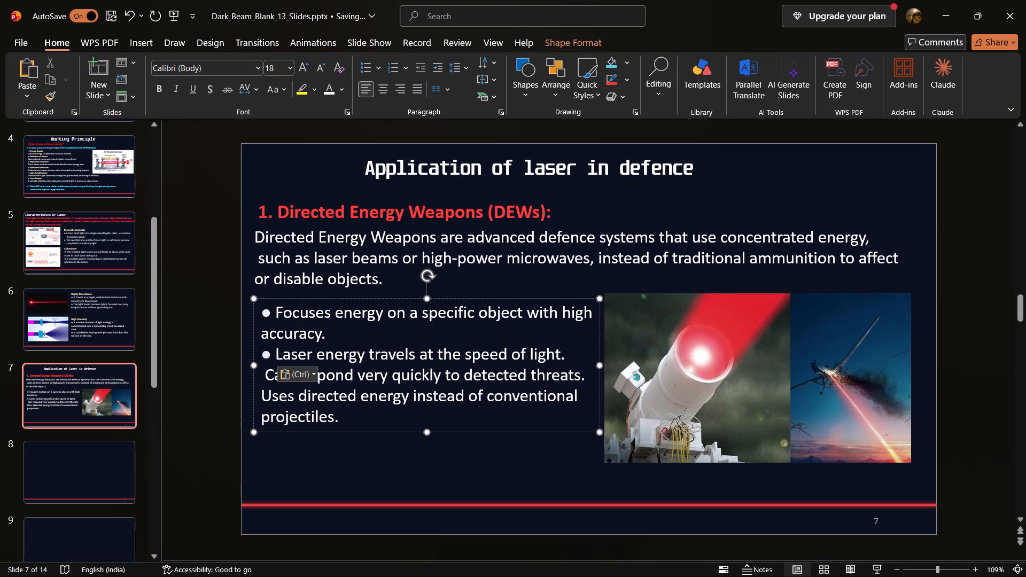
{"action": "key", "text": "ctrl+v"}
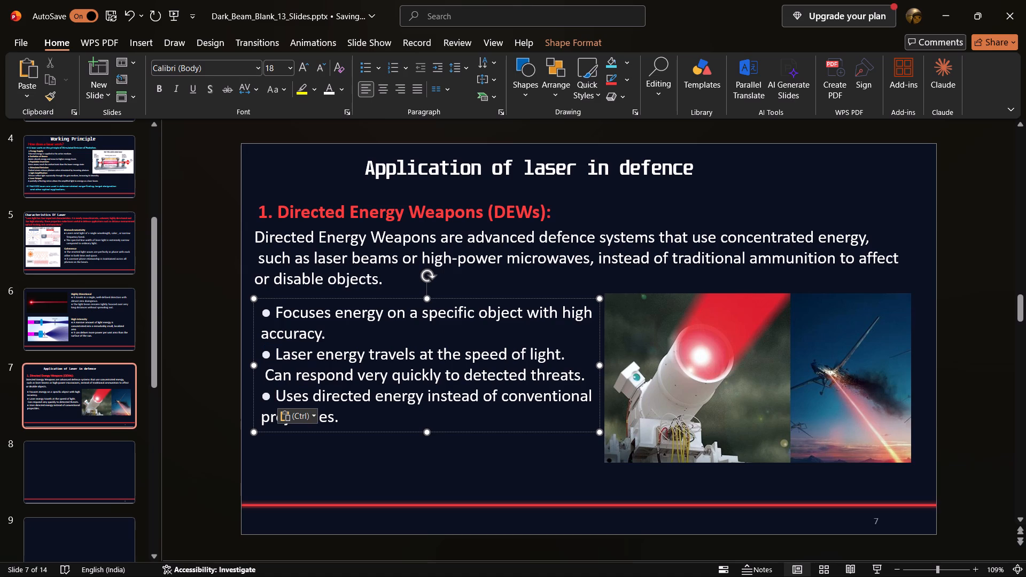
{"action": "left_click", "coordinate": [320, 408]}
{"action": "left_click", "coordinate": [488, 562]}
{"action": "left_click", "coordinate": [502, 521]}
{"action": "left_click", "coordinate": [465, 331]}
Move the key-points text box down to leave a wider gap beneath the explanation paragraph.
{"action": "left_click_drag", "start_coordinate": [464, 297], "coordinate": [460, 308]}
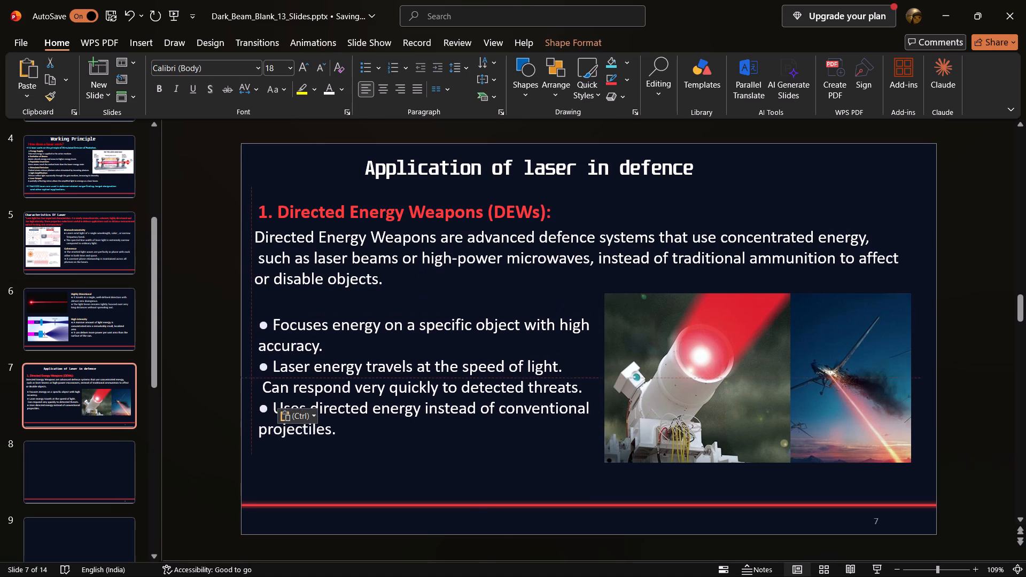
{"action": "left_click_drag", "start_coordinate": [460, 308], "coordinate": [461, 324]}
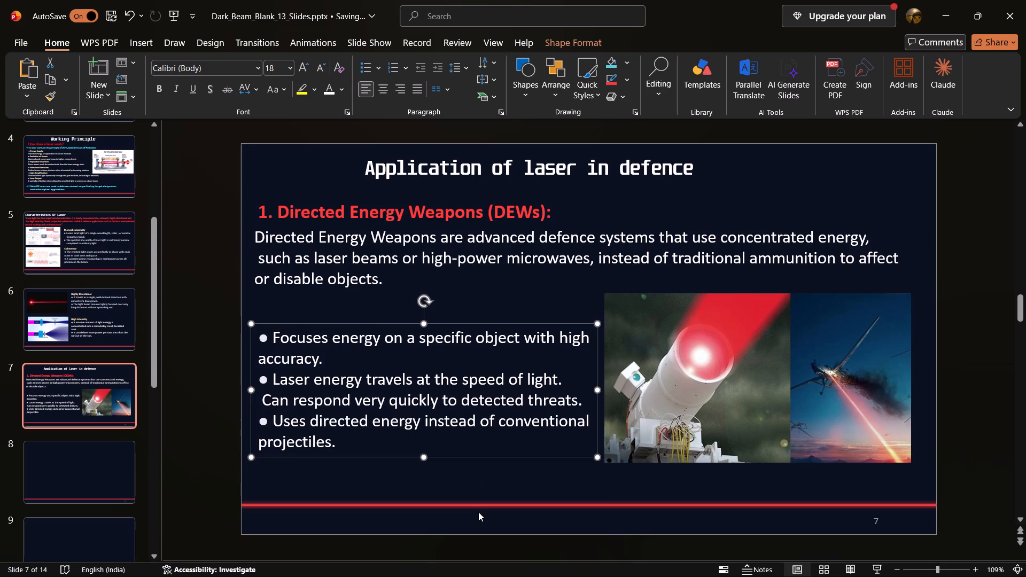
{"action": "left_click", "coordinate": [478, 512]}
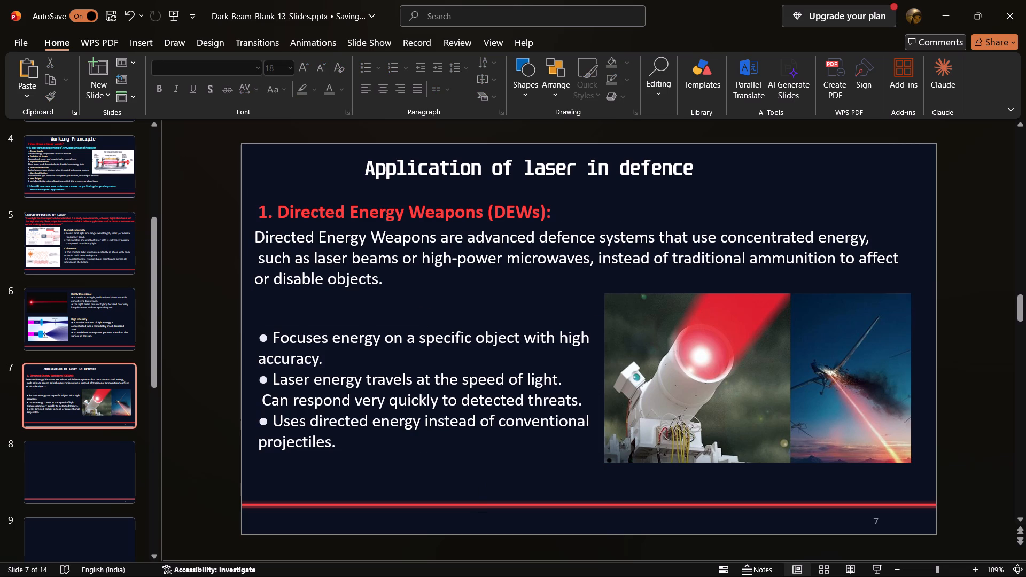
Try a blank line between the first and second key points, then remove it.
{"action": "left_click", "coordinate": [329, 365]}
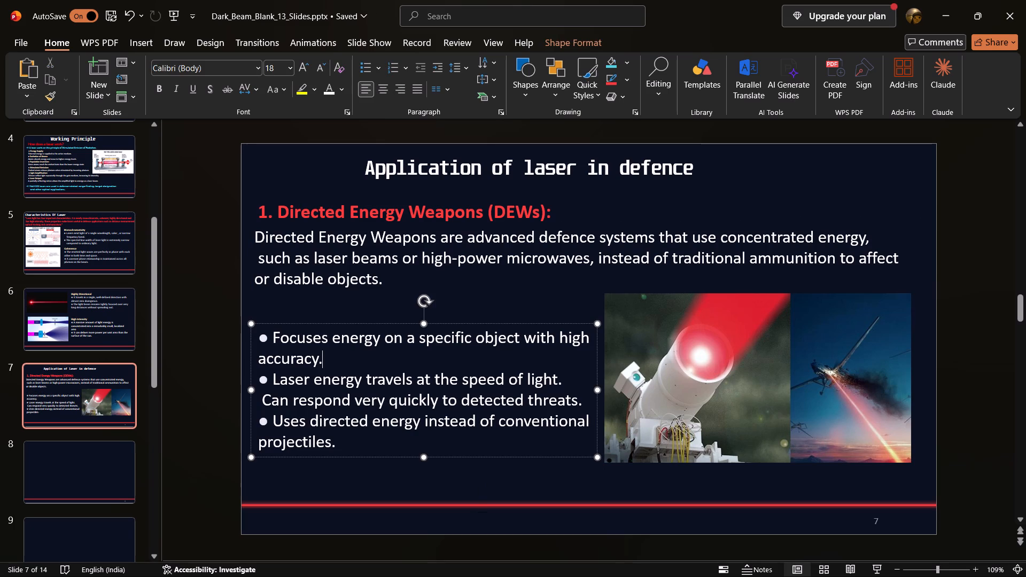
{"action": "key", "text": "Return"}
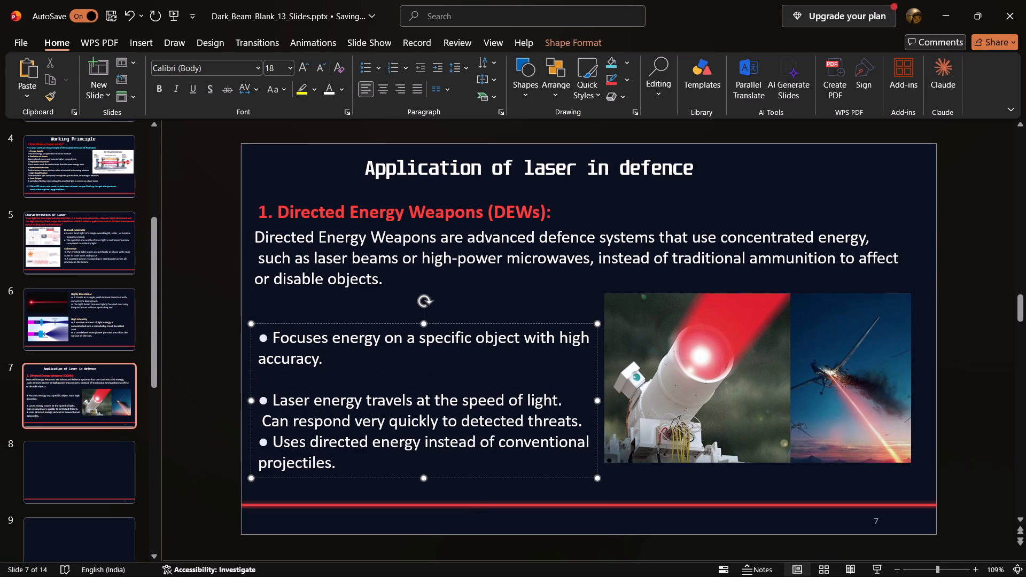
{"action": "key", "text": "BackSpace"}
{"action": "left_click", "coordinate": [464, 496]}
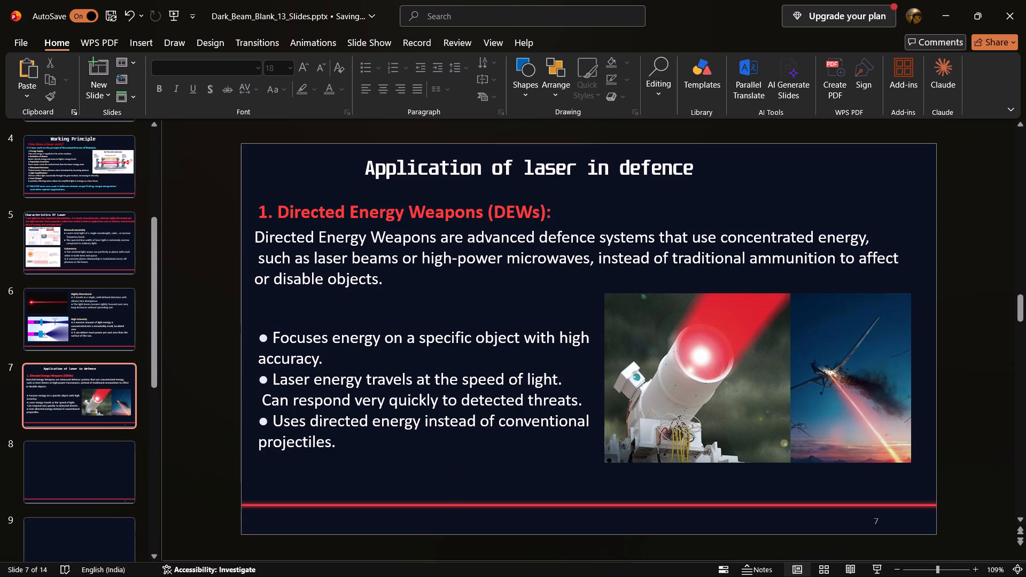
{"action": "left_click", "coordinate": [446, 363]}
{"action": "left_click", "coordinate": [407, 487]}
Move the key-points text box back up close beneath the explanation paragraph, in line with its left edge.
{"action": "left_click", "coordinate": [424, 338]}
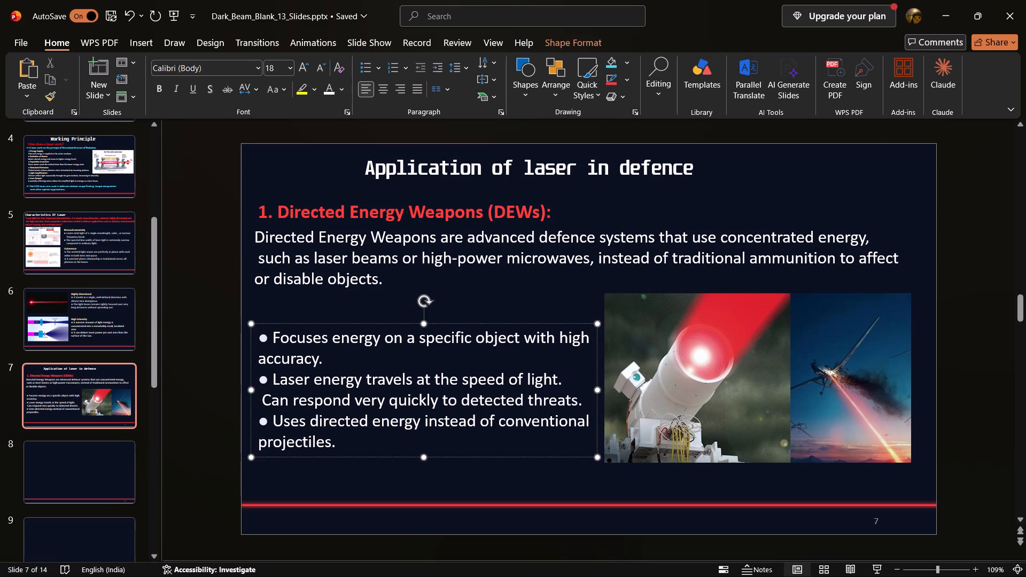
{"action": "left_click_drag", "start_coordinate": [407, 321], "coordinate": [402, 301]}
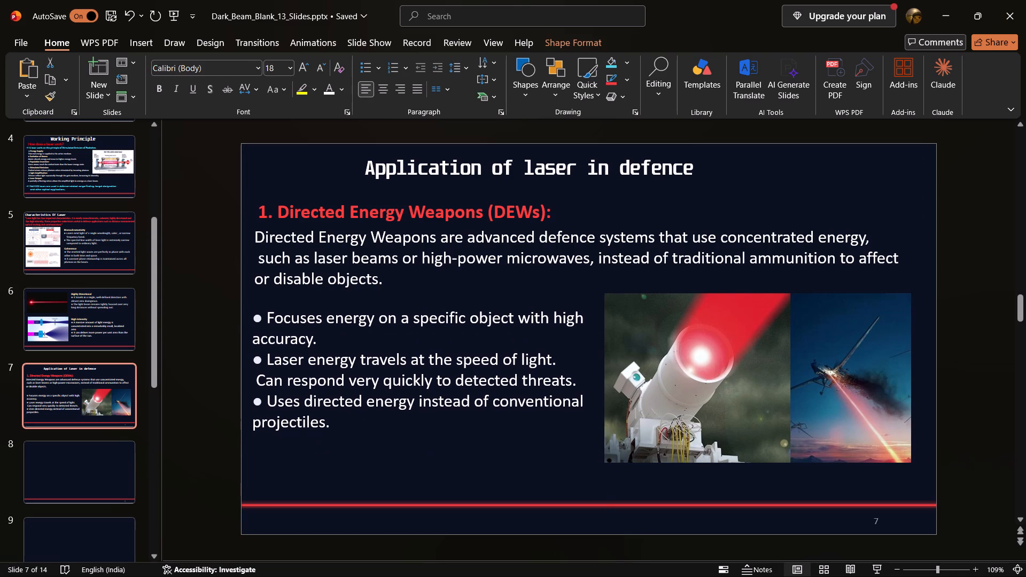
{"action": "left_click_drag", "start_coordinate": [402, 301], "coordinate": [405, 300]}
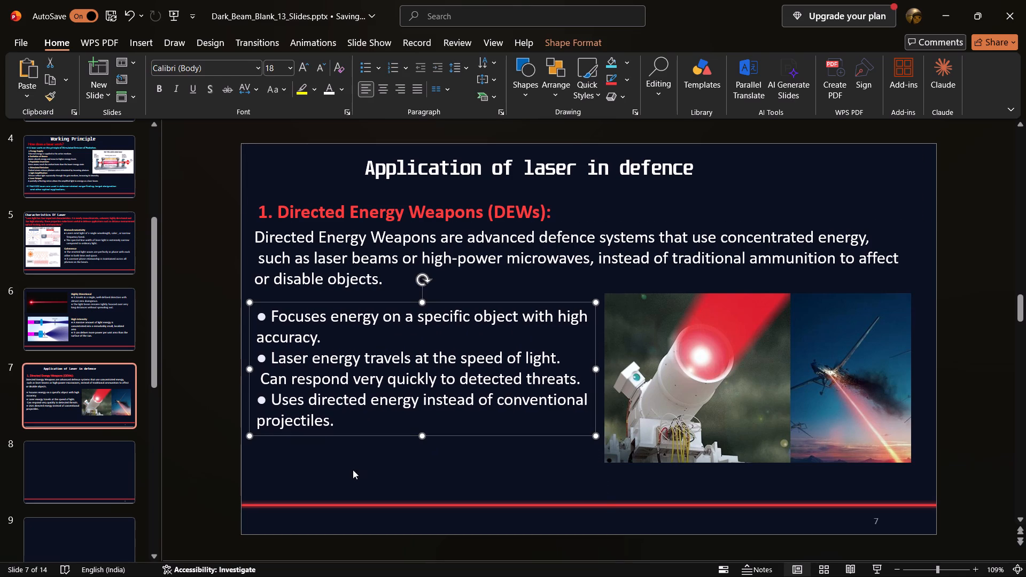
Set the font size of all the key-point text to 20.
{"action": "left_click", "coordinate": [353, 431]}
{"action": "left_click", "coordinate": [346, 406]}
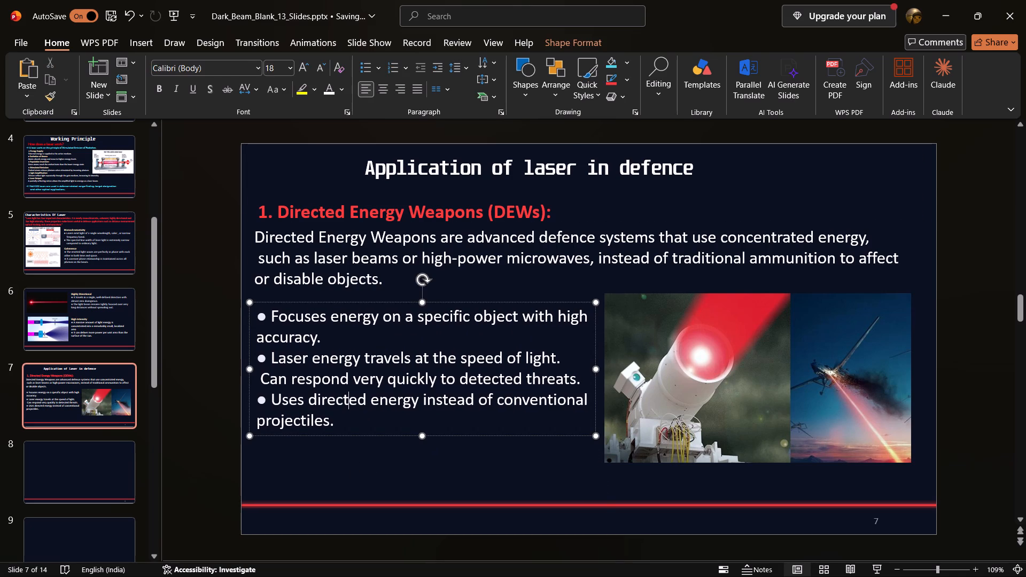
{"action": "key", "text": "ctrl+a"}
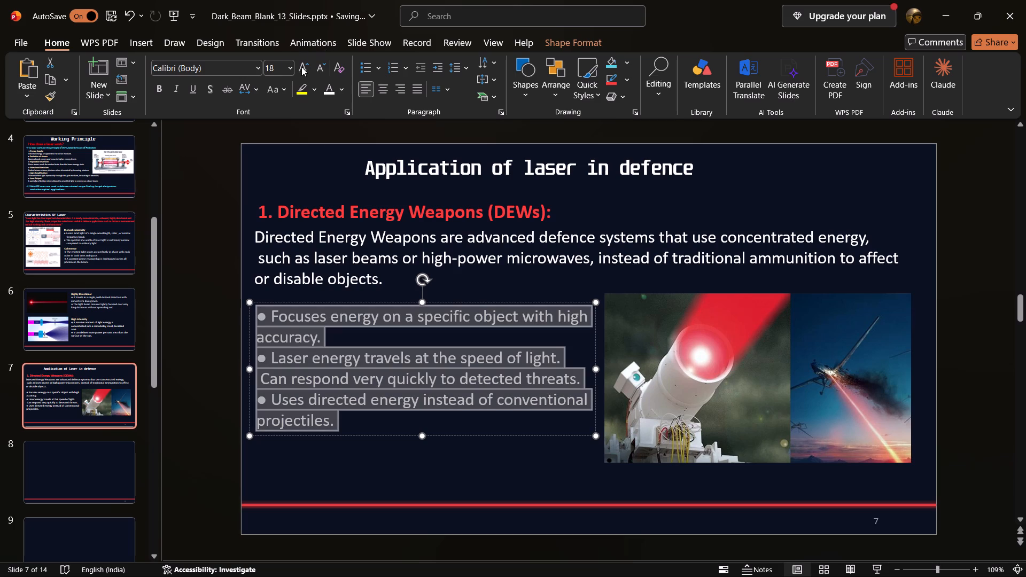
{"action": "left_click", "coordinate": [317, 69]}
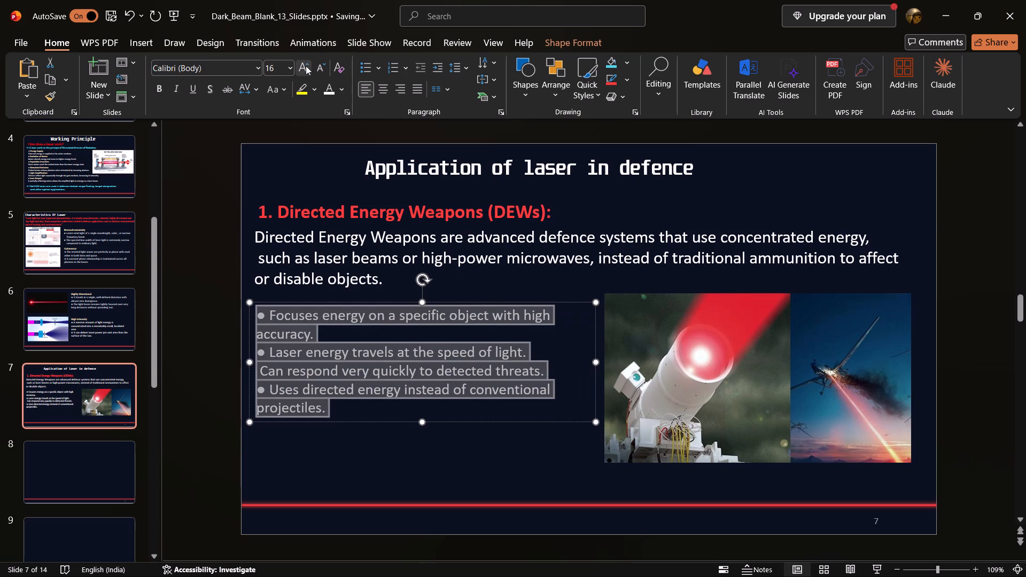
{"action": "left_click", "coordinate": [306, 66]}
{"action": "left_click", "coordinate": [306, 66]}
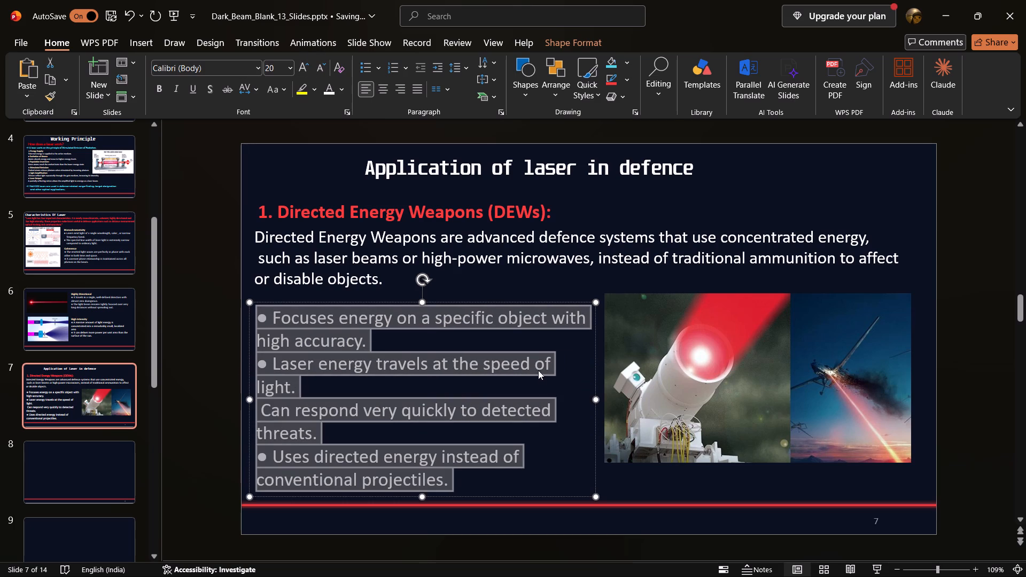
{"action": "left_click", "coordinate": [540, 374]}
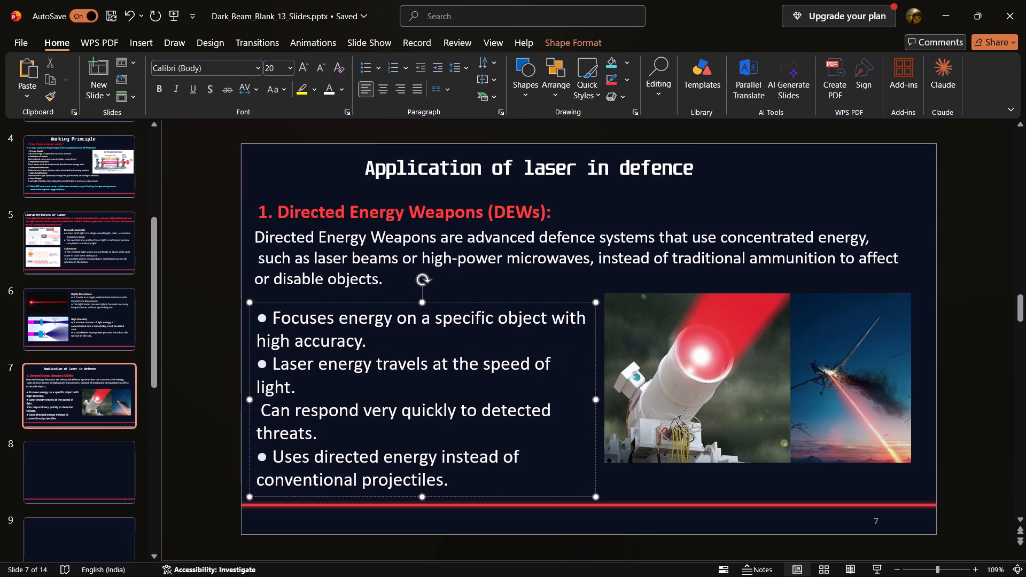
Cut the first key point, "Focuses energy on a specific object with high accuracy.", with its bullet from the text box.
{"action": "left_click", "coordinate": [400, 337]}
{"action": "left_click_drag", "start_coordinate": [398, 337], "coordinate": [281, 314]}
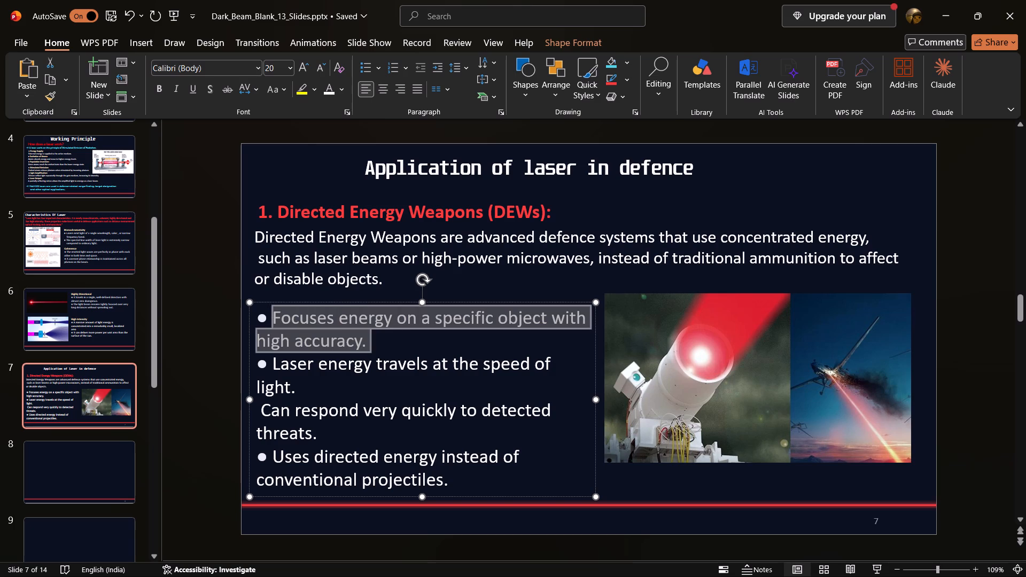
{"action": "left_click_drag", "start_coordinate": [281, 314], "coordinate": [253, 315]}
{"action": "key", "text": "ctrl+c"}
{"action": "key", "text": "ctrl+x"}
{"action": "double_click", "coordinate": [435, 485]}
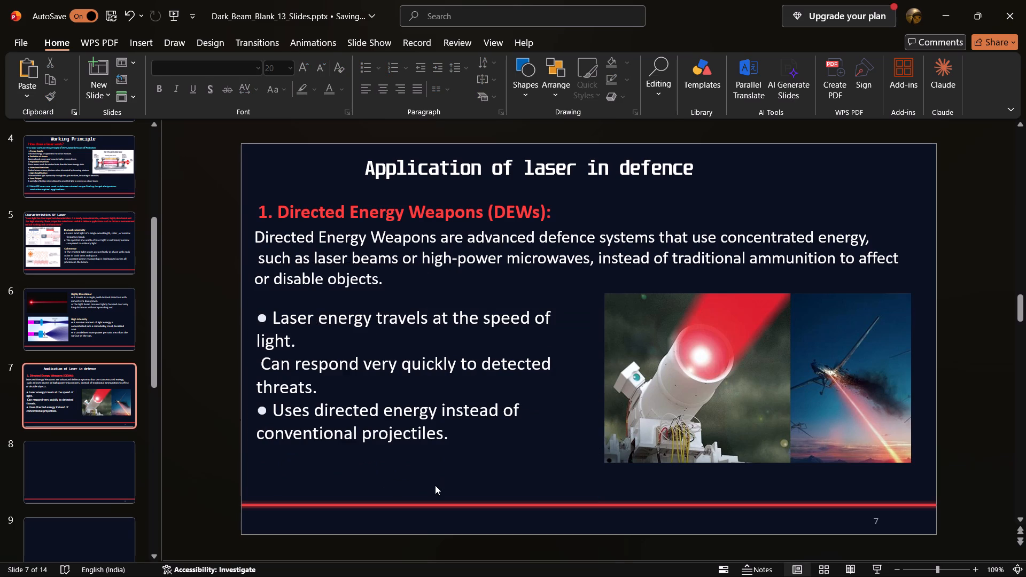
Move the text box with the remaining key points over the pictures, clearing the area beneath the explanation.
{"action": "left_click", "coordinate": [274, 445]}
{"action": "left_click_drag", "start_coordinate": [274, 445], "coordinate": [302, 402]}
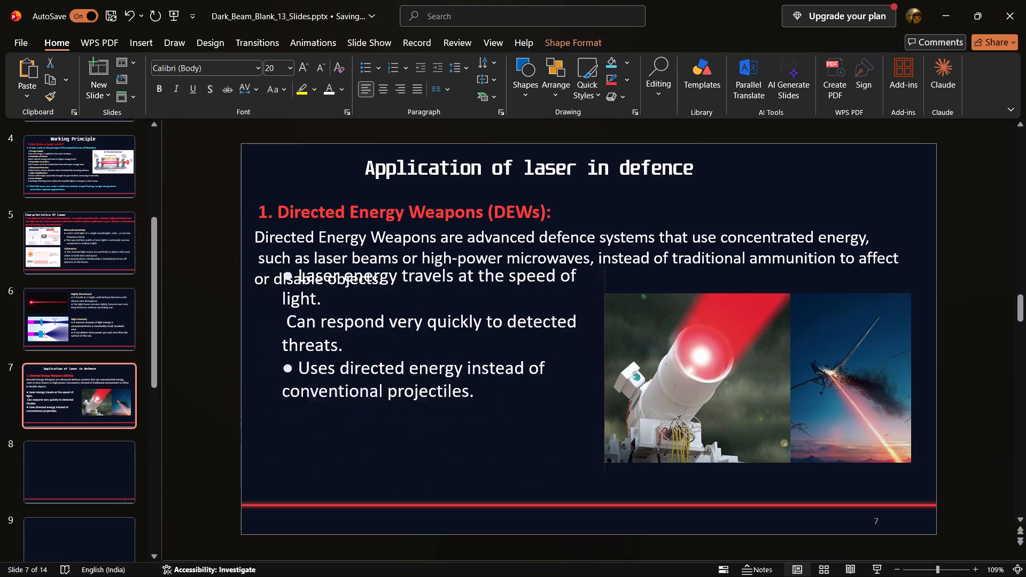
{"action": "left_click_drag", "start_coordinate": [302, 402], "coordinate": [547, 442]}
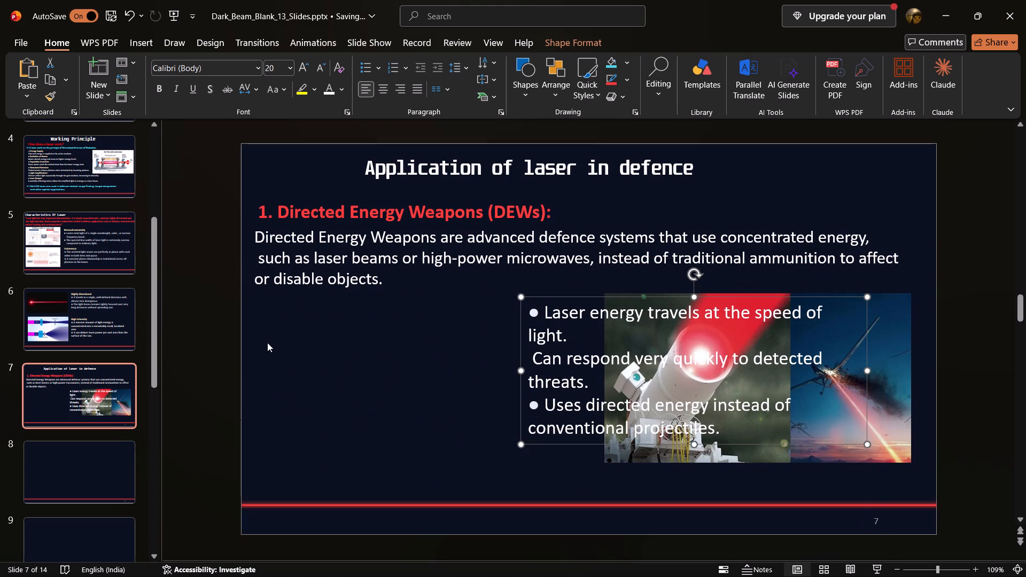
Paste the cut key point into a new text box beneath the explanation paragraph's left edge.
{"action": "left_click", "coordinate": [240, 298]}
{"action": "triple_click", "coordinate": [256, 305]}
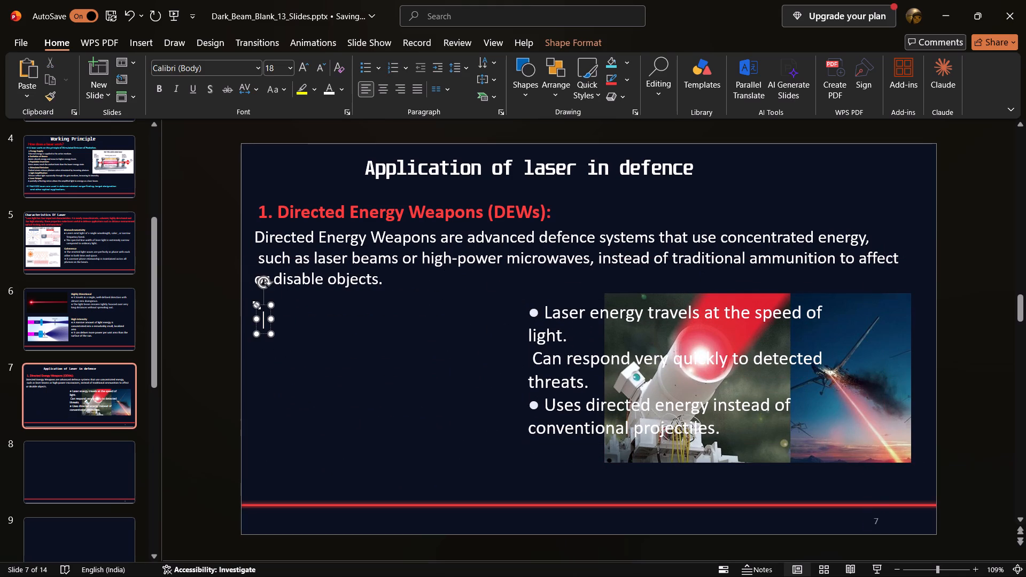
{"action": "key", "text": "ctrl+v"}
{"action": "left_click", "coordinate": [349, 445]}
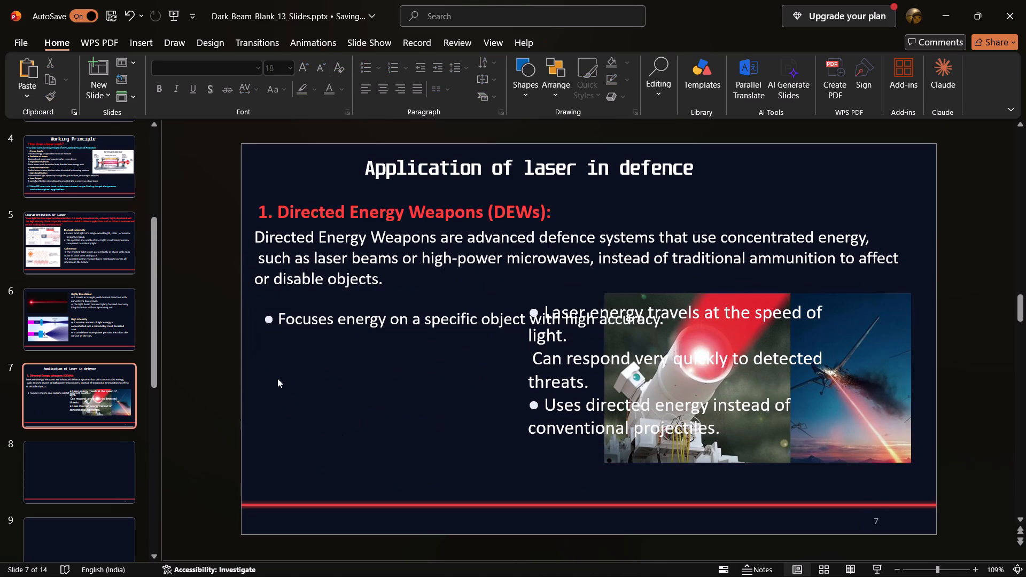
{"action": "triple_click", "coordinate": [265, 367]}
{"action": "left_click", "coordinate": [607, 341]}
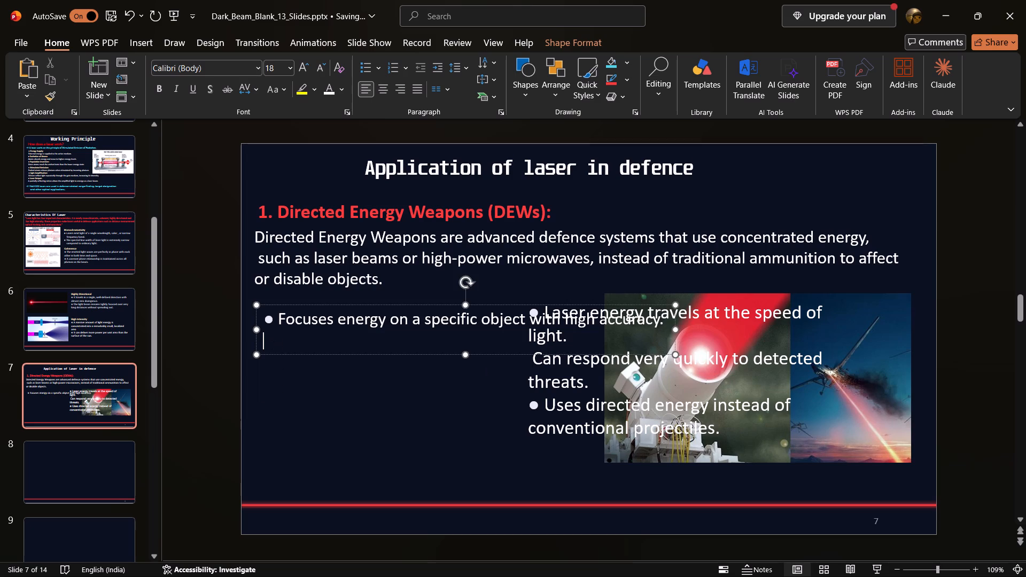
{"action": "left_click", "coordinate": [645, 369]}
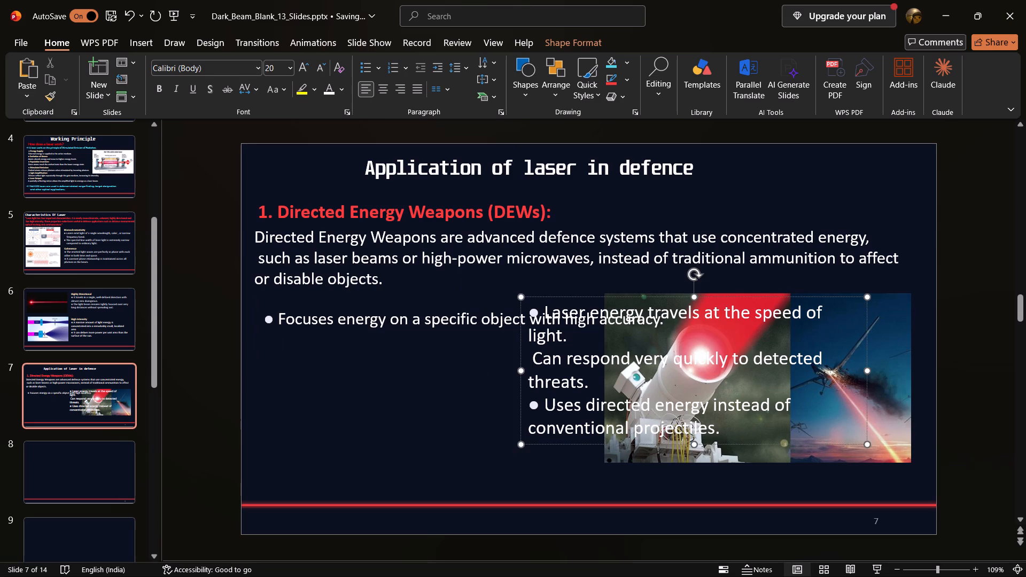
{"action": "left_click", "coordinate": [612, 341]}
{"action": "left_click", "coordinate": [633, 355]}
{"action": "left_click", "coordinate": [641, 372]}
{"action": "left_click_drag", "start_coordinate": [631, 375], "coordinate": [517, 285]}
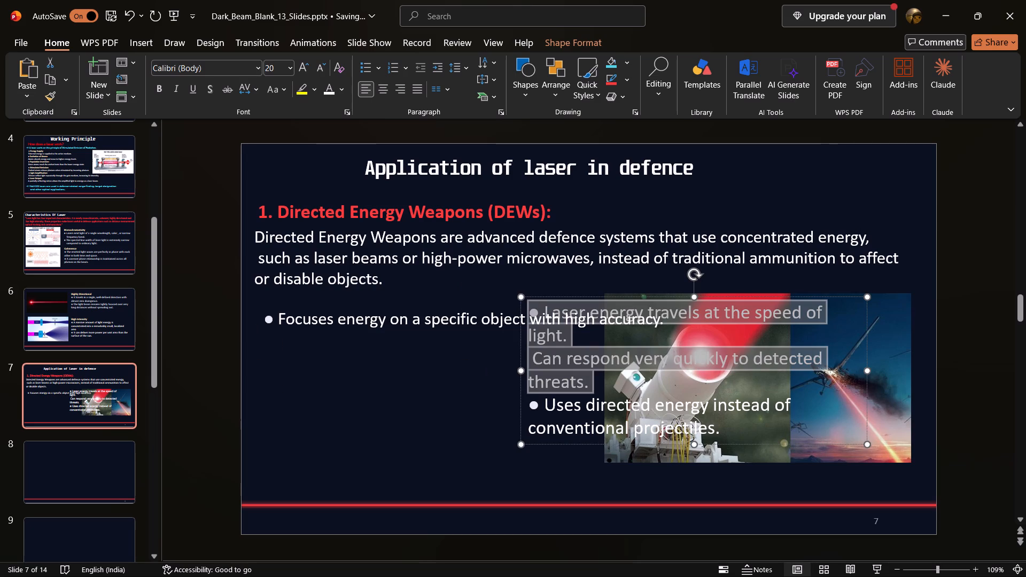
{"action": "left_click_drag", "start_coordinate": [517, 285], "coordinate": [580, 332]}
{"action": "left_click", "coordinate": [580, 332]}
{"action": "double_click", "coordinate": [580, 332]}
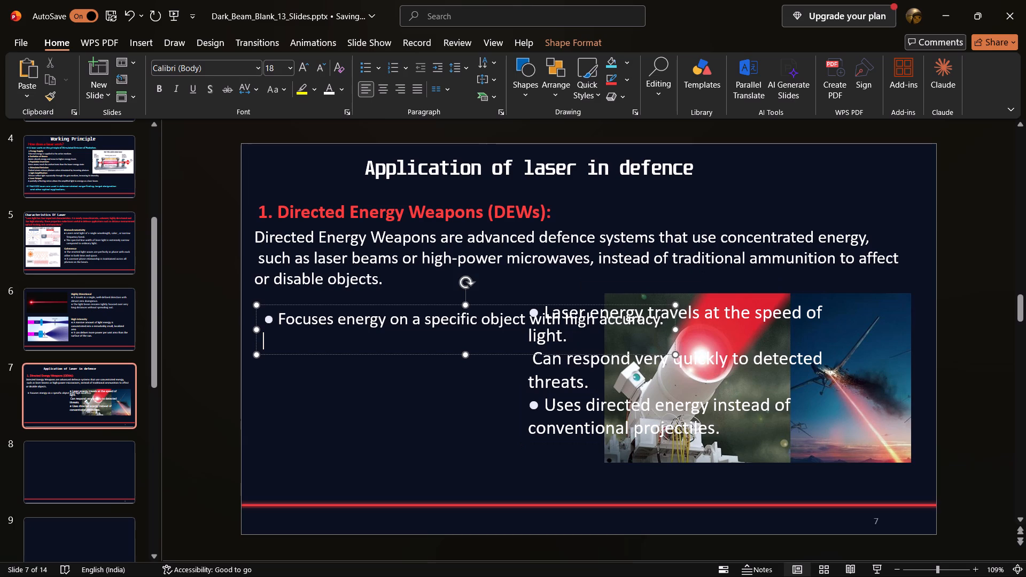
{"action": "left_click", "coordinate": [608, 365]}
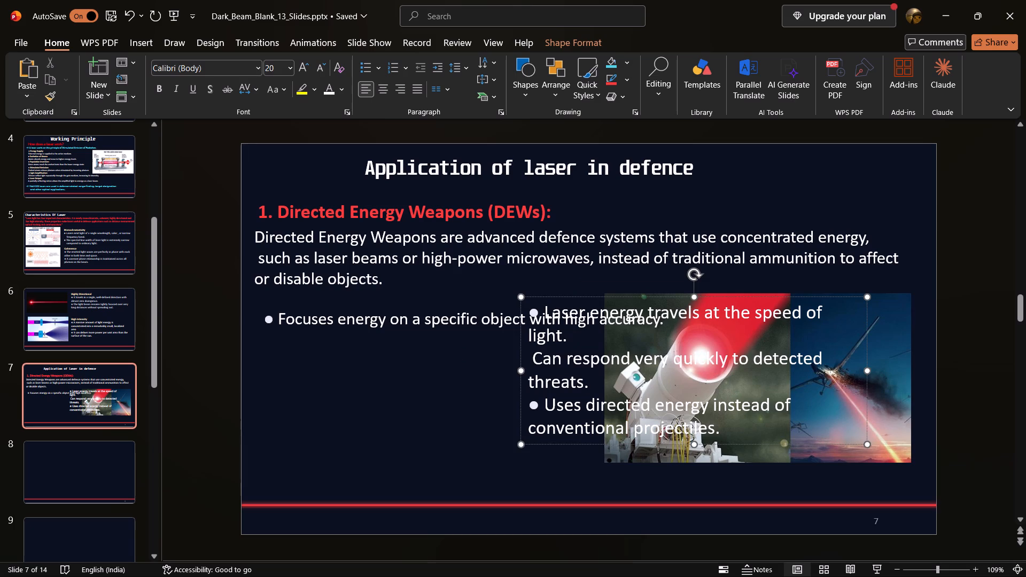
Shift the text box "Focuses energy on a specific object with high accuracy." slightly right and down beneath the explanation.
{"action": "key", "text": "Up"}
{"action": "left_click_drag", "start_coordinate": [581, 353], "coordinate": [604, 360]}
{"action": "left_click_drag", "start_coordinate": [588, 325], "coordinate": [574, 321]}
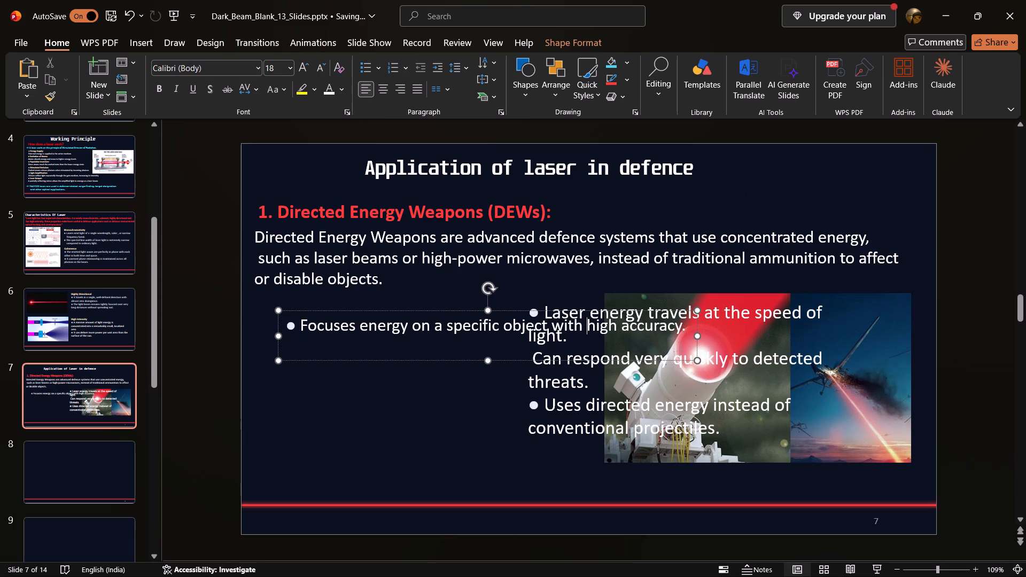
{"action": "left_click_drag", "start_coordinate": [574, 321], "coordinate": [562, 319]}
Cut the bulleted point "Laser energy travels at the speed of light." and paste it into a new text box below the first key point.
{"action": "left_click", "coordinate": [607, 354]}
{"action": "left_click", "coordinate": [621, 377]}
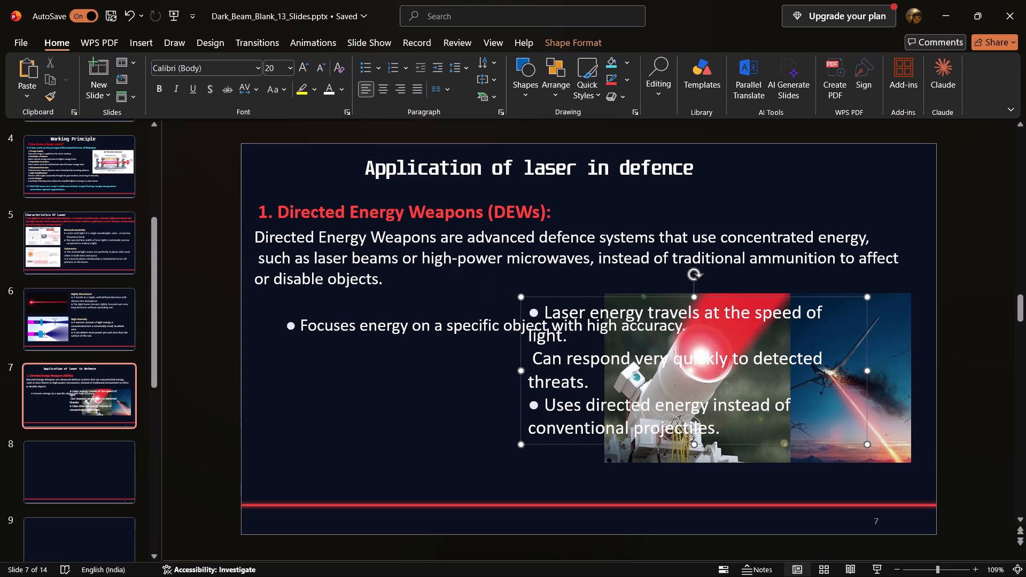
{"action": "left_click_drag", "start_coordinate": [577, 346], "coordinate": [643, 382]}
{"action": "left_click", "coordinate": [643, 382]}
{"action": "left_click", "coordinate": [753, 322]}
{"action": "left_click", "coordinate": [757, 332]}
{"action": "left_click_drag", "start_coordinate": [757, 332], "coordinate": [735, 324]}
{"action": "left_click_drag", "start_coordinate": [735, 324], "coordinate": [509, 297]}
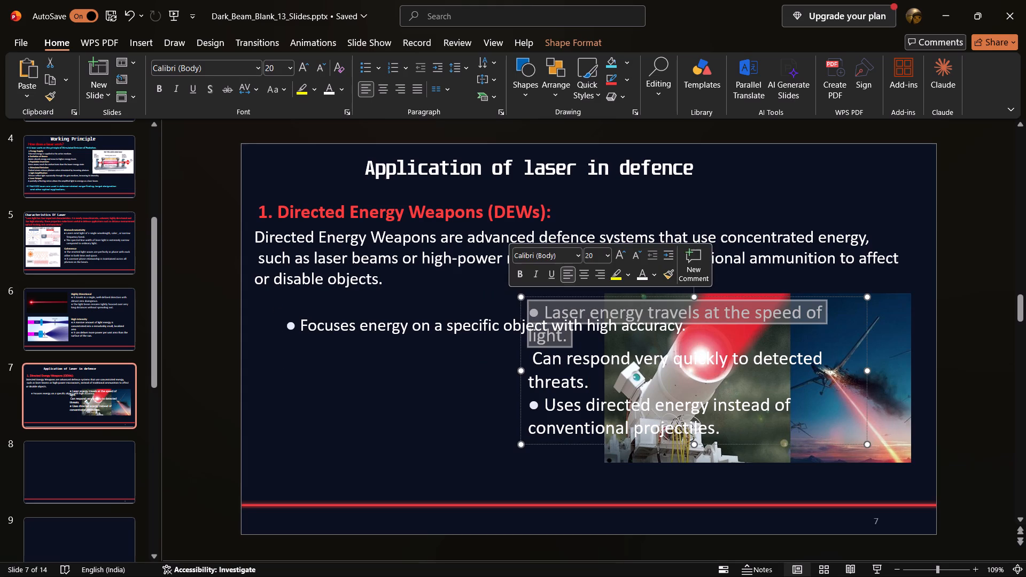
{"action": "key", "text": "ctrl+c"}
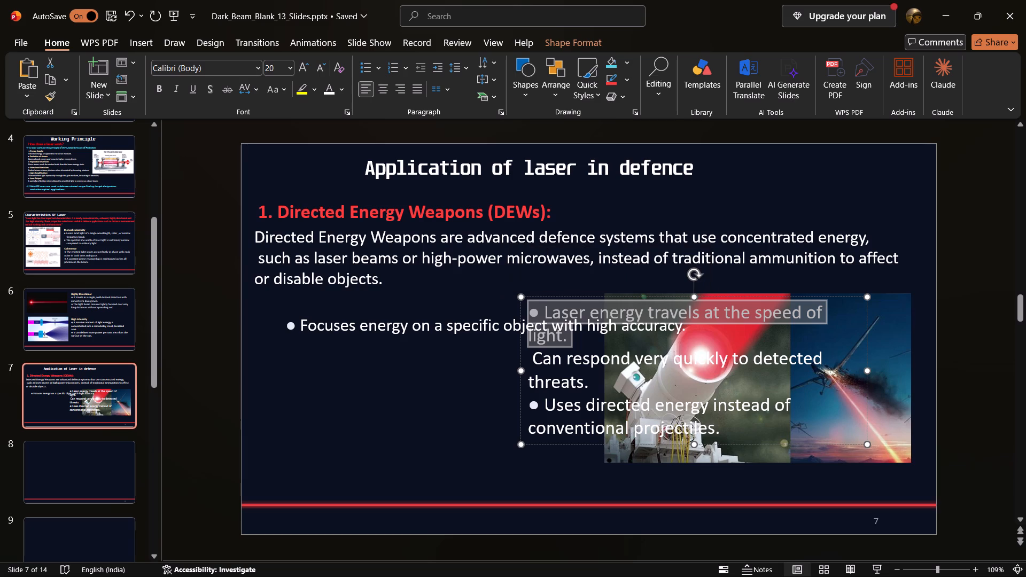
{"action": "key", "text": "ctrl+x"}
{"action": "triple_click", "coordinate": [289, 380]}
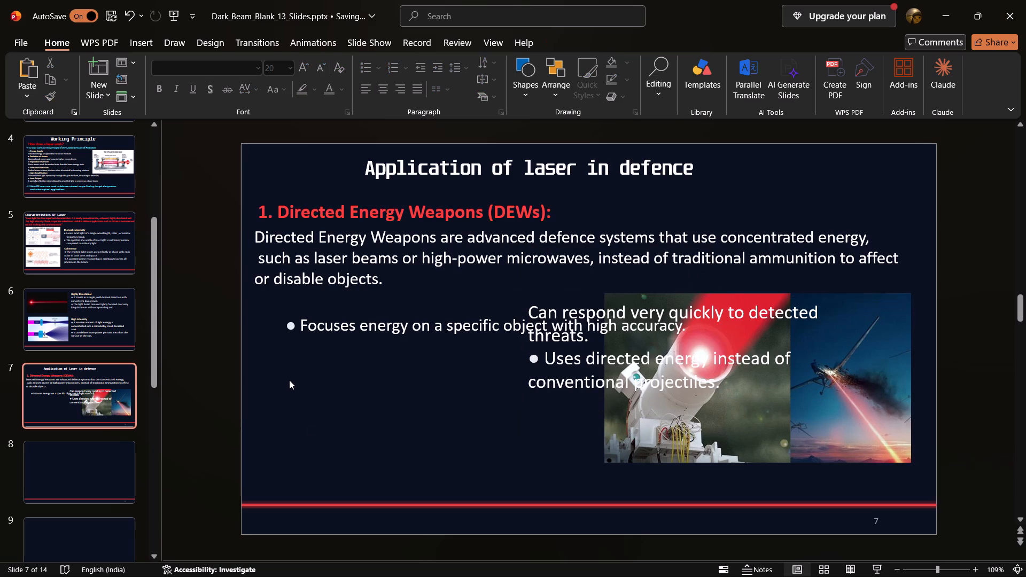
{"action": "key", "text": "ctrl+v"}
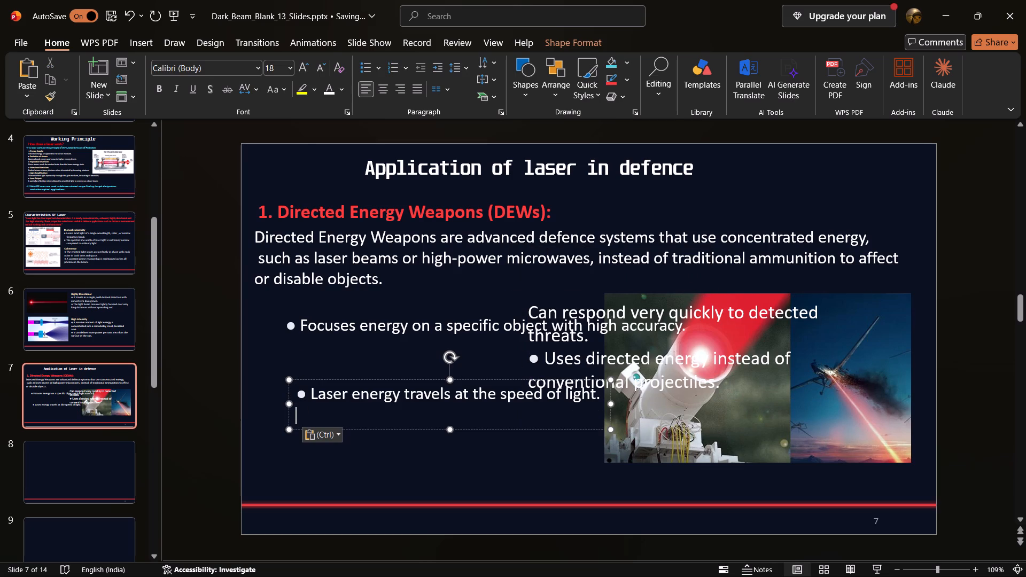
Move the "Laser energy travels at the speed of light." text box up and left, directly beneath the first key point.
{"action": "left_click_drag", "start_coordinate": [471, 385], "coordinate": [469, 380]}
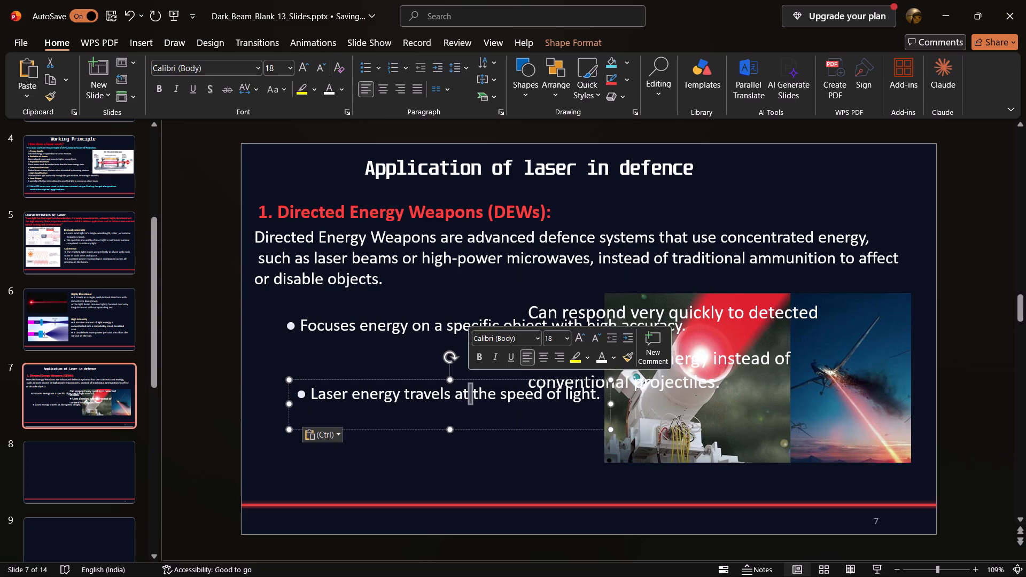
{"action": "left_click_drag", "start_coordinate": [469, 380], "coordinate": [411, 347]}
Copy "Can respond very quickly to detected threats." into a new text box in the empty area below the laser energy point.
{"action": "triple_click", "coordinate": [429, 427]}
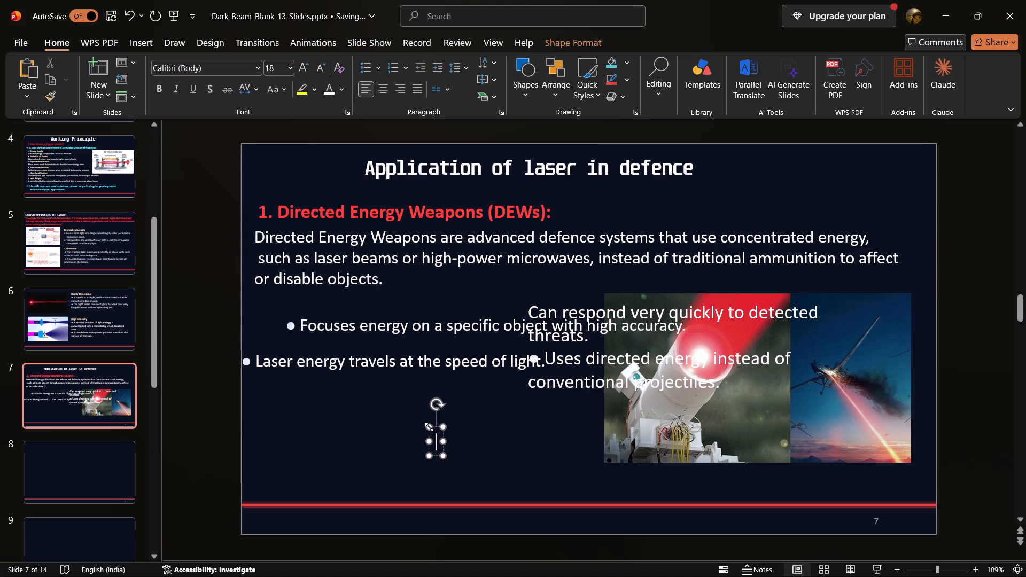
{"action": "left_click", "coordinate": [592, 337]}
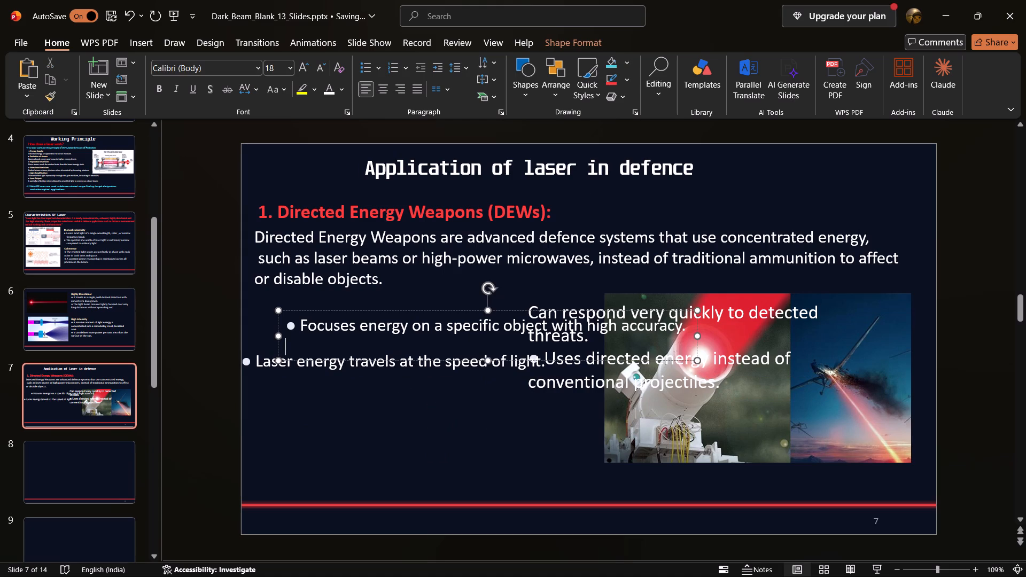
{"action": "left_click_drag", "start_coordinate": [592, 337], "coordinate": [508, 290]}
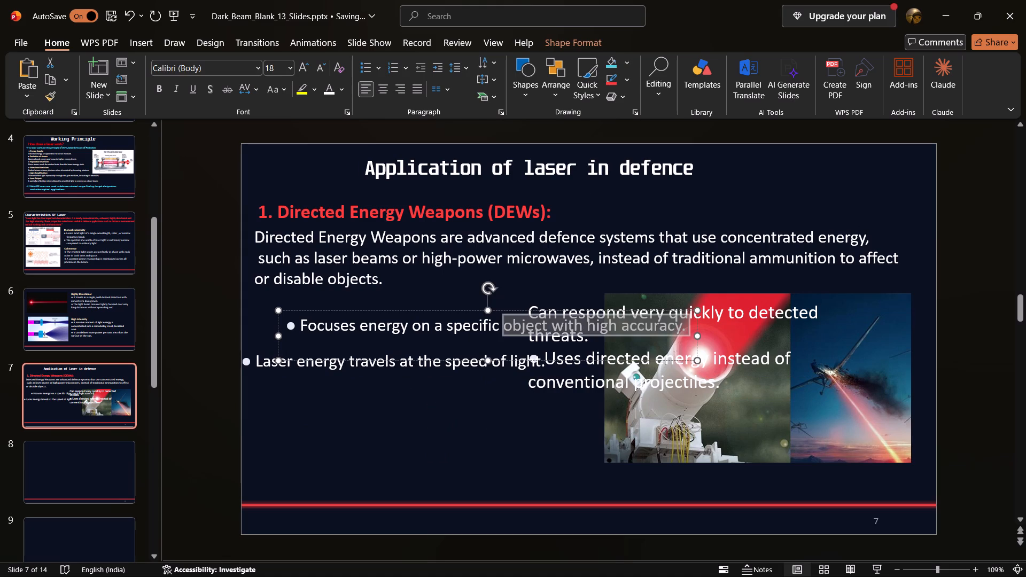
{"action": "left_click_drag", "start_coordinate": [508, 290], "coordinate": [571, 315]}
{"action": "left_click", "coordinate": [743, 320]}
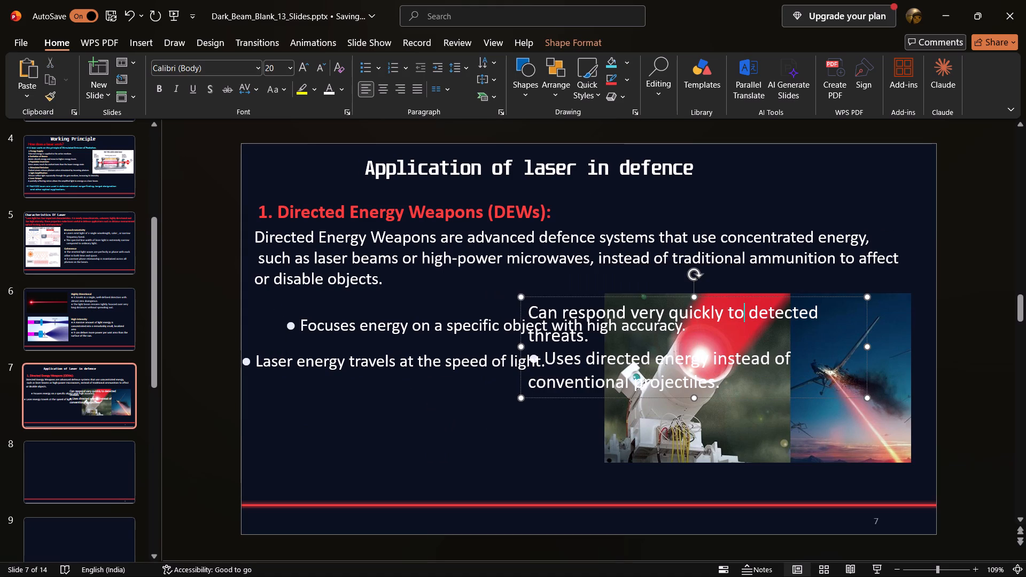
{"action": "left_click", "coordinate": [749, 328]}
{"action": "left_click", "coordinate": [749, 328]}
{"action": "left_click_drag", "start_coordinate": [749, 328], "coordinate": [499, 286]}
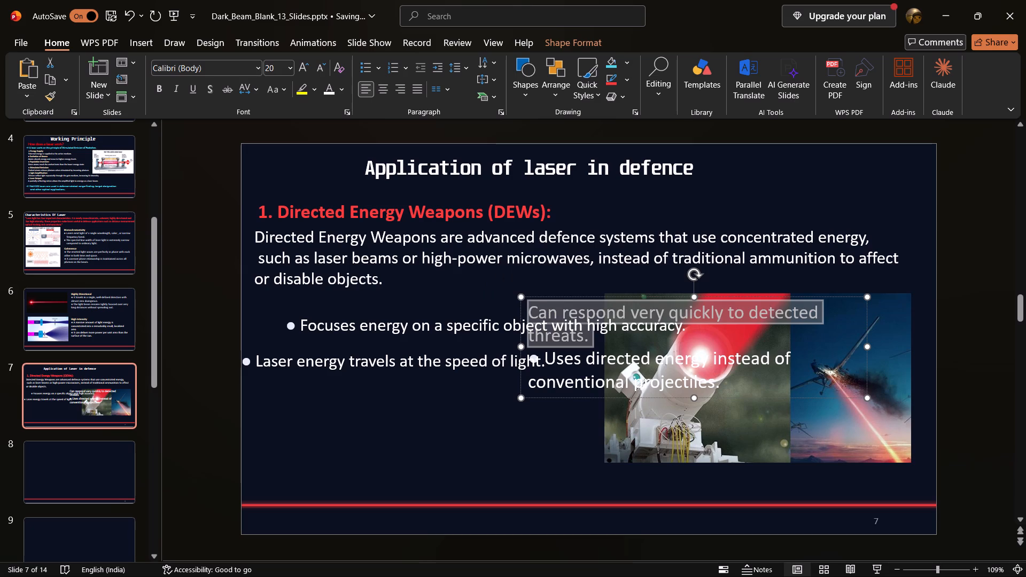
{"action": "key", "text": "ctrl+c"}
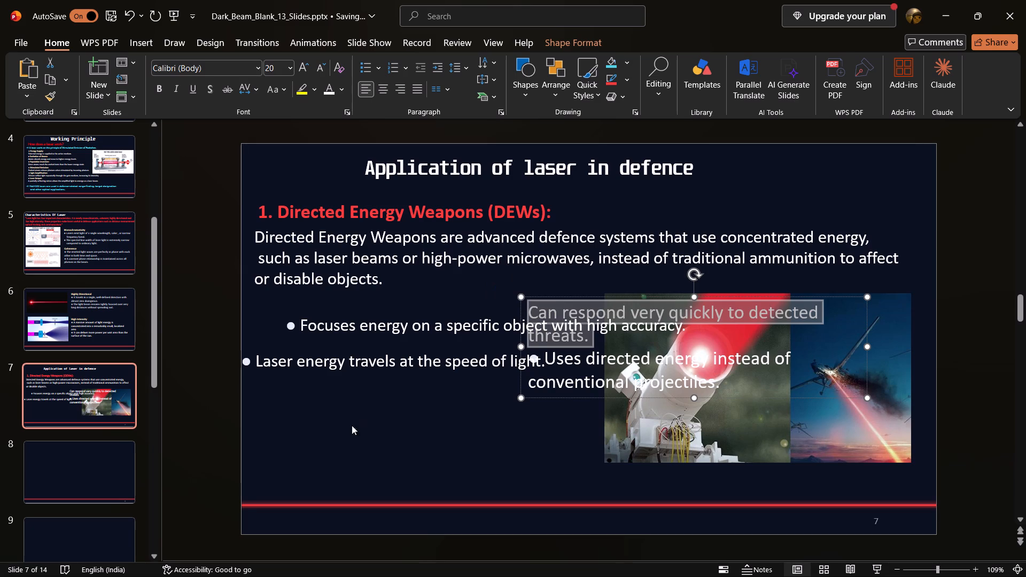
{"action": "triple_click", "coordinate": [345, 430]}
{"action": "key", "text": "ctrl+v"}
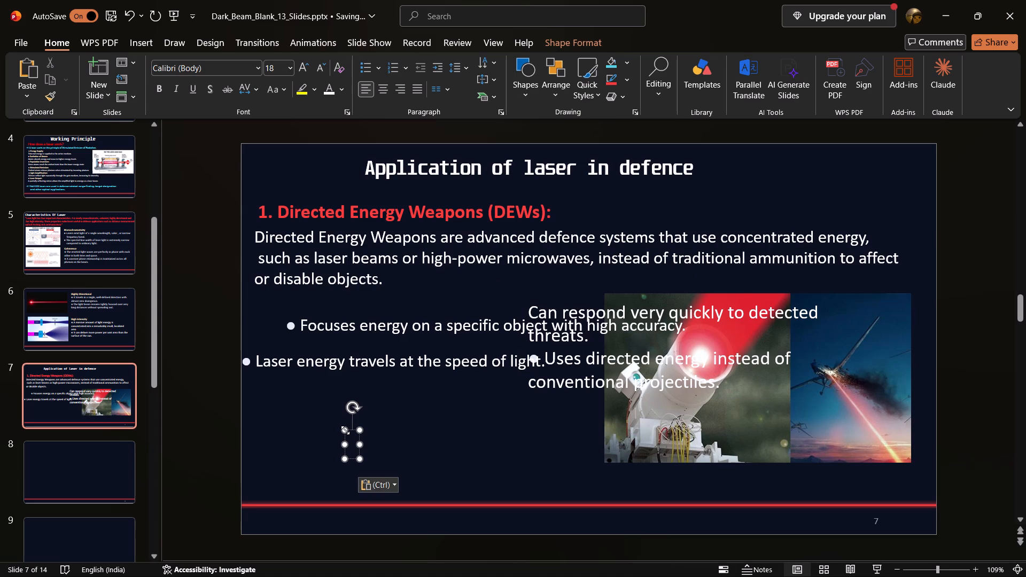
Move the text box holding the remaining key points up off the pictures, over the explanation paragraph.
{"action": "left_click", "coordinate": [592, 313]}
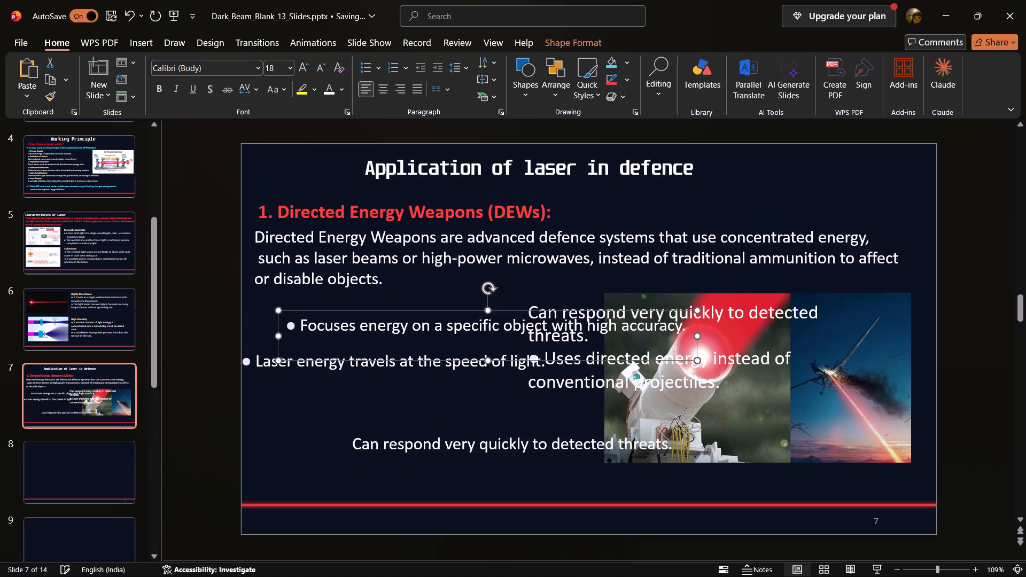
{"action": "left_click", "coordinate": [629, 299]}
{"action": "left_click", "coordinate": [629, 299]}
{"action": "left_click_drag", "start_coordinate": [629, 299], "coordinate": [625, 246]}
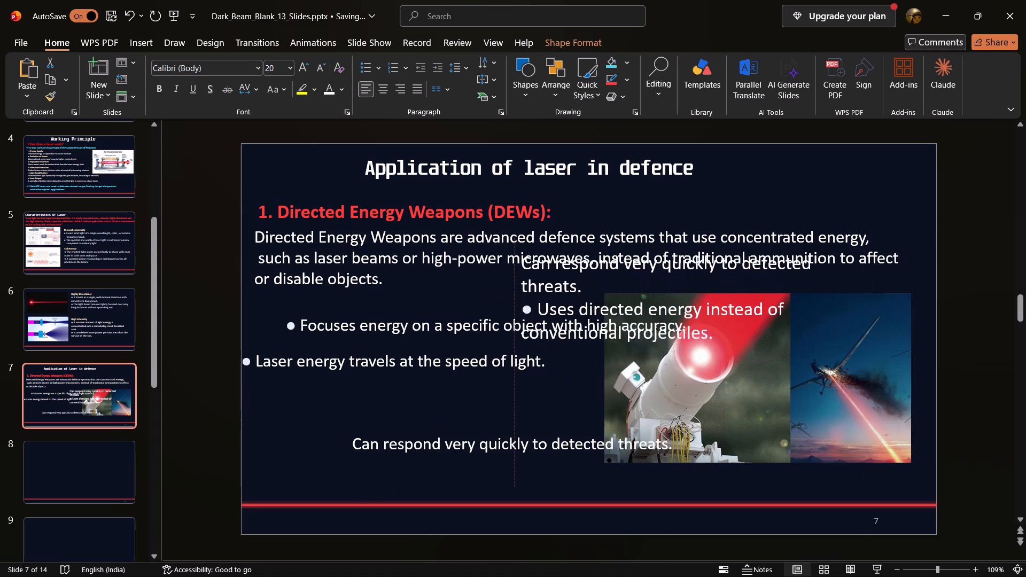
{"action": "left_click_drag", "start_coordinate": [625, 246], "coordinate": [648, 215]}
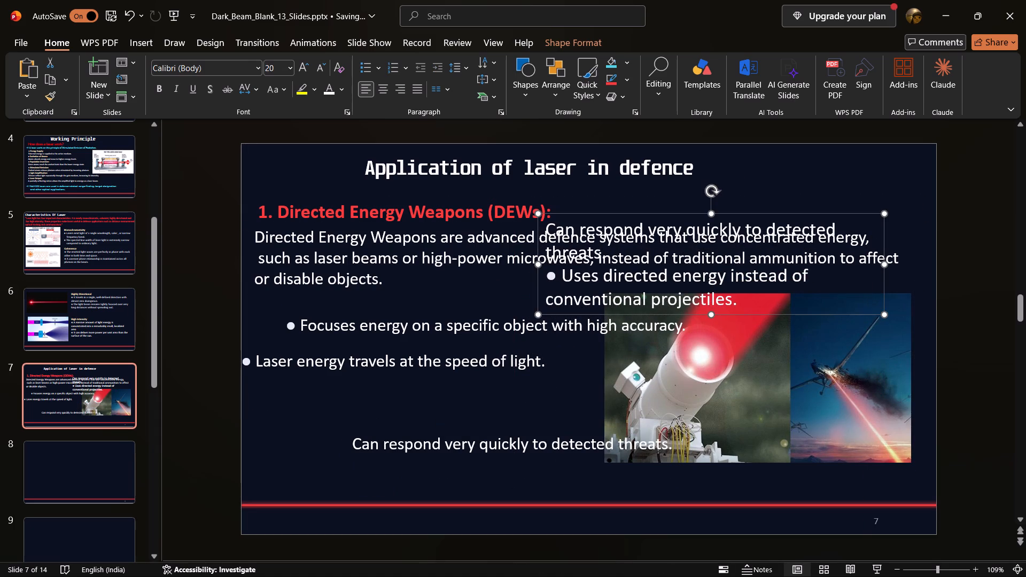
Copy the bullet from the laser energy point and paste it before "Can respond very quickly to detected threats." in the new text box.
{"action": "left_click", "coordinate": [556, 354]}
{"action": "left_click", "coordinate": [384, 443]}
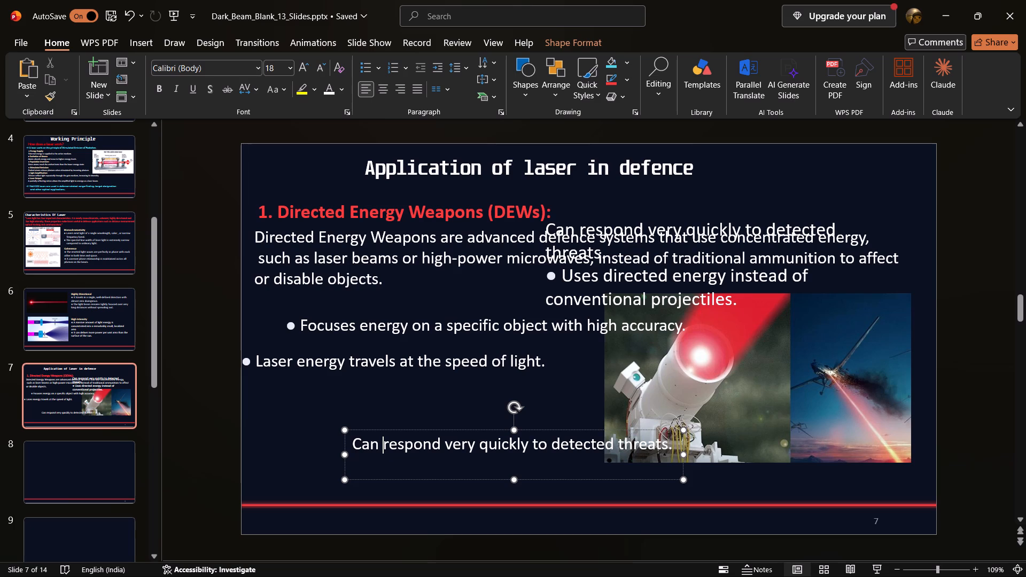
{"action": "left_click", "coordinate": [359, 439]}
{"action": "left_click", "coordinate": [349, 439]}
{"action": "left_click", "coordinate": [353, 439]}
{"action": "left_click", "coordinate": [255, 356]}
{"action": "left_click_drag", "start_coordinate": [255, 356], "coordinate": [236, 356]}
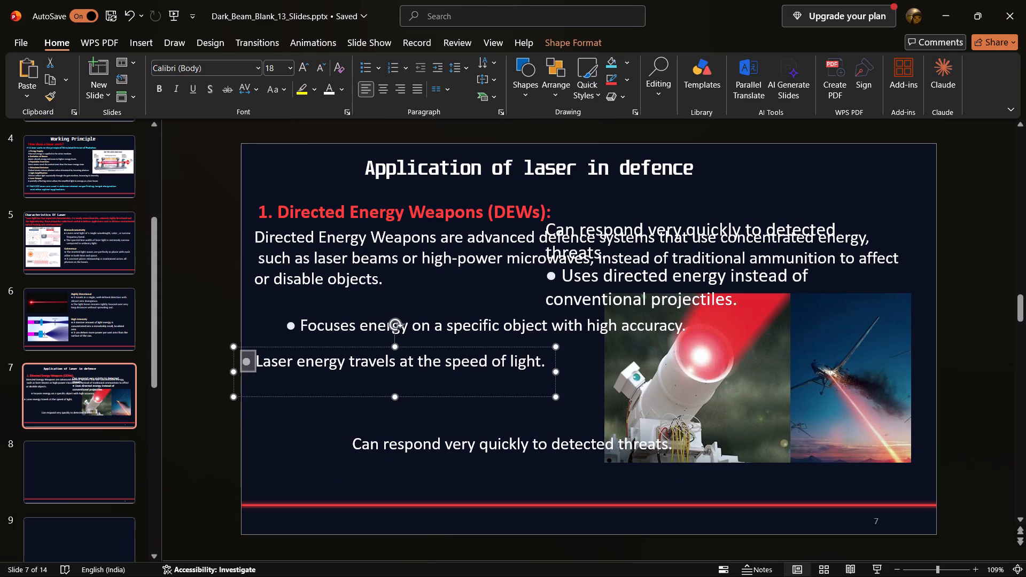
{"action": "left_click_drag", "start_coordinate": [236, 356], "coordinate": [235, 355]}
{"action": "key", "text": "ctrl+c"}
{"action": "left_click", "coordinate": [352, 451]}
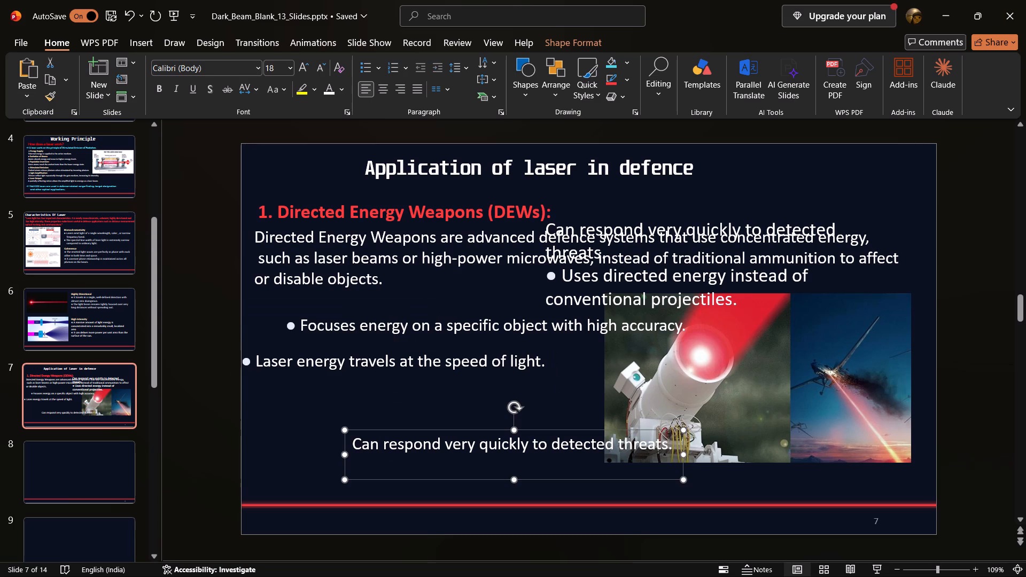
{"action": "left_click", "coordinate": [352, 442]}
{"action": "left_click", "coordinate": [357, 439]}
{"action": "key", "text": "Left"}
{"action": "key", "text": "ctrl+v"}
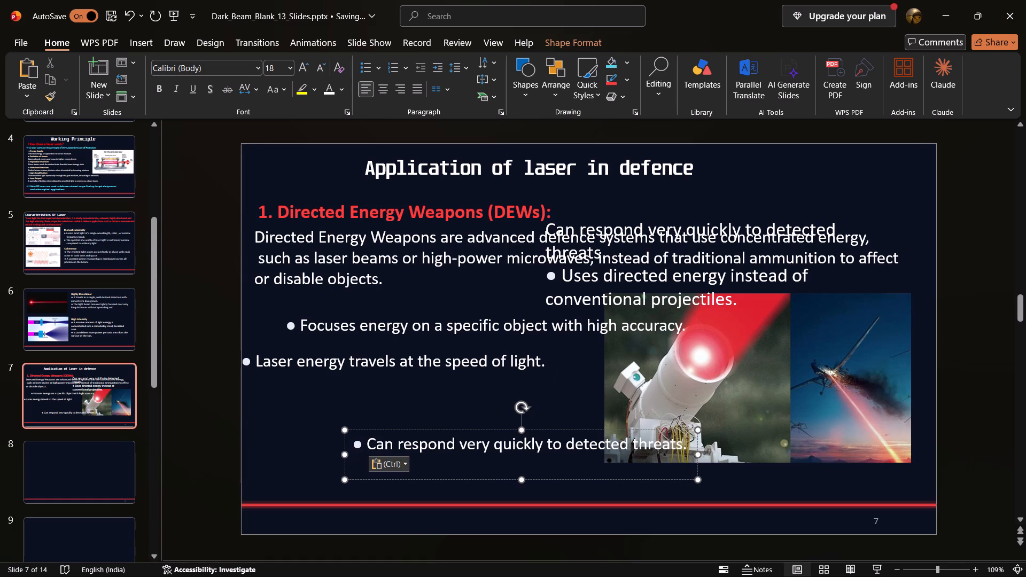
Move the text box holding the remaining key points to the slide's bottom edge, below the "Can respond very quickly" point.
{"action": "left_click", "coordinate": [590, 277]}
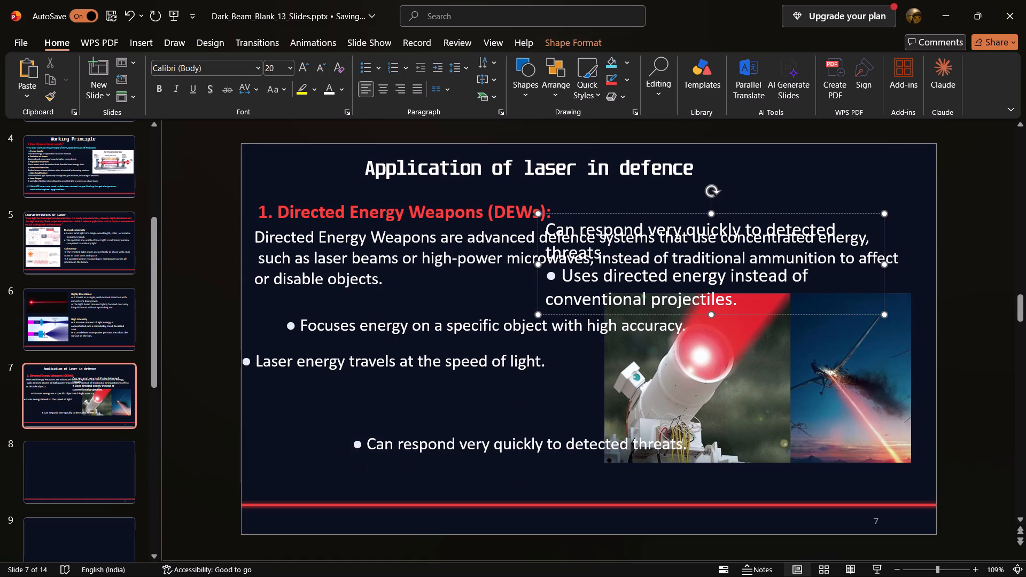
{"action": "left_click_drag", "start_coordinate": [618, 209], "coordinate": [478, 453]}
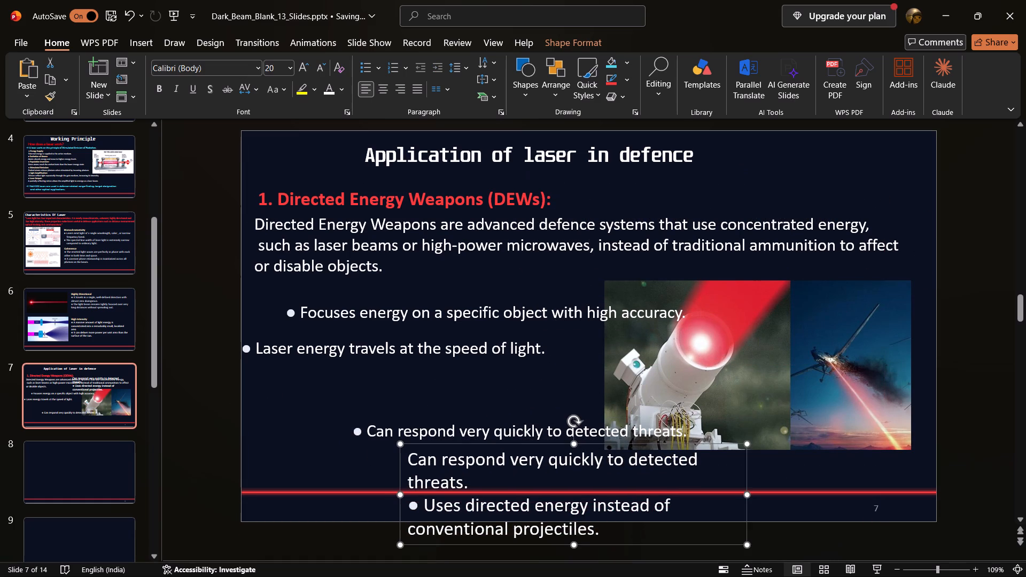
Move the "Focuses energy on a specific object with high accuracy" point up to just below the explanation paragraph, near its left edge.
{"action": "left_click", "coordinate": [360, 353]}
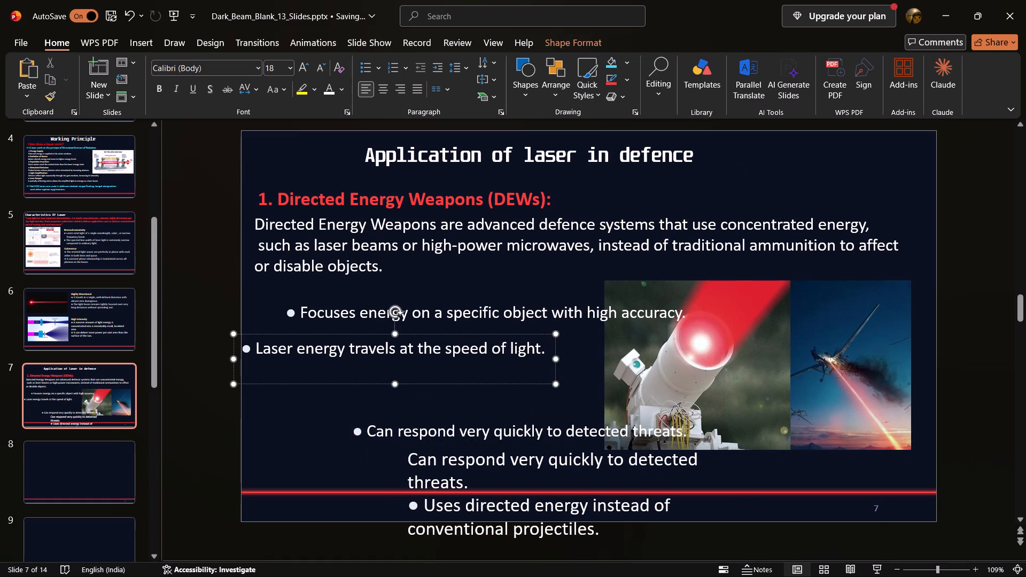
{"action": "left_click", "coordinate": [329, 316]}
{"action": "left_click_drag", "start_coordinate": [331, 298], "coordinate": [320, 299]}
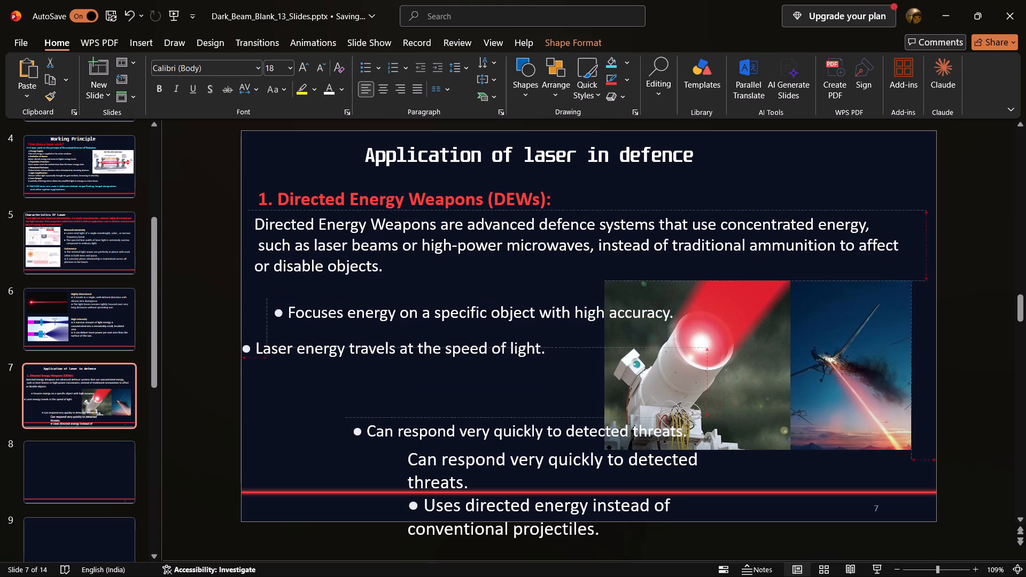
{"action": "left_click_drag", "start_coordinate": [320, 299], "coordinate": [296, 289]}
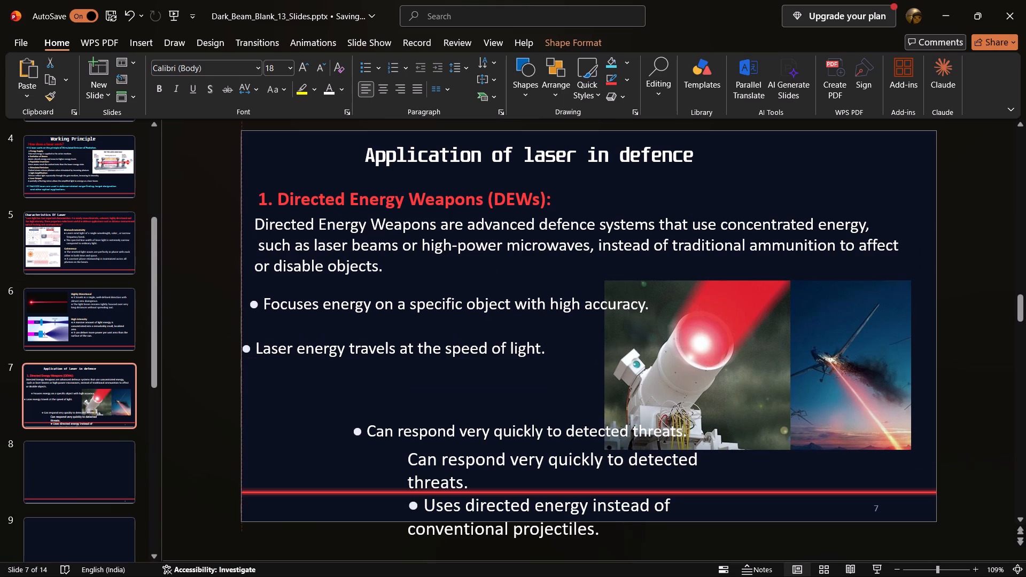
{"action": "left_click_drag", "start_coordinate": [296, 289], "coordinate": [298, 278]}
Shrink the laser weapon picture pair from its upper-left corner and move it up towards the slide's right edge, clear of the bullet text.
{"action": "left_click", "coordinate": [662, 338]}
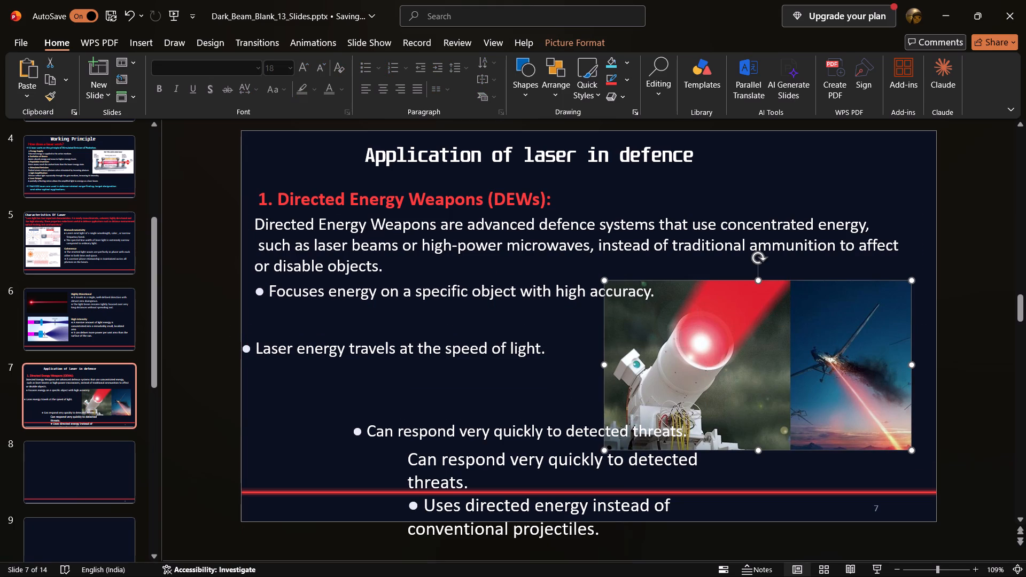
{"action": "left_click_drag", "start_coordinate": [608, 282], "coordinate": [643, 309]}
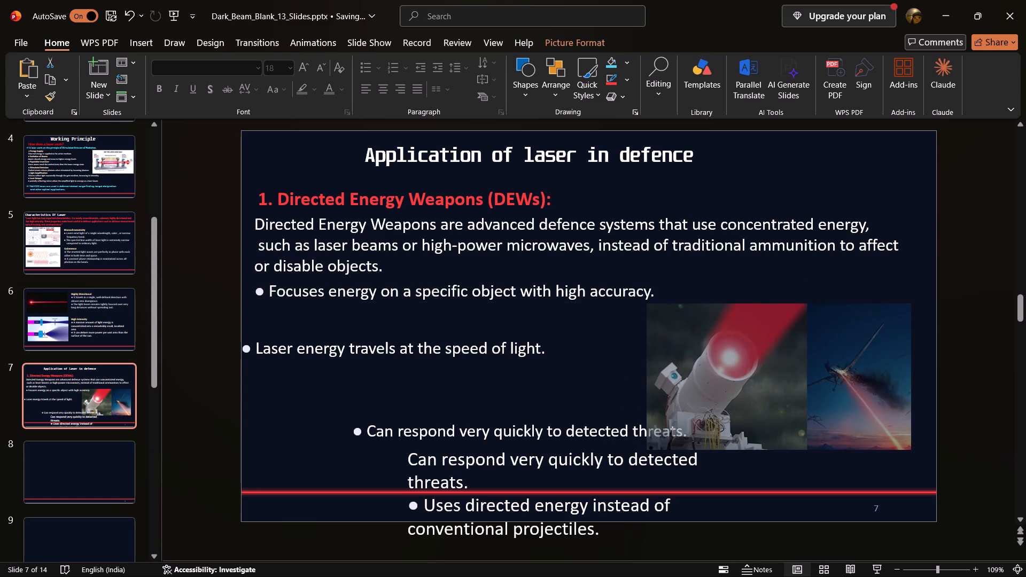
{"action": "left_click_drag", "start_coordinate": [643, 309], "coordinate": [651, 309]}
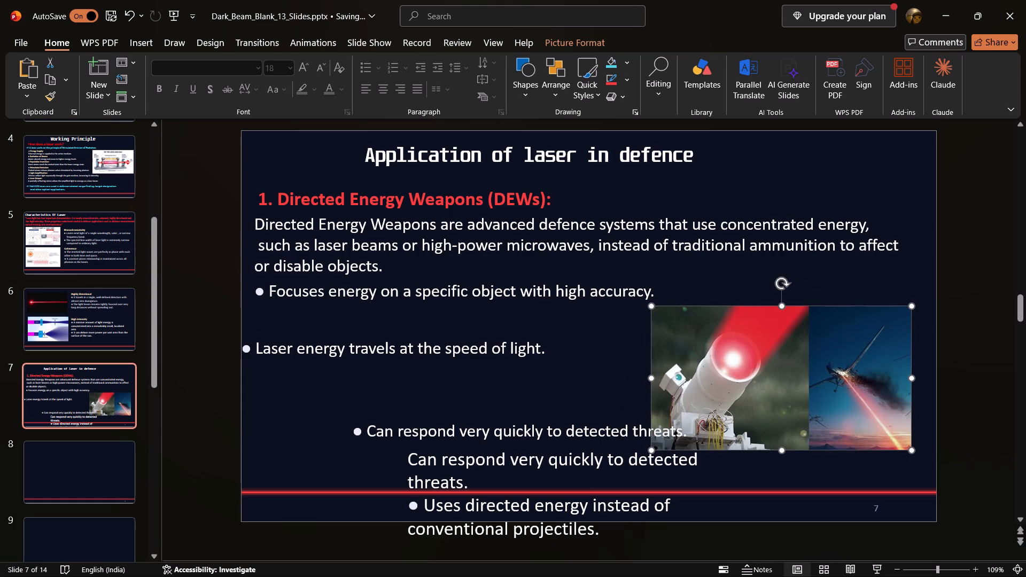
{"action": "left_click_drag", "start_coordinate": [764, 342], "coordinate": [783, 308]}
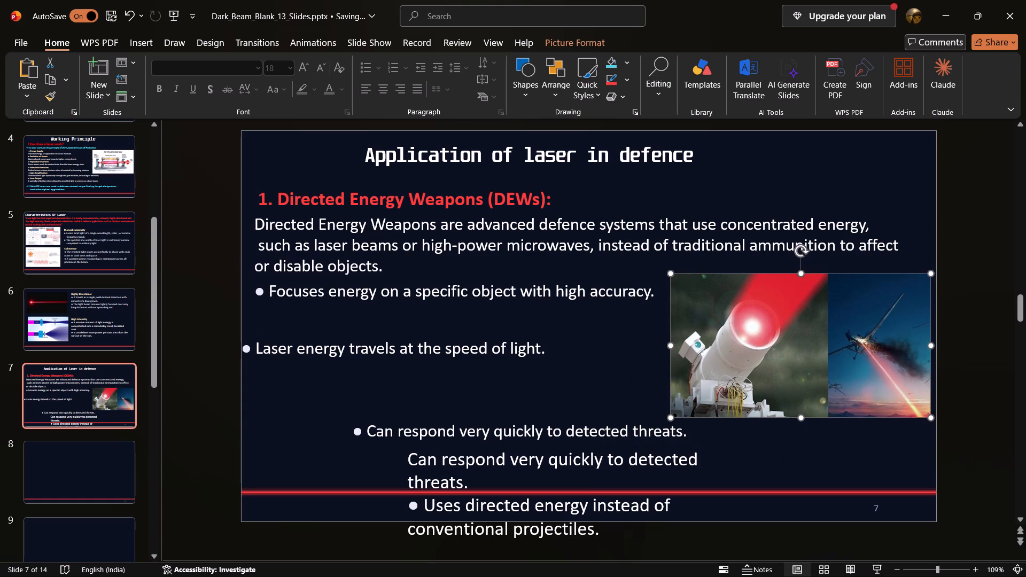
Nudge the "Focuses energy" point down slightly and place the "Laser energy travels" point directly beneath it with left edges aligned.
{"action": "left_click", "coordinate": [421, 292]}
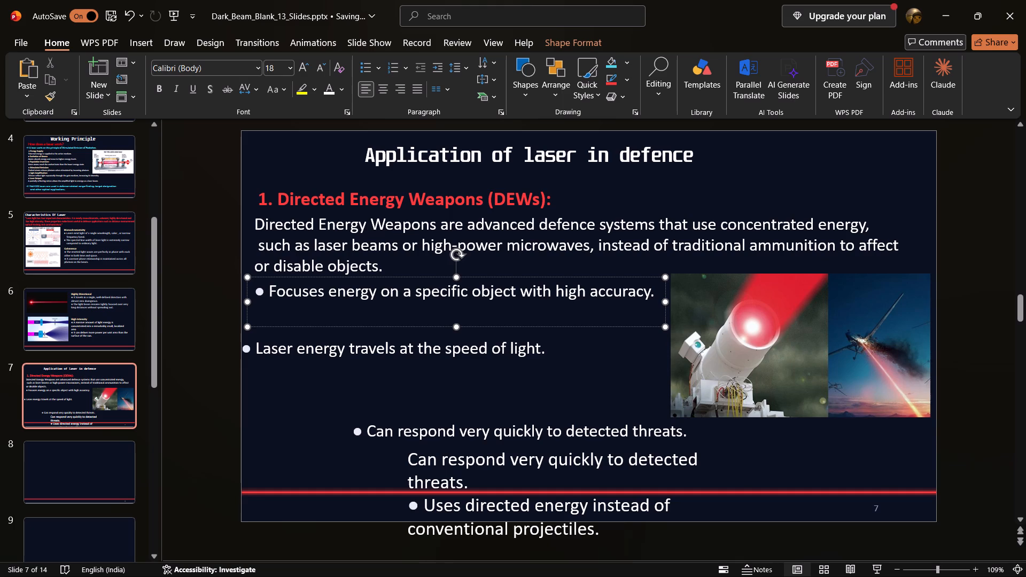
{"action": "left_click_drag", "start_coordinate": [419, 278], "coordinate": [421, 283]}
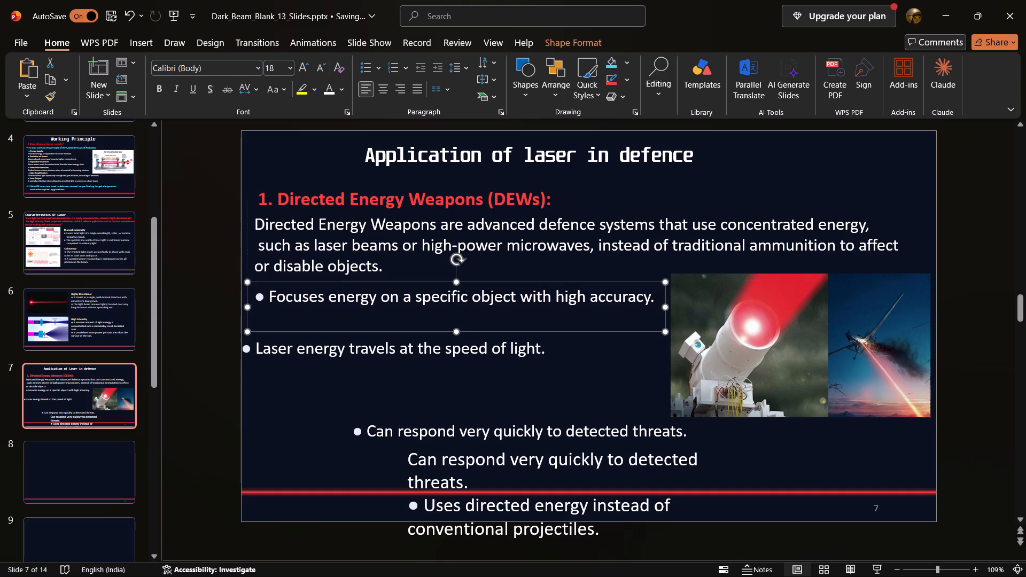
{"action": "left_click", "coordinate": [461, 352]}
{"action": "left_click_drag", "start_coordinate": [453, 336], "coordinate": [464, 322]}
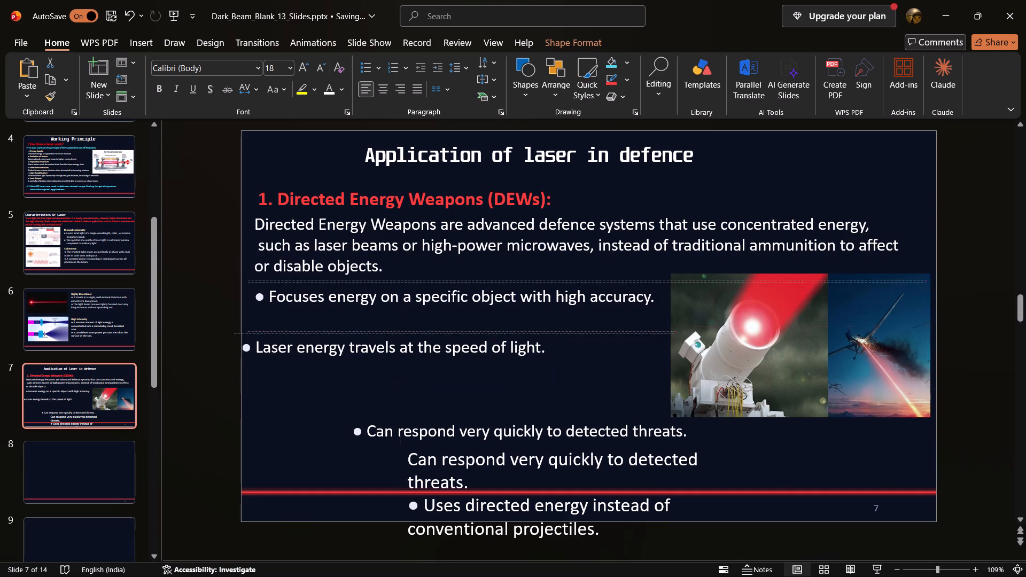
{"action": "left_click_drag", "start_coordinate": [464, 322], "coordinate": [470, 307]}
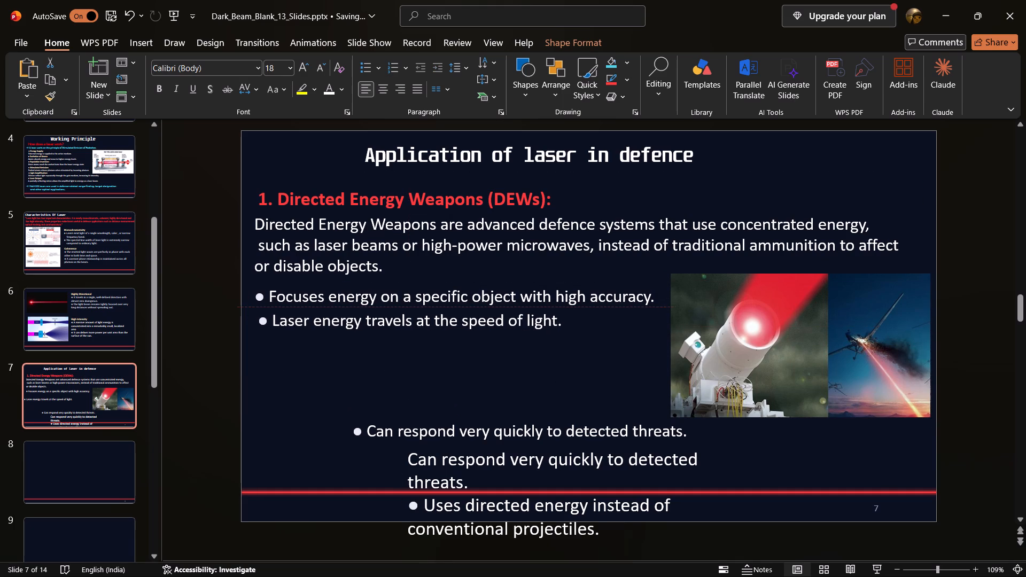
{"action": "left_click_drag", "start_coordinate": [470, 307], "coordinate": [468, 310]}
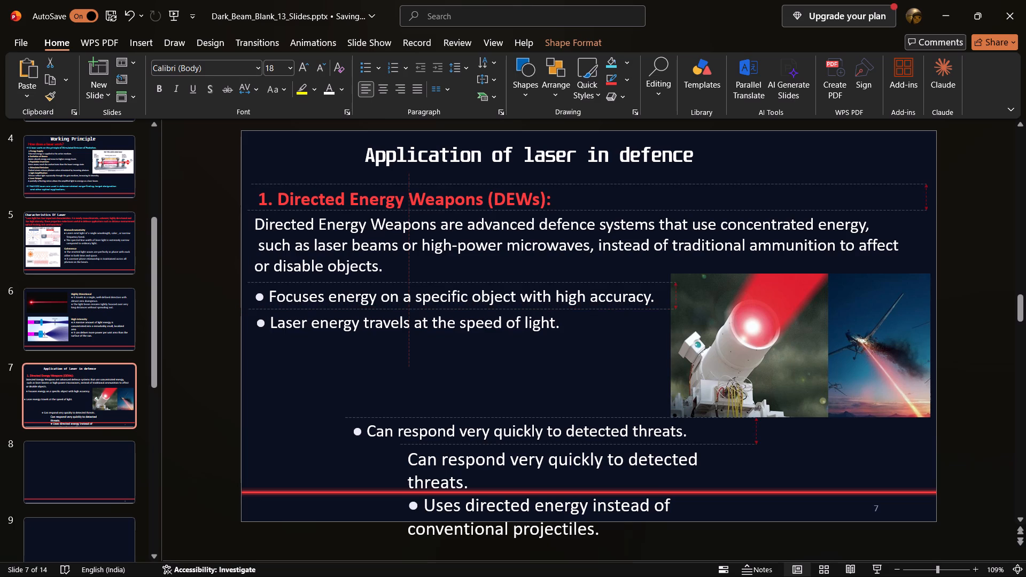
{"action": "left_click_drag", "start_coordinate": [468, 310], "coordinate": [466, 311]}
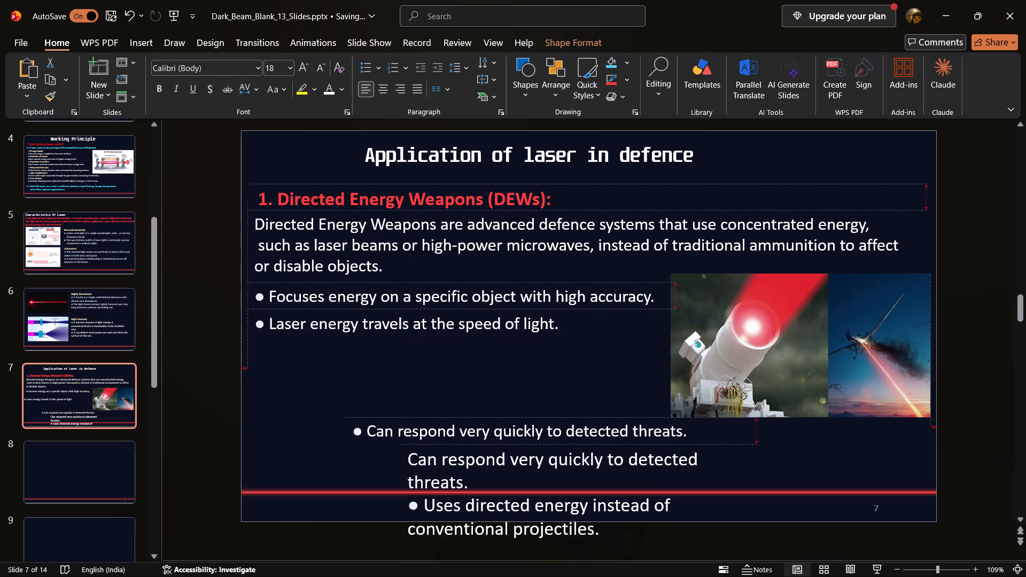
{"action": "left_click_drag", "start_coordinate": [466, 311], "coordinate": [466, 312]}
Move the "Can respond very quickly to detected threats" point directly below the laser energy point, aligned with the bullets above.
{"action": "left_click", "coordinate": [527, 449]}
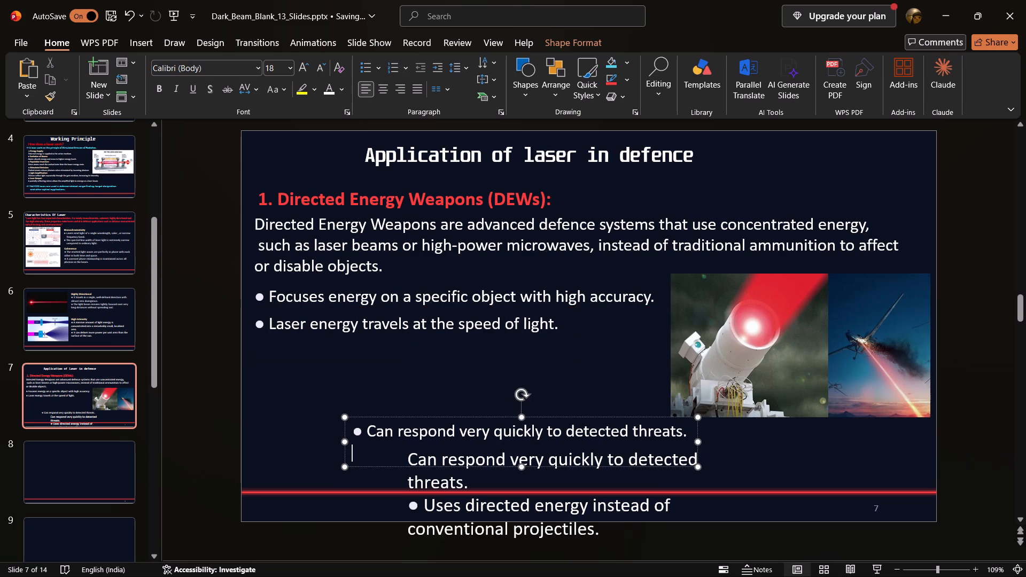
{"action": "left_click_drag", "start_coordinate": [488, 415], "coordinate": [397, 360]}
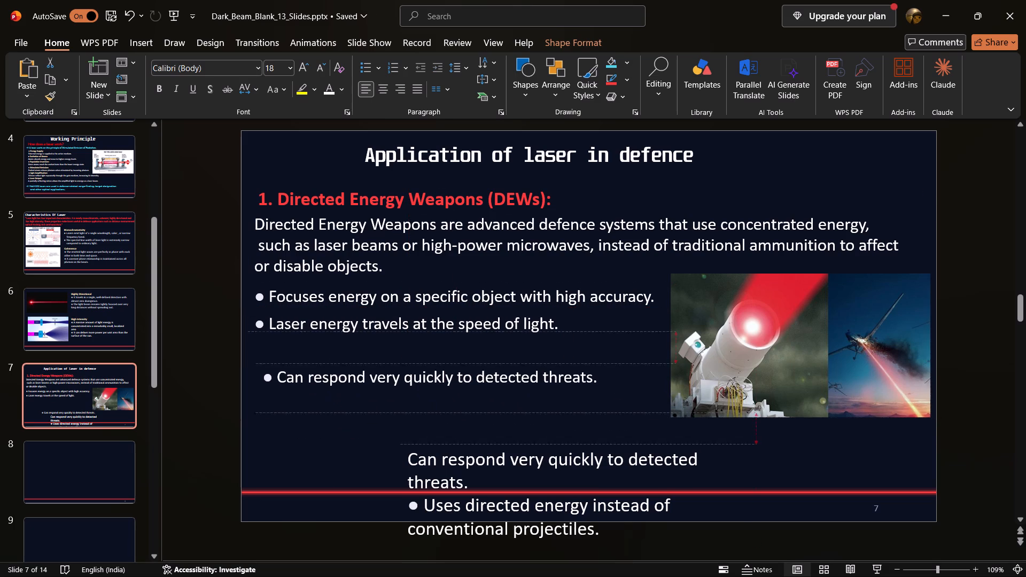
{"action": "left_click_drag", "start_coordinate": [397, 360], "coordinate": [392, 337]}
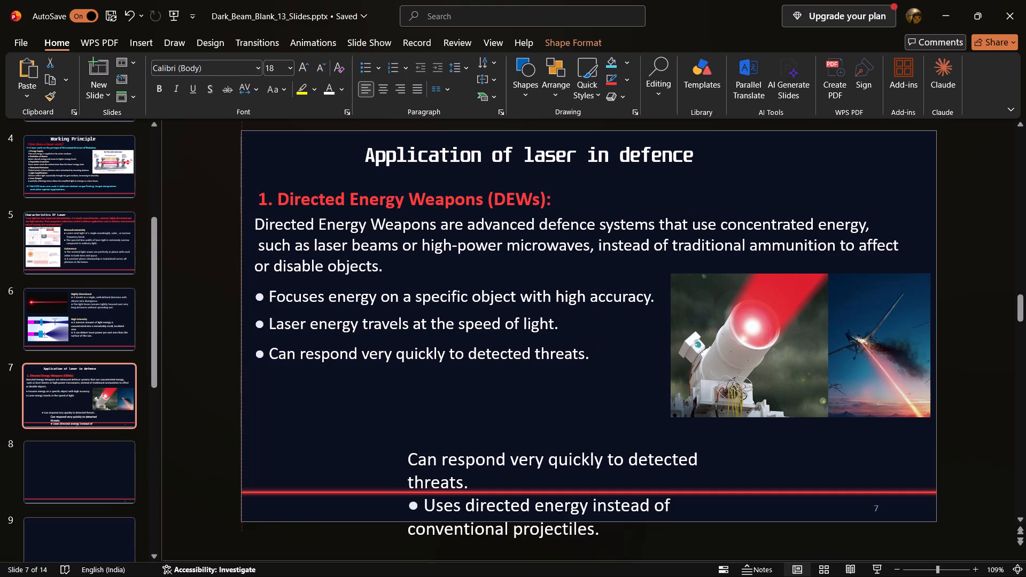
{"action": "left_click_drag", "start_coordinate": [392, 337], "coordinate": [392, 335]}
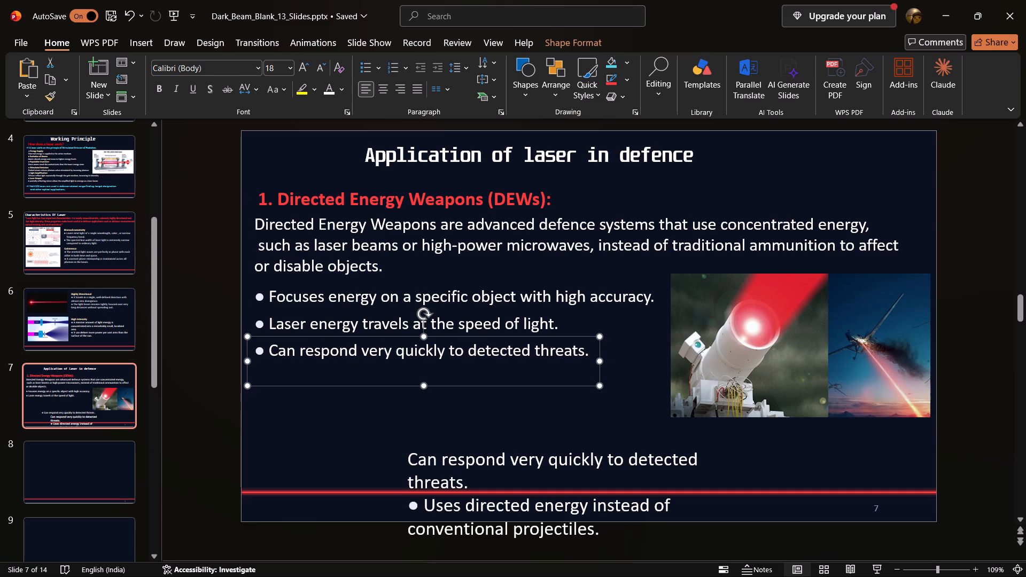
Delete the duplicate "Can respond very quickly to detected threats." text from the remaining key points box at the slide's bottom.
{"action": "left_click", "coordinate": [532, 484]}
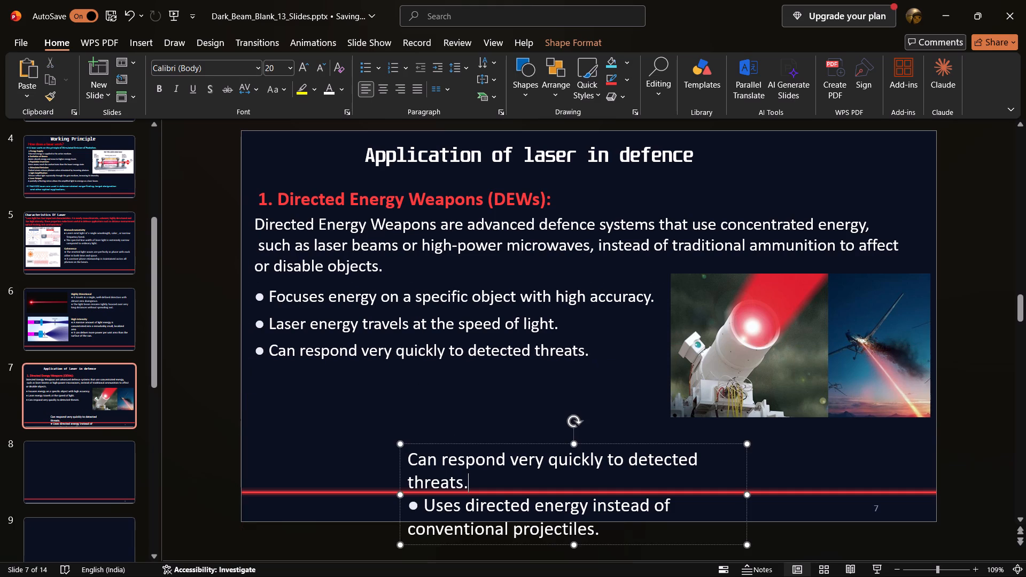
{"action": "left_click_drag", "start_coordinate": [527, 480], "coordinate": [406, 456]}
{"action": "key", "text": "BackSpace"}
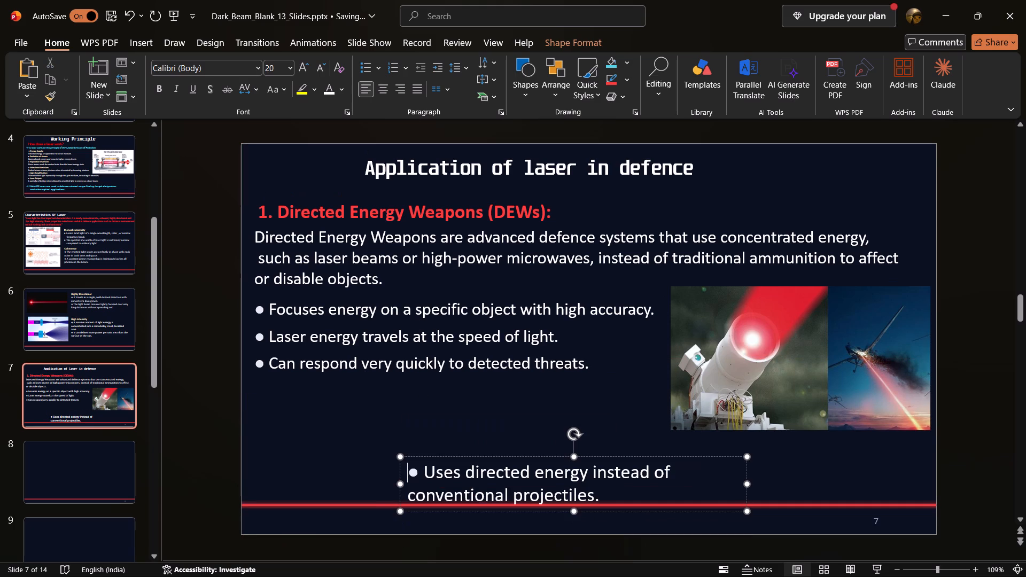
Move the "Uses directed energy instead of conventional projectiles" box below the threats point and widen it up to the pictures.
{"action": "left_click_drag", "start_coordinate": [506, 456], "coordinate": [367, 384]}
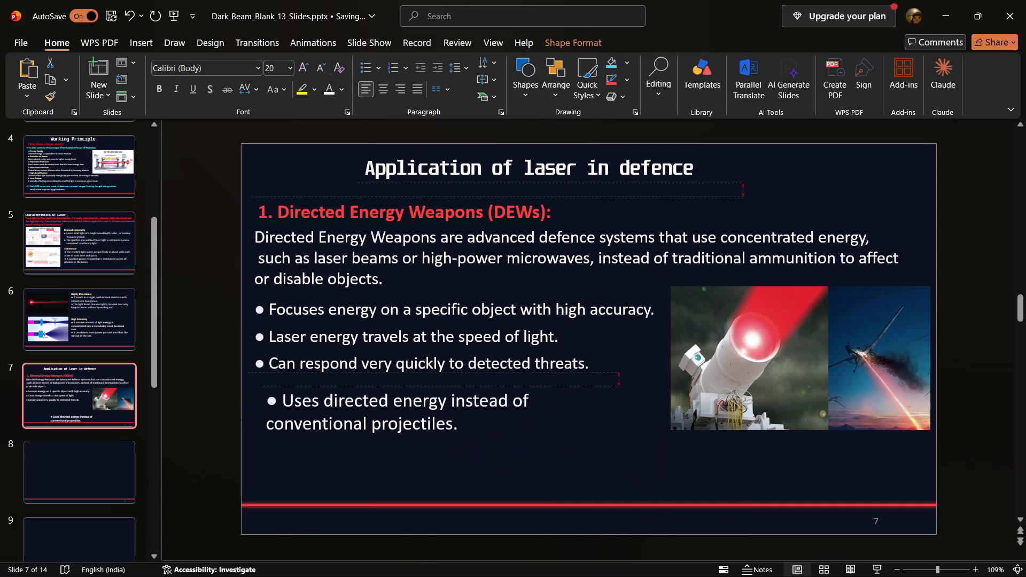
{"action": "left_click_drag", "start_coordinate": [367, 384], "coordinate": [359, 379]}
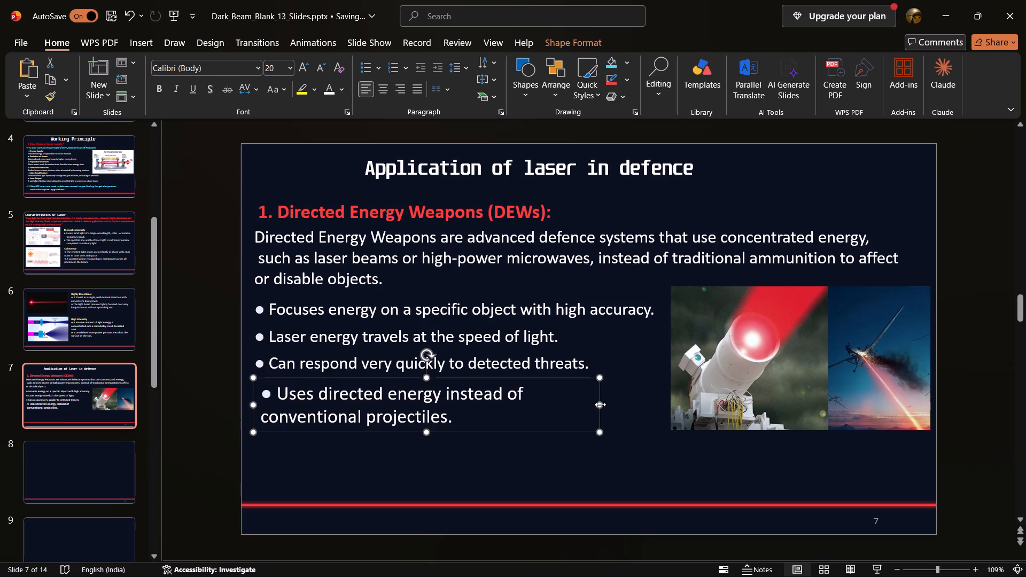
{"action": "left_click_drag", "start_coordinate": [600, 404], "coordinate": [667, 396]}
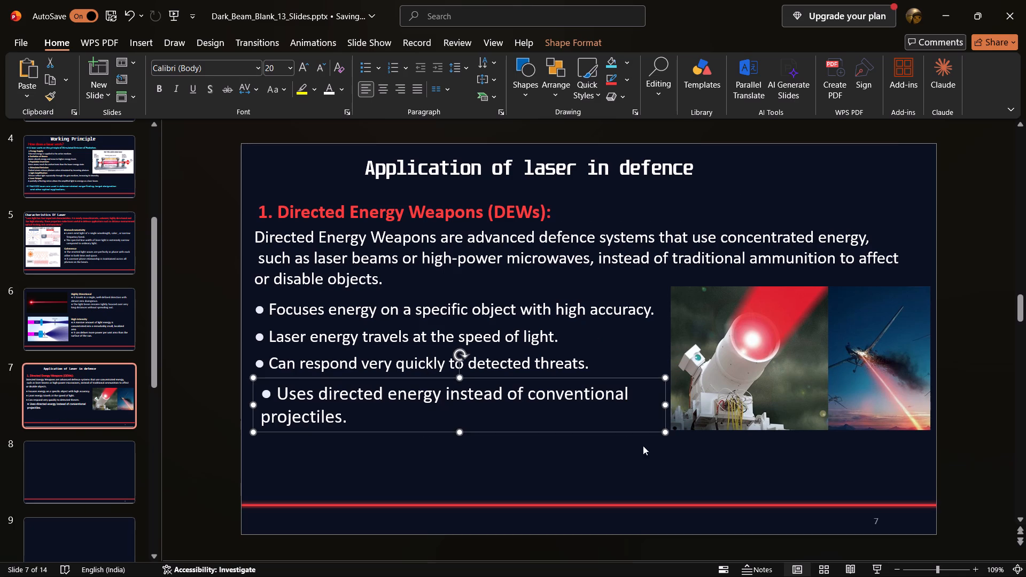
Reduce the font size of the "Uses directed energy instead of conventional projectiles" point to 18.
{"action": "left_click", "coordinate": [611, 473]}
{"action": "left_click", "coordinate": [461, 350]}
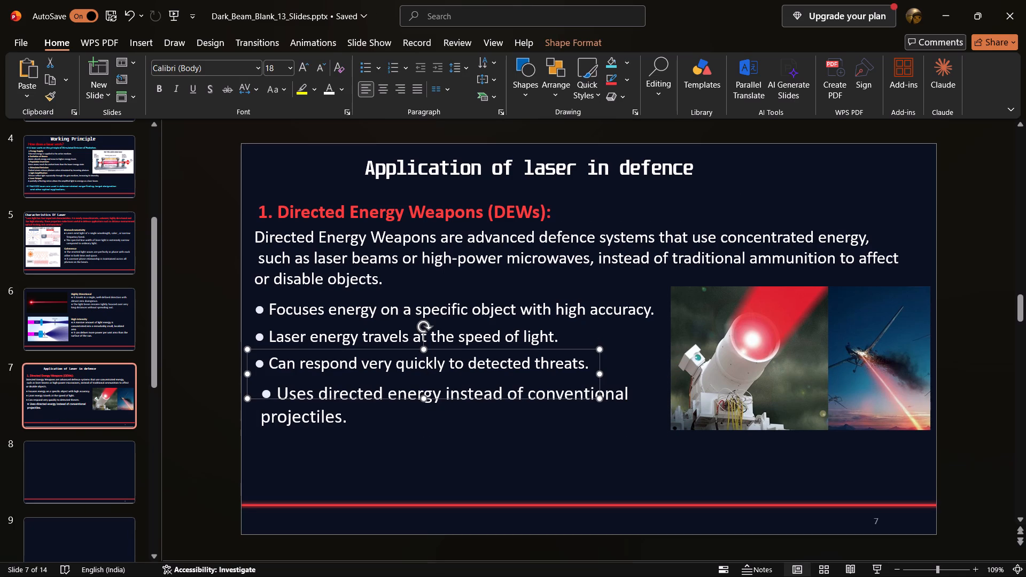
{"action": "left_click", "coordinate": [472, 426]}
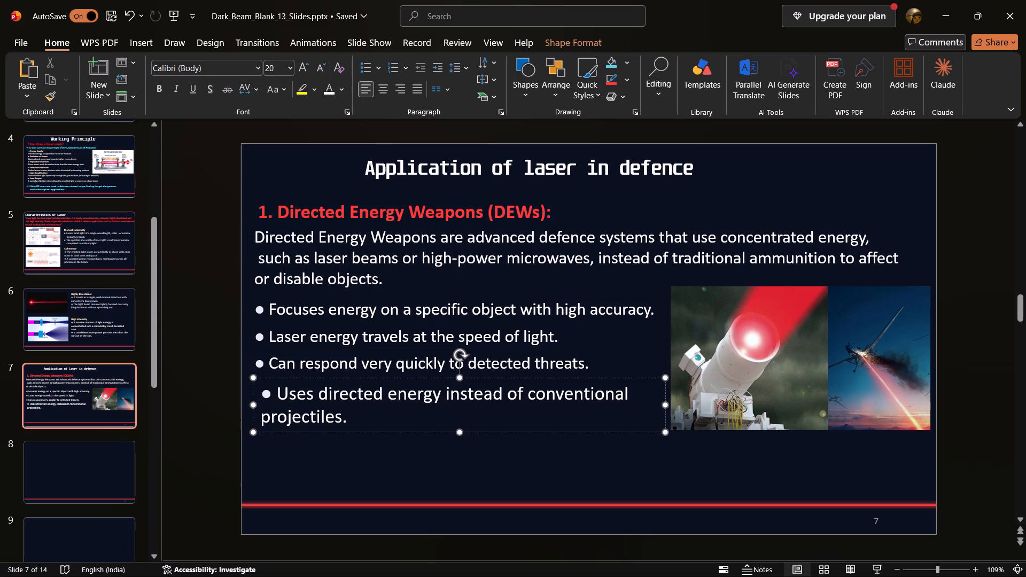
{"action": "key", "text": "ctrl+a"}
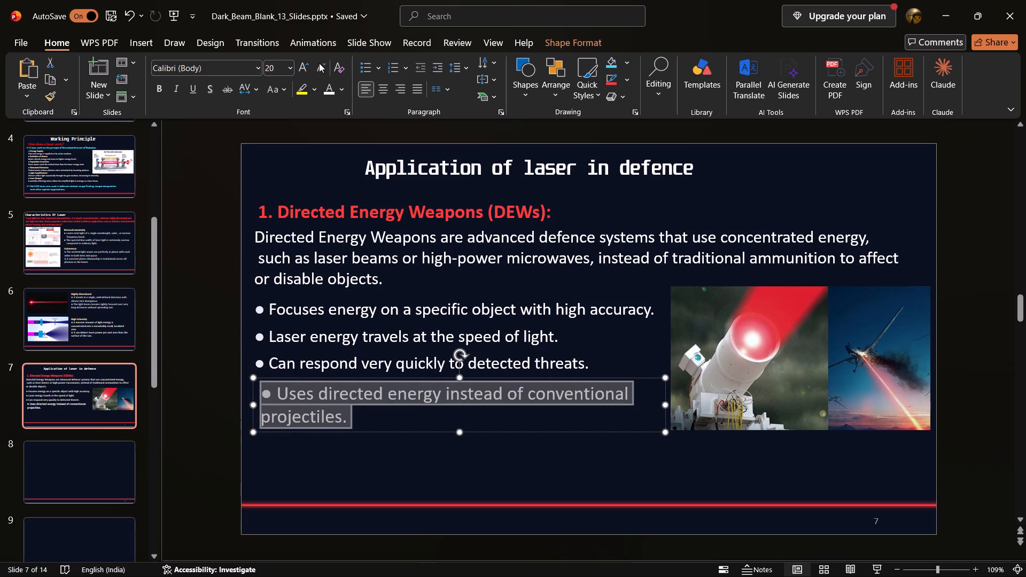
{"action": "left_click", "coordinate": [319, 63]}
{"action": "left_click", "coordinate": [532, 450]}
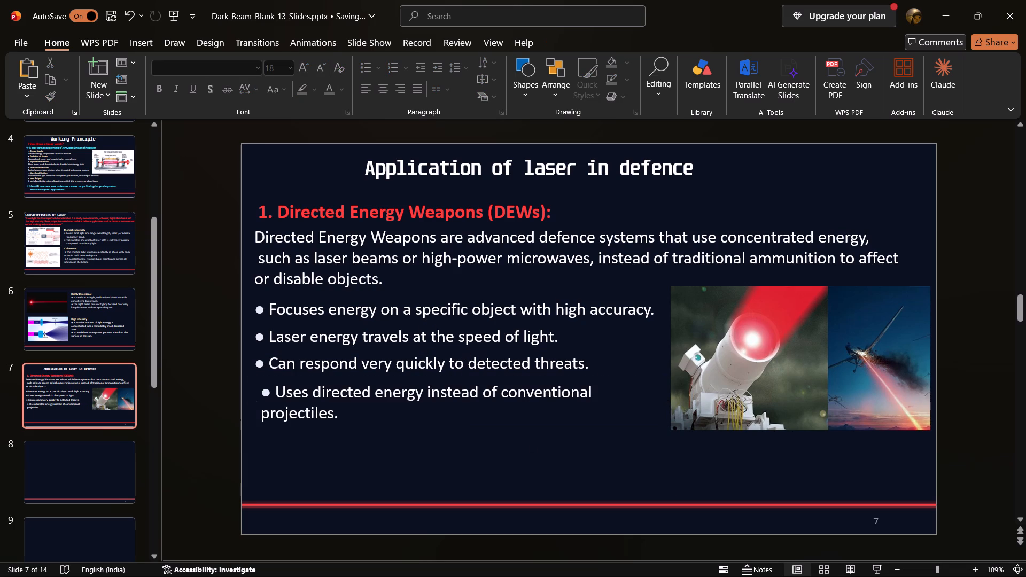
Widen the "Uses directed energy" text box slightly so its right edge just overlaps the pictures.
{"action": "left_click", "coordinate": [577, 403]}
{"action": "left_click_drag", "start_coordinate": [665, 402], "coordinate": [695, 396]}
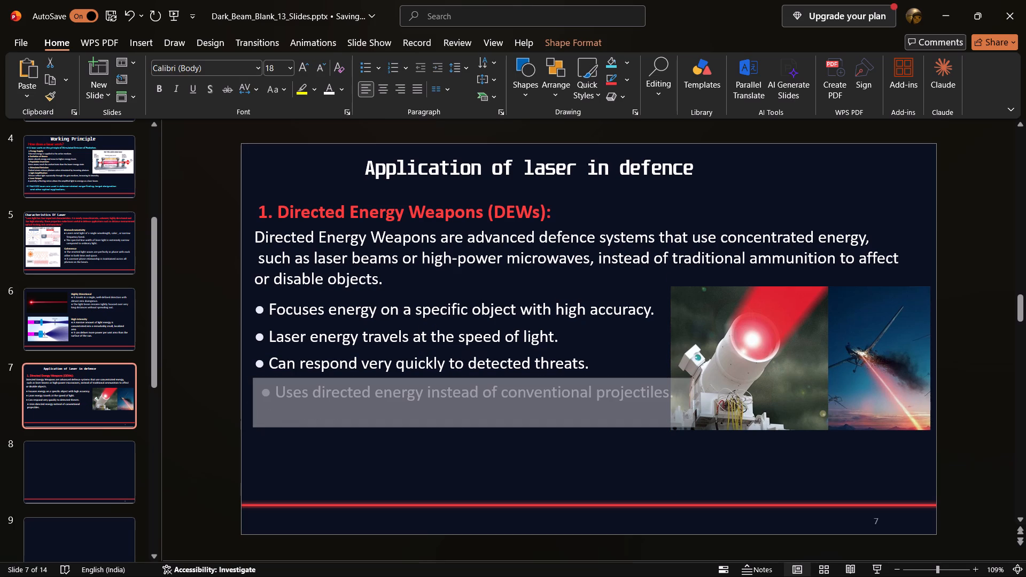
{"action": "left_click_drag", "start_coordinate": [695, 396], "coordinate": [675, 397]}
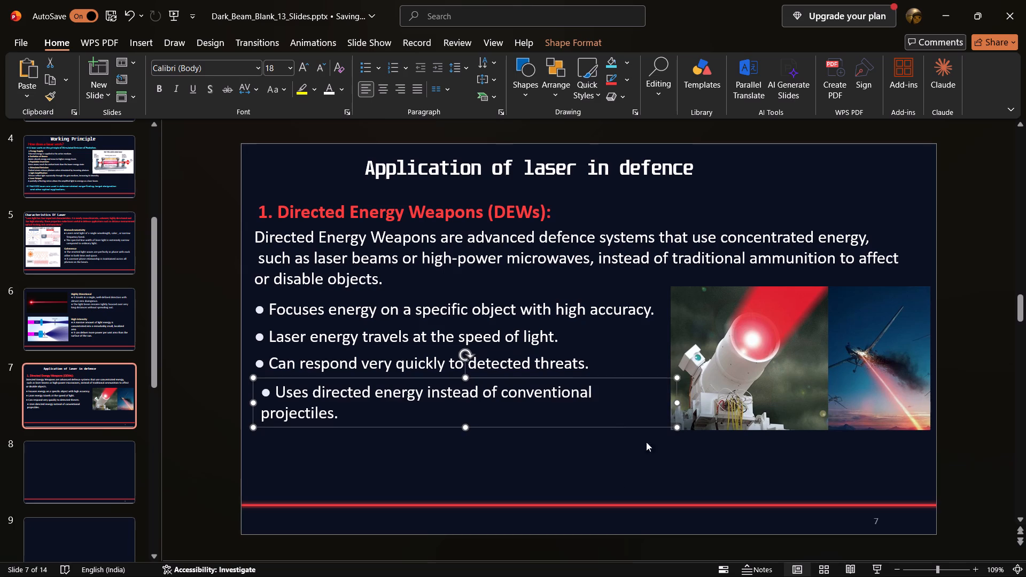
{"action": "left_click", "coordinate": [600, 495]}
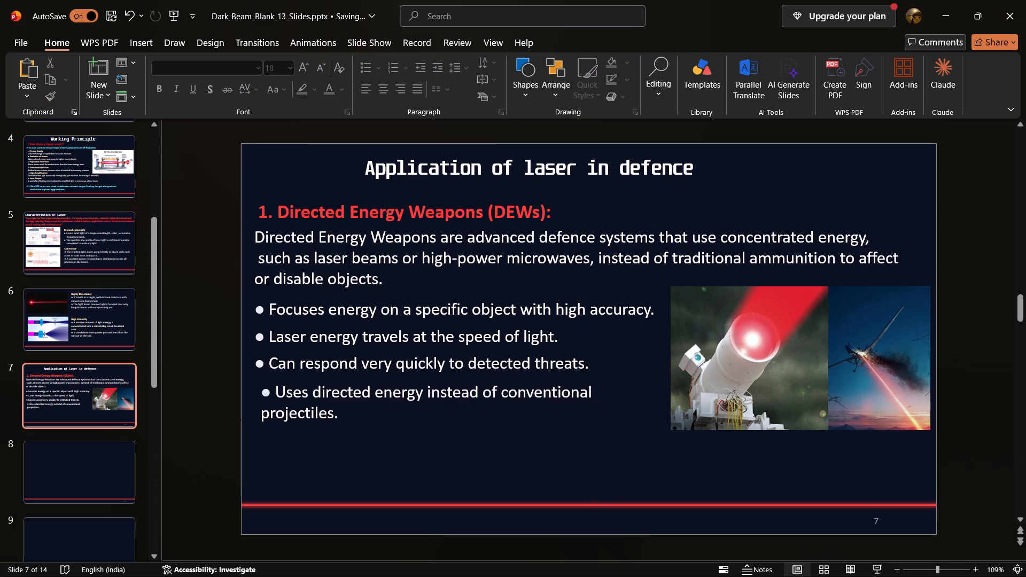
Nudge the "Uses directed energy" text box slightly left and down to line up with the bullets above.
{"action": "left_click", "coordinate": [504, 397]}
{"action": "left_click", "coordinate": [502, 419]}
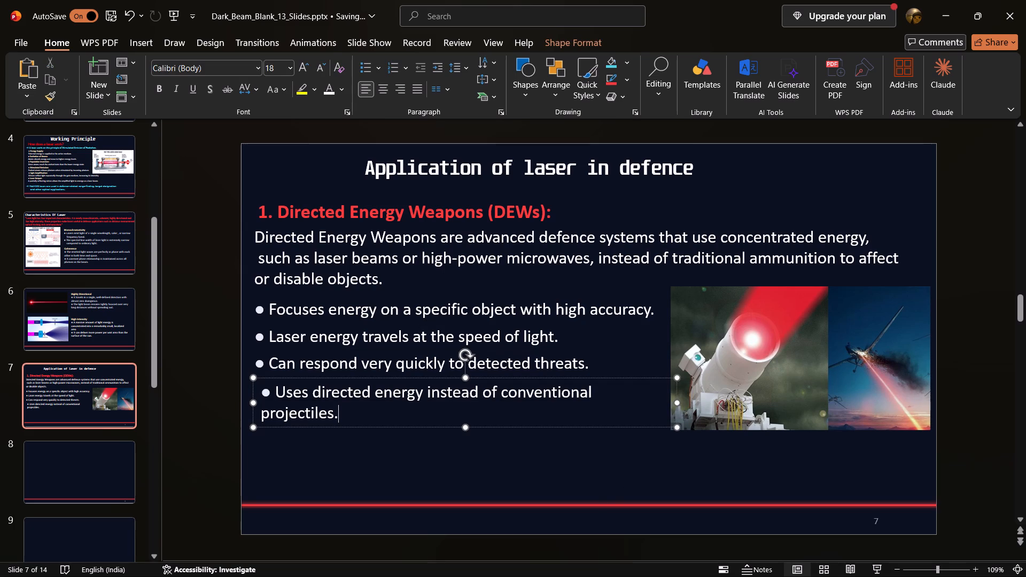
{"action": "left_click", "coordinate": [432, 380]}
{"action": "left_click", "coordinate": [432, 380]}
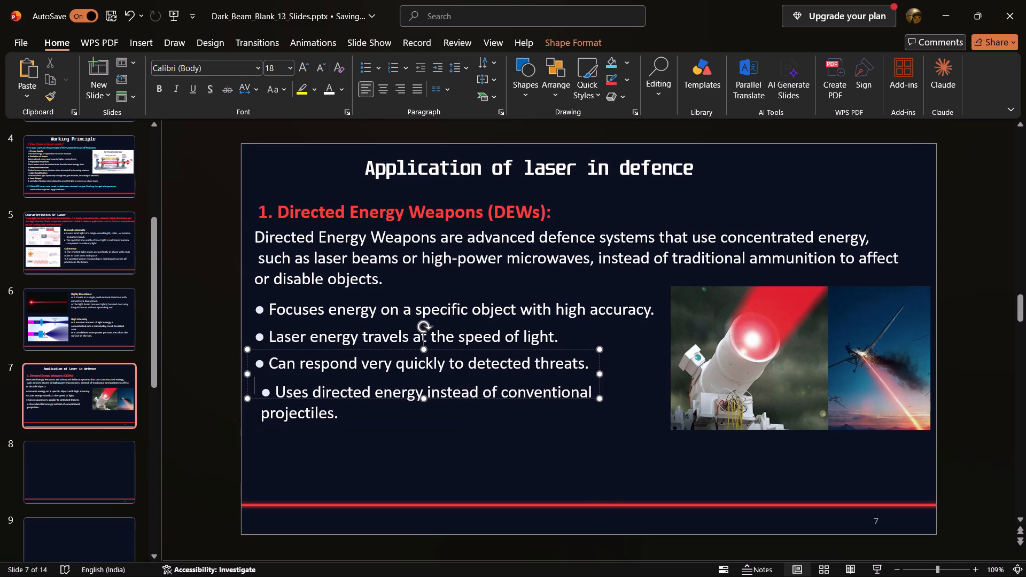
{"action": "left_click_drag", "start_coordinate": [432, 380], "coordinate": [442, 414]}
{"action": "left_click", "coordinate": [442, 414]}
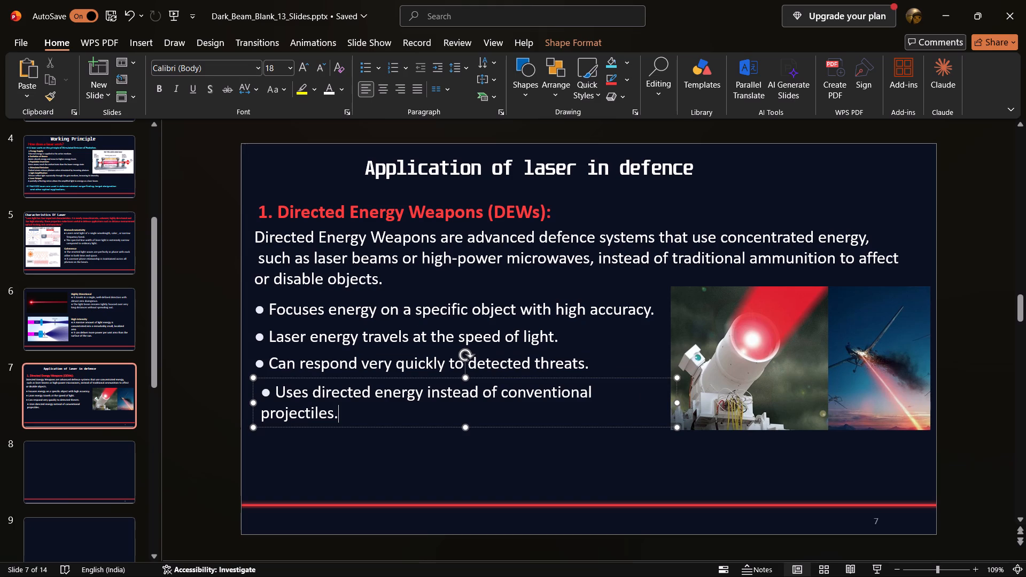
{"action": "left_click", "coordinate": [394, 379]}
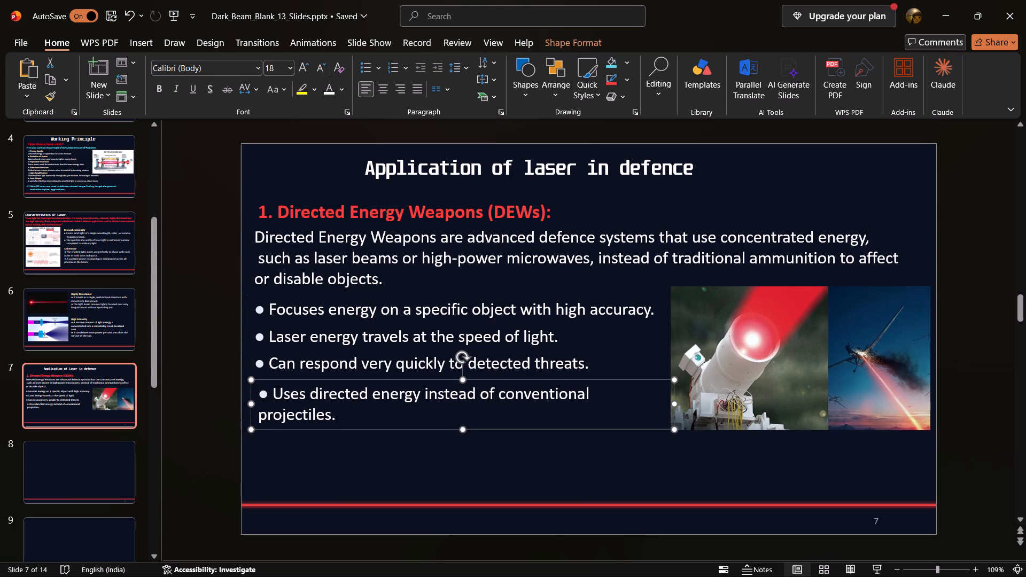
{"action": "left_click", "coordinate": [450, 528]}
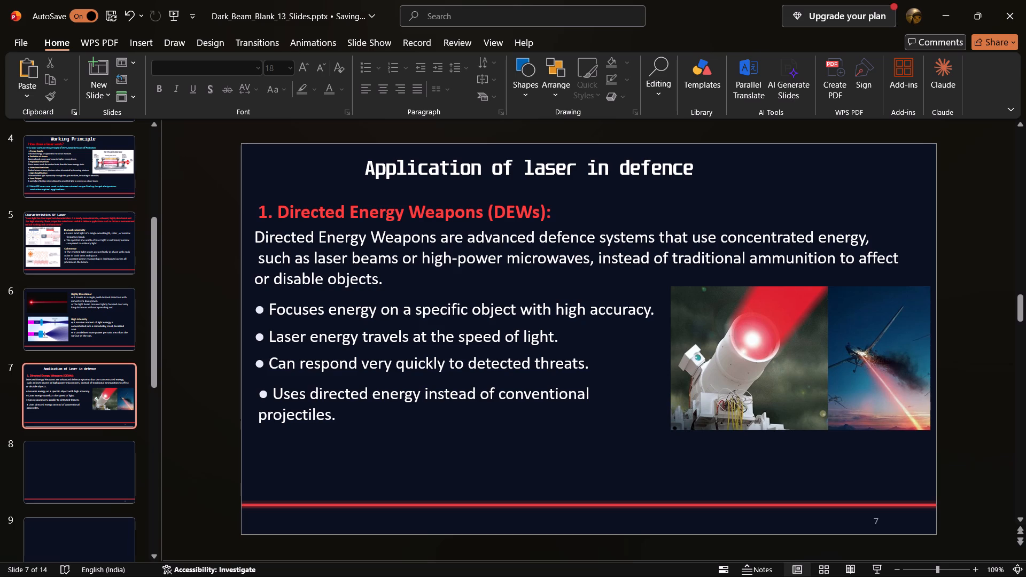
Move the laser weapon pictures down and inward so they sit beside the lower bullet points on slide 7.
{"action": "left_click_drag", "start_coordinate": [784, 343], "coordinate": [739, 397]}
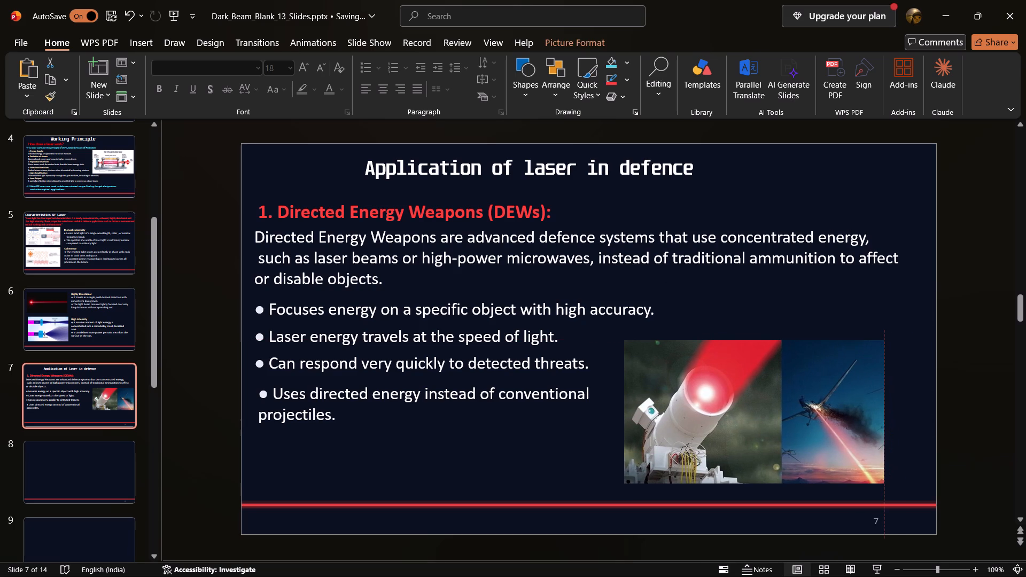
{"action": "left_click_drag", "start_coordinate": [739, 397], "coordinate": [741, 397]}
{"action": "left_click_drag", "start_coordinate": [741, 397], "coordinate": [742, 397]}
Stretch the laser weapon pictures wider toward the slide's right edge, keeping their height.
{"action": "left_click_drag", "start_coordinate": [890, 414], "coordinate": [913, 418]}
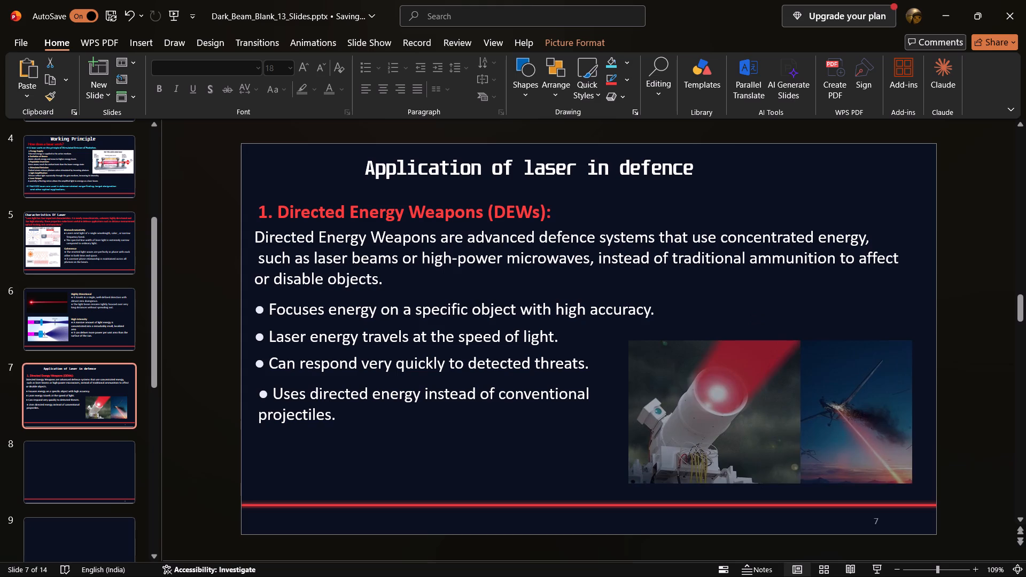
{"action": "left_click_drag", "start_coordinate": [913, 418], "coordinate": [914, 418]}
{"action": "left_click", "coordinate": [792, 279]}
{"action": "left_click", "coordinate": [572, 428]}
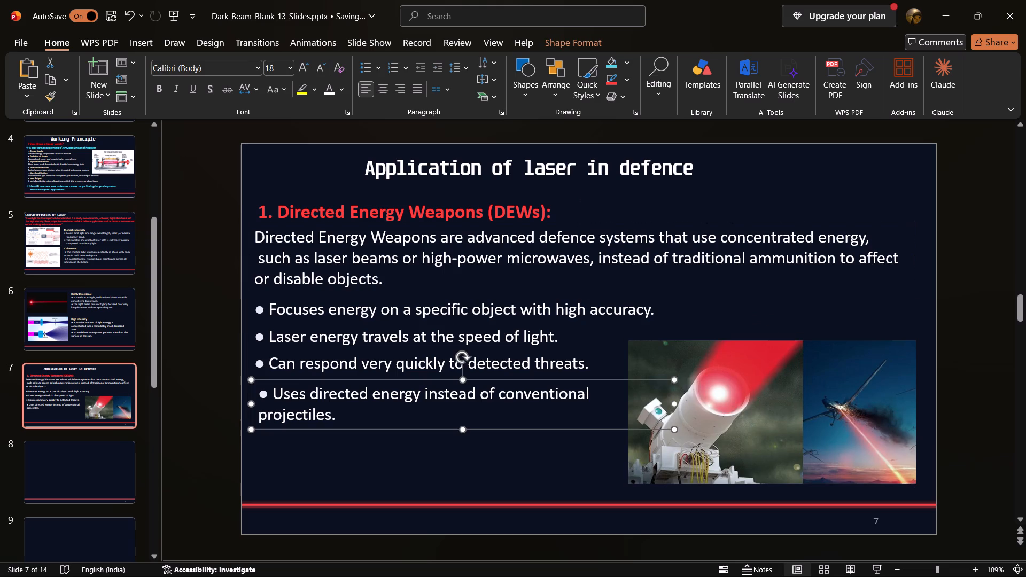
{"action": "left_click", "coordinate": [405, 459]}
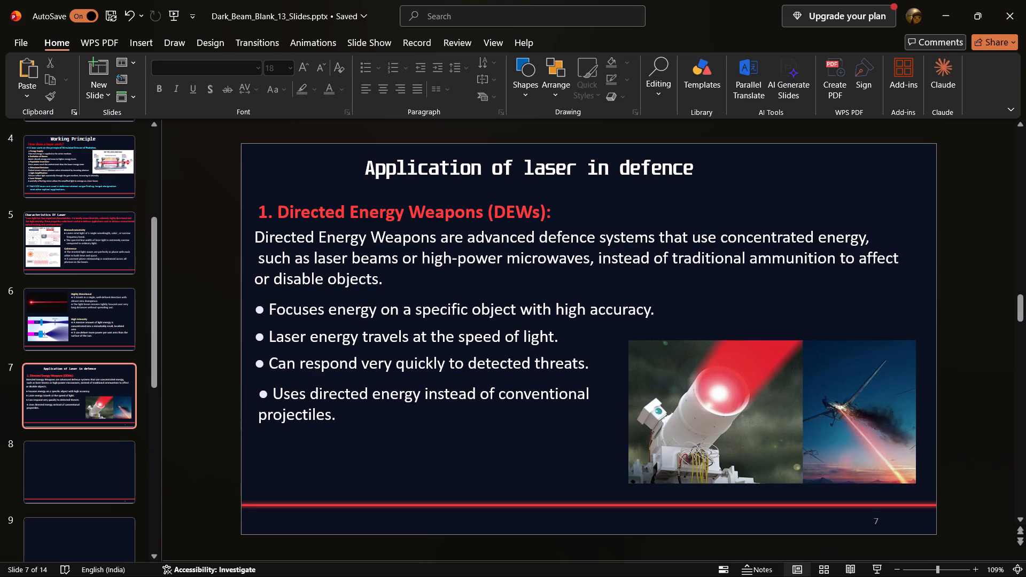
Shift the "Application of laser in defence" title slightly right and down, closer to the slide's horizontal centre.
{"action": "left_click", "coordinate": [501, 182]}
{"action": "left_click", "coordinate": [501, 182]}
{"action": "left_click_drag", "start_coordinate": [501, 182], "coordinate": [517, 185]}
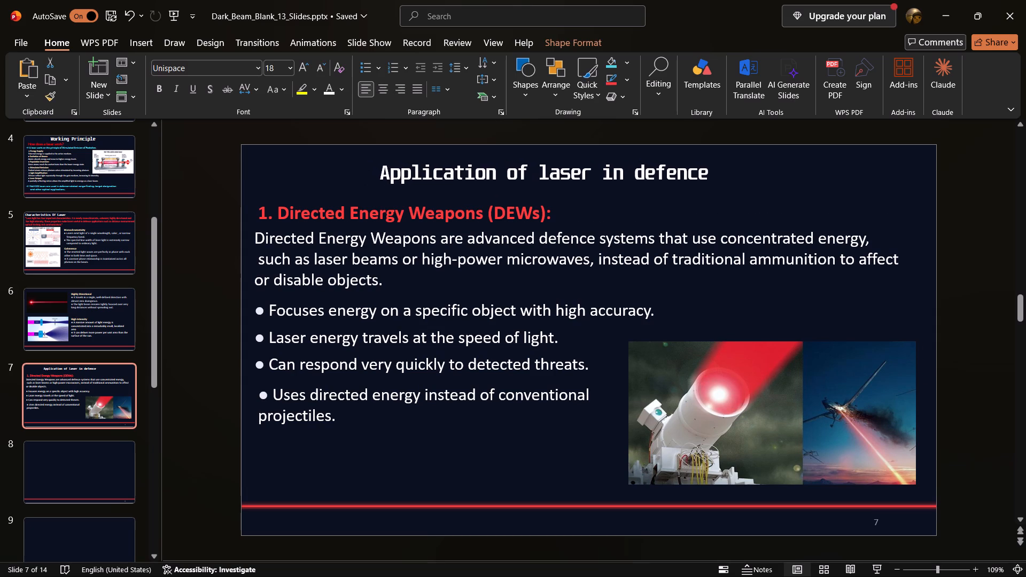
{"action": "left_click_drag", "start_coordinate": [517, 185], "coordinate": [524, 190]}
{"action": "left_click", "coordinate": [316, 510]}
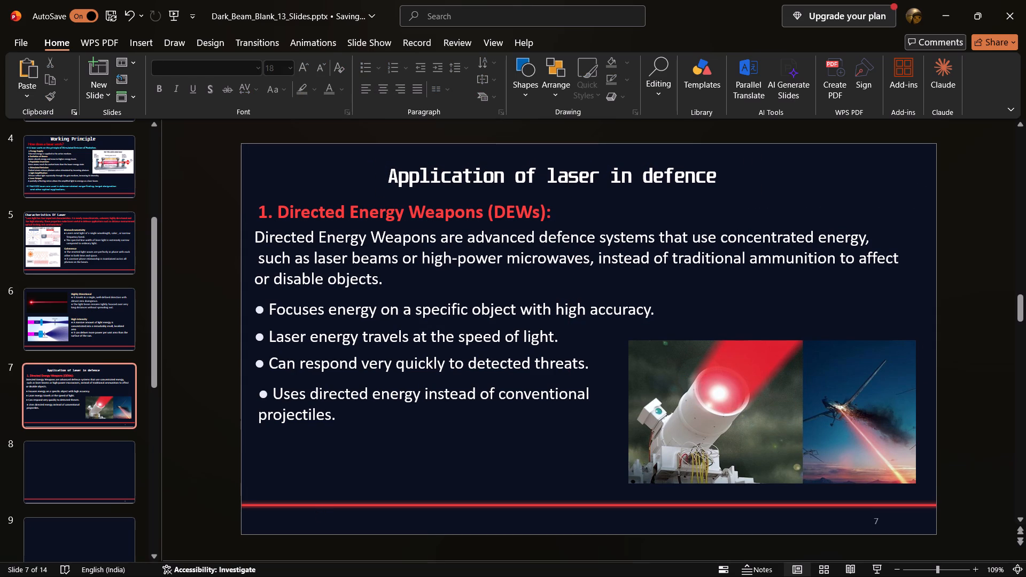
Recolour the introductory Directed Energy Weapons paragraph to the lightest gold theme colour and increase its font size to 20.
{"action": "left_click_drag", "start_coordinate": [389, 286], "coordinate": [283, 227]}
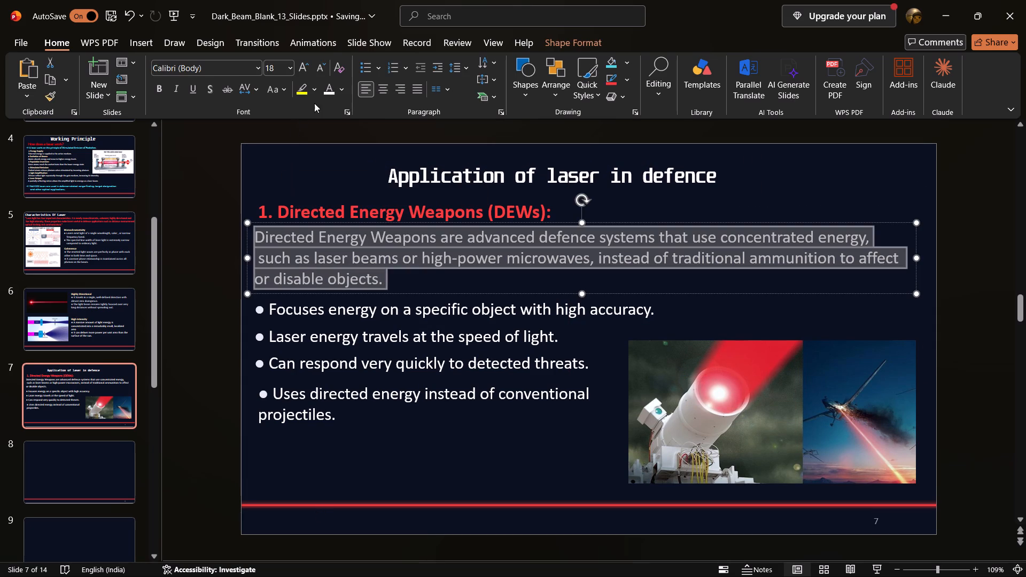
{"action": "left_click", "coordinate": [340, 85]}
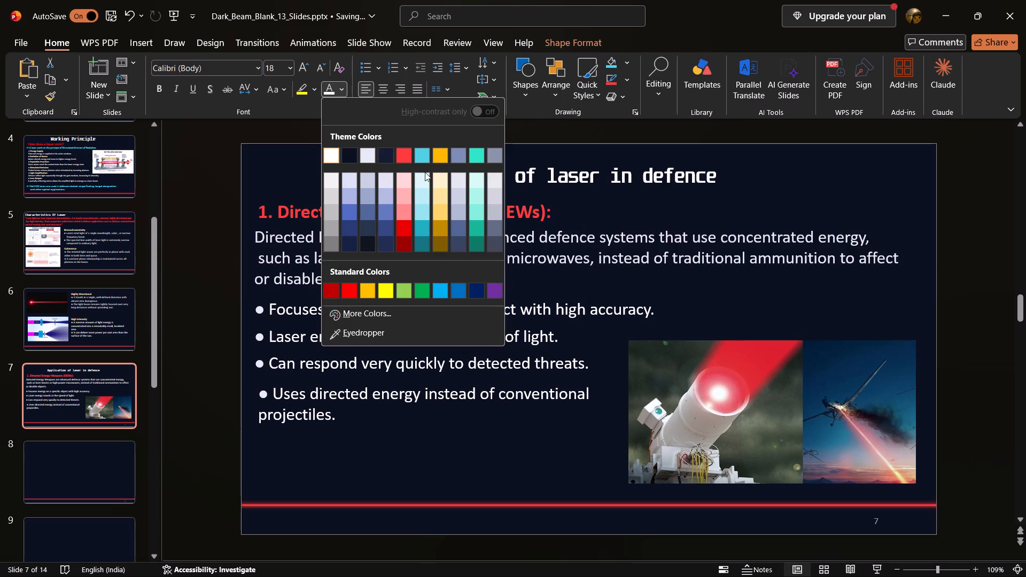
{"action": "left_click", "coordinate": [441, 180]}
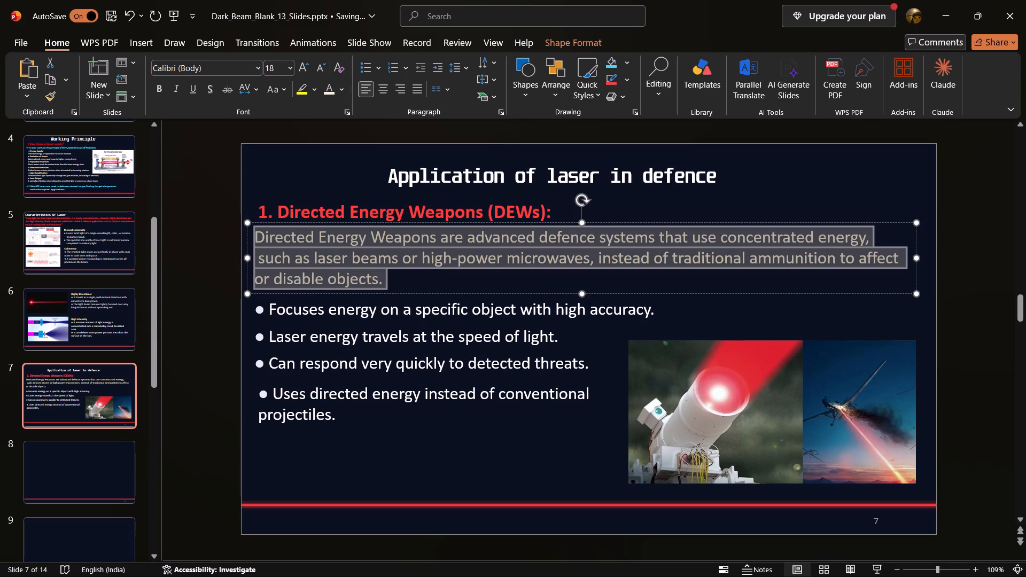
{"action": "left_click", "coordinate": [307, 63]}
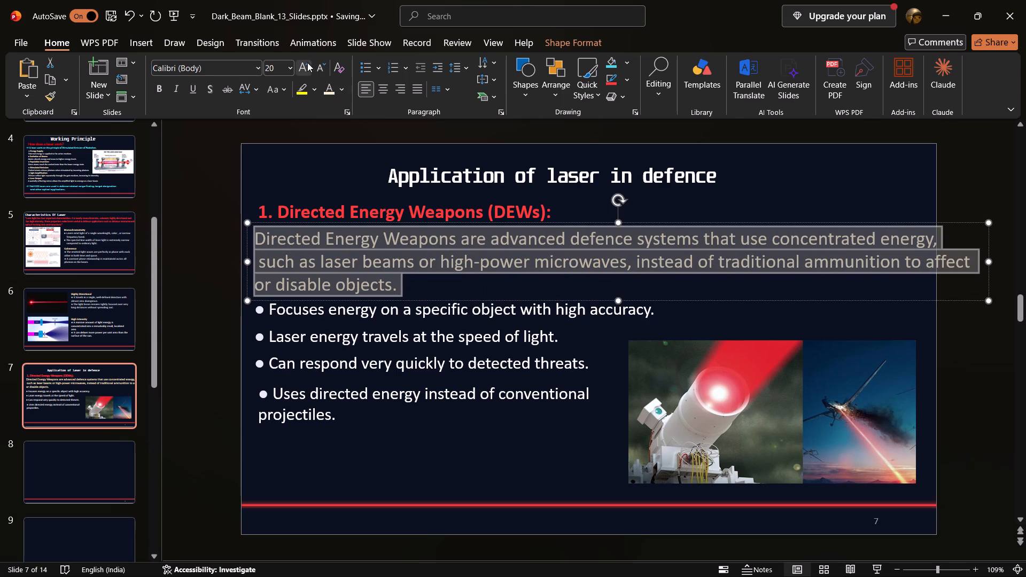
{"action": "left_click", "coordinate": [377, 472]}
Shift the four bullet points down, starting with the last, to space them evenly below the introductory paragraph.
{"action": "left_click", "coordinate": [386, 312]}
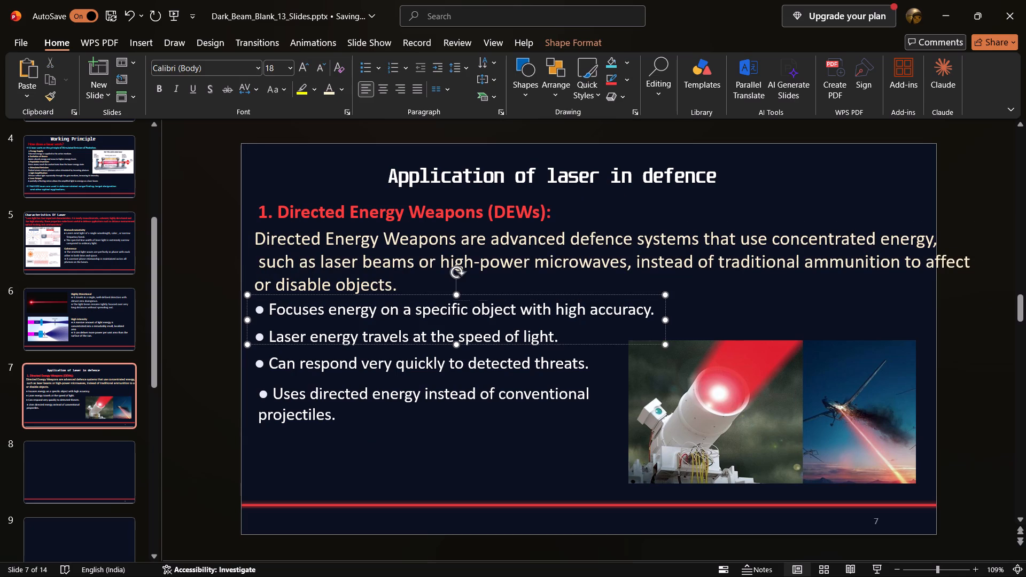
{"action": "left_click", "coordinate": [501, 264]}
{"action": "left_click", "coordinate": [461, 425]}
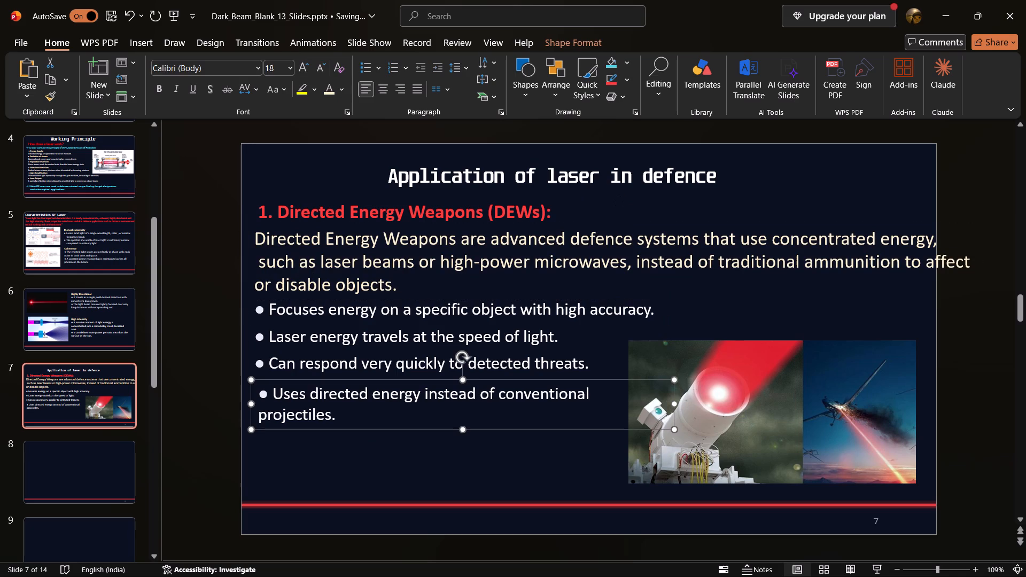
{"action": "left_click_drag", "start_coordinate": [461, 425], "coordinate": [462, 450]}
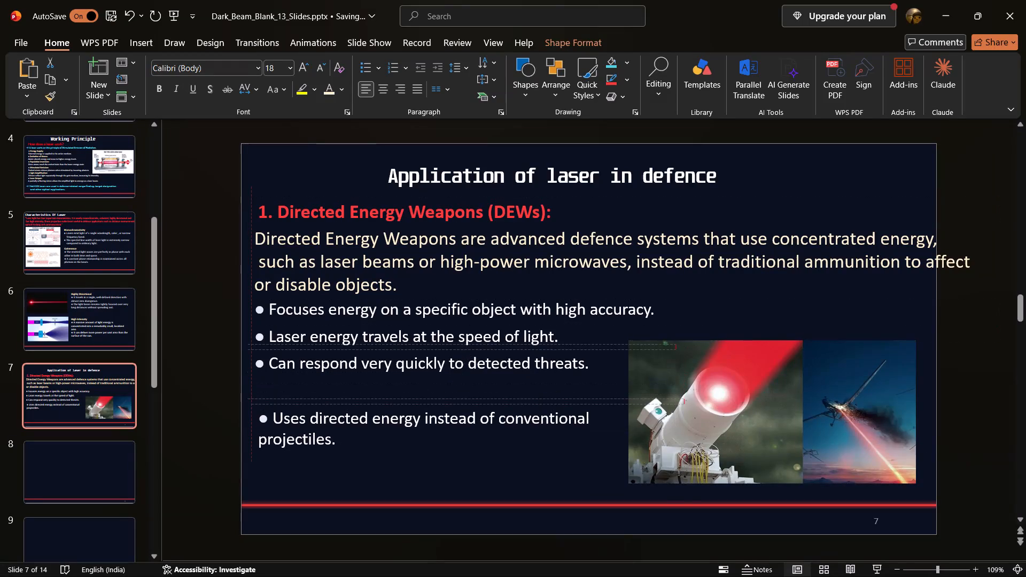
{"action": "left_click_drag", "start_coordinate": [462, 450], "coordinate": [463, 458]}
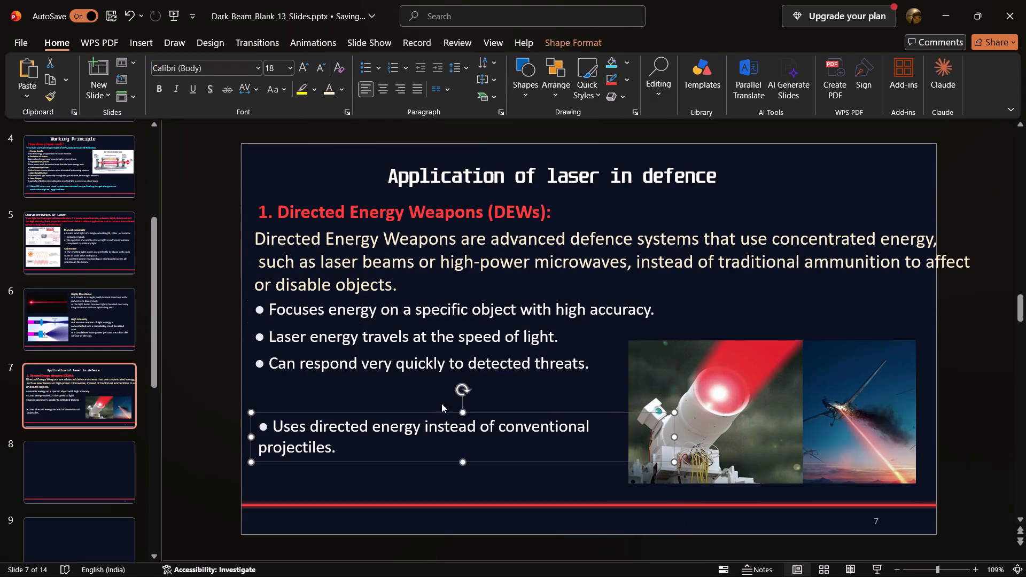
{"action": "left_click", "coordinate": [428, 377]}
{"action": "left_click_drag", "start_coordinate": [475, 351], "coordinate": [476, 381]}
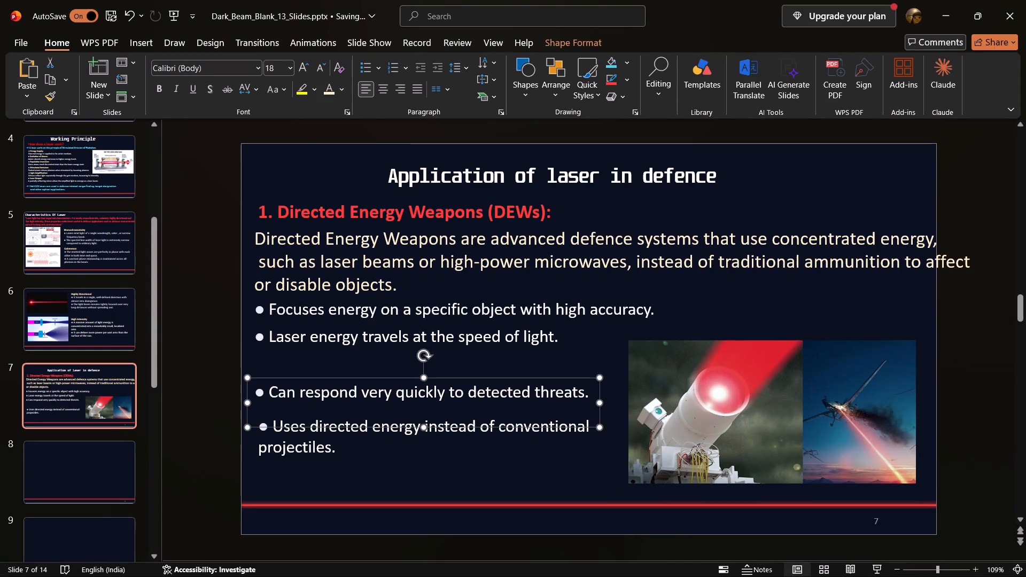
{"action": "left_click", "coordinate": [449, 341]}
{"action": "left_click_drag", "start_coordinate": [449, 322], "coordinate": [450, 341]}
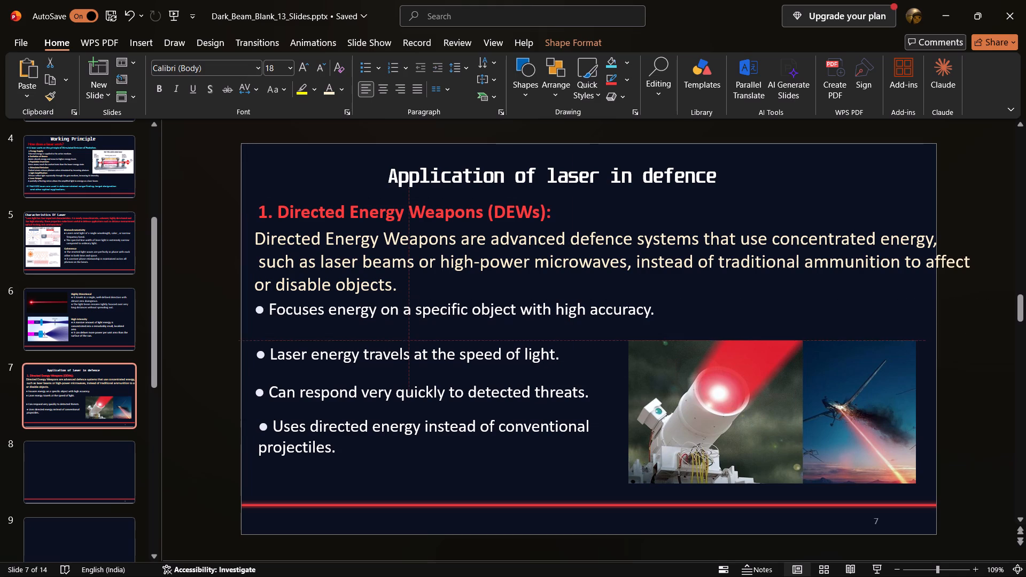
{"action": "left_click_drag", "start_coordinate": [450, 341], "coordinate": [452, 345]}
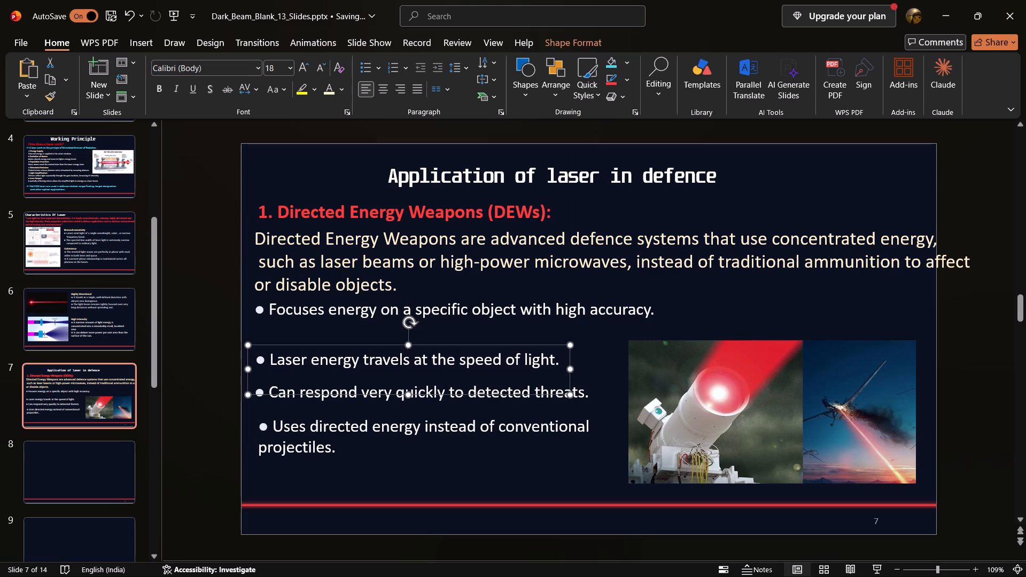
{"action": "left_click", "coordinate": [390, 302]}
{"action": "left_click", "coordinate": [413, 296]}
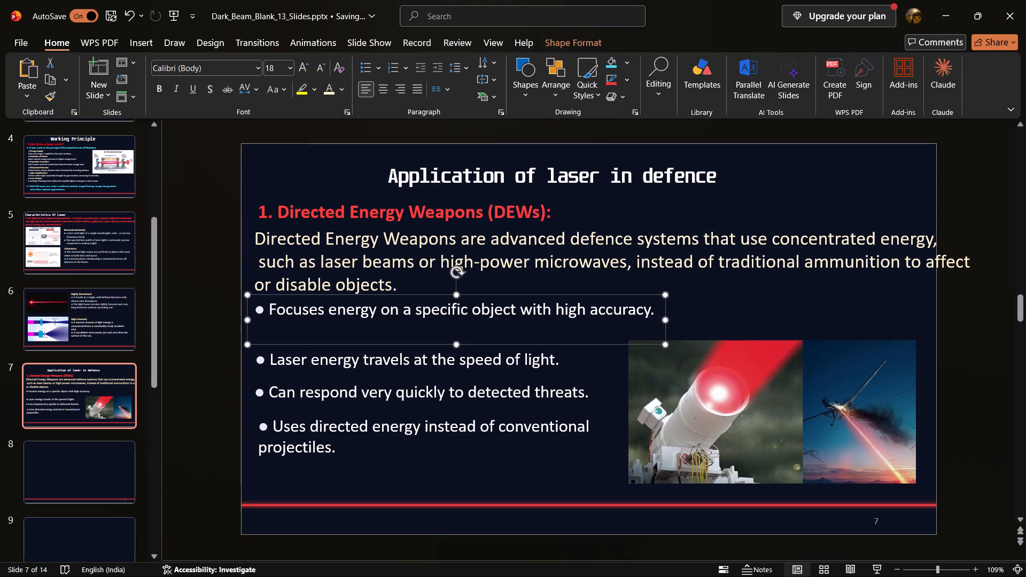
{"action": "left_click_drag", "start_coordinate": [413, 296], "coordinate": [414, 311]}
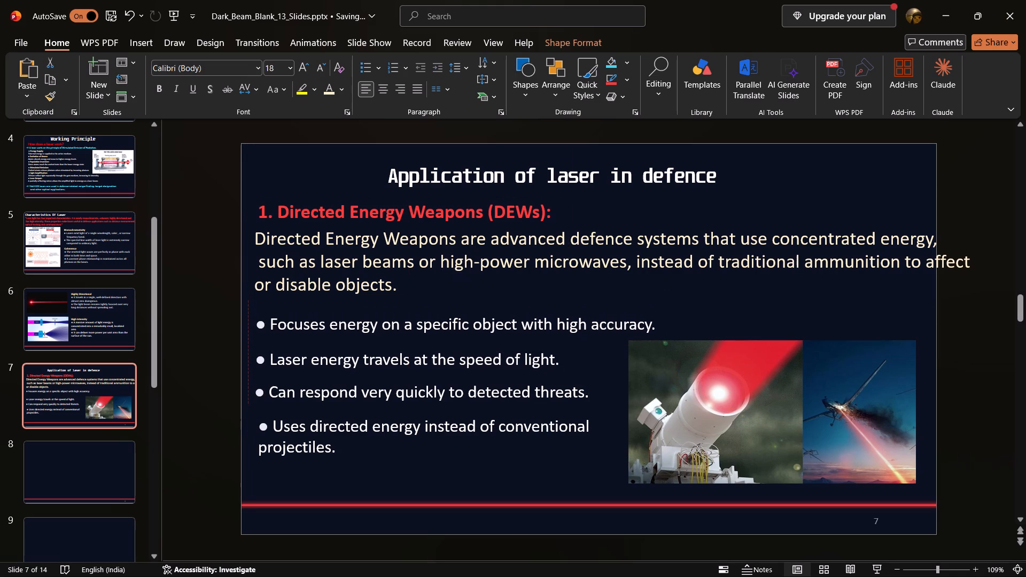
{"action": "left_click_drag", "start_coordinate": [414, 311], "coordinate": [414, 311]}
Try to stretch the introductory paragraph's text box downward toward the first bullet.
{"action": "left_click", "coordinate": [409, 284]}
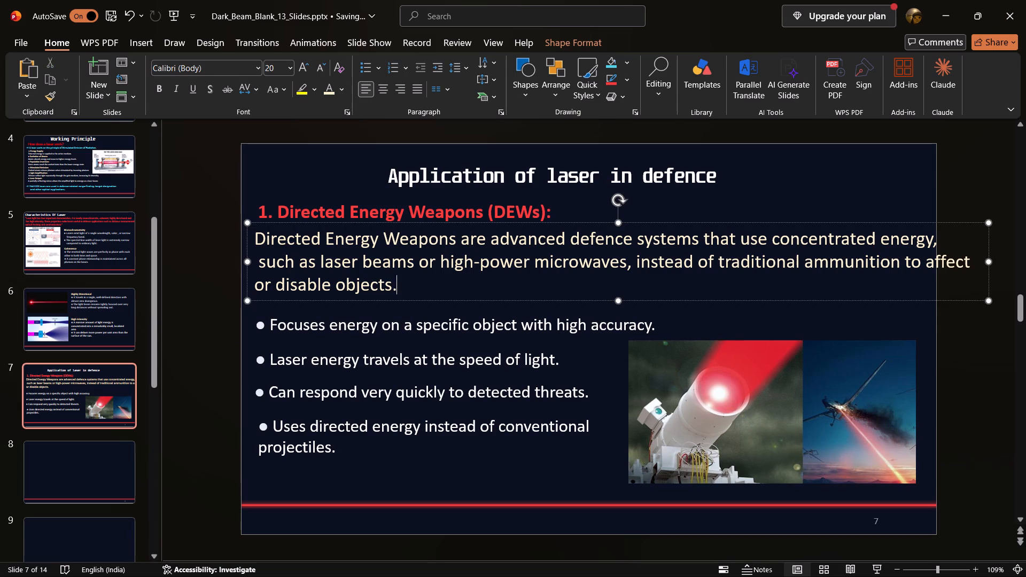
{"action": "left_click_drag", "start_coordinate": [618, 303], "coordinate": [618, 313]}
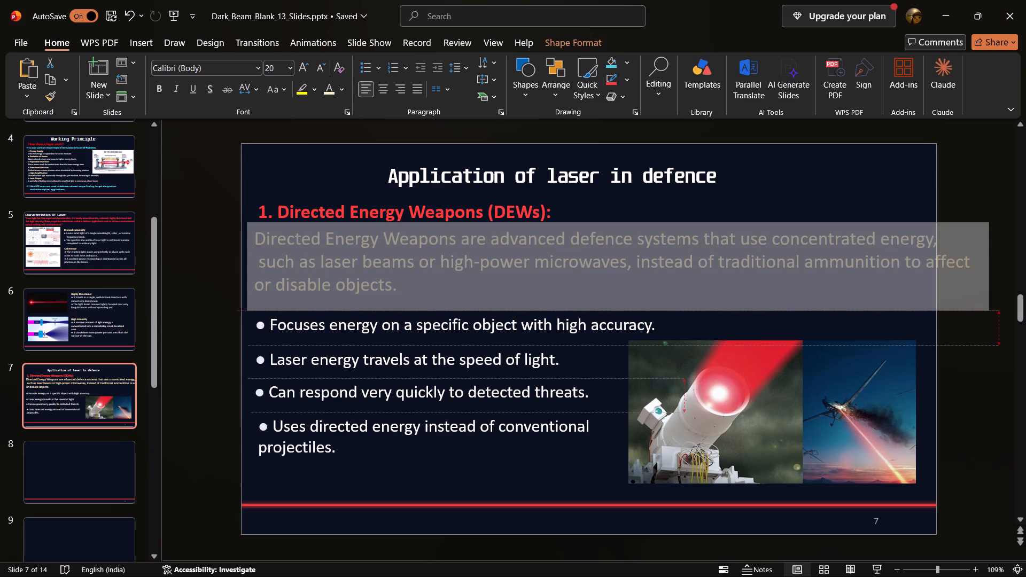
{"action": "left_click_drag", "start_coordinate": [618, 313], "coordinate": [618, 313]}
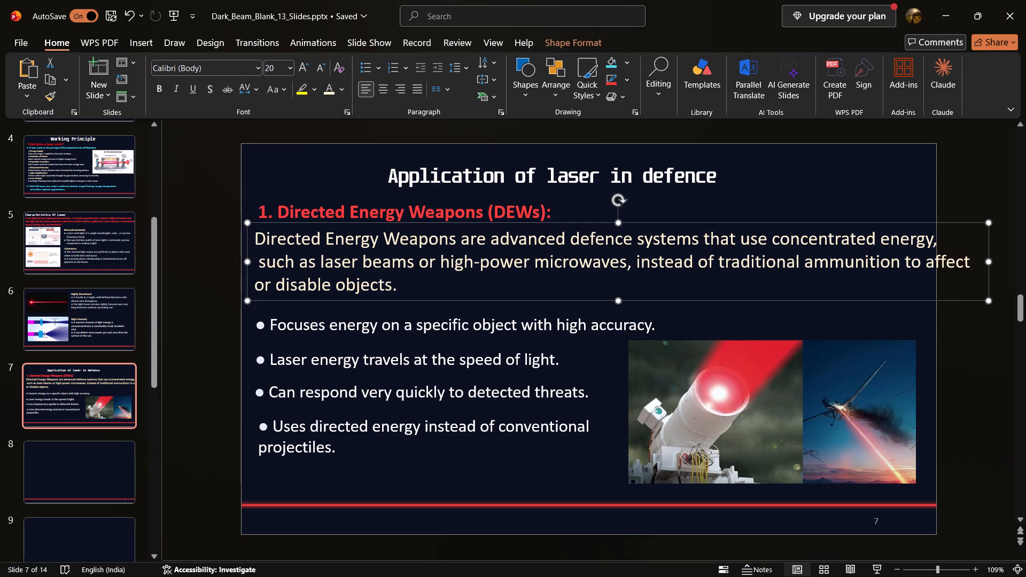
Rebreak the introductory paragraph so its last line reads "to affect or disable objects.".
{"action": "left_click", "coordinate": [254, 282]}
{"action": "key", "text": "BackSpace"}
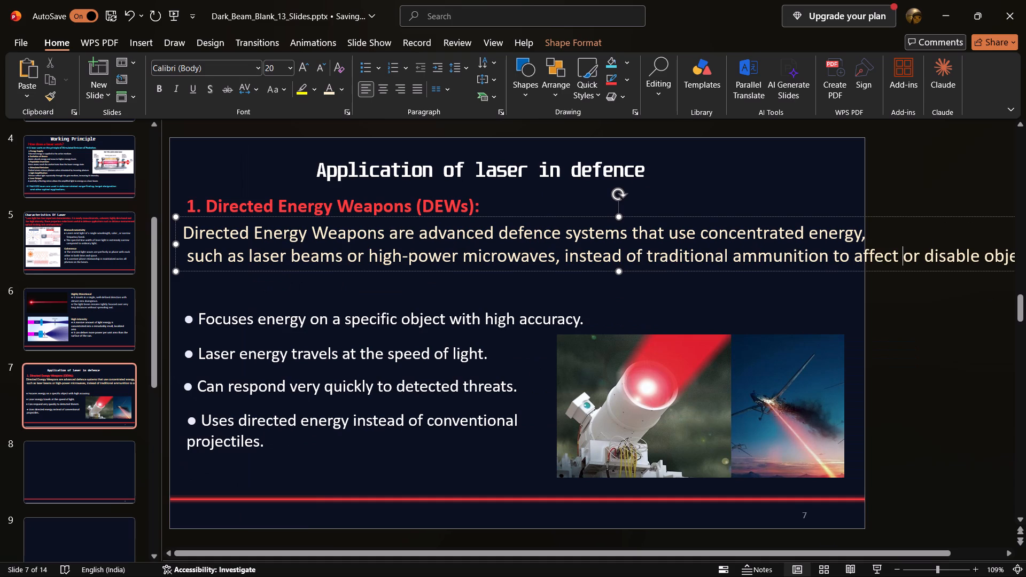
{"action": "left_click", "coordinate": [830, 255]}
{"action": "key", "text": "Return"}
{"action": "left_click", "coordinate": [727, 176]}
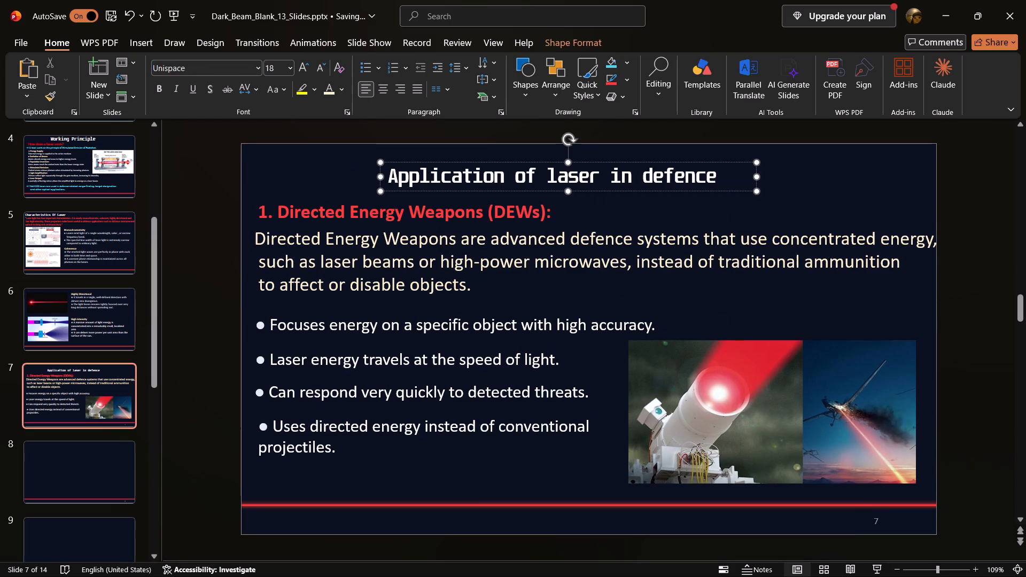
Move the introductory paragraph slightly left so its longest line fits within the slide.
{"action": "left_click", "coordinate": [255, 257]}
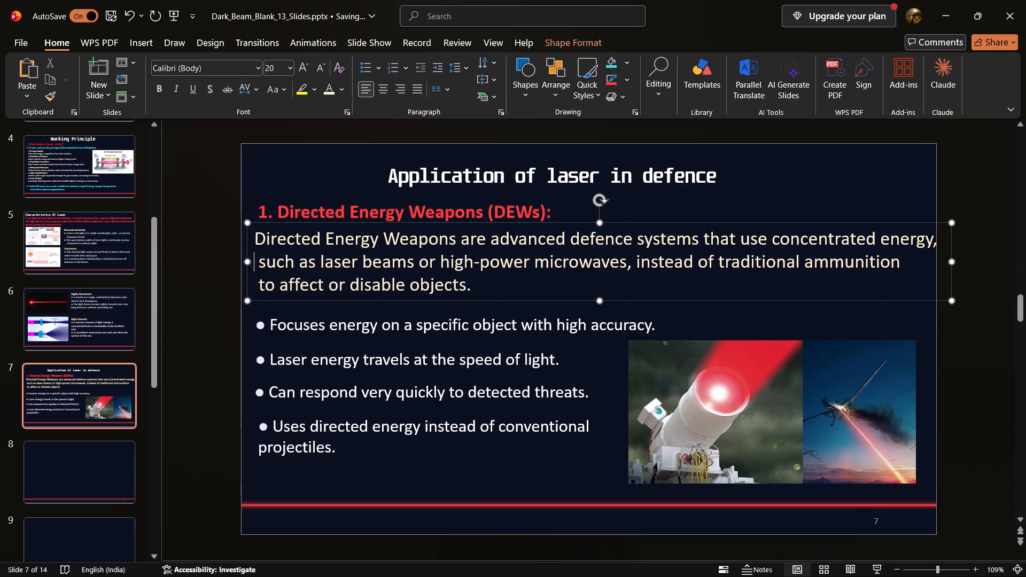
{"action": "left_click", "coordinate": [278, 225]}
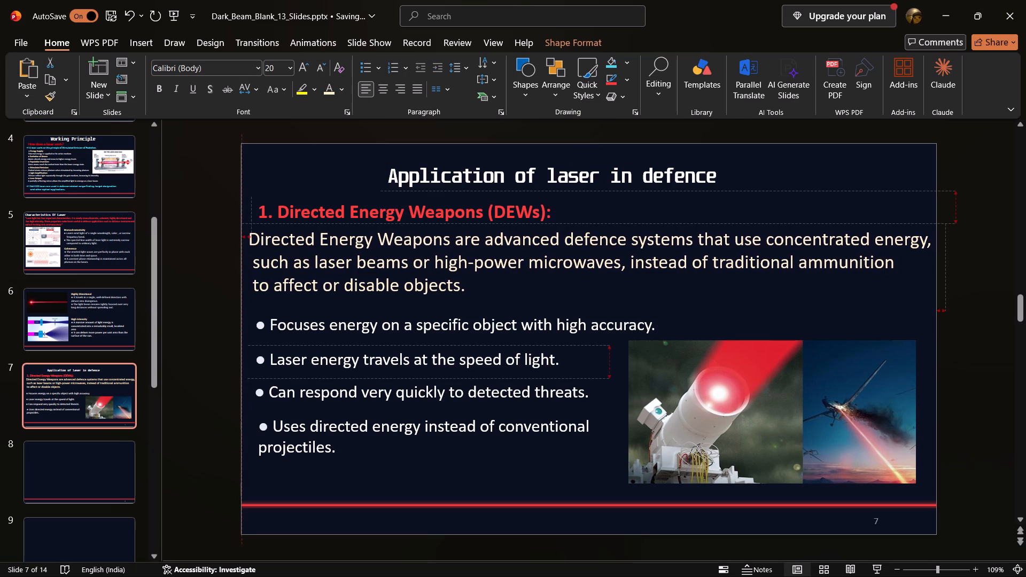
{"action": "left_click", "coordinate": [791, 305]}
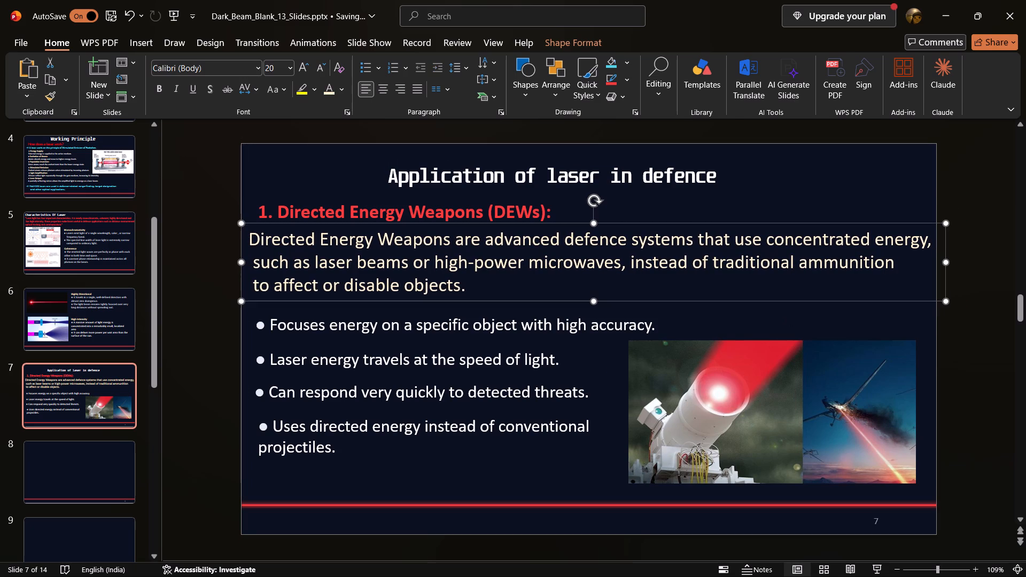
{"action": "left_click", "coordinate": [542, 409]}
{"action": "left_click", "coordinate": [482, 482]}
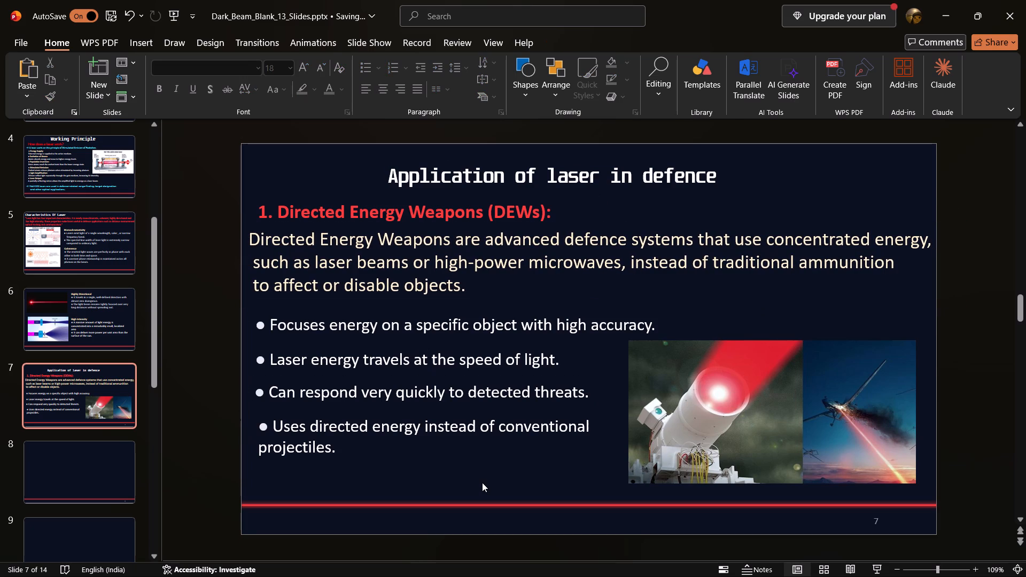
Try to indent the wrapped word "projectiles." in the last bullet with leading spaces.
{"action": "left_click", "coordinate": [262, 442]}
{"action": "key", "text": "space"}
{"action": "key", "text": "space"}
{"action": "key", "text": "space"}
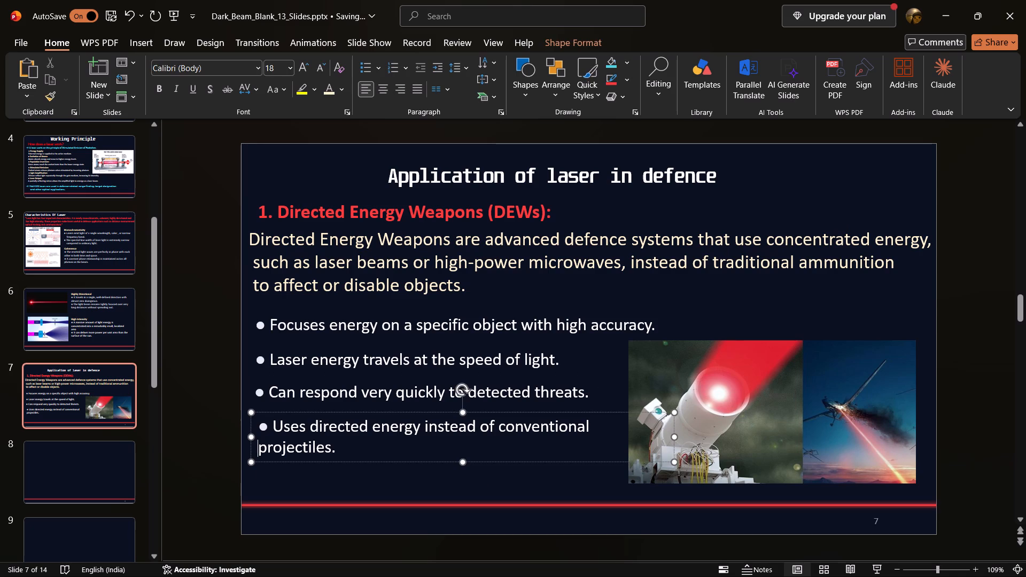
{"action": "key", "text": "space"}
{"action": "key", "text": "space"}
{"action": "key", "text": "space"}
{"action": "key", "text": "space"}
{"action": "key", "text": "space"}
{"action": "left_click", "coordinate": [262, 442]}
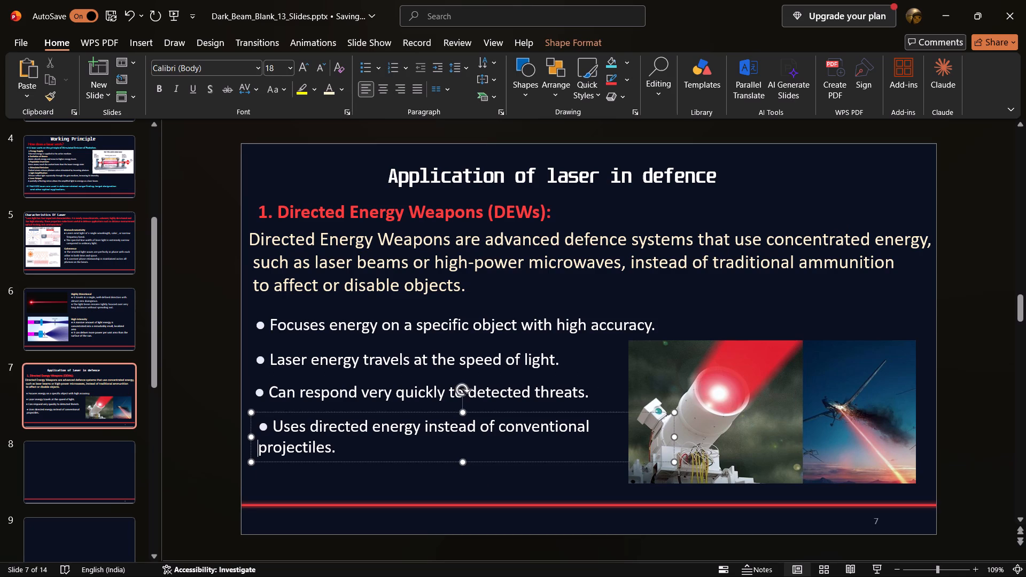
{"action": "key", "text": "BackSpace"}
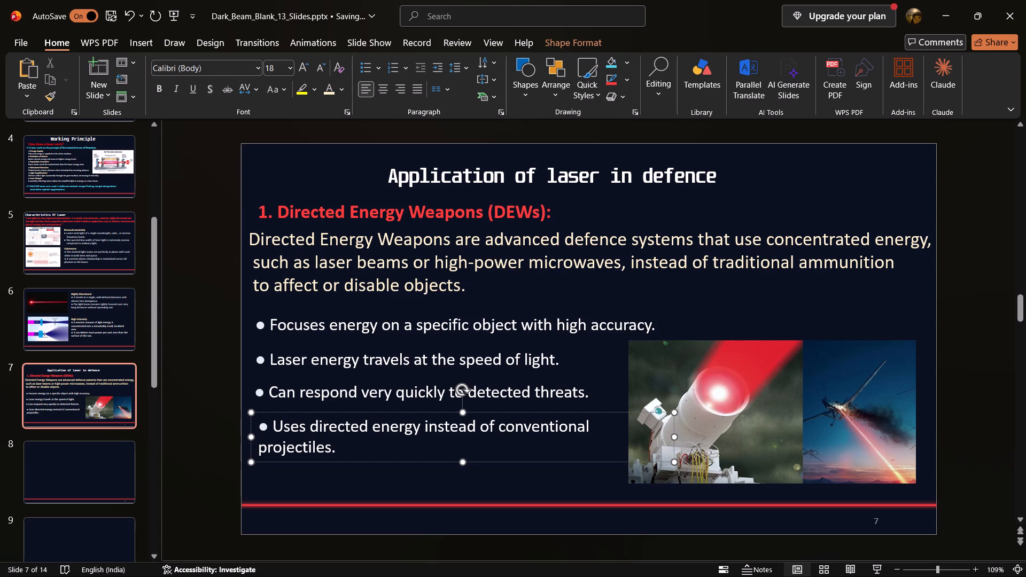
Delete the word "projectiles." from the end of the last bullet point.
{"action": "left_click_drag", "start_coordinate": [351, 448], "coordinate": [246, 451]}
{"action": "key", "text": "BackSpace"}
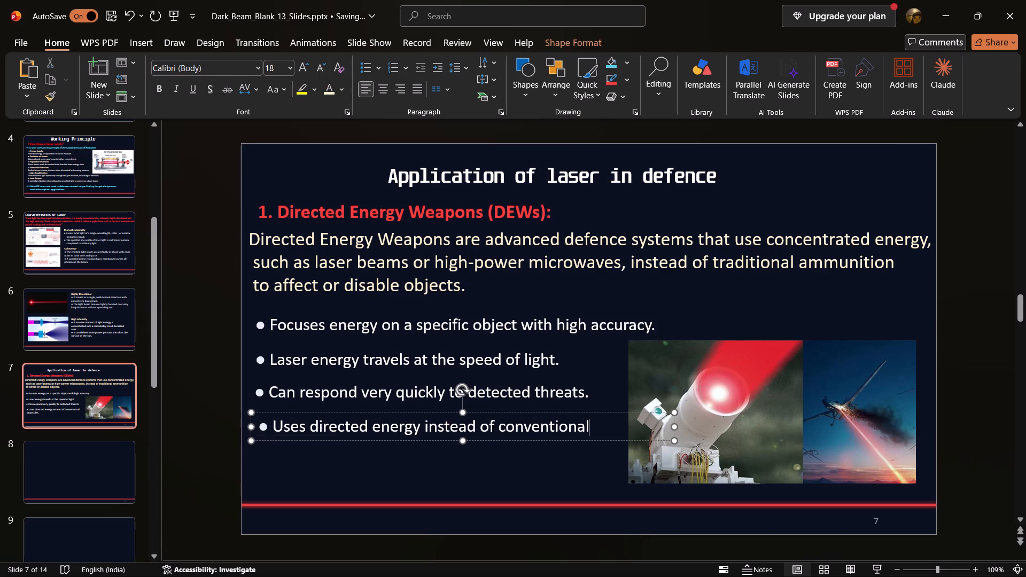
Add "projectiles." on its own line below the last bullet, indented with four spaces to align with the bullet text.
{"action": "key", "text": "Return"}
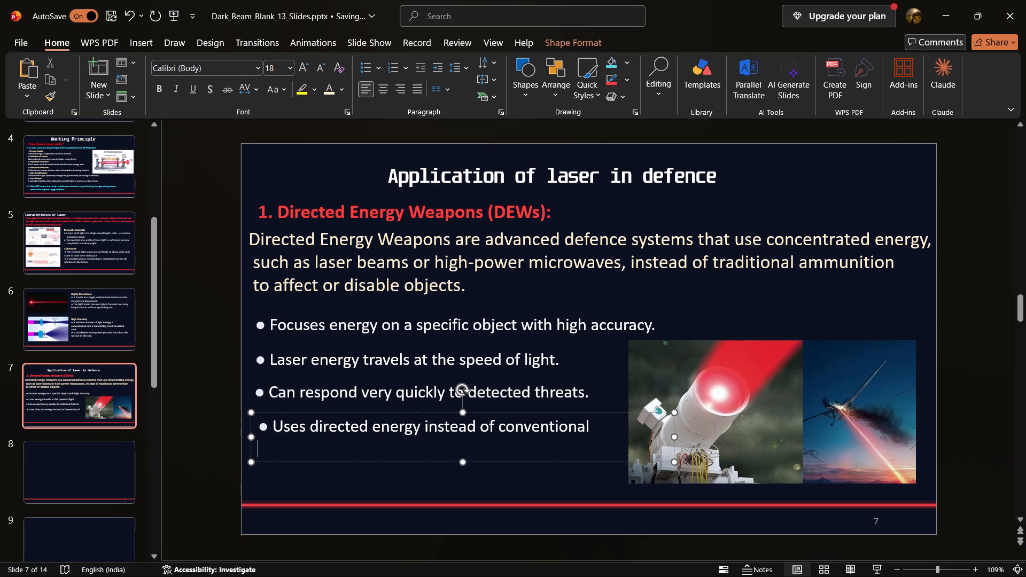
{"action": "key", "text": "space"}
{"action": "key", "text": "space"}
{"action": "key", "text": "space"}
{"action": "key", "text": "space"}
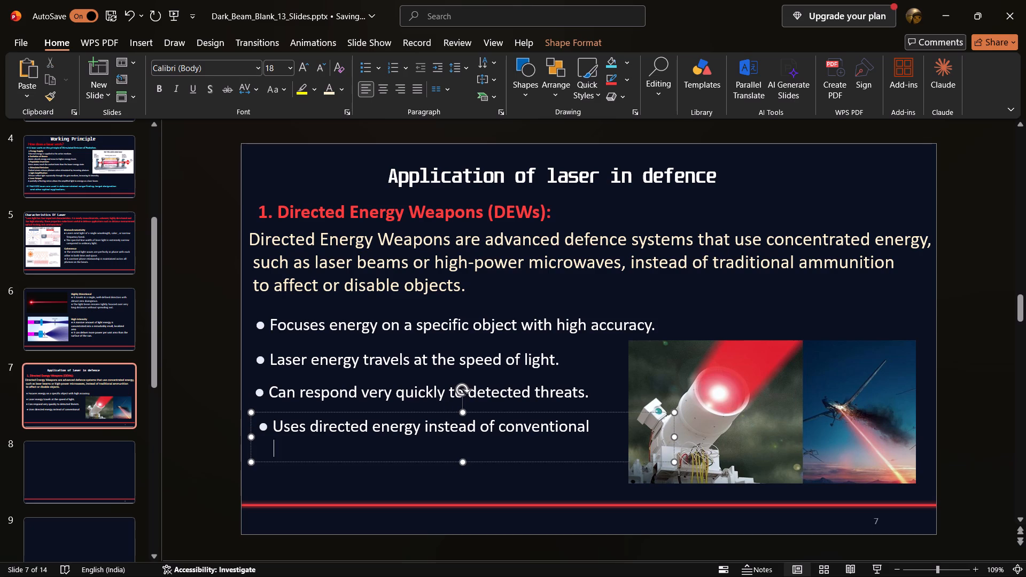
{"action": "type", "text": "projectiles."}
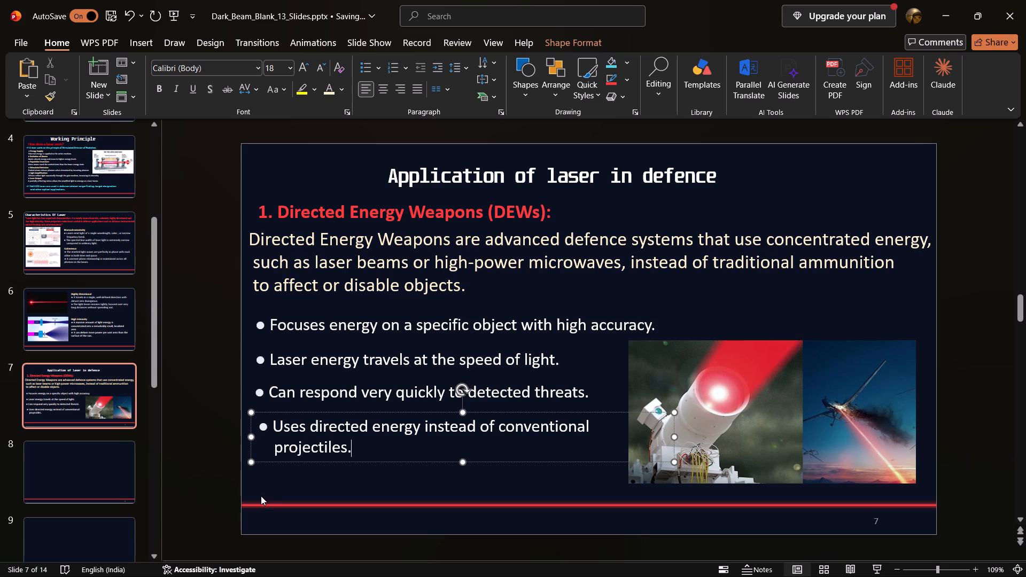
{"action": "left_click", "coordinate": [260, 496]}
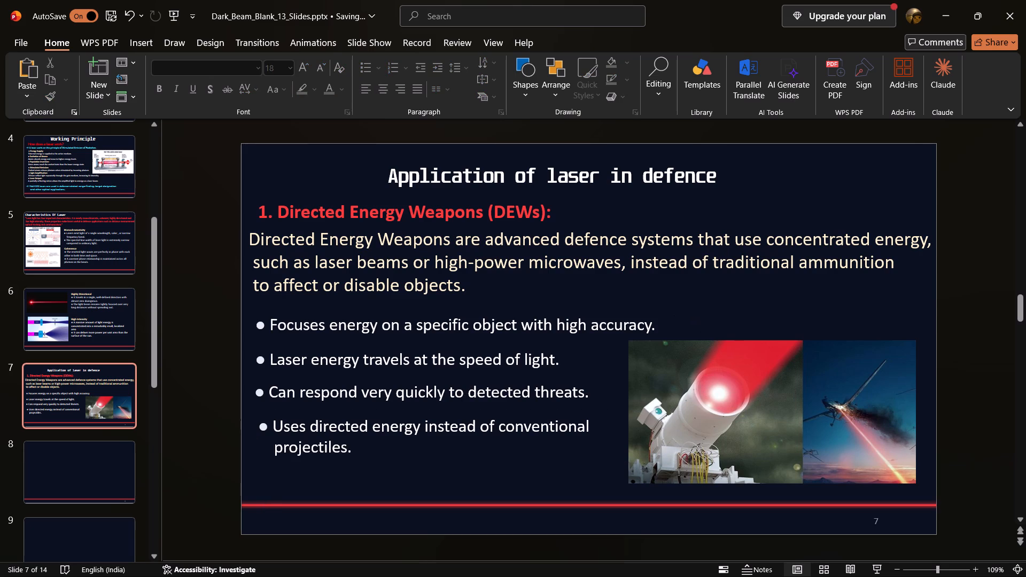
Move the laser weapon picture on slide 7 slightly left and down.
{"action": "left_click", "coordinate": [721, 385]}
{"action": "left_click_drag", "start_coordinate": [721, 385], "coordinate": [708, 388]}
Switch to Chrome and review the Key Military Applications in the AI Overview of the "application of laser in dfense" search.
{"action": "left_click", "coordinate": [81, 465]}
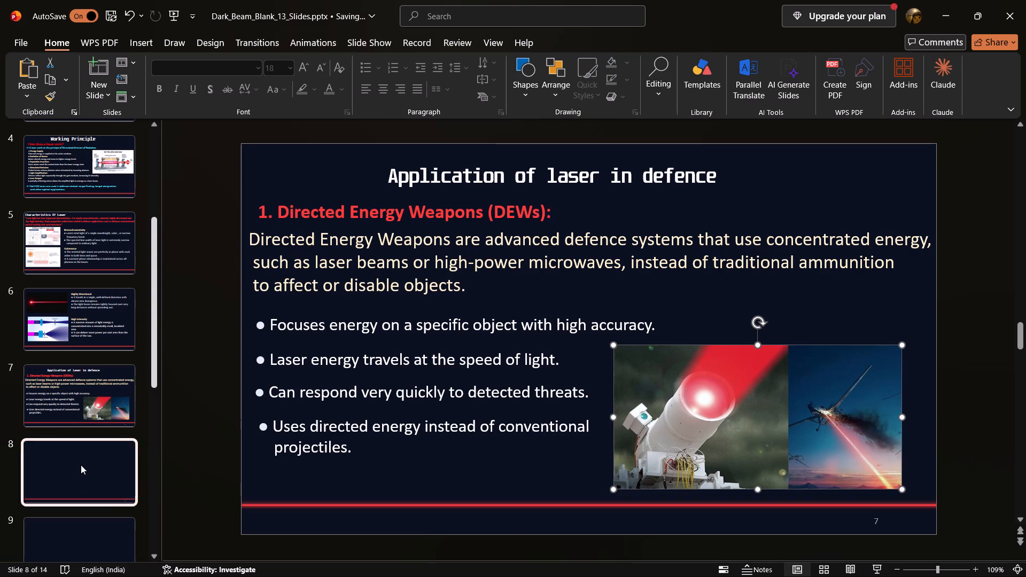
{"action": "key", "text": "alt+Tab"}
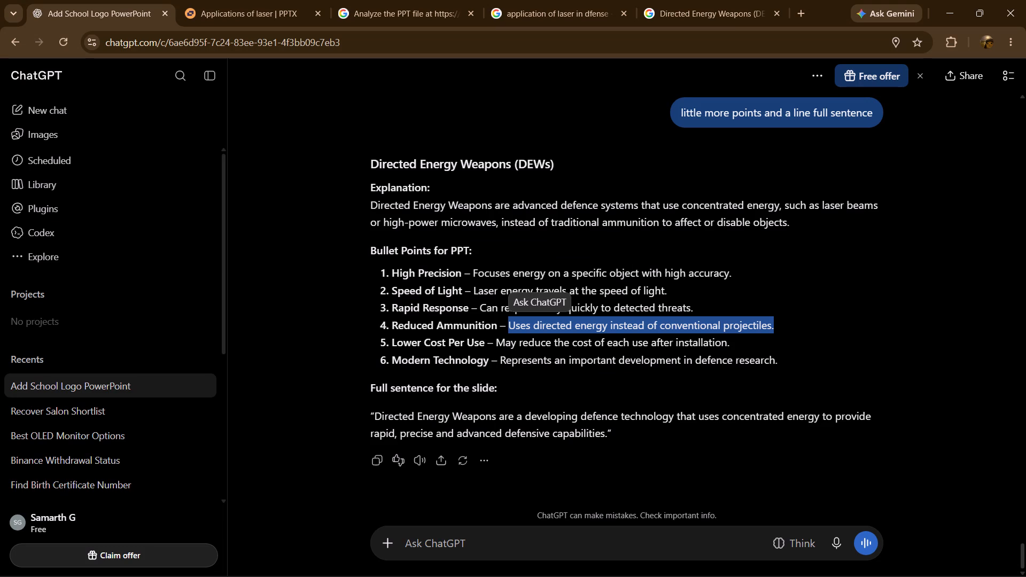
{"action": "left_click", "coordinate": [412, 225]}
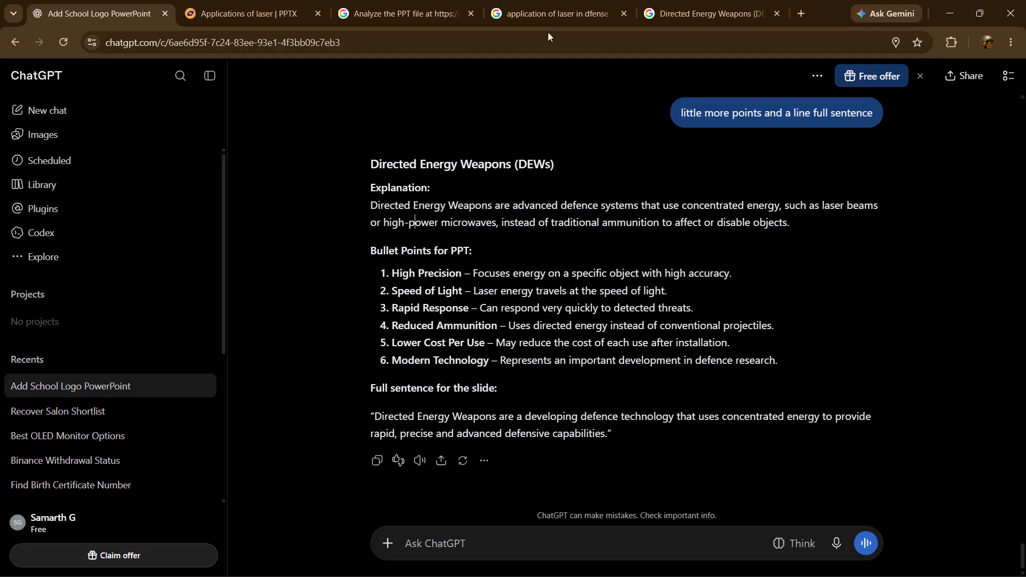
{"action": "left_click", "coordinate": [556, 9]}
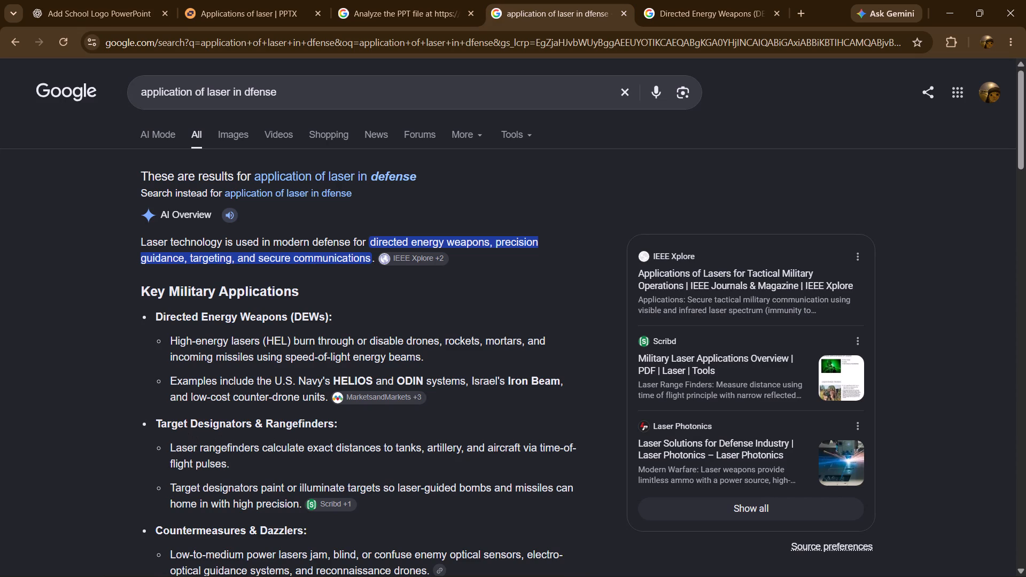
{"action": "left_click", "coordinate": [177, 432]}
{"action": "left_click_drag", "start_coordinate": [155, 419], "coordinate": [331, 425]}
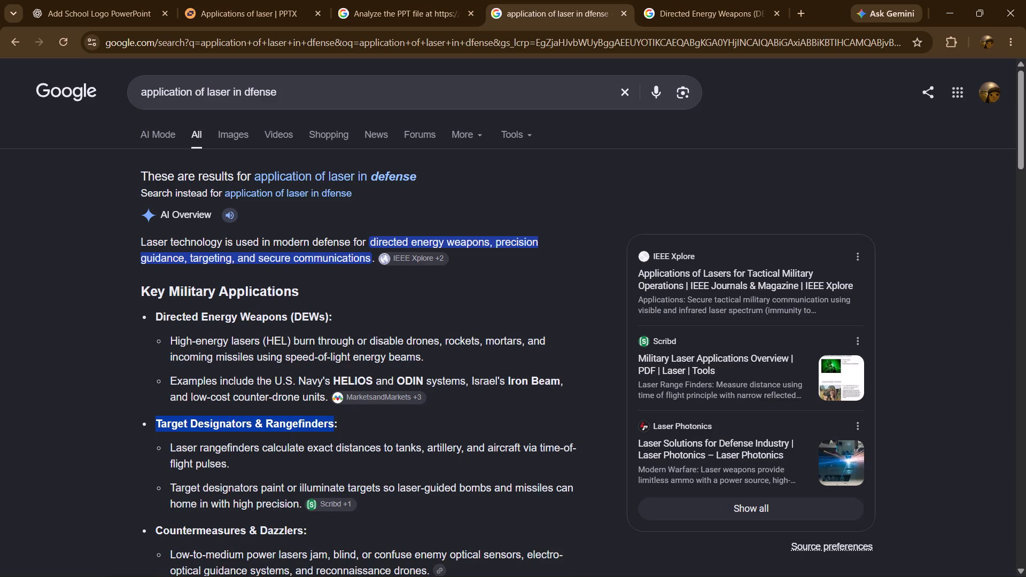
{"action": "left_click_drag", "start_coordinate": [331, 425], "coordinate": [333, 425]}
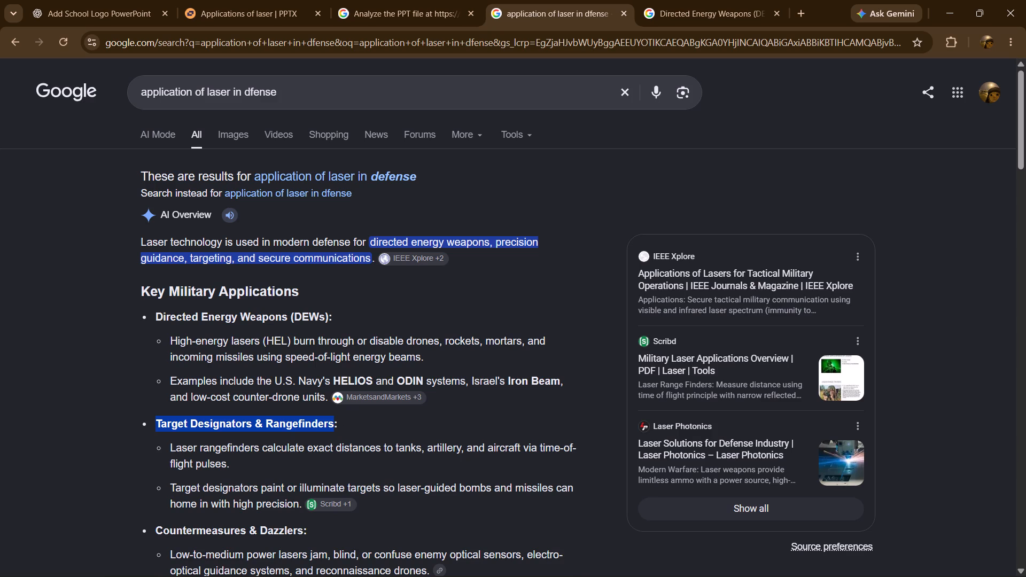
{"action": "left_click", "coordinate": [333, 425]}
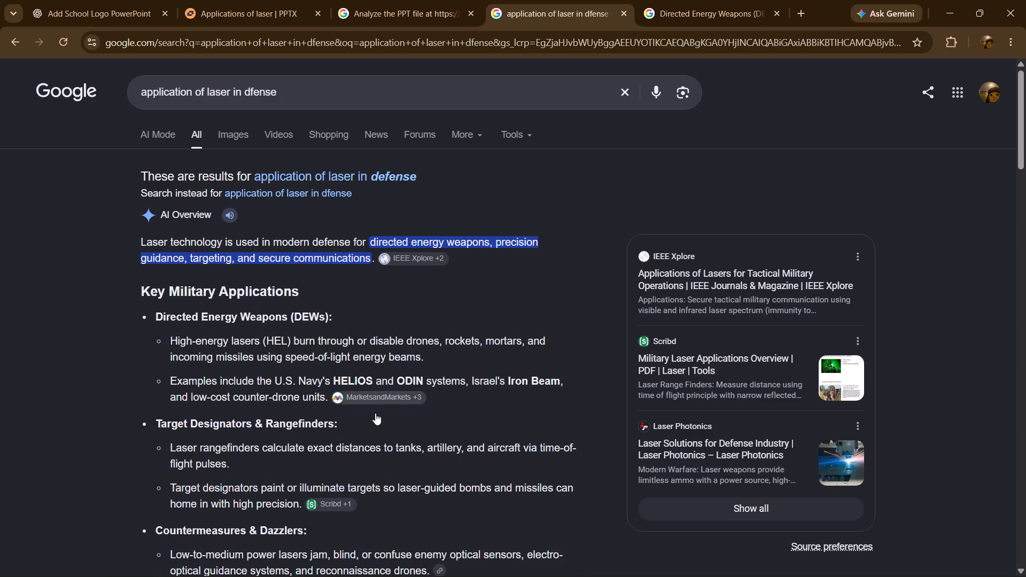
{"action": "scroll", "coordinate": [369, 408], "scroll_direction": "down", "scroll_amount": 5}
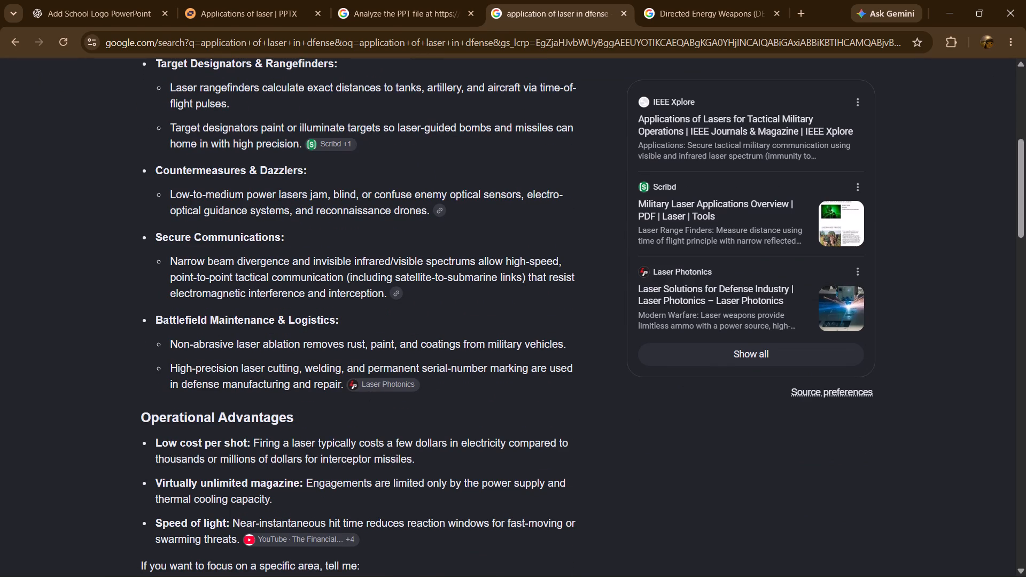
{"action": "scroll", "coordinate": [277, 382], "scroll_direction": "up", "scroll_amount": 2}
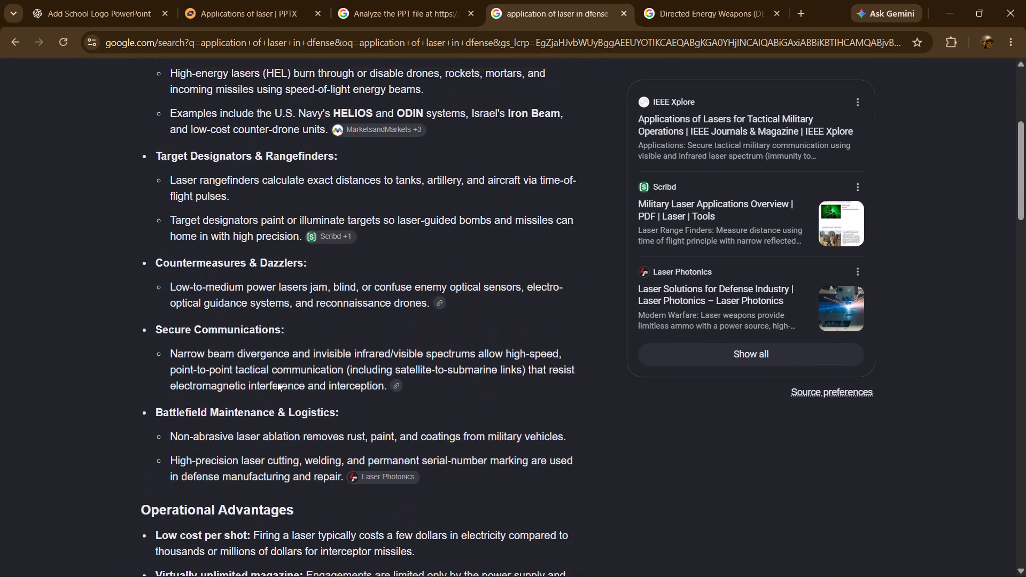
{"action": "scroll", "coordinate": [277, 382], "scroll_direction": "up", "scroll_amount": 1}
{"action": "left_click_drag", "start_coordinate": [333, 289], "coordinate": [156, 288]}
{"action": "double_click", "coordinate": [156, 288]}
{"action": "left_click_drag", "start_coordinate": [156, 288], "coordinate": [336, 292]}
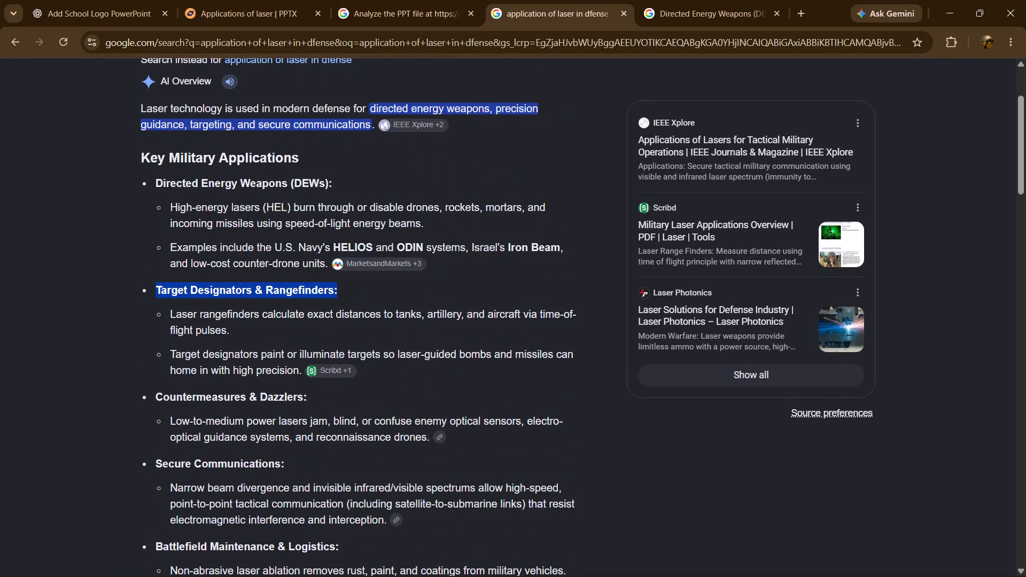
{"action": "left_click_drag", "start_coordinate": [336, 292], "coordinate": [340, 290]}
{"action": "left_click_drag", "start_coordinate": [340, 290], "coordinate": [336, 285]}
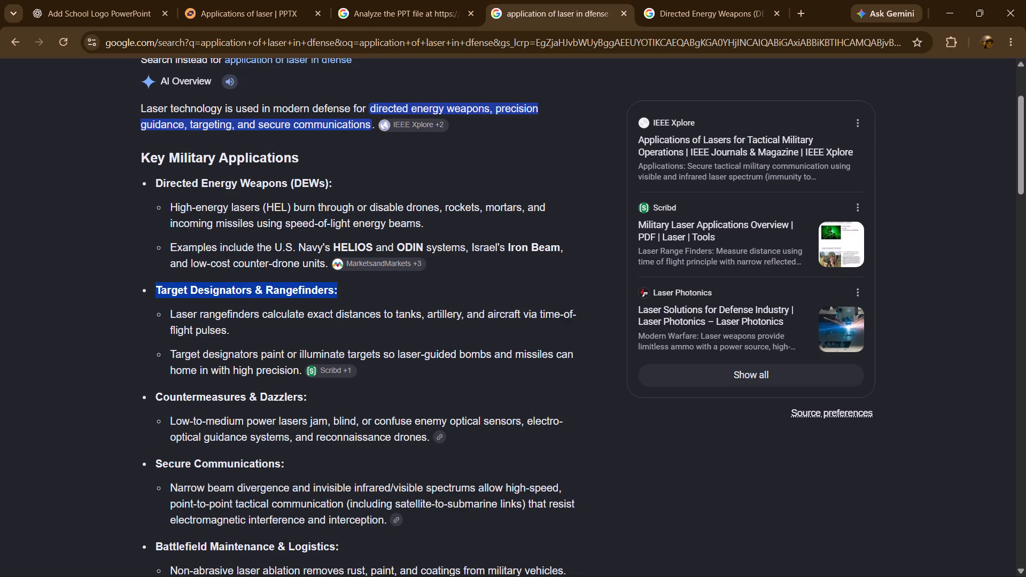
{"action": "left_click_drag", "start_coordinate": [336, 285], "coordinate": [336, 285]}
{"action": "left_click", "coordinate": [447, 288]}
Look through the web results below the AI Overview for further sources on lasers in defence.
{"action": "scroll", "coordinate": [447, 288], "scroll_direction": "down", "scroll_amount": 2}
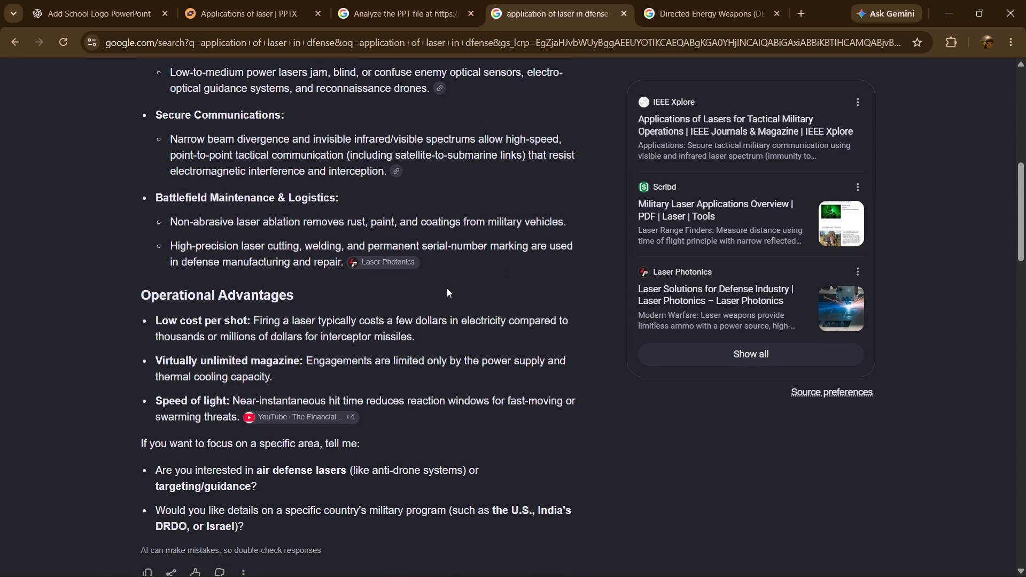
{"action": "scroll", "coordinate": [447, 288], "scroll_direction": "down", "scroll_amount": 6}
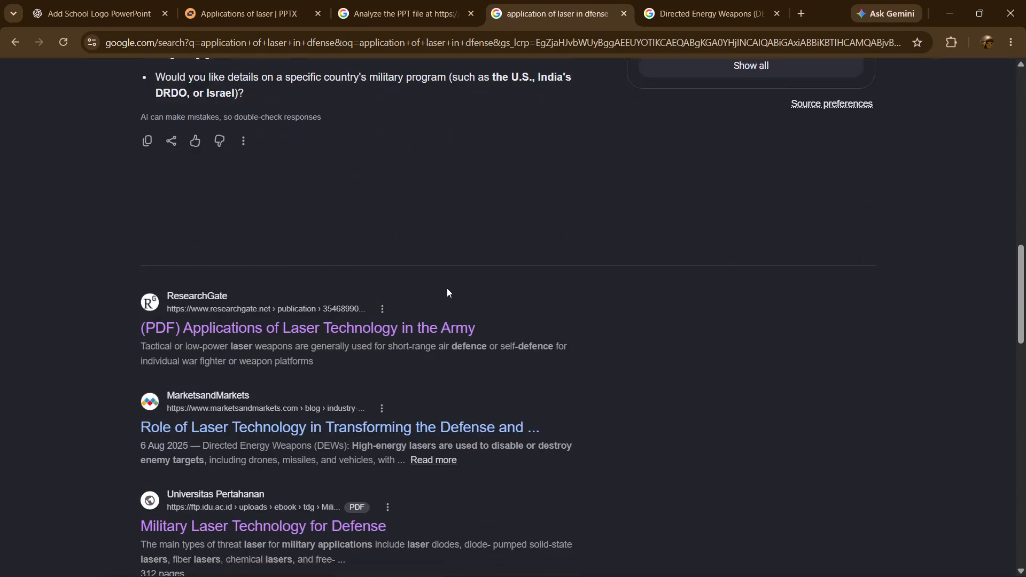
{"action": "scroll", "coordinate": [447, 288], "scroll_direction": "down", "scroll_amount": 3}
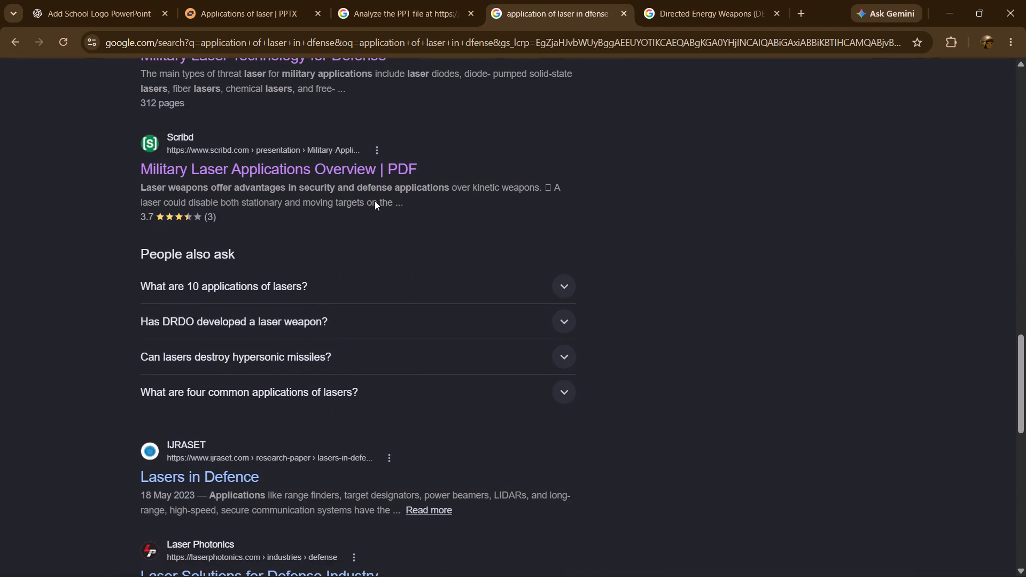
{"action": "scroll", "coordinate": [499, 358], "scroll_direction": "down", "scroll_amount": 2}
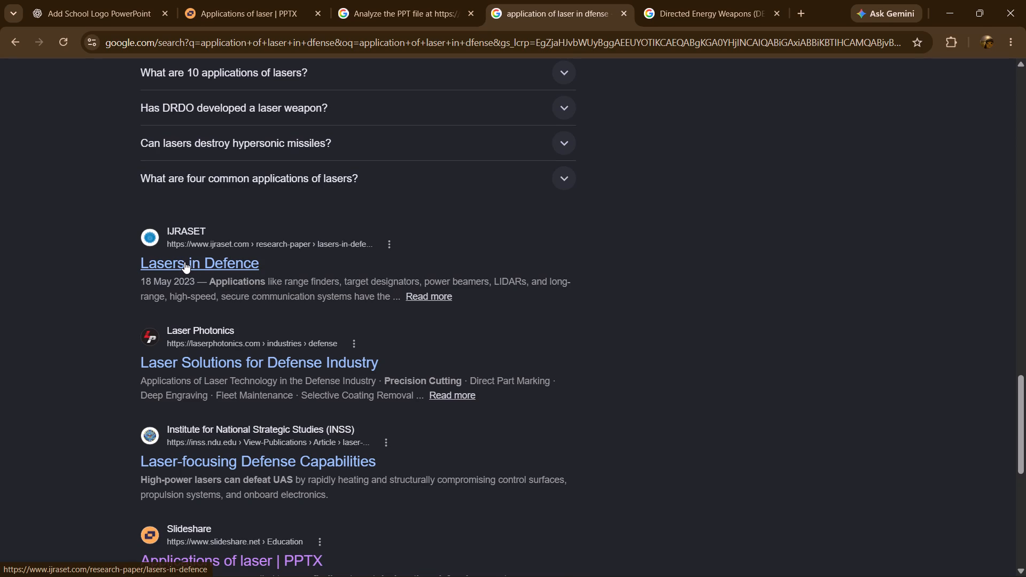
{"action": "scroll", "coordinate": [184, 262], "scroll_direction": "up", "scroll_amount": 11}
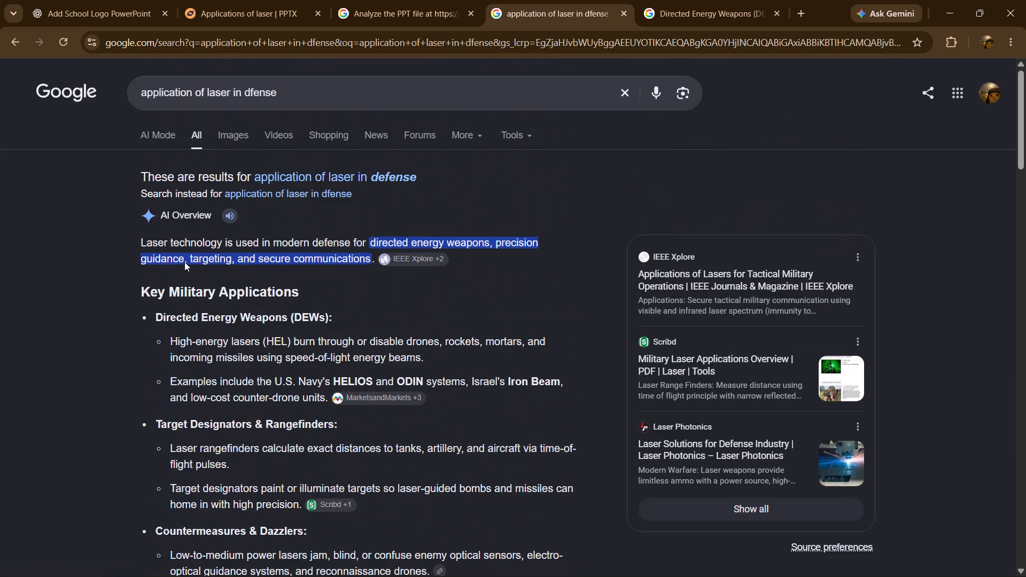
{"action": "scroll", "coordinate": [184, 262], "scroll_direction": "up", "scroll_amount": 1}
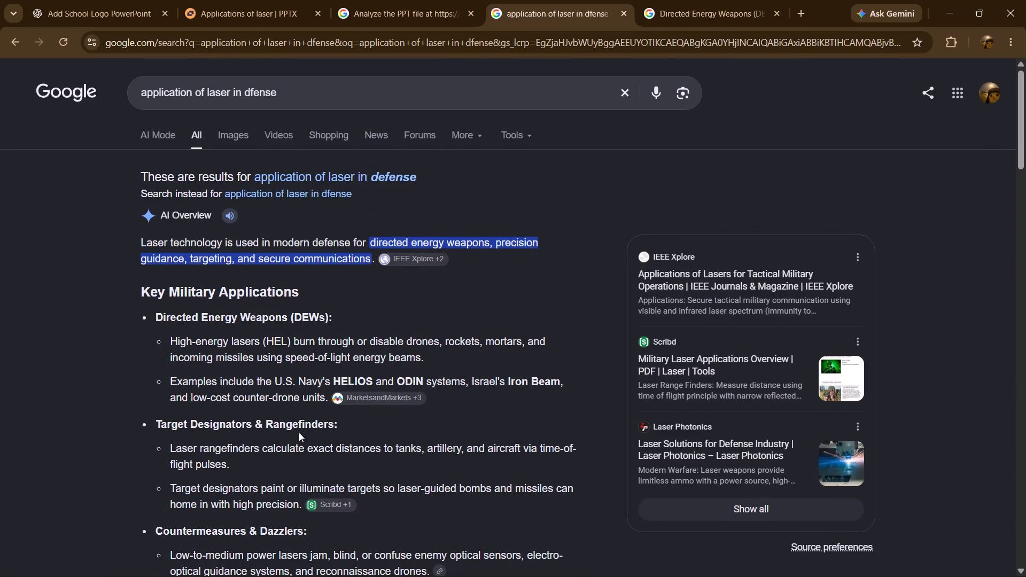
Copy the heading "Target Designators & Rangefinders:" from the AI Overview and switch back to PowerPoint.
{"action": "left_click", "coordinate": [346, 423]}
{"action": "left_click", "coordinate": [336, 424]}
{"action": "left_click_drag", "start_coordinate": [336, 424], "coordinate": [146, 419]}
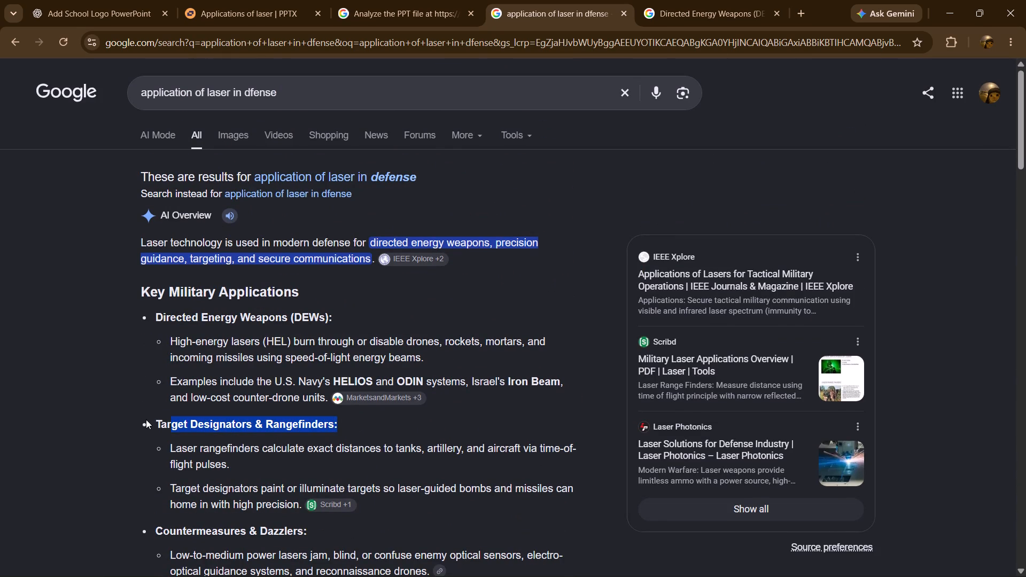
{"action": "key", "text": "ctrl+c"}
{"action": "key", "text": "alt+Tab"}
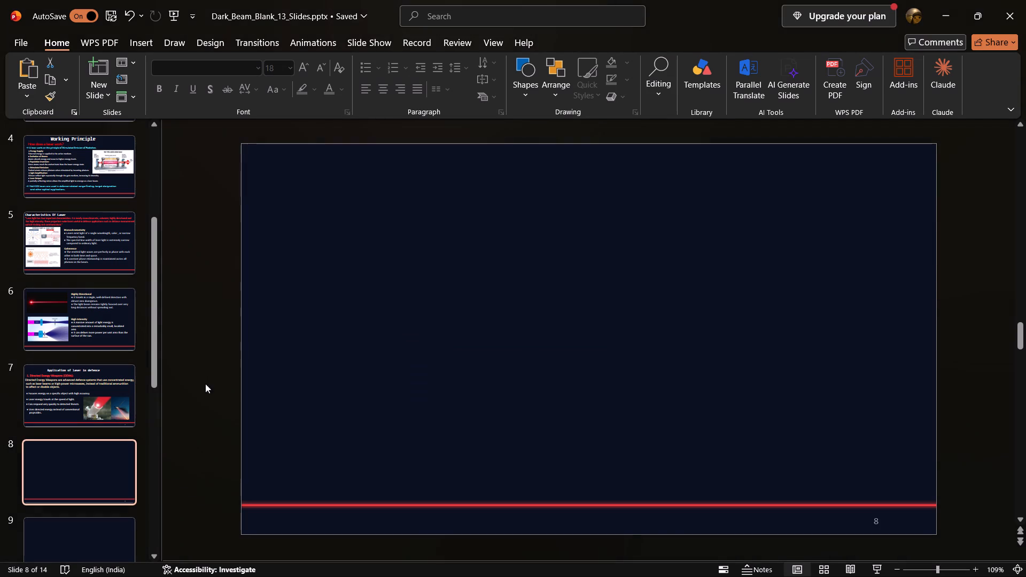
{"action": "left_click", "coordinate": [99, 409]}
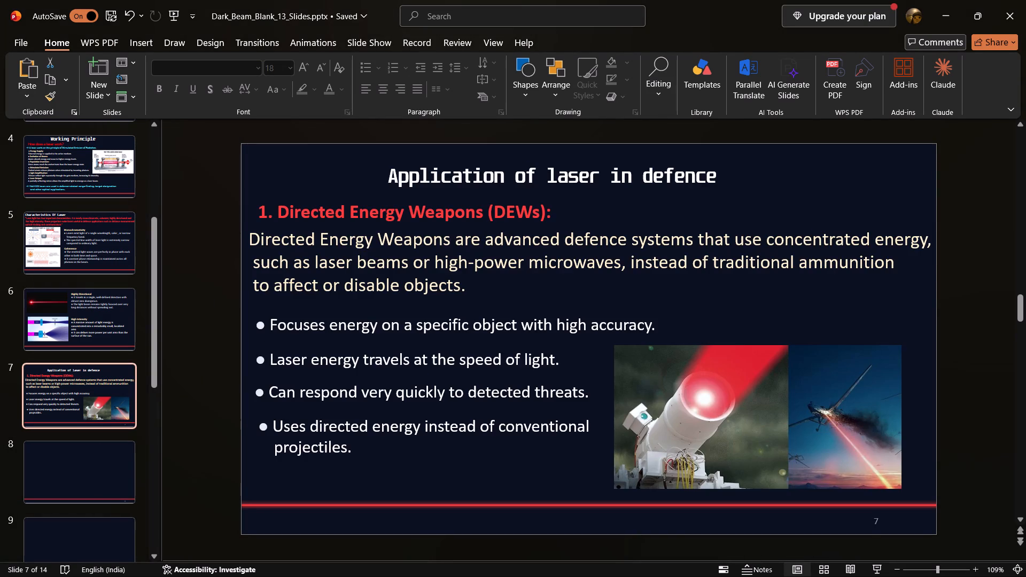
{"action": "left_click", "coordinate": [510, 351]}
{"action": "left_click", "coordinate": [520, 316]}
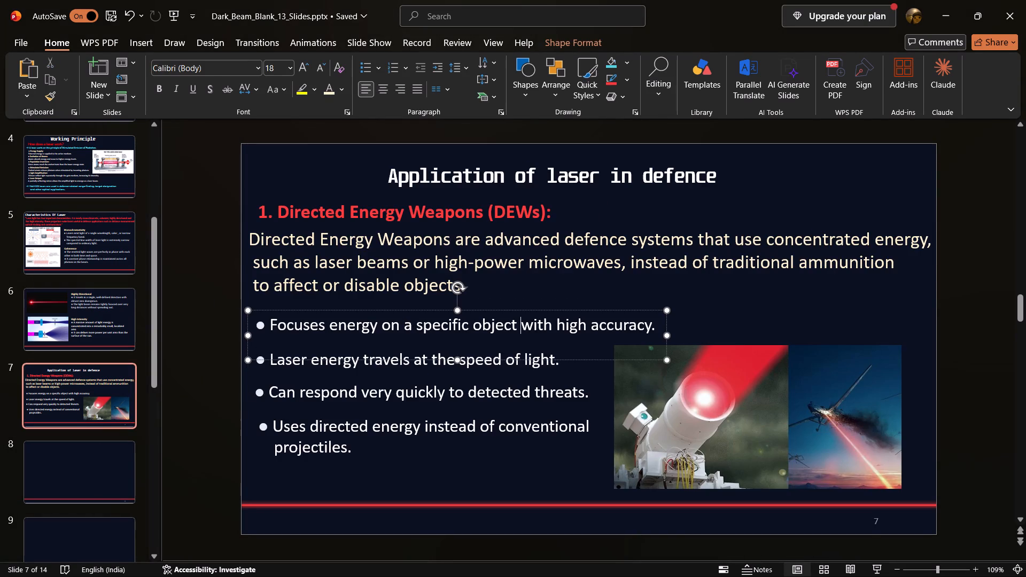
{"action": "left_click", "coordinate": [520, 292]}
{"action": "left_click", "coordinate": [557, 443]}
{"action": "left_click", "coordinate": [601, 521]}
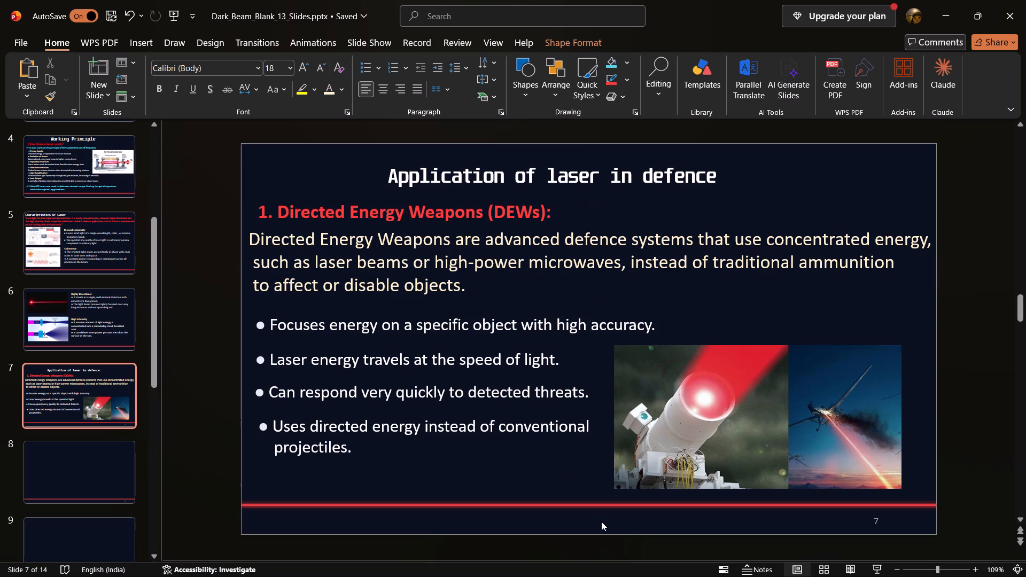
Paste the copied "Target Designators & Rangefinders:" heading onto the blank slide 8.
{"action": "left_click", "coordinate": [110, 467]}
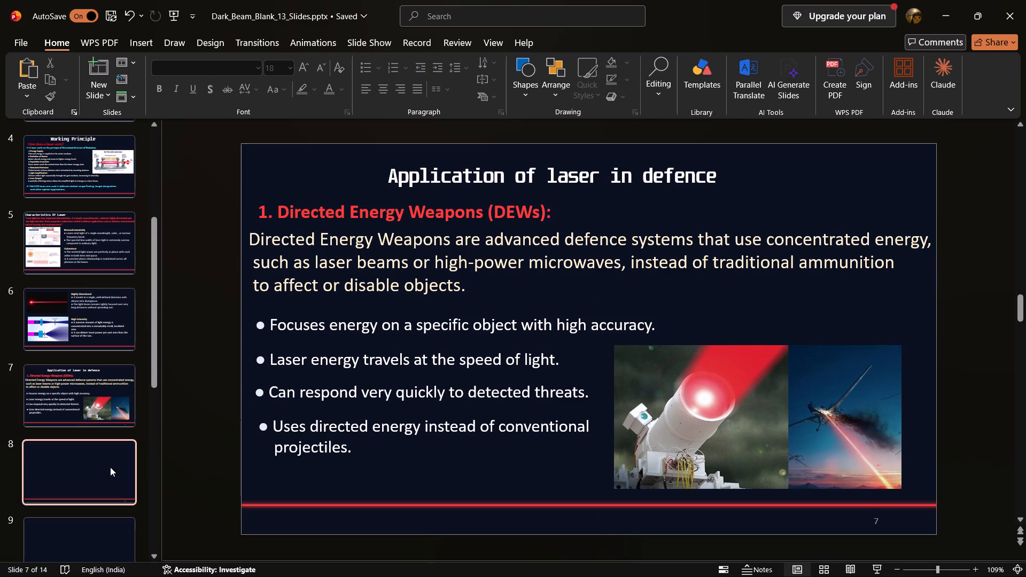
{"action": "triple_click", "coordinate": [266, 159]}
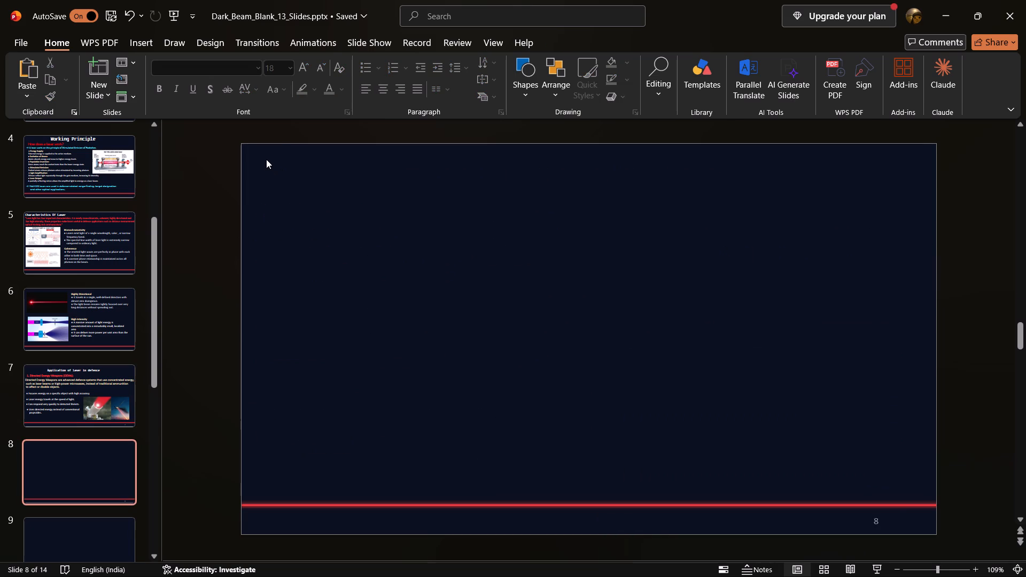
{"action": "key", "text": "ctrl+v"}
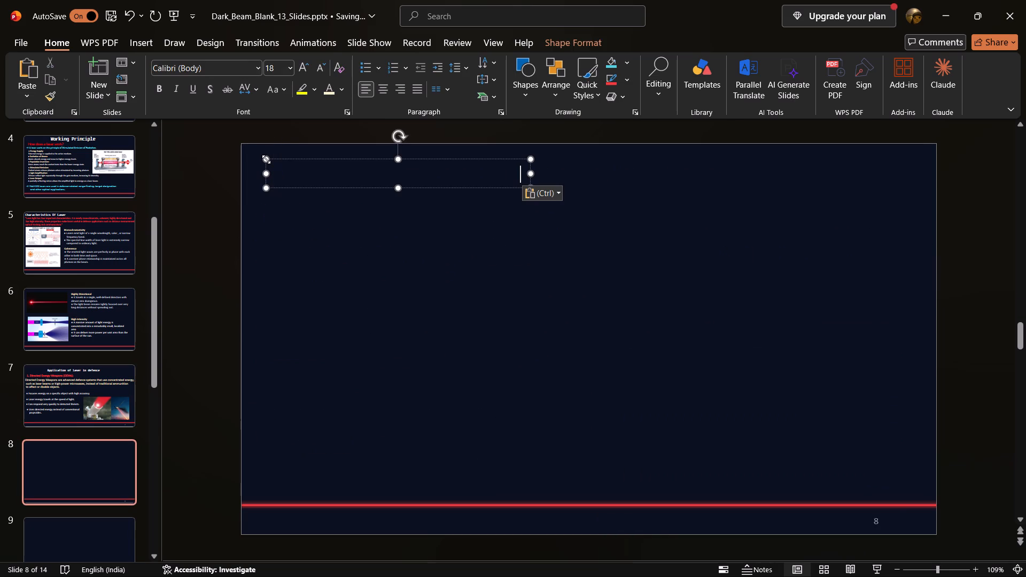
Format the "Target Designators & Rangefinders:" heading on slide 8 as red, 24 pt, bold text.
{"action": "left_click", "coordinate": [334, 84]}
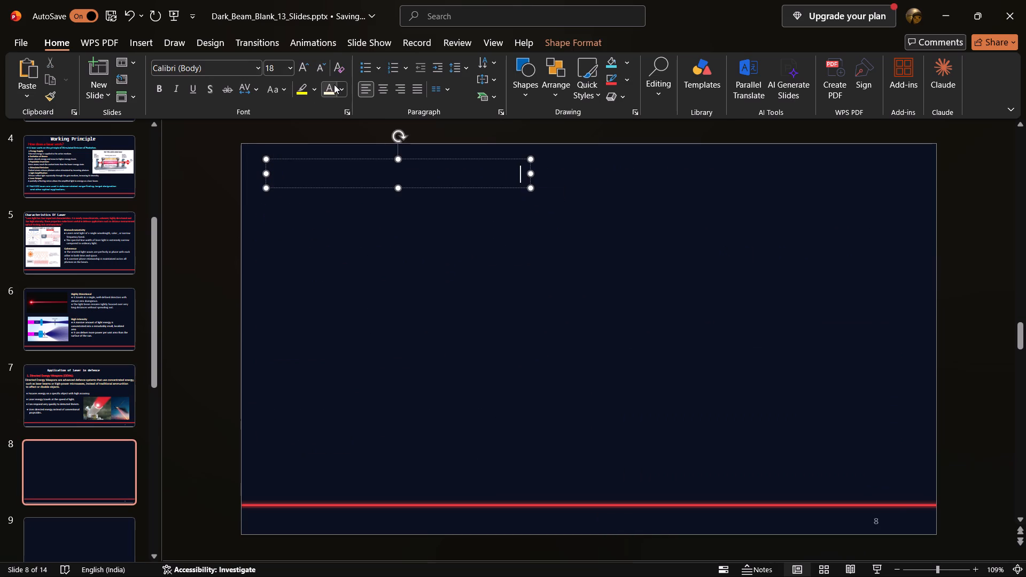
{"action": "left_click", "coordinate": [341, 85]}
{"action": "left_click", "coordinate": [400, 147]}
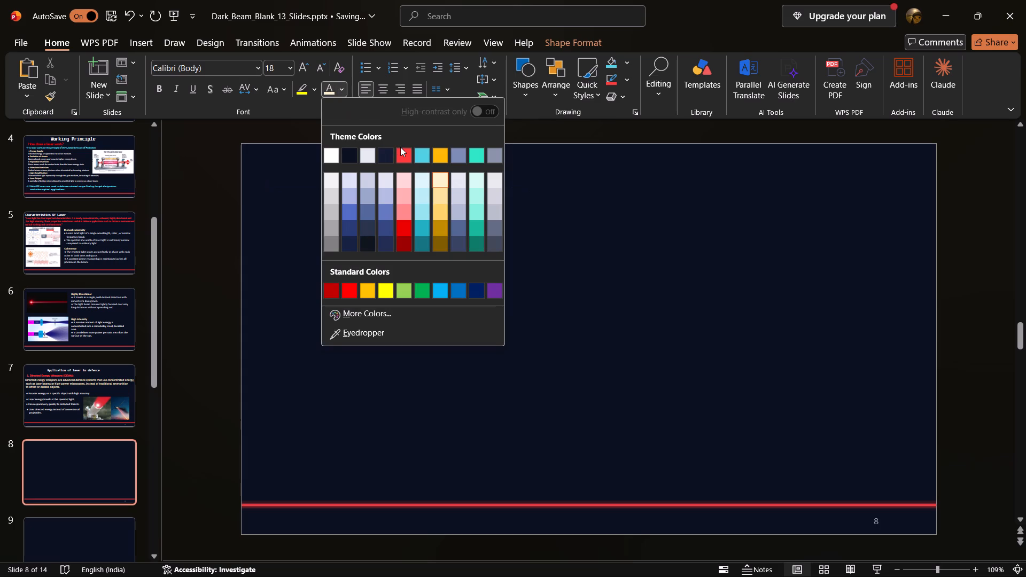
{"action": "left_click", "coordinate": [402, 151]}
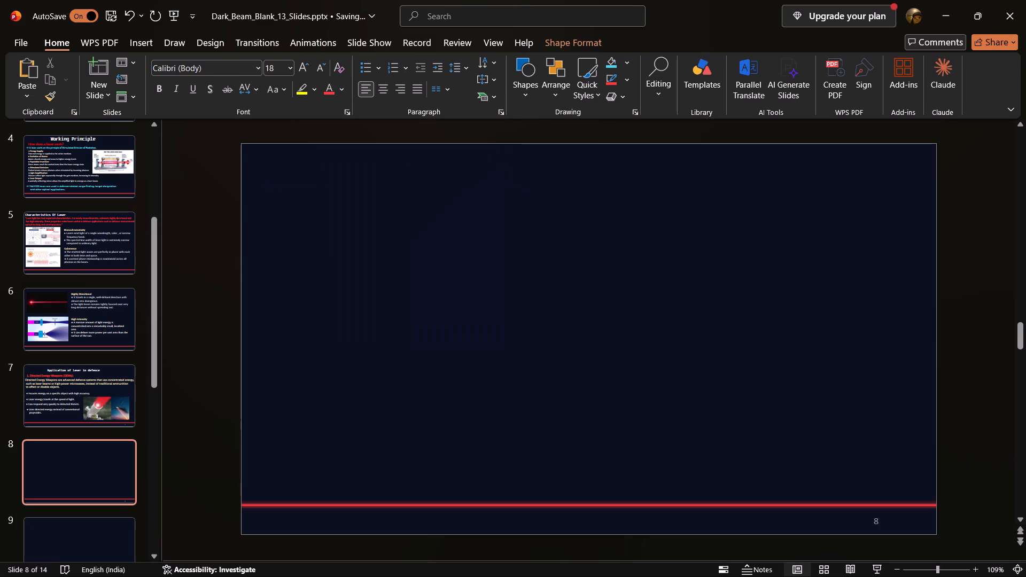
{"action": "left_click", "coordinate": [382, 173]}
{"action": "key", "text": "ctrl+a"}
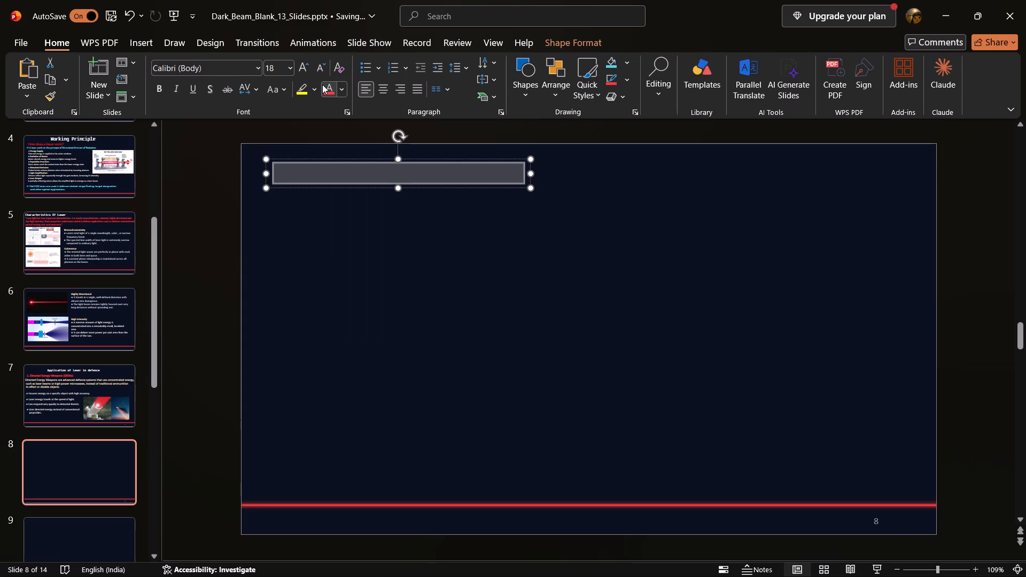
{"action": "left_click", "coordinate": [322, 84]}
{"action": "left_click", "coordinate": [296, 68]}
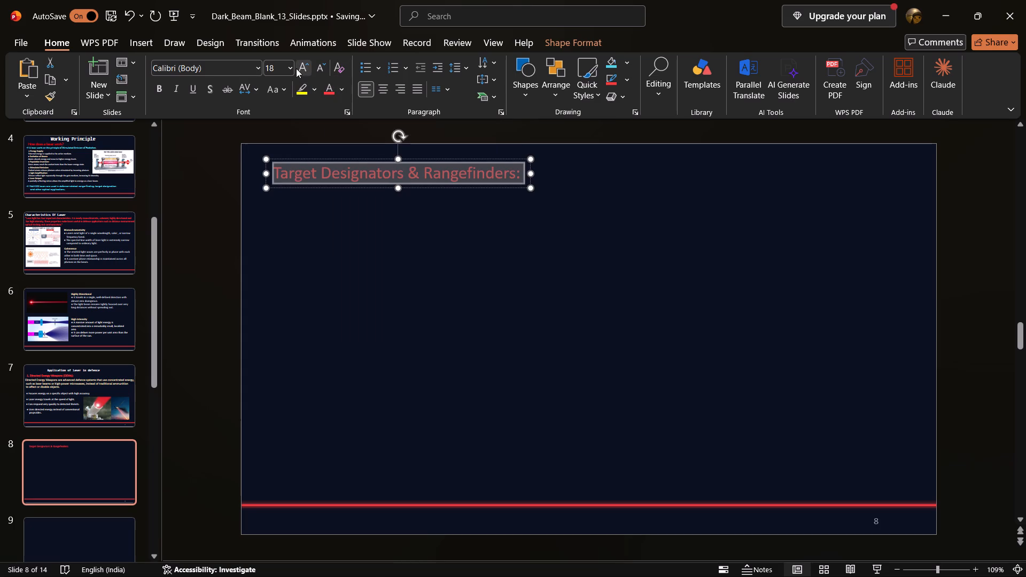
{"action": "left_click", "coordinate": [296, 68]}
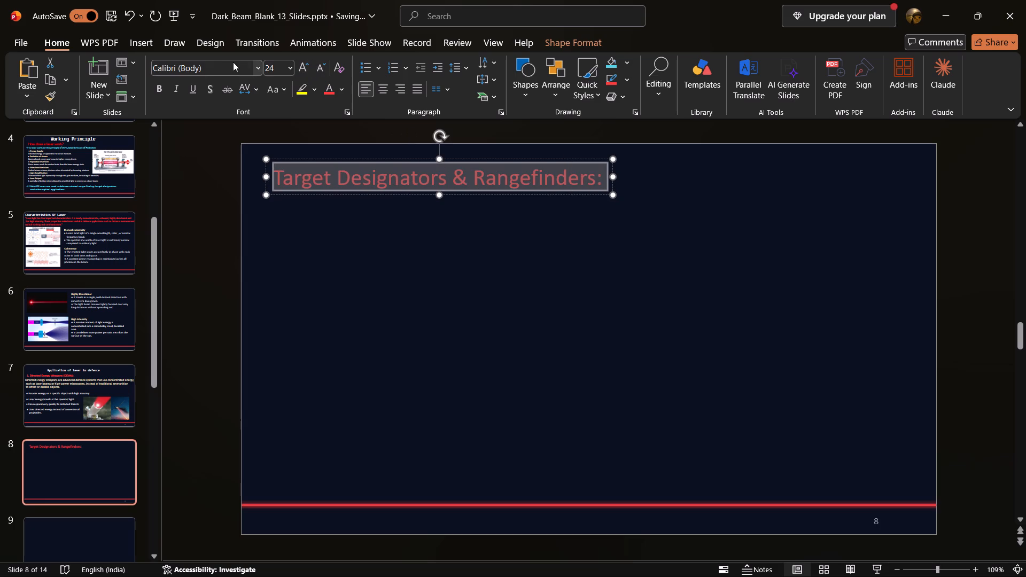
{"action": "right_click", "coordinate": [358, 173]}
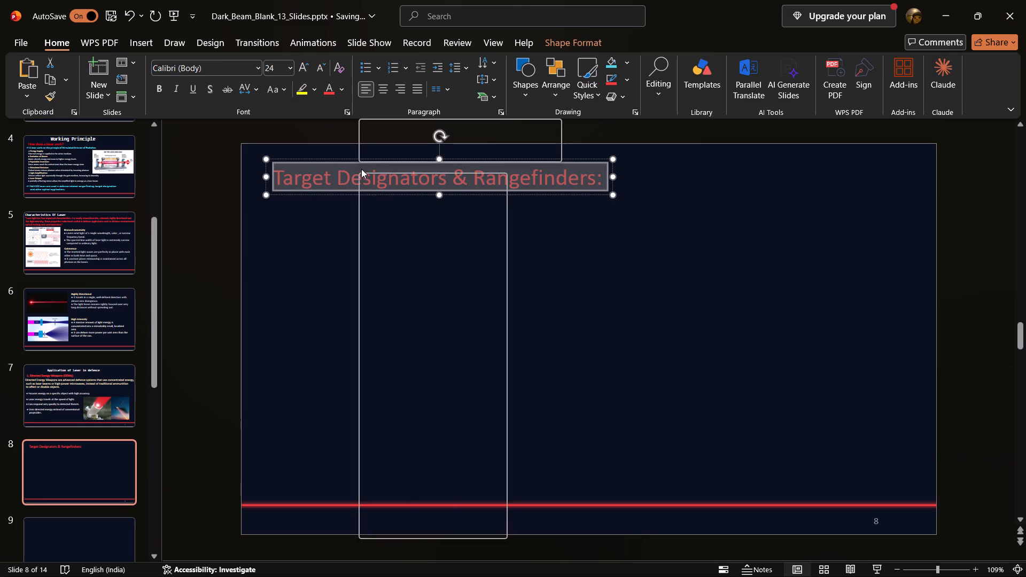
{"action": "left_click", "coordinate": [366, 149]}
{"action": "left_click", "coordinate": [459, 230]}
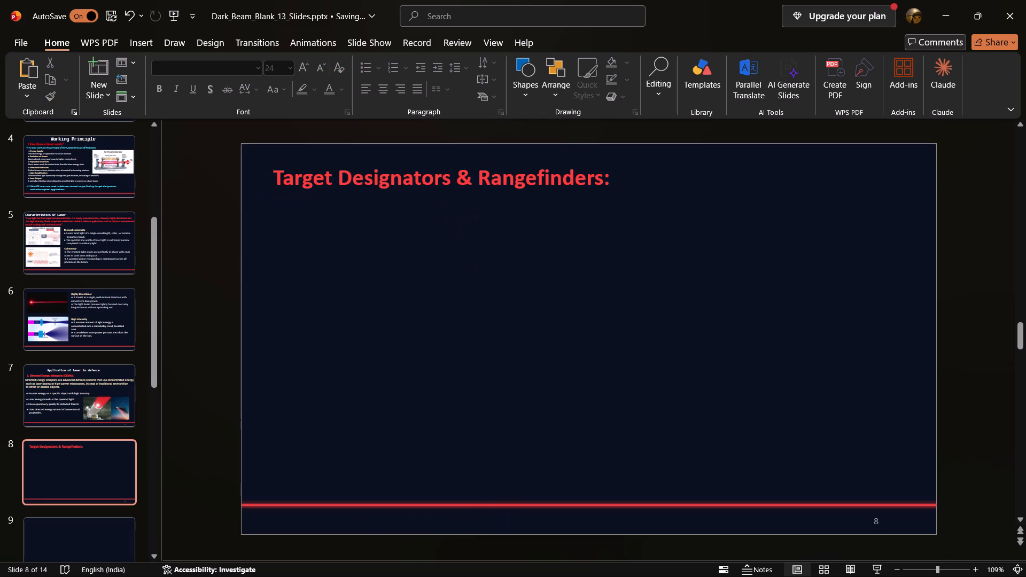
Move the heading's text box slightly closer to the upper-left corner of slide 8.
{"action": "left_click", "coordinate": [573, 173]}
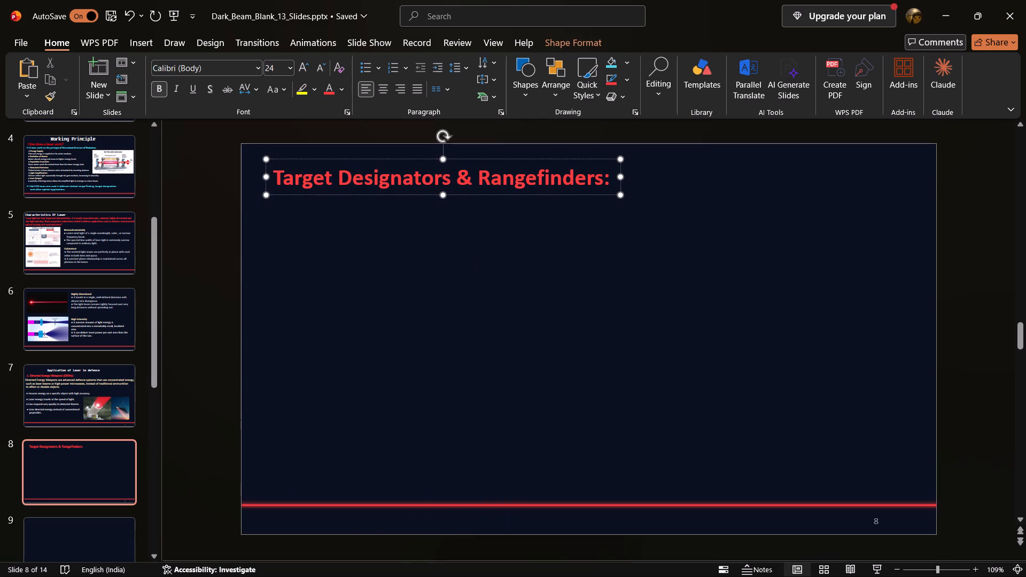
{"action": "left_click_drag", "start_coordinate": [590, 159], "coordinate": [576, 156]}
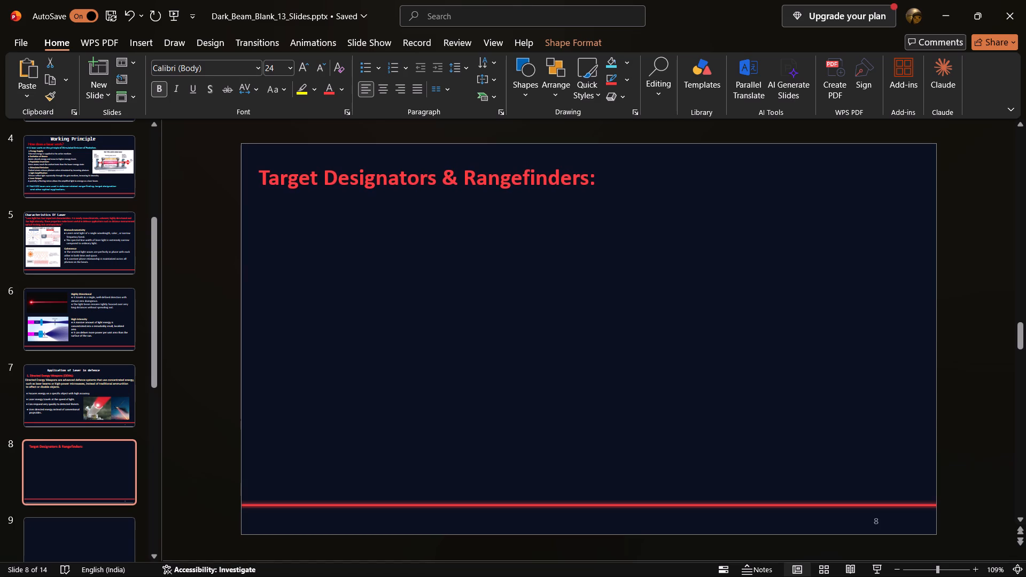
{"action": "left_click_drag", "start_coordinate": [576, 156], "coordinate": [580, 154]}
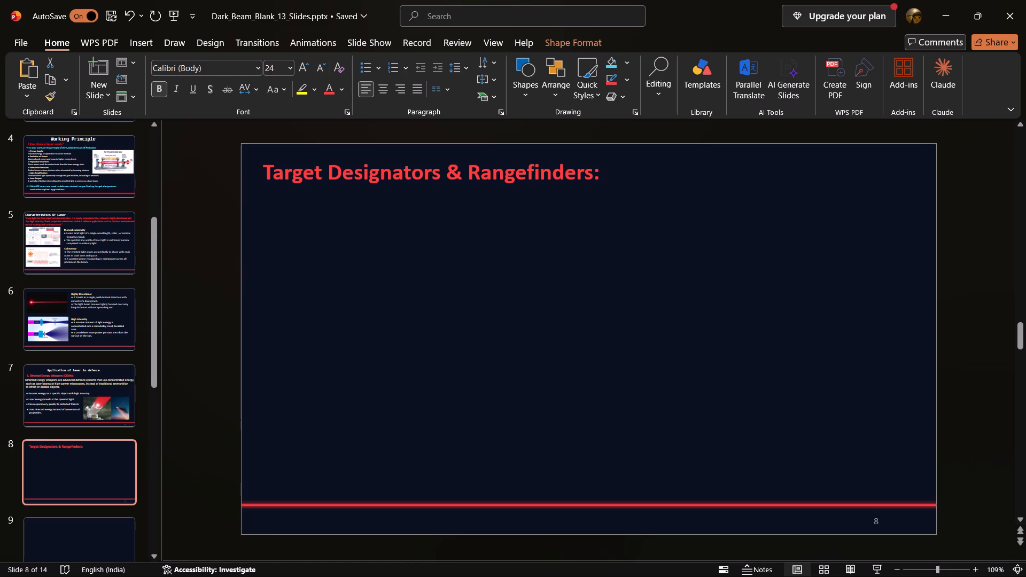
{"action": "left_click_drag", "start_coordinate": [580, 154], "coordinate": [580, 154]}
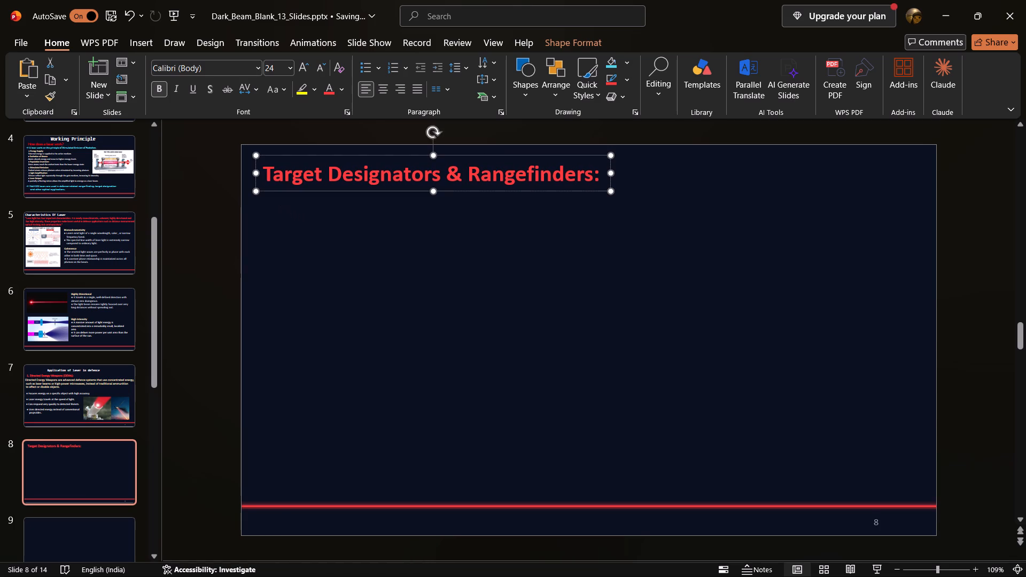
Number the slide 8 heading by adding "2. " before "Target Designators & Rangefinders:".
{"action": "left_click", "coordinate": [271, 184]}
{"action": "key", "text": "Left"}
{"action": "key", "text": "2"}
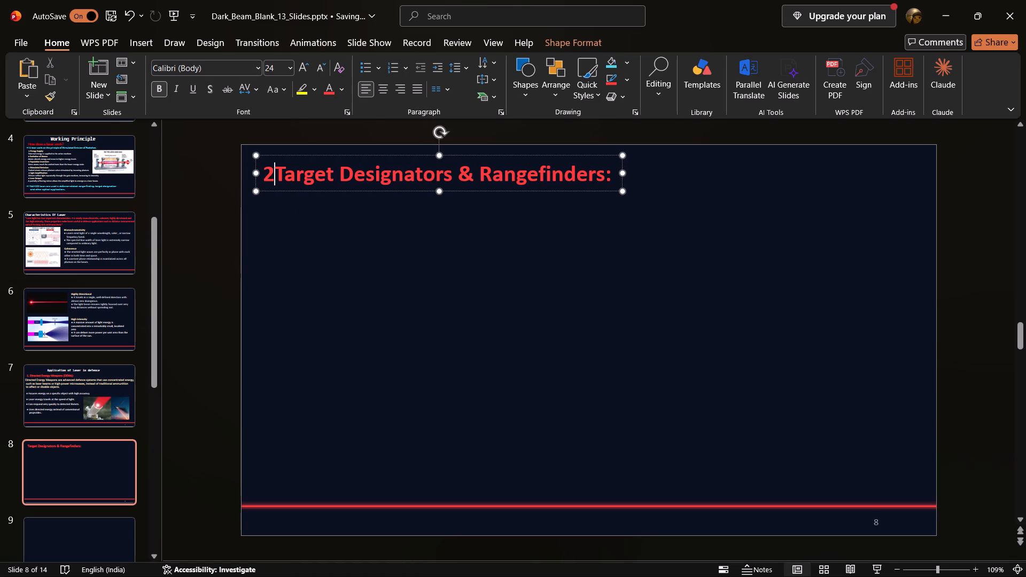
{"action": "type", "text": "."}
{"action": "key", "text": "space"}
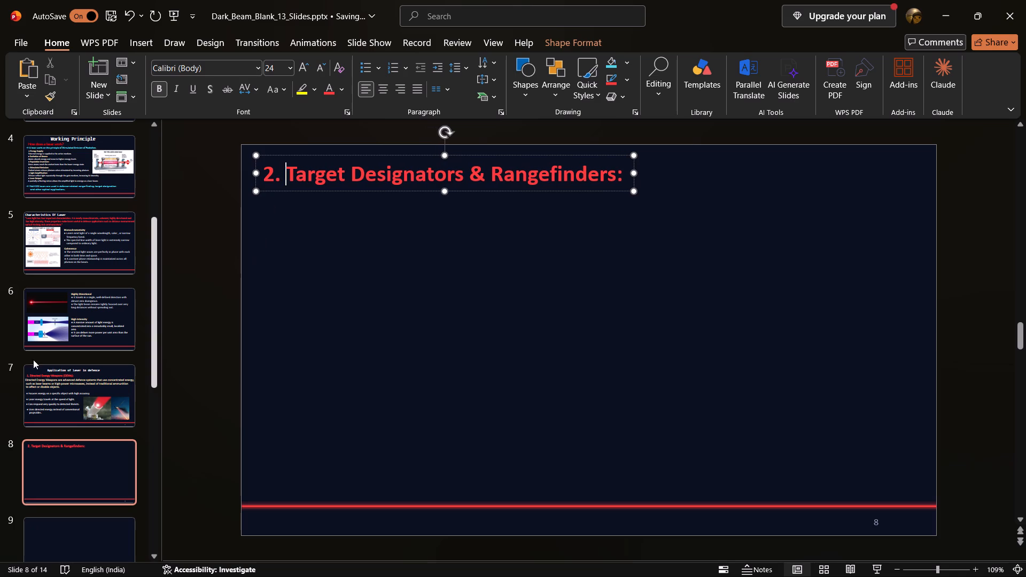
Look back over the earlier slides, including slide 5 on laser characteristics, and return to the heading on slide 8.
{"action": "left_click", "coordinate": [57, 333]}
{"action": "left_click", "coordinate": [70, 280]}
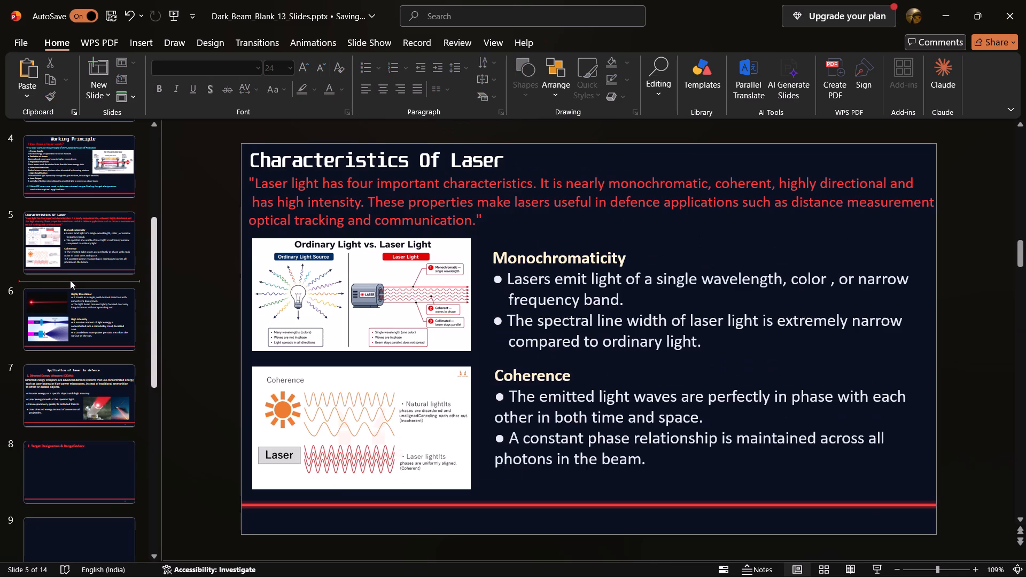
{"action": "scroll", "coordinate": [87, 194], "scroll_direction": "up", "scroll_amount": 3}
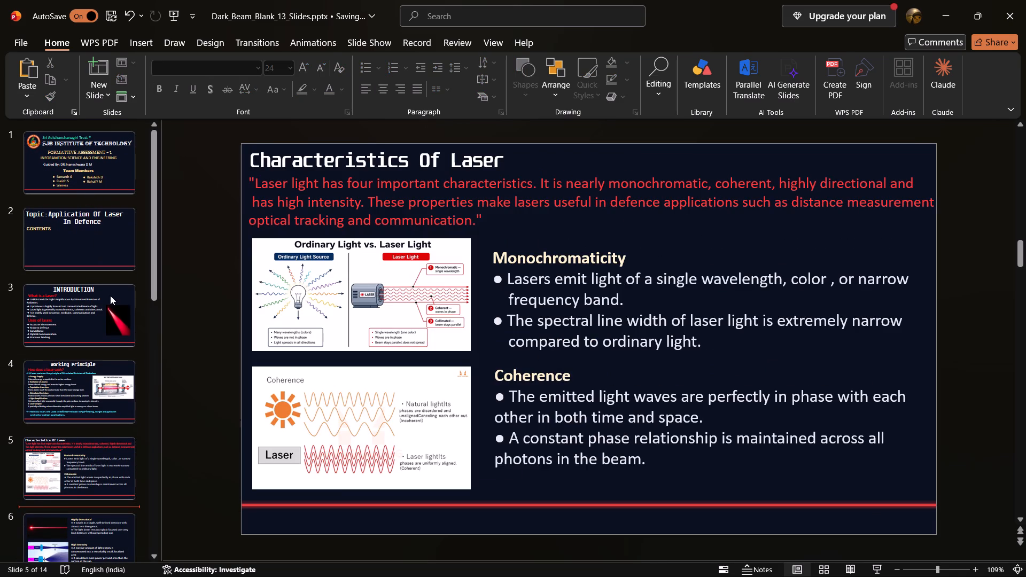
{"action": "scroll", "coordinate": [110, 295], "scroll_direction": "down", "scroll_amount": 3}
{"action": "left_click", "coordinate": [106, 391]}
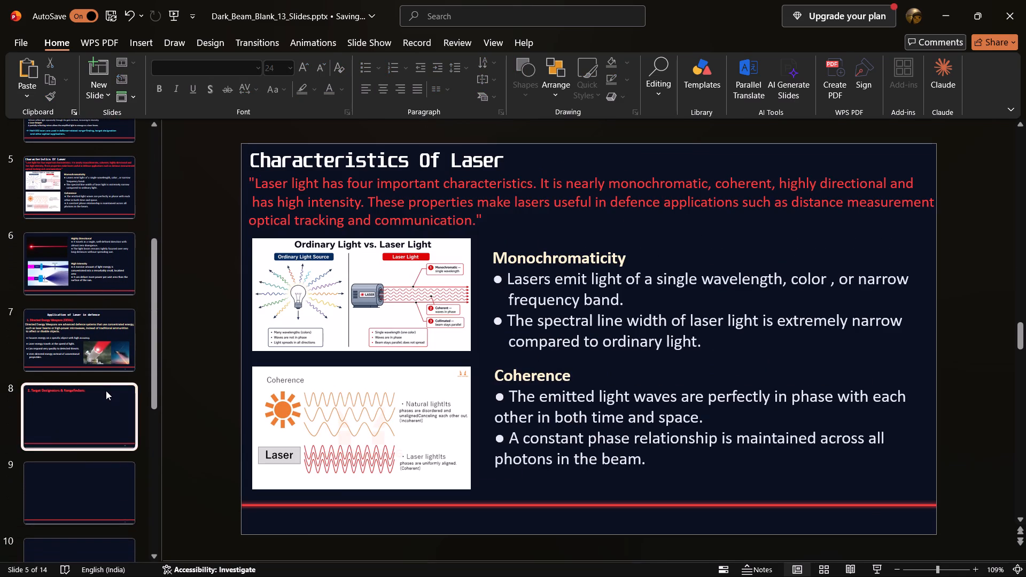
{"action": "left_click", "coordinate": [652, 163]}
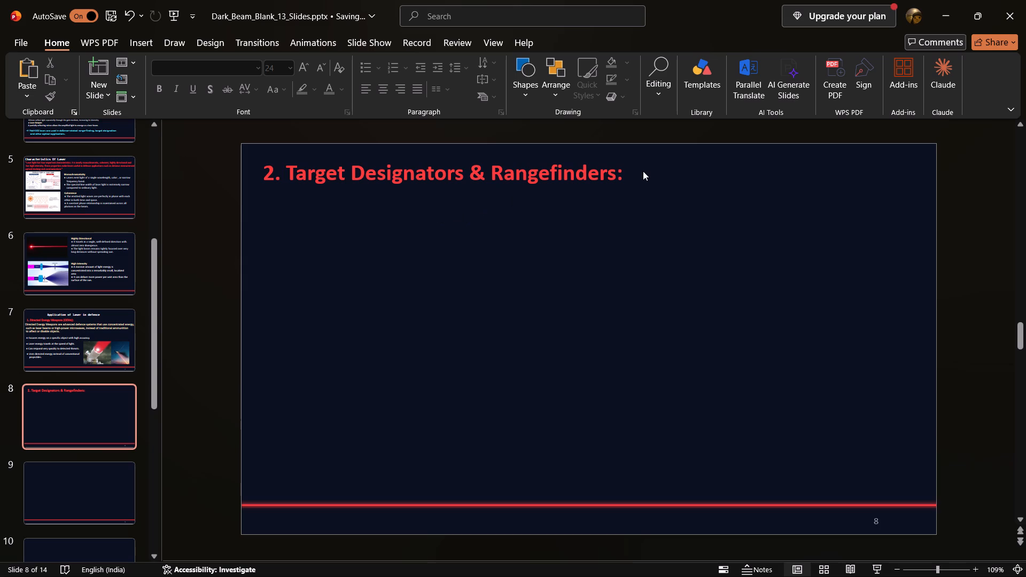
{"action": "left_click", "coordinate": [643, 171]}
{"action": "left_click", "coordinate": [632, 173]}
{"action": "left_click", "coordinate": [625, 176]}
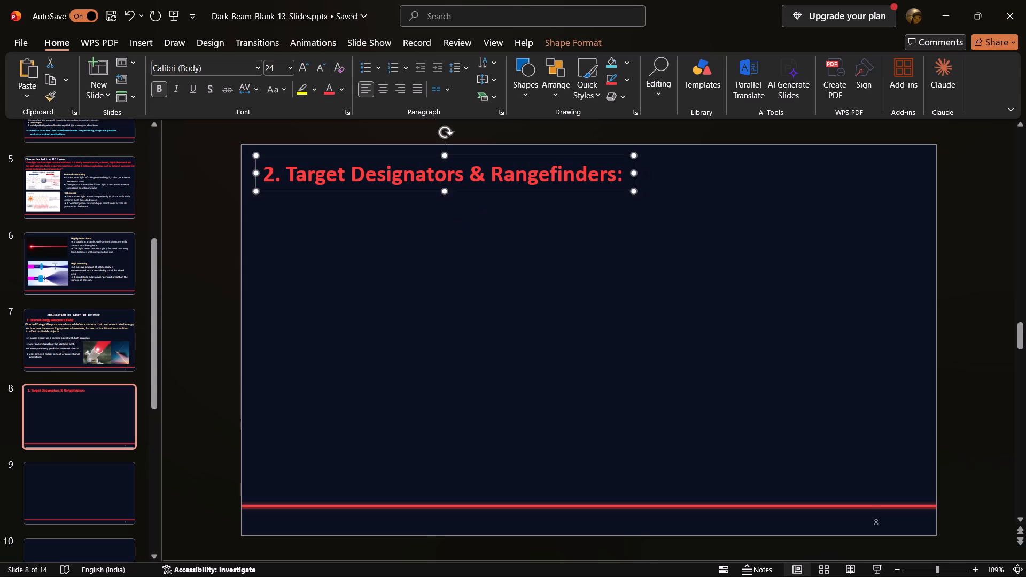
Add an empty text box just below the heading on slide 8.
{"action": "left_click", "coordinate": [470, 278]}
{"action": "triple_click", "coordinate": [274, 204]}
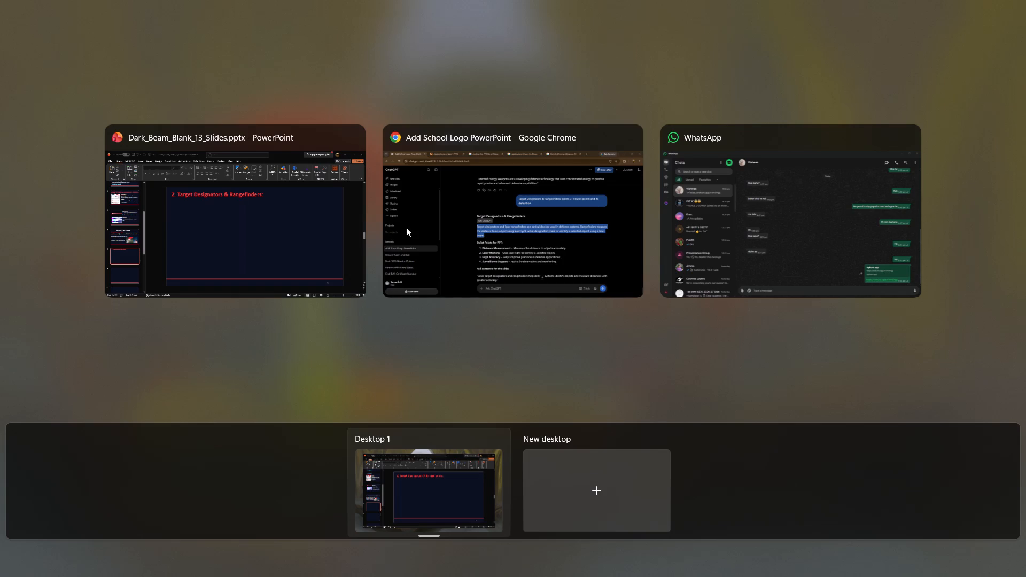
Switch to Chrome, close the Directed Energy Weapons search page and open a blank browser tab in its place.
{"action": "left_click", "coordinate": [582, 170]}
{"action": "left_click", "coordinate": [572, 9]}
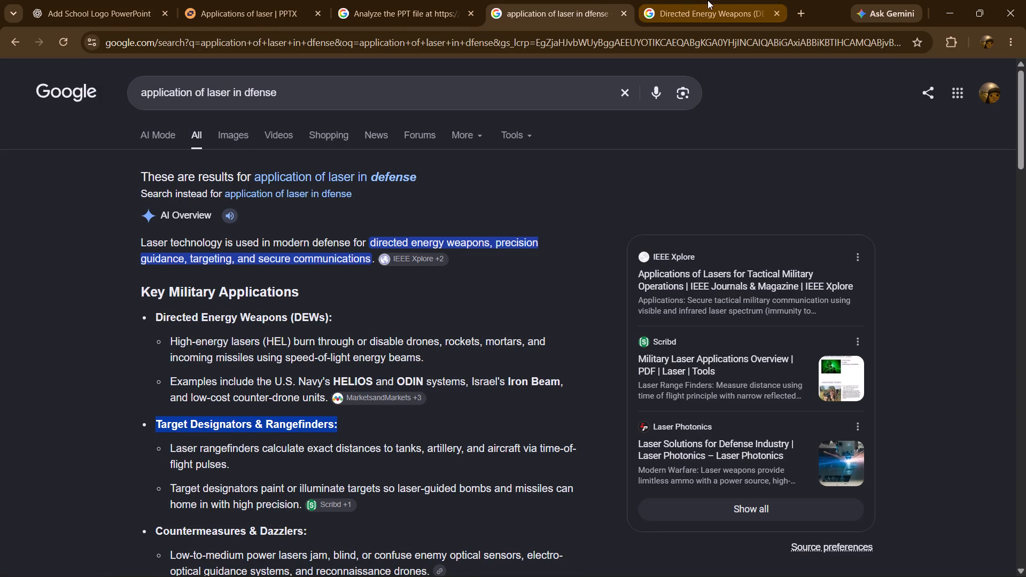
{"action": "left_click", "coordinate": [713, 0]}
{"action": "left_click", "coordinate": [774, 11]}
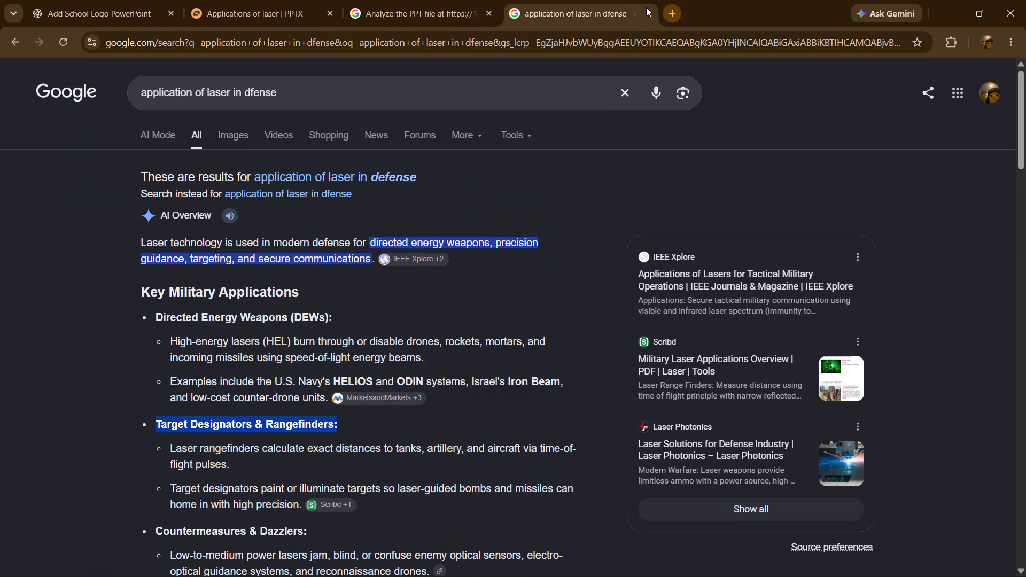
{"action": "left_click", "coordinate": [680, 3]}
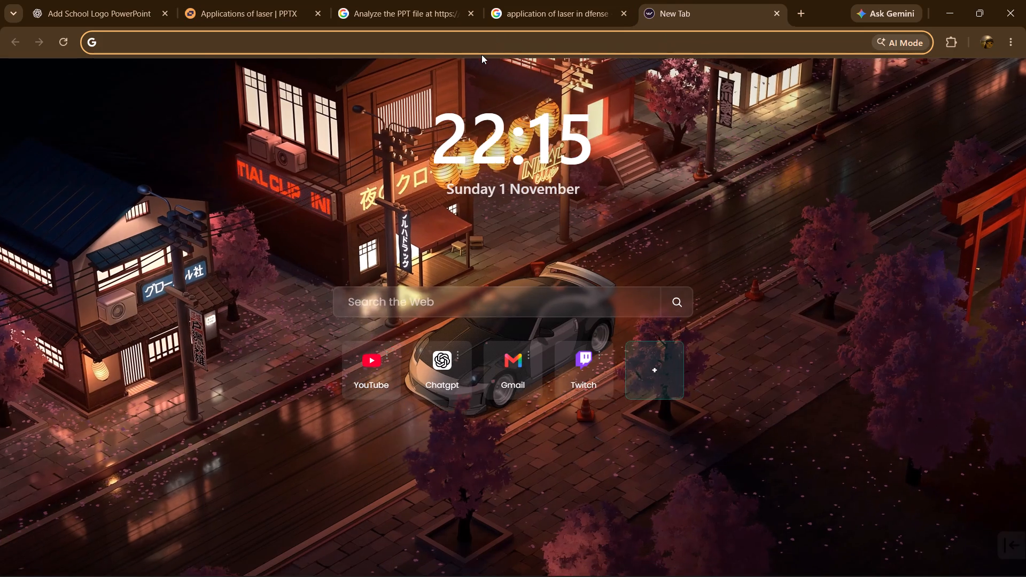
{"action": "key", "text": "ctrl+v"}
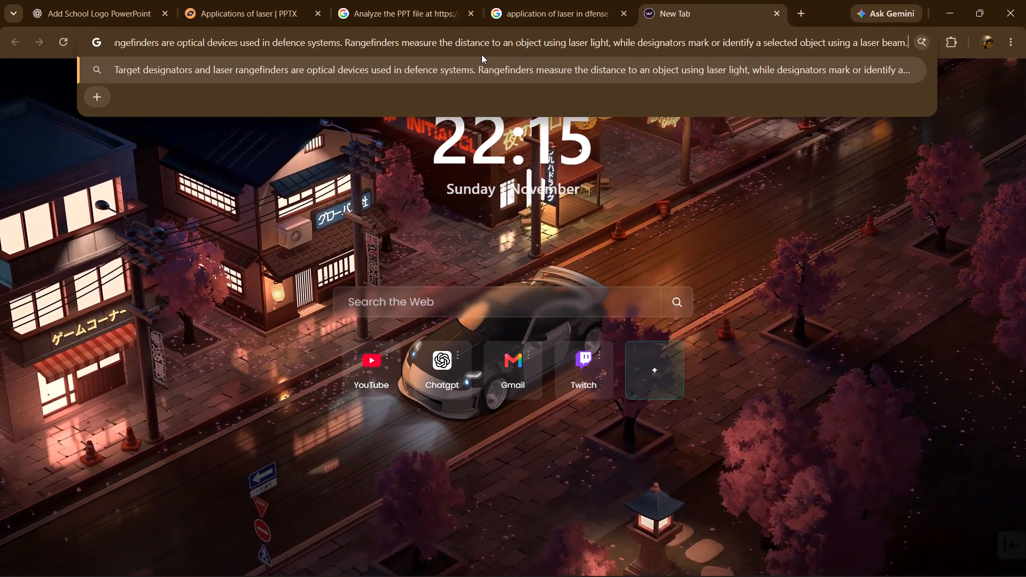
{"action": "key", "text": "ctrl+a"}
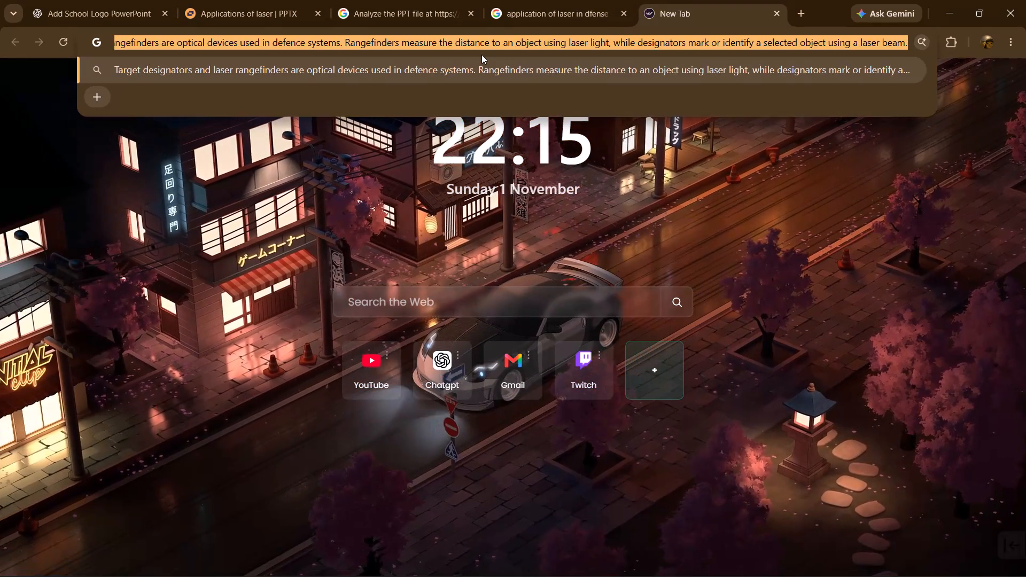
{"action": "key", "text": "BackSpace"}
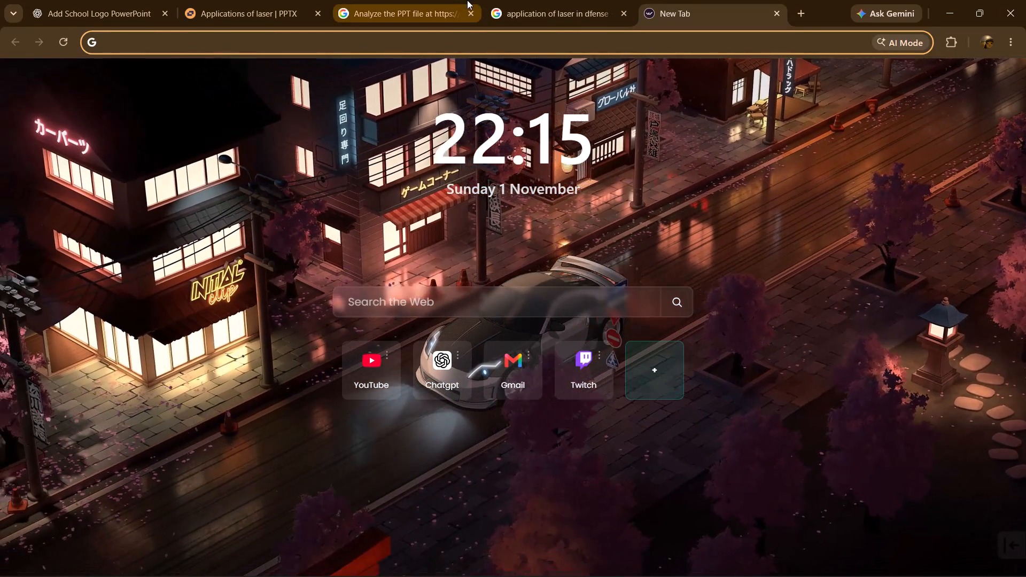
Copy the heading "Target Designators & Rangefinders:" from the laser applications search page and run a Google image search for it.
{"action": "left_click", "coordinate": [514, 0]}
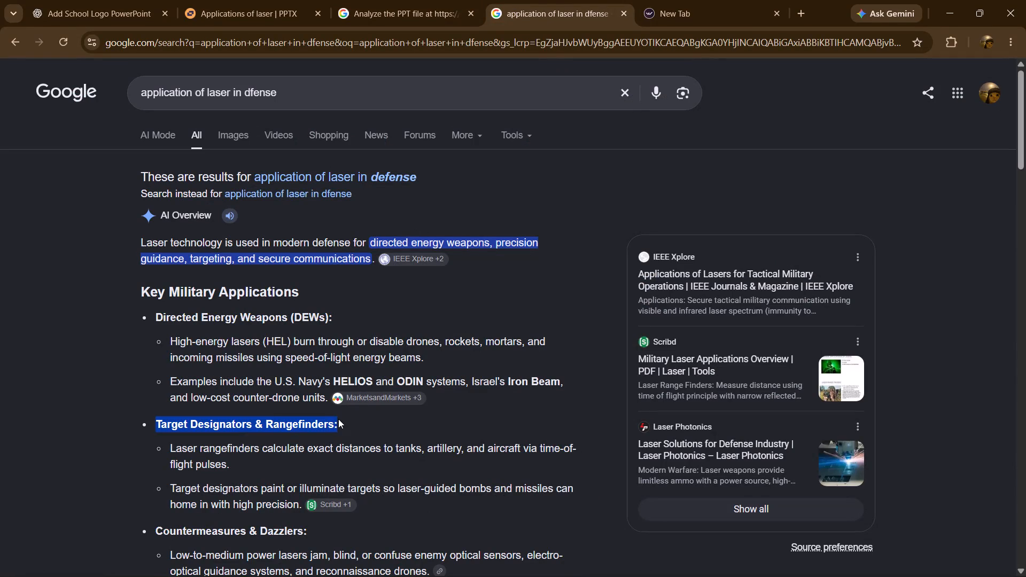
{"action": "double_click", "coordinate": [338, 419]}
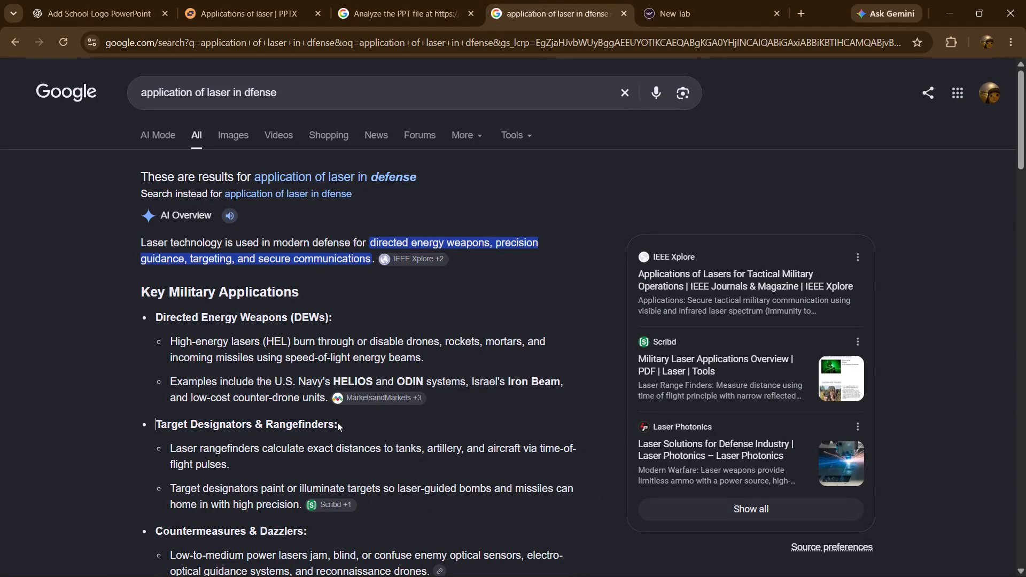
{"action": "key", "text": "ctrl+c"}
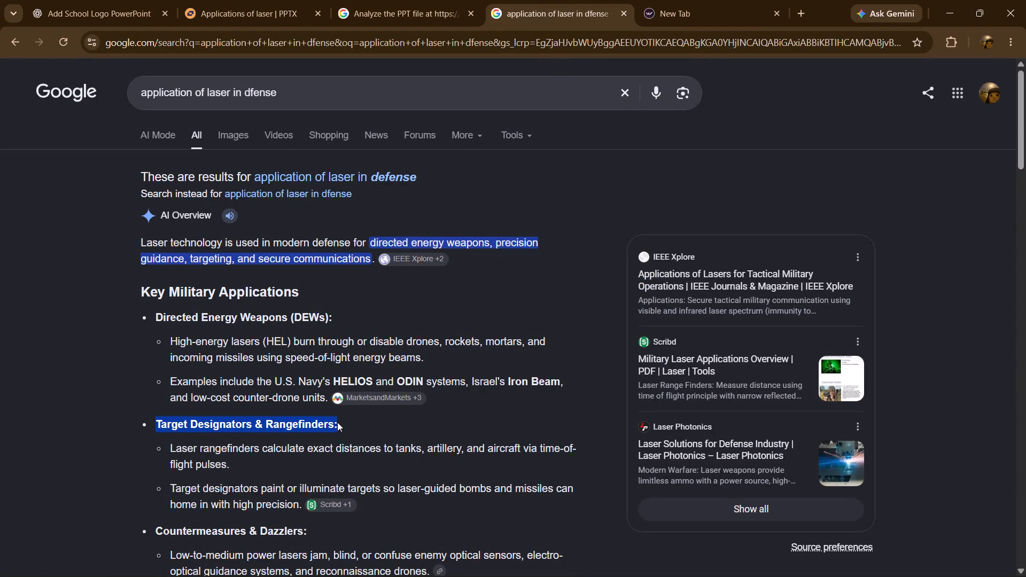
{"action": "left_click", "coordinate": [643, 0]}
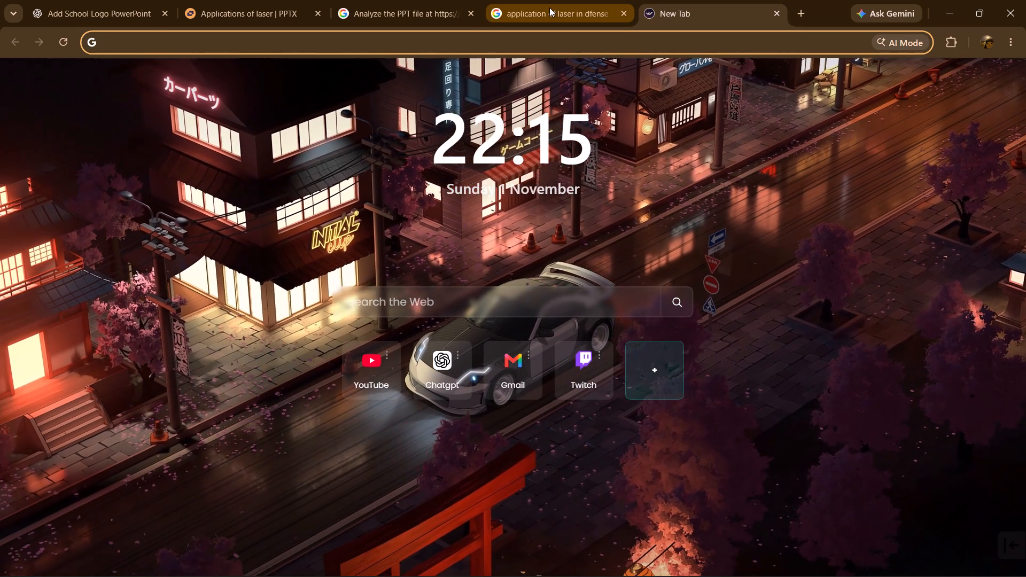
{"action": "key", "text": "ctrl+v"}
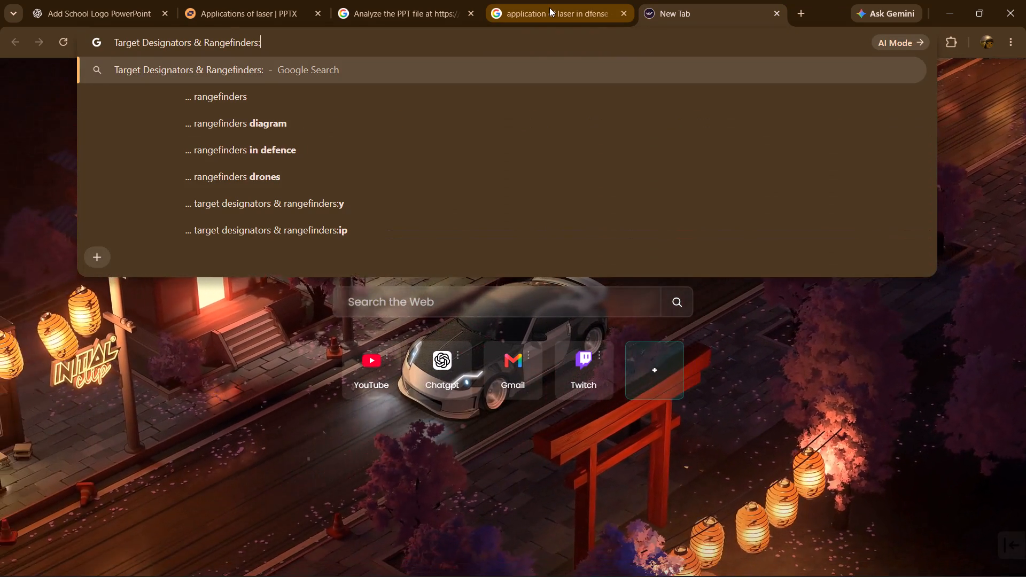
{"action": "key", "text": "Return"}
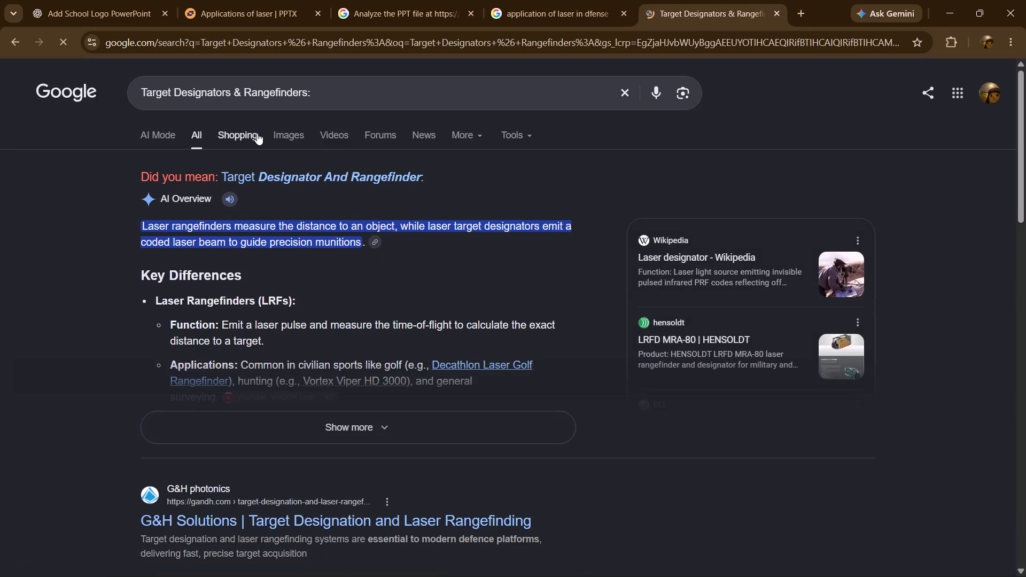
{"action": "left_click", "coordinate": [293, 138]}
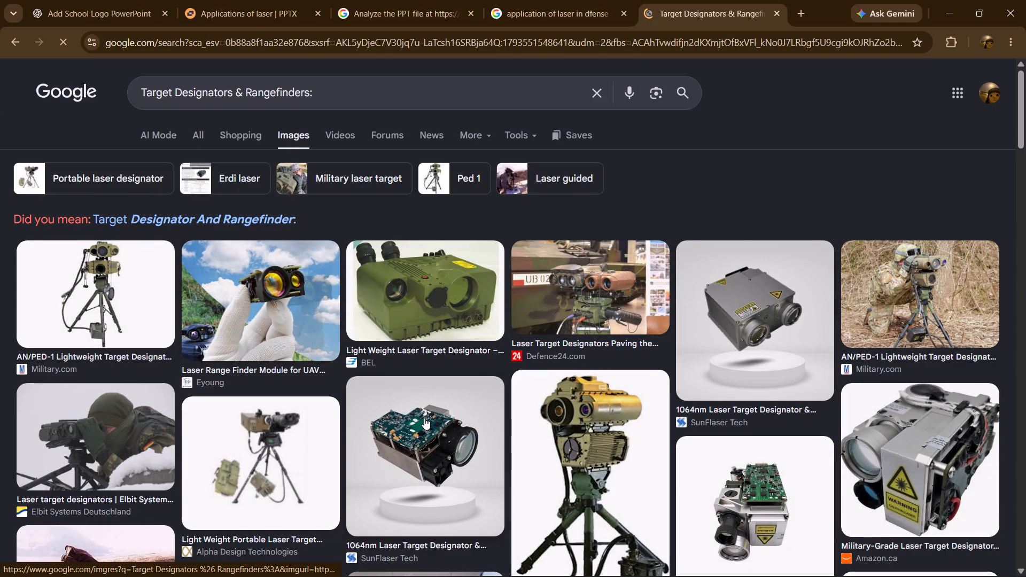
Look through the image results for a suitable picture of a laser target designator or rangefinder for slide 8.
{"action": "scroll", "coordinate": [424, 418], "scroll_direction": "down", "scroll_amount": 3}
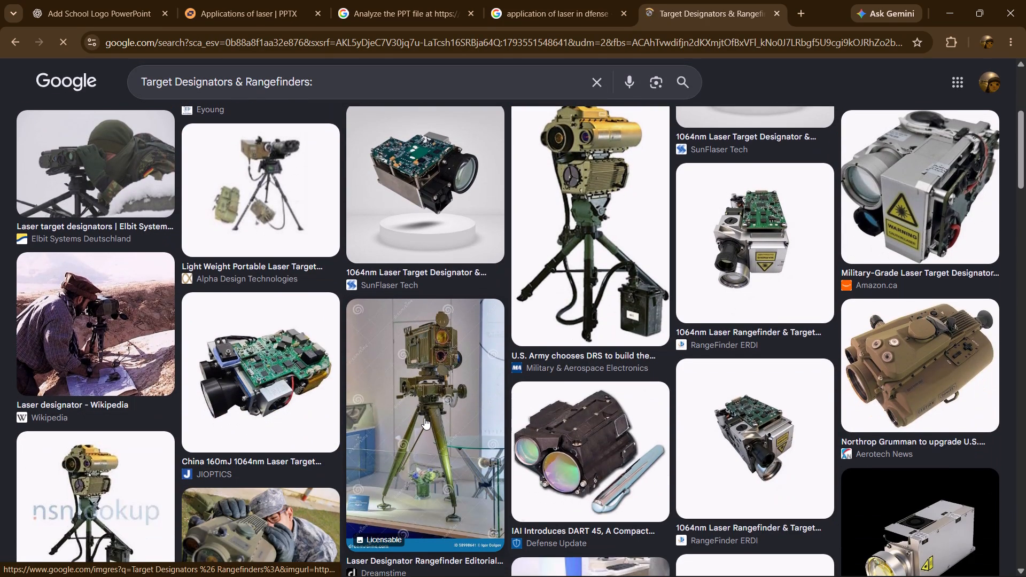
{"action": "scroll", "coordinate": [424, 418], "scroll_direction": "down", "scroll_amount": 1}
{"action": "scroll", "coordinate": [281, 371], "scroll_direction": "down", "scroll_amount": 4}
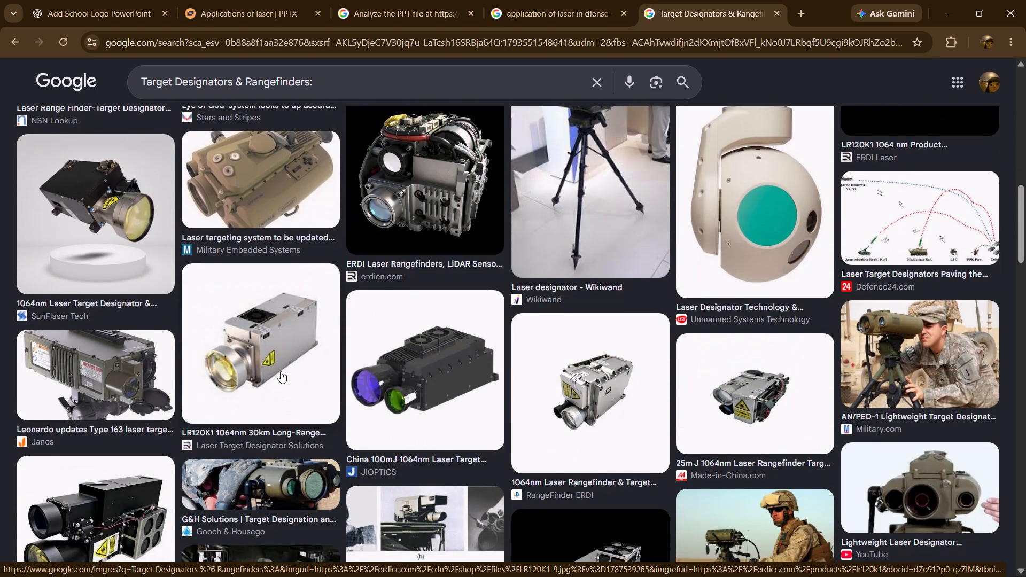
{"action": "scroll", "coordinate": [281, 371], "scroll_direction": "down", "scroll_amount": 2}
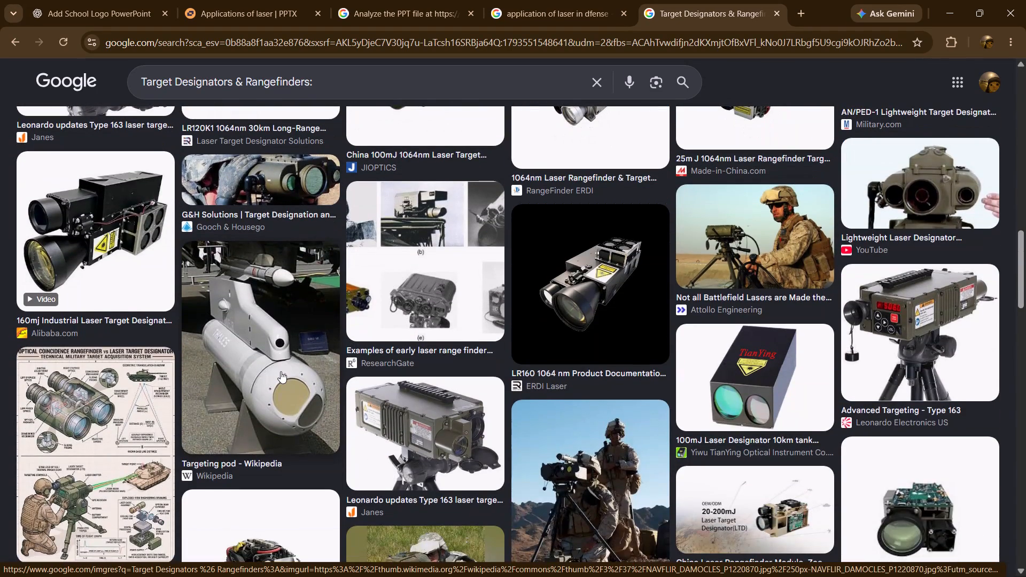
{"action": "scroll", "coordinate": [281, 371], "scroll_direction": "down", "scroll_amount": 3}
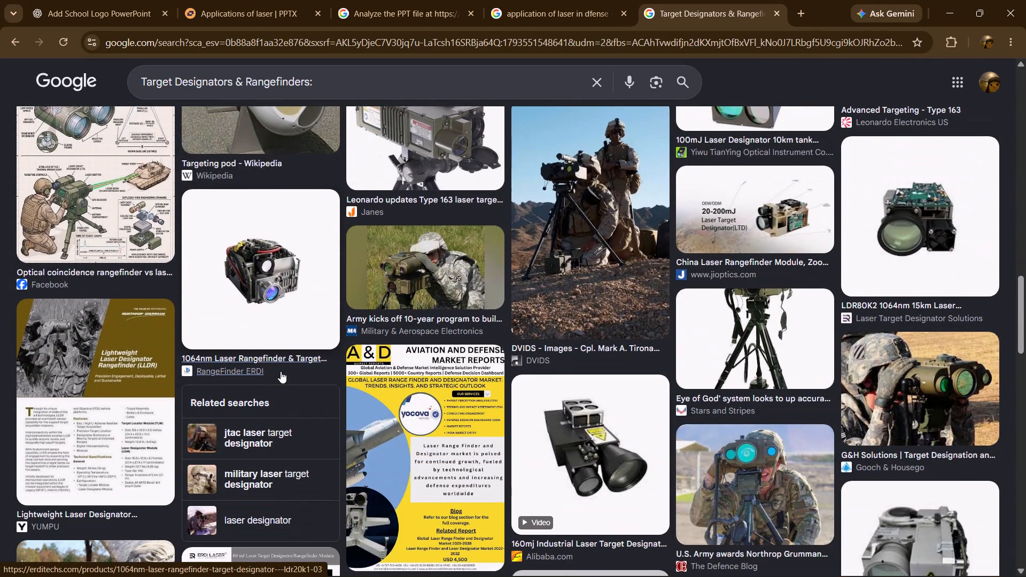
{"action": "scroll", "coordinate": [281, 371], "scroll_direction": "down", "scroll_amount": 1}
{"action": "scroll", "coordinate": [281, 371], "scroll_direction": "up", "scroll_amount": 7}
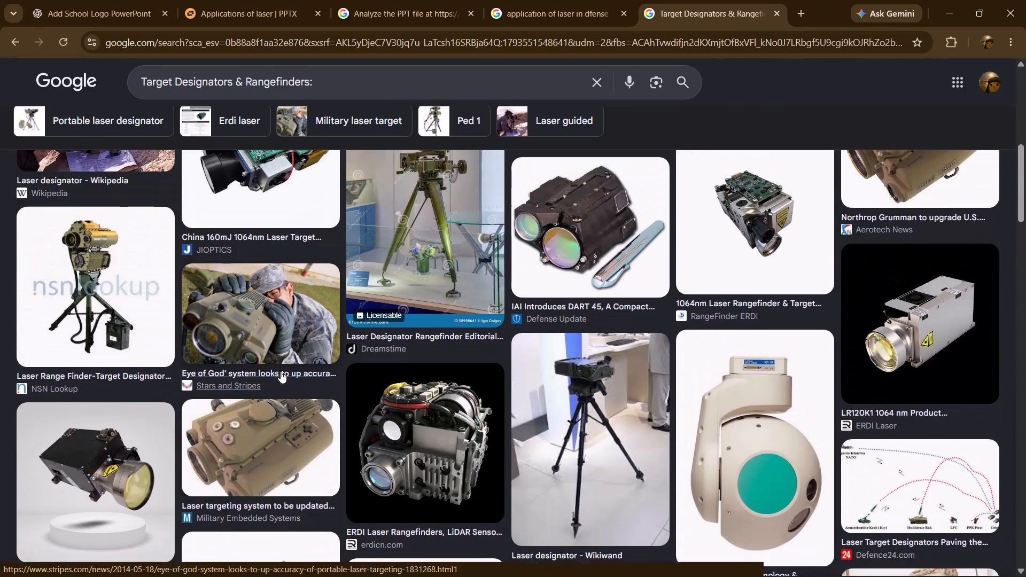
{"action": "scroll", "coordinate": [361, 266], "scroll_direction": "up", "scroll_amount": 1}
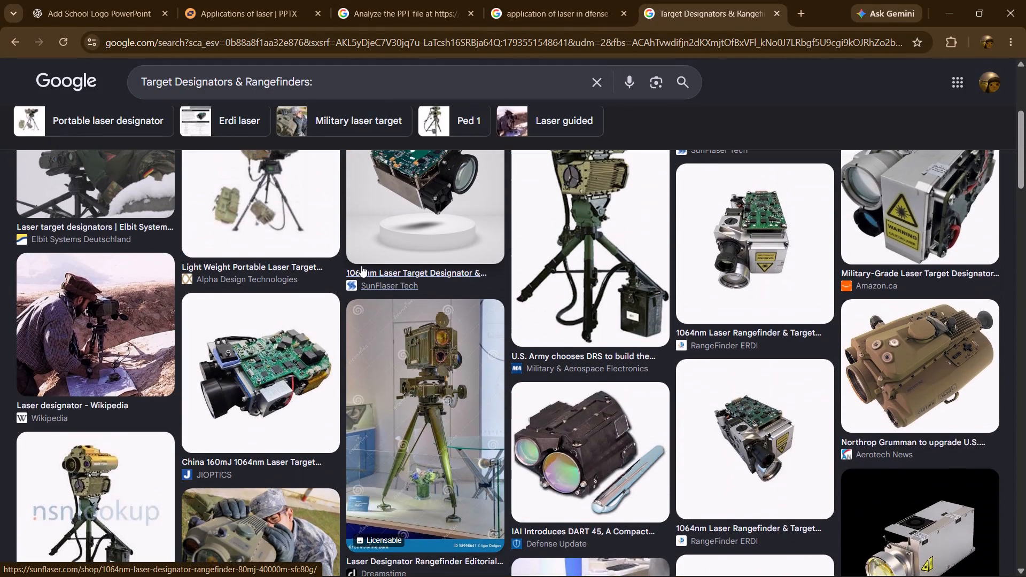
{"action": "scroll", "coordinate": [361, 266], "scroll_direction": "up", "scroll_amount": 1}
{"action": "scroll", "coordinate": [298, 384], "scroll_direction": "up", "scroll_amount": 1}
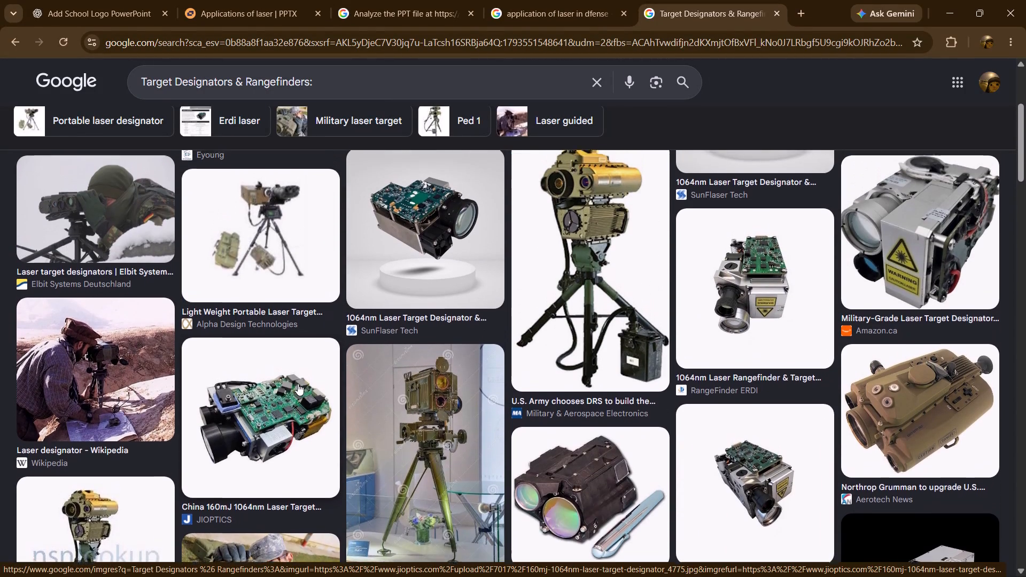
{"action": "scroll", "coordinate": [298, 384], "scroll_direction": "up", "scroll_amount": 2}
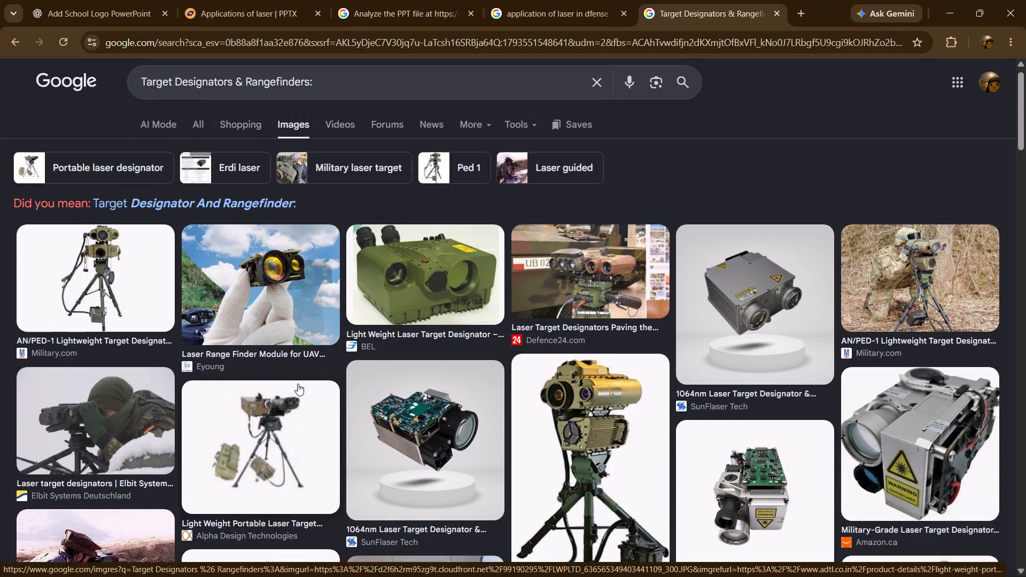
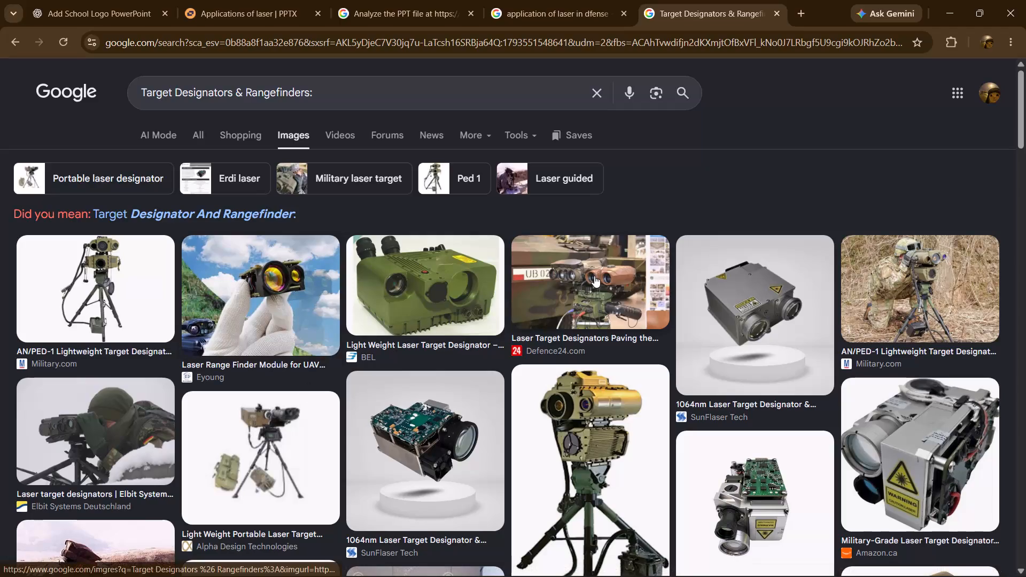
Try to open the Defence24 image result about laser target designators.
{"action": "left_click", "coordinate": [594, 276]}
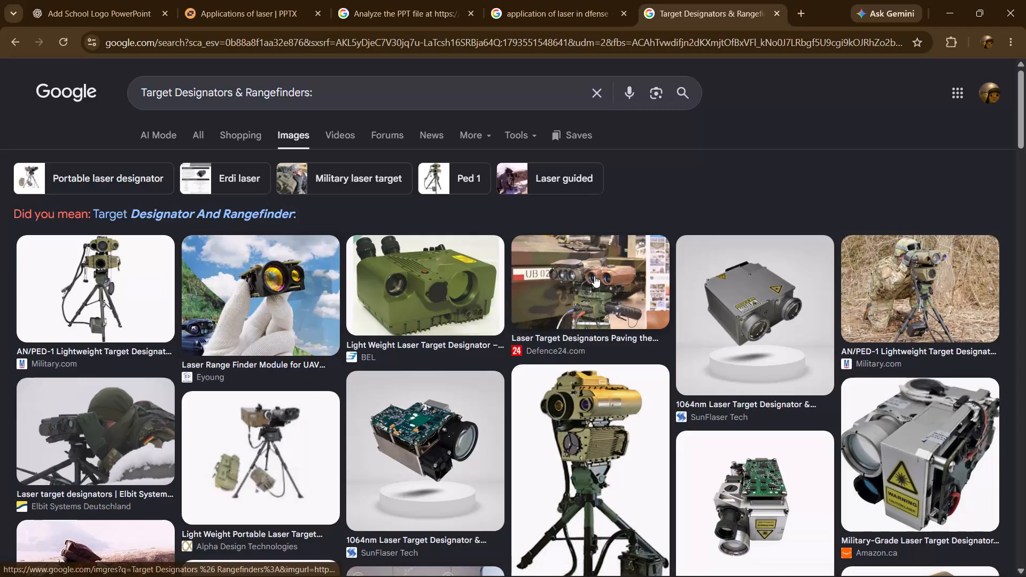
{"action": "double_click", "coordinate": [594, 276]}
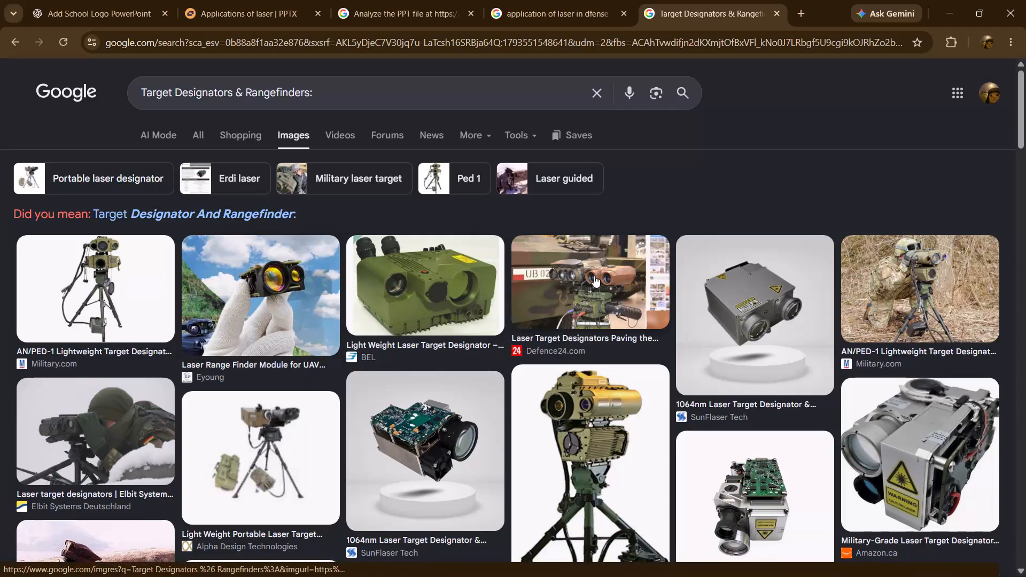
{"action": "left_click", "coordinate": [594, 276]}
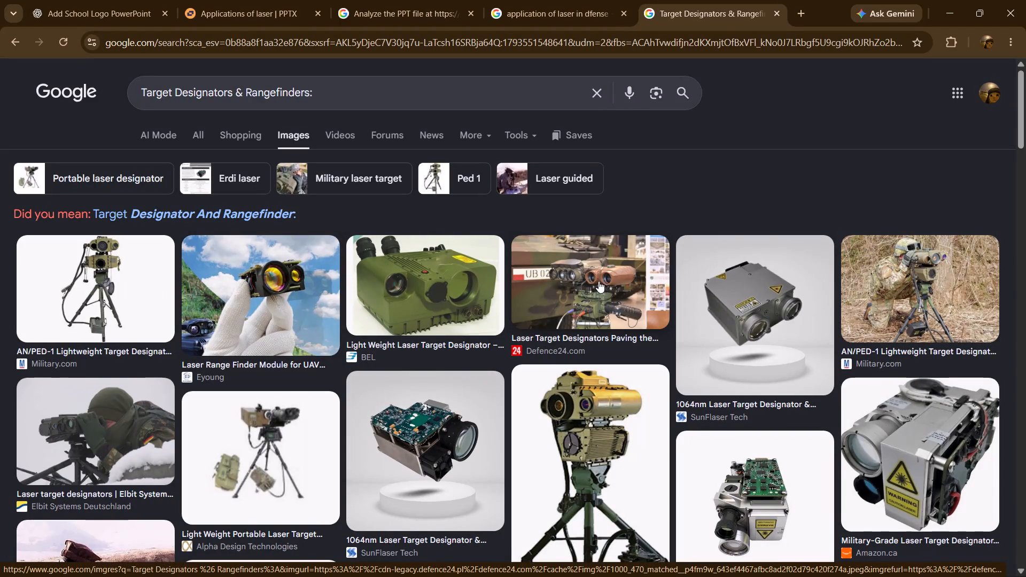
{"action": "triple_click", "coordinate": [571, 269]}
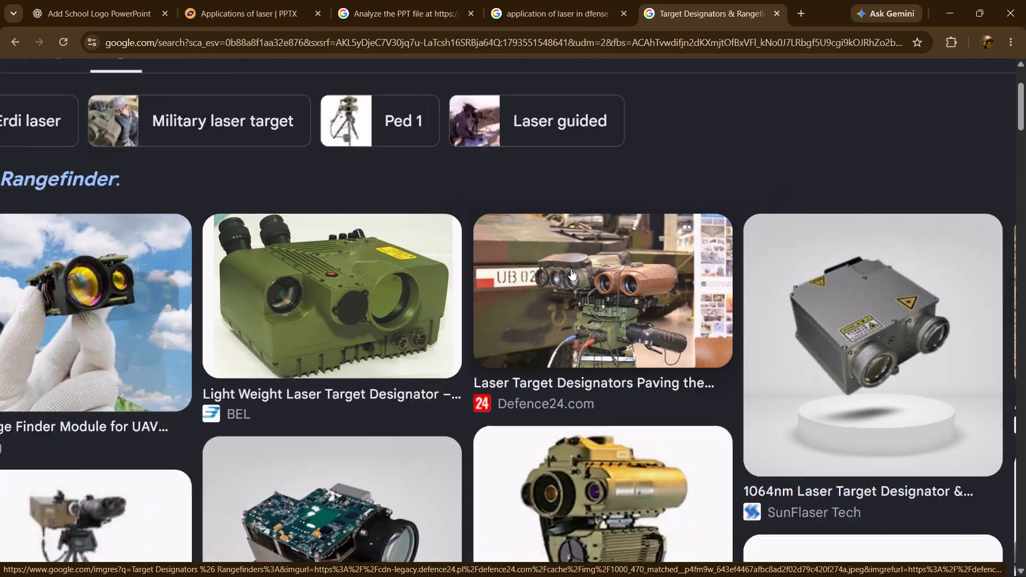
Look through the image results for a suitable laser target designator or rangefinder picture for slide 8.
{"action": "scroll", "coordinate": [571, 269], "scroll_direction": "down", "scroll_amount": 7}
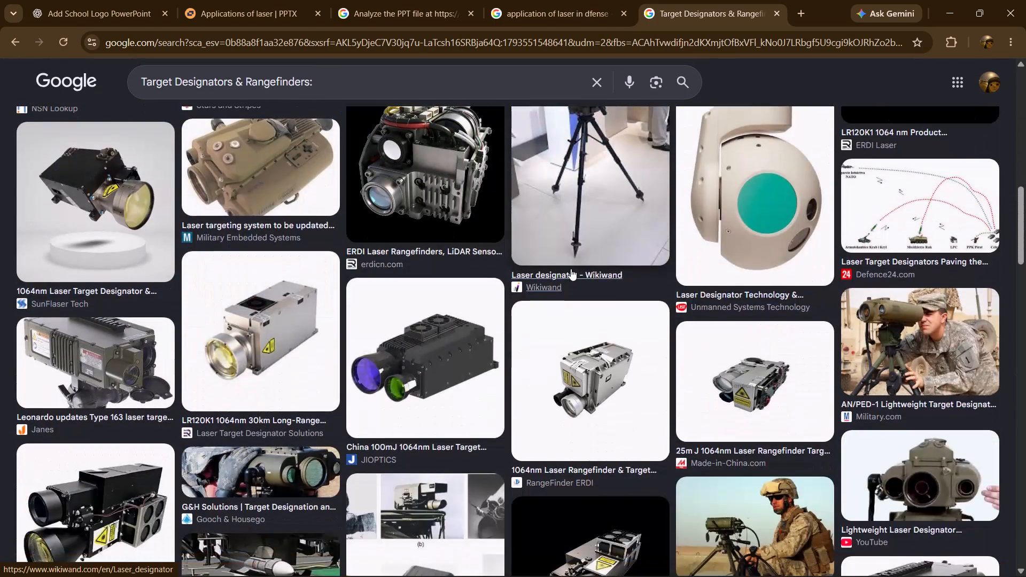
{"action": "scroll", "coordinate": [571, 269], "scroll_direction": "down", "scroll_amount": 4}
{"action": "scroll", "coordinate": [571, 269], "scroll_direction": "up", "scroll_amount": 2}
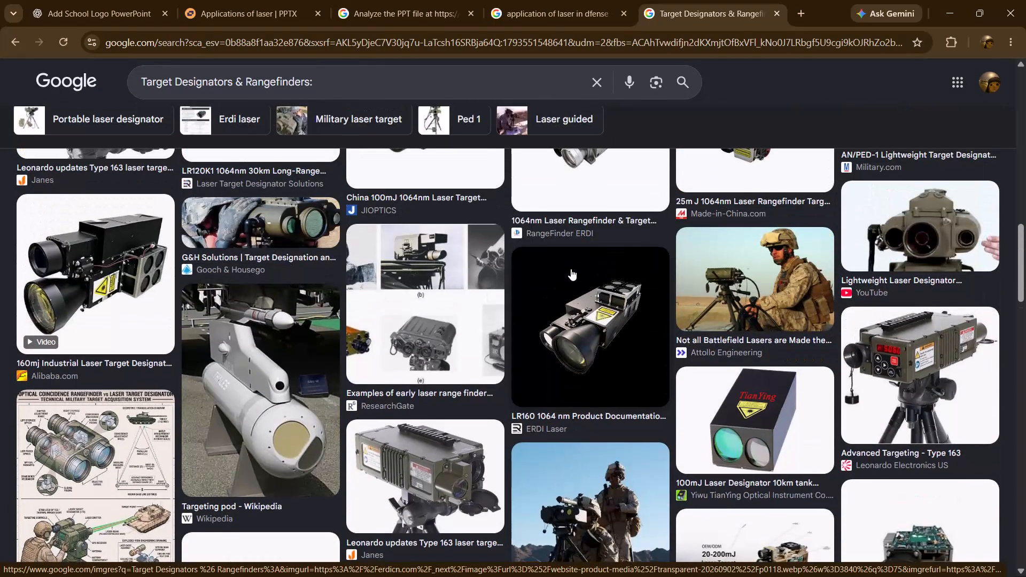
{"action": "scroll", "coordinate": [571, 269], "scroll_direction": "up", "scroll_amount": 1}
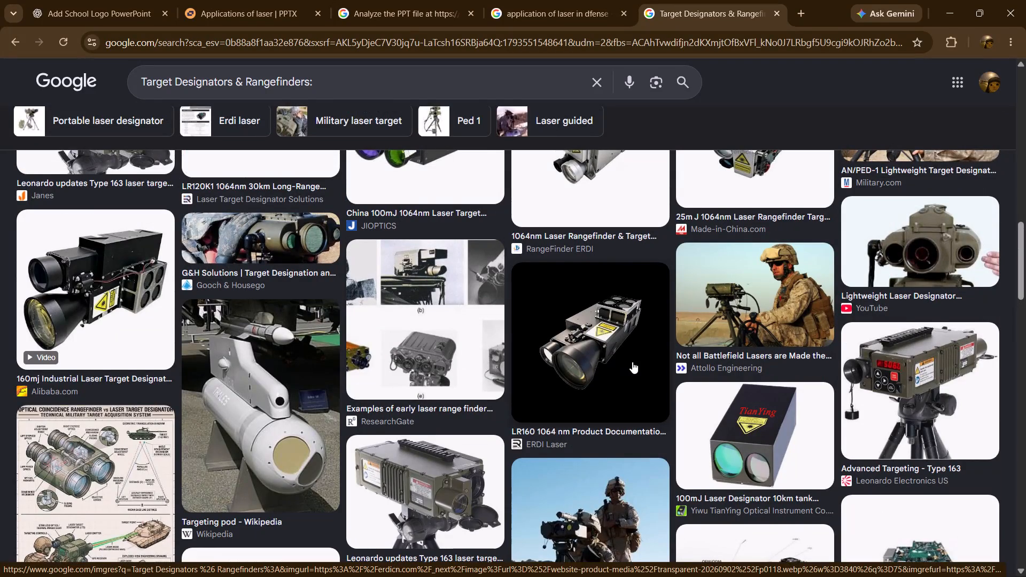
{"action": "scroll", "coordinate": [632, 362], "scroll_direction": "down", "scroll_amount": 5}
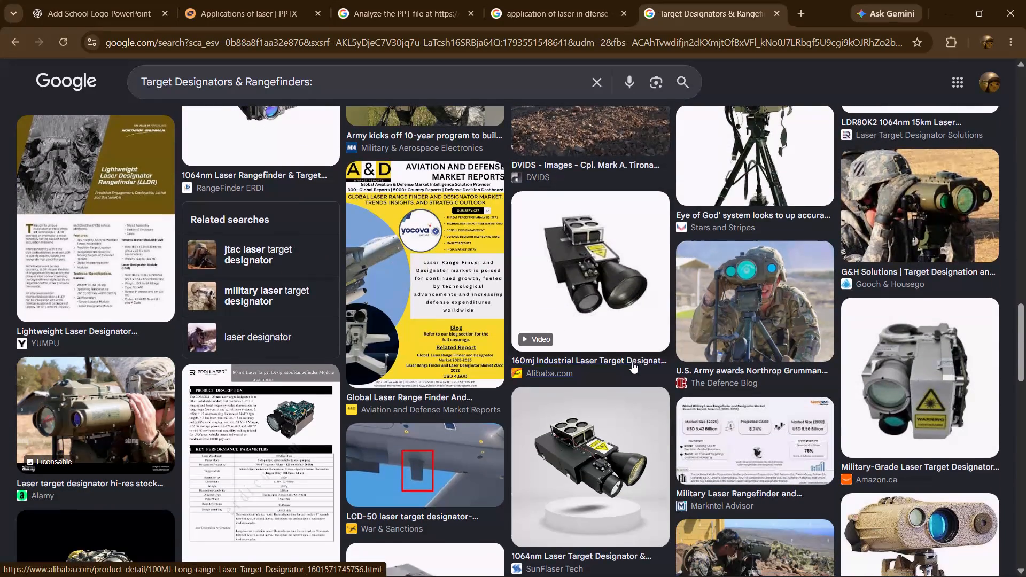
{"action": "scroll", "coordinate": [632, 362], "scroll_direction": "down", "scroll_amount": 5}
{"action": "scroll", "coordinate": [632, 362], "scroll_direction": "up", "scroll_amount": 1}
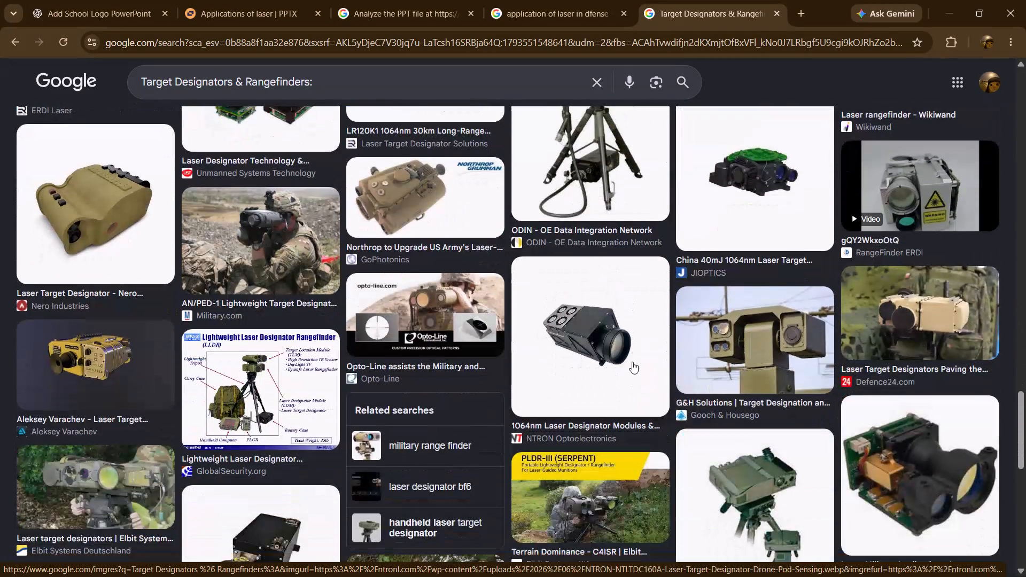
{"action": "scroll", "coordinate": [632, 362], "scroll_direction": "up", "scroll_amount": 3}
{"action": "scroll", "coordinate": [632, 362], "scroll_direction": "down", "scroll_amount": 3}
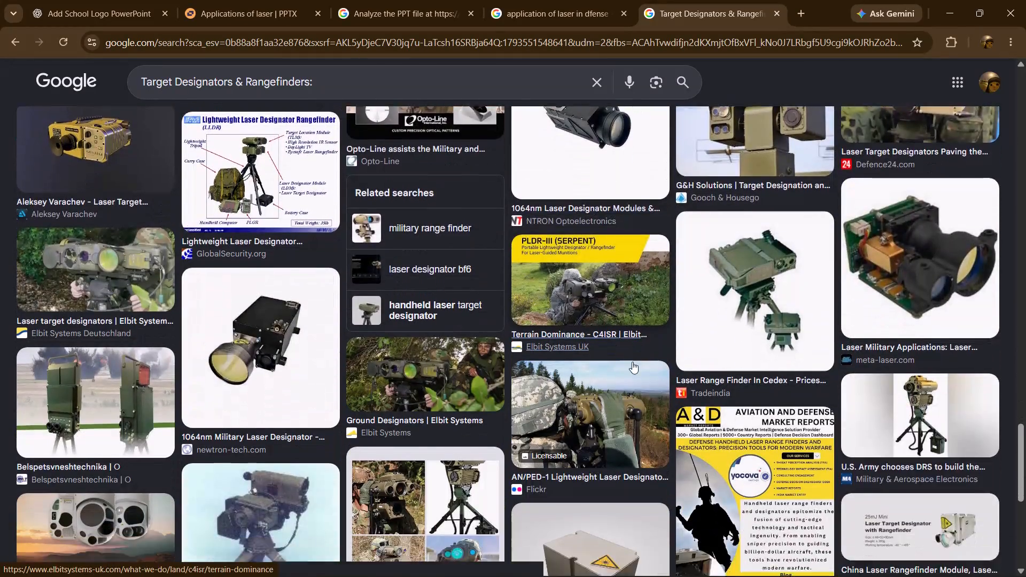
{"action": "scroll", "coordinate": [632, 362], "scroll_direction": "down", "scroll_amount": 2}
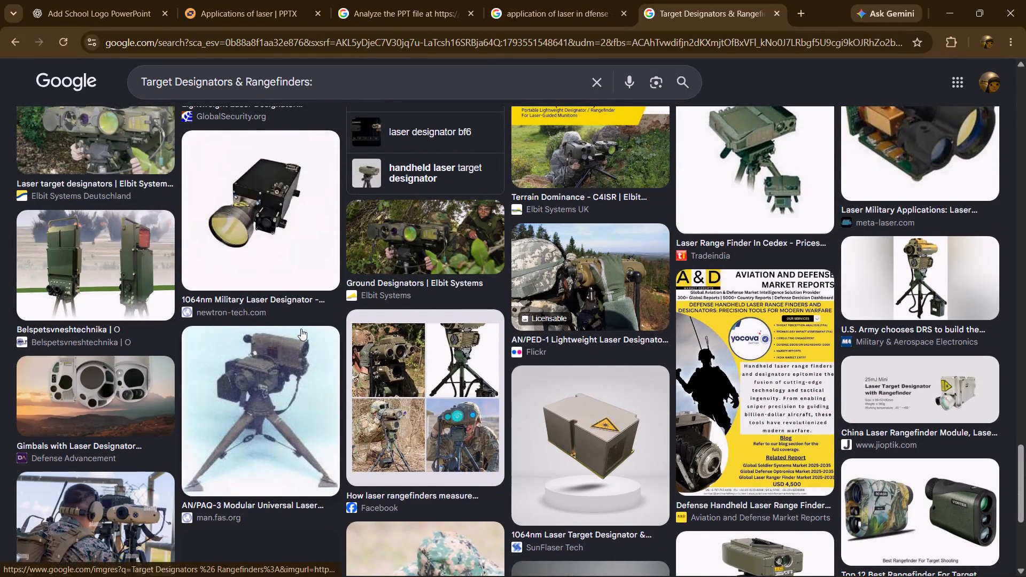
{"action": "scroll", "coordinate": [301, 329], "scroll_direction": "up", "scroll_amount": 16}
{"action": "right_click", "coordinate": [265, 301]}
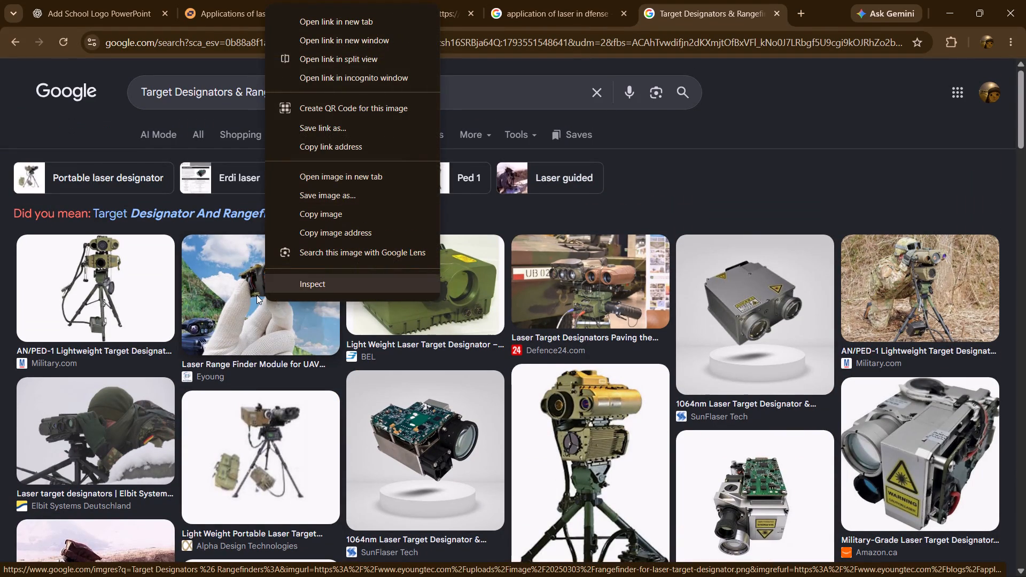
{"action": "left_click", "coordinate": [256, 295]}
{"action": "scroll", "coordinate": [256, 295], "scroll_direction": "up", "scroll_amount": 1}
{"action": "scroll", "coordinate": [256, 295], "scroll_direction": "down", "scroll_amount": 2}
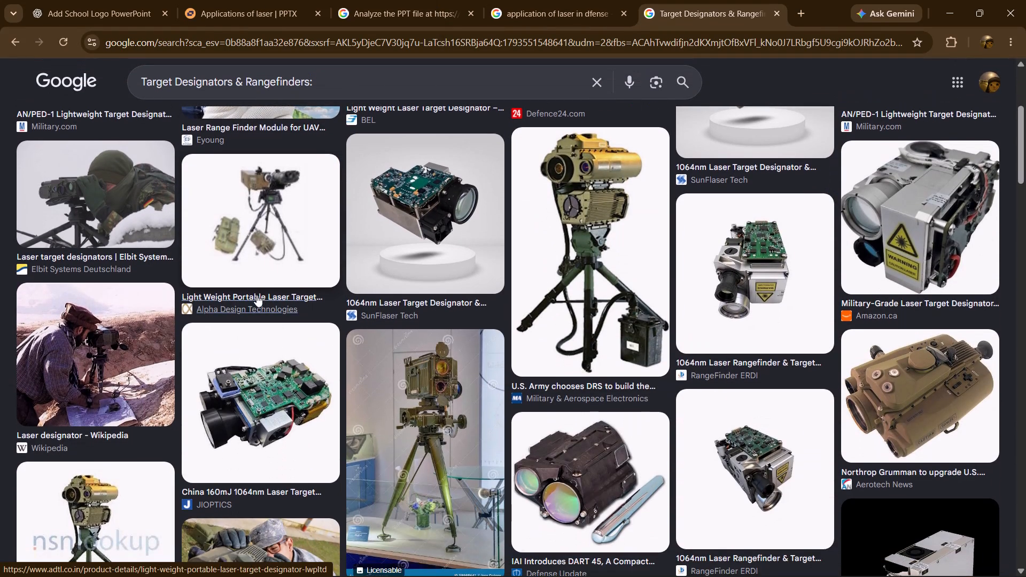
{"action": "scroll", "coordinate": [260, 393], "scroll_direction": "up", "scroll_amount": 2}
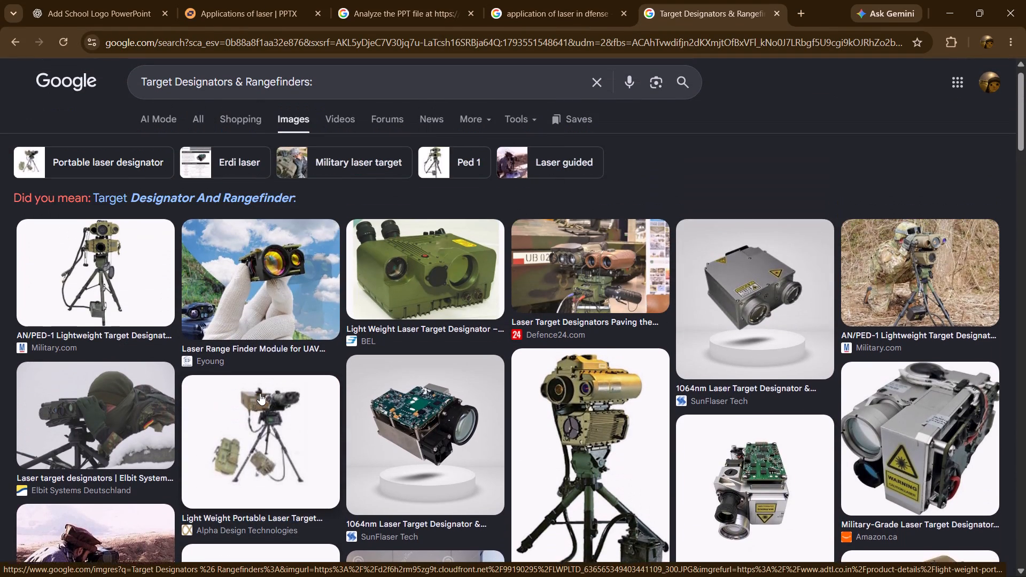
{"action": "scroll", "coordinate": [260, 393], "scroll_direction": "up", "scroll_amount": 1}
{"action": "scroll", "coordinate": [562, 463], "scroll_direction": "down", "scroll_amount": 2}
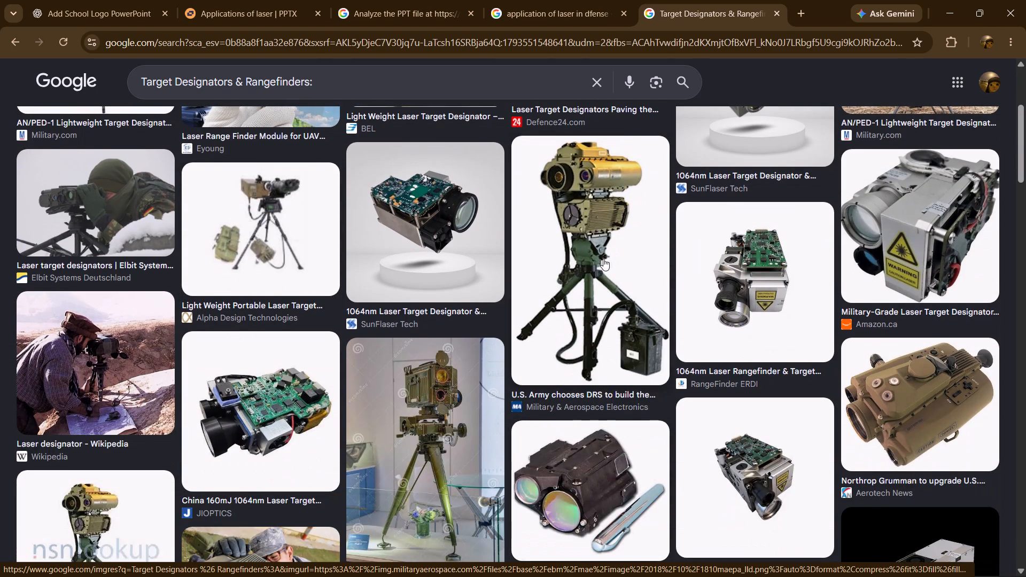
{"action": "scroll", "coordinate": [583, 322], "scroll_direction": "up", "scroll_amount": 2}
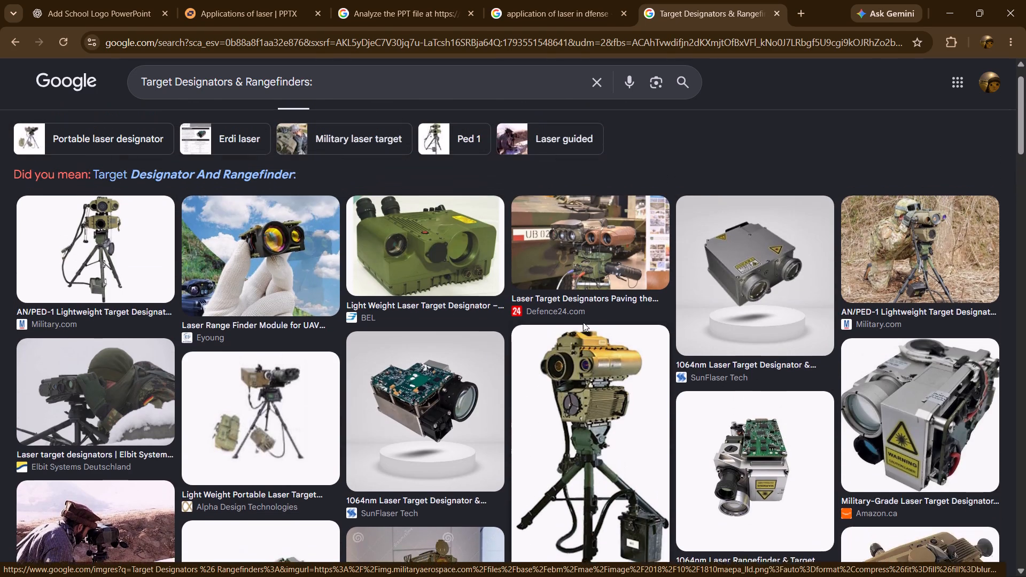
{"action": "scroll", "coordinate": [583, 322], "scroll_direction": "up", "scroll_amount": 2}
{"action": "scroll", "coordinate": [819, 306], "scroll_direction": "down", "scroll_amount": 3}
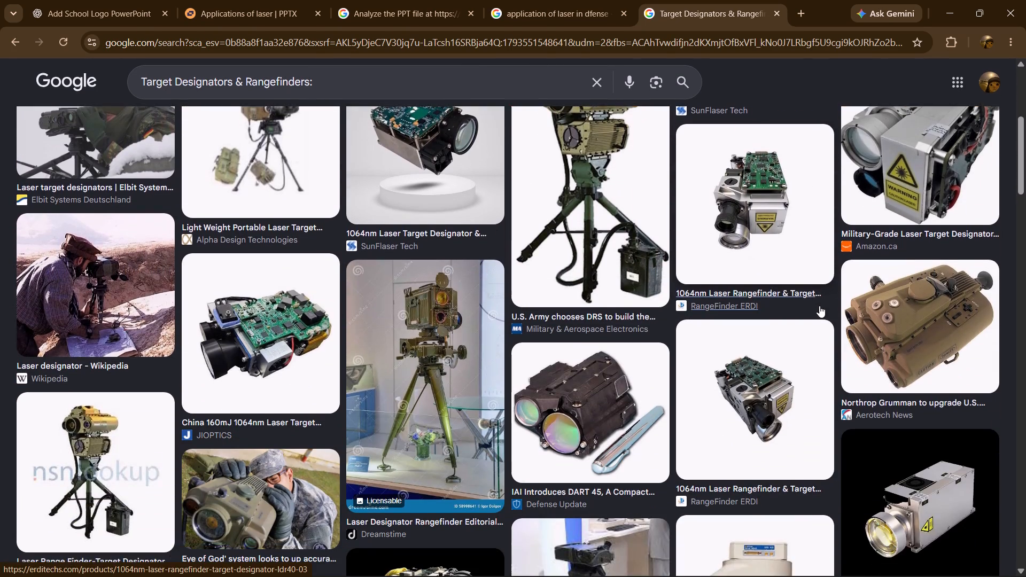
{"action": "scroll", "coordinate": [819, 306], "scroll_direction": "down", "scroll_amount": 5}
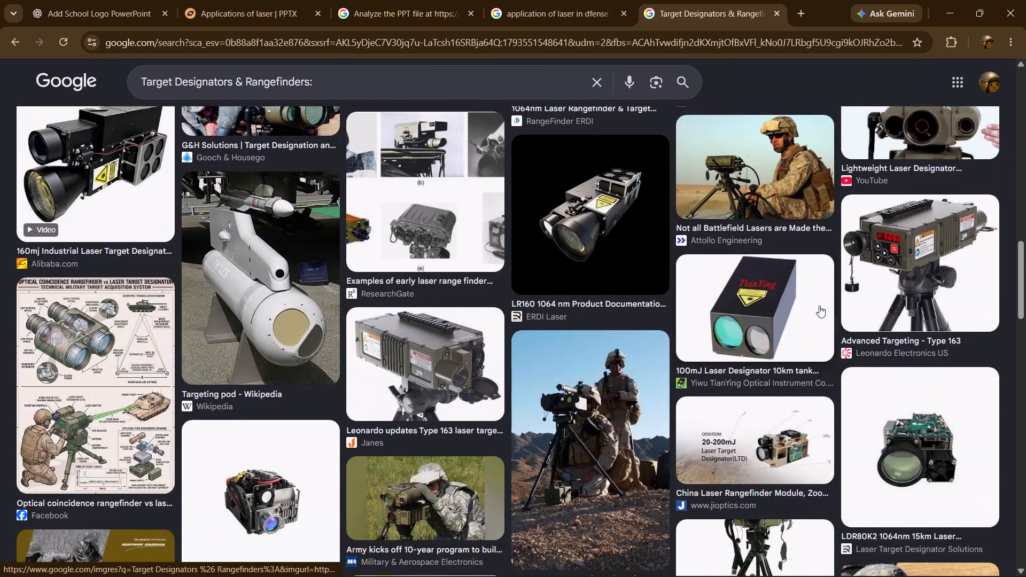
{"action": "scroll", "coordinate": [819, 306], "scroll_direction": "down", "scroll_amount": 2}
{"action": "scroll", "coordinate": [538, 255], "scroll_direction": "up", "scroll_amount": 3}
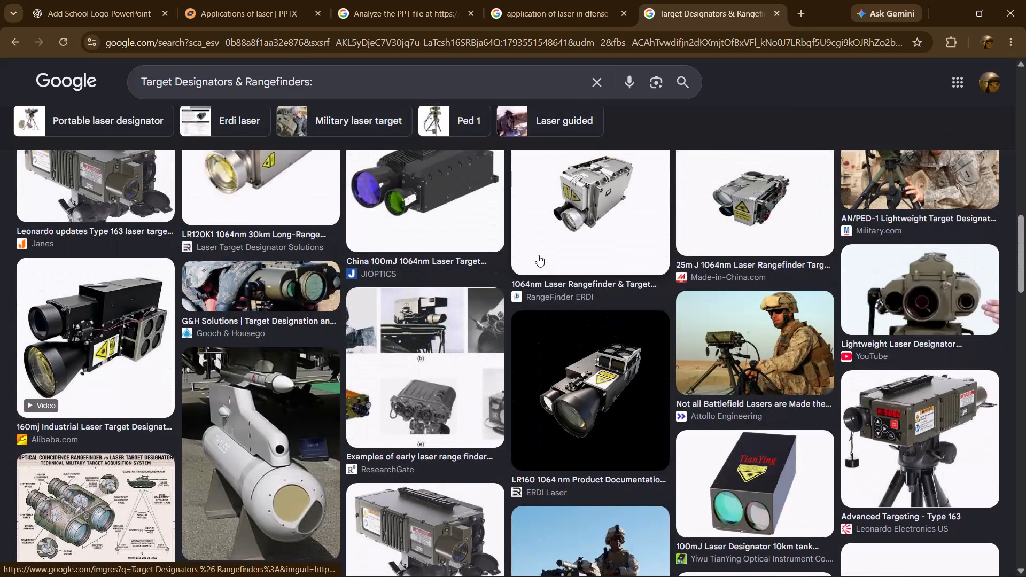
{"action": "scroll", "coordinate": [538, 255], "scroll_direction": "up", "scroll_amount": 2}
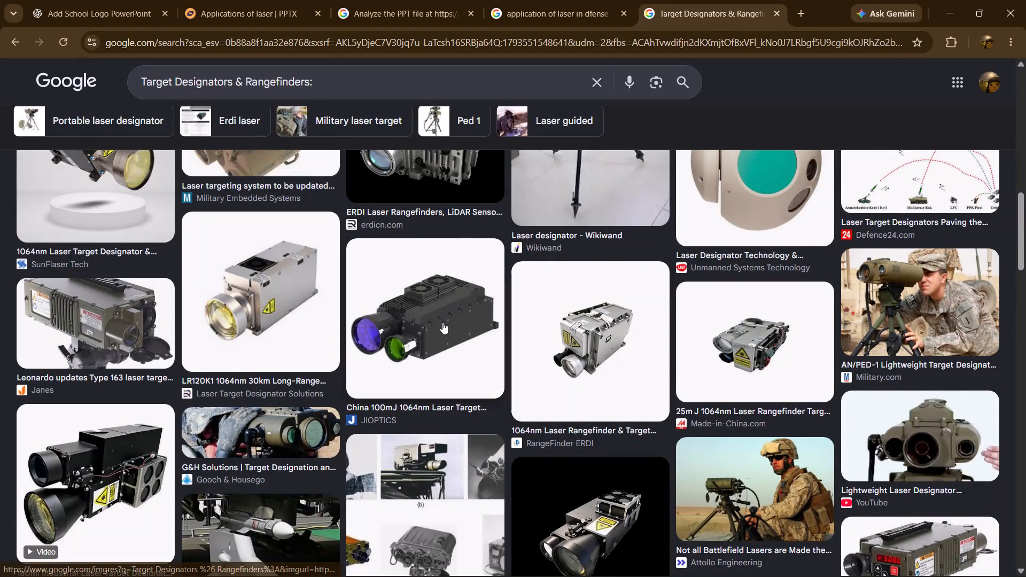
{"action": "scroll", "coordinate": [502, 371], "scroll_direction": "up", "scroll_amount": 1}
{"action": "left_click", "coordinate": [493, 416]}
{"action": "scroll", "coordinate": [493, 416], "scroll_direction": "up", "scroll_amount": 1}
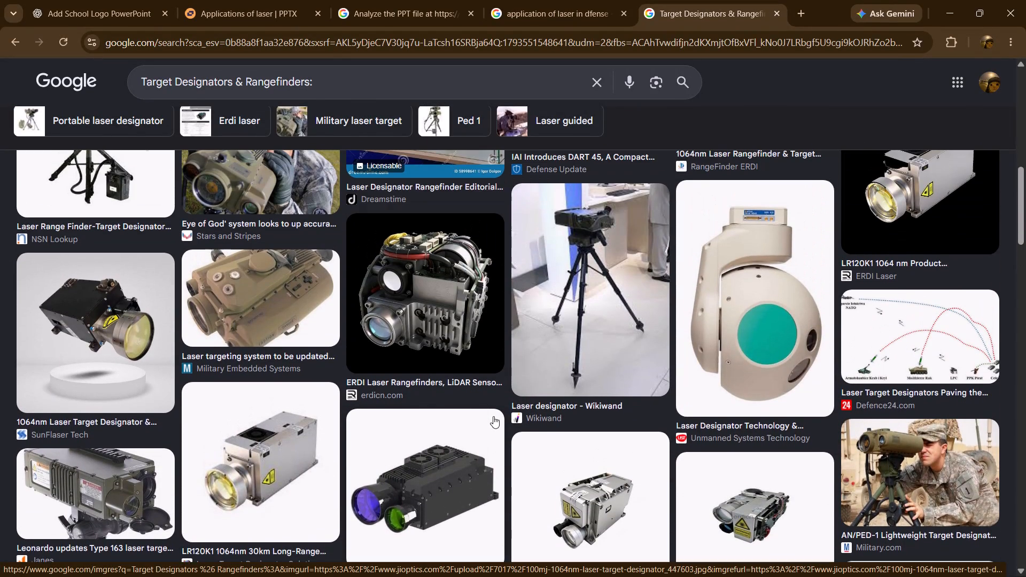
{"action": "scroll", "coordinate": [493, 416], "scroll_direction": "up", "scroll_amount": 1}
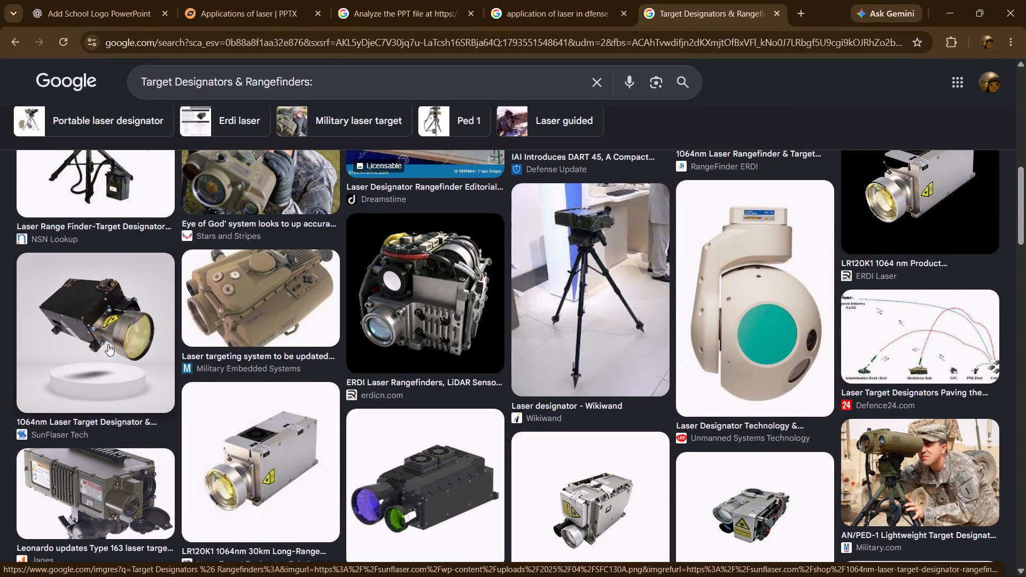
{"action": "left_click", "coordinate": [114, 381]}
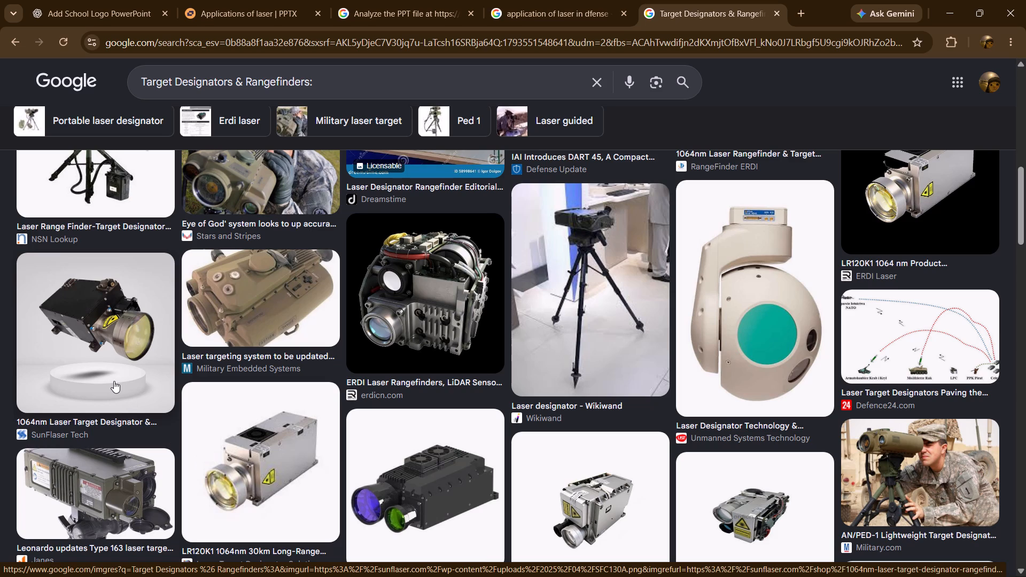
{"action": "scroll", "coordinate": [518, 310], "scroll_direction": "up", "scroll_amount": 1}
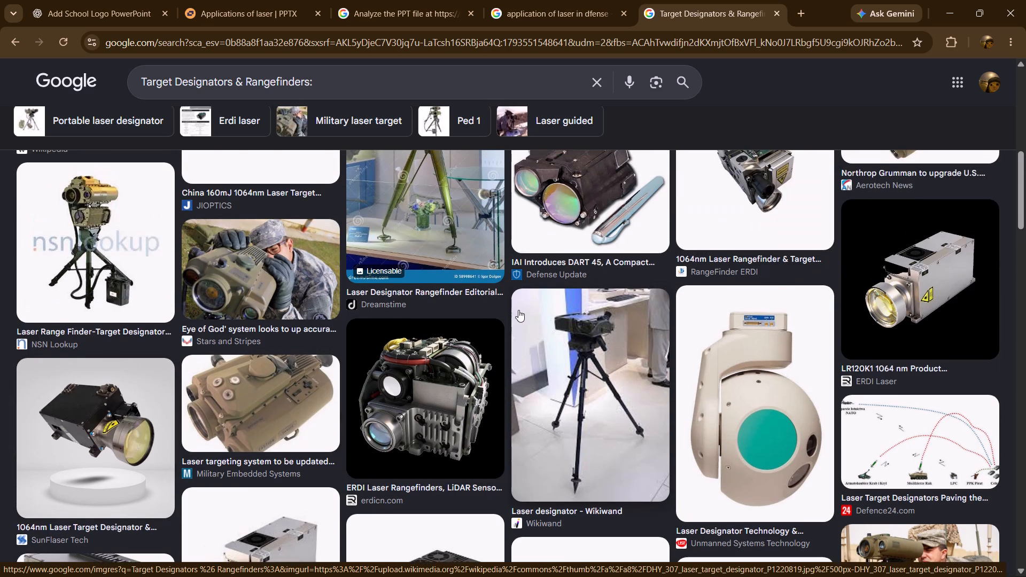
{"action": "scroll", "coordinate": [518, 310], "scroll_direction": "up", "scroll_amount": 2}
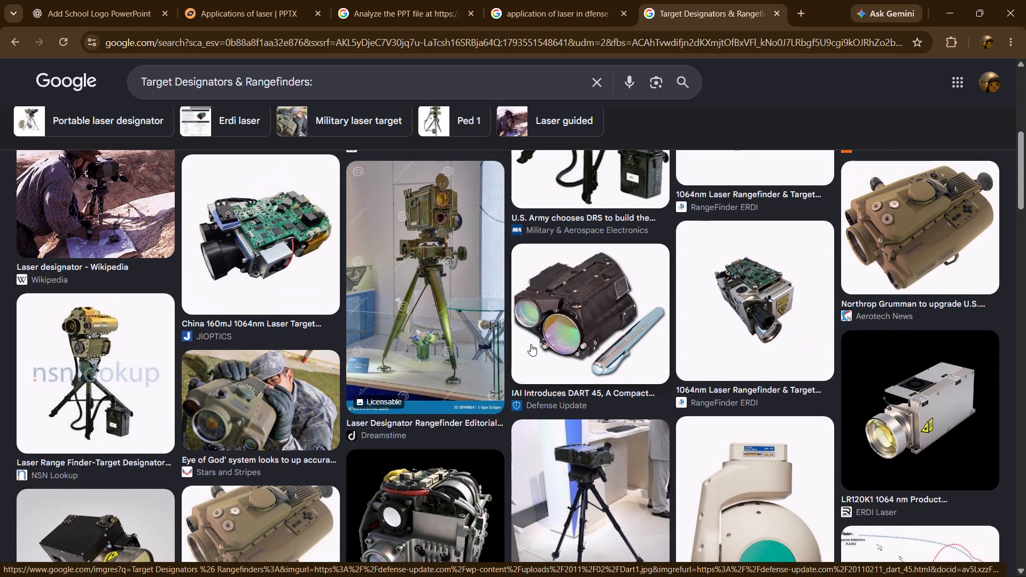
{"action": "scroll", "coordinate": [531, 344], "scroll_direction": "up", "scroll_amount": 1}
{"action": "scroll", "coordinate": [233, 316], "scroll_direction": "up", "scroll_amount": 1}
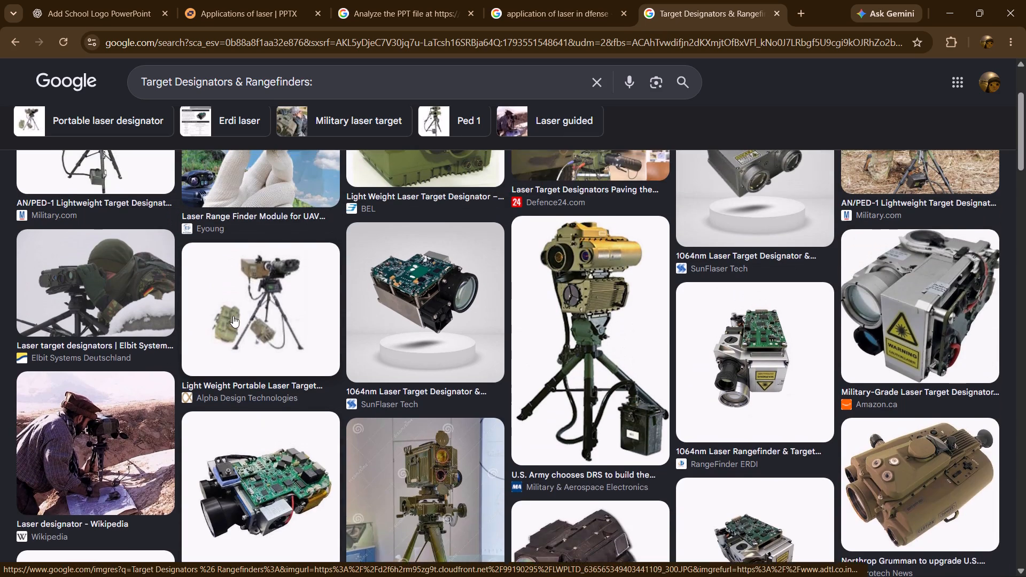
{"action": "scroll", "coordinate": [233, 316], "scroll_direction": "up", "scroll_amount": 1}
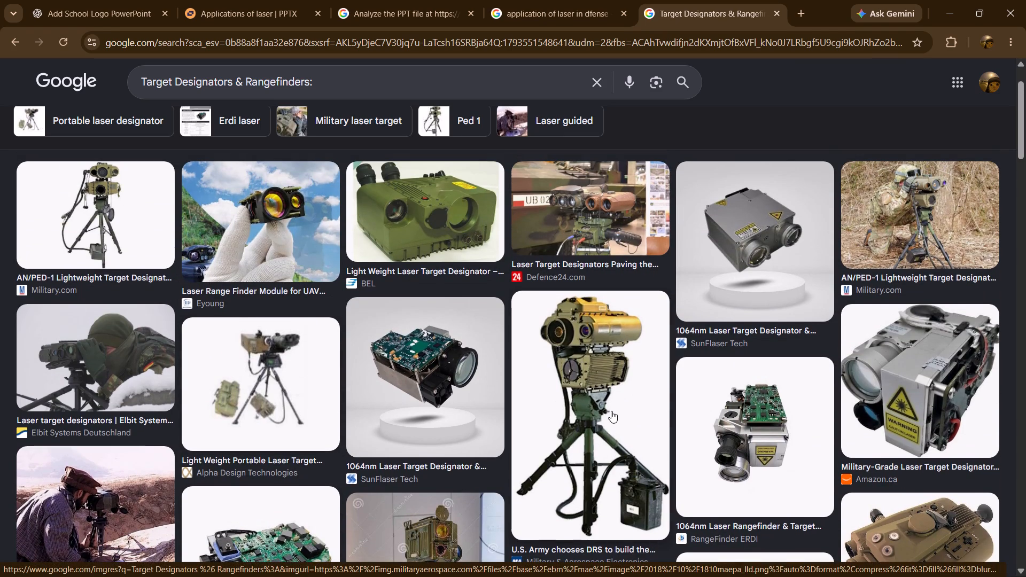
Copy the Military & Aerospace Electronics image of the tripod-mounted designator and paste it onto slide 8 in PowerPoint.
{"action": "right_click", "coordinate": [611, 411]}
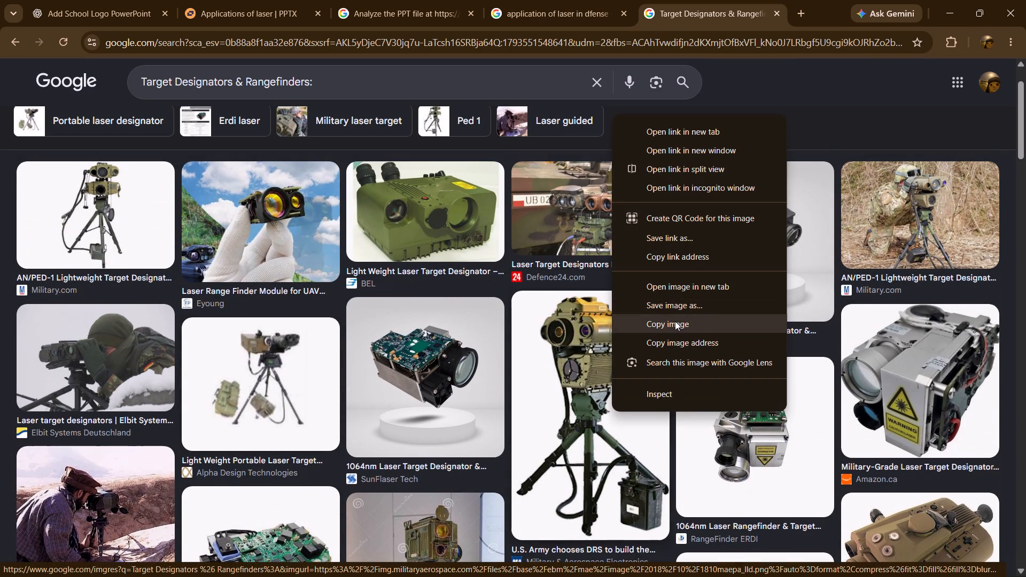
{"action": "left_click", "coordinate": [675, 321]}
{"action": "left_click", "coordinate": [570, 244]}
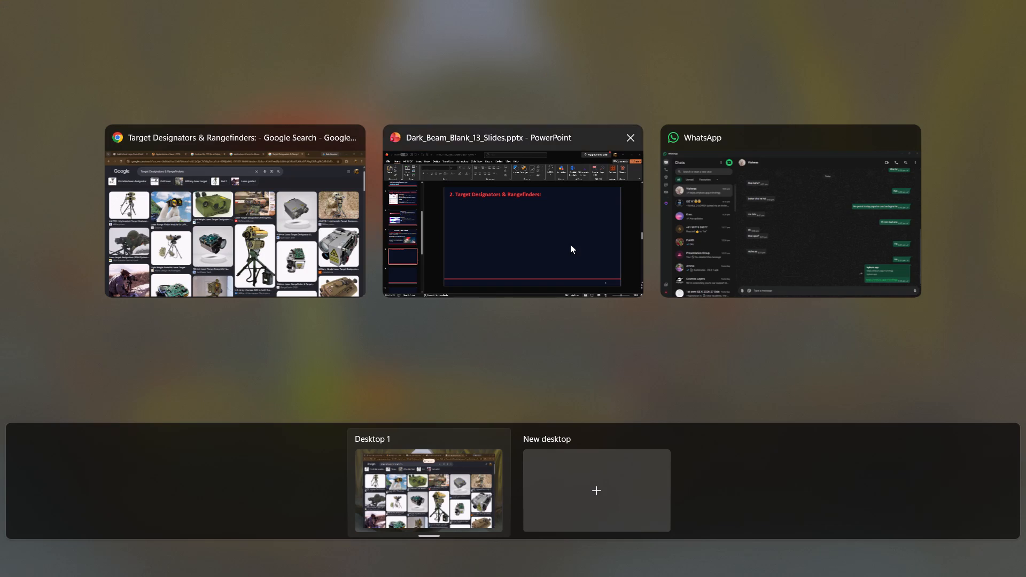
{"action": "key", "text": "ctrl+v"}
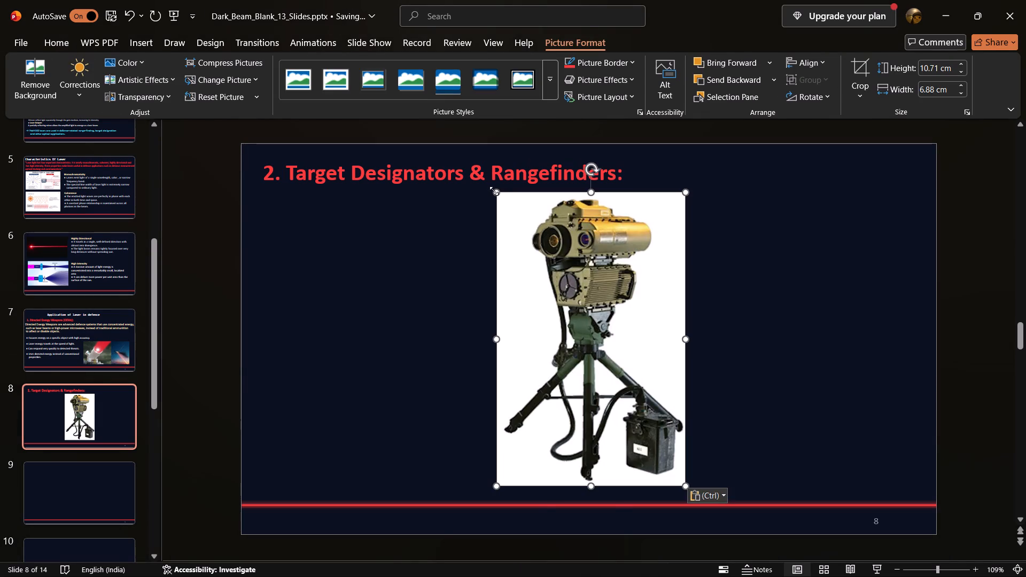
Resize the pasted designator picture to about 8.48 cm high and 6.12 cm wide.
{"action": "left_click_drag", "start_coordinate": [494, 191], "coordinate": [515, 249]}
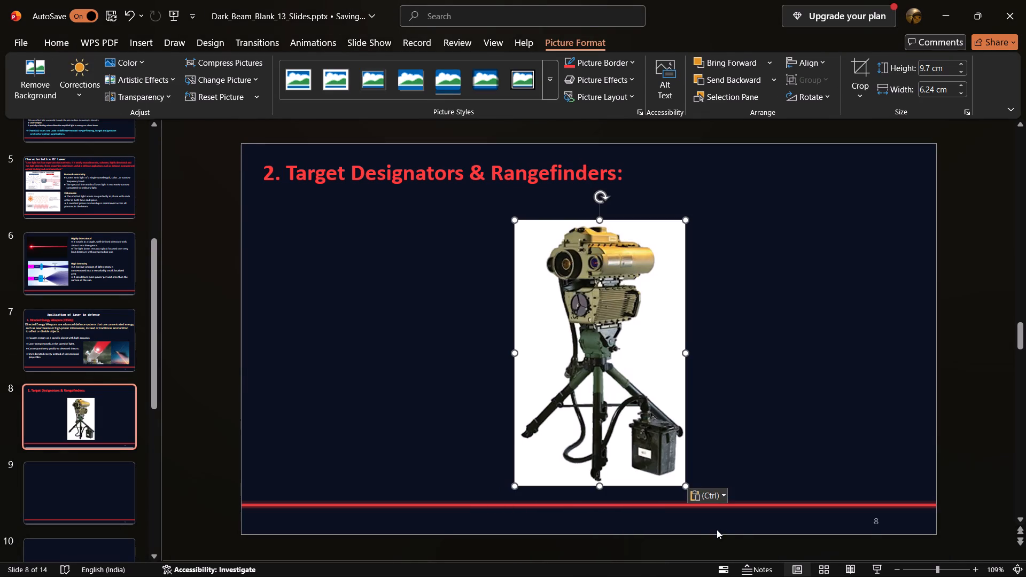
{"action": "left_click_drag", "start_coordinate": [686, 485], "coordinate": [695, 462]}
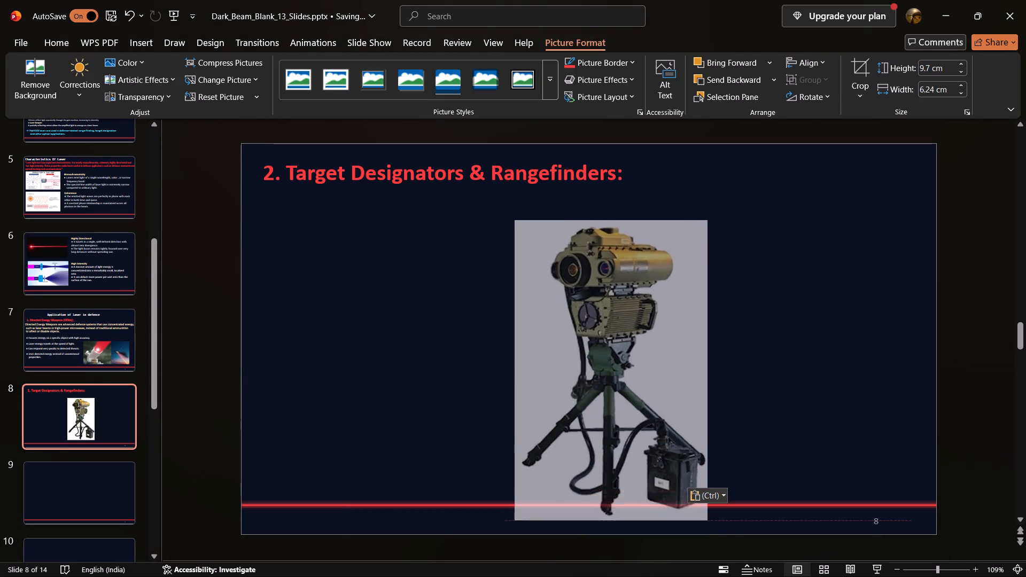
{"action": "left_click_drag", "start_coordinate": [695, 462], "coordinate": [664, 443]}
{"action": "left_click_drag", "start_coordinate": [664, 333], "coordinate": [696, 334]}
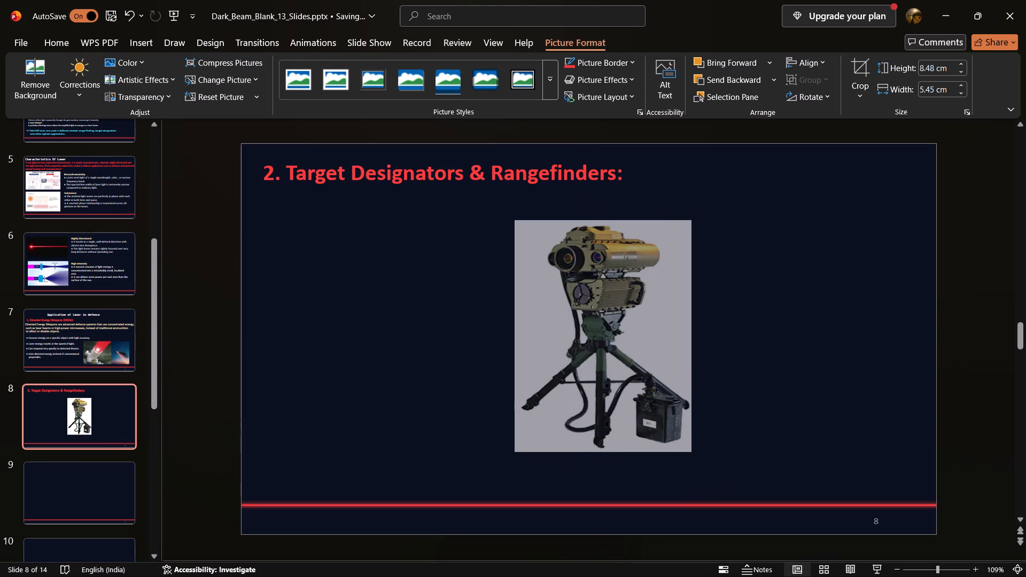
{"action": "left_click_drag", "start_coordinate": [696, 334], "coordinate": [682, 335]}
Move the designator picture to the left side of slide 8, below the heading.
{"action": "left_click_drag", "start_coordinate": [628, 301], "coordinate": [845, 245]}
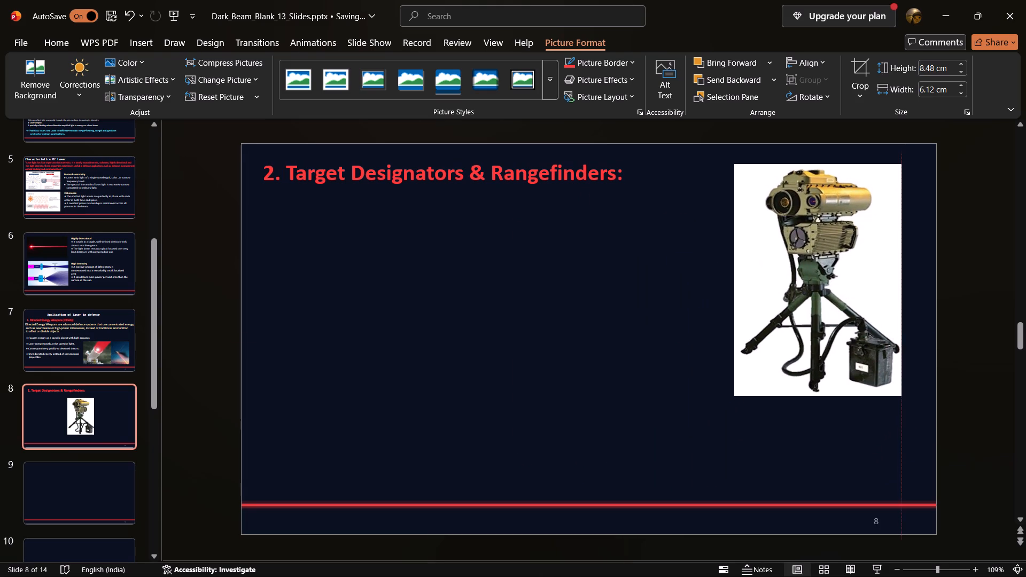
{"action": "left_click_drag", "start_coordinate": [845, 245], "coordinate": [379, 290]}
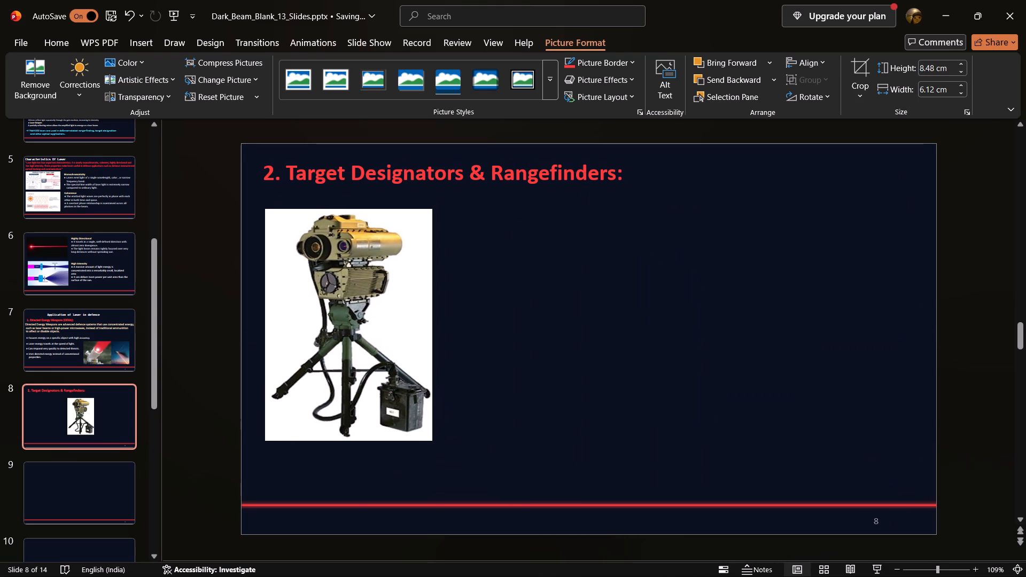
Reposition the designator picture in slide 8's lower-left corner, just above the red line, and shrink it slightly.
{"action": "left_click_drag", "start_coordinate": [379, 290], "coordinate": [378, 289]}
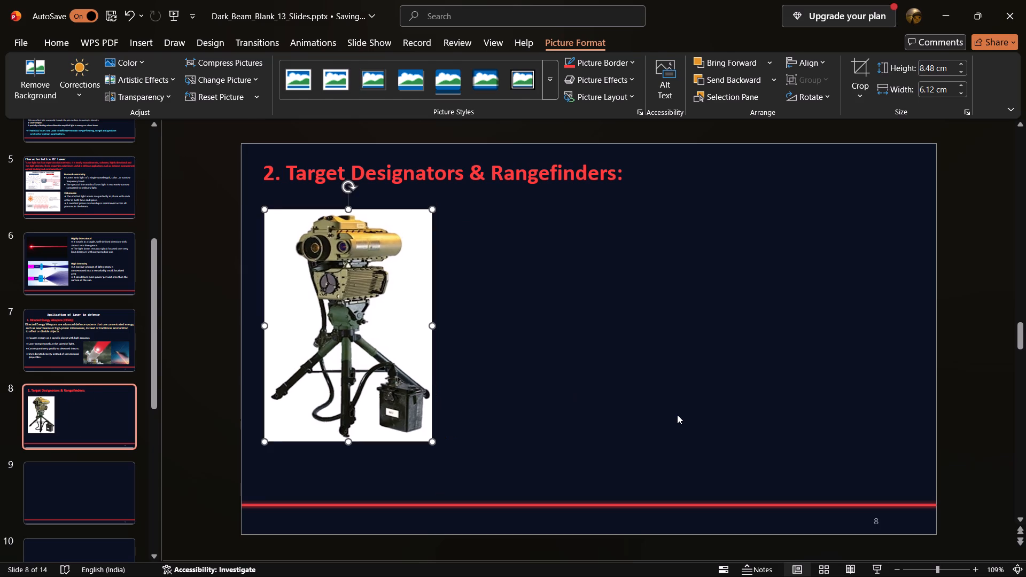
{"action": "left_click", "coordinate": [677, 415]}
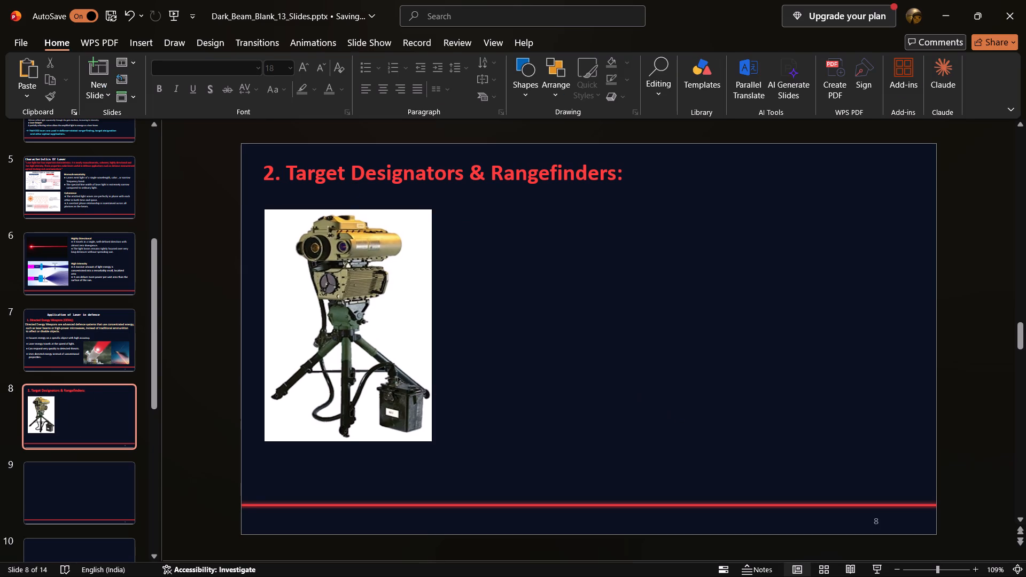
{"action": "left_click", "coordinate": [386, 295]}
{"action": "left_click_drag", "start_coordinate": [386, 295], "coordinate": [395, 282]}
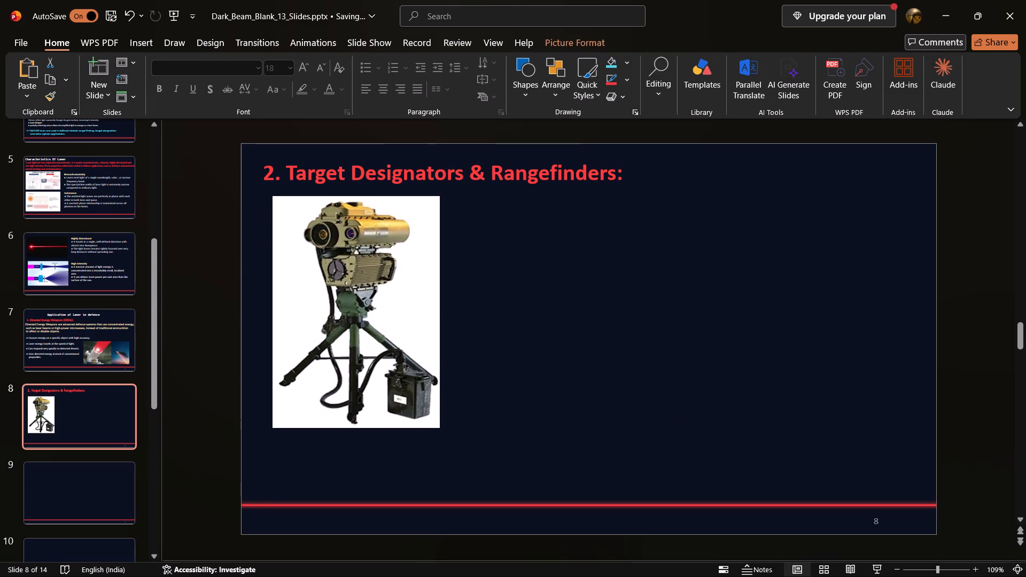
{"action": "left_click_drag", "start_coordinate": [395, 282], "coordinate": [395, 280]}
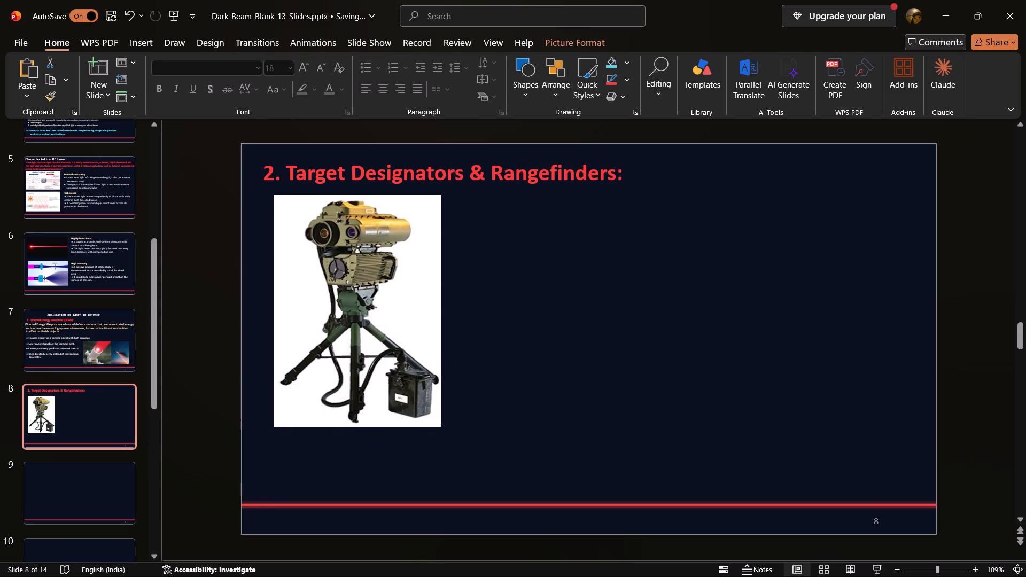
{"action": "left_click_drag", "start_coordinate": [395, 280], "coordinate": [391, 323]}
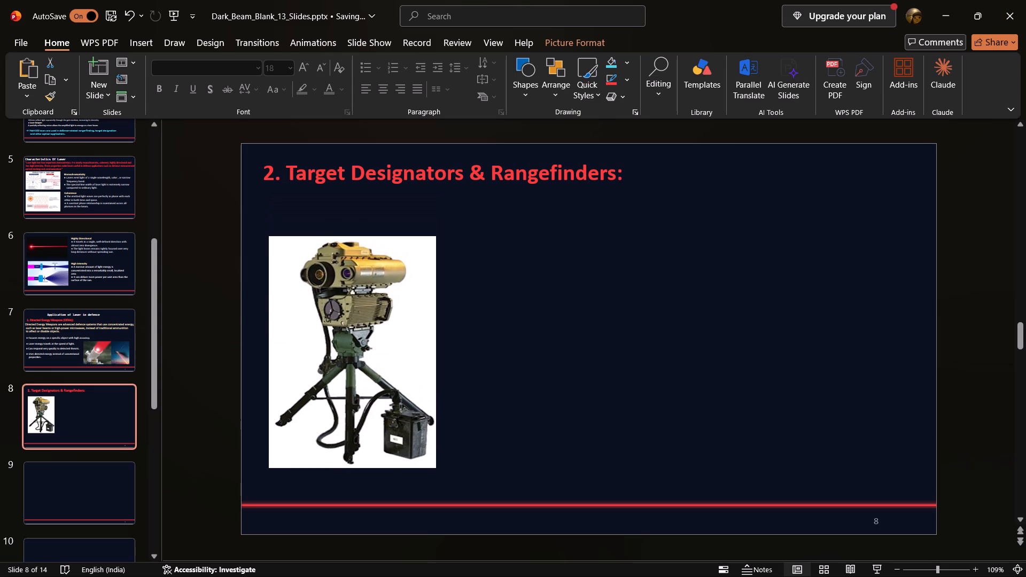
{"action": "left_click_drag", "start_coordinate": [391, 323], "coordinate": [380, 342]}
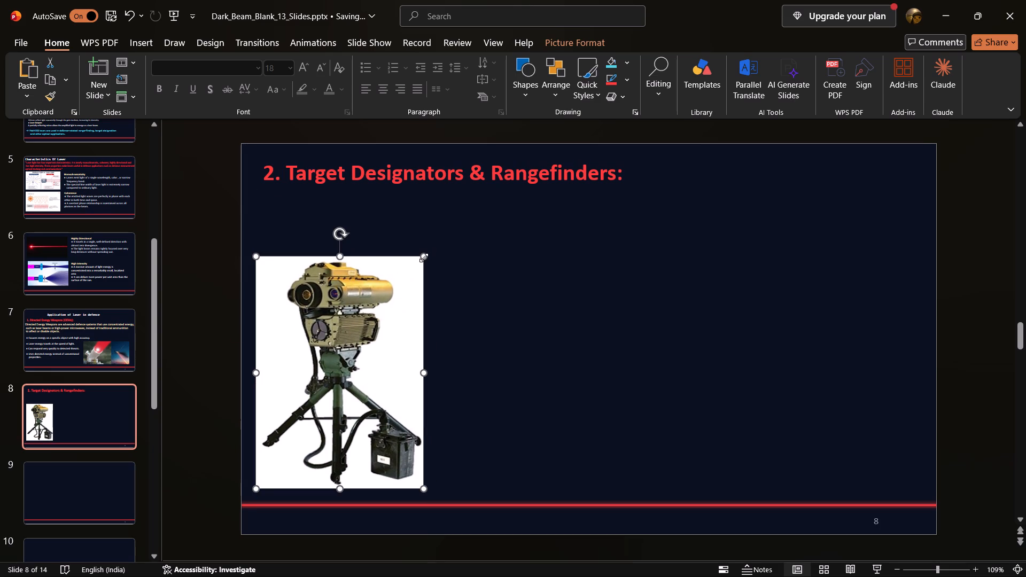
{"action": "left_click", "coordinate": [424, 258]}
{"action": "left_click_drag", "start_coordinate": [424, 258], "coordinate": [417, 271]}
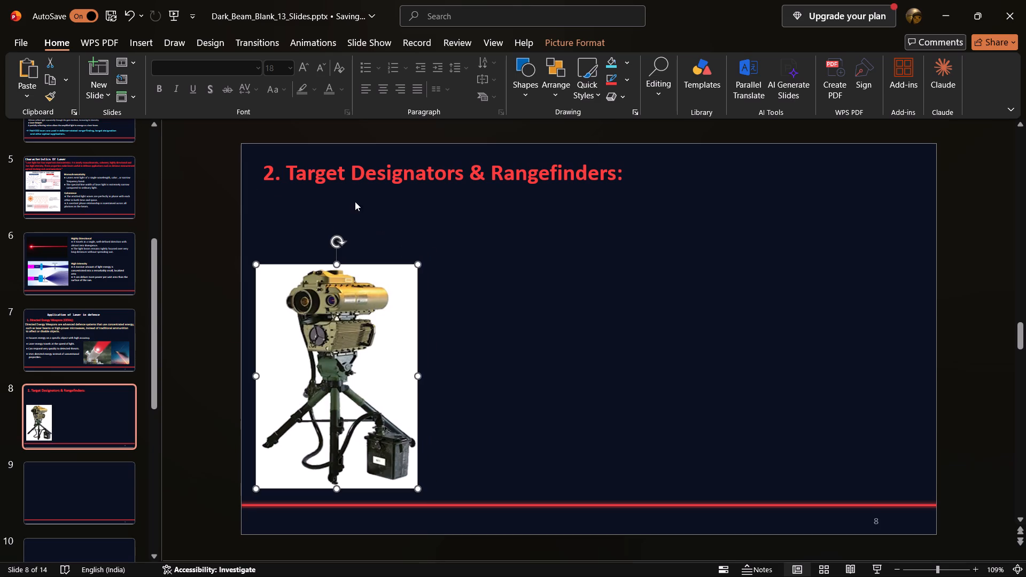
{"action": "left_click", "coordinate": [310, 192]}
{"action": "triple_click", "coordinate": [291, 202]}
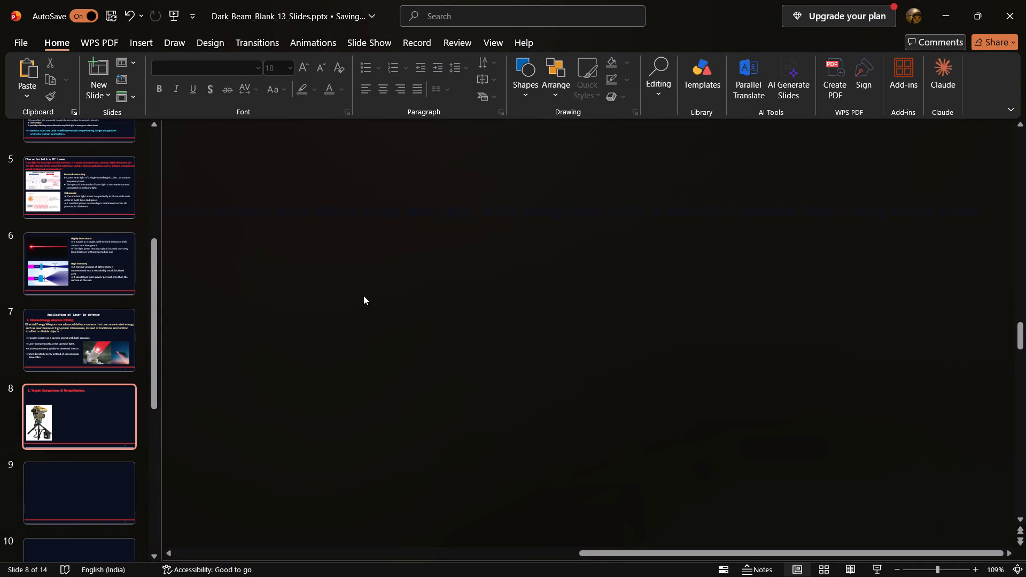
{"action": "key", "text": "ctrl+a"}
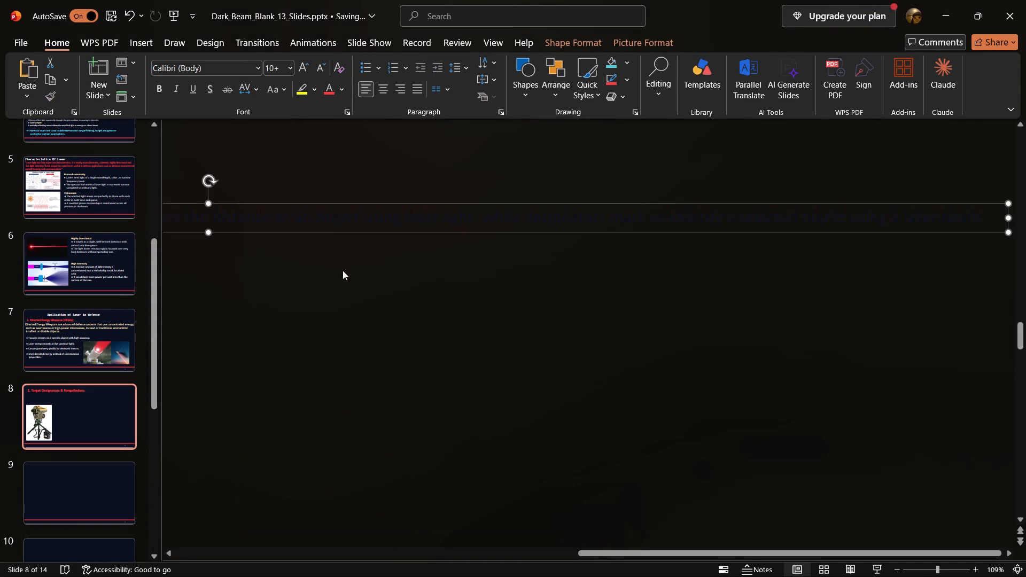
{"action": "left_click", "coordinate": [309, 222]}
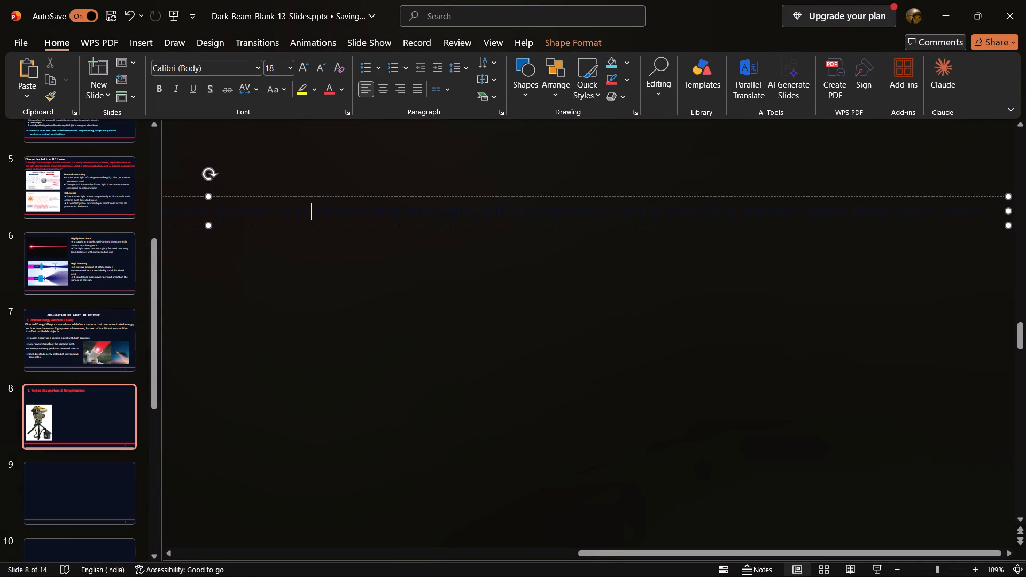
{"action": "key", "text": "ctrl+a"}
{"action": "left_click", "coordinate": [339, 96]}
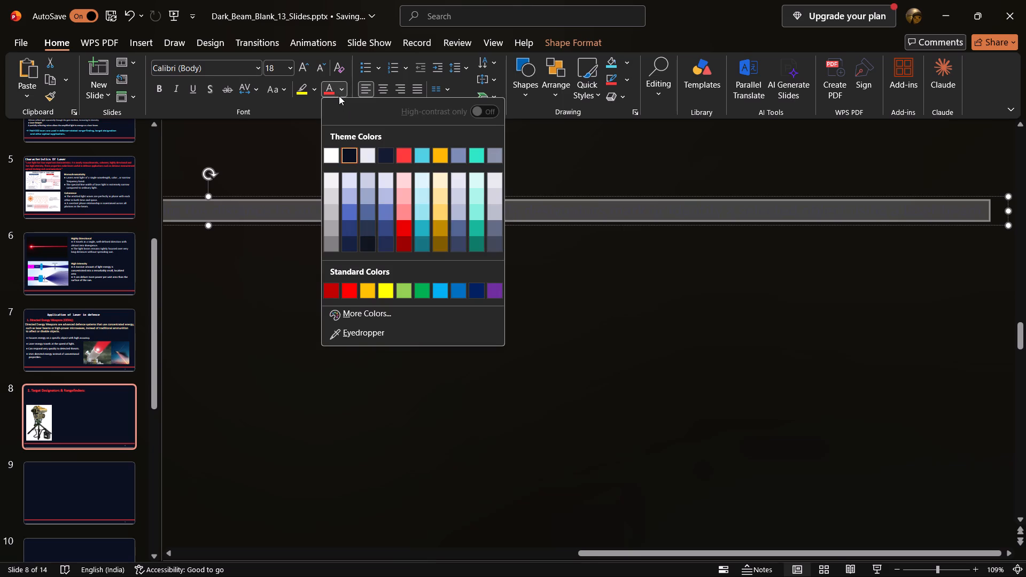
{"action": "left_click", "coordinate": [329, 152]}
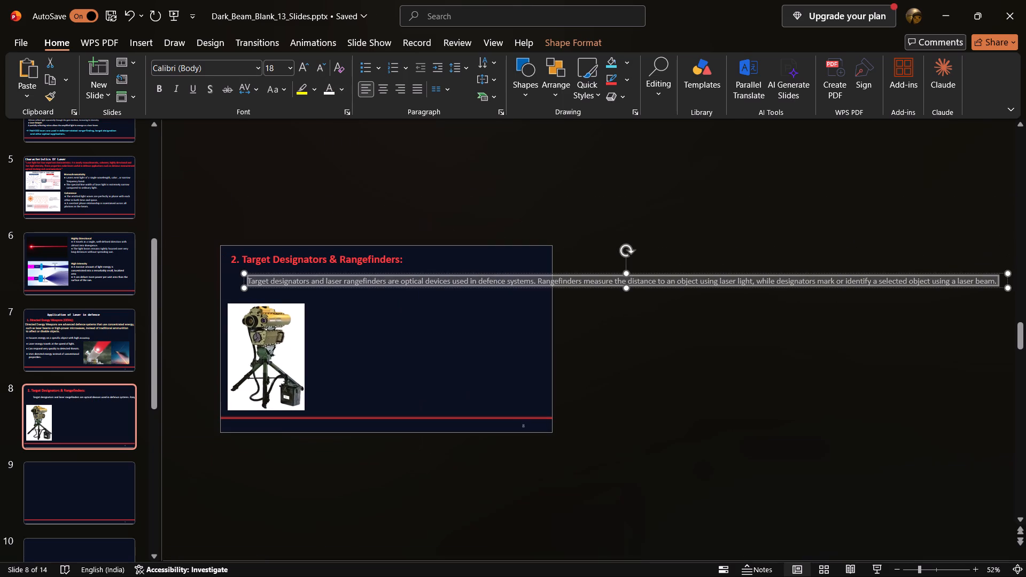
Break the definition after "defence systems." and before "identify", and shift its text box to the slide's left edge.
{"action": "left_click", "coordinate": [533, 280]}
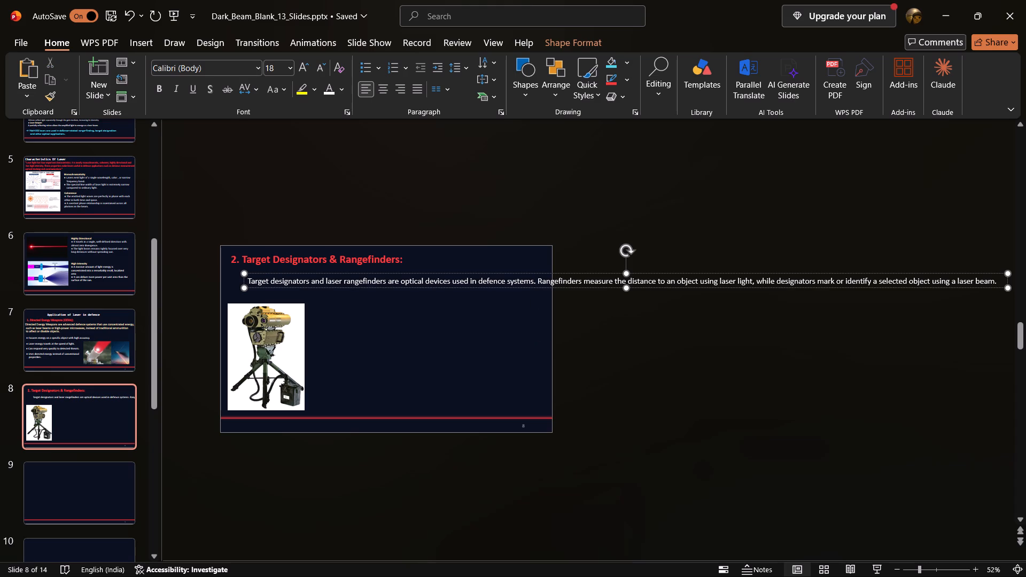
{"action": "left_click", "coordinate": [536, 280]}
{"action": "key", "text": "Return"}
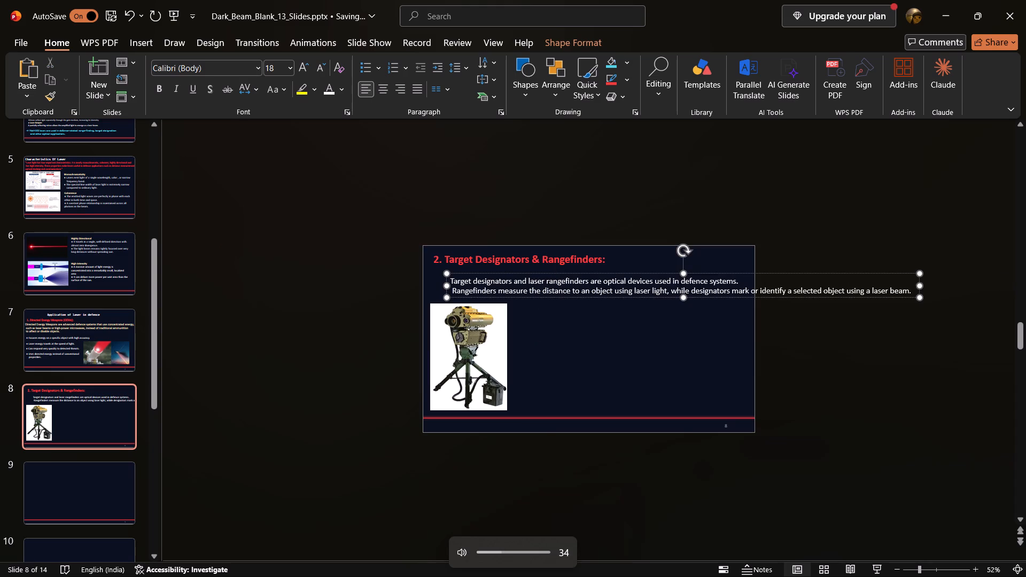
{"action": "left_click", "coordinate": [741, 276]}
{"action": "left_click_drag", "start_coordinate": [739, 271], "coordinate": [721, 268]}
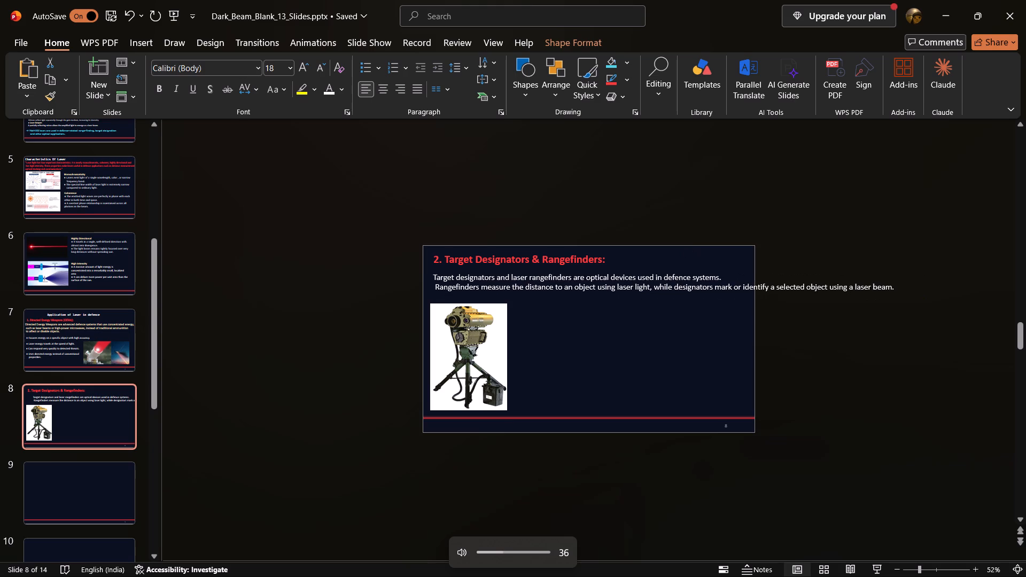
{"action": "left_click_drag", "start_coordinate": [721, 268], "coordinate": [717, 263]}
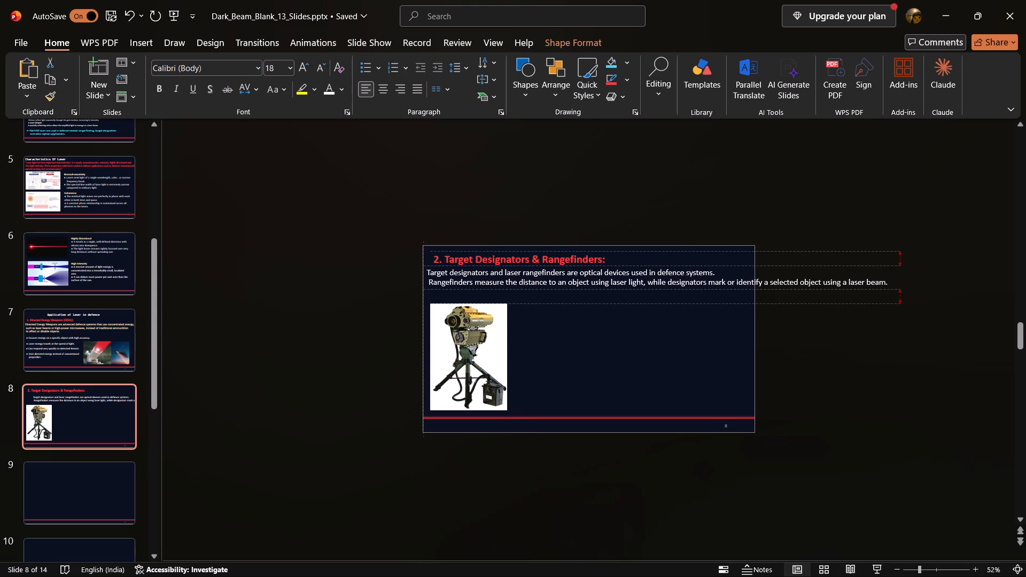
{"action": "left_click_drag", "start_coordinate": [717, 263], "coordinate": [717, 265]}
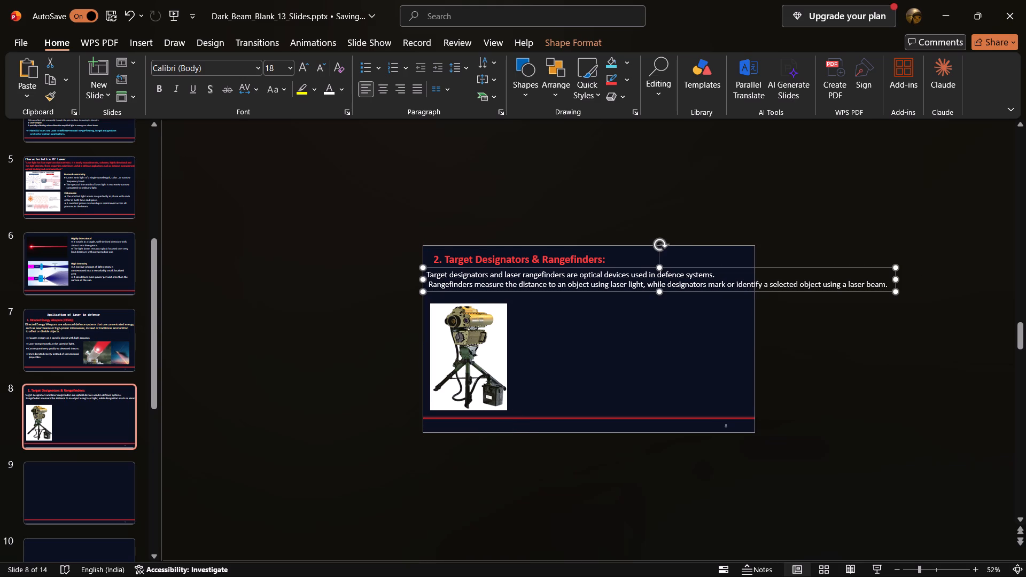
{"action": "left_click", "coordinate": [736, 283]}
{"action": "key", "text": "Return"}
{"action": "left_click", "coordinate": [626, 368]}
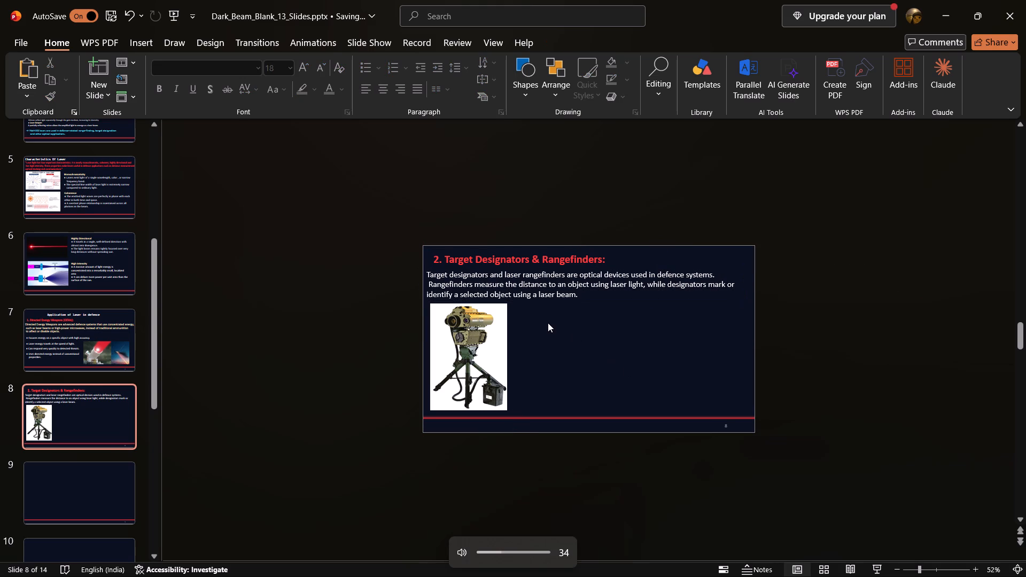
Nudge the heading upward and move the definition text box slightly right and up, clear of the designator picture.
{"action": "scroll", "coordinate": [516, 368], "scroll_direction": "up", "scroll_amount": 1}
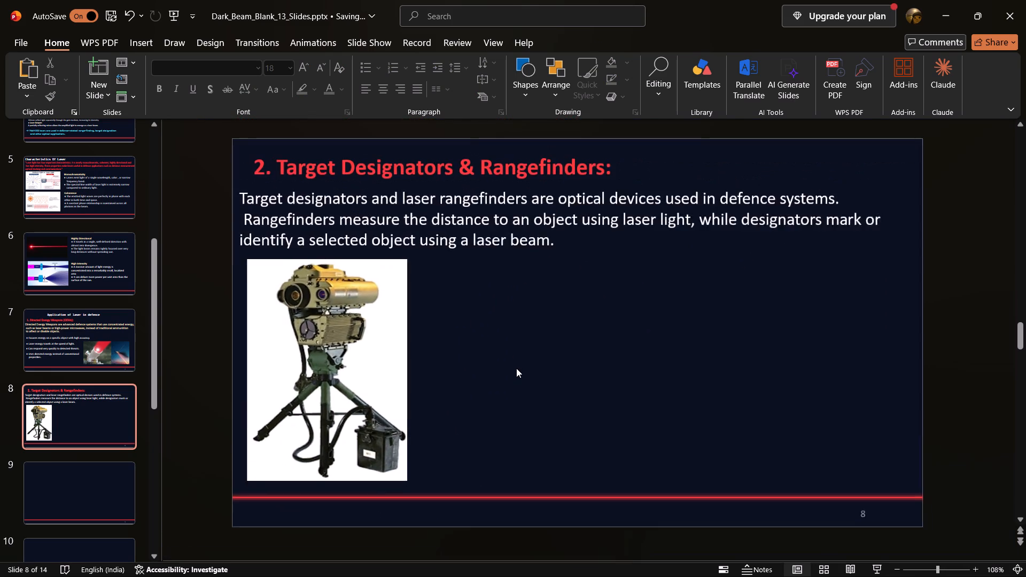
{"action": "left_click", "coordinate": [463, 218]}
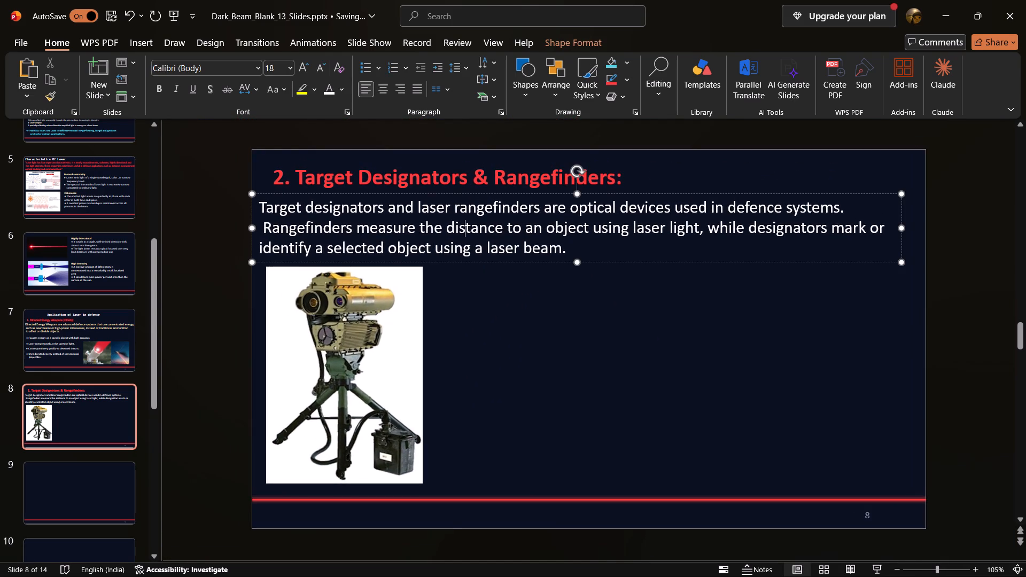
{"action": "left_click_drag", "start_coordinate": [488, 192], "coordinate": [499, 189]}
{"action": "left_click", "coordinate": [498, 176]}
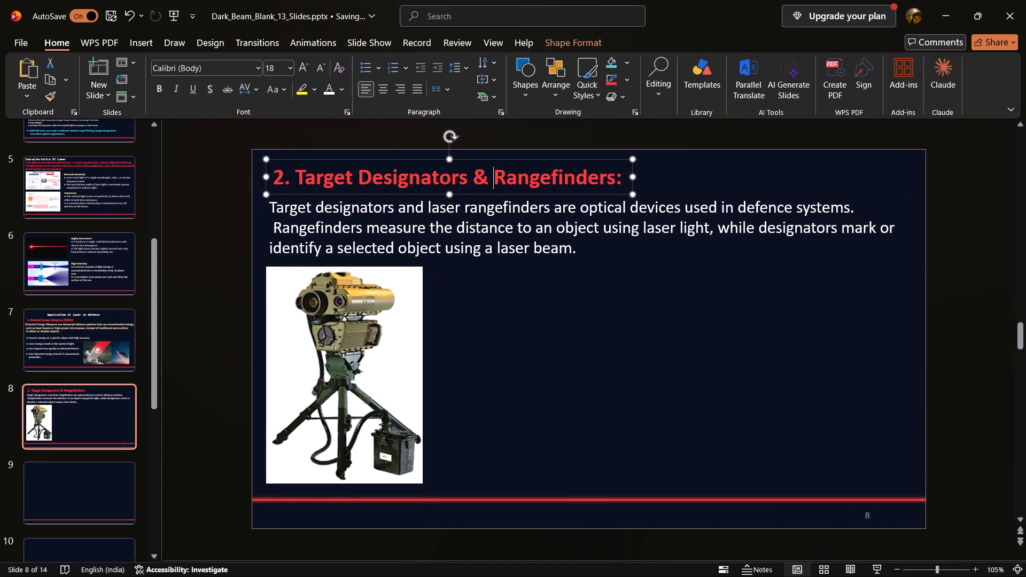
{"action": "left_click_drag", "start_coordinate": [498, 161], "coordinate": [498, 154]}
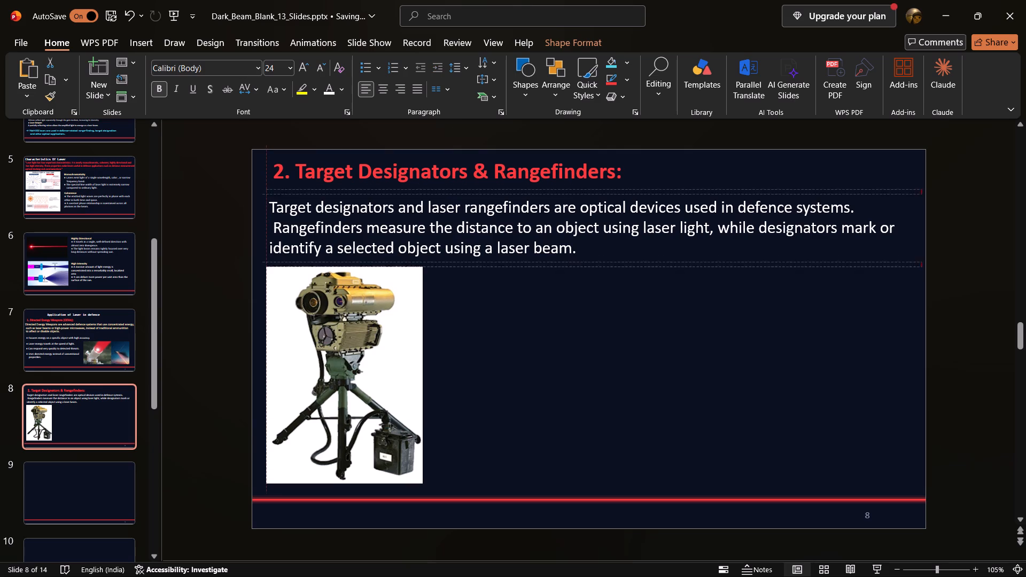
{"action": "left_click_drag", "start_coordinate": [498, 154], "coordinate": [497, 155]}
{"action": "left_click", "coordinate": [527, 245]}
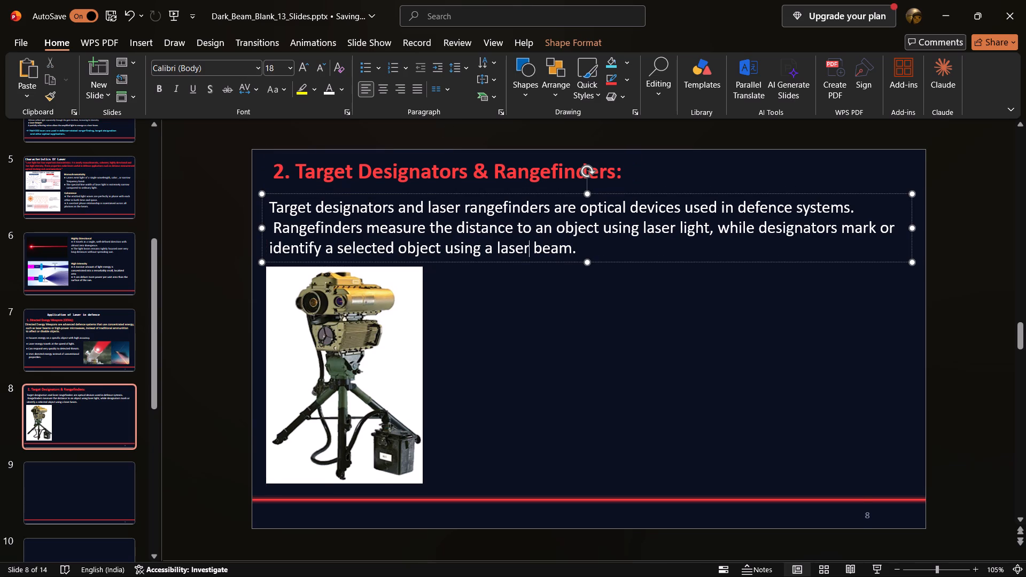
{"action": "left_click_drag", "start_coordinate": [527, 193], "coordinate": [527, 188]}
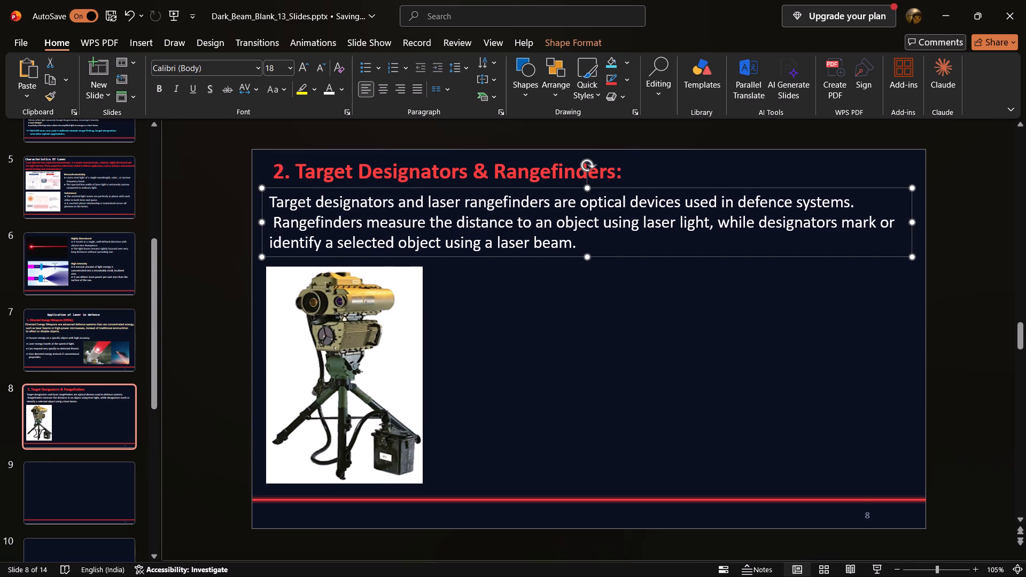
Change the whole definition's font colour to the lightest gold theme tint.
{"action": "left_click", "coordinate": [493, 221]}
{"action": "key", "text": "ctrl+a"}
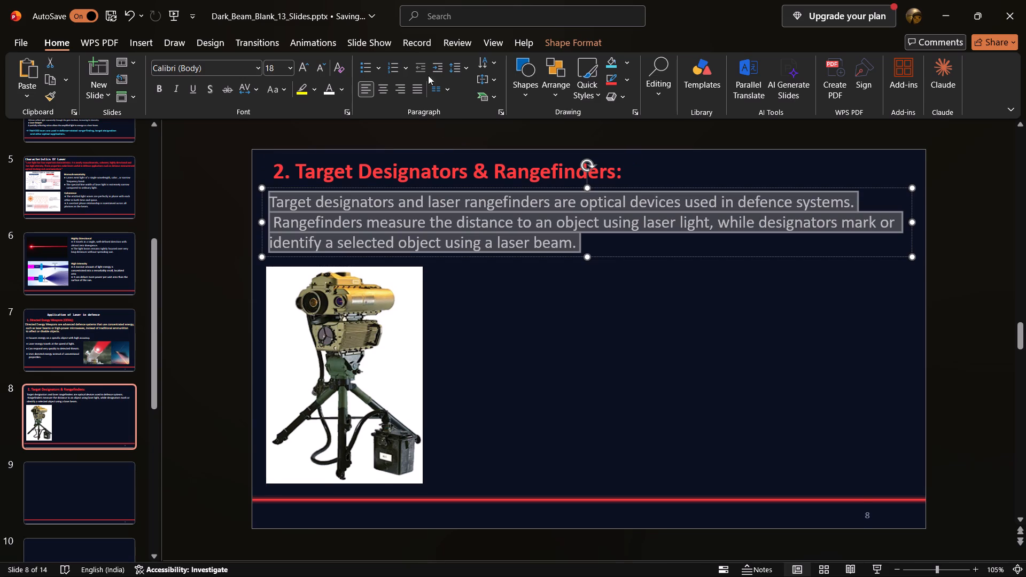
{"action": "left_click", "coordinate": [345, 87]}
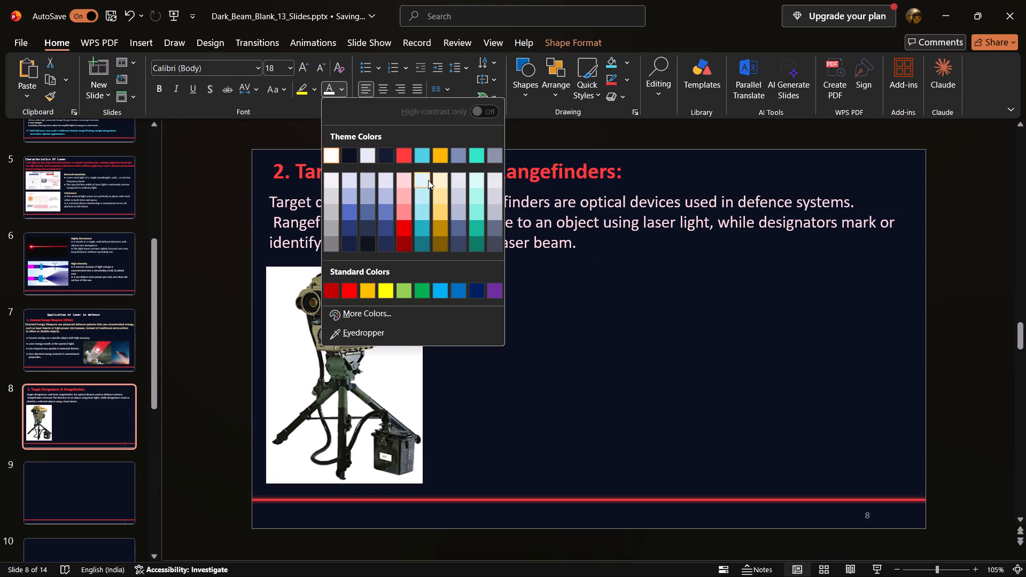
{"action": "left_click", "coordinate": [439, 182]}
{"action": "left_click", "coordinate": [528, 387]}
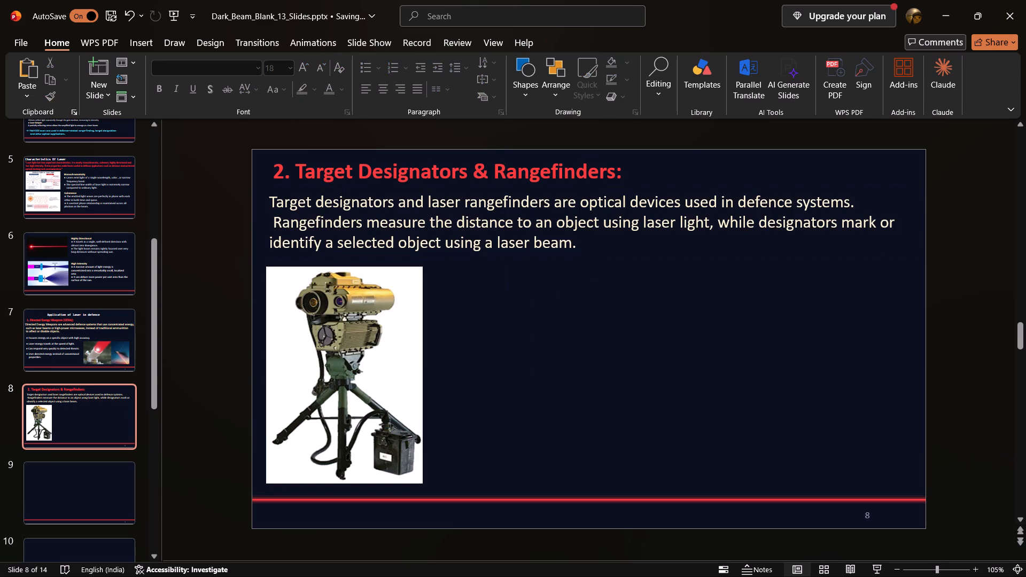
Nudge the definition text box slightly left and up so its text starts near the designator picture's left edge.
{"action": "left_click", "coordinate": [632, 260]}
{"action": "left_click_drag", "start_coordinate": [632, 258], "coordinate": [620, 255]}
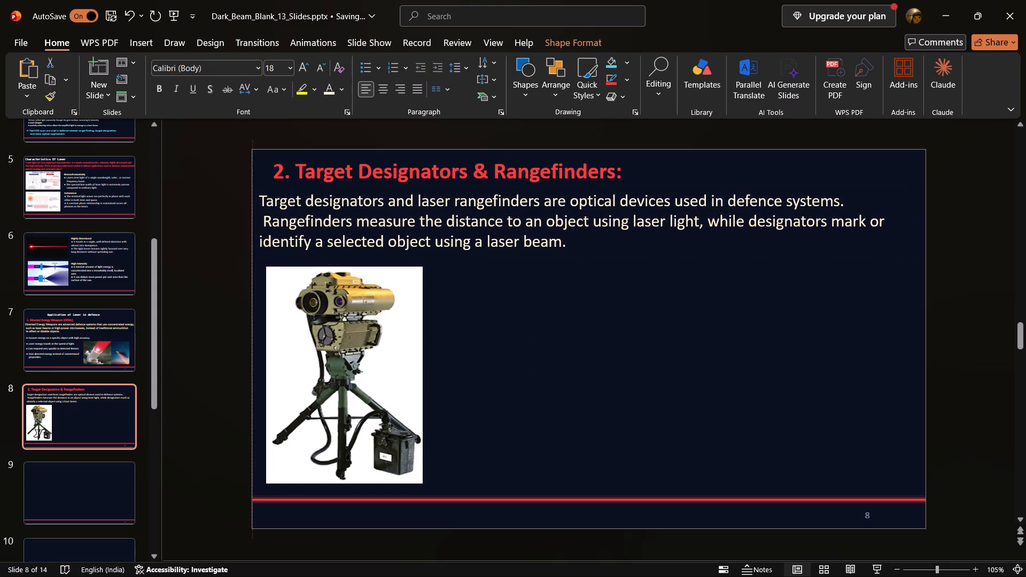
{"action": "left_click_drag", "start_coordinate": [620, 255], "coordinate": [628, 258]}
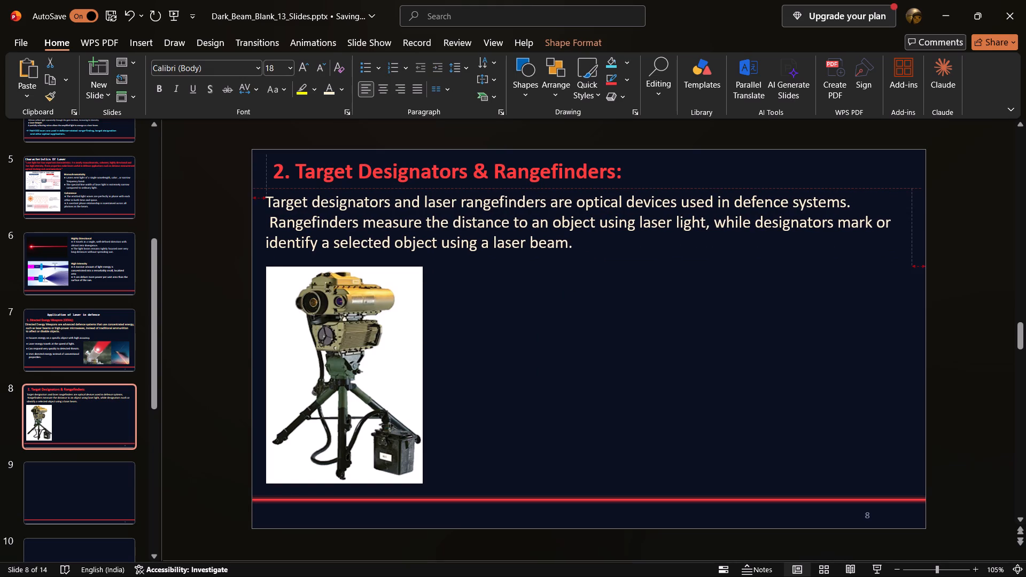
{"action": "left_click_drag", "start_coordinate": [628, 258], "coordinate": [625, 254]}
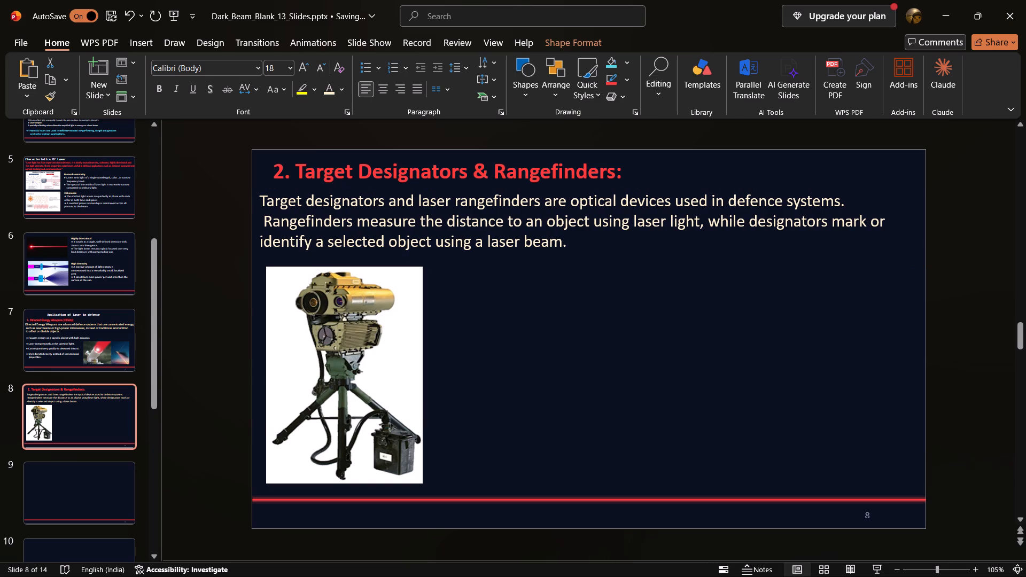
{"action": "left_click_drag", "start_coordinate": [625, 254], "coordinate": [626, 255]}
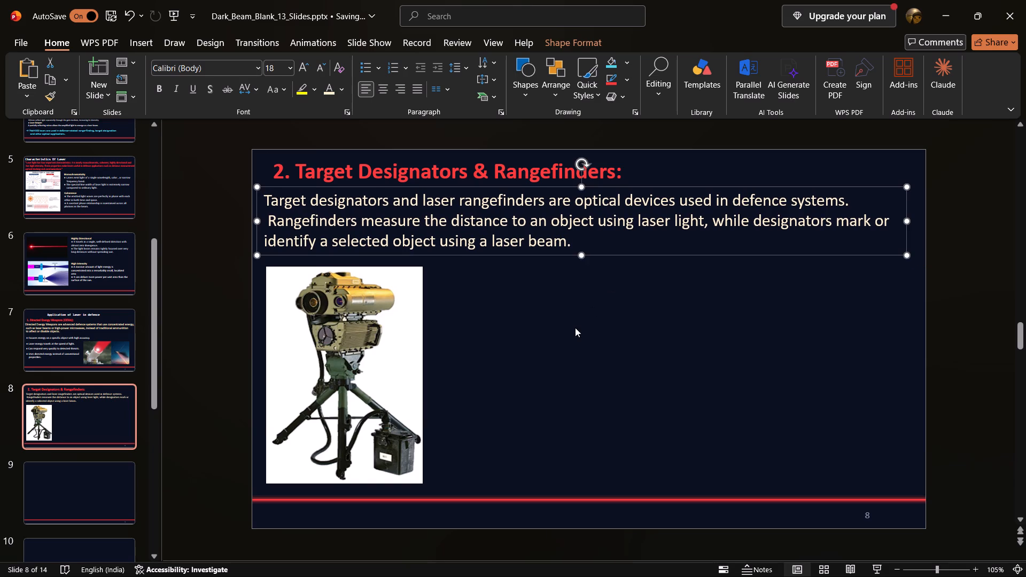
{"action": "left_click", "coordinate": [575, 328]}
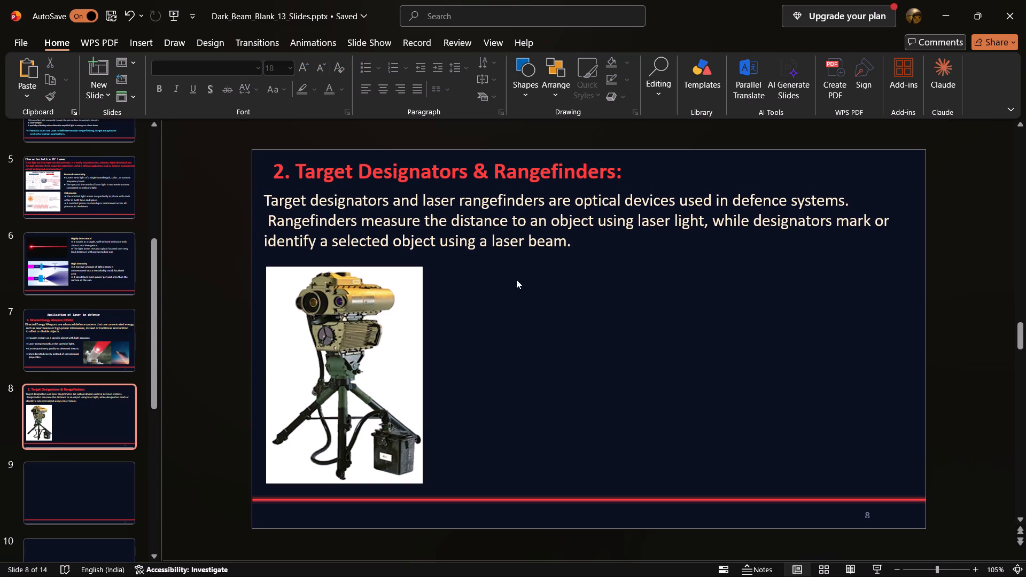
{"action": "double_click", "coordinate": [439, 273]}
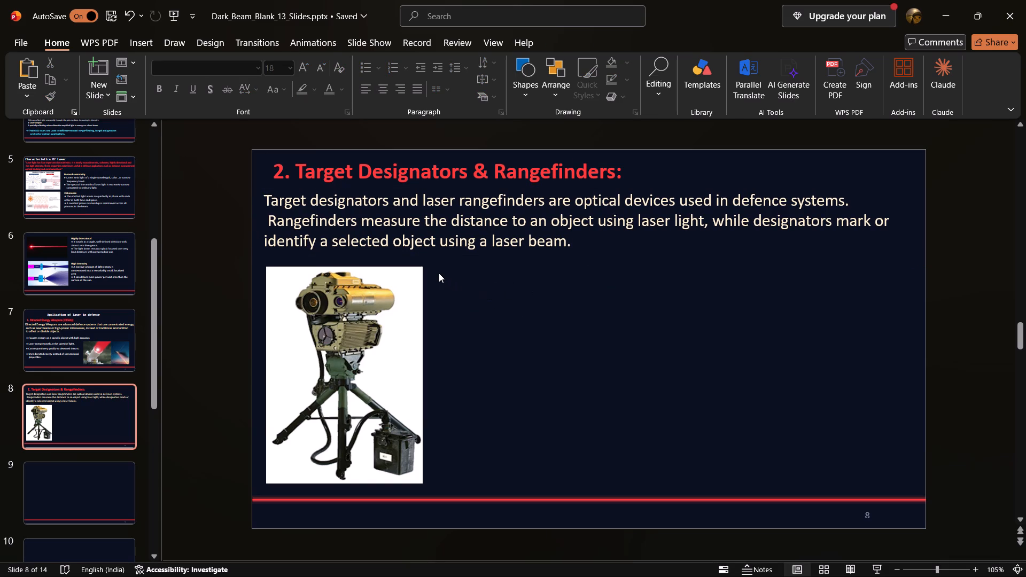
{"action": "triple_click", "coordinate": [442, 274]}
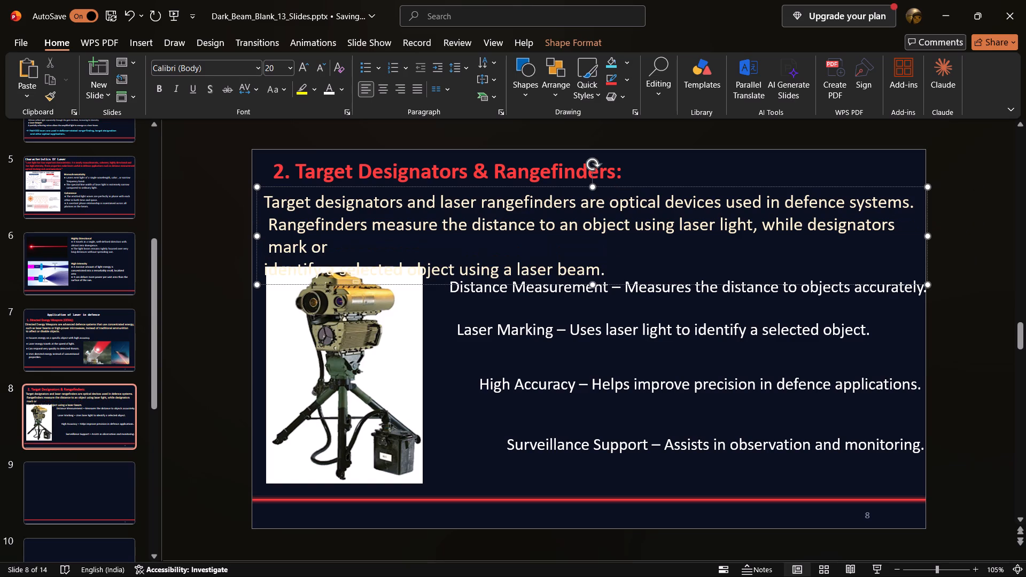
{"action": "scroll", "coordinate": [686, 204], "scroll_direction": "down", "scroll_amount": 1}
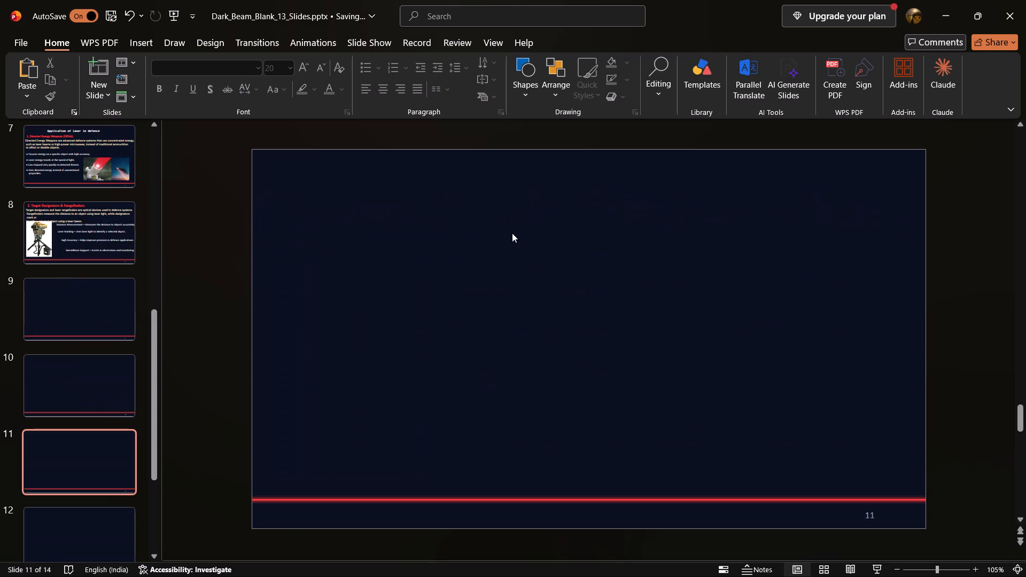
{"action": "left_click", "coordinate": [38, 251]}
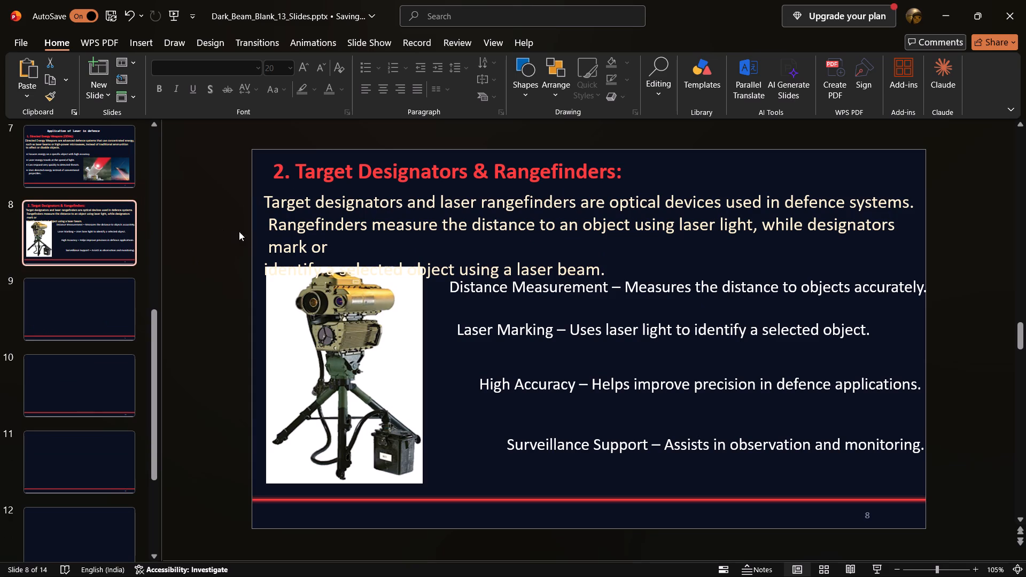
{"action": "left_click", "coordinate": [265, 235]}
{"action": "left_click", "coordinate": [362, 240]}
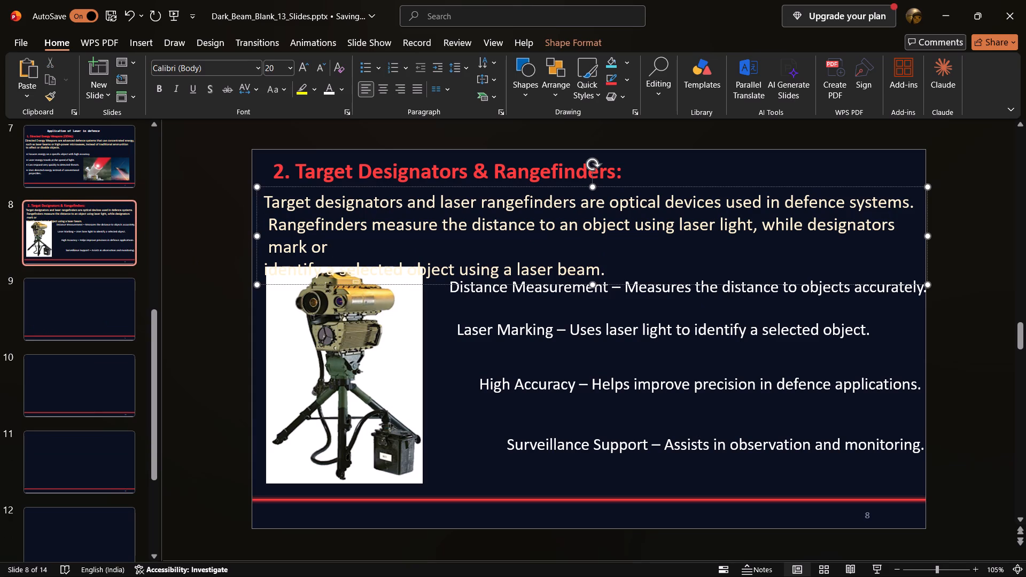
{"action": "key", "text": "Down"}
{"action": "key", "text": "Left"}
{"action": "key", "text": "Left"}
{"action": "key", "text": "Left"}
{"action": "key", "text": "Left"}
{"action": "key", "text": "Left"}
{"action": "key", "text": "Left"}
{"action": "key", "text": "Left"}
{"action": "key", "text": "Left"}
{"action": "key", "text": "Left"}
{"action": "key", "text": "Left"}
{"action": "key", "text": "BackSpace"}
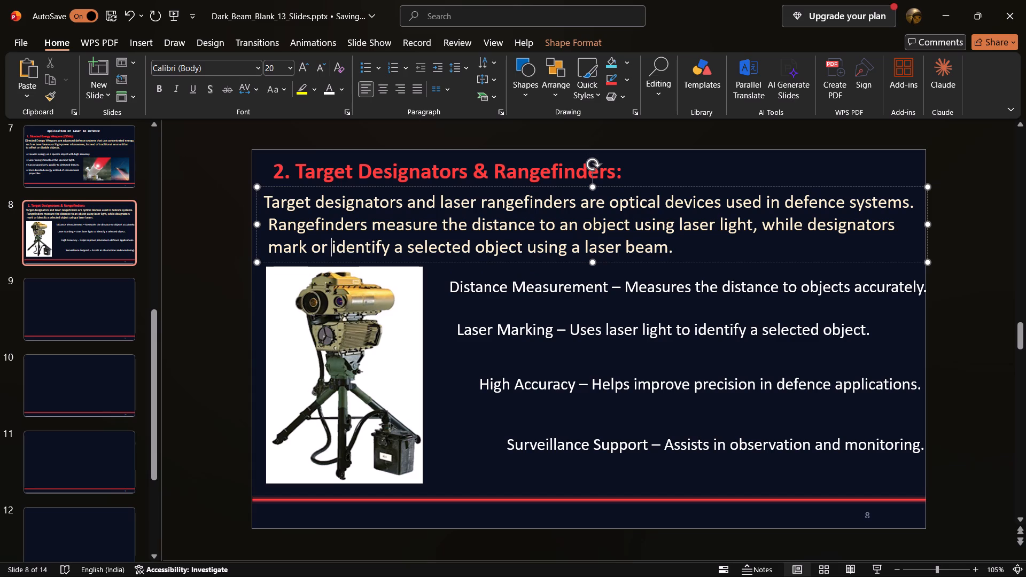
Move the Distance Measurement line inside the slide's right edge and left-align the Laser Marking line closely beneath it.
{"action": "left_click", "coordinate": [941, 270]}
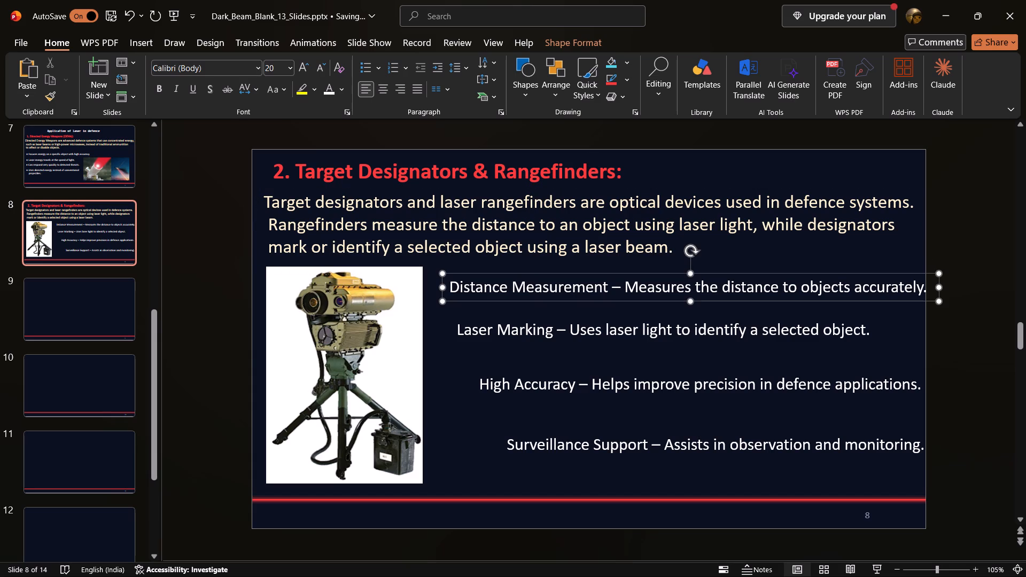
{"action": "left_click_drag", "start_coordinate": [640, 275], "coordinate": [639, 278]}
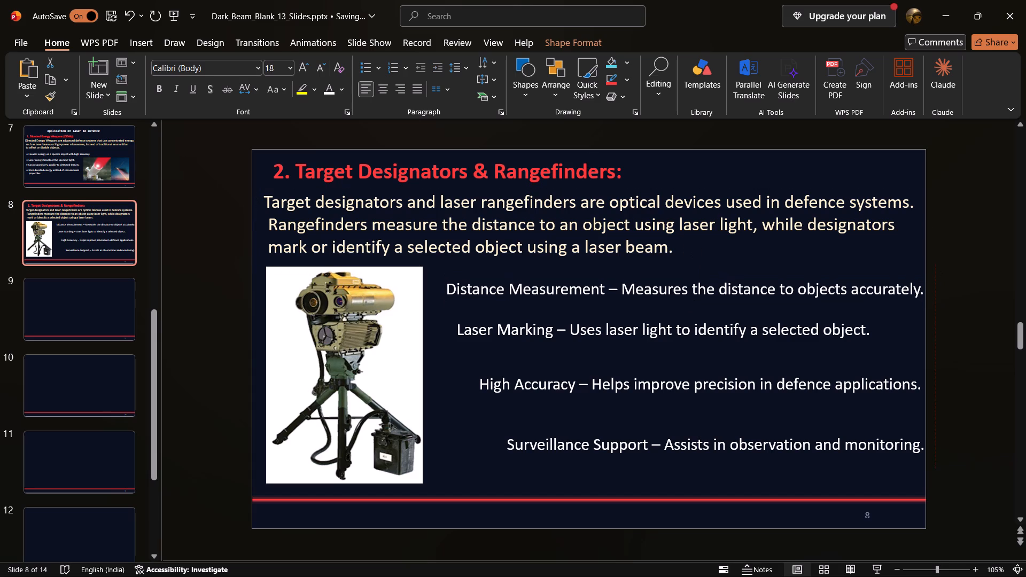
{"action": "left_click_drag", "start_coordinate": [639, 278], "coordinate": [631, 278]}
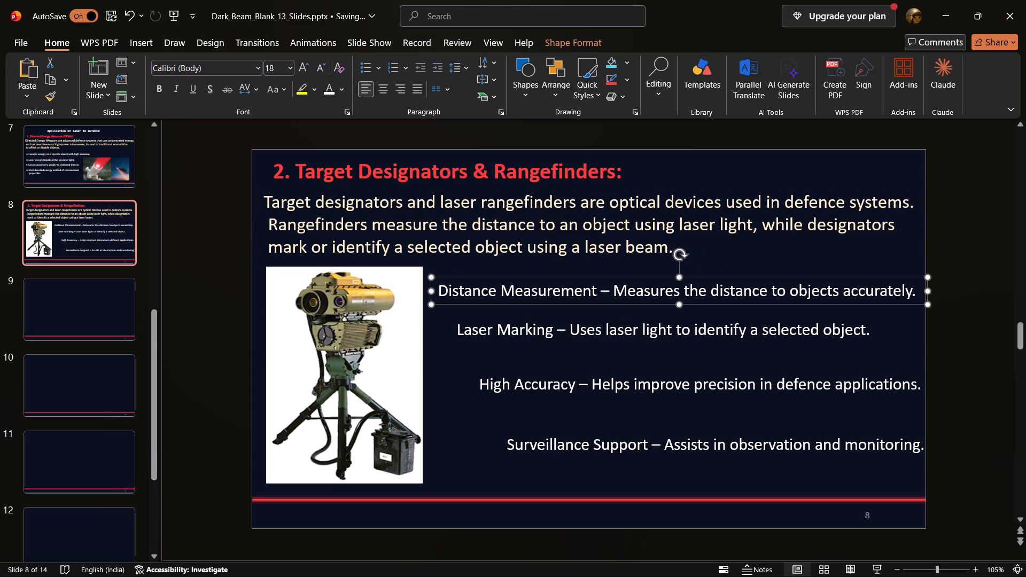
{"action": "left_click", "coordinate": [602, 348]}
{"action": "left_click_drag", "start_coordinate": [590, 316], "coordinate": [572, 311]}
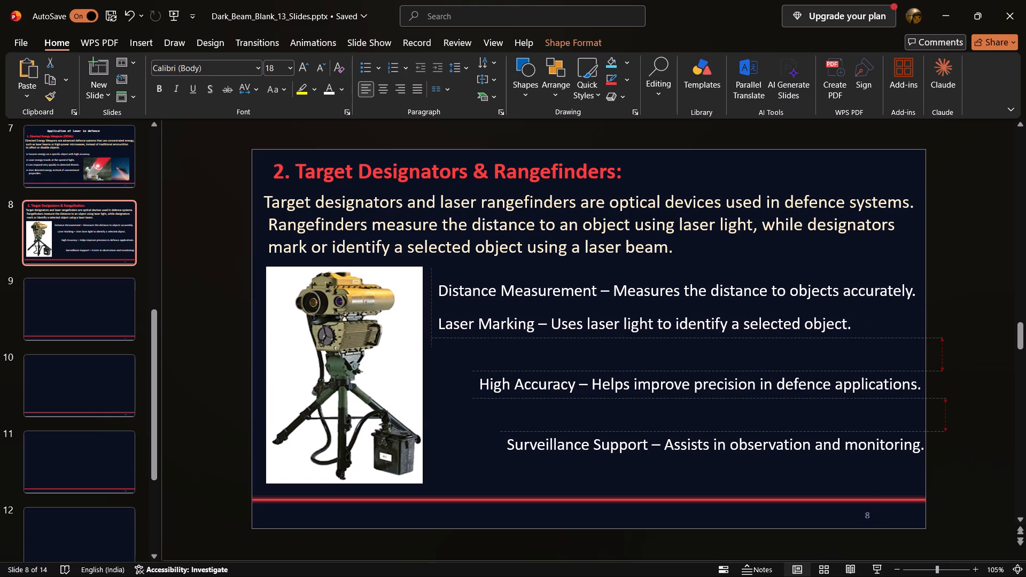
{"action": "left_click_drag", "start_coordinate": [572, 311], "coordinate": [574, 309]}
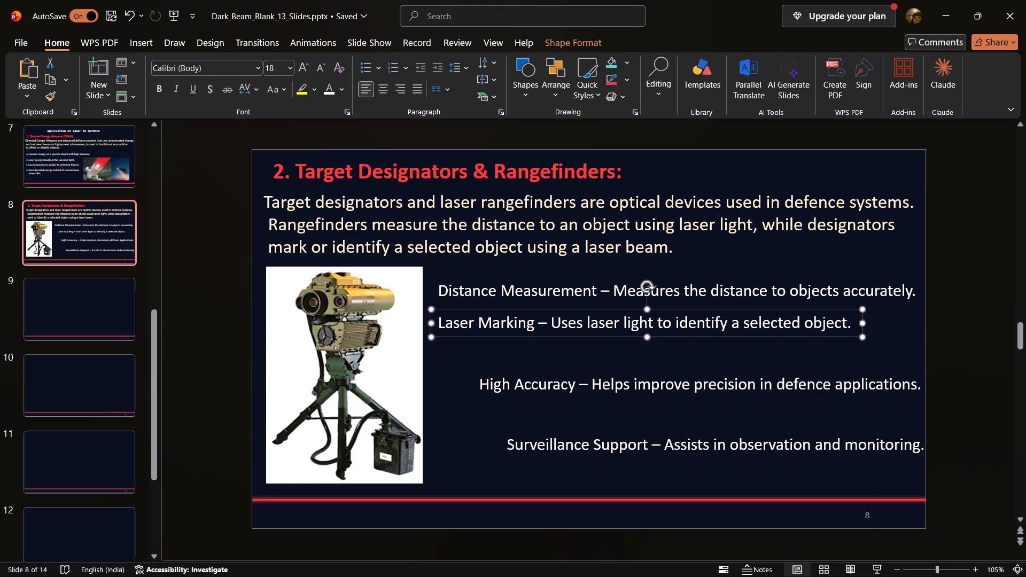
Move the High Accuracy line up, left-aligned under Laser Marking, and bring the Surveillance Support line up just below it.
{"action": "left_click", "coordinate": [664, 386]}
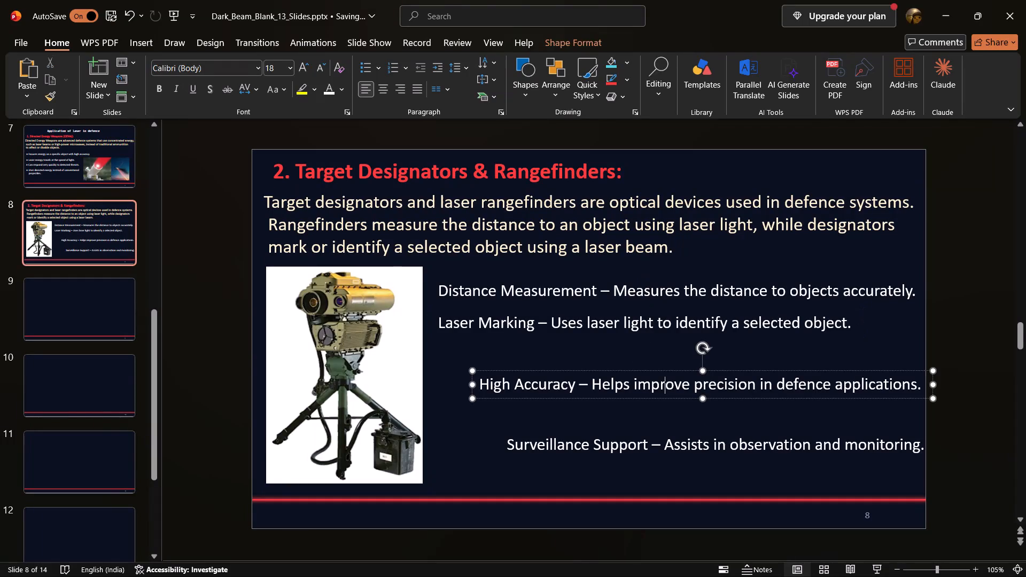
{"action": "left_click_drag", "start_coordinate": [653, 372], "coordinate": [609, 348]}
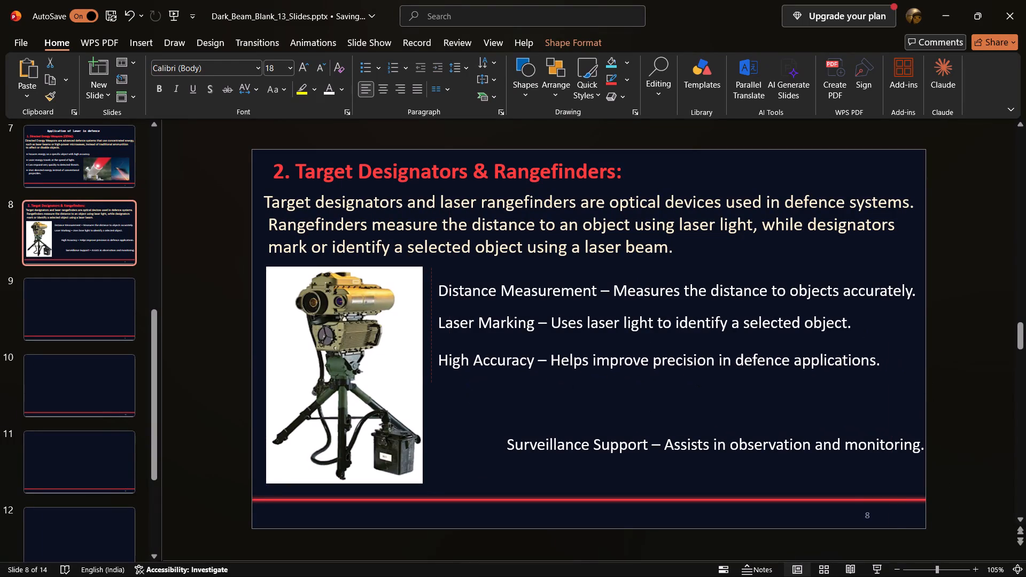
{"action": "left_click_drag", "start_coordinate": [609, 348], "coordinate": [613, 345]}
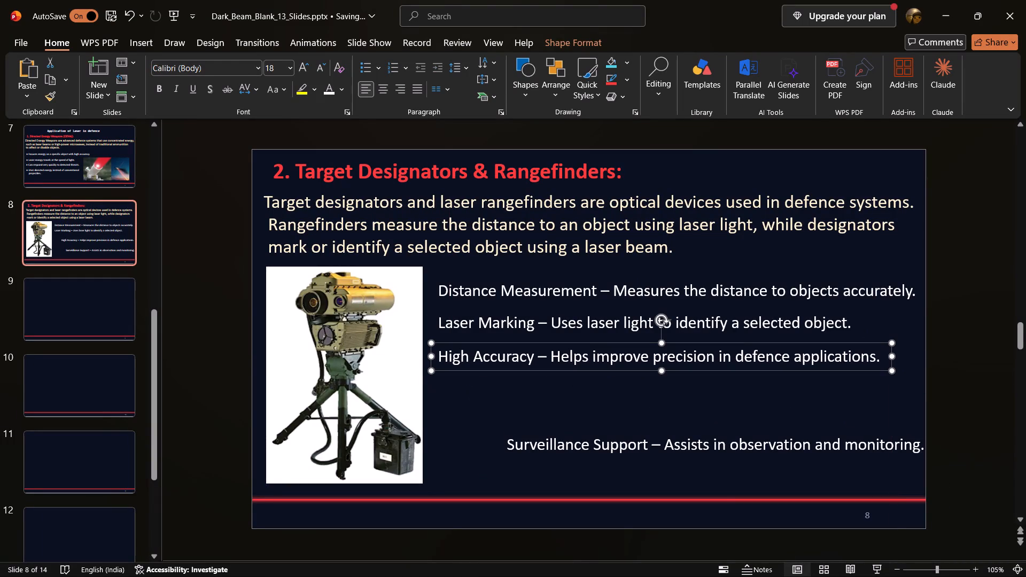
{"action": "left_click", "coordinate": [673, 445]}
{"action": "left_click_drag", "start_coordinate": [664, 428], "coordinate": [650, 417]}
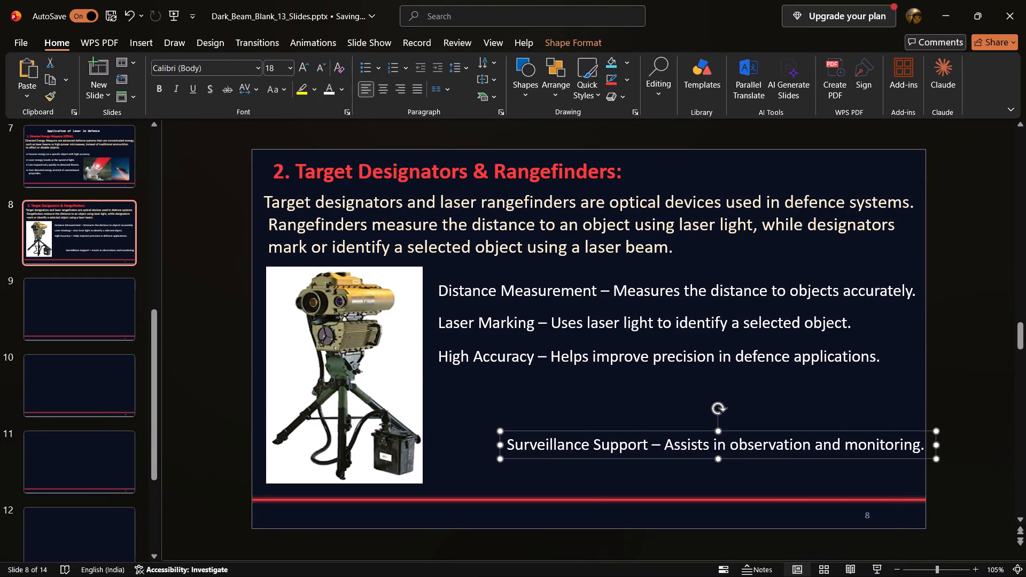
{"action": "left_click_drag", "start_coordinate": [650, 417], "coordinate": [603, 379]}
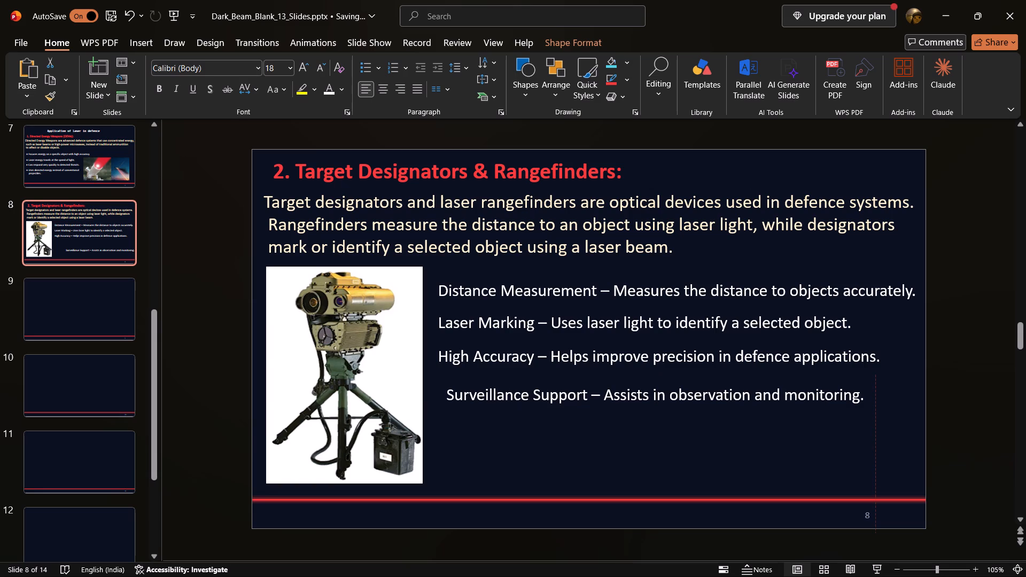
{"action": "left_click_drag", "start_coordinate": [603, 379], "coordinate": [603, 379]}
{"action": "left_click", "coordinate": [657, 455]}
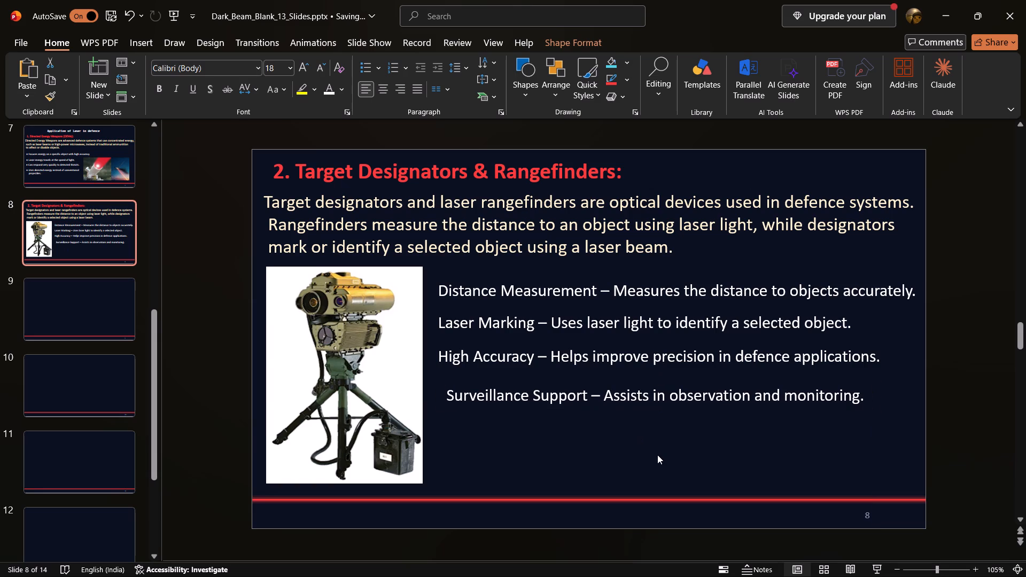
Increase the font size of the Surveillance Support line to 20.
{"action": "left_click_drag", "start_coordinate": [917, 420], "coordinate": [838, 385]}
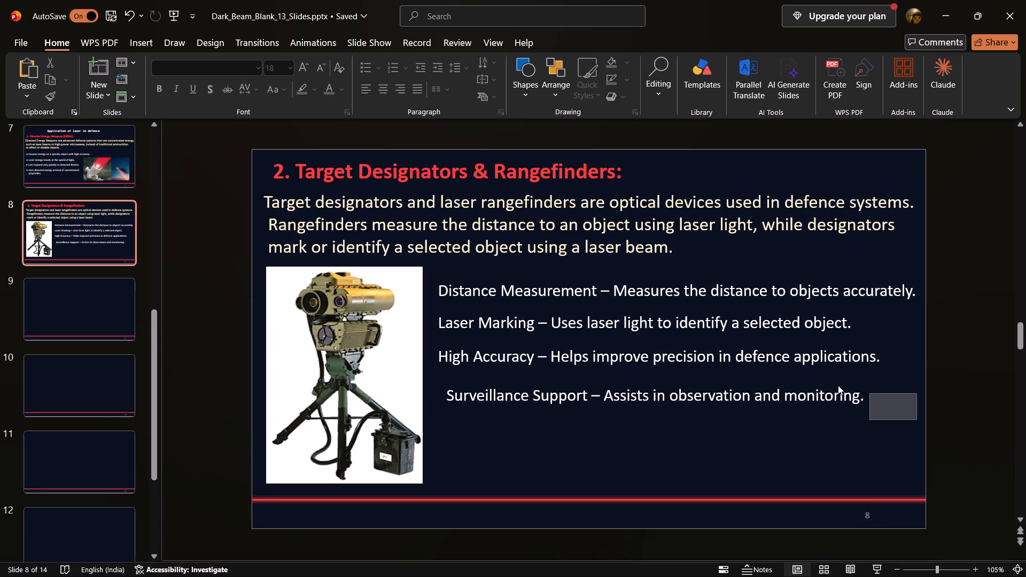
{"action": "left_click_drag", "start_coordinate": [838, 385], "coordinate": [433, 277]}
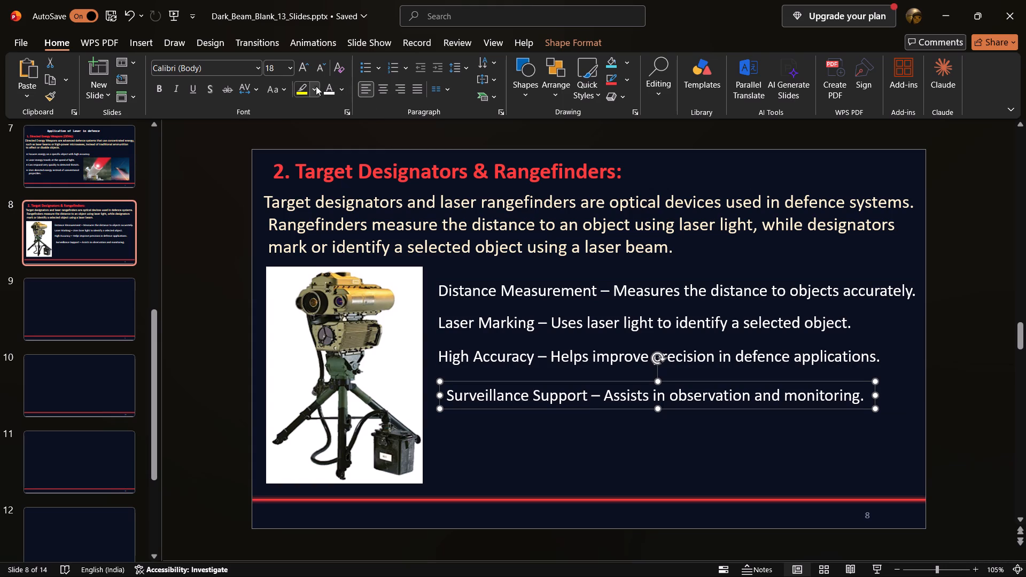
{"action": "left_click", "coordinate": [307, 65]}
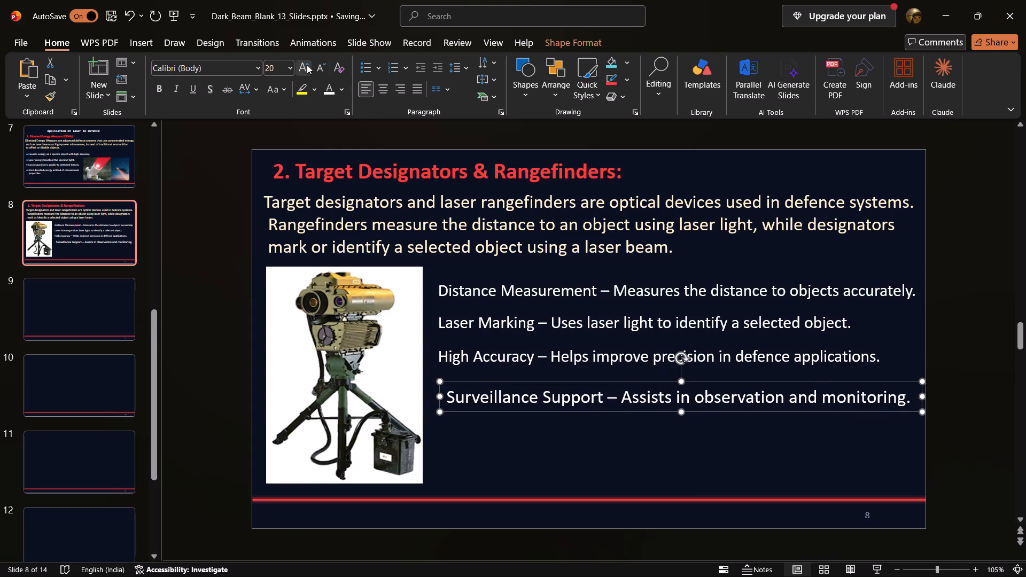
Set the font size of the Distance Measurement, Laser Marking and High Accuracy lines to 20, matching Surveillance Support.
{"action": "left_click", "coordinate": [513, 370]}
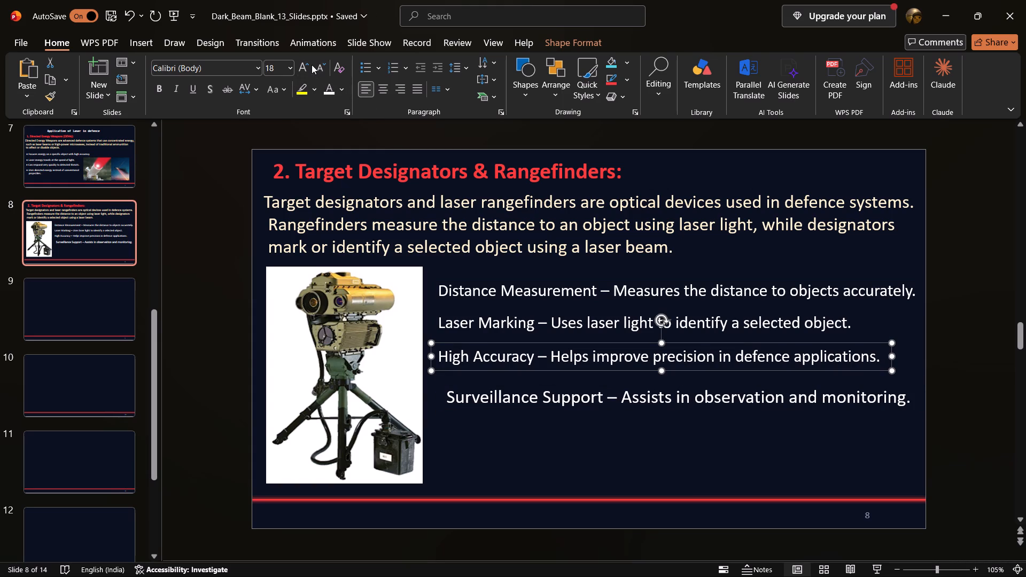
{"action": "left_click", "coordinate": [309, 65]}
{"action": "left_click", "coordinate": [511, 313]}
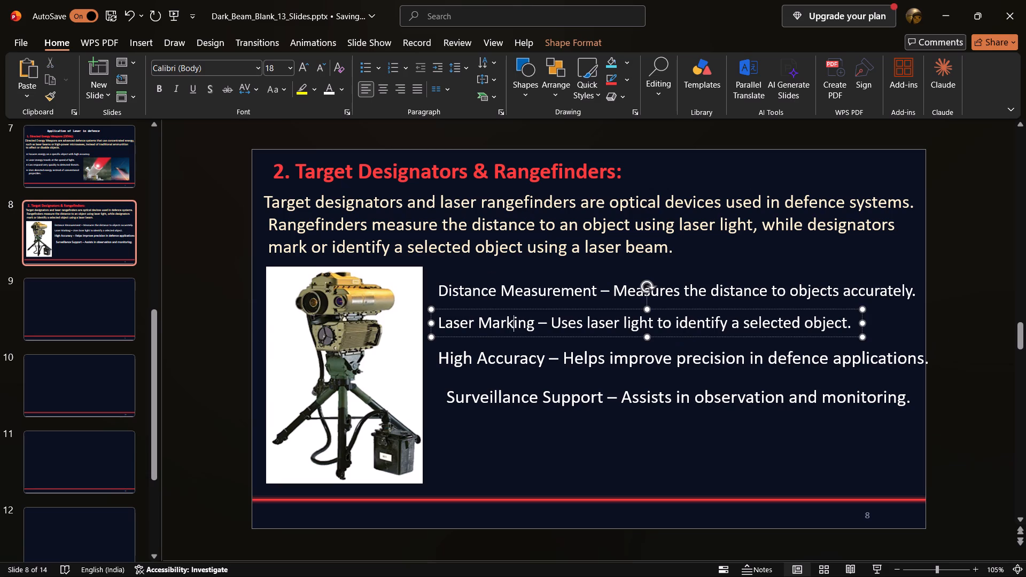
{"action": "left_click", "coordinate": [310, 70]}
{"action": "left_click_drag", "start_coordinate": [617, 448], "coordinate": [445, 281]}
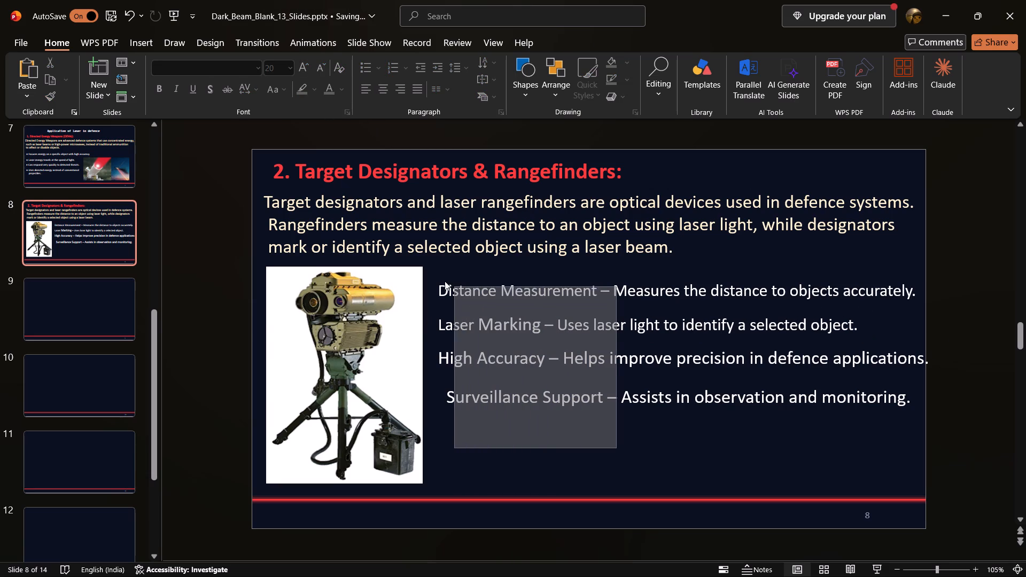
{"action": "left_click_drag", "start_coordinate": [445, 281], "coordinate": [445, 277]}
{"action": "left_click", "coordinate": [976, 415]}
{"action": "left_click_drag", "start_coordinate": [976, 415], "coordinate": [411, 271]}
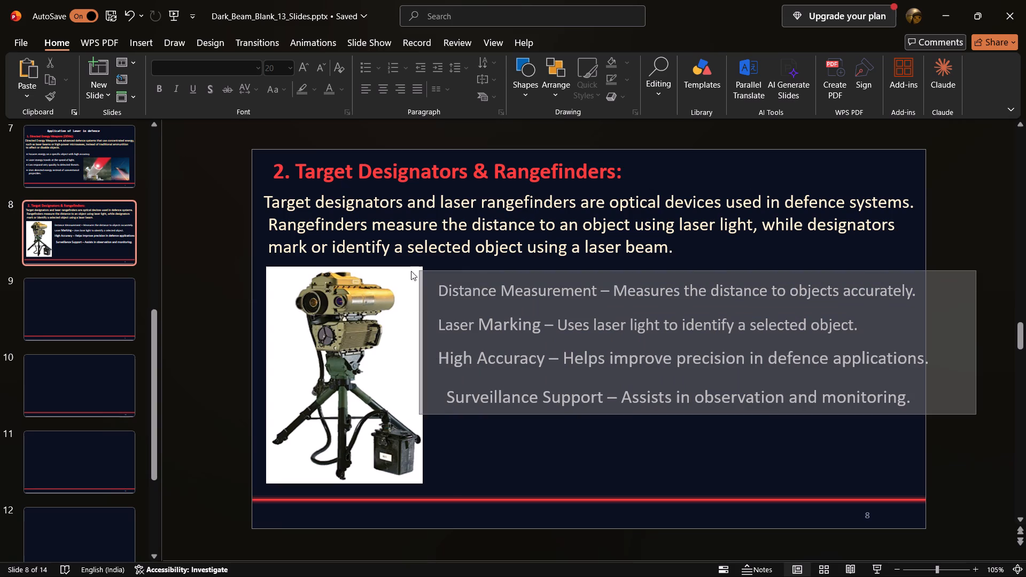
{"action": "left_click_drag", "start_coordinate": [411, 271], "coordinate": [392, 272]}
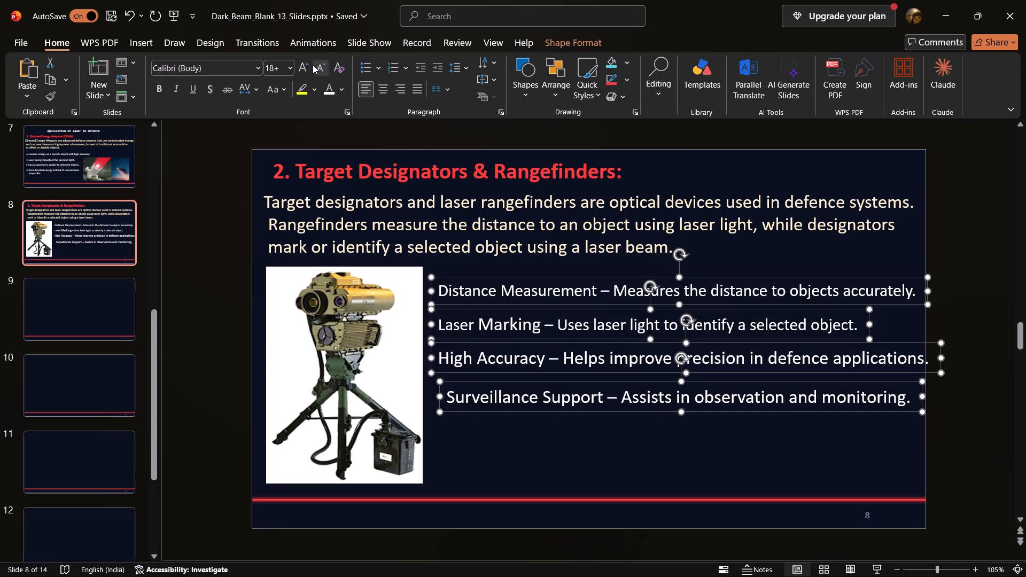
{"action": "left_click", "coordinate": [285, 70]}
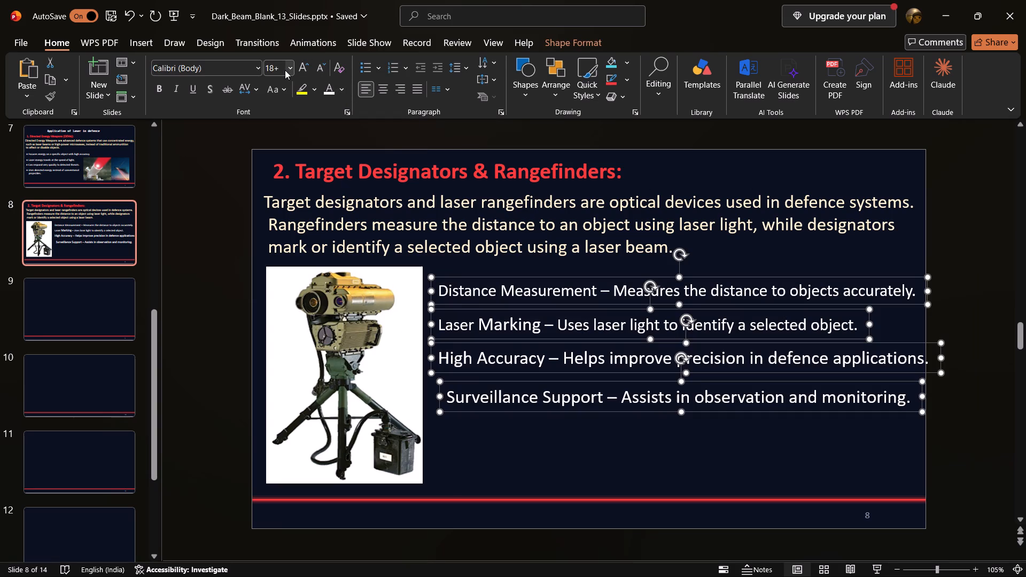
{"action": "left_click", "coordinate": [290, 69]}
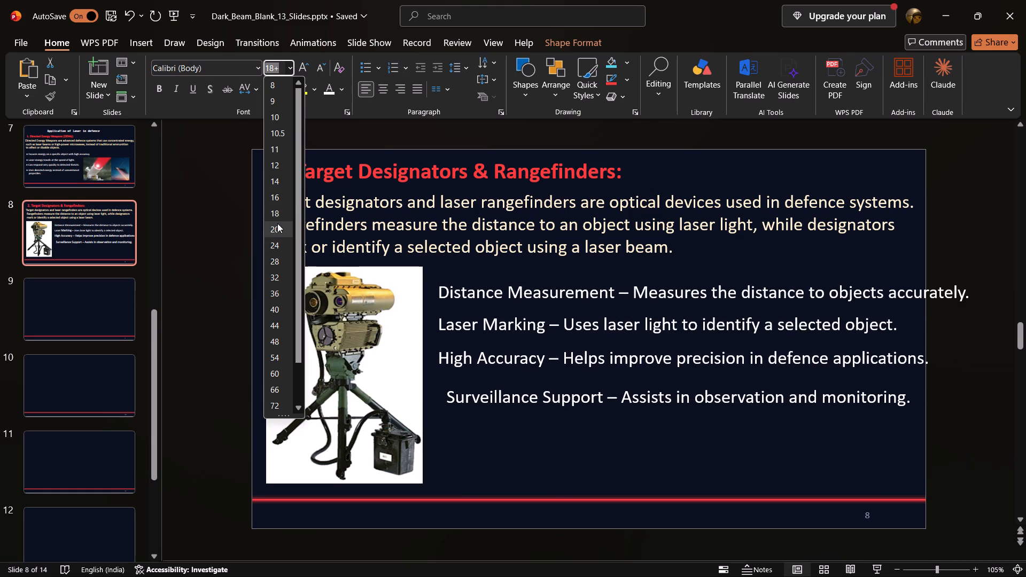
{"action": "left_click", "coordinate": [277, 223]}
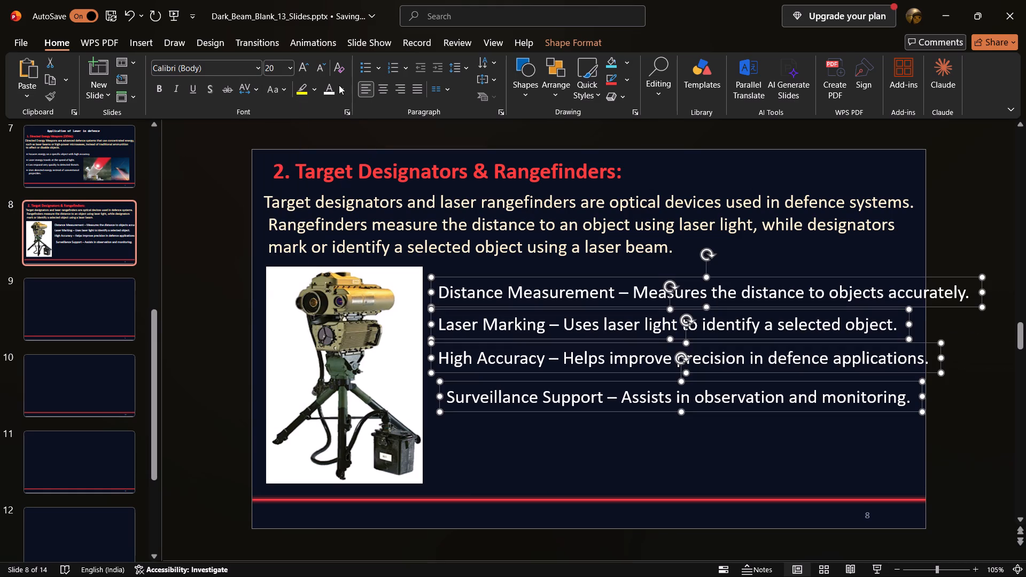
{"action": "left_click", "coordinate": [623, 432]}
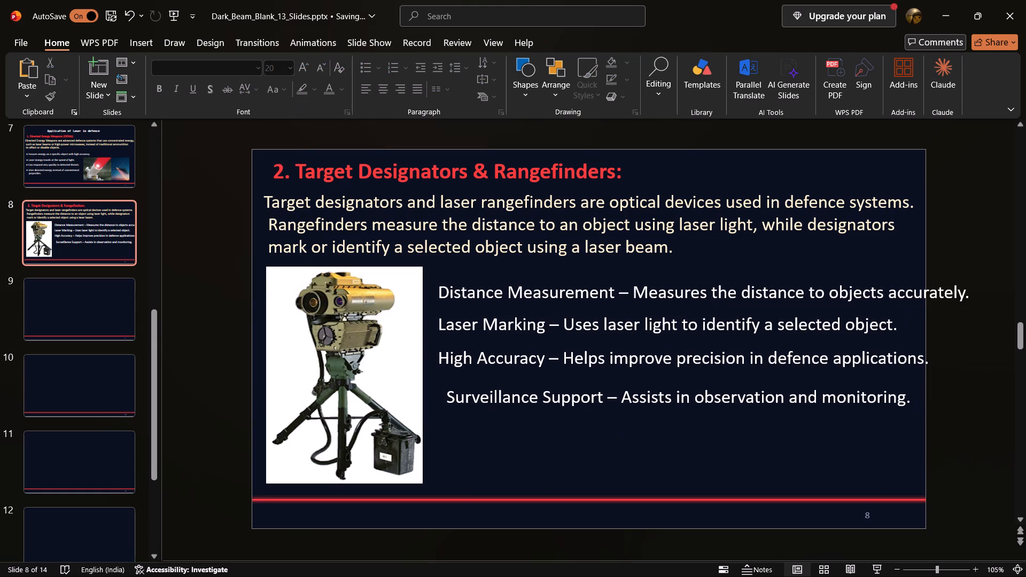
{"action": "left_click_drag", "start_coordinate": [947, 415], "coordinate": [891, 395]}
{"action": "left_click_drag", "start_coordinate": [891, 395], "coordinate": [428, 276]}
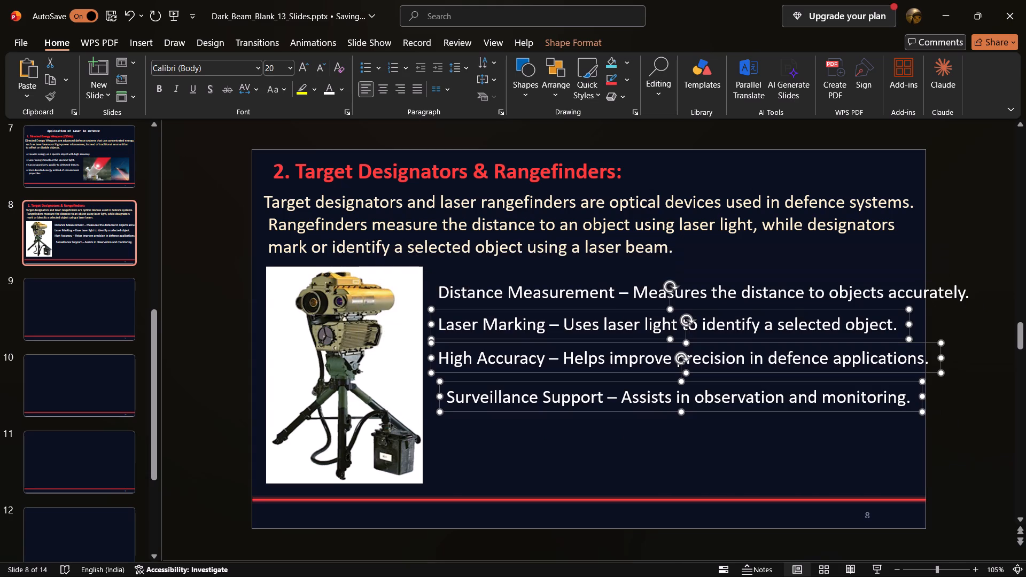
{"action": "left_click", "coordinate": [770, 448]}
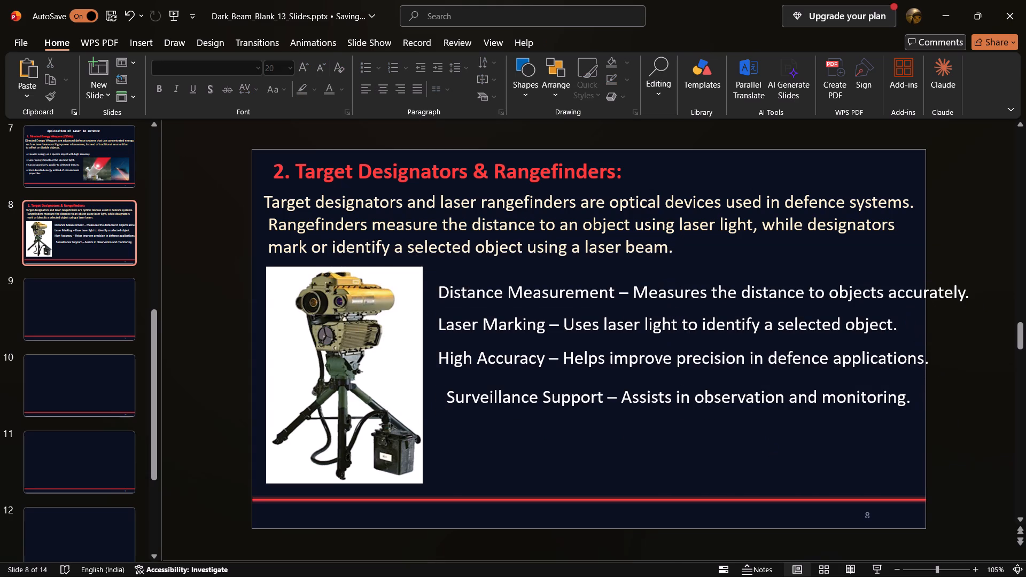
Shift the Distance Measurement line slightly left so its text box starts at the tripod image's edge.
{"action": "left_click", "coordinate": [847, 298]}
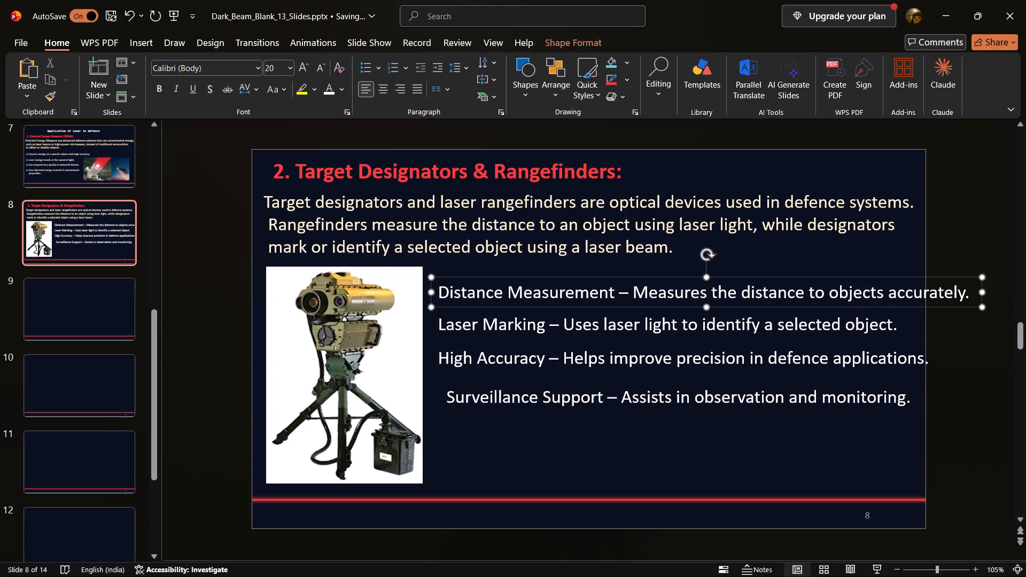
{"action": "left_click_drag", "start_coordinate": [829, 280], "coordinate": [820, 276]}
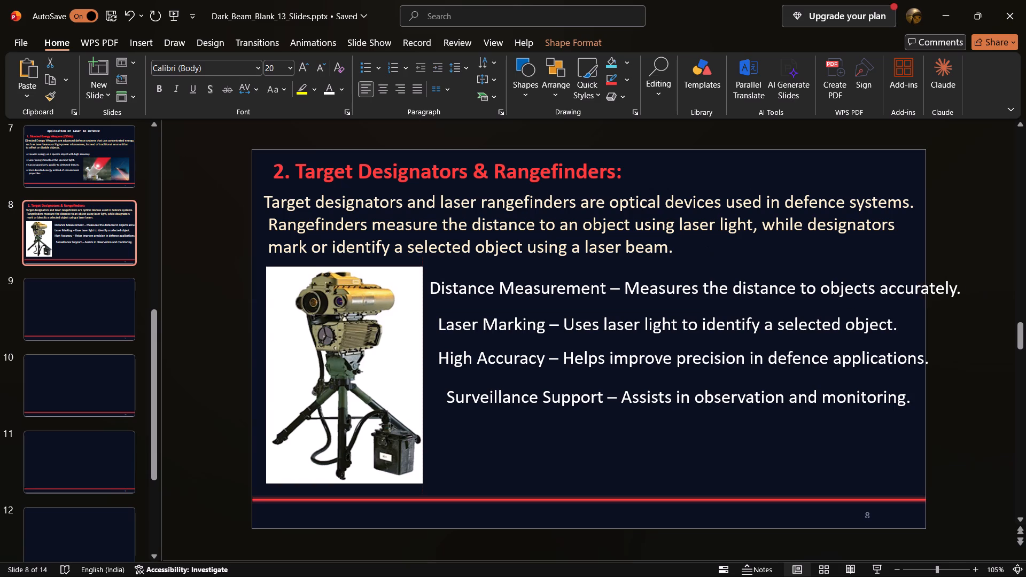
{"action": "left_click_drag", "start_coordinate": [820, 276], "coordinate": [820, 279]}
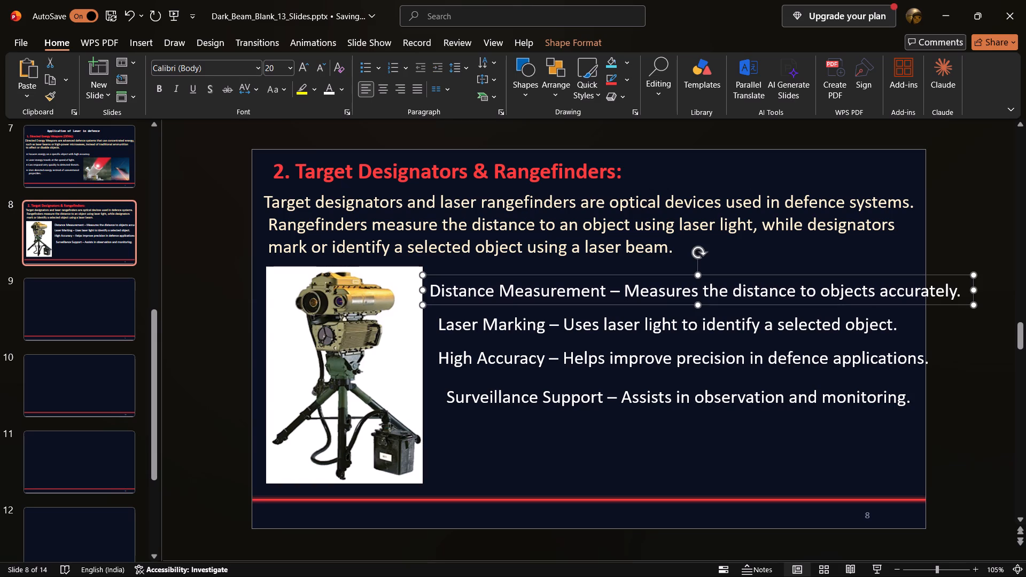
Break the Distance Measurement line before "accurately." and indent that word with spaces to sit beneath "Measures".
{"action": "left_click", "coordinate": [874, 290]}
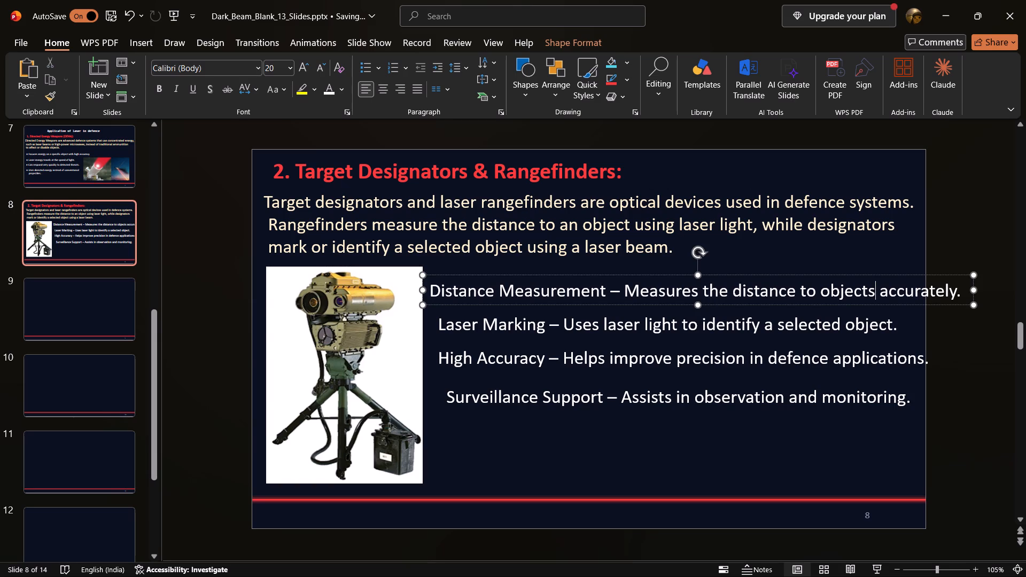
{"action": "key", "text": "Return"}
{"action": "key", "text": "space"}
{"action": "key", "text": "space"}
{"action": "key", "text": "space"}
{"action": "key", "text": "space"}
{"action": "key", "text": "space"}
{"action": "key", "text": "space"}
{"action": "key", "text": "space"}
{"action": "key", "text": "space"}
{"action": "key", "text": "space"}
{"action": "key", "text": "space"}
{"action": "key", "text": "space"}
{"action": "key", "text": "space"}
{"action": "key", "text": "space"}
{"action": "key", "text": "space"}
{"action": "key", "text": "space"}
{"action": "key", "text": "space"}
{"action": "key", "text": "space"}
{"action": "key", "text": "space"}
{"action": "key", "text": "space"}
{"action": "key", "text": "space"}
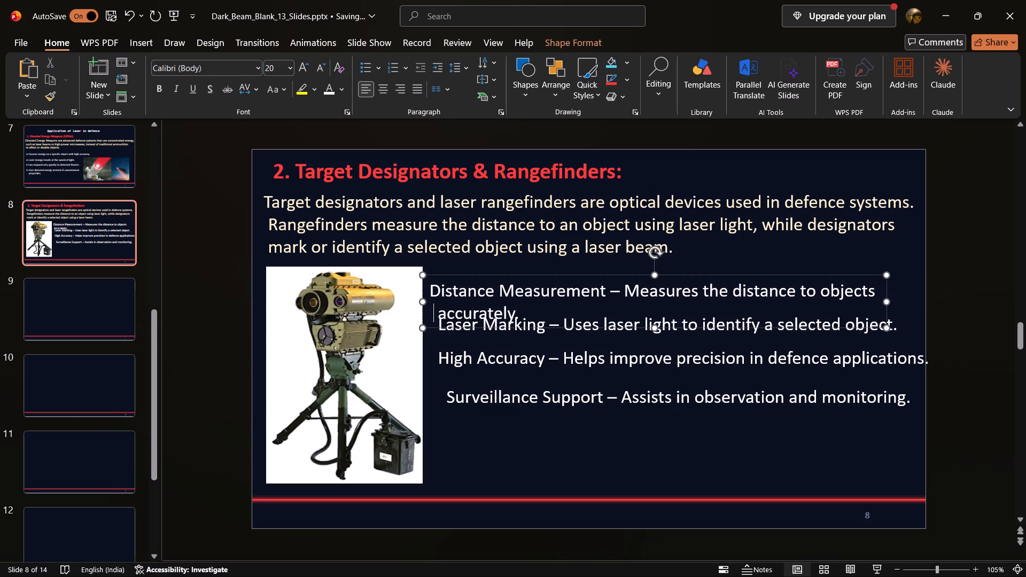
{"action": "key", "text": "space"}
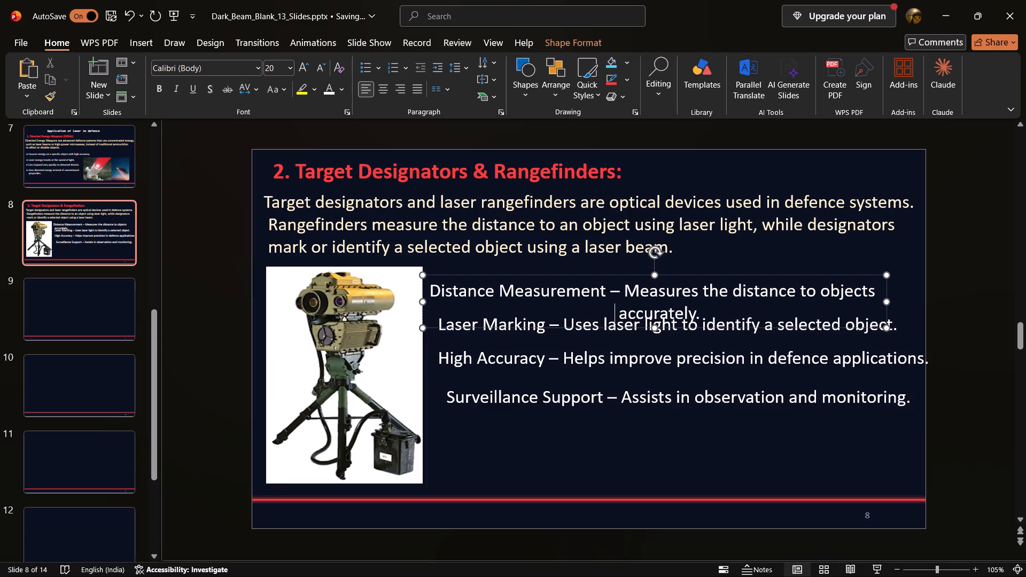
{"action": "key", "text": "space"}
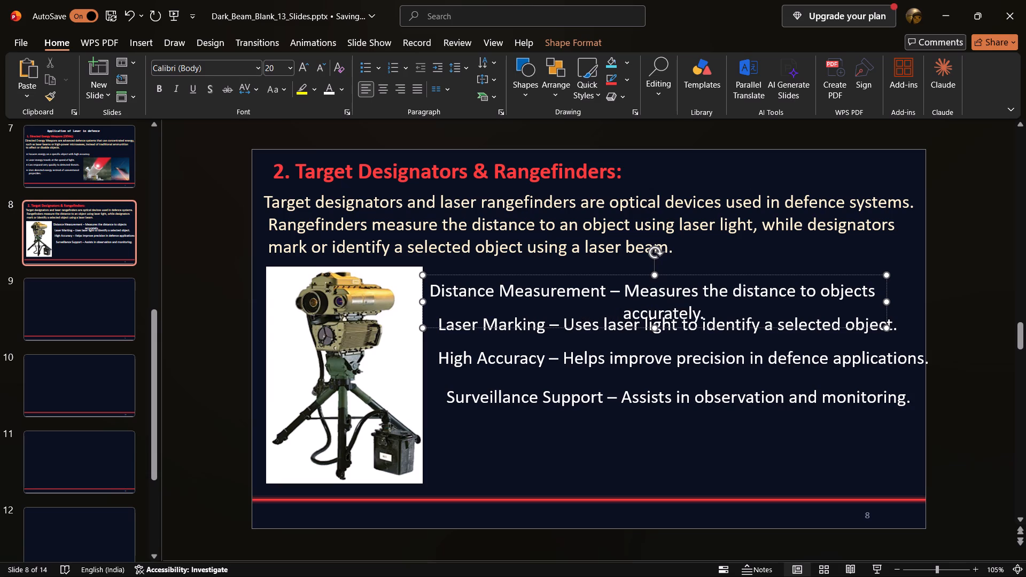
Lower the Surveillance Support and High Accuracy lines, left-aligned with Laser Marking, to open up space beneath the Laser Marking line.
{"action": "left_click", "coordinate": [665, 353]}
{"action": "left_click_drag", "start_coordinate": [719, 462], "coordinate": [701, 387]}
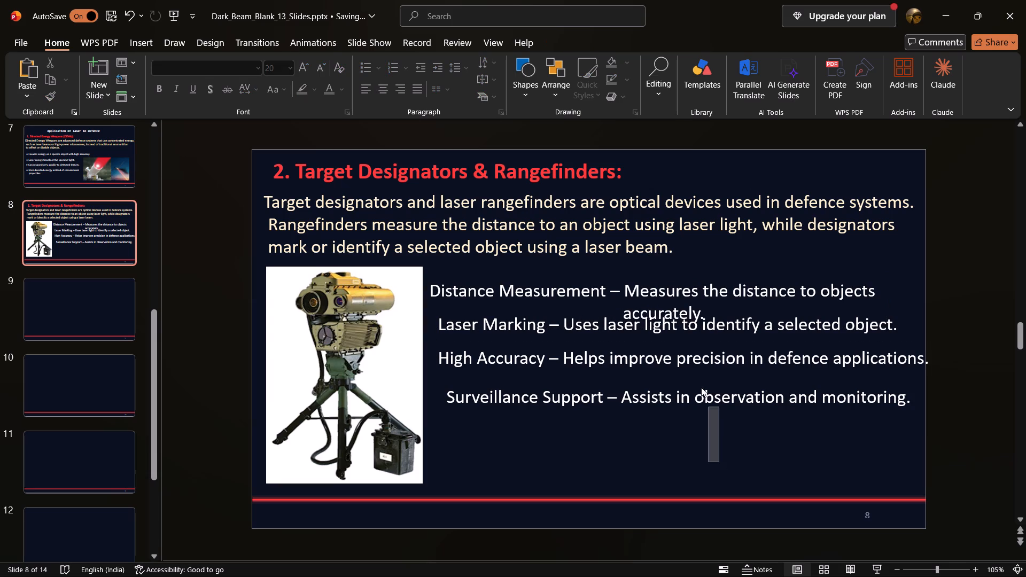
{"action": "left_click_drag", "start_coordinate": [701, 387], "coordinate": [687, 440]}
{"action": "left_click", "coordinate": [626, 401]}
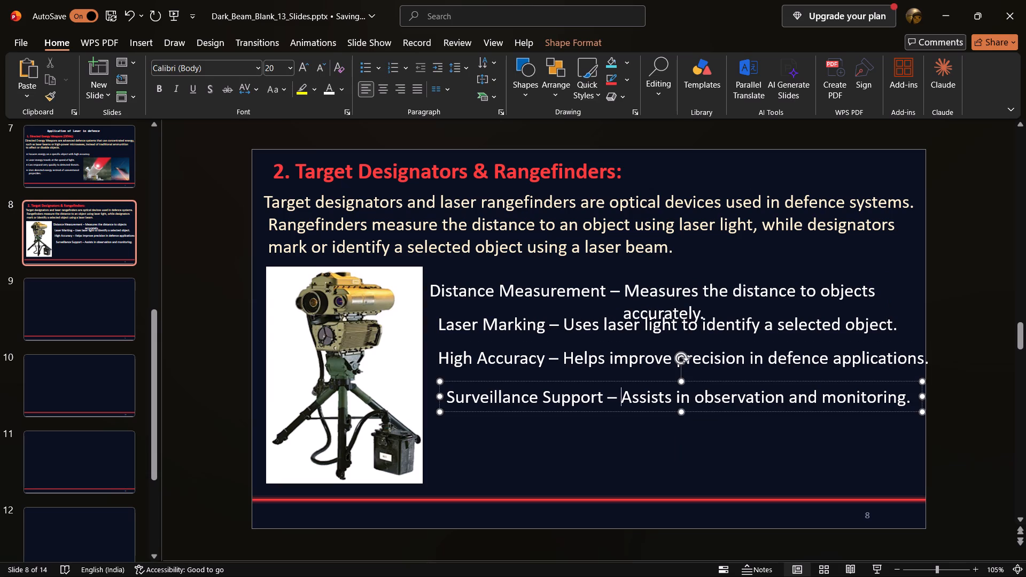
{"action": "left_click_drag", "start_coordinate": [612, 381], "coordinate": [612, 415]}
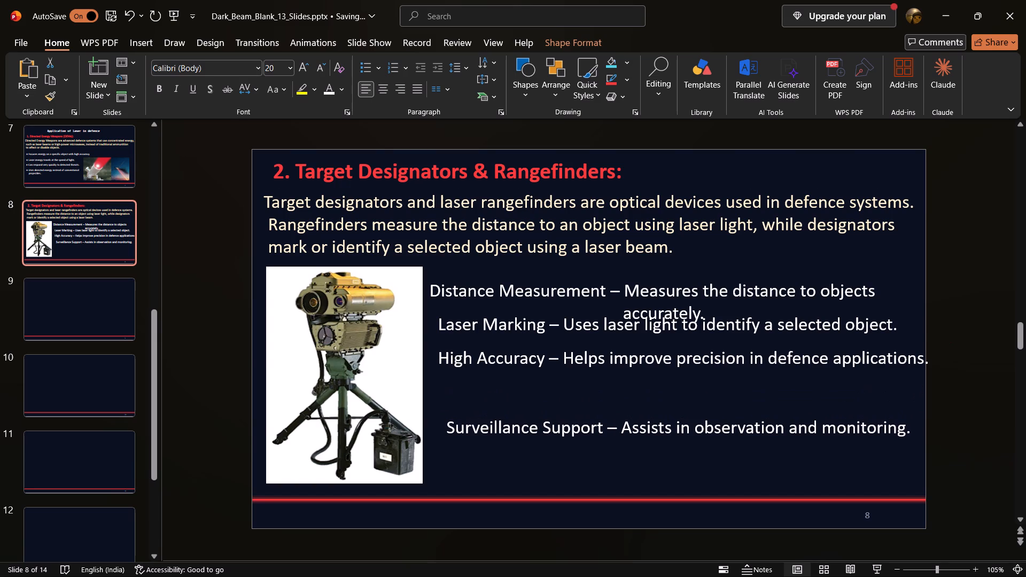
{"action": "left_click_drag", "start_coordinate": [612, 415], "coordinate": [605, 417]}
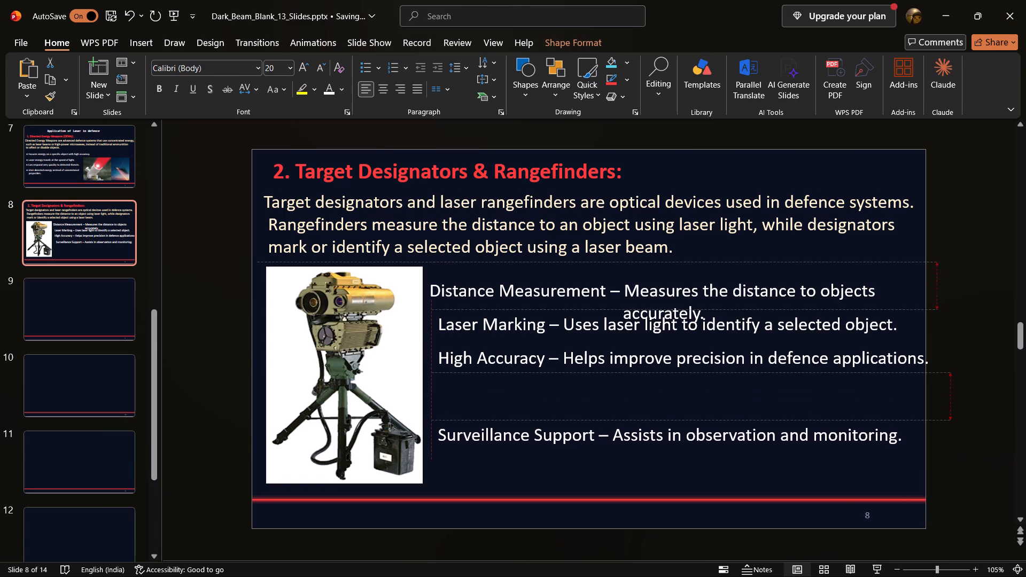
{"action": "left_click_drag", "start_coordinate": [605, 417], "coordinate": [605, 416]}
{"action": "left_click", "coordinate": [553, 352]}
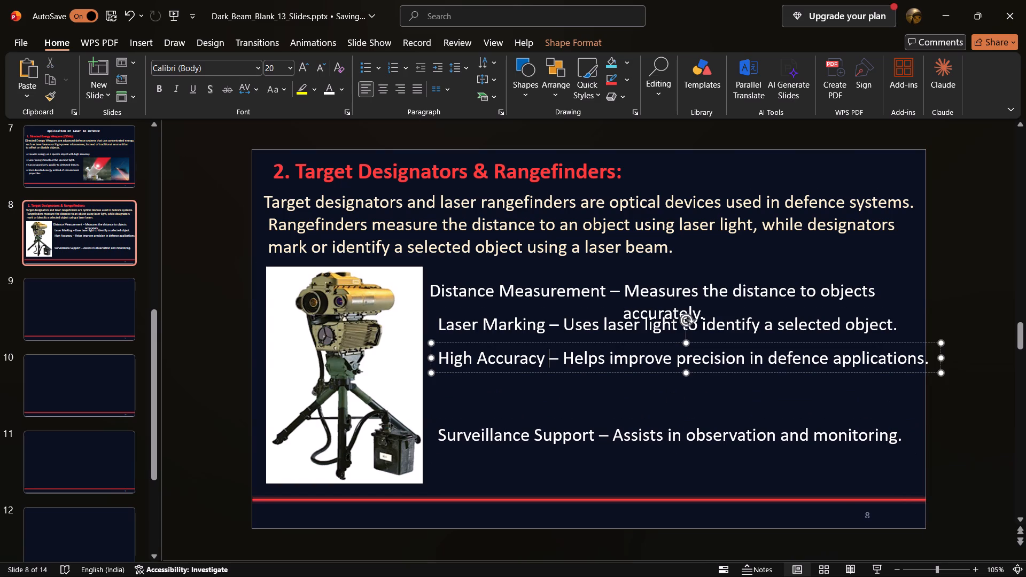
{"action": "left_click_drag", "start_coordinate": [565, 341], "coordinate": [564, 379]}
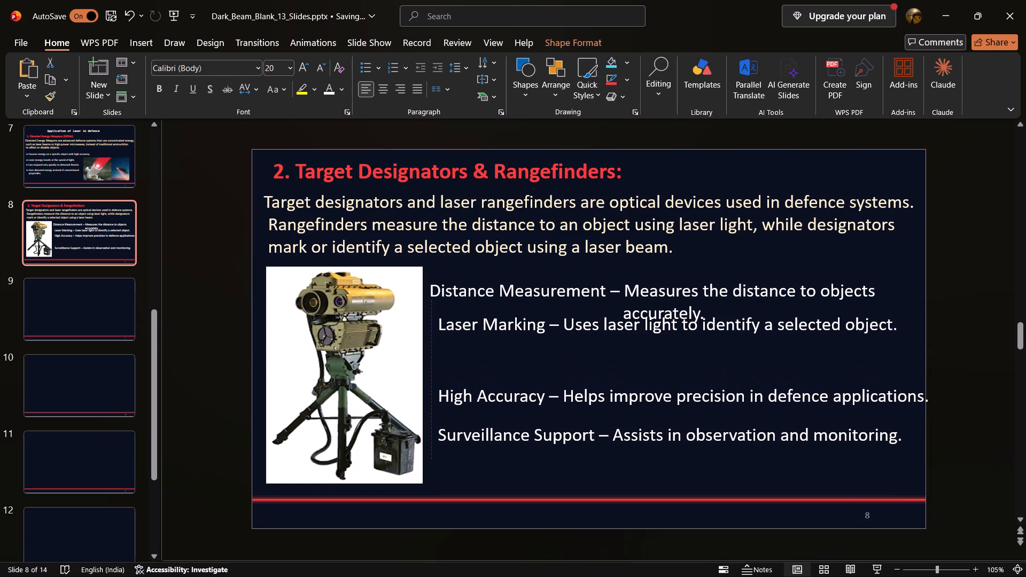
{"action": "left_click_drag", "start_coordinate": [564, 379], "coordinate": [565, 374]}
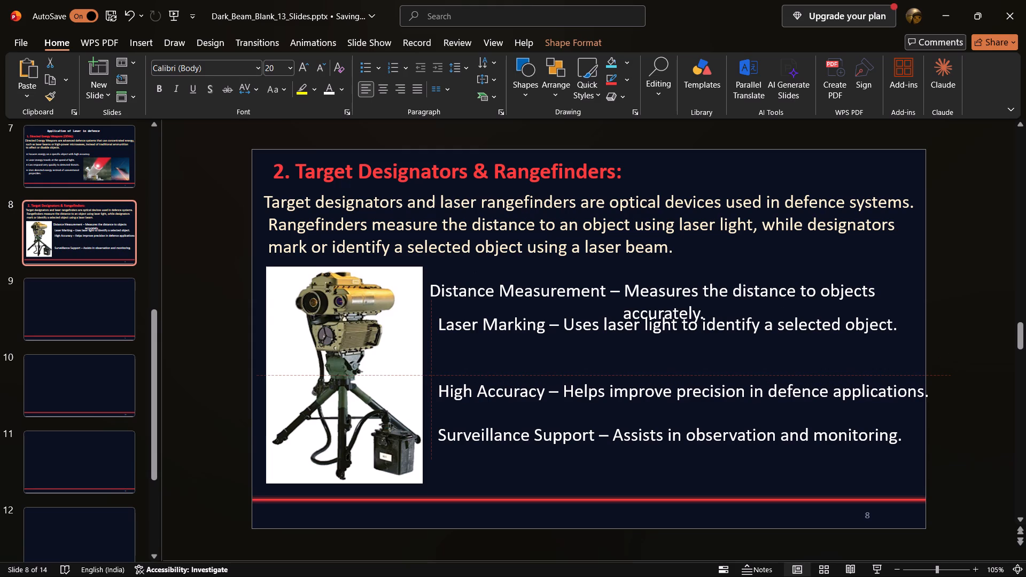
Break the High Accuracy line before "applications." and indent that word with spaces to sit beneath "Helps".
{"action": "left_click", "coordinate": [829, 390]}
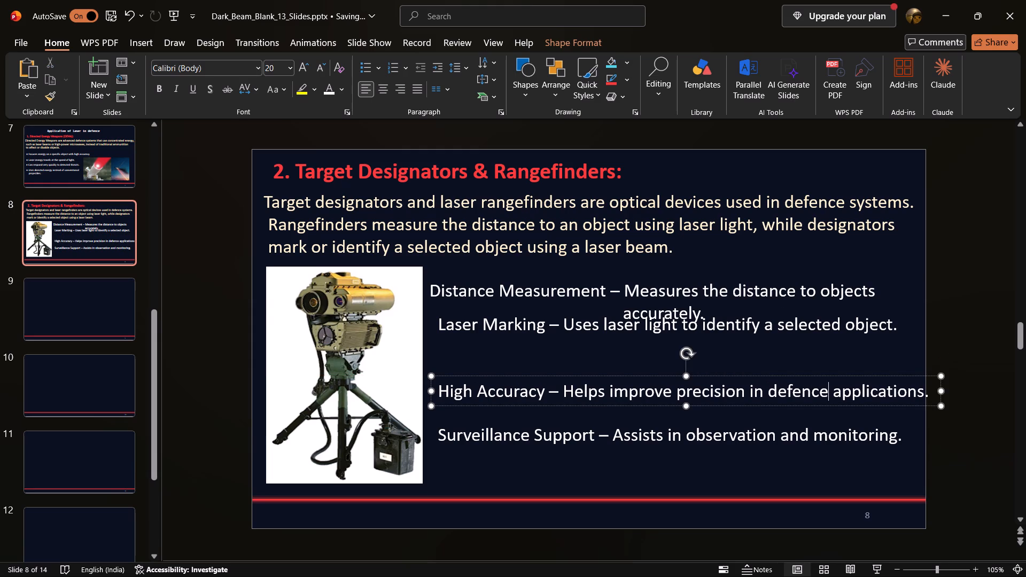
{"action": "key", "text": "Return"}
{"action": "key", "text": "space"}
{"action": "key", "text": "space"}
{"action": "key", "text": "space"}
{"action": "key", "text": "space"}
{"action": "key", "text": "space"}
{"action": "key", "text": "space"}
{"action": "key", "text": "space"}
{"action": "key", "text": "space"}
{"action": "key", "text": "space"}
{"action": "key", "text": "space"}
{"action": "key", "text": "space"}
{"action": "key", "text": "space"}
{"action": "key", "text": "space"}
{"action": "key", "text": "space"}
{"action": "key", "text": "space"}
{"action": "key", "text": "space"}
{"action": "key", "text": "space"}
{"action": "key", "text": "space"}
{"action": "key", "text": "space"}
{"action": "key", "text": "space"}
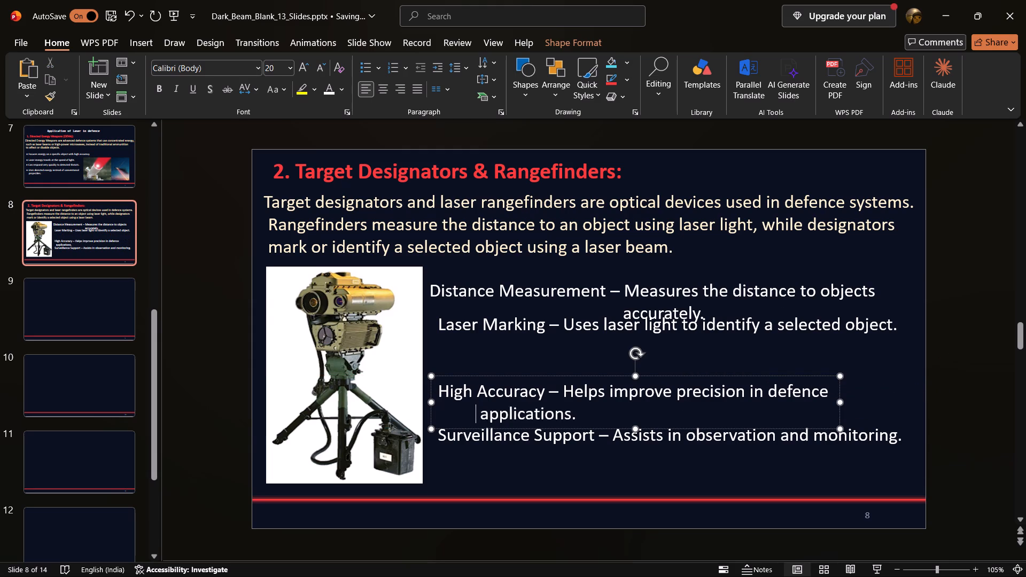
{"action": "key", "text": "space"}
{"action": "key", "text": "space"}
Move the two-line High Accuracy text slightly up and to the right, clear of the Surveillance Support line.
{"action": "left_click_drag", "start_coordinate": [950, 430], "coordinate": [758, 401]}
{"action": "left_click", "coordinate": [758, 401]}
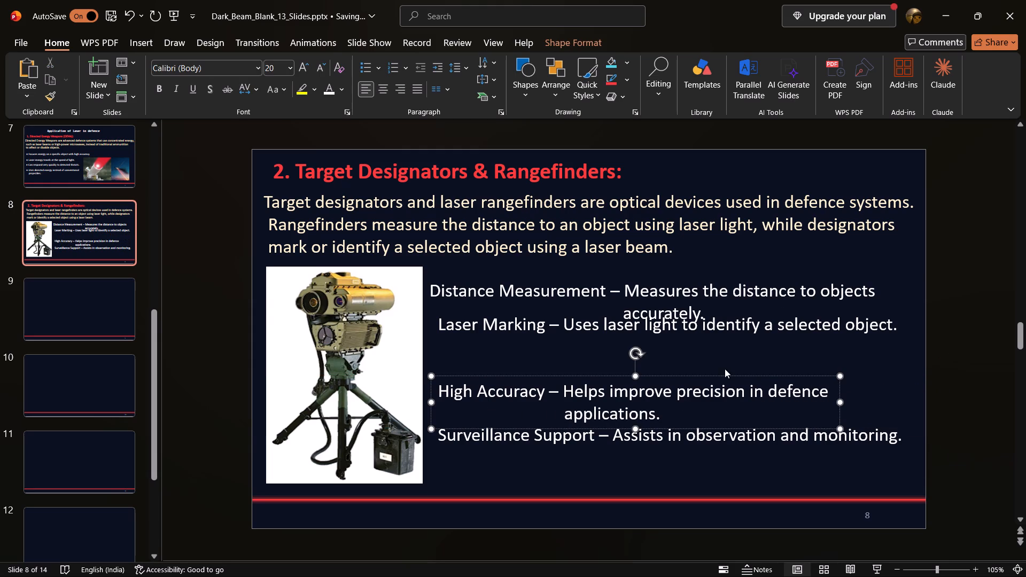
{"action": "left_click_drag", "start_coordinate": [725, 372], "coordinate": [745, 360]}
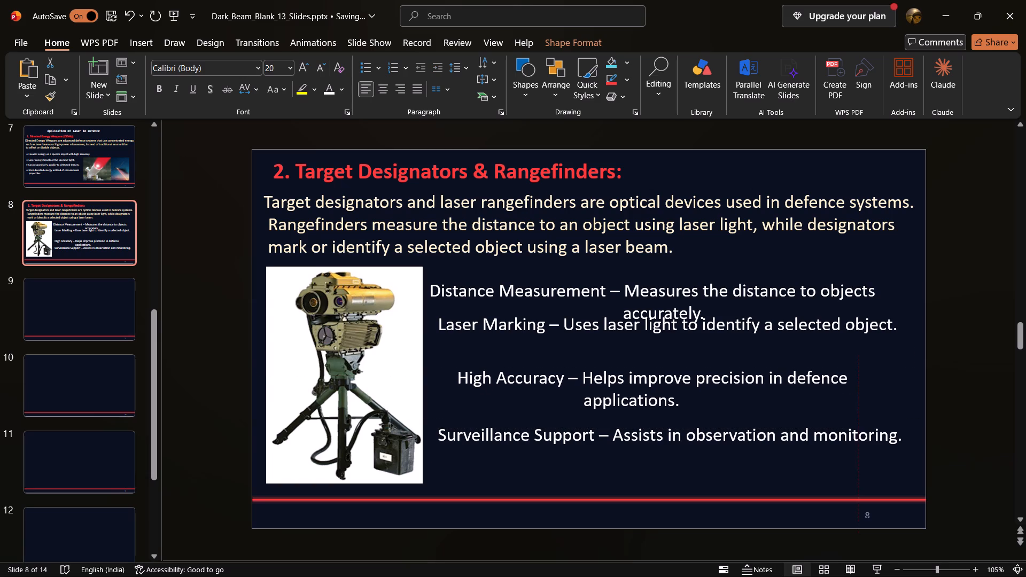
{"action": "left_click_drag", "start_coordinate": [745, 360], "coordinate": [740, 358]}
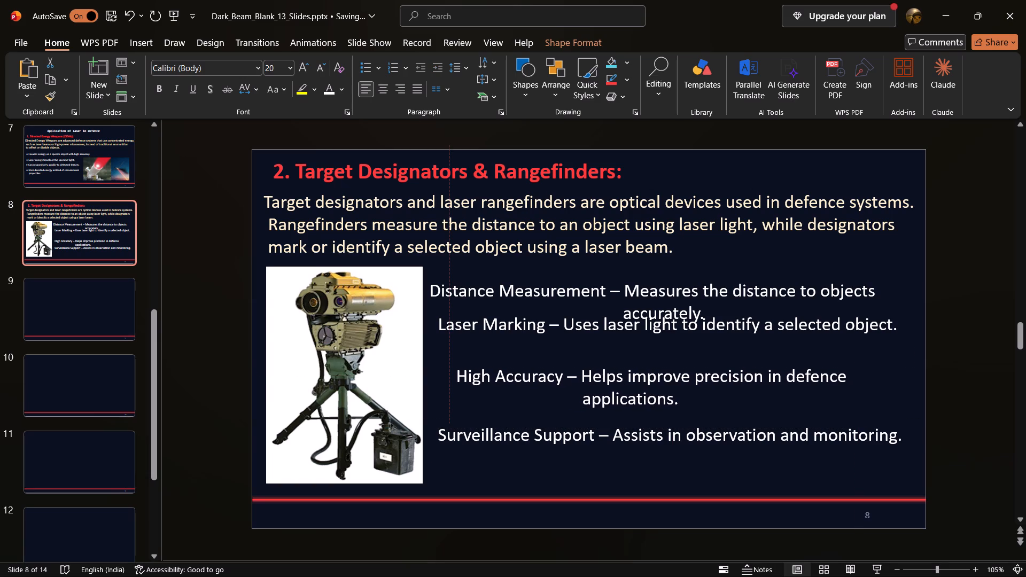
{"action": "left_click_drag", "start_coordinate": [740, 358], "coordinate": [728, 365]}
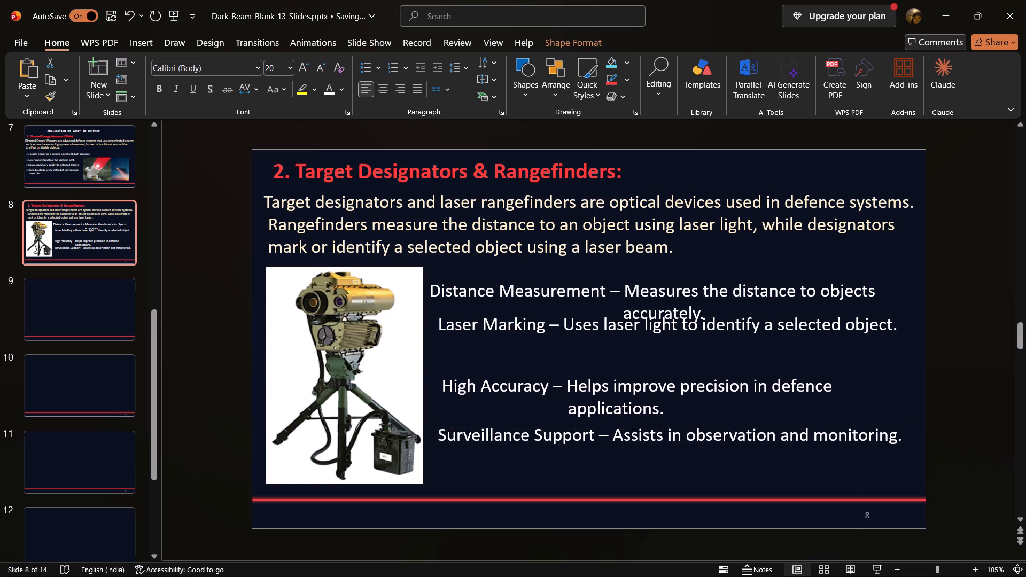
{"action": "left_click_drag", "start_coordinate": [728, 365], "coordinate": [733, 365]}
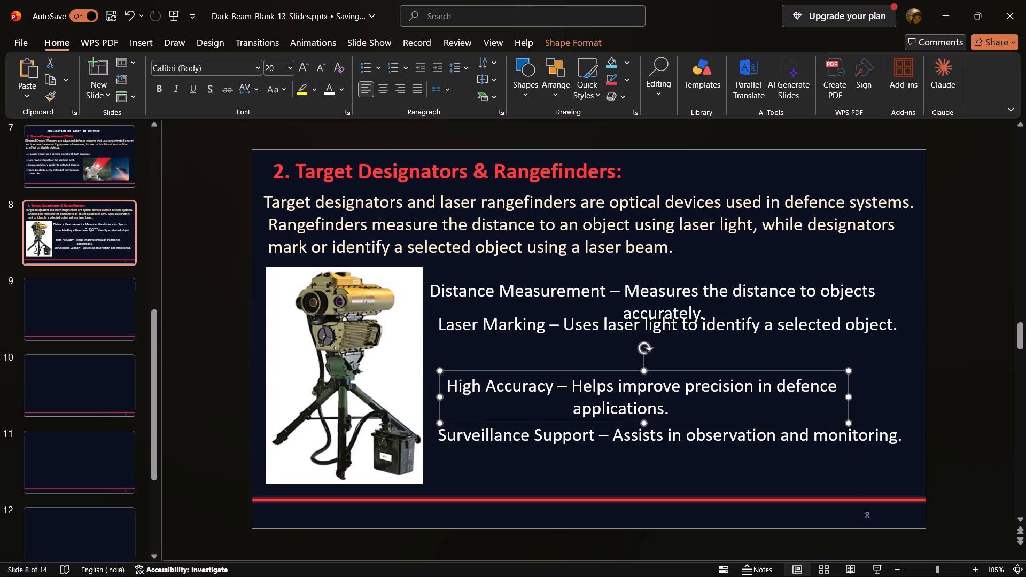
{"action": "left_click", "coordinate": [568, 385]}
Add an extra space on each side of the dash in the High Accuracy, Surveillance Support, Laser Marking and Distance Measurement lines.
{"action": "key", "text": "space"}
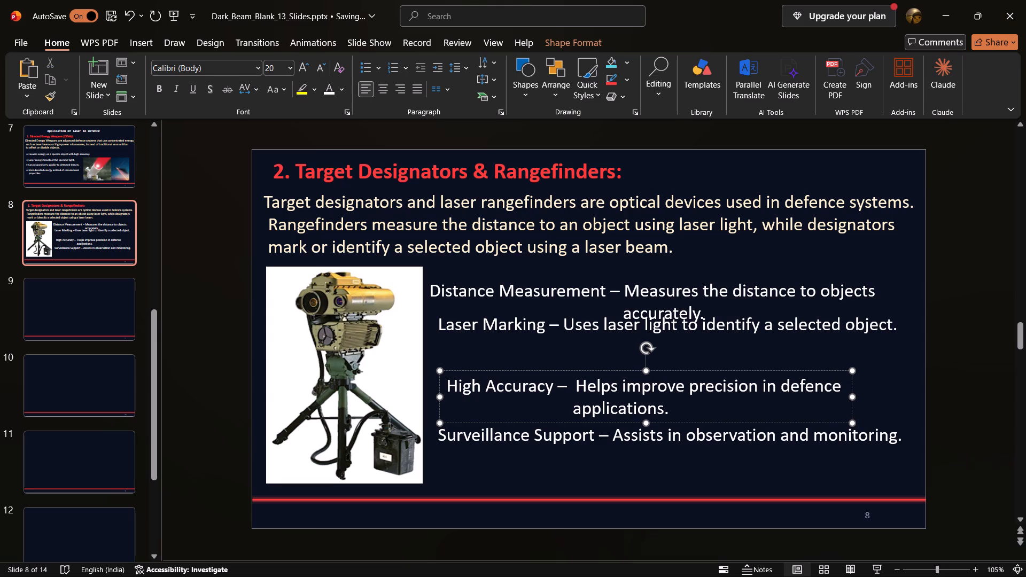
{"action": "left_click", "coordinate": [559, 386]}
{"action": "key", "text": "space"}
{"action": "left_click", "coordinate": [609, 430]}
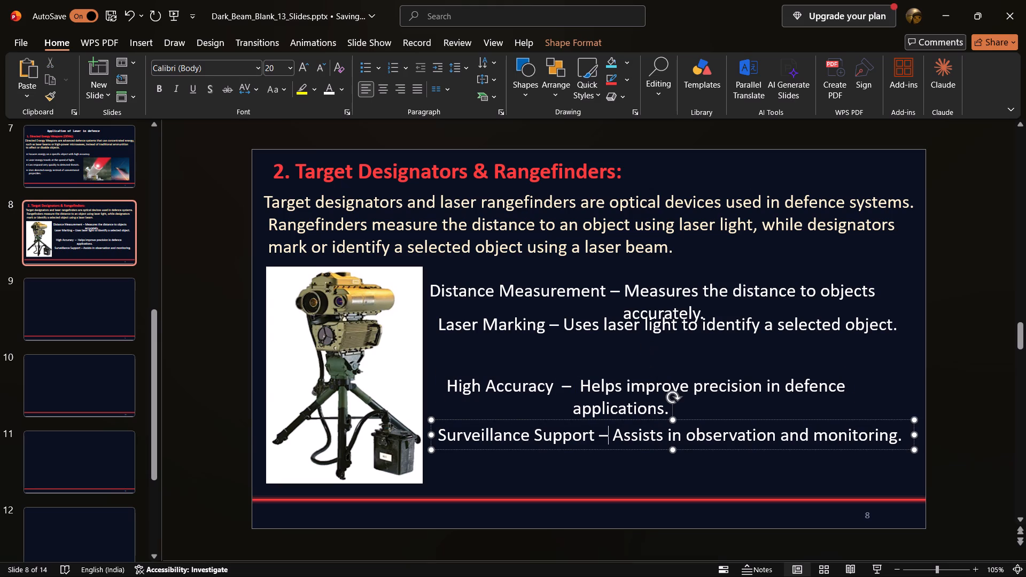
{"action": "key", "text": "space"}
{"action": "left_click", "coordinate": [598, 431]}
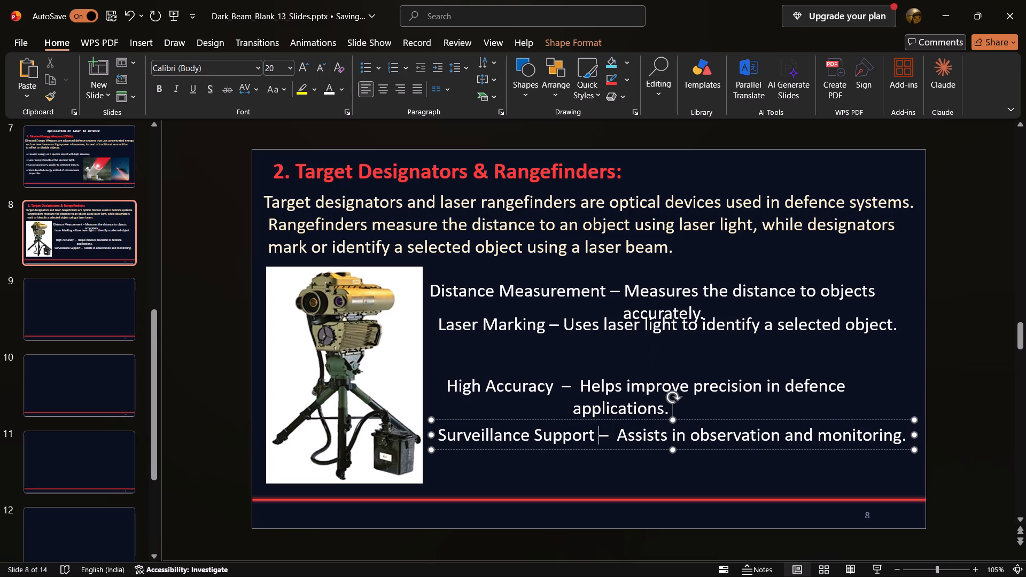
{"action": "key", "text": "space"}
{"action": "left_click", "coordinate": [557, 326]}
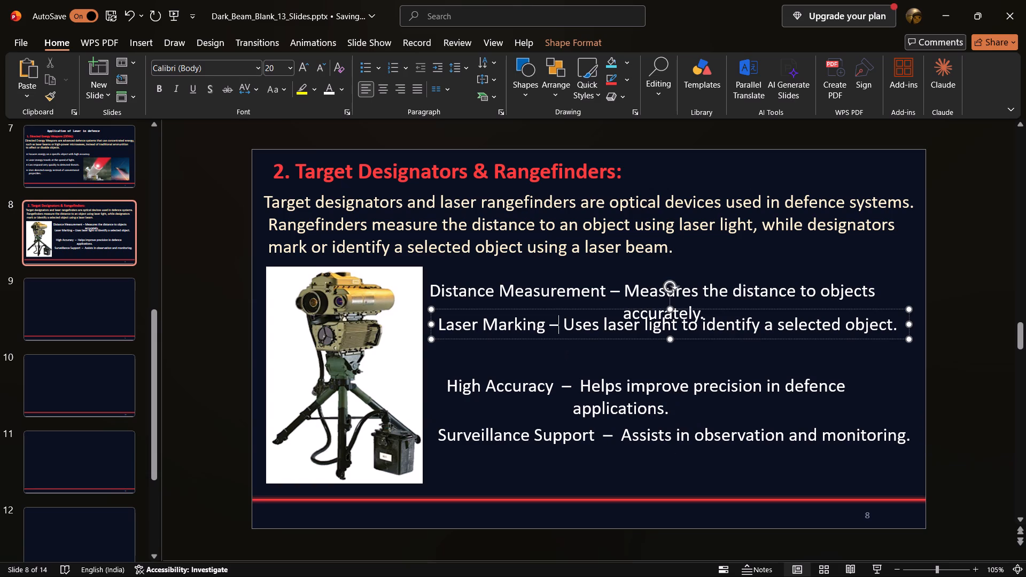
{"action": "key", "text": "space"}
{"action": "left_click", "coordinate": [549, 324]}
{"action": "key", "text": "space"}
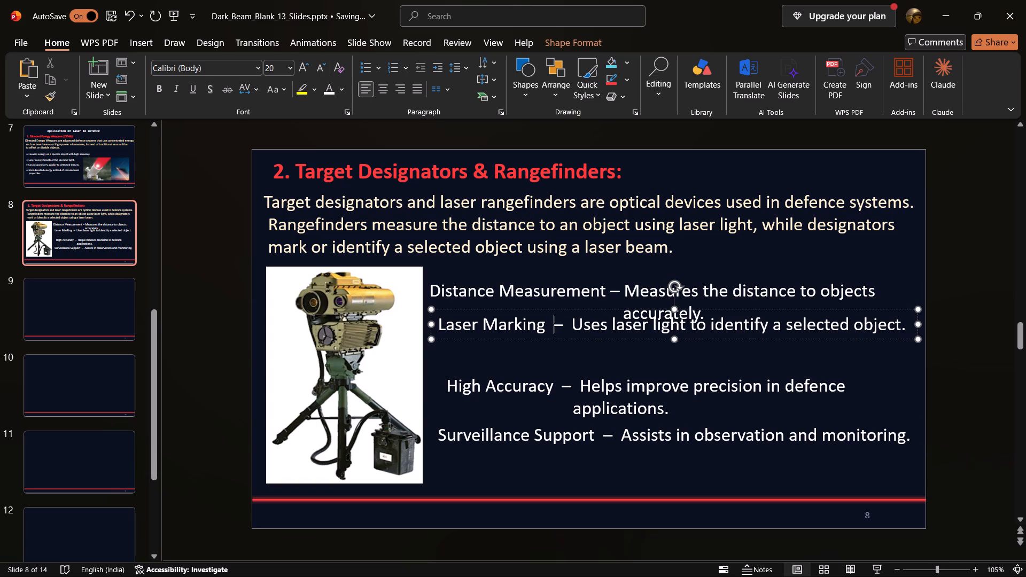
{"action": "left_click", "coordinate": [621, 294]}
{"action": "key", "text": "space"}
{"action": "left_click", "coordinate": [608, 291]}
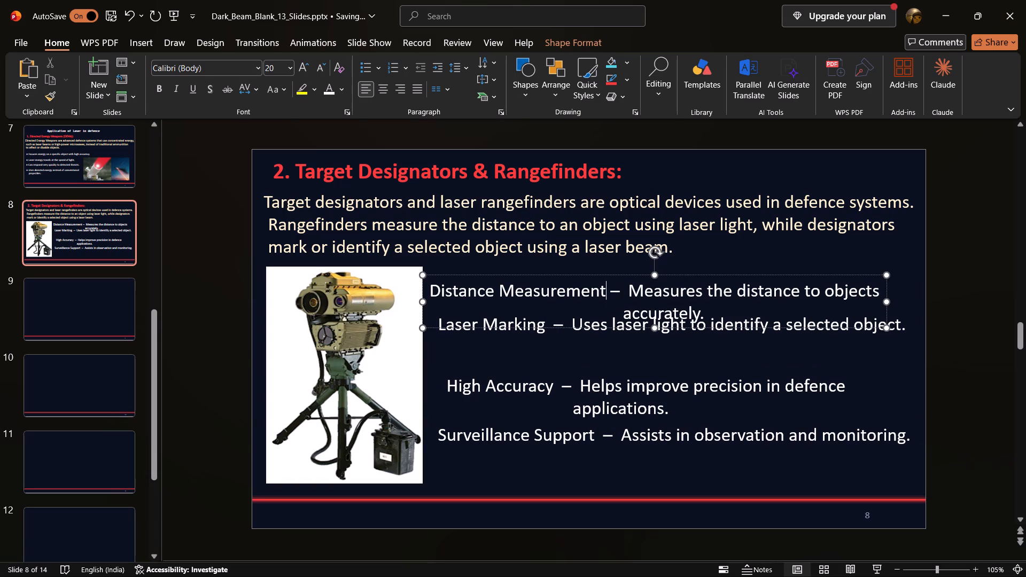
{"action": "key", "text": "space"}
{"action": "left_click", "coordinate": [772, 509]}
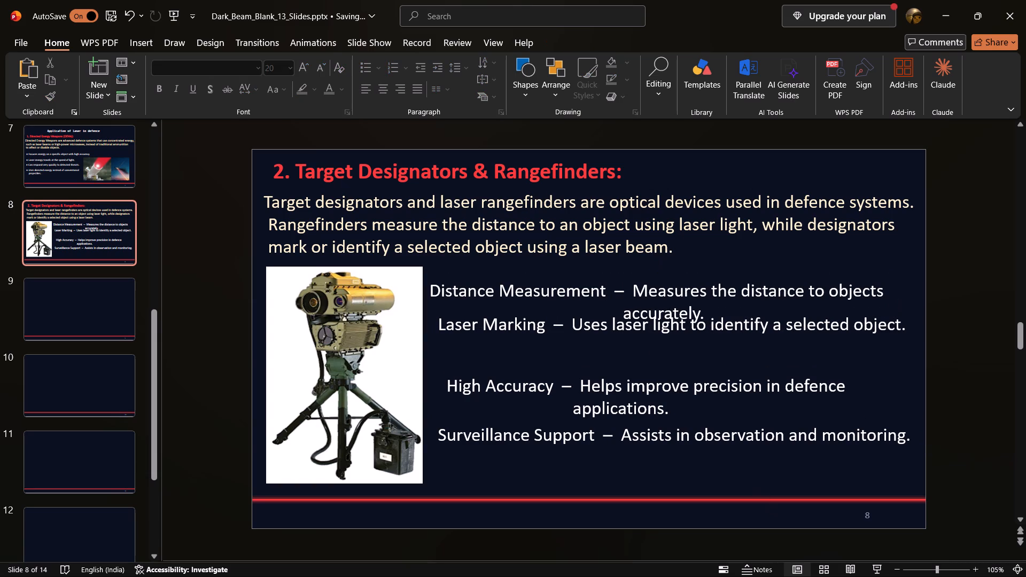
Move the Laser Marking line down and slightly right, clear of "accurately." and just above the High Accuracy line.
{"action": "left_click", "coordinate": [591, 361]}
{"action": "left_click", "coordinate": [564, 331]}
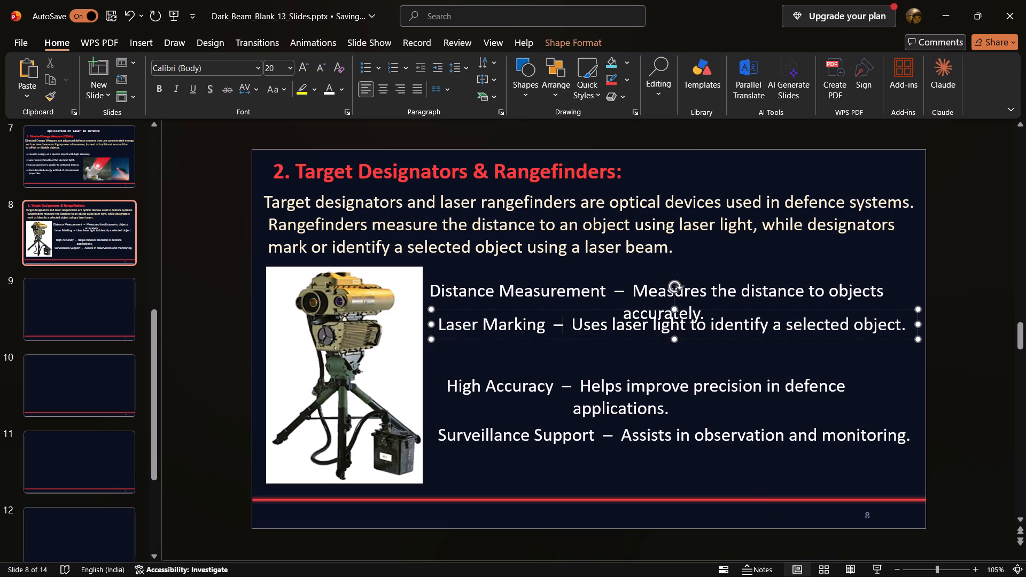
{"action": "left_click_drag", "start_coordinate": [551, 310], "coordinate": [558, 331]}
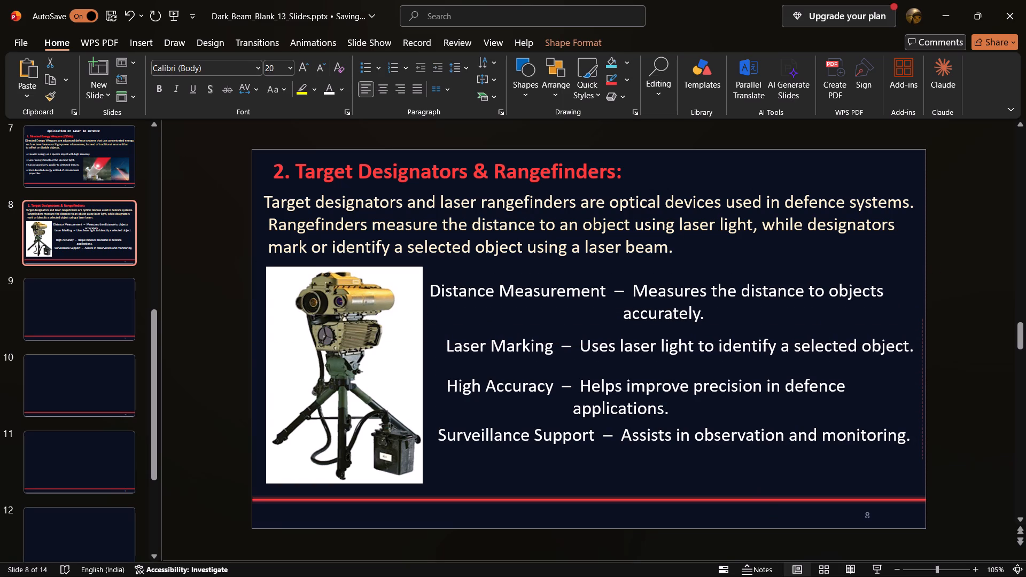
{"action": "left_click_drag", "start_coordinate": [558, 331], "coordinate": [558, 336]}
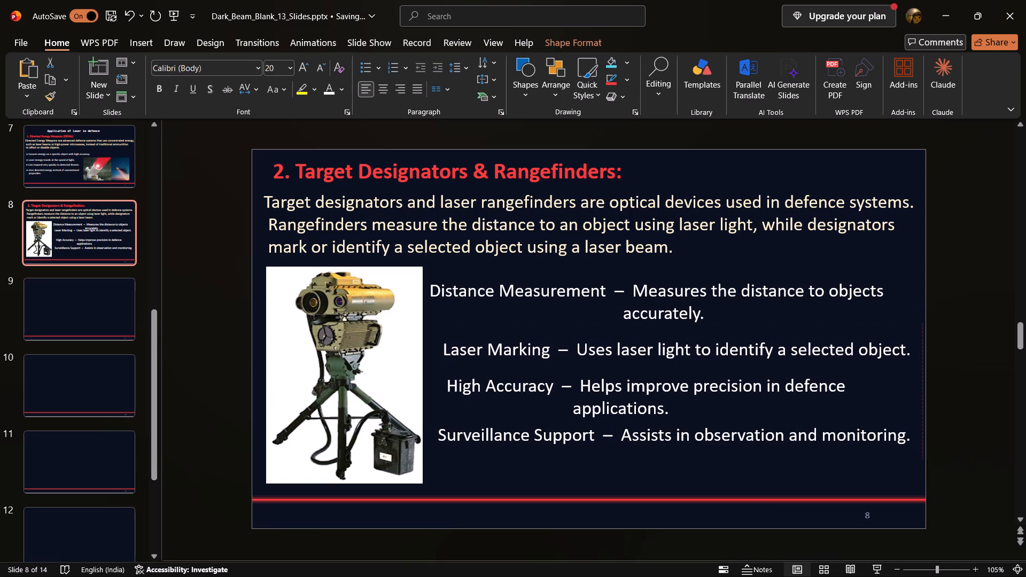
{"action": "left_click_drag", "start_coordinate": [558, 336], "coordinate": [558, 338]}
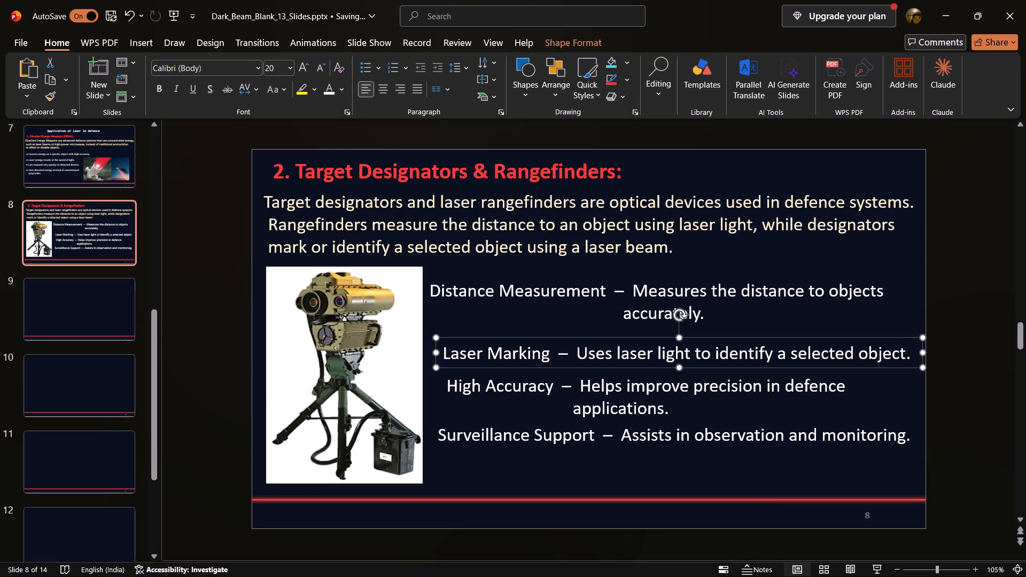
Move the two-line Distance Measurement text slightly down and right, left-aligned with the Laser Marking line.
{"action": "left_click", "coordinate": [551, 318]}
{"action": "left_click_drag", "start_coordinate": [541, 278], "coordinate": [541, 287]}
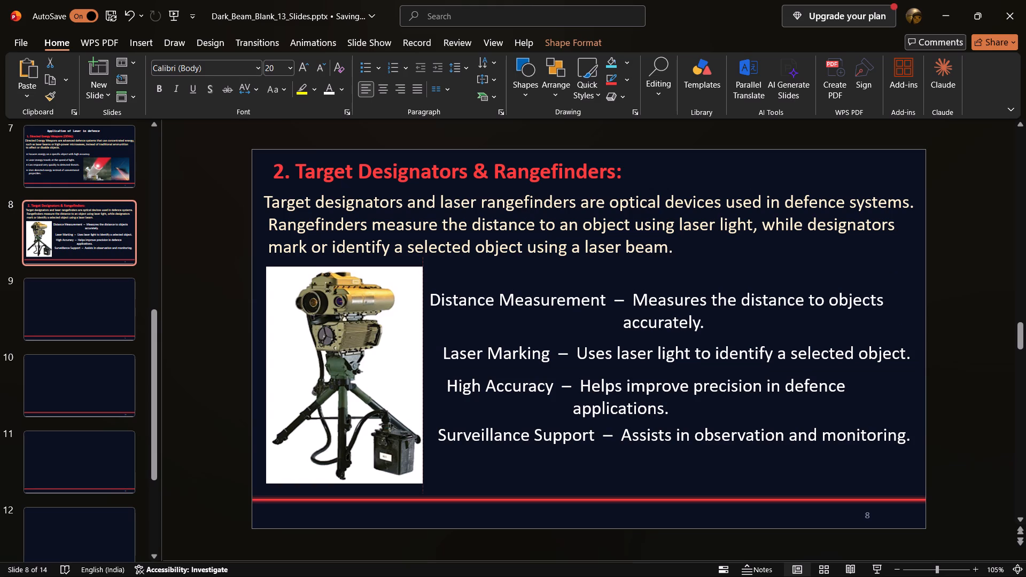
{"action": "left_click_drag", "start_coordinate": [541, 287], "coordinate": [538, 287]}
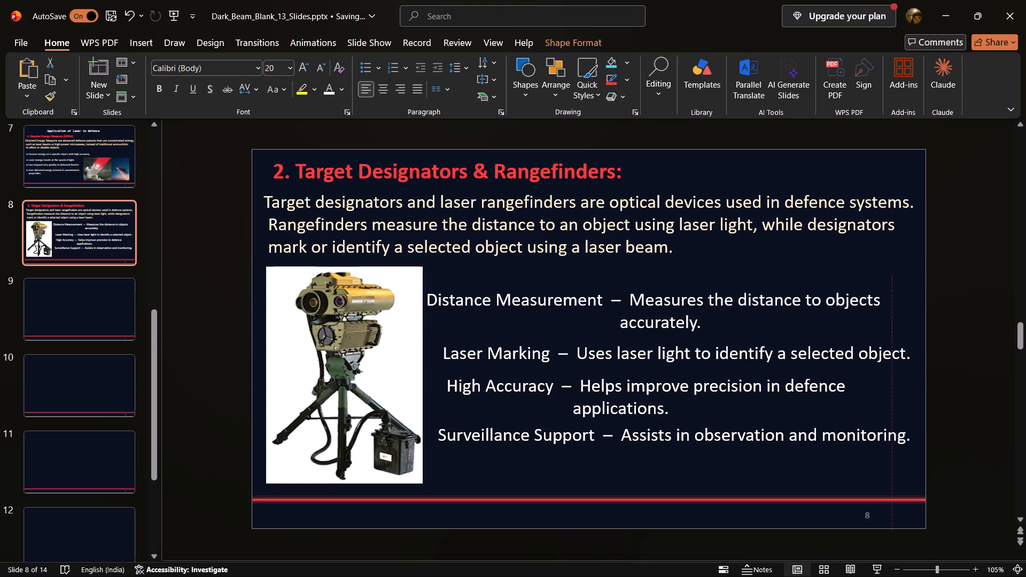
{"action": "left_click_drag", "start_coordinate": [538, 287], "coordinate": [553, 288]}
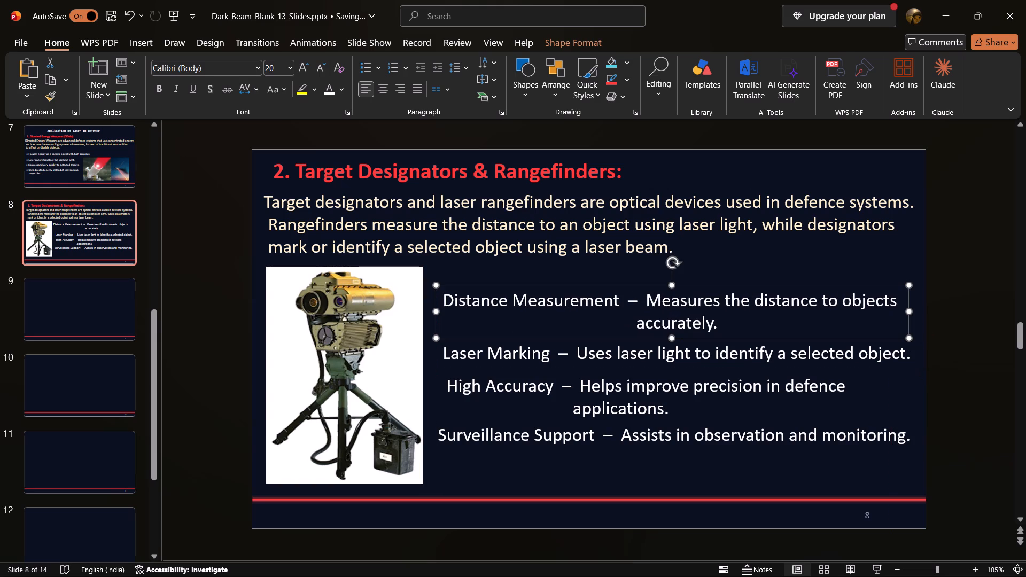
Nudge the High Accuracy and Surveillance Support lines into left alignment with the Laser Marking line above them.
{"action": "left_click", "coordinate": [525, 380]}
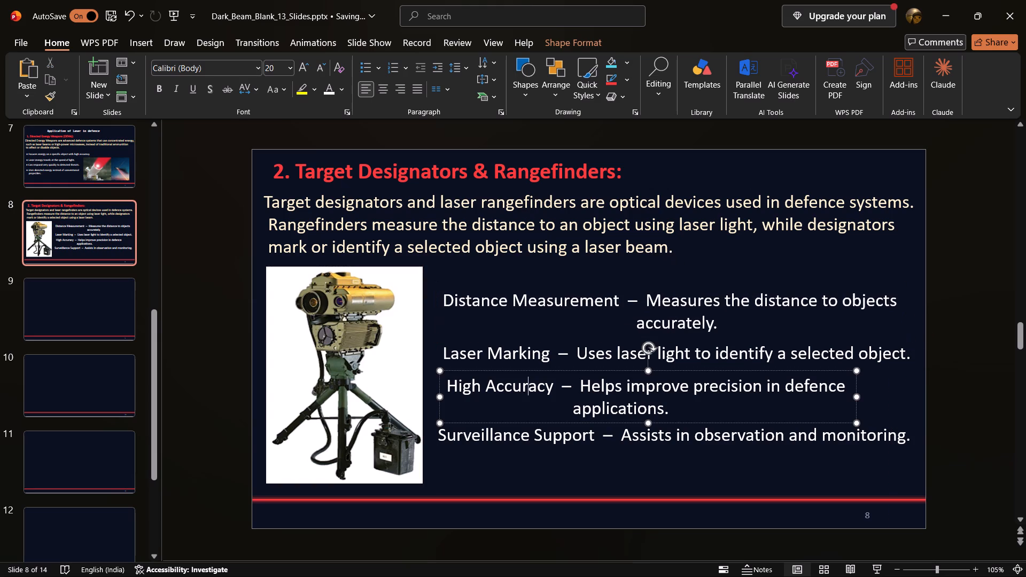
{"action": "left_click", "coordinate": [522, 371]}
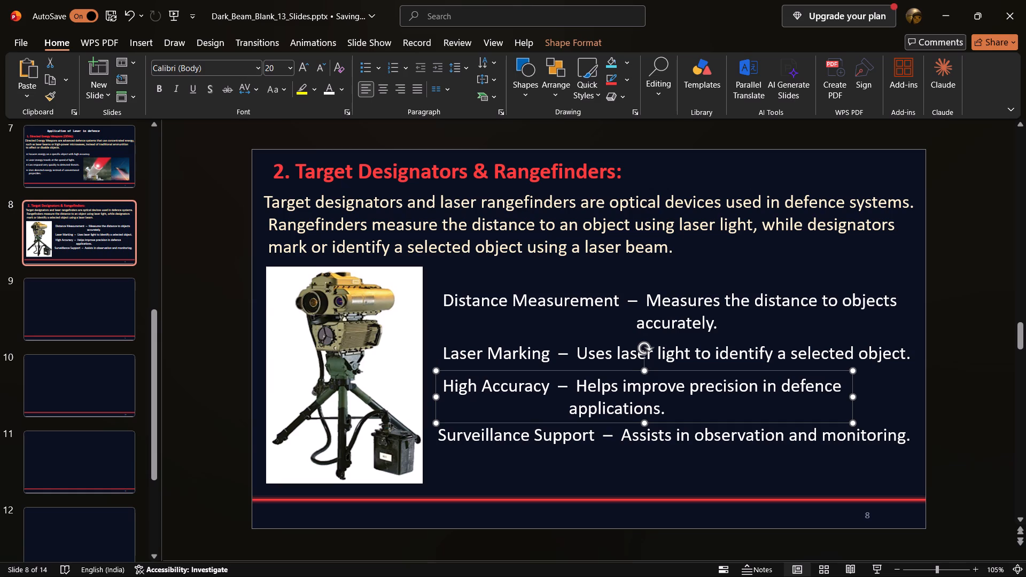
{"action": "left_click", "coordinate": [545, 316]}
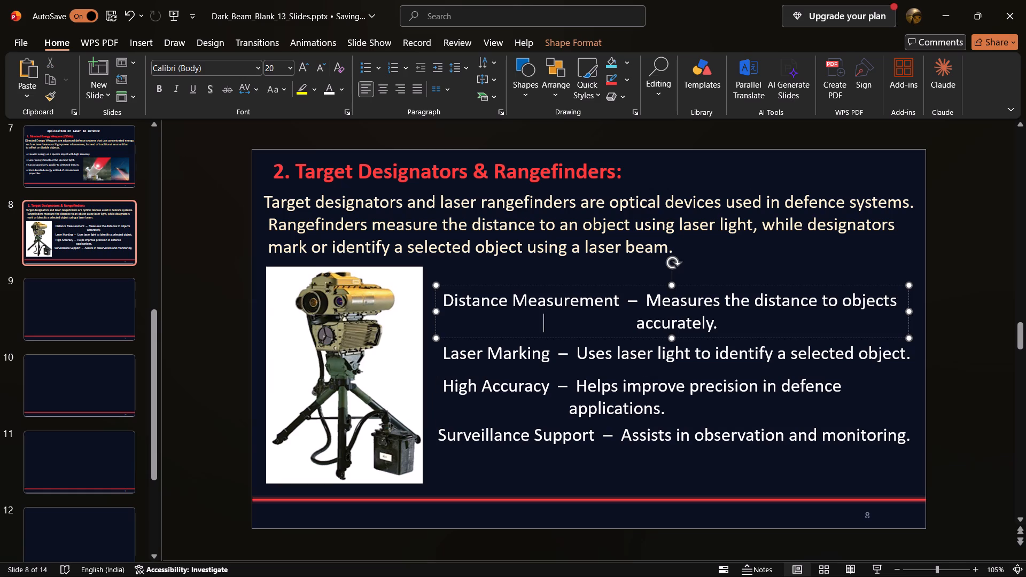
{"action": "left_click", "coordinate": [559, 438]}
{"action": "left_click_drag", "start_coordinate": [546, 421], "coordinate": [548, 420]}
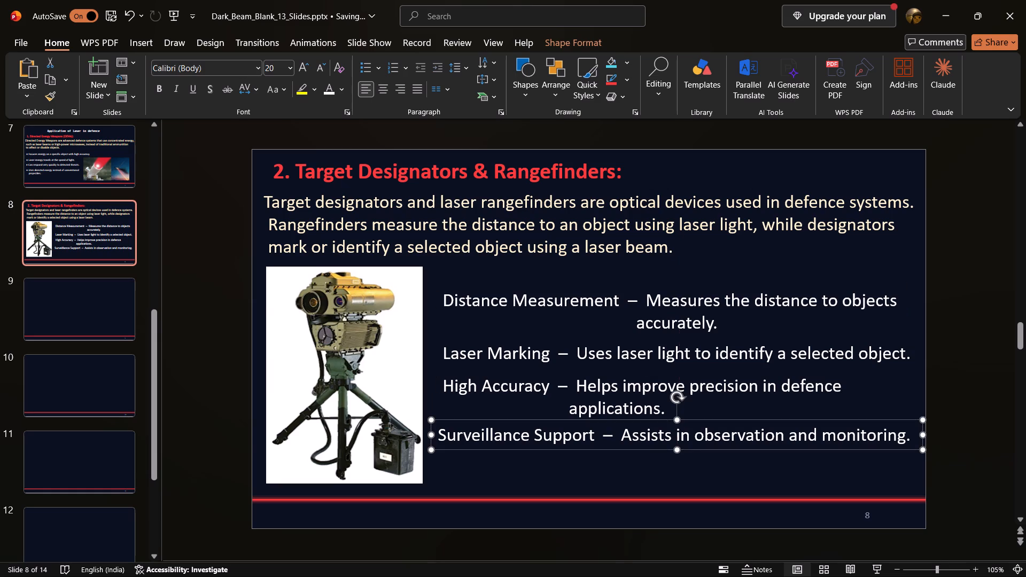
{"action": "left_click_drag", "start_coordinate": [548, 420], "coordinate": [554, 423]}
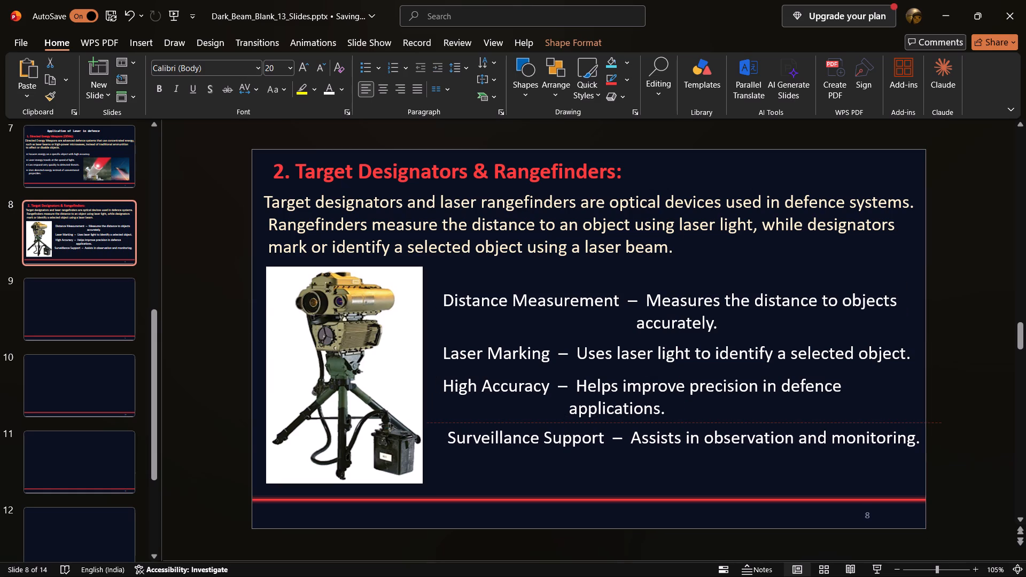
{"action": "left_click_drag", "start_coordinate": [554, 423], "coordinate": [555, 423]}
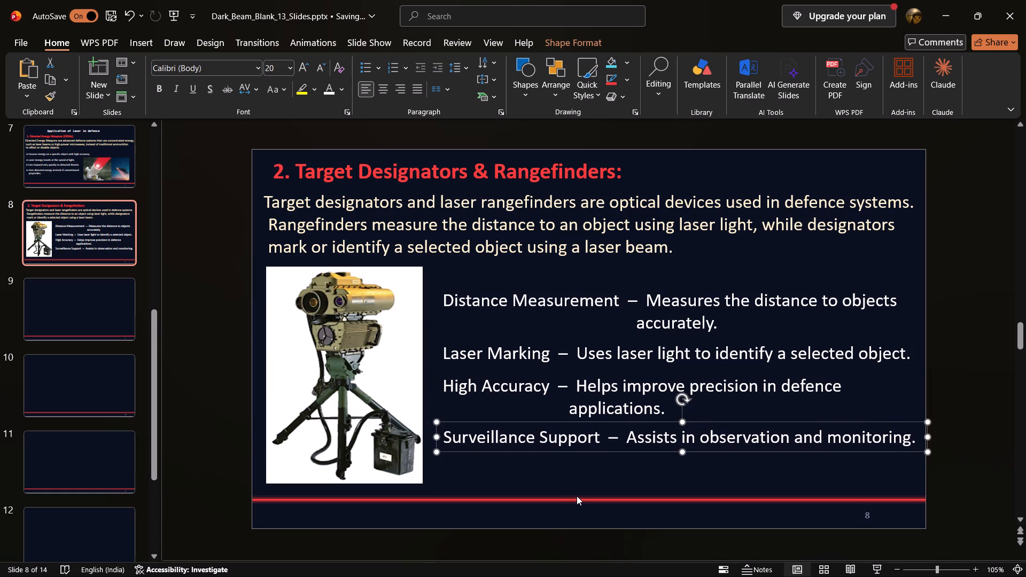
{"action": "left_click", "coordinate": [577, 496]}
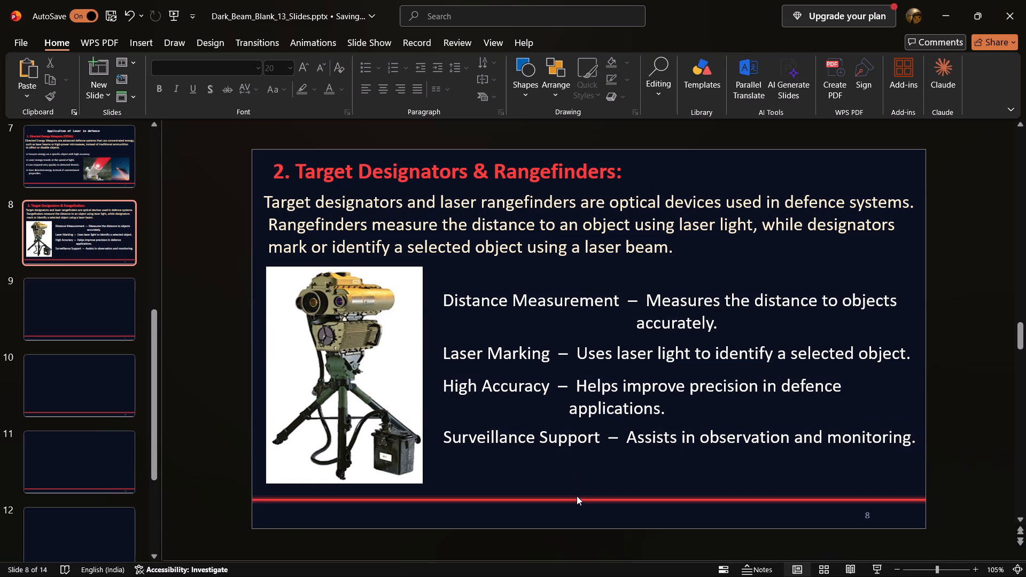
Review the finished slides 7 and 8 and look through the blank slides 9 to 14, returning to slide 9.
{"action": "left_click", "coordinate": [73, 198]}
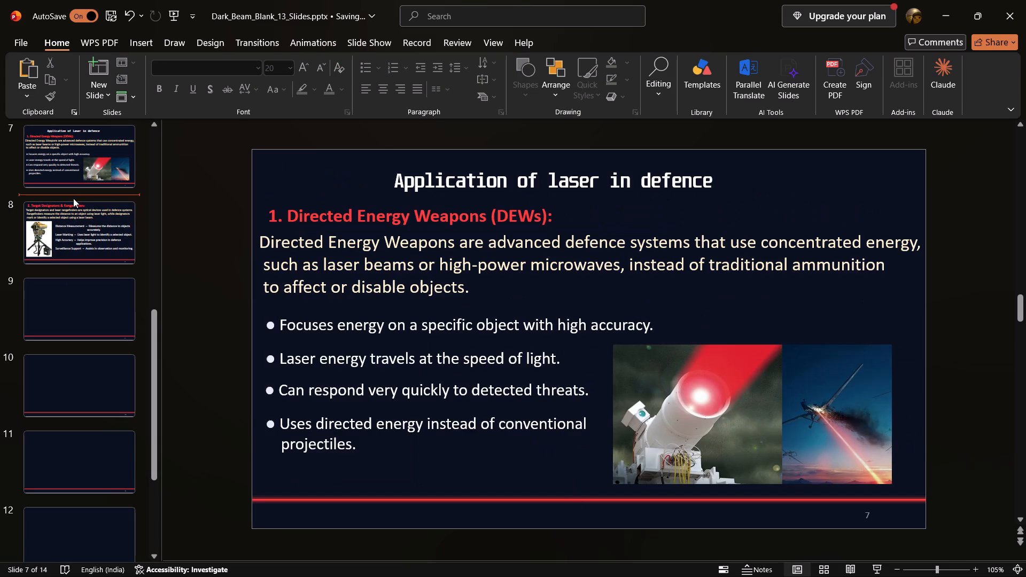
{"action": "left_click", "coordinate": [74, 174]}
{"action": "left_click", "coordinate": [74, 230]}
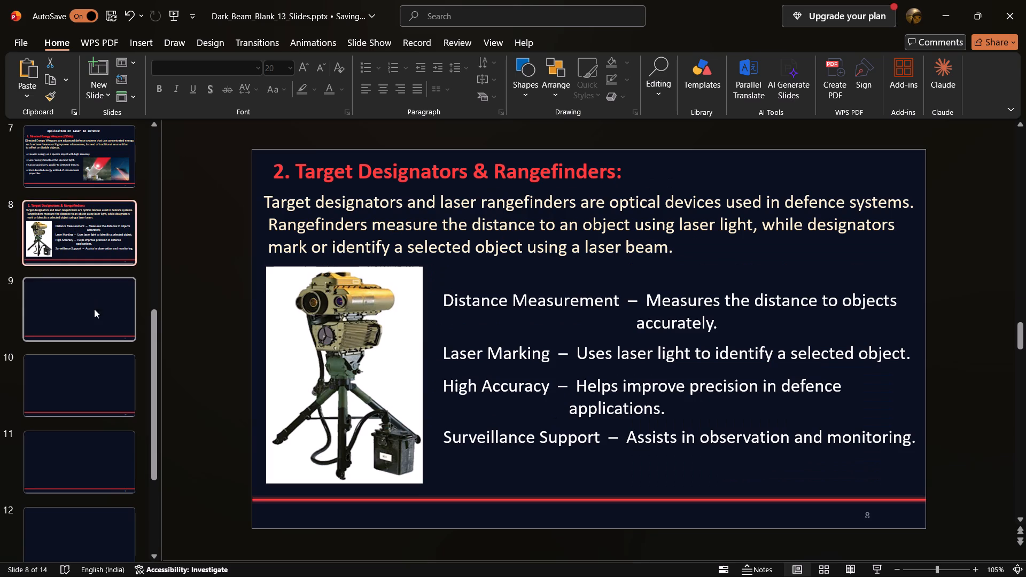
{"action": "left_click", "coordinate": [99, 322]}
{"action": "left_click", "coordinate": [90, 231]}
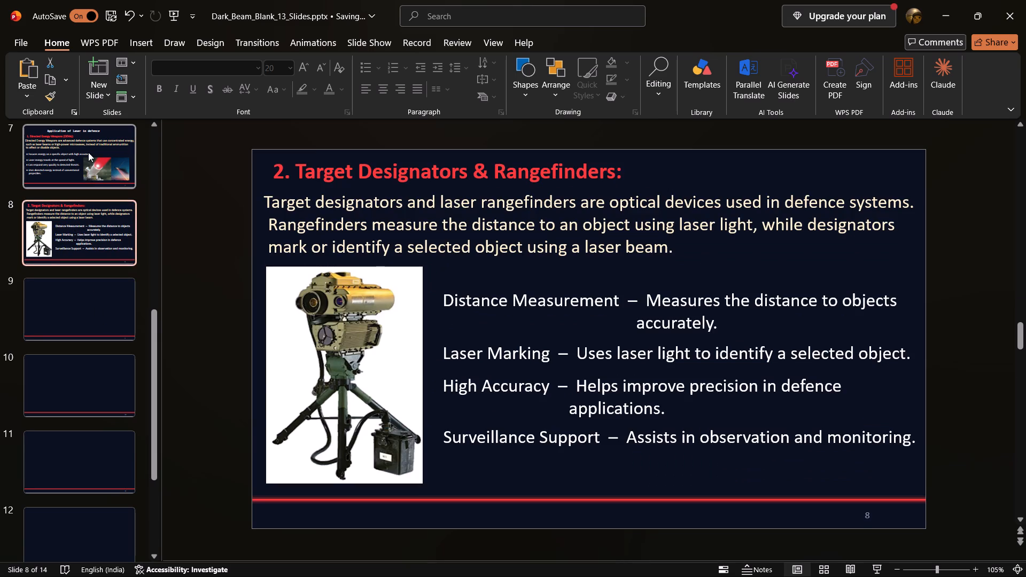
{"action": "left_click", "coordinate": [88, 150]}
{"action": "left_click", "coordinate": [109, 346]}
{"action": "left_click", "coordinate": [103, 311]}
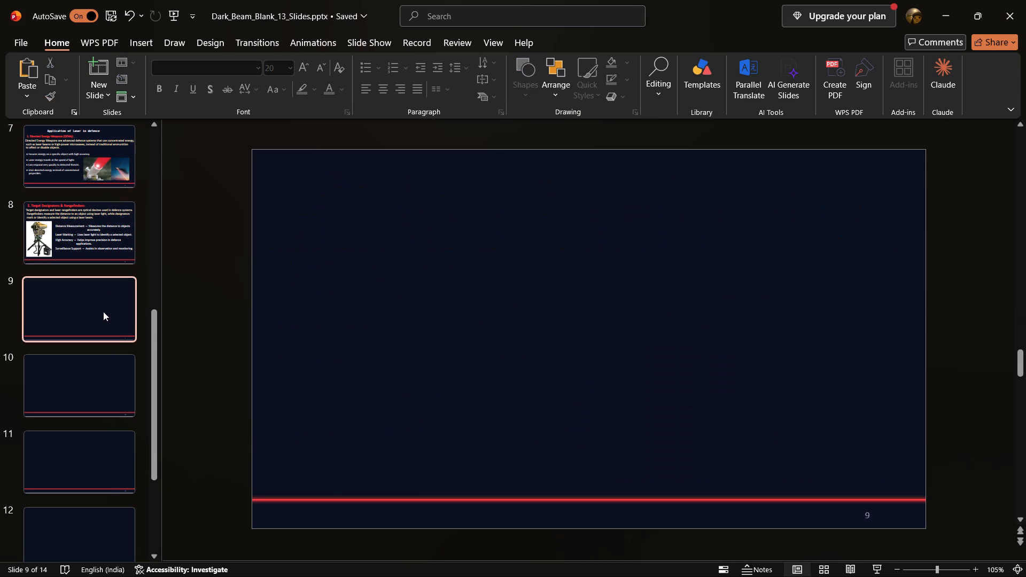
{"action": "scroll", "coordinate": [45, 336], "scroll_direction": "down", "scroll_amount": 1}
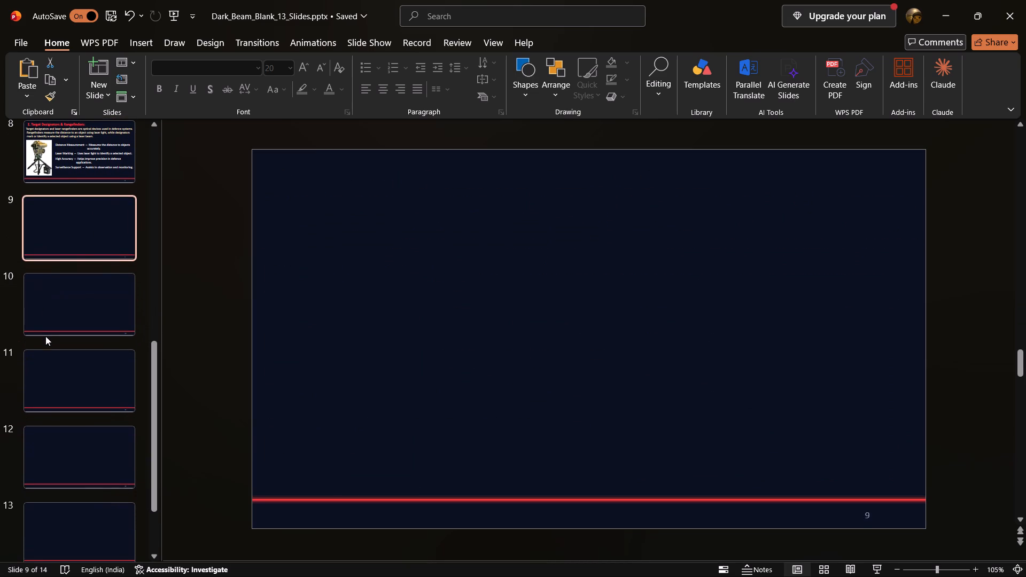
{"action": "left_click", "coordinate": [45, 336]}
{"action": "left_click", "coordinate": [45, 369]}
{"action": "left_click", "coordinate": [56, 453]}
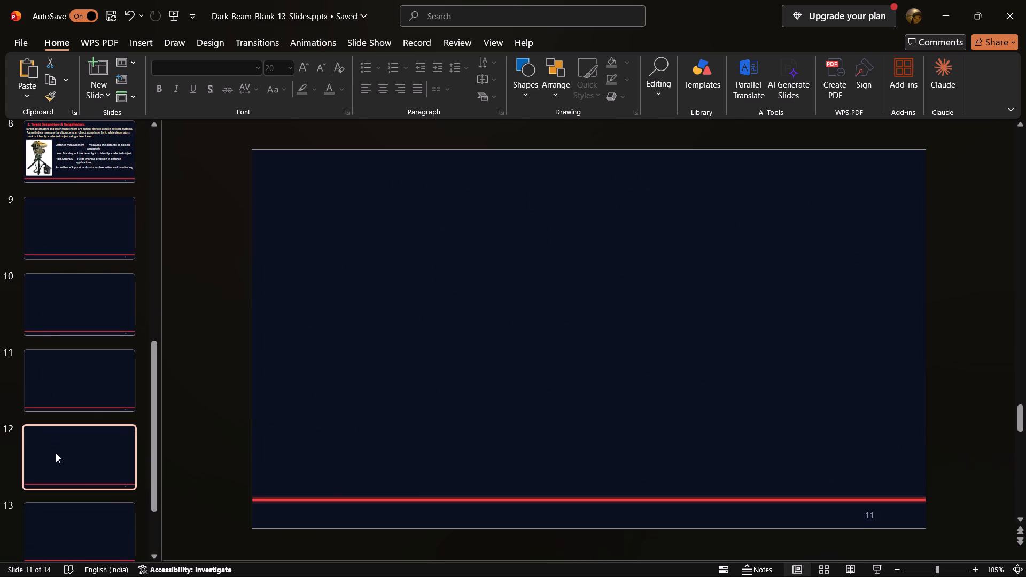
{"action": "scroll", "coordinate": [68, 487], "scroll_direction": "down", "scroll_amount": 1}
{"action": "left_click", "coordinate": [63, 449]}
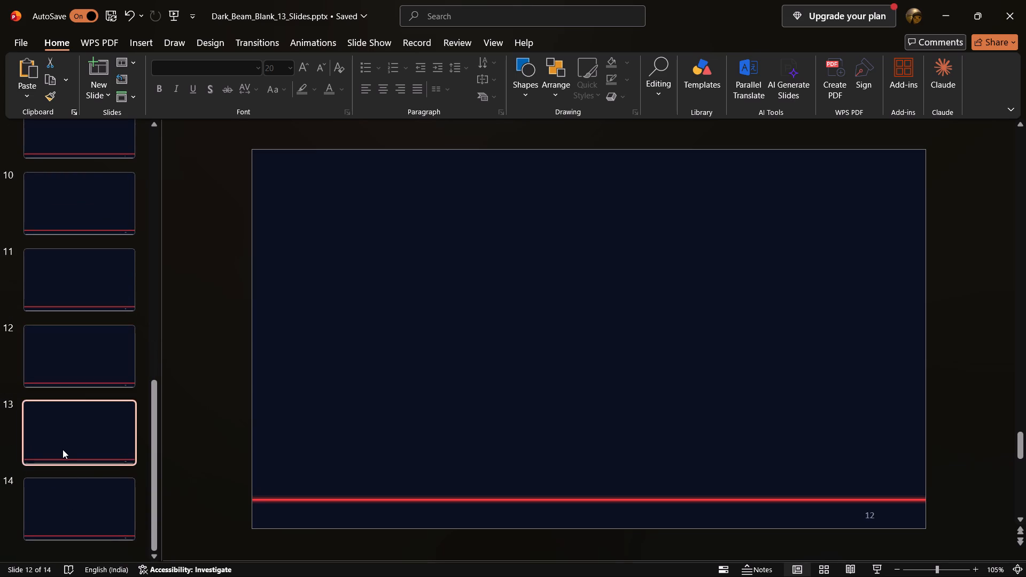
{"action": "left_click", "coordinate": [70, 503]}
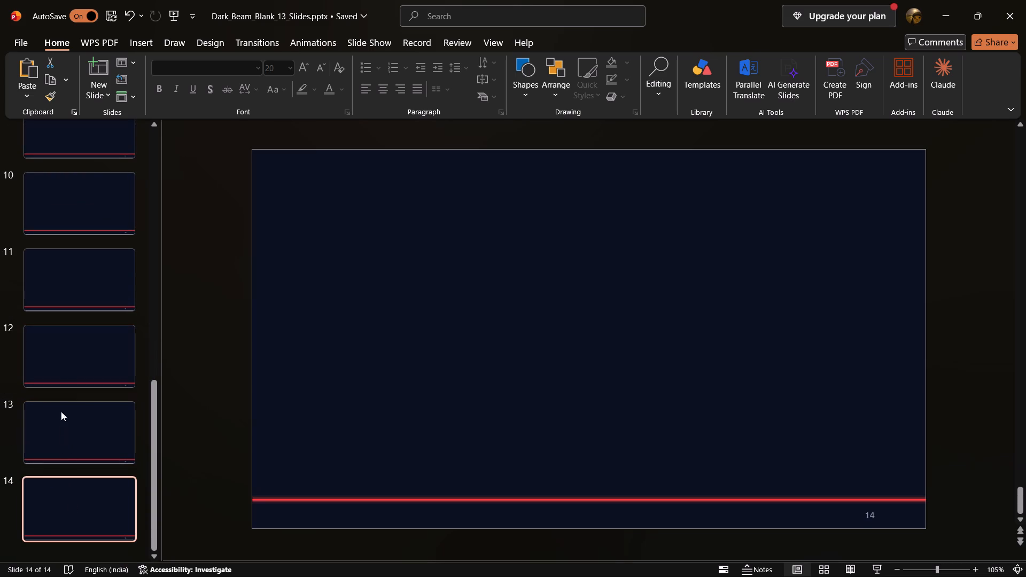
{"action": "scroll", "coordinate": [61, 354], "scroll_direction": "up", "scroll_amount": 1}
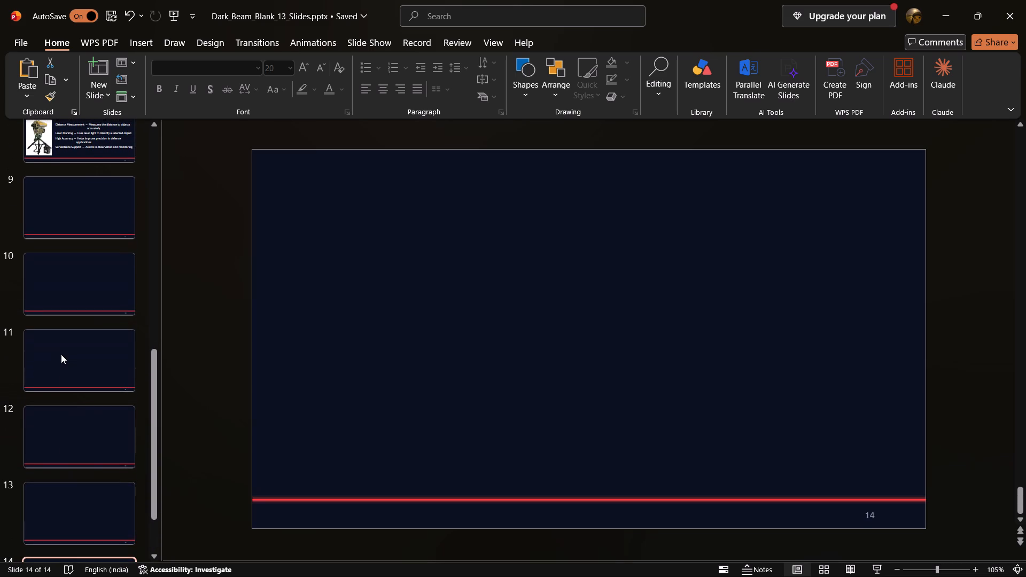
{"action": "scroll", "coordinate": [61, 354], "scroll_direction": "down", "scroll_amount": 1}
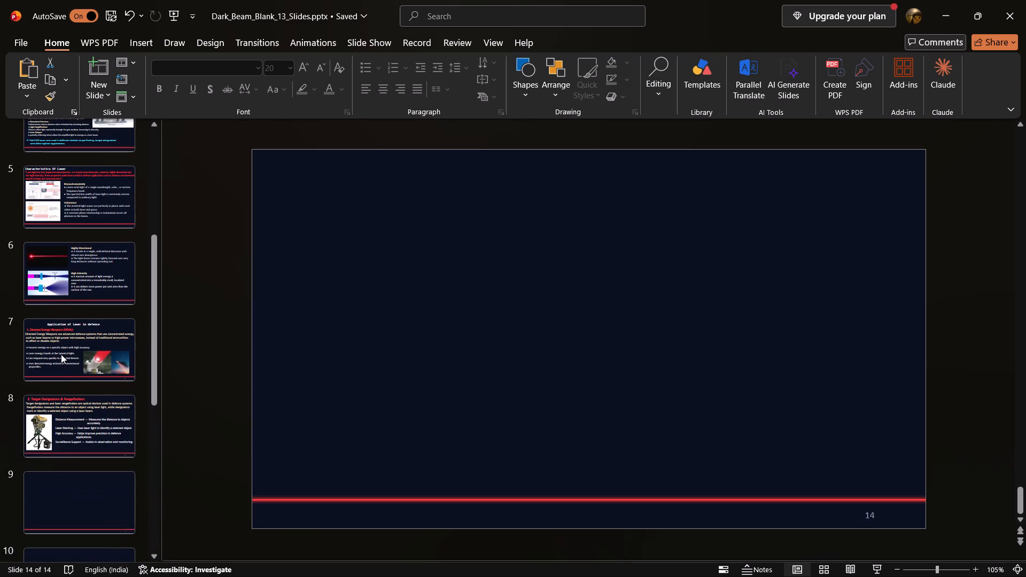
{"action": "scroll", "coordinate": [61, 354], "scroll_direction": "down", "scroll_amount": 1}
{"action": "left_click", "coordinate": [70, 399]}
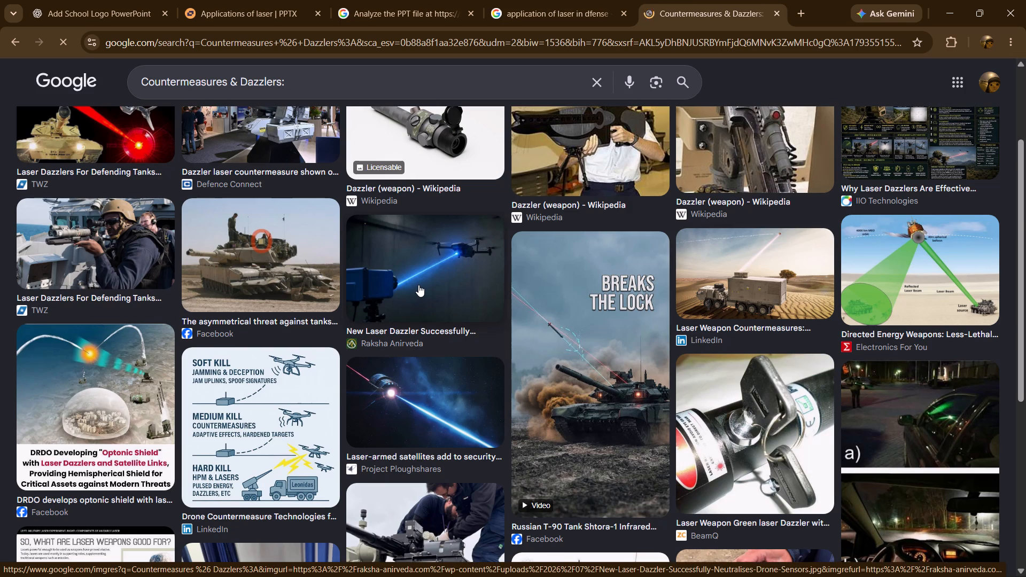
{"action": "scroll", "coordinate": [418, 285], "scroll_direction": "down", "scroll_amount": 2}
{"action": "scroll", "coordinate": [377, 143], "scroll_direction": "down", "scroll_amount": 1}
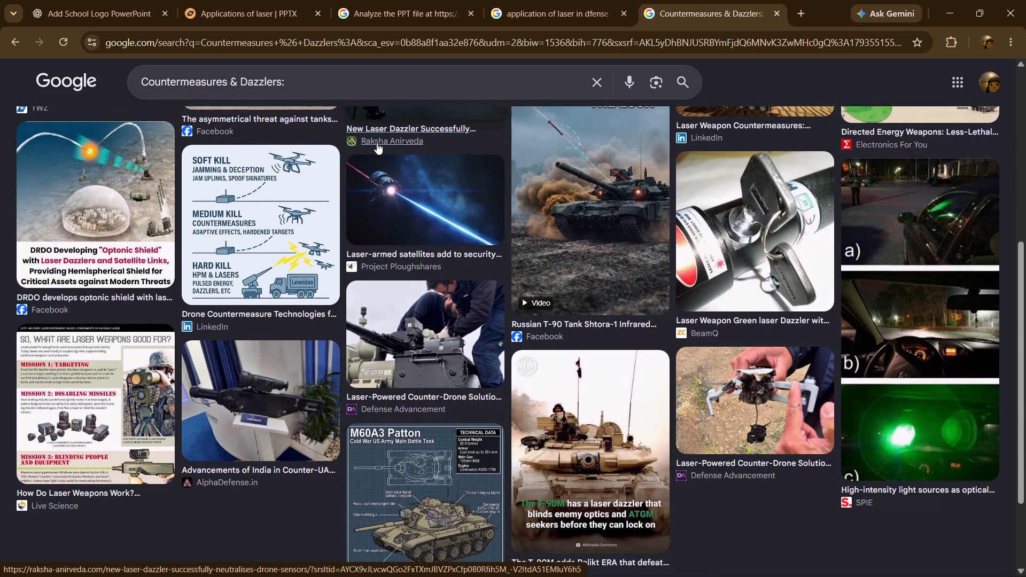
{"action": "scroll", "coordinate": [377, 143], "scroll_direction": "down", "scroll_amount": 1}
{"action": "scroll", "coordinate": [636, 393], "scroll_direction": "down", "scroll_amount": 2}
{"action": "scroll", "coordinate": [636, 393], "scroll_direction": "up", "scroll_amount": 7}
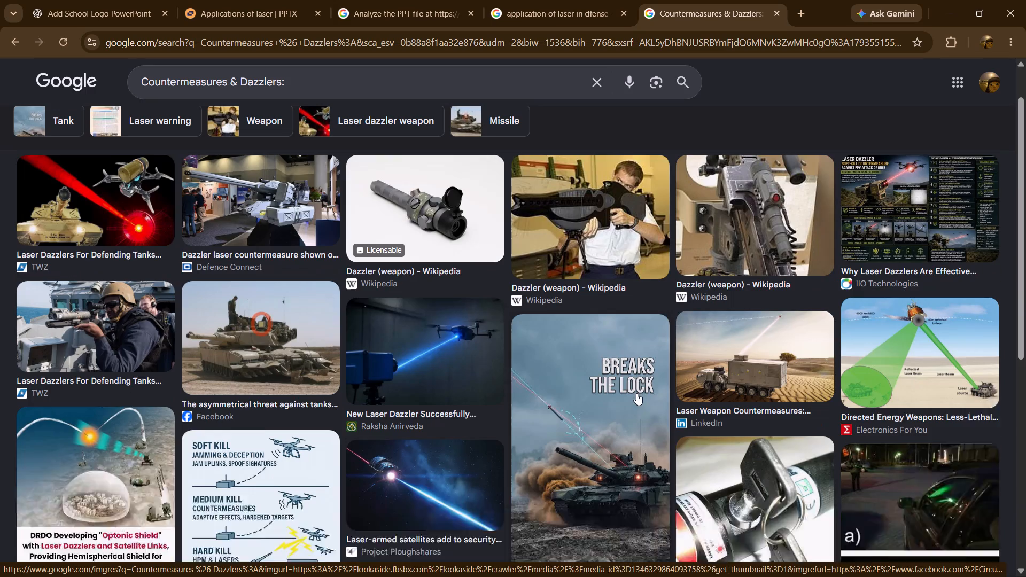
{"action": "scroll", "coordinate": [636, 393], "scroll_direction": "up", "scroll_amount": 2}
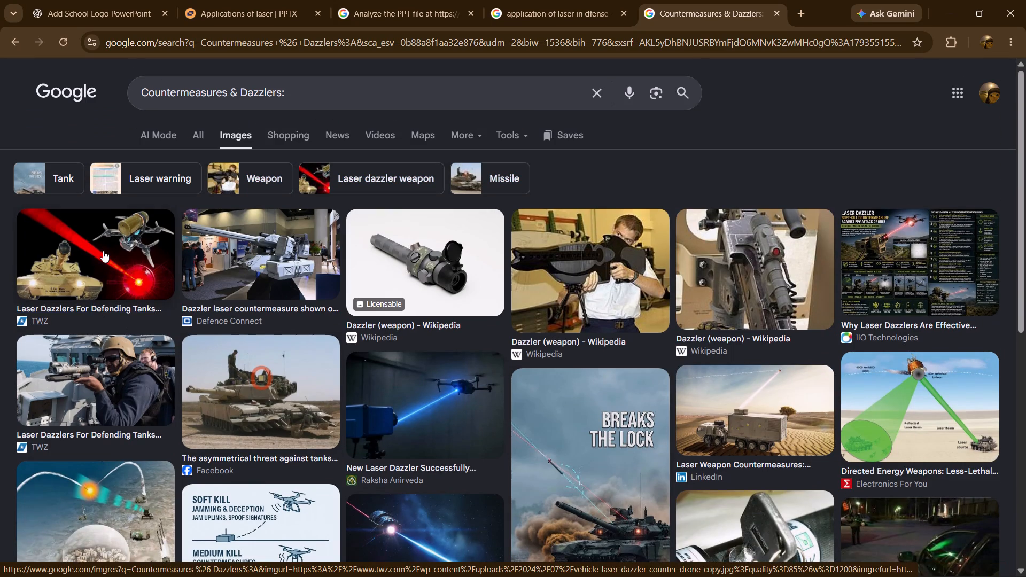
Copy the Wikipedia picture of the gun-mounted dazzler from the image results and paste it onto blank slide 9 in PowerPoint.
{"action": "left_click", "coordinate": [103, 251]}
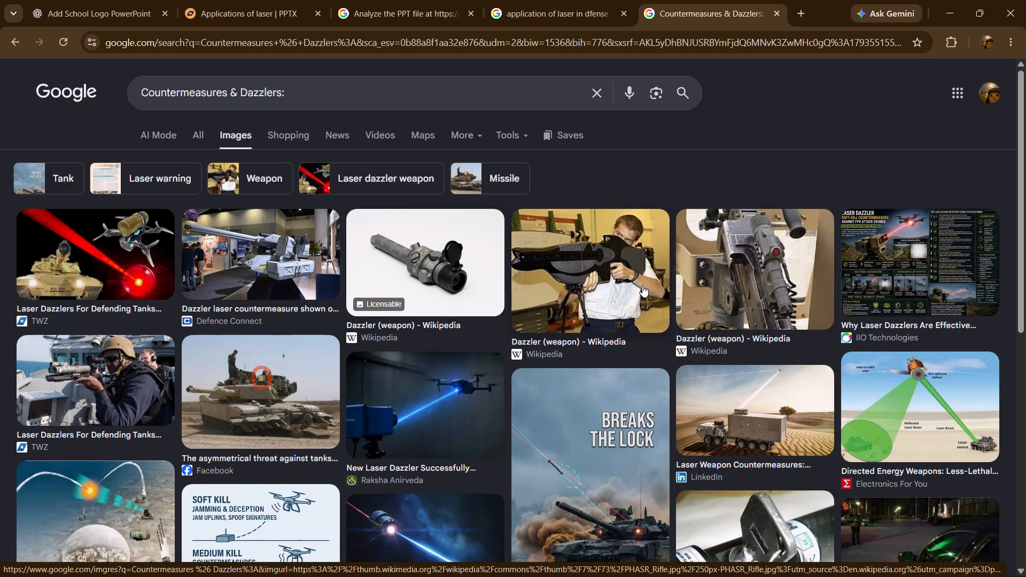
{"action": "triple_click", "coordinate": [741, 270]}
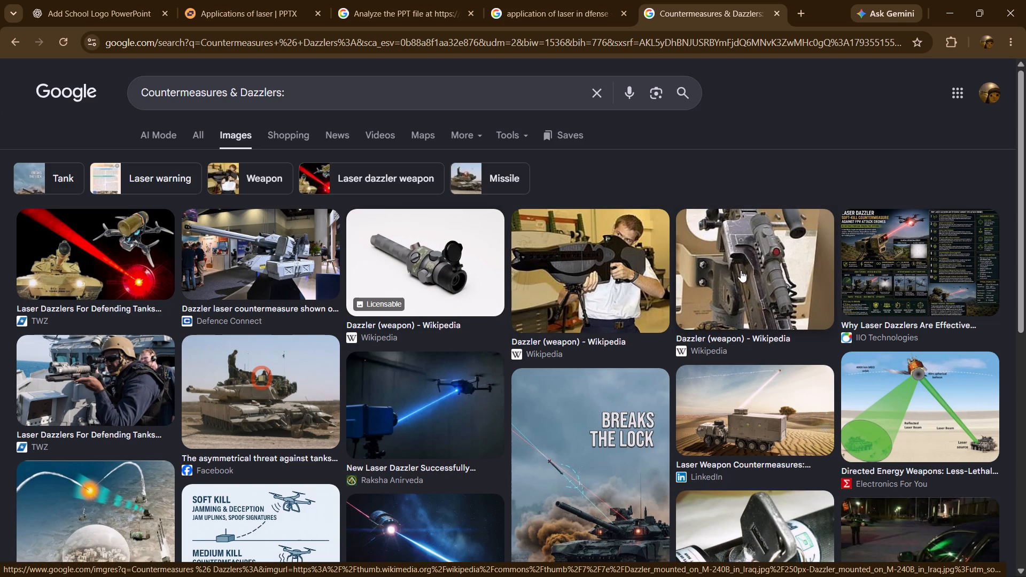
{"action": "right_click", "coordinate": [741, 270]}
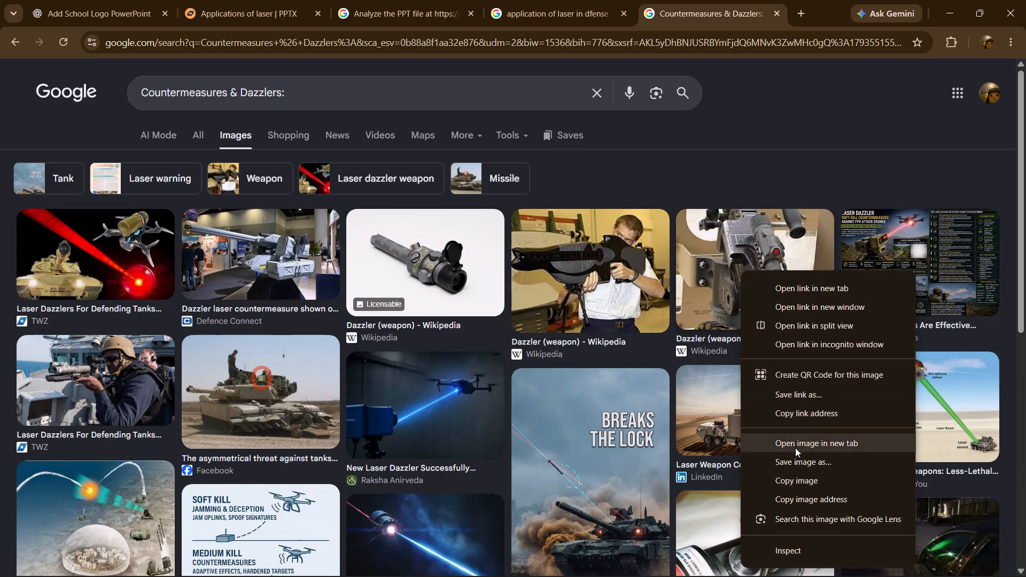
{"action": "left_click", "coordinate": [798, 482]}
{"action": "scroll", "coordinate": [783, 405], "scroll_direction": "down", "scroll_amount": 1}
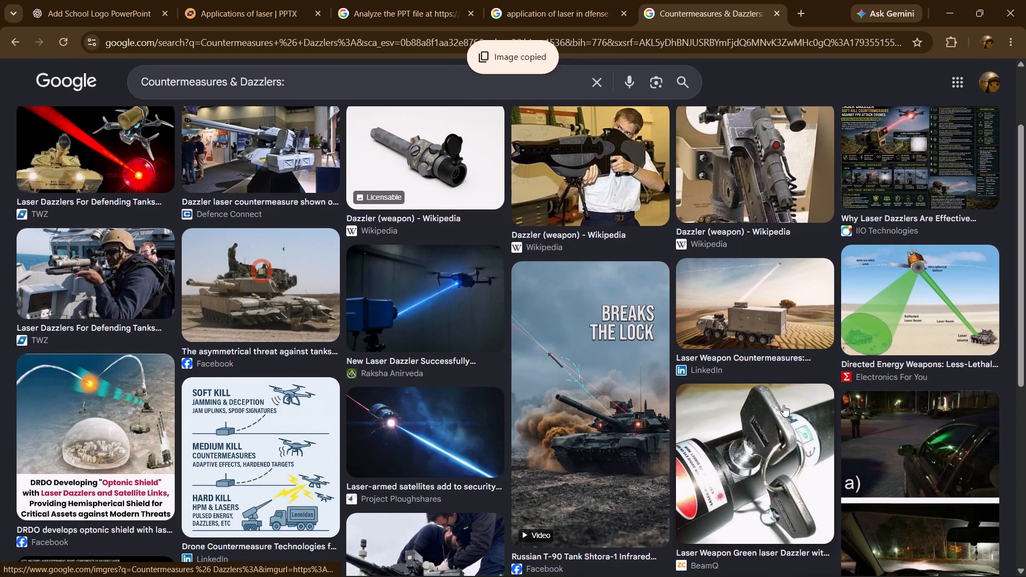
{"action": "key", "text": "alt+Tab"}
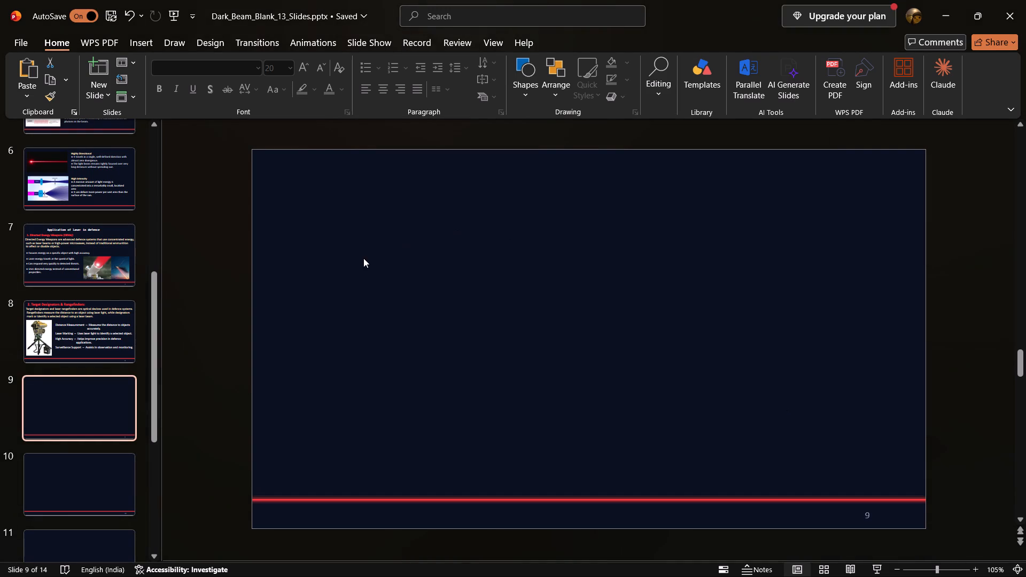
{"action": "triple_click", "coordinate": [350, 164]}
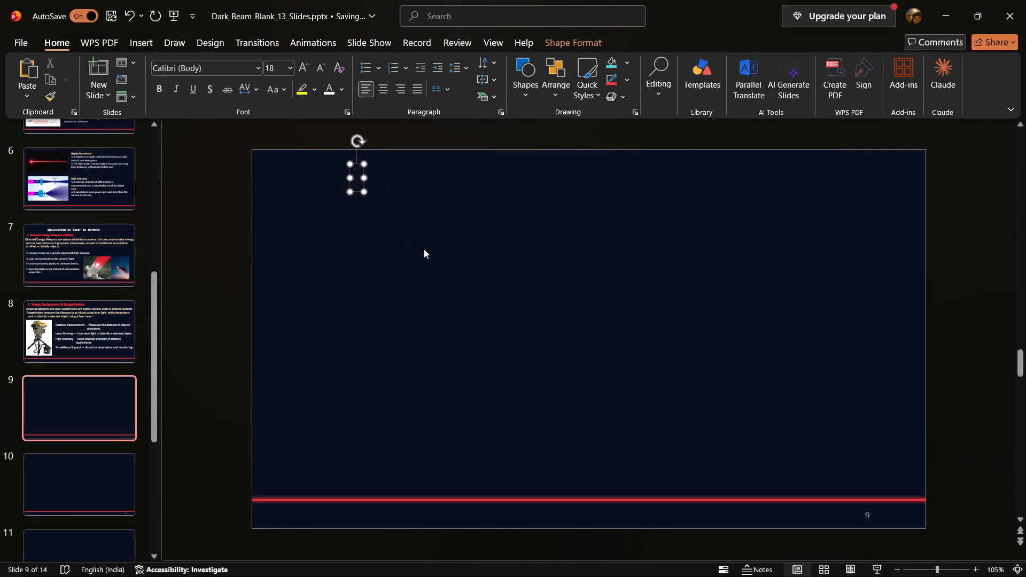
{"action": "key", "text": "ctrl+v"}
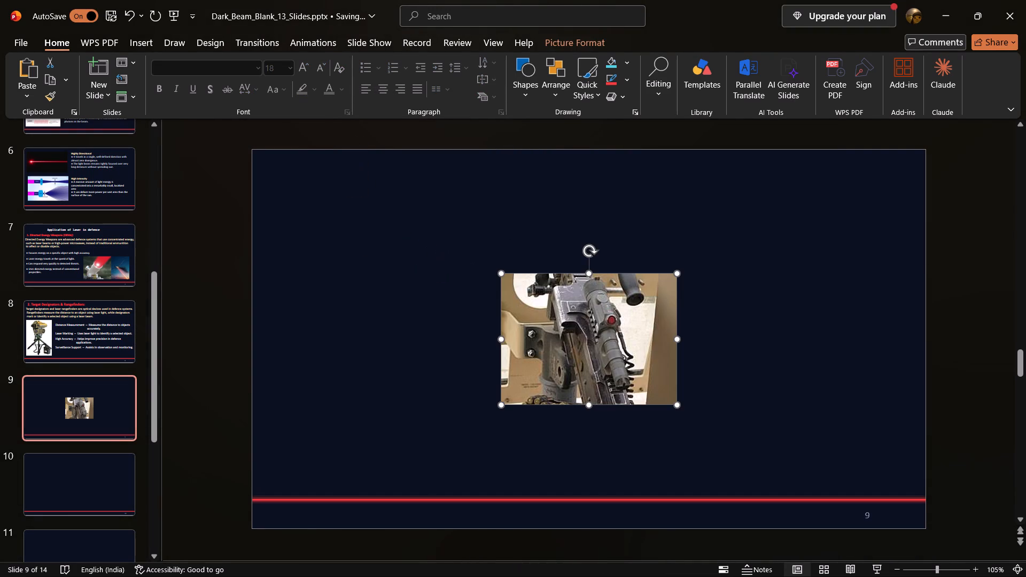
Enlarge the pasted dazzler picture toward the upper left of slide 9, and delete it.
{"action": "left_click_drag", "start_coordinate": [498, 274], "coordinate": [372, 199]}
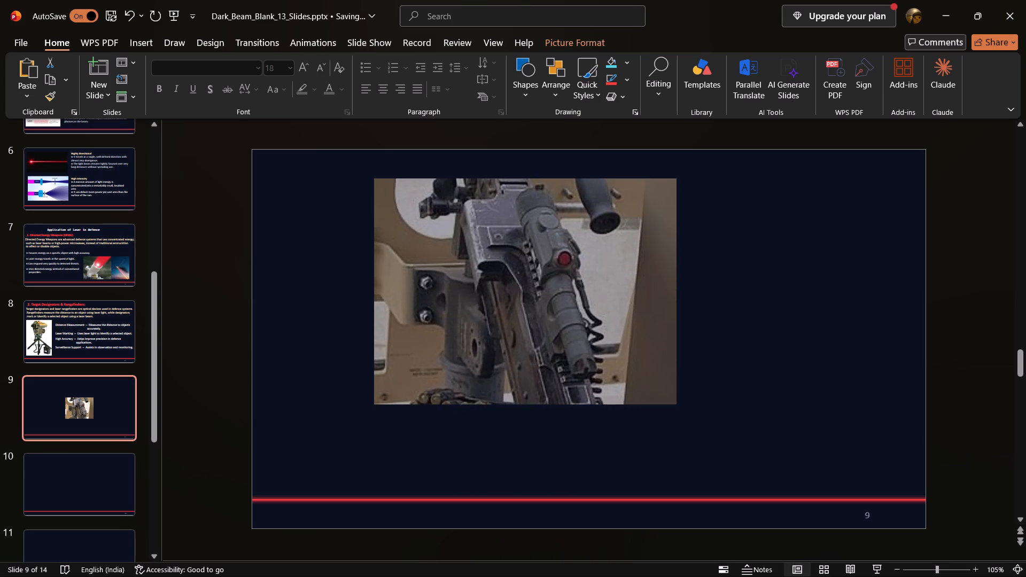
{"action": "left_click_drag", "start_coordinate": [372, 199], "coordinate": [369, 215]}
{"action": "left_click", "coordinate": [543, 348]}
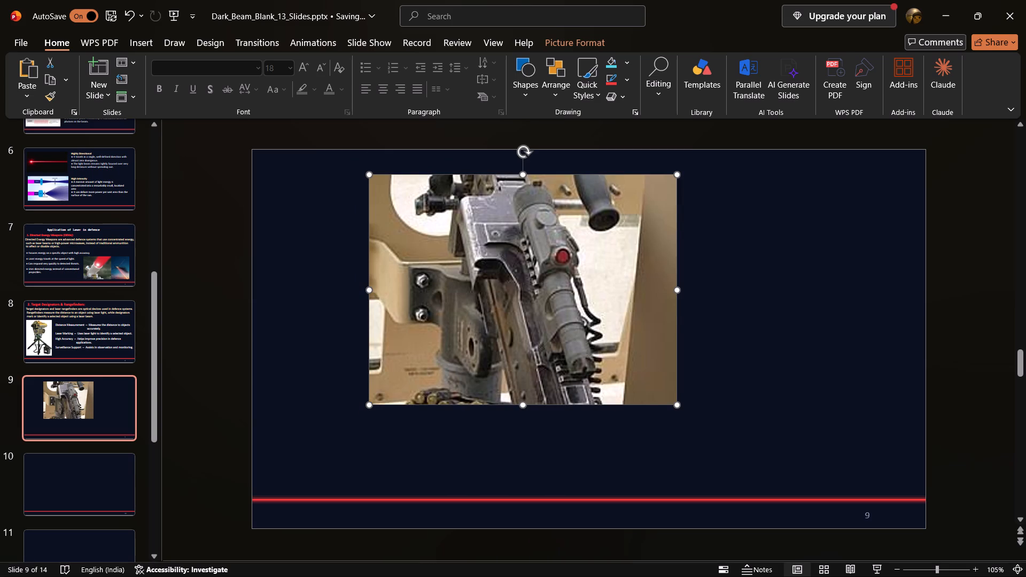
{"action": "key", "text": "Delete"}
Switch back to the image results in the browser and open the Wikipedia article "Dazzler (weapon)" behind the gun-mounted dazzler picture.
{"action": "key", "text": "alt+Tab"}
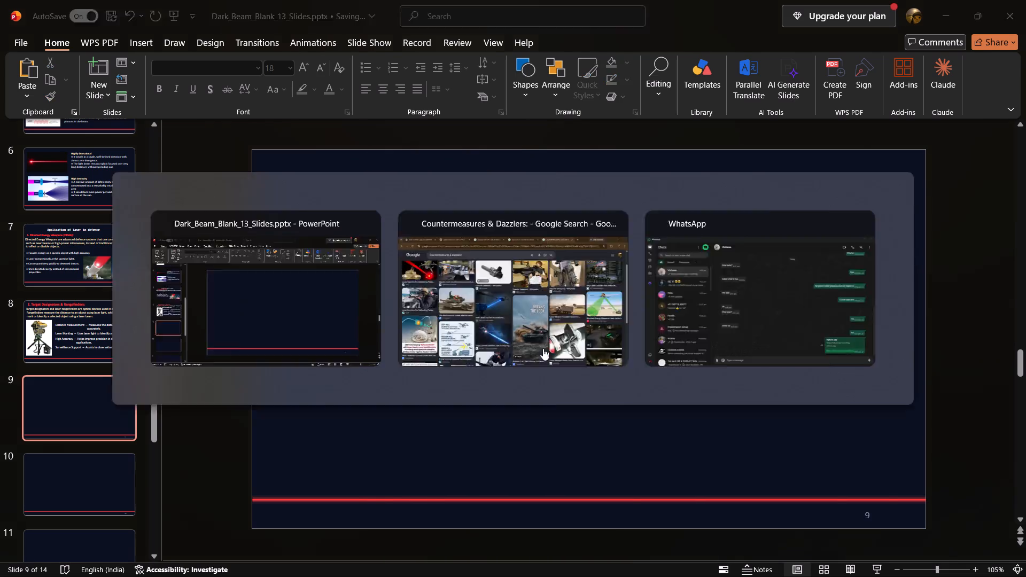
{"action": "scroll", "coordinate": [519, 237], "scroll_direction": "down", "scroll_amount": 1}
{"action": "double_click", "coordinate": [760, 126]}
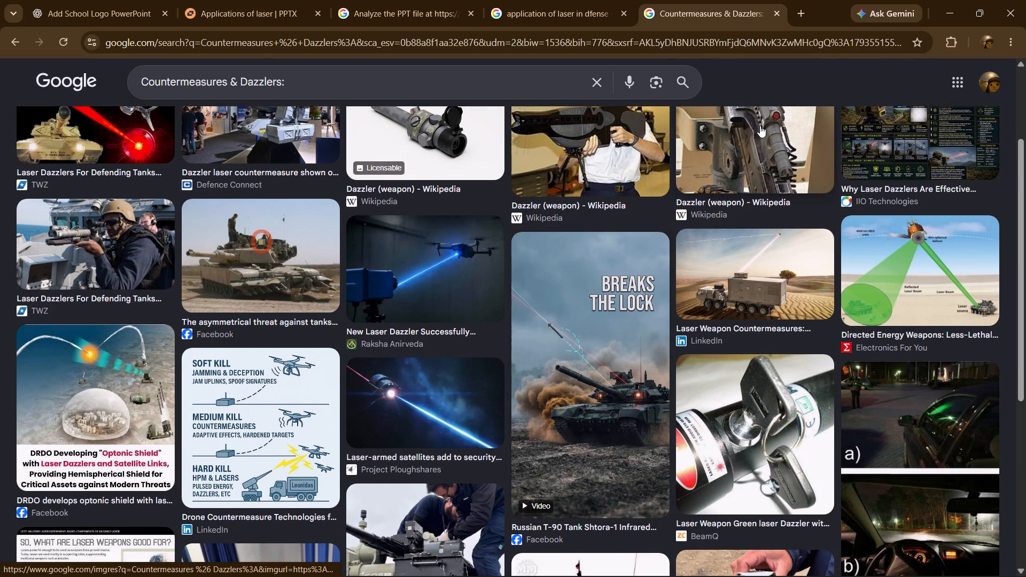
{"action": "triple_click", "coordinate": [760, 125]}
{"action": "left_click", "coordinate": [760, 125]}
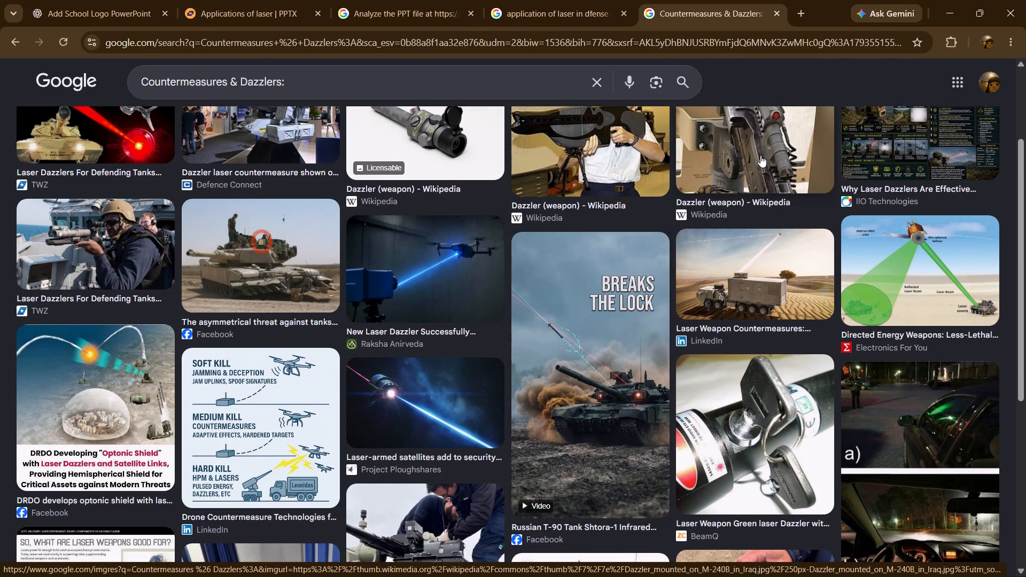
{"action": "left_click", "coordinate": [763, 198]}
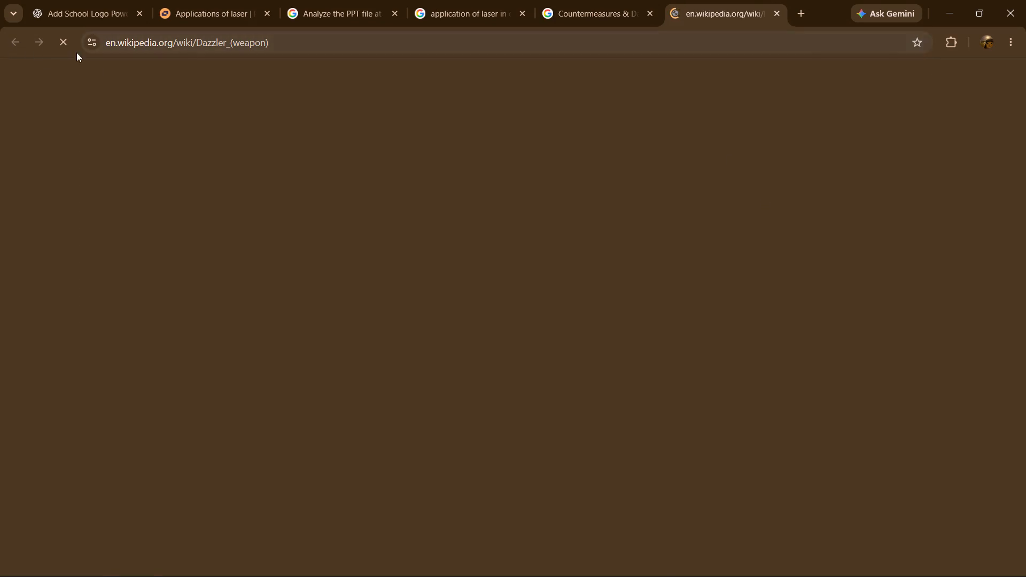
{"action": "left_click", "coordinate": [68, 41]}
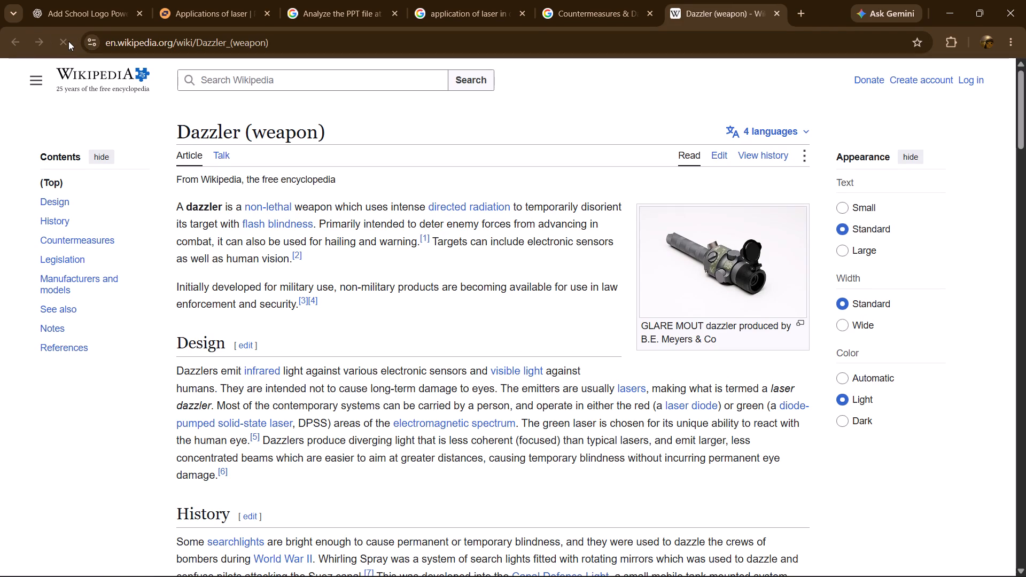
Return to the "Countermeasures & Dazzlers:" image results, look through them for another slide picture, and reload the page.
{"action": "left_click", "coordinate": [630, 0]}
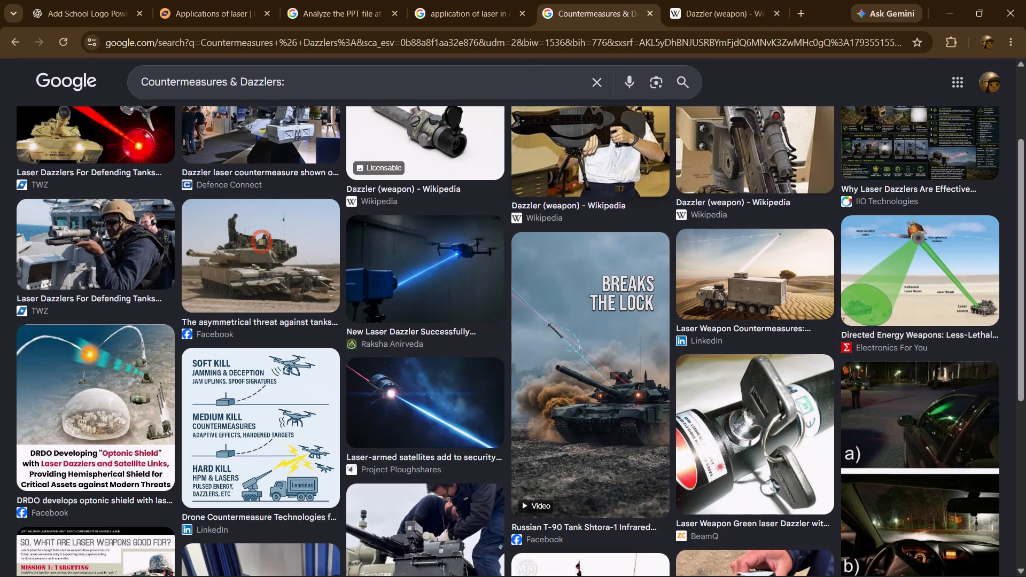
{"action": "scroll", "coordinate": [800, 277], "scroll_direction": "down", "scroll_amount": 2}
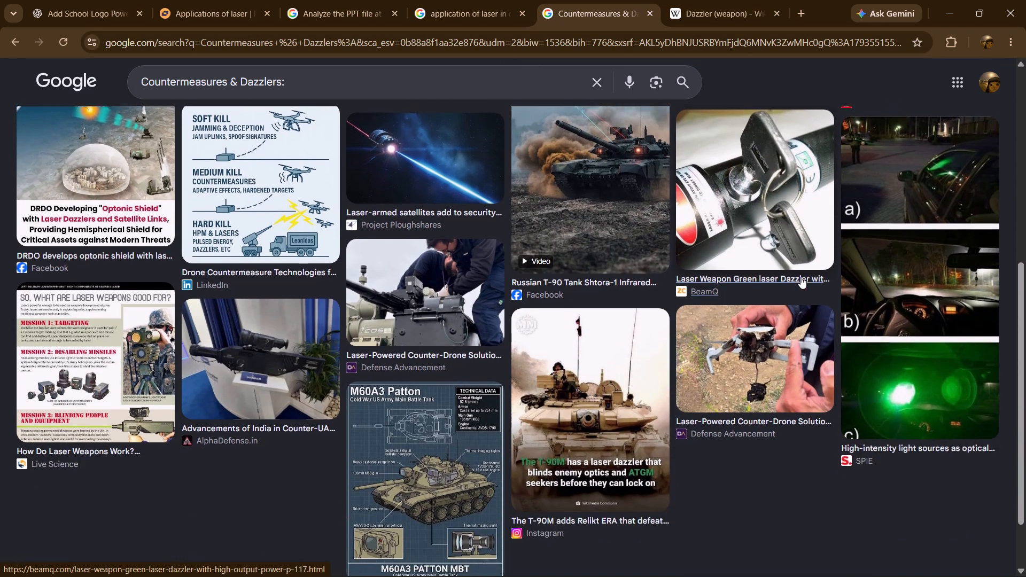
{"action": "scroll", "coordinate": [800, 277], "scroll_direction": "down", "scroll_amount": 3}
{"action": "scroll", "coordinate": [800, 277], "scroll_direction": "up", "scroll_amount": 3}
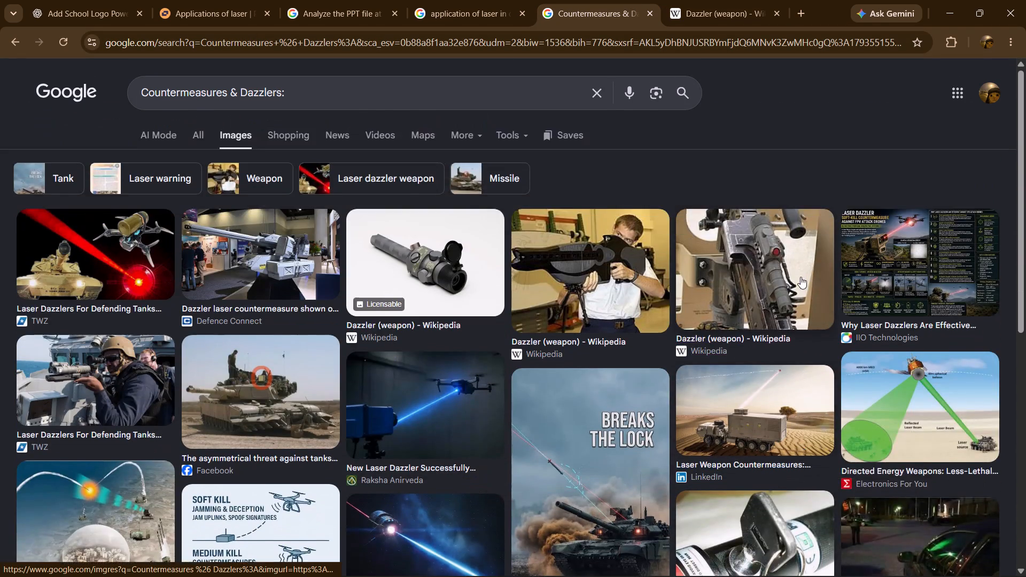
{"action": "scroll", "coordinate": [800, 277], "scroll_direction": "up", "scroll_amount": 2}
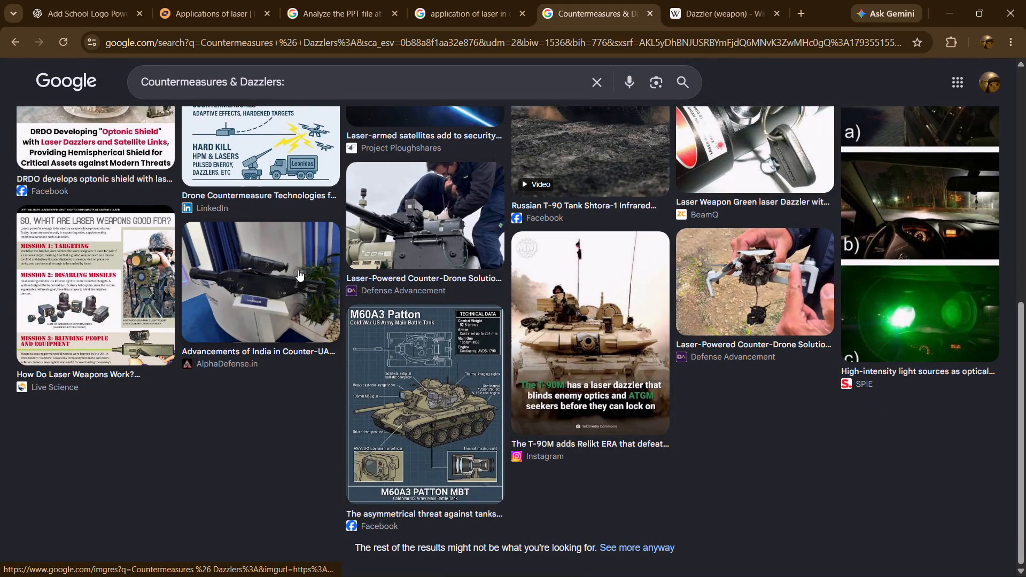
{"action": "left_click", "coordinate": [298, 270]}
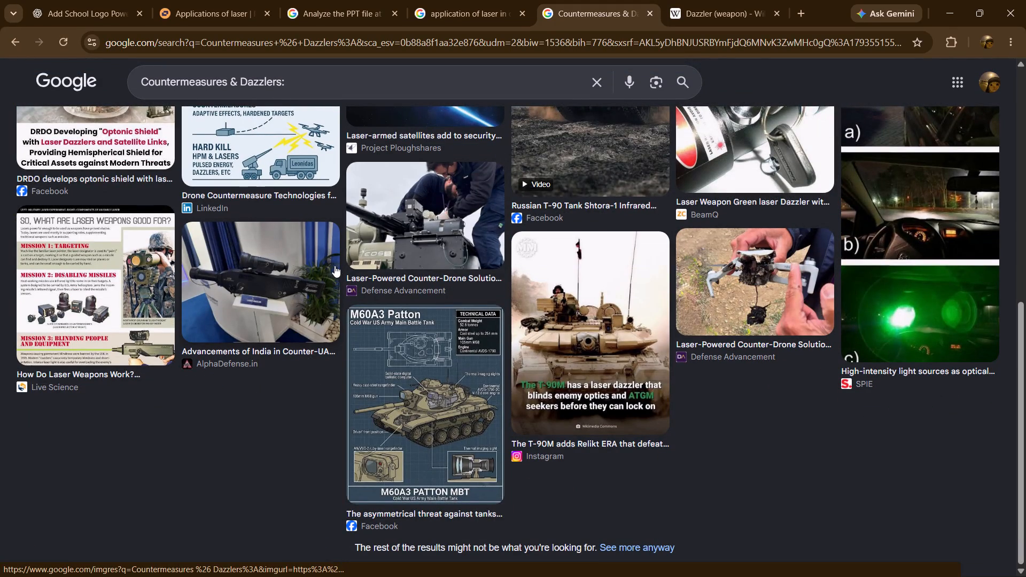
{"action": "left_click", "coordinate": [327, 266]}
{"action": "left_click", "coordinate": [330, 261]}
{"action": "left_click", "coordinate": [71, 35]}
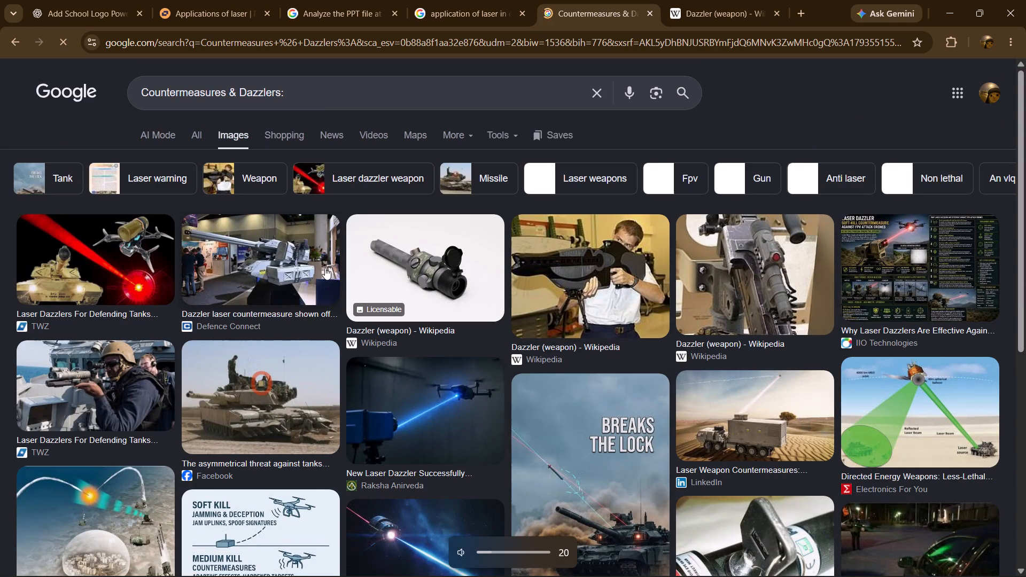
Open the preview of the Wikipedia rifle-mounted dazzler picture and close the extra Wikipedia article page opened from it.
{"action": "triple_click", "coordinate": [748, 271]}
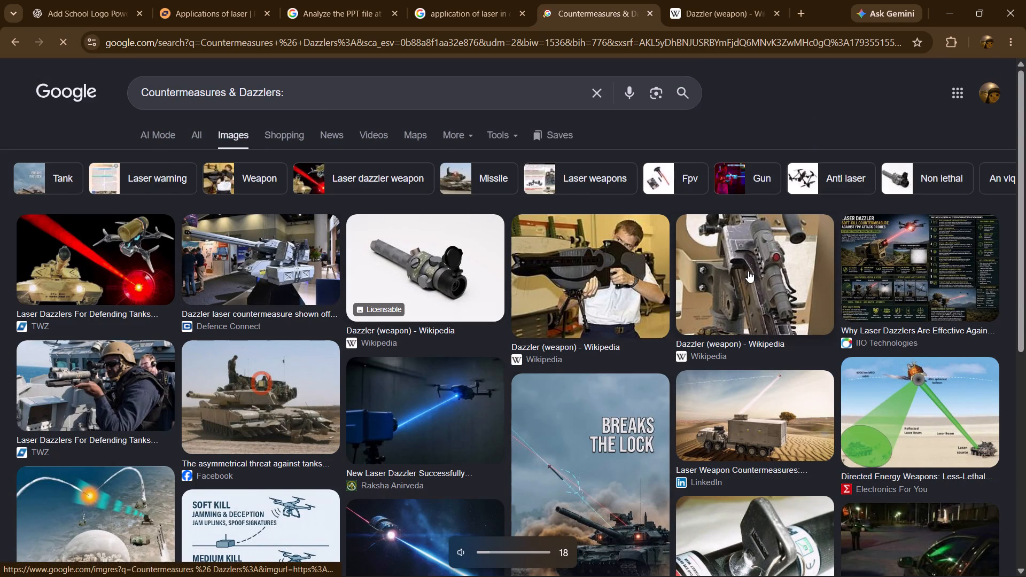
{"action": "left_click", "coordinate": [748, 271]}
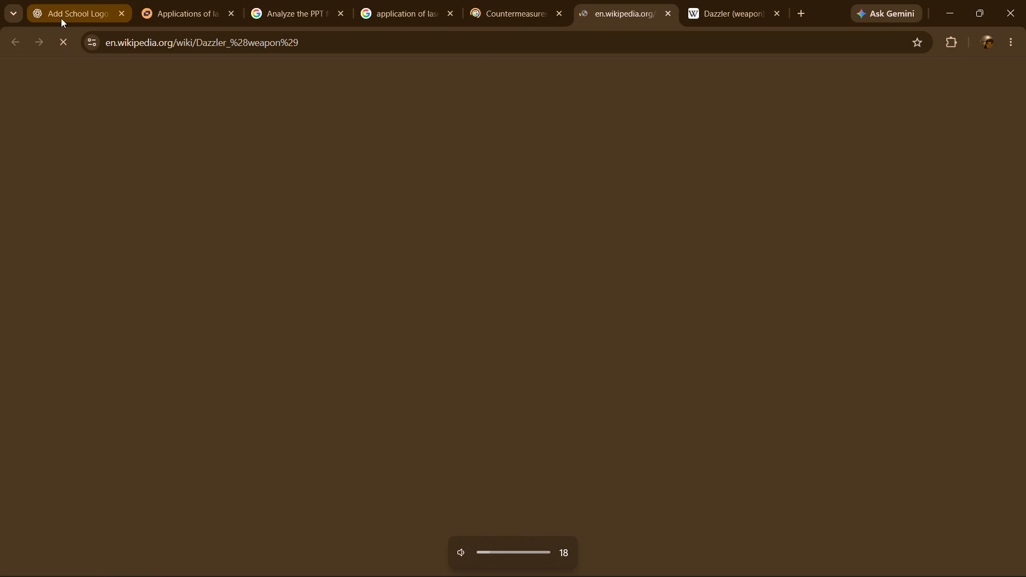
{"action": "left_click", "coordinate": [61, 38]}
{"action": "left_click", "coordinate": [514, 0]}
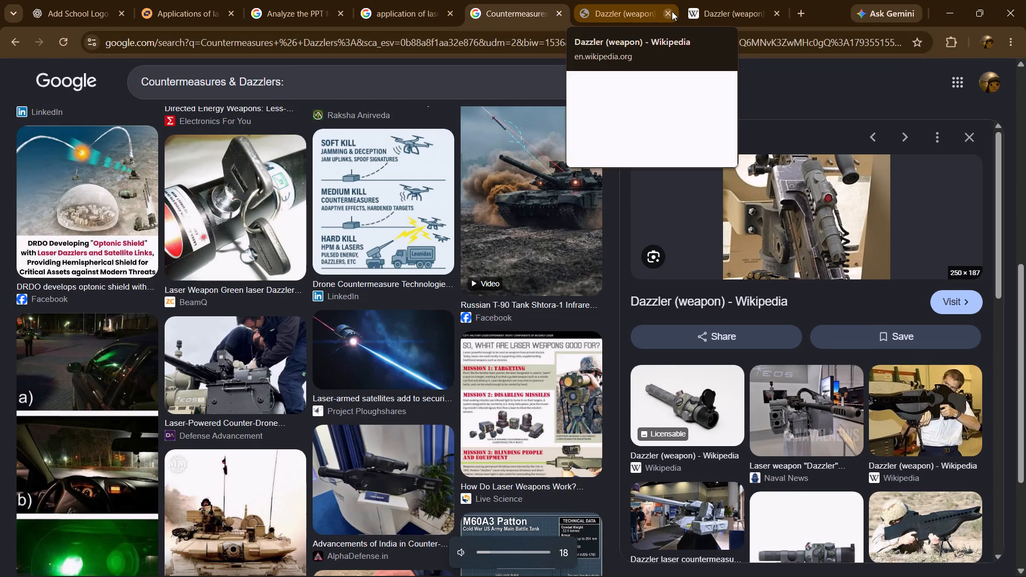
{"action": "left_click", "coordinate": [672, 11]}
Copy the Naval News picture of the EOS laser "Dazzler" from the related images and paste it onto blank slide 9 in PowerPoint.
{"action": "scroll", "coordinate": [757, 403], "scroll_direction": "down", "scroll_amount": 2}
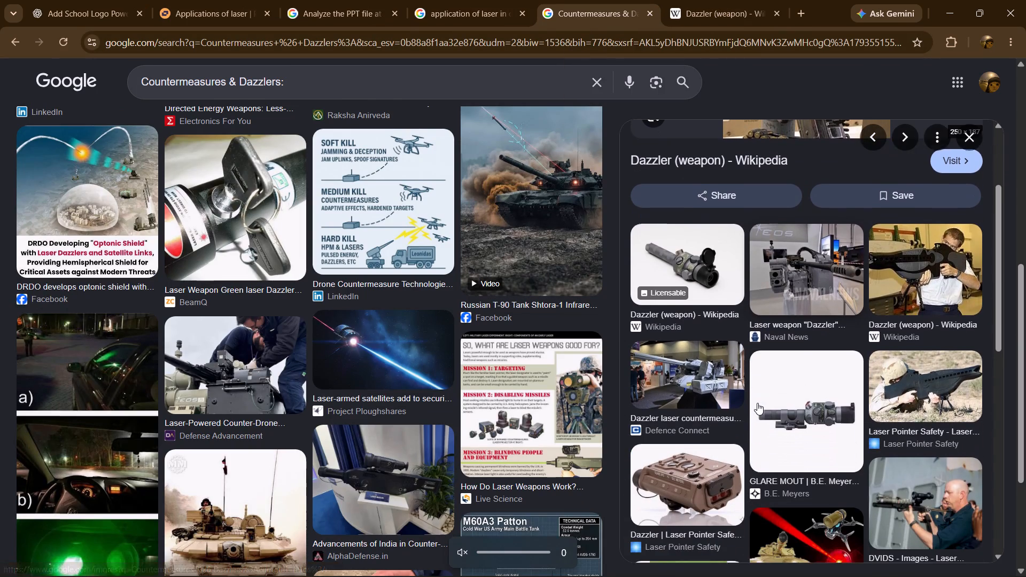
{"action": "scroll", "coordinate": [757, 403], "scroll_direction": "down", "scroll_amount": 2}
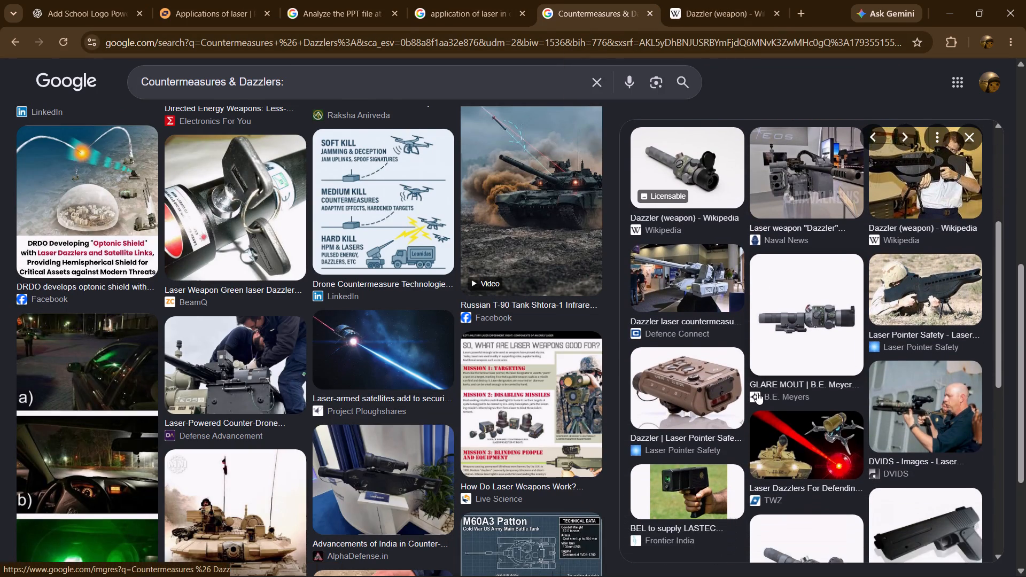
{"action": "scroll", "coordinate": [757, 393], "scroll_direction": "down", "scroll_amount": 1}
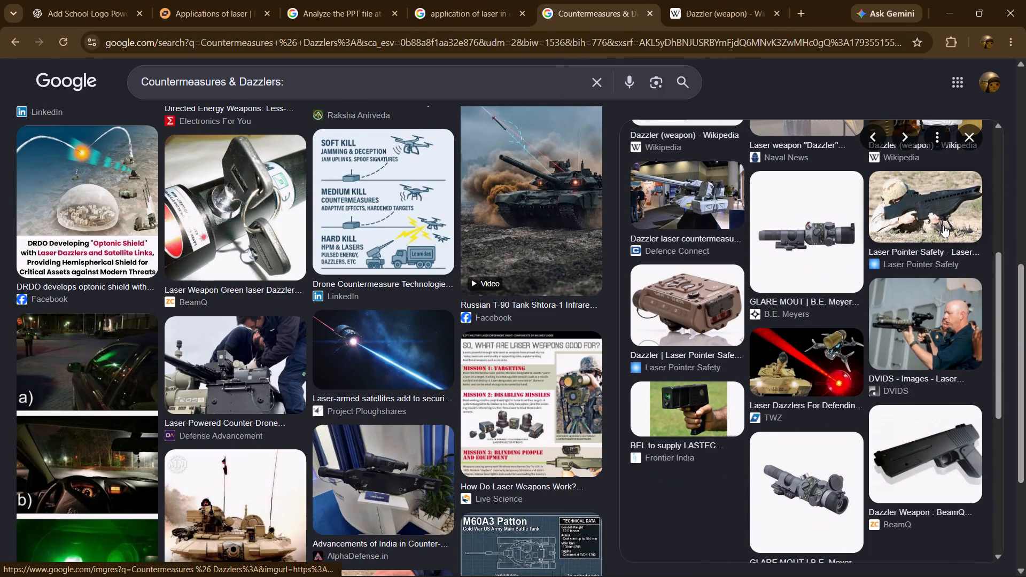
{"action": "scroll", "coordinate": [842, 233], "scroll_direction": "up", "scroll_amount": 1}
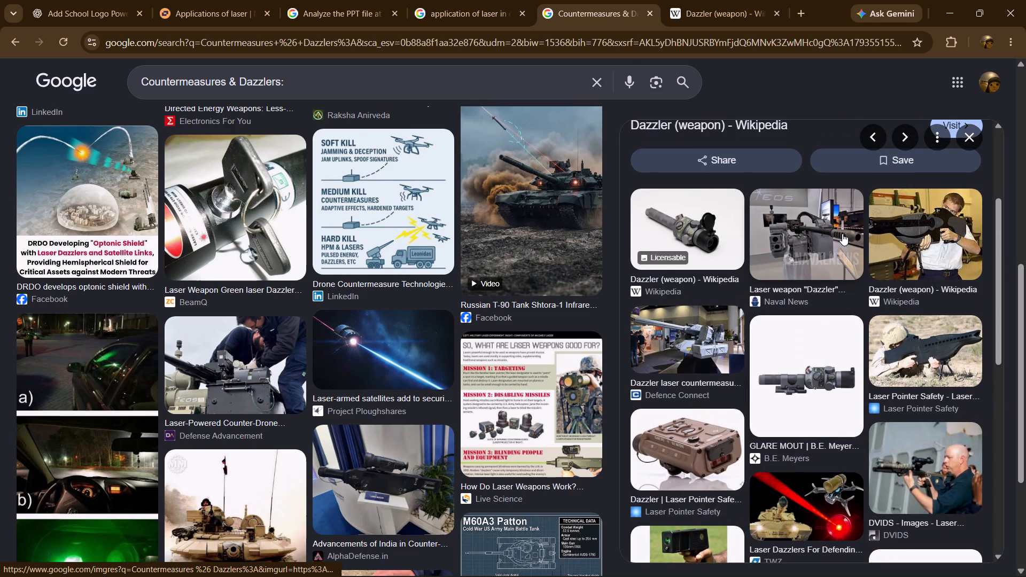
{"action": "left_click", "coordinate": [809, 248]}
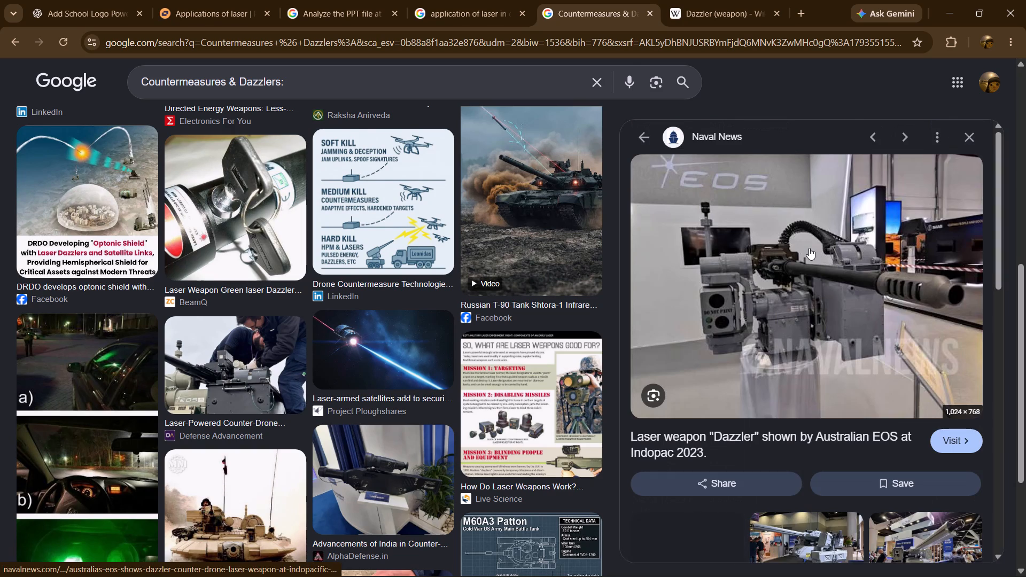
{"action": "right_click", "coordinate": [767, 299]}
{"action": "left_click", "coordinate": [840, 208]}
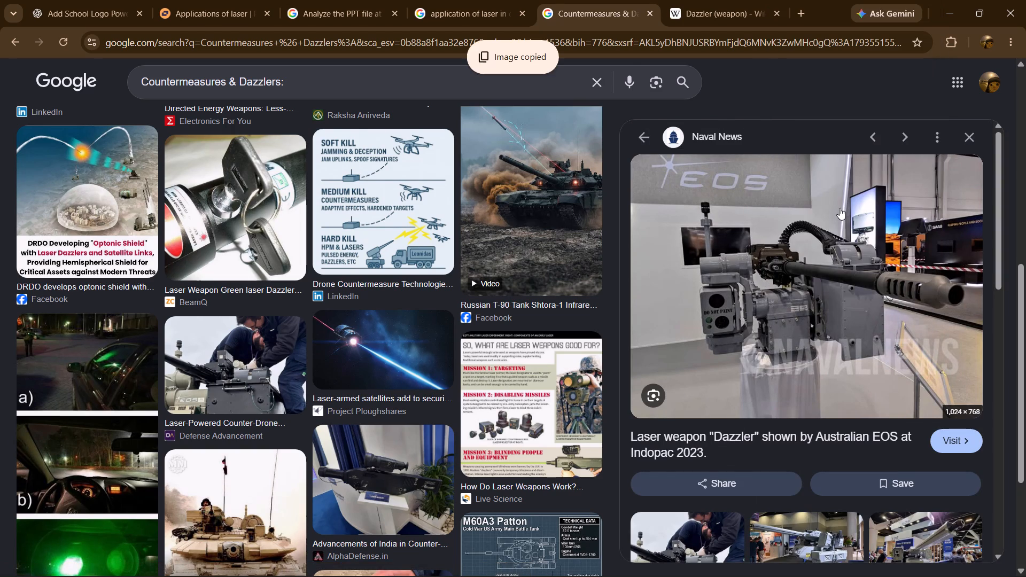
{"action": "key", "text": "alt+Tab"}
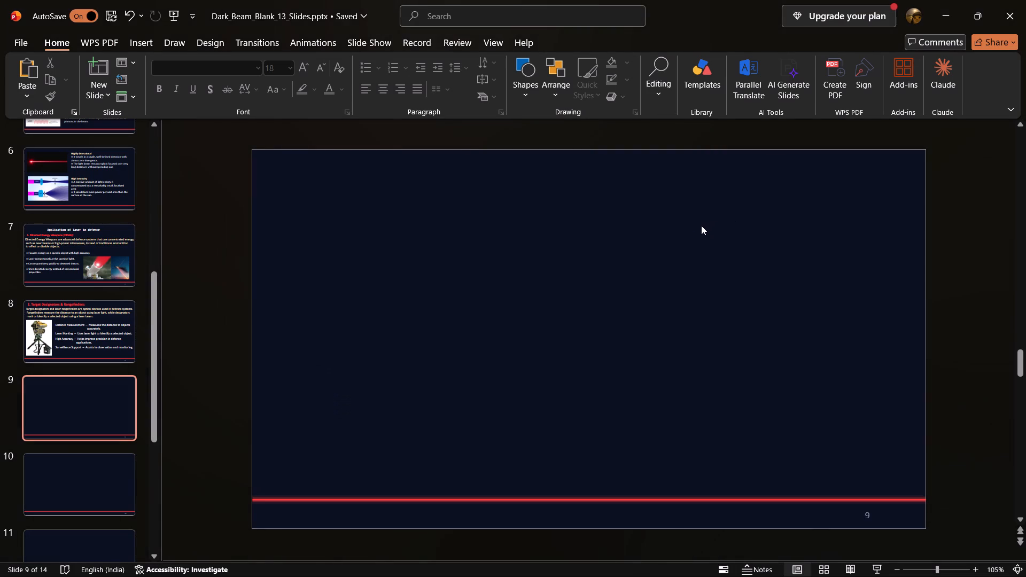
{"action": "key", "text": "ctrl+v"}
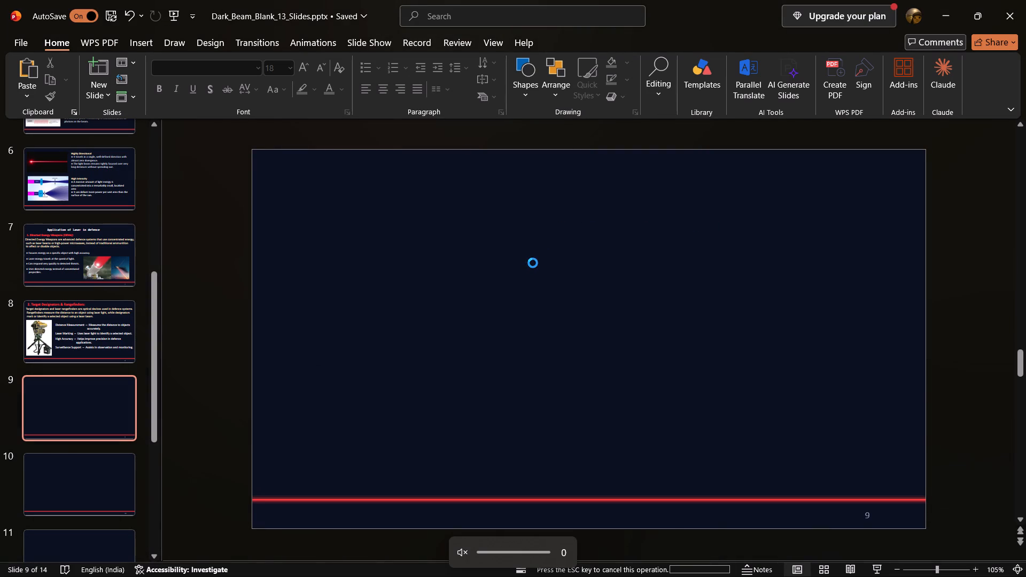
{"action": "key", "text": "ctrl+v"}
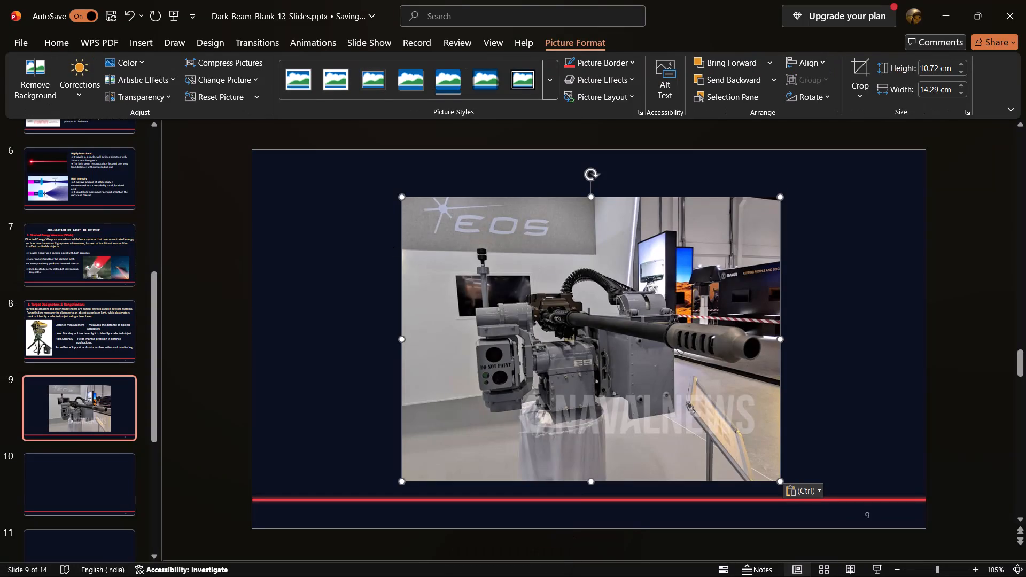
Shrink the front copy of the EOS dazzler picture on slide 9 and delete the full-size duplicate behind it.
{"action": "left_click_drag", "start_coordinate": [401, 195], "coordinate": [570, 312]}
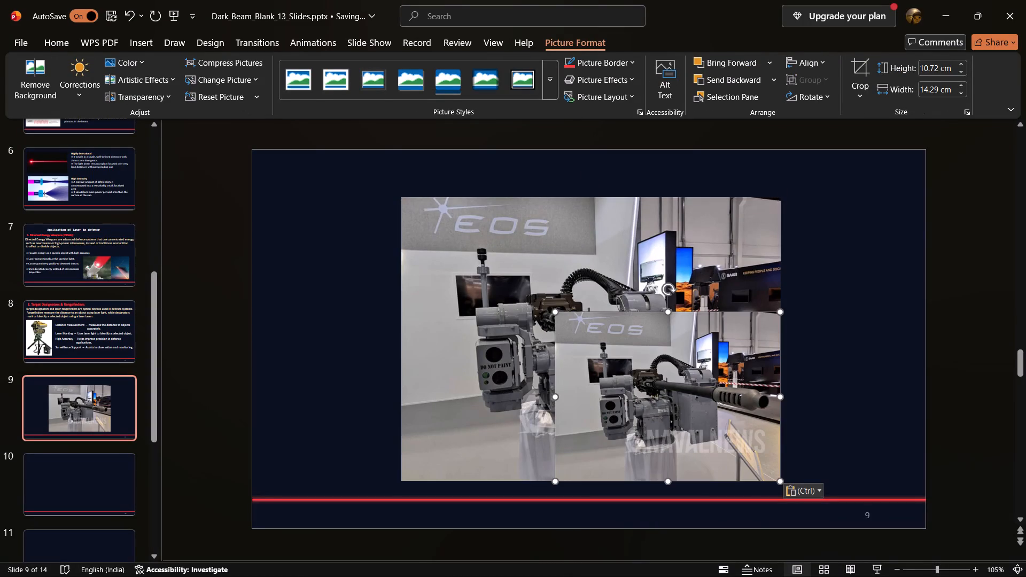
{"action": "left_click", "coordinate": [620, 246]}
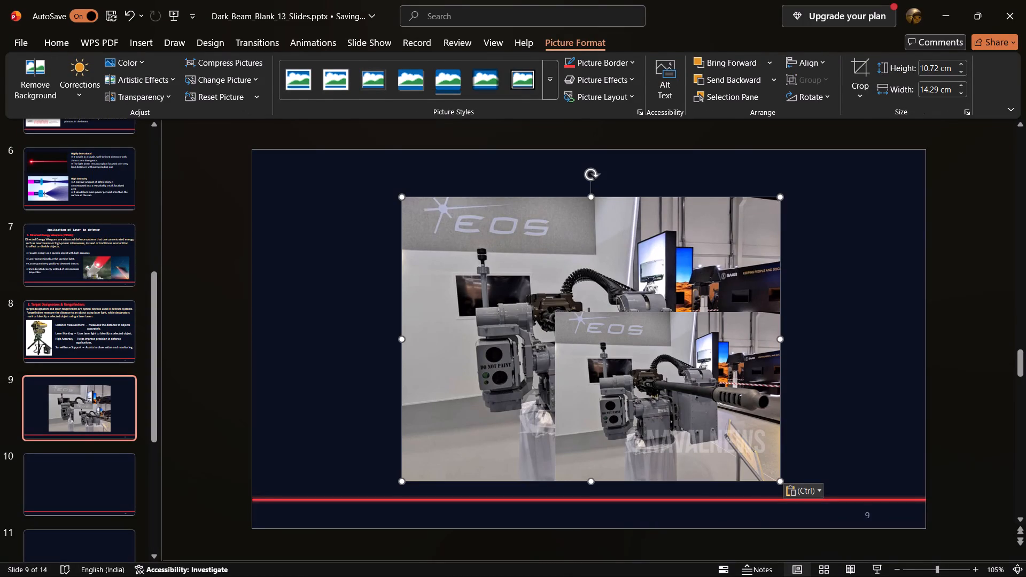
{"action": "key", "text": "Delete"}
Position the reduced EOS dazzler picture on the right side of slide 9, slightly above mid-height.
{"action": "left_click_drag", "start_coordinate": [607, 353], "coordinate": [721, 334]}
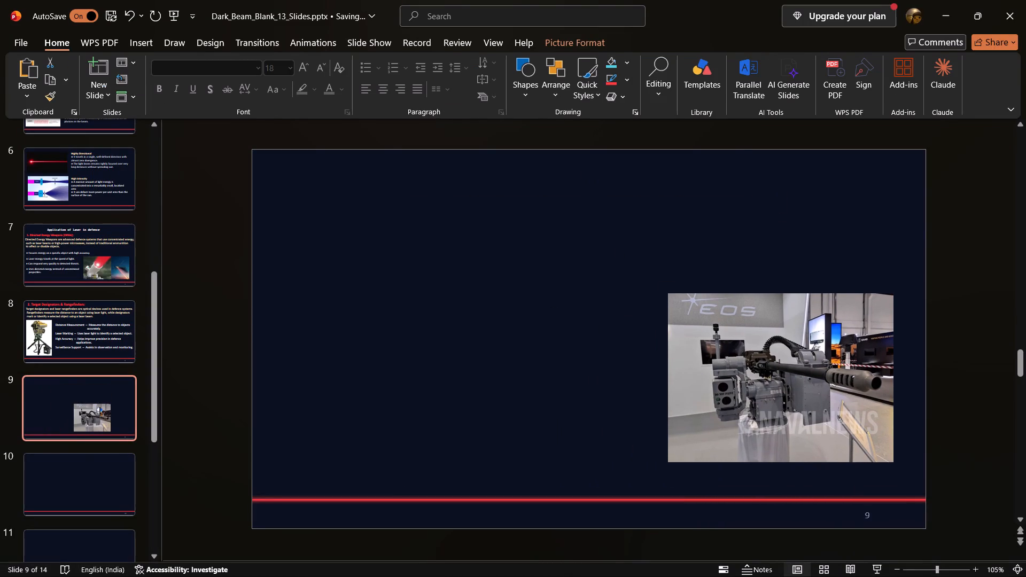
{"action": "left_click_drag", "start_coordinate": [721, 334], "coordinate": [296, 399]}
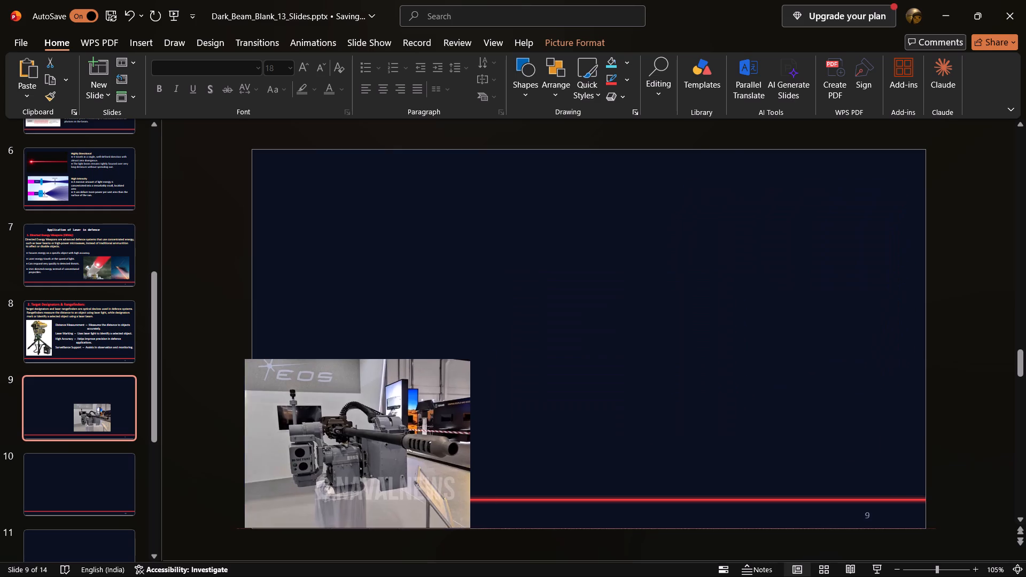
{"action": "left_click_drag", "start_coordinate": [296, 399], "coordinate": [760, 275]}
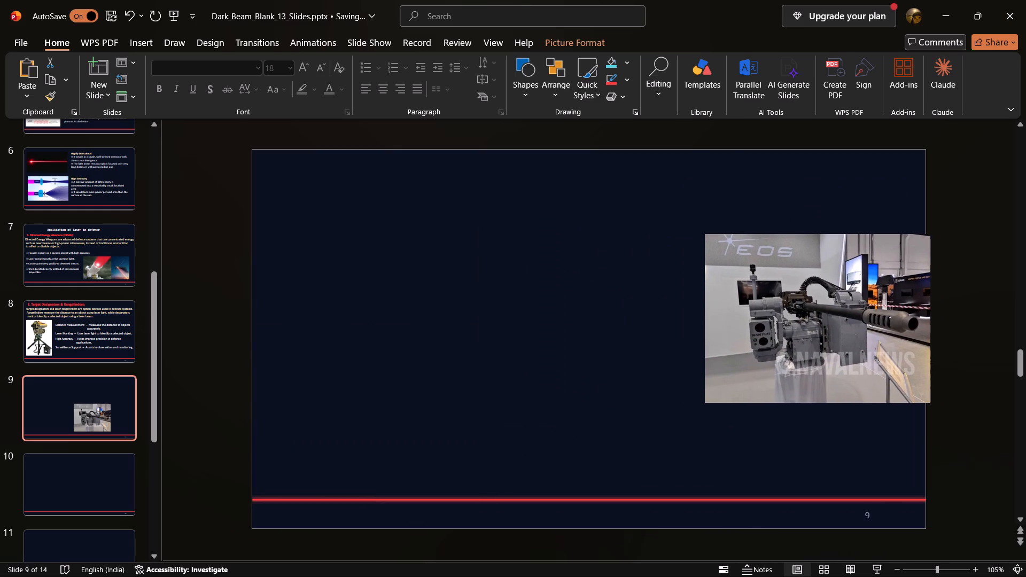
{"action": "left_click_drag", "start_coordinate": [760, 275], "coordinate": [724, 262]}
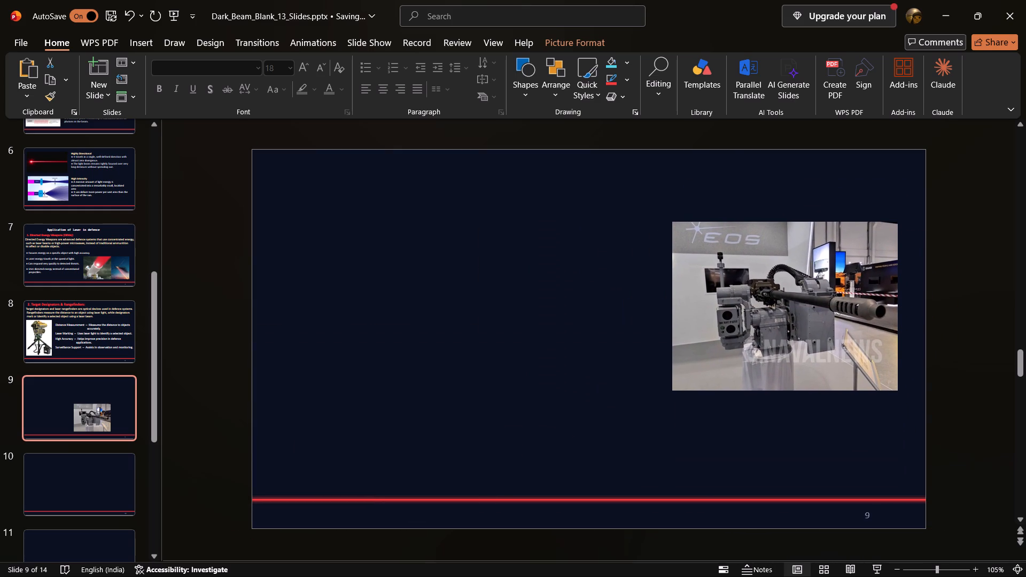
{"action": "left_click_drag", "start_coordinate": [724, 262], "coordinate": [724, 261]}
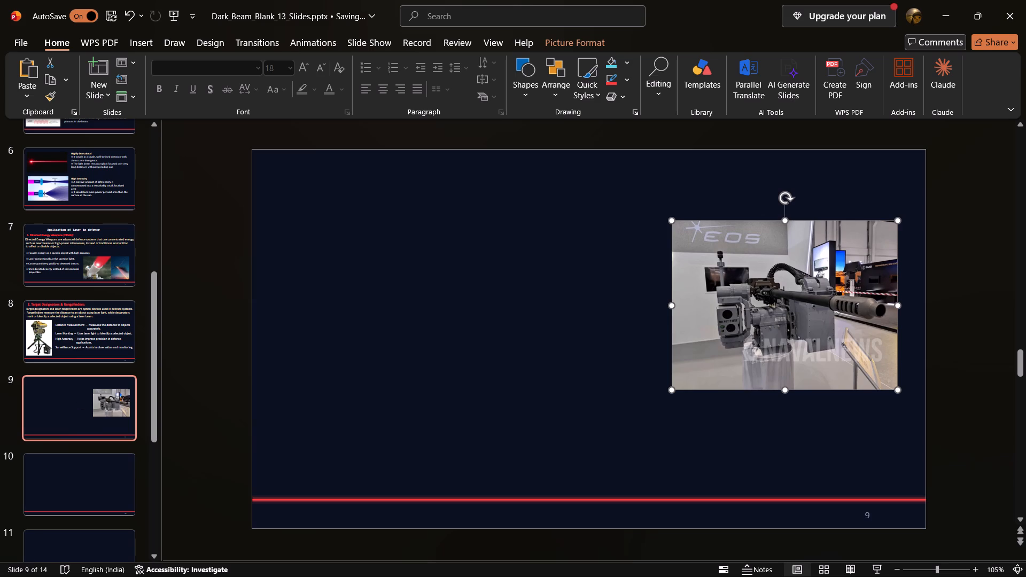
On slide 7, break the first bullet before "accuracy." and indent that word with spaces on the second line.
{"action": "left_click", "coordinate": [121, 251]}
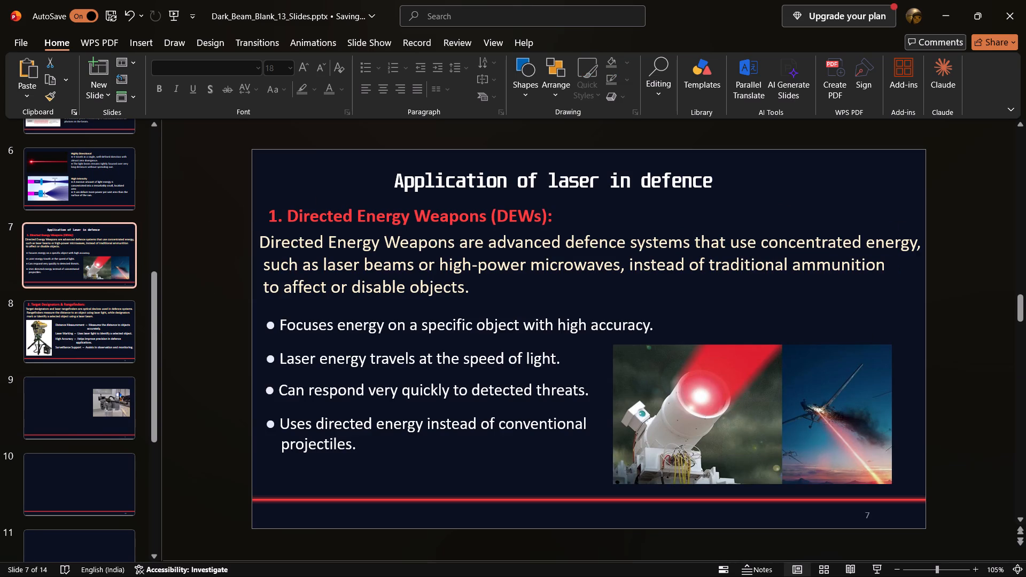
{"action": "left_click", "coordinate": [588, 324]}
{"action": "key", "text": "Return"}
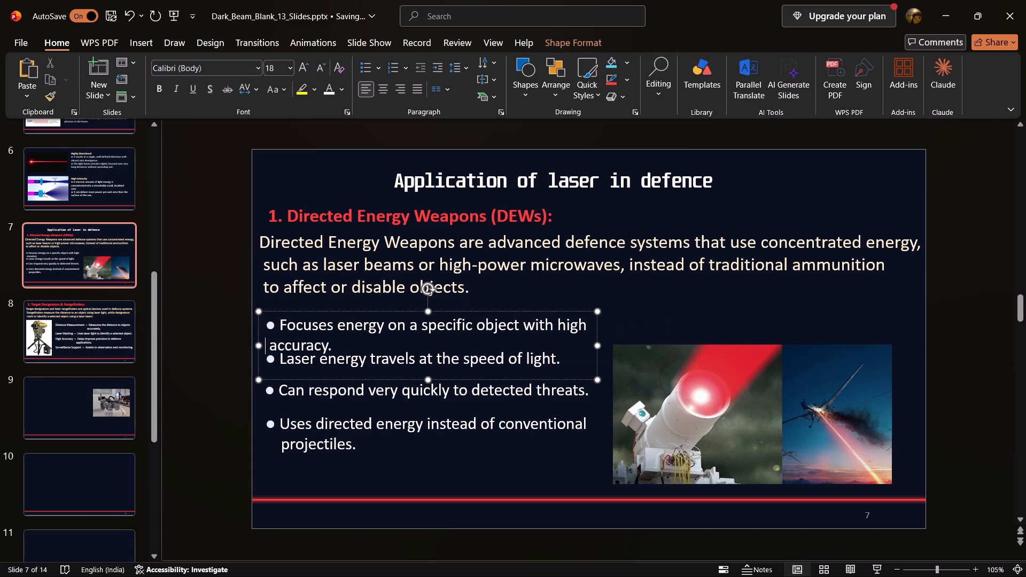
{"action": "left_click", "coordinate": [588, 324]}
{"action": "key", "text": "space"}
{"action": "key", "text": "Up"}
{"action": "key", "text": "space"}
{"action": "key", "text": "space"}
{"action": "key", "text": "space"}
{"action": "key", "text": "space"}
{"action": "key", "text": "space"}
{"action": "key", "text": "space"}
{"action": "key", "text": "space"}
{"action": "key", "text": "space"}
{"action": "key", "text": "space"}
{"action": "key", "text": "space"}
{"action": "key", "text": "space"}
{"action": "key", "text": "space"}
{"action": "key", "text": "space"}
{"action": "key", "text": "space"}
{"action": "key", "text": "space"}
{"action": "key", "text": "space"}
{"action": "key", "text": "space"}
{"action": "key", "text": "space"}
{"action": "key", "text": "space"}
{"action": "key", "text": "space"}
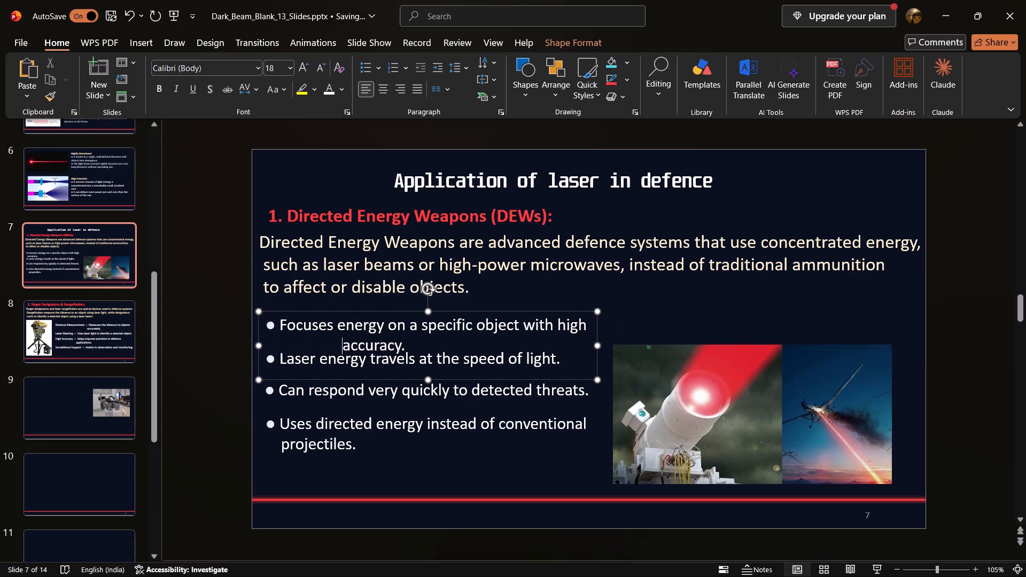
{"action": "key", "text": "space"}
{"action": "key", "text": "space"}
{"action": "key", "text": "space"}
{"action": "left_click", "coordinate": [514, 494]}
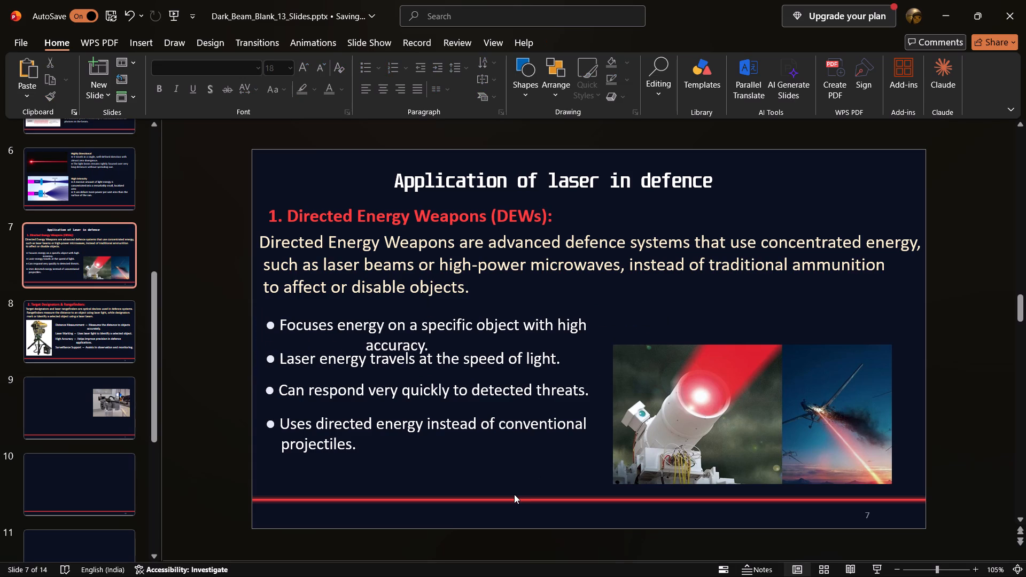
On slide 7, move the lower three bullet text boxes down to clear the wrapped word "accuracy.", keeping their bullets aligned.
{"action": "left_click", "coordinate": [452, 437]}
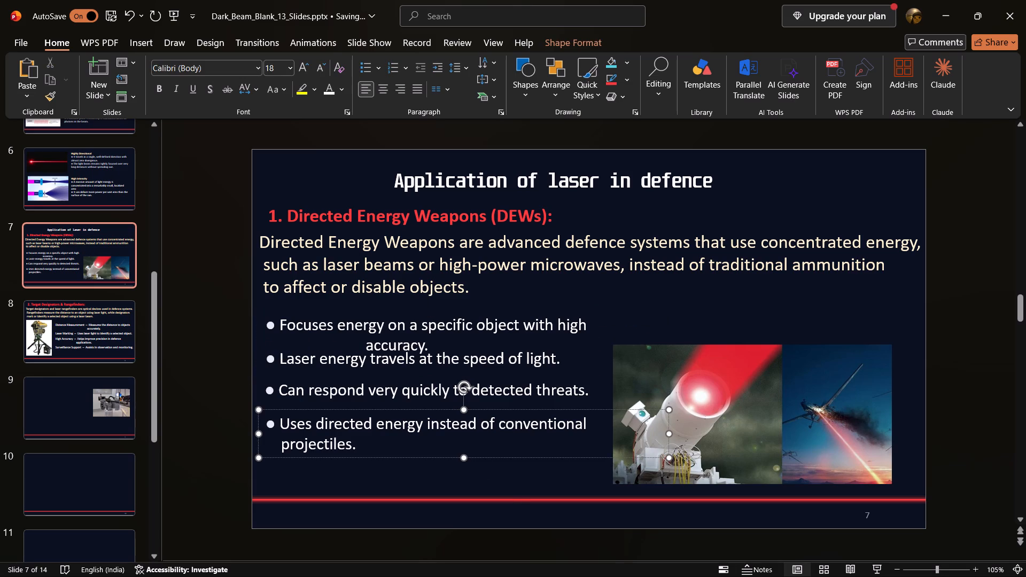
{"action": "left_click_drag", "start_coordinate": [419, 410], "coordinate": [420, 420]}
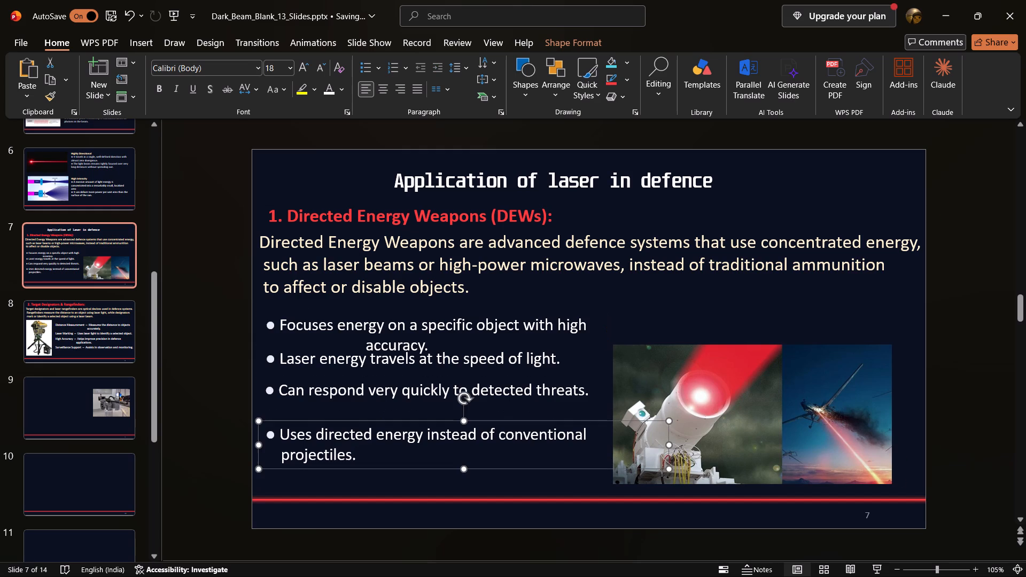
{"action": "left_click", "coordinate": [408, 402]}
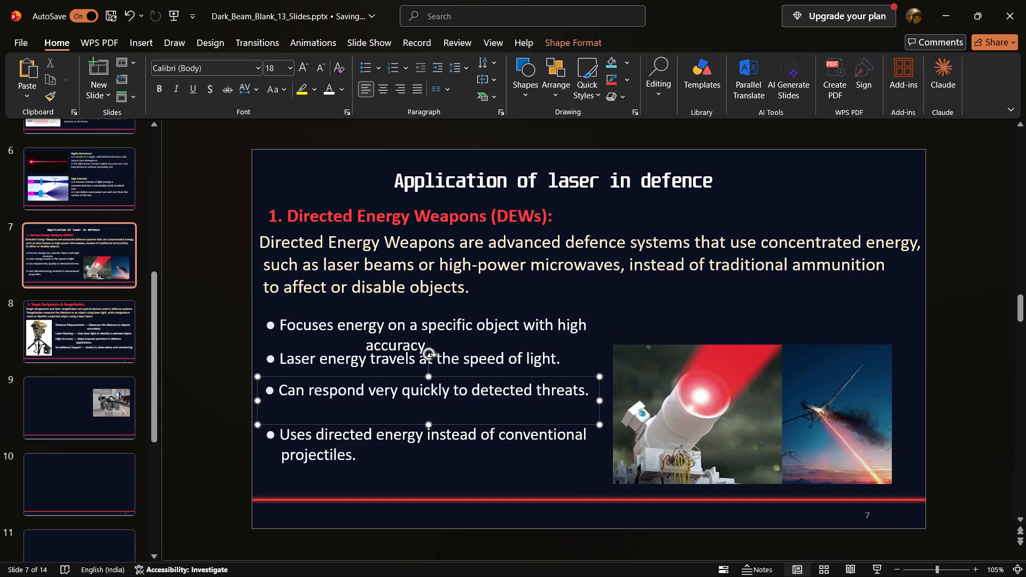
{"action": "left_click_drag", "start_coordinate": [406, 378], "coordinate": [407, 388]}
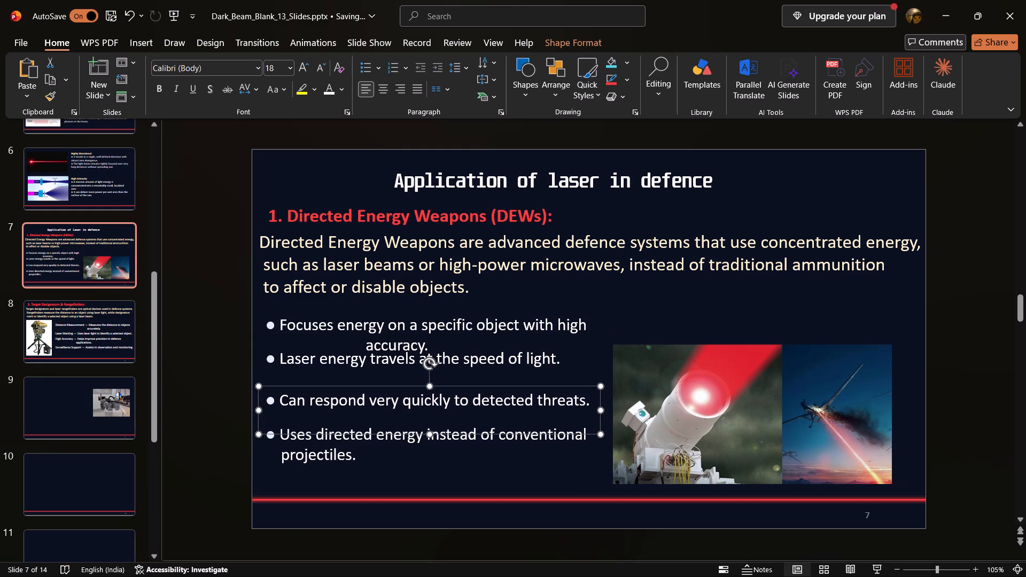
{"action": "left_click", "coordinate": [386, 362]}
{"action": "left_click_drag", "start_coordinate": [344, 343], "coordinate": [350, 355]}
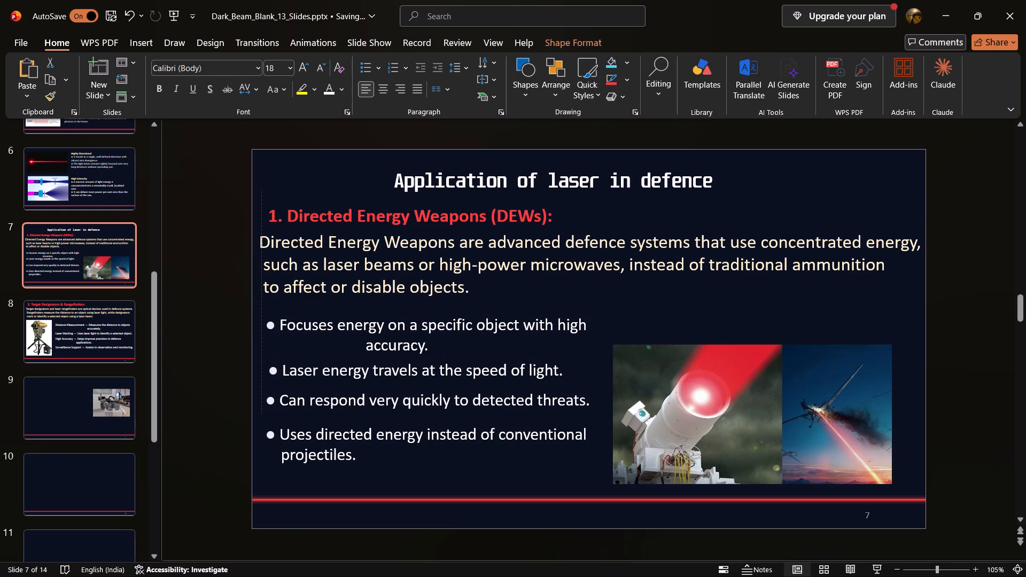
{"action": "left_click_drag", "start_coordinate": [350, 355], "coordinate": [345, 355]}
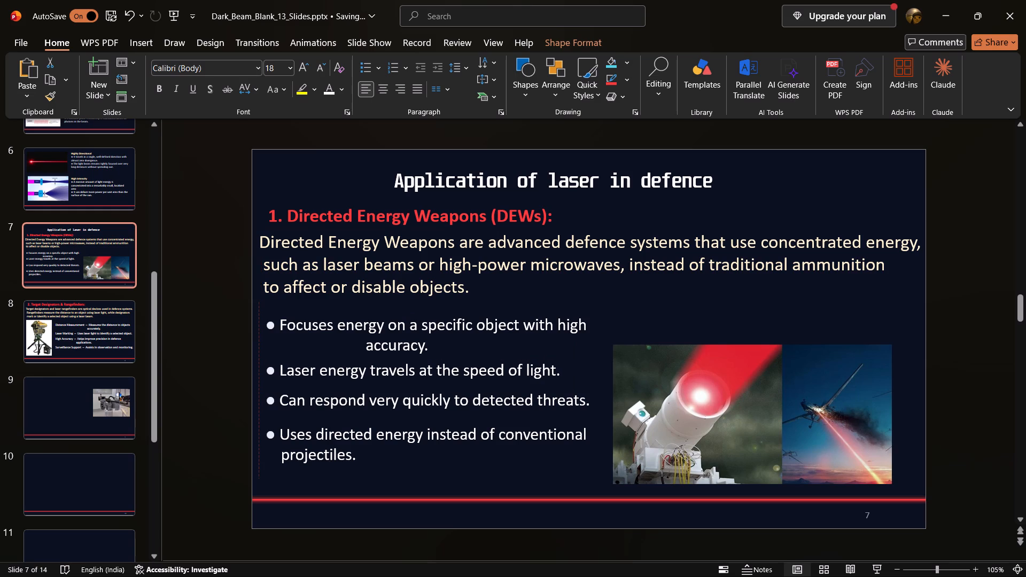
{"action": "left_click_drag", "start_coordinate": [345, 355], "coordinate": [345, 355]}
{"action": "left_click_drag", "start_coordinate": [345, 355], "coordinate": [345, 356]}
{"action": "left_click", "coordinate": [651, 266]}
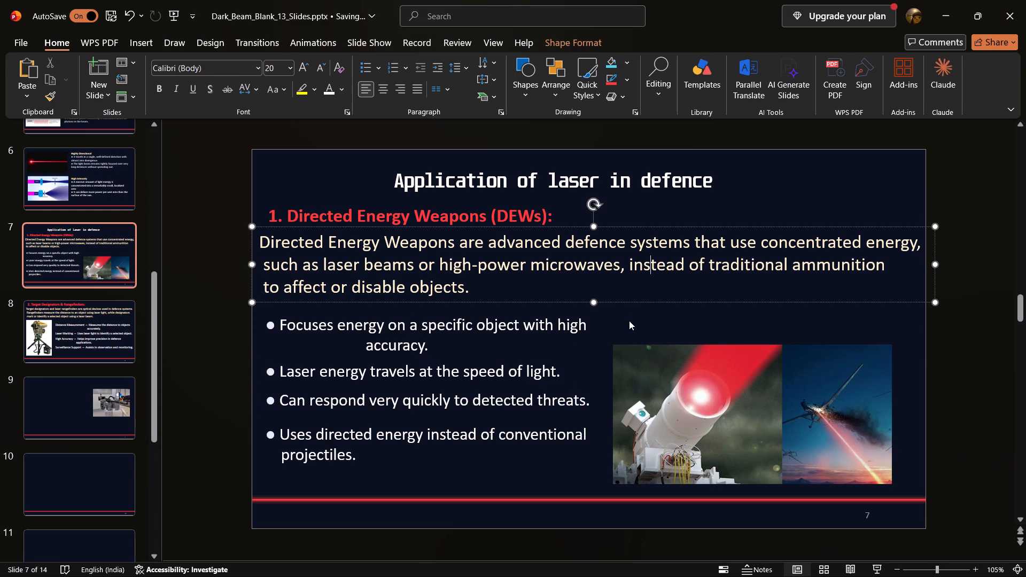
{"action": "left_click", "coordinate": [643, 347]}
{"action": "left_click", "coordinate": [630, 299]}
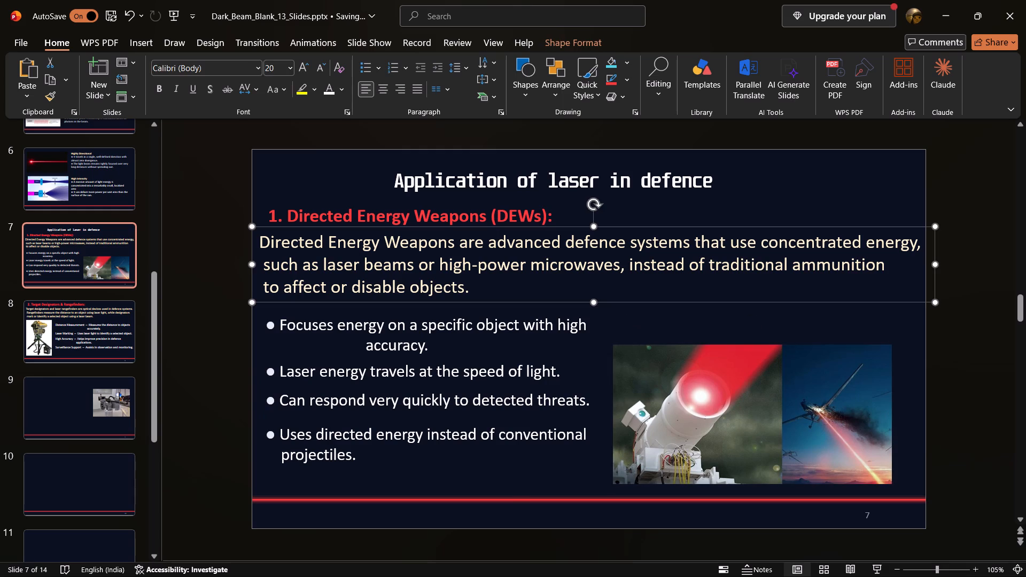
{"action": "left_click", "coordinate": [506, 495]}
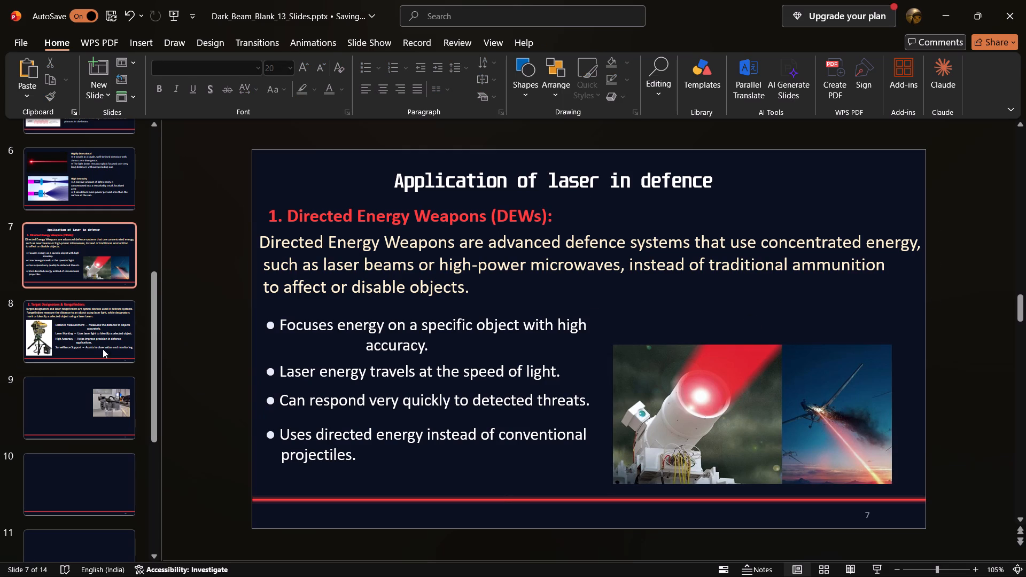
Review the layout and content of the existing slides 4 to 9, comparing the finished application slides with slide 9.
{"action": "left_click", "coordinate": [99, 353]}
{"action": "left_click", "coordinate": [83, 427]}
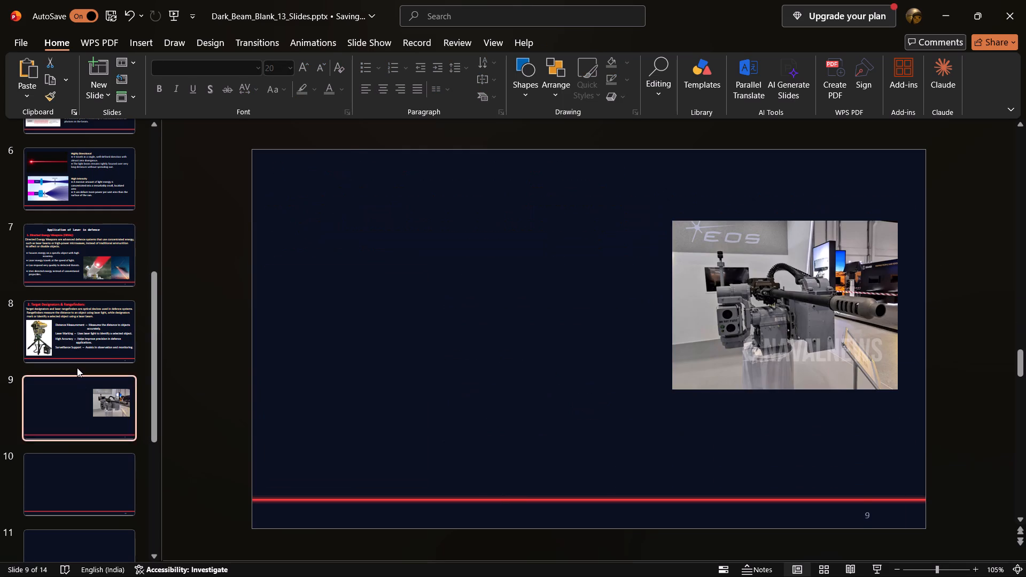
{"action": "left_click", "coordinate": [77, 368]}
{"action": "left_click", "coordinate": [58, 260]}
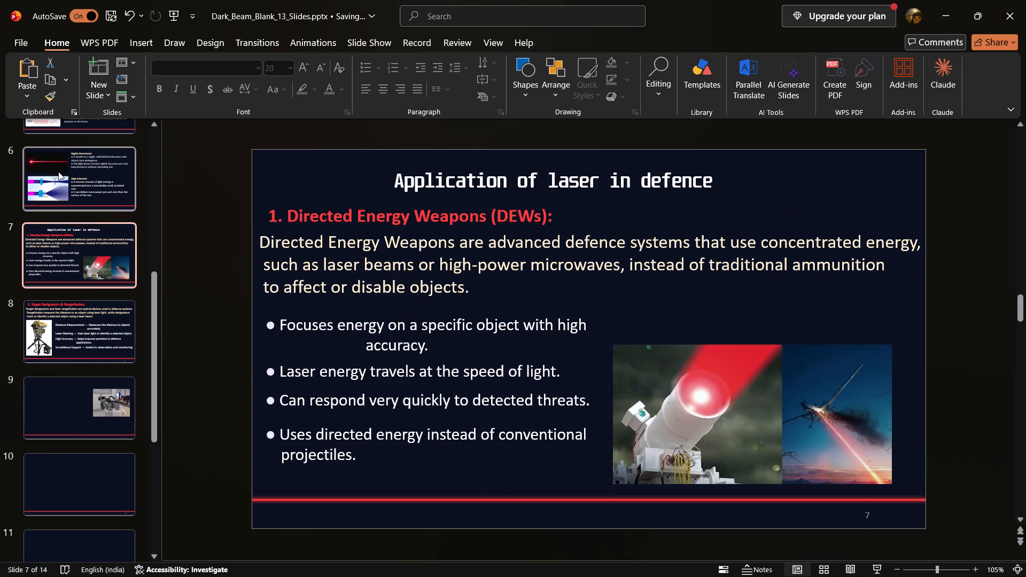
{"action": "left_click", "coordinate": [58, 170]}
{"action": "scroll", "coordinate": [58, 173], "scroll_direction": "up", "scroll_amount": 1}
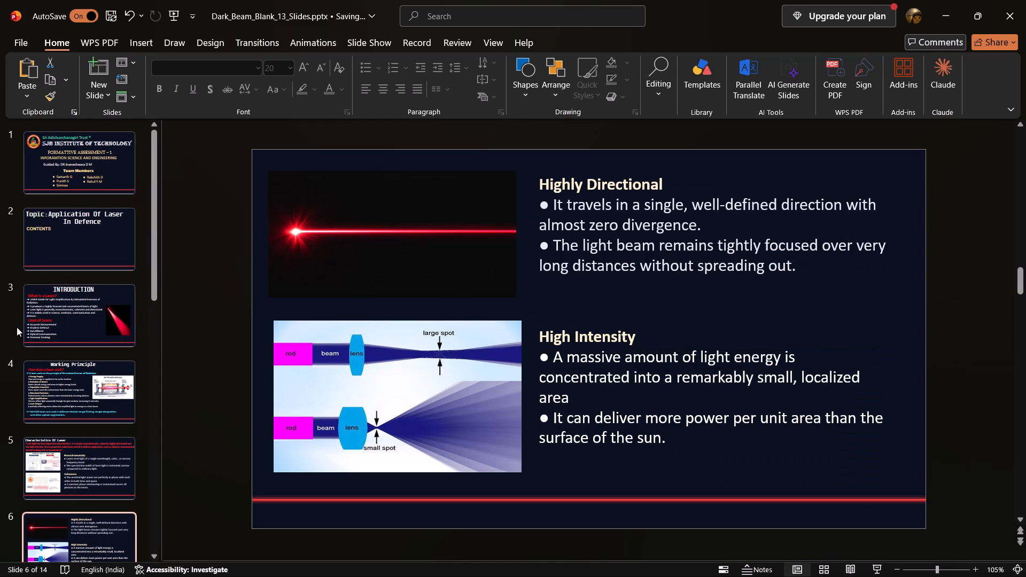
{"action": "left_click", "coordinate": [17, 327]}
{"action": "left_click", "coordinate": [64, 393]}
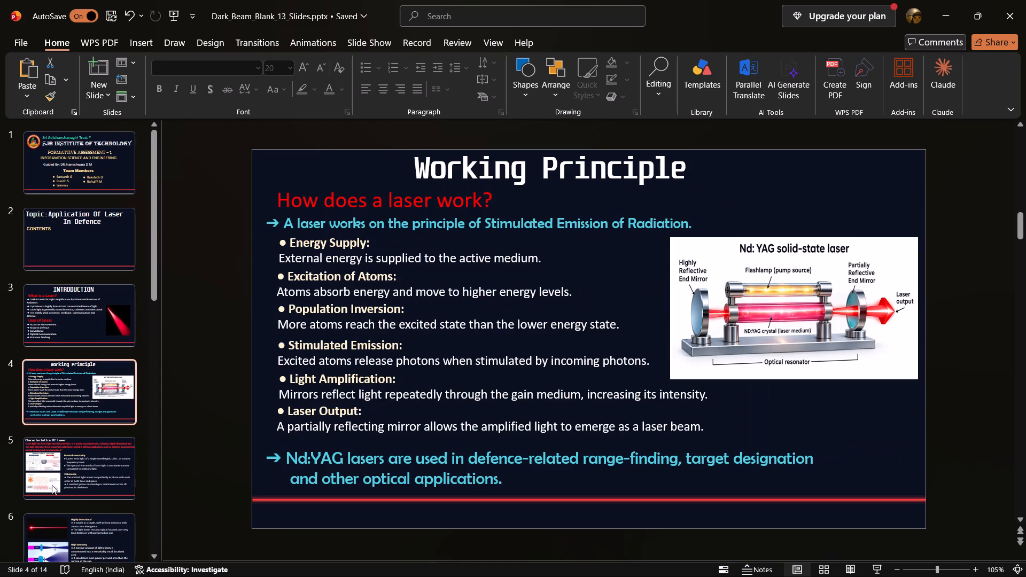
{"action": "left_click", "coordinate": [52, 485]}
{"action": "scroll", "coordinate": [52, 485], "scroll_direction": "down", "scroll_amount": 3}
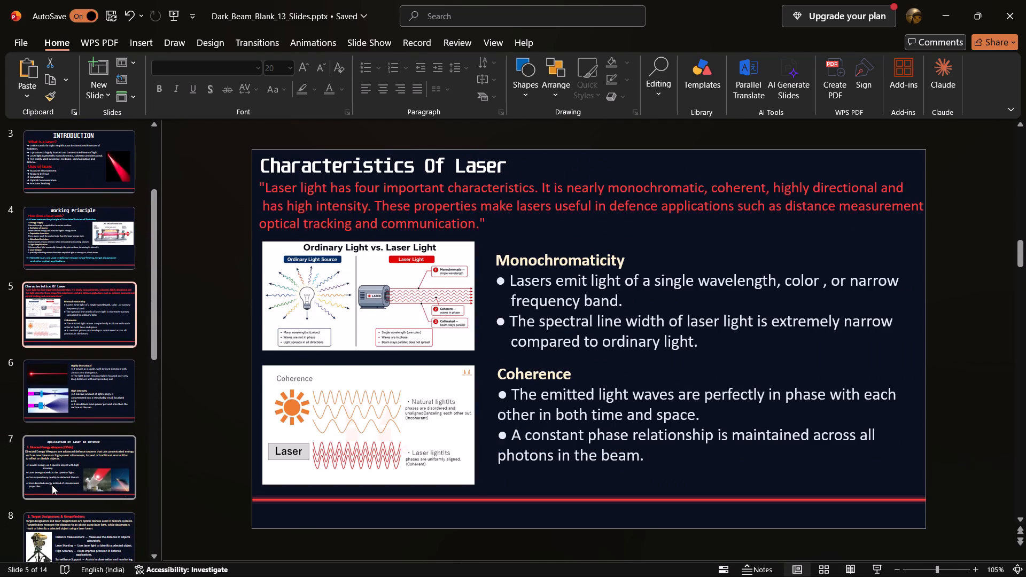
{"action": "scroll", "coordinate": [52, 485], "scroll_direction": "down", "scroll_amount": 1}
{"action": "left_click", "coordinate": [111, 455]}
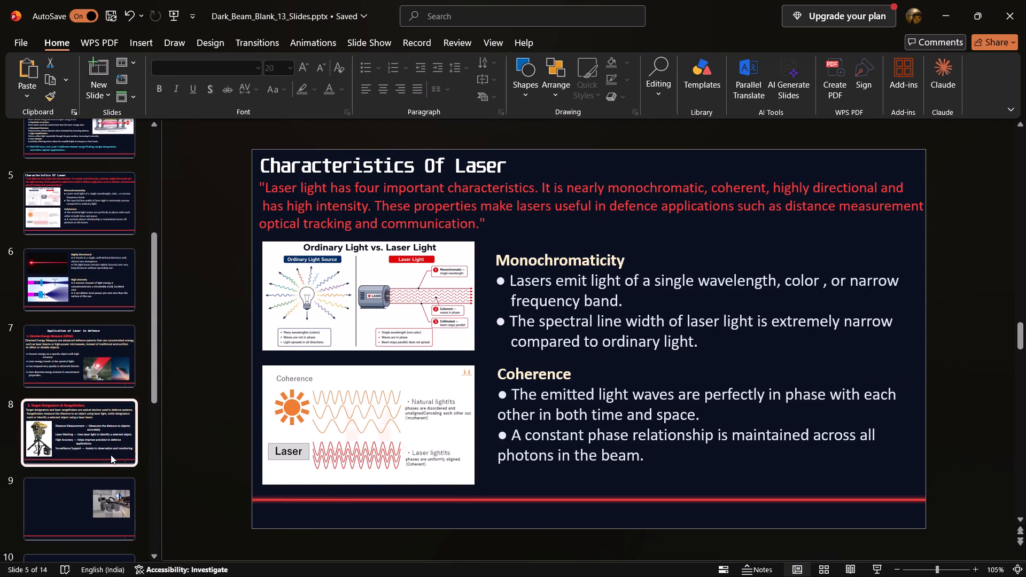
{"action": "left_click", "coordinate": [105, 516]}
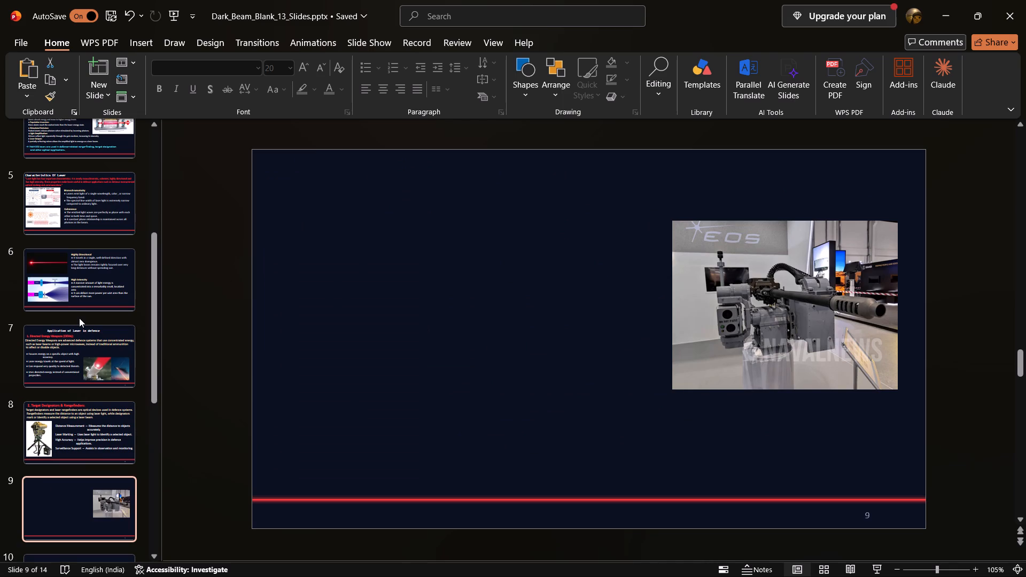
{"action": "left_click", "coordinate": [81, 319]}
{"action": "left_click", "coordinate": [81, 333]}
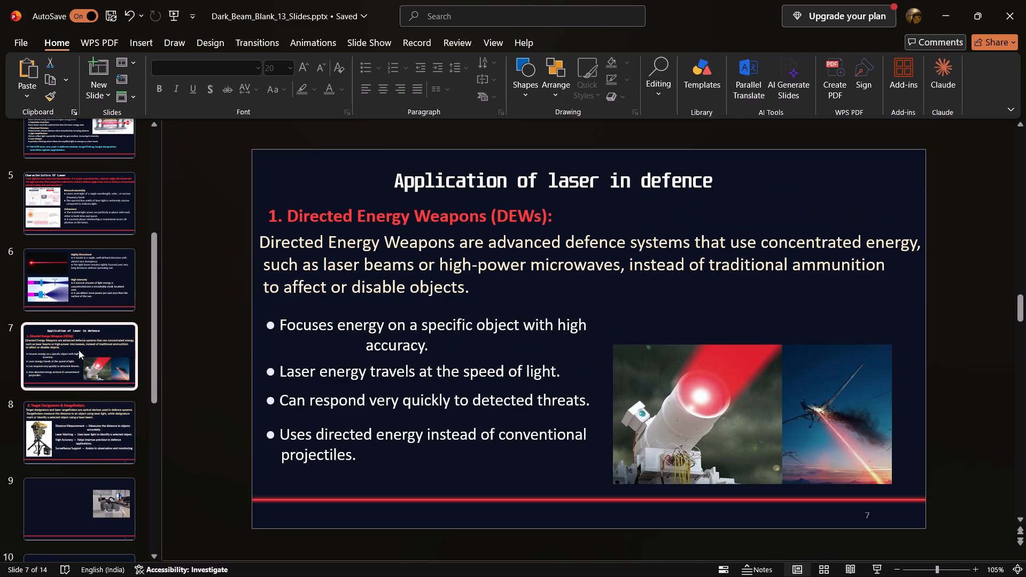
Add a text box near the top of slide 9 containing "Countermeasures & Dazzlers", copied from the Google search query in Chrome.
{"action": "left_click", "coordinate": [89, 480]}
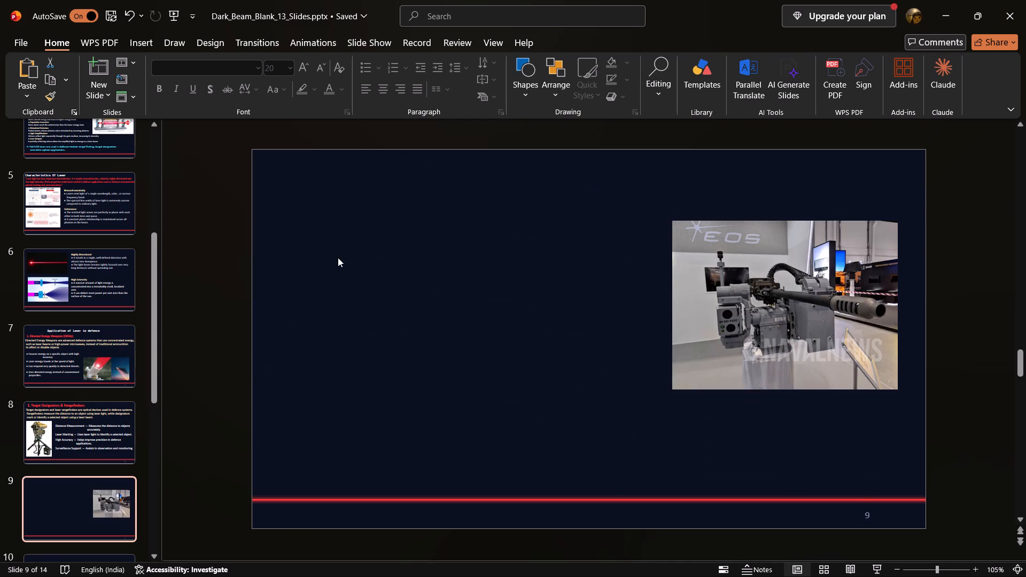
{"action": "triple_click", "coordinate": [314, 179]}
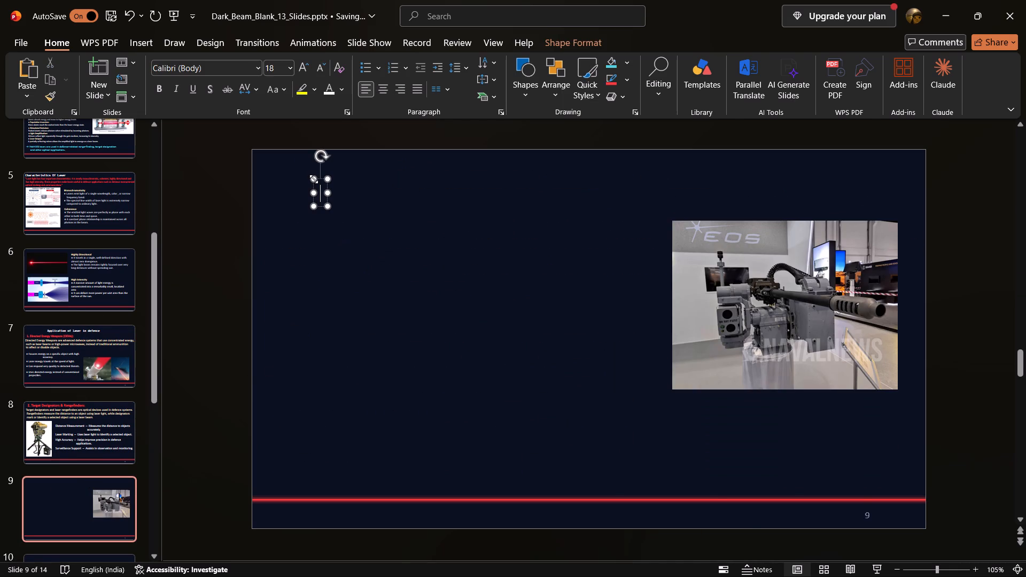
{"action": "key", "text": "alt+Tab"}
{"action": "left_click_drag", "start_coordinate": [314, 179], "coordinate": [320, 130]}
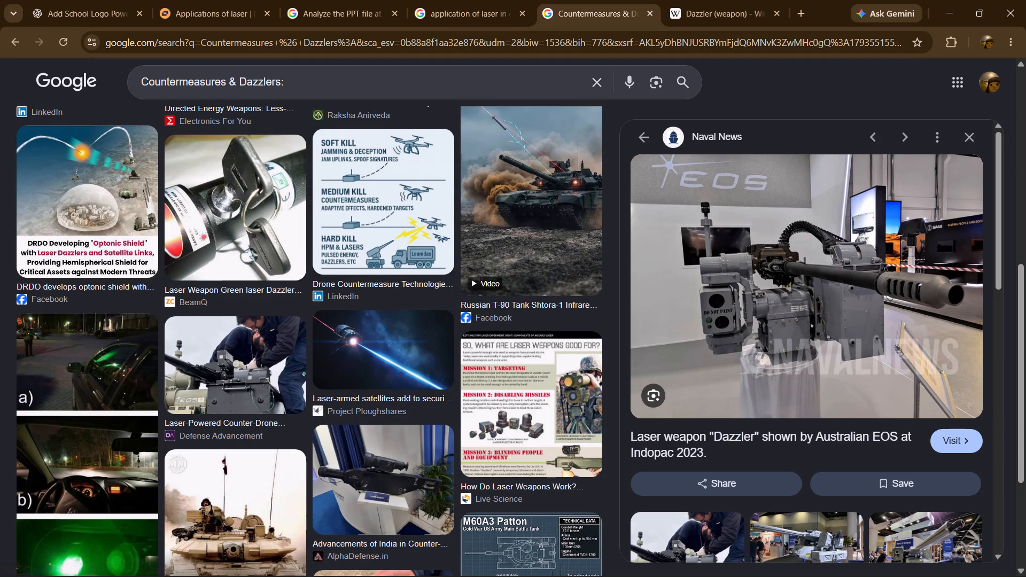
{"action": "left_click_drag", "start_coordinate": [280, 82], "coordinate": [116, 77]}
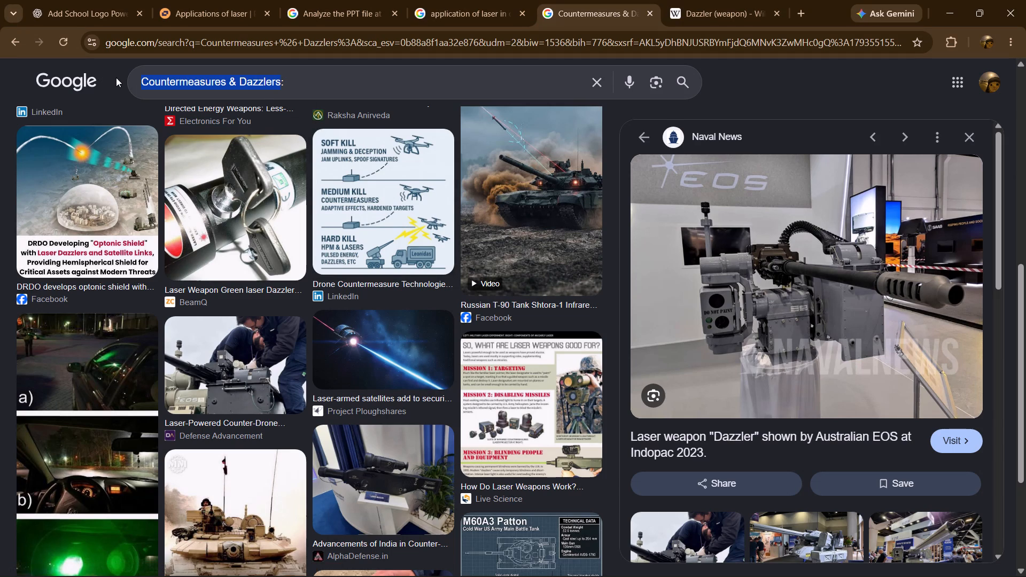
{"action": "left_click_drag", "start_coordinate": [116, 77], "coordinate": [116, 77]}
{"action": "key", "text": "ctrl+c"}
{"action": "key", "text": "alt+Tab"}
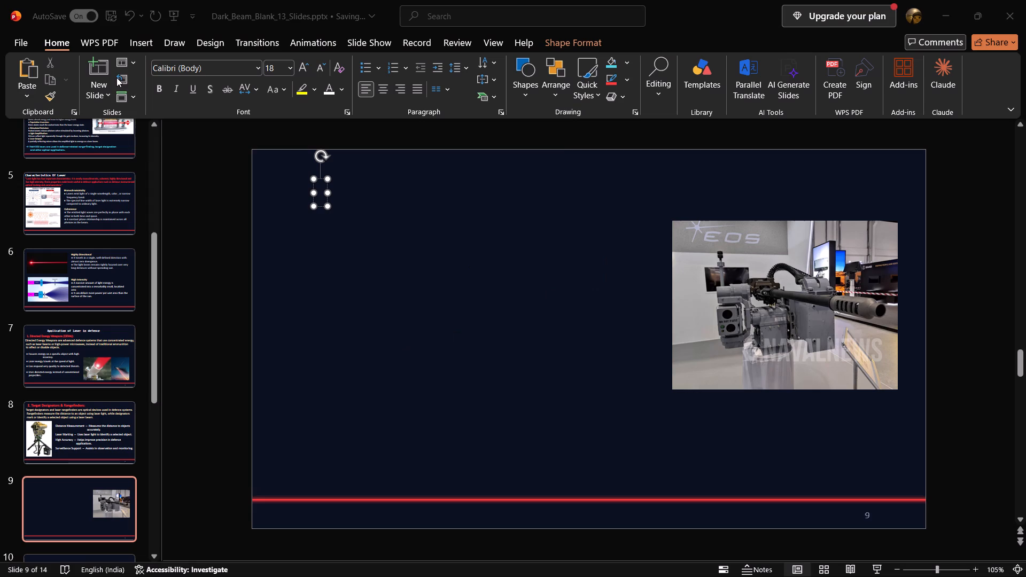
{"action": "key", "text": "ctrl+v"}
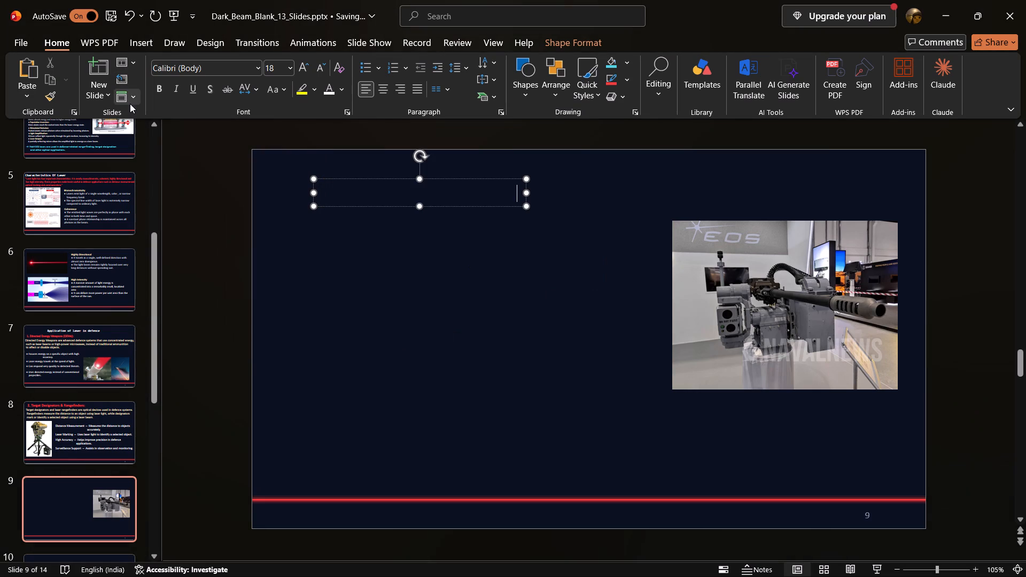
Format the "Countermeasures & Dazzlers" heading on slide 9 in the theme's red, 28 pt and bold.
{"action": "key", "text": "ctrl+a"}
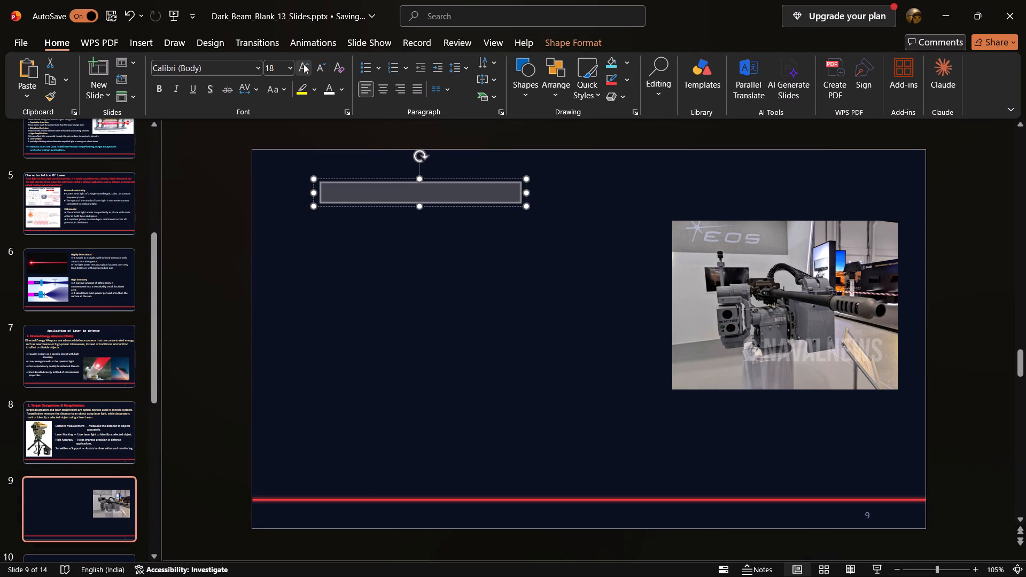
{"action": "left_click", "coordinate": [343, 91]}
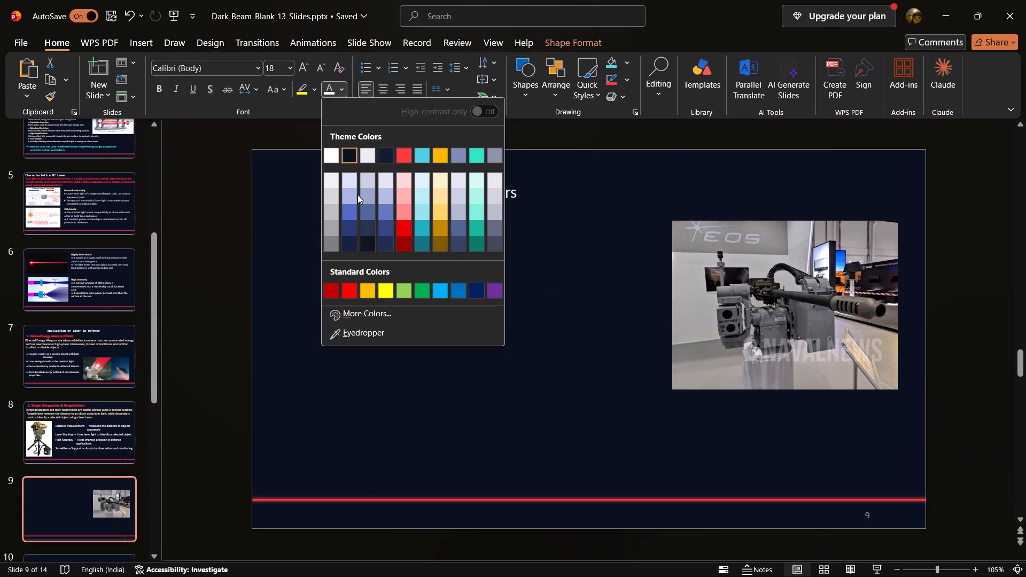
{"action": "left_click", "coordinate": [407, 152]}
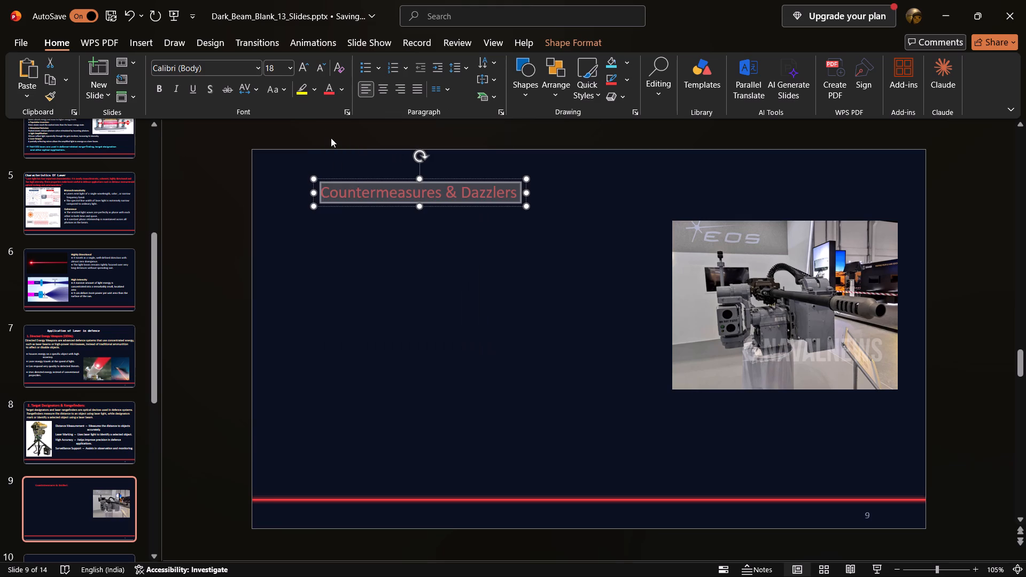
{"action": "left_click", "coordinate": [312, 66]}
{"action": "left_click", "coordinate": [310, 64]}
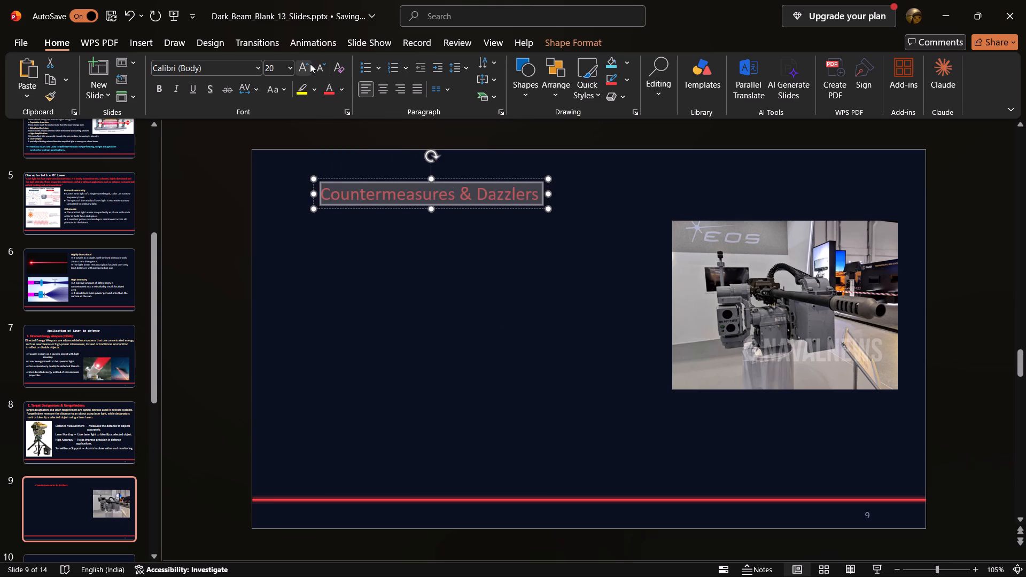
{"action": "left_click", "coordinate": [310, 64]}
{"action": "left_click", "coordinate": [310, 64]}
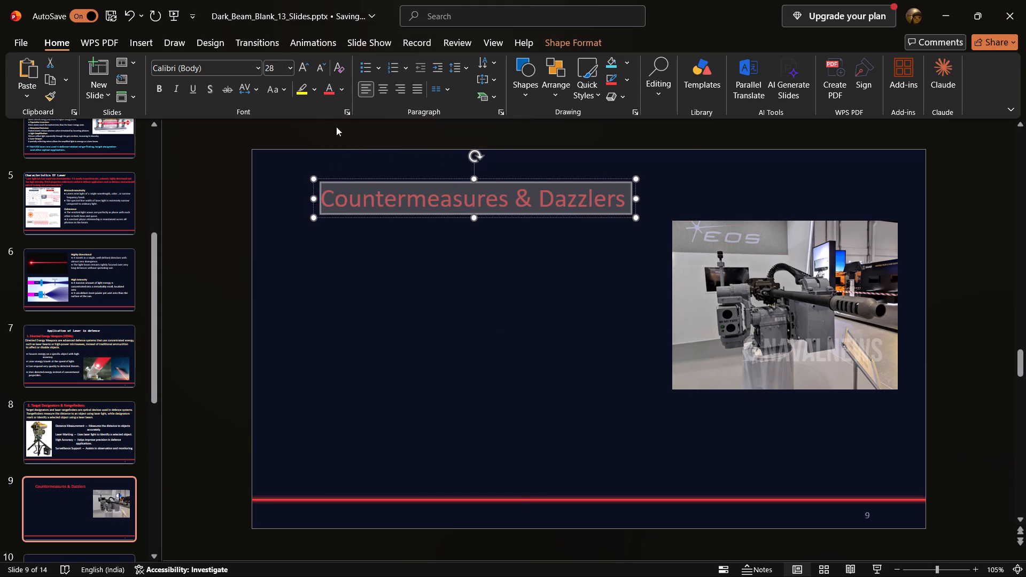
{"action": "right_click", "coordinate": [372, 192]}
{"action": "left_click", "coordinate": [384, 168]}
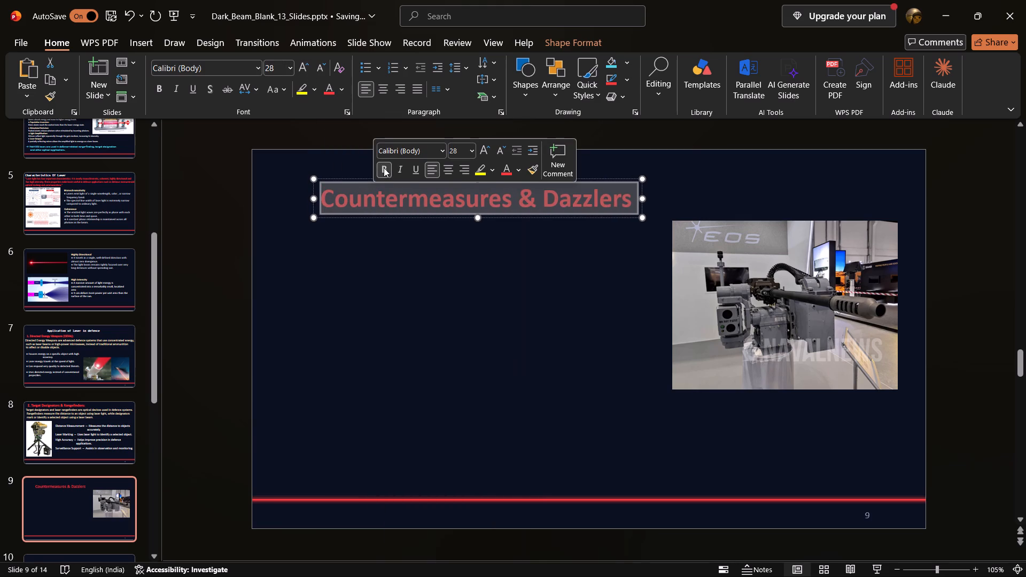
{"action": "left_click", "coordinate": [554, 288]}
Move the "Countermeasures & Dazzlers" heading to the top-left corner of slide 9.
{"action": "left_click", "coordinate": [470, 205]}
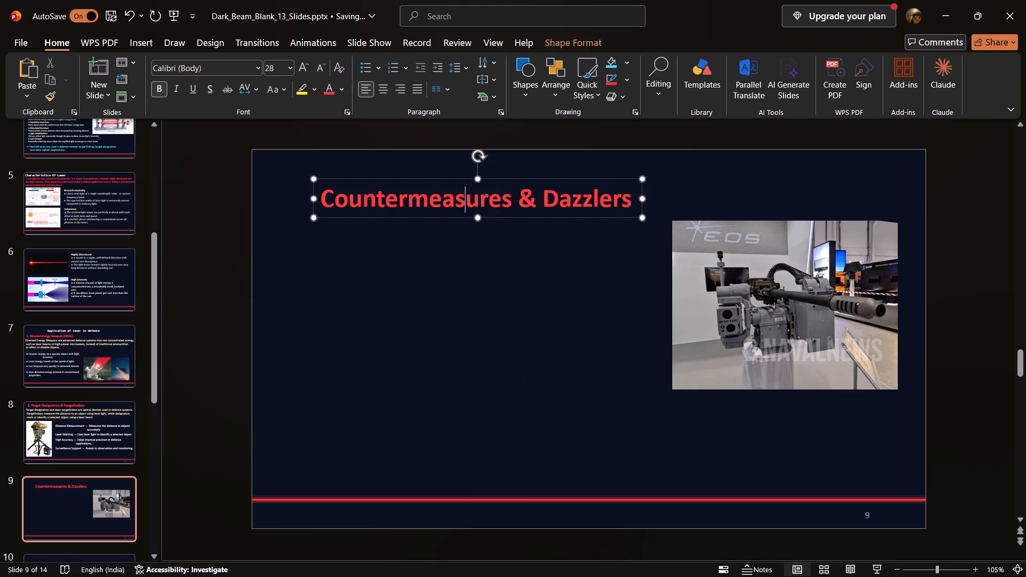
{"action": "left_click", "coordinate": [446, 179]}
{"action": "left_click_drag", "start_coordinate": [446, 179], "coordinate": [399, 156]}
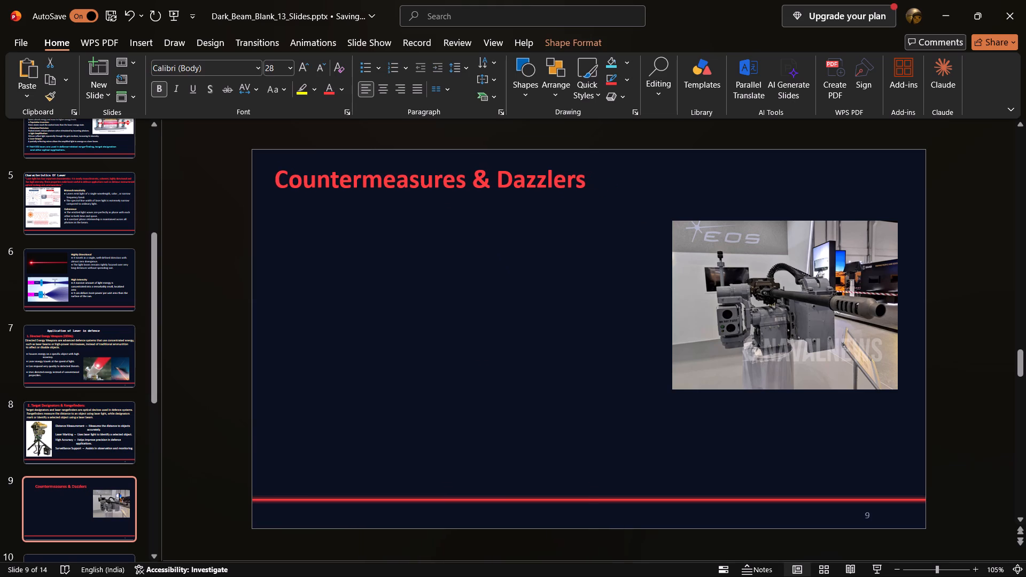
{"action": "left_click_drag", "start_coordinate": [399, 156], "coordinate": [389, 154]}
{"action": "left_click", "coordinate": [495, 283]}
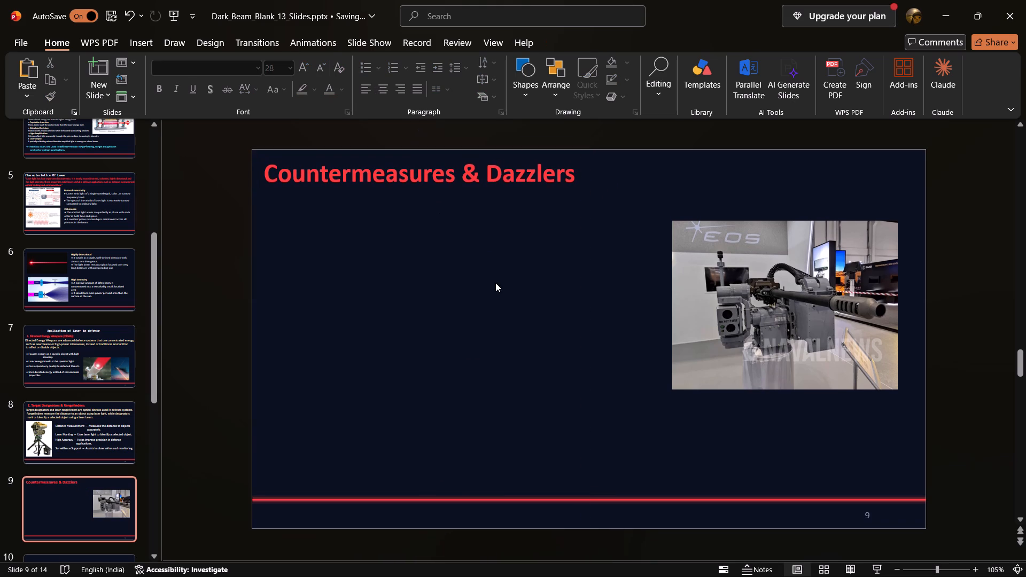
{"action": "triple_click", "coordinate": [301, 205]}
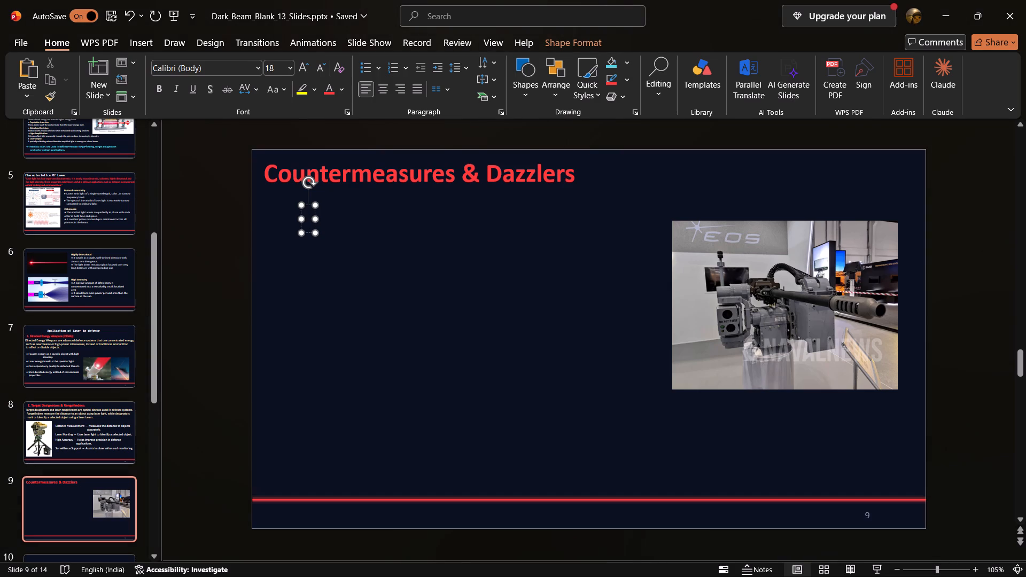
{"action": "key", "text": "ctrl+v"}
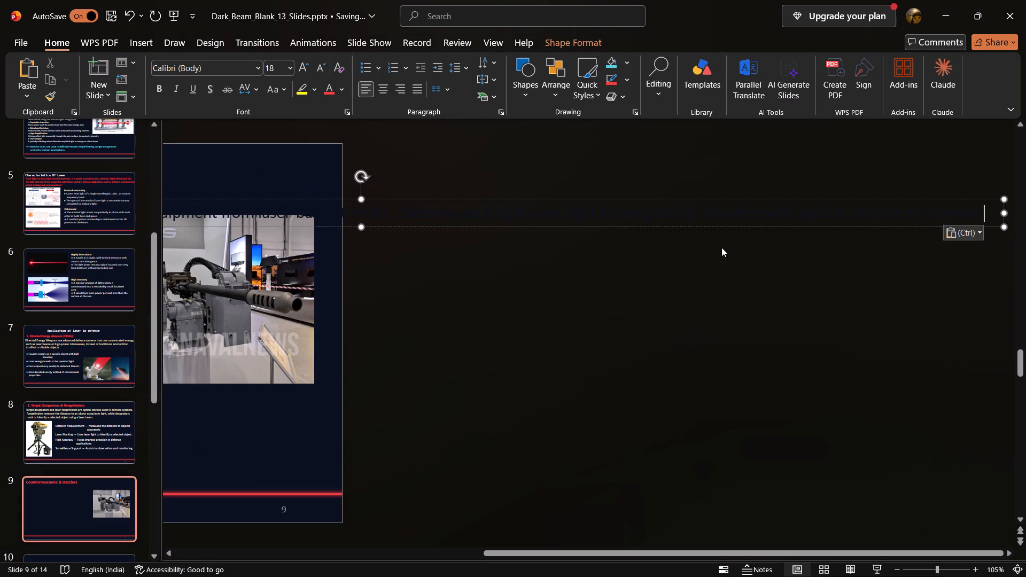
Format the definition text on slide 9 in a pale cream colour at 20 pt.
{"action": "key", "text": "ctrl+a"}
{"action": "left_click", "coordinate": [341, 88]}
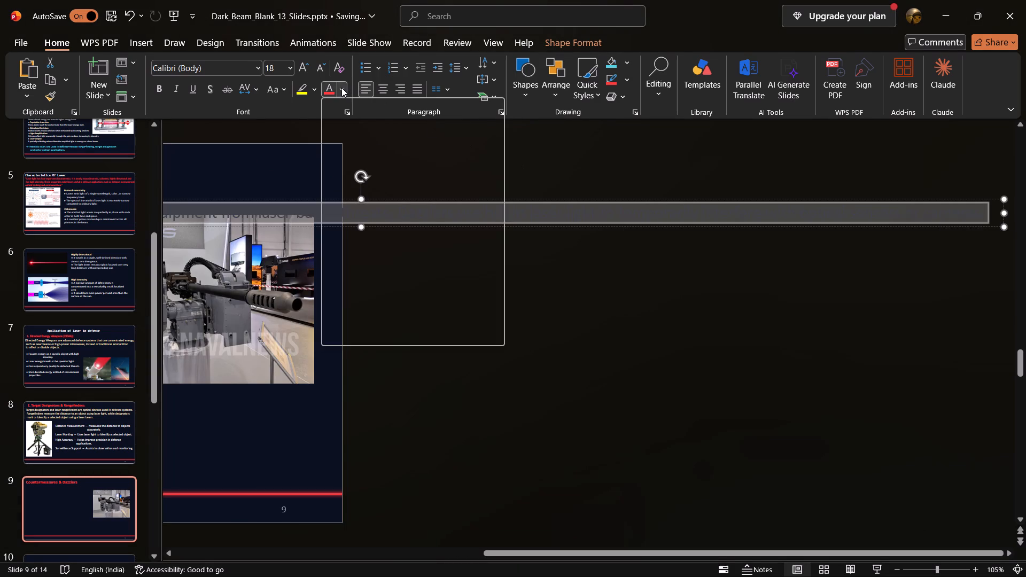
{"action": "left_click", "coordinate": [448, 174]}
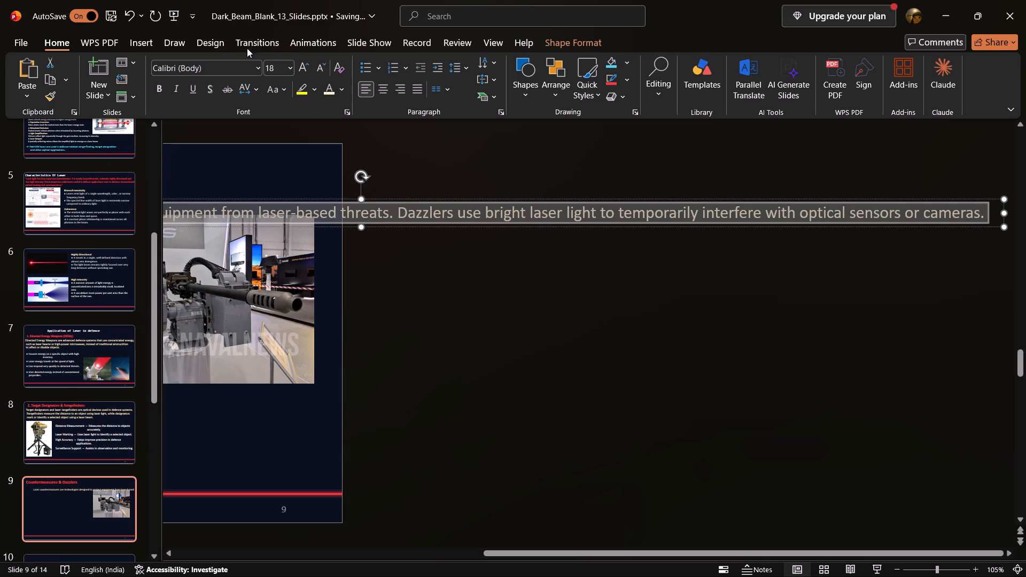
{"action": "left_click", "coordinate": [309, 63]}
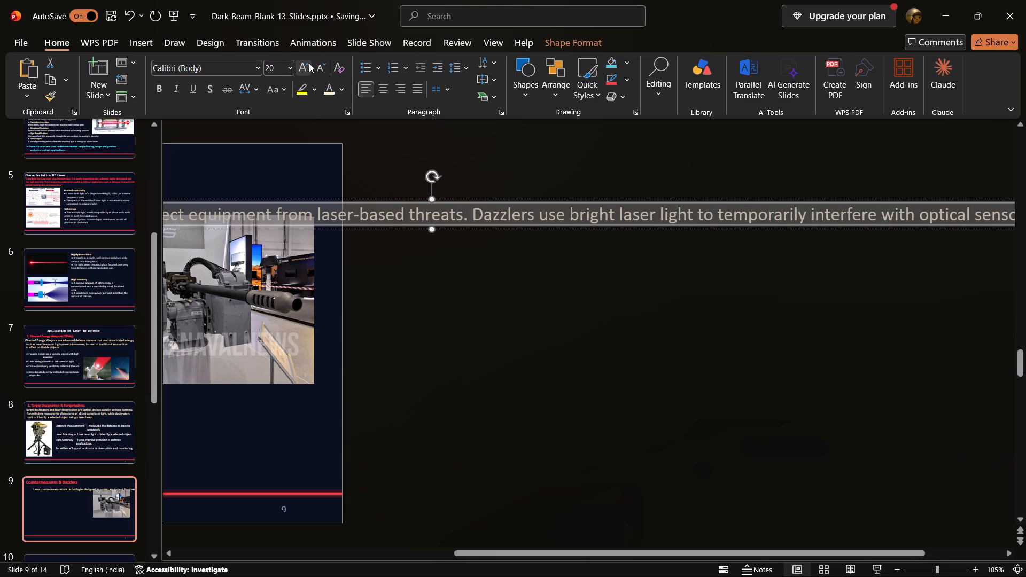
Break the definition text onto a second line before "laser-based threats".
{"action": "left_click", "coordinate": [312, 211]}
{"action": "key", "text": "Return"}
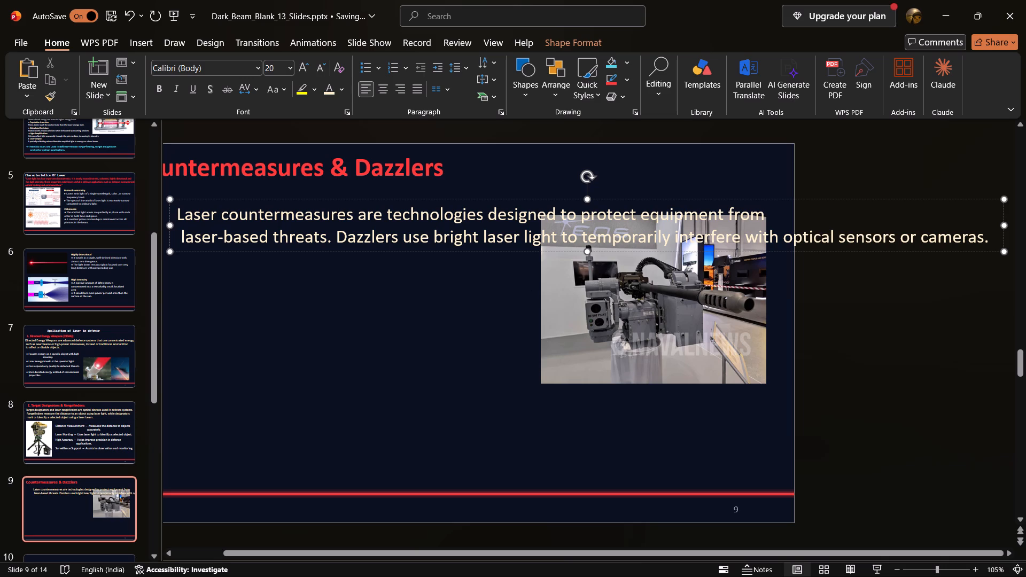
Move the weapon picture on slide 9 down, clear of the definition text.
{"action": "left_click", "coordinate": [555, 300]}
{"action": "left_click_drag", "start_coordinate": [555, 300], "coordinate": [571, 379]}
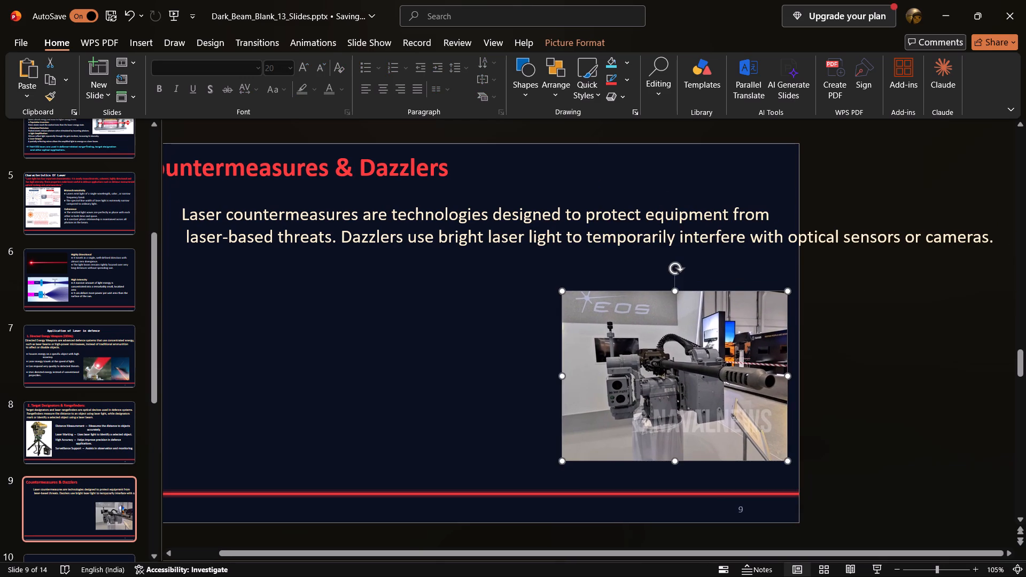
{"action": "left_click", "coordinate": [331, 326]}
Move the definition text box directly under the heading, aligned with the heading's left edge.
{"action": "scroll", "coordinate": [331, 326], "scroll_direction": "right", "scroll_amount": 3}
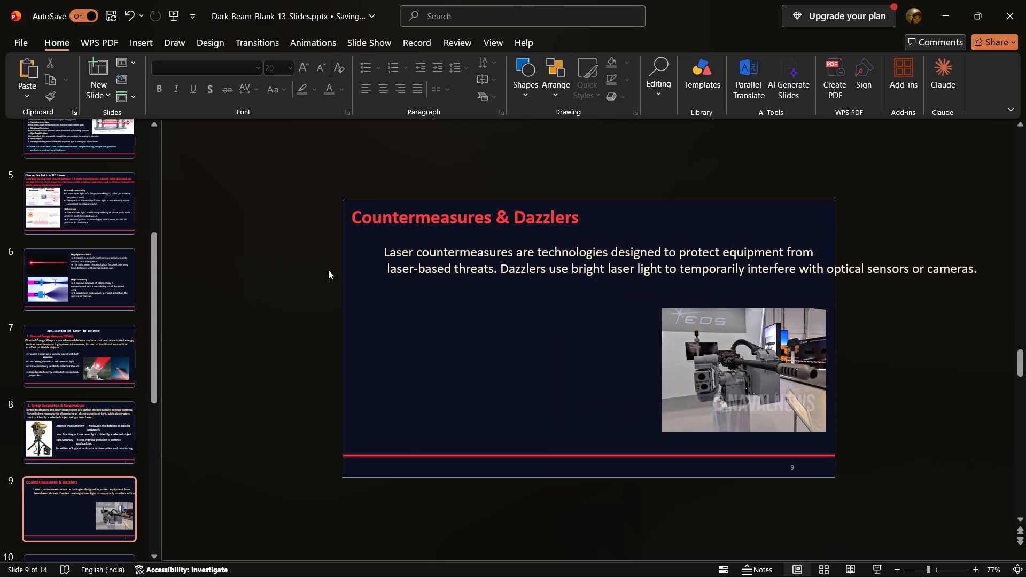
{"action": "left_click", "coordinate": [460, 260]}
{"action": "left_click_drag", "start_coordinate": [428, 240], "coordinate": [400, 232]}
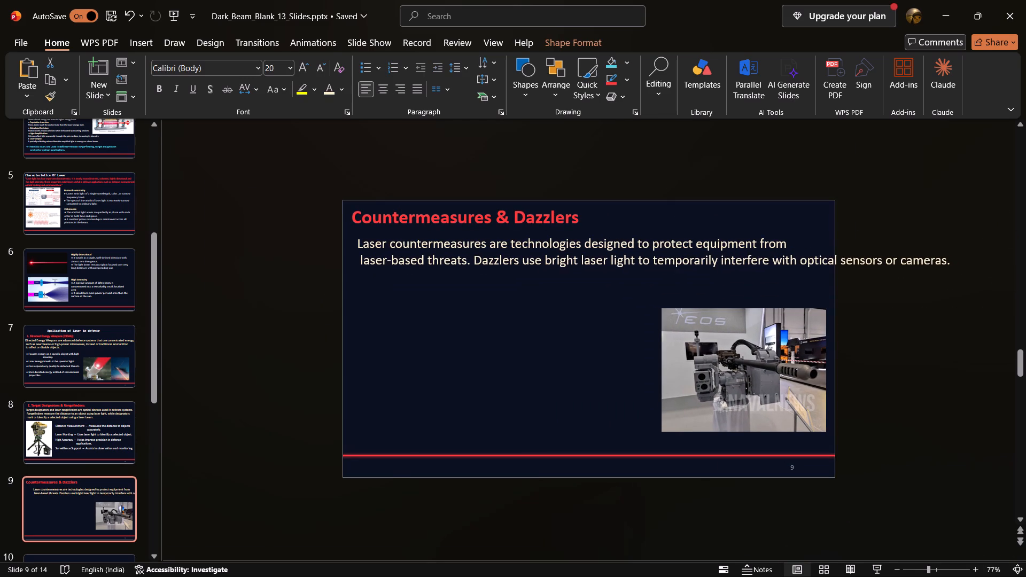
{"action": "left_click_drag", "start_coordinate": [400, 232], "coordinate": [395, 229]}
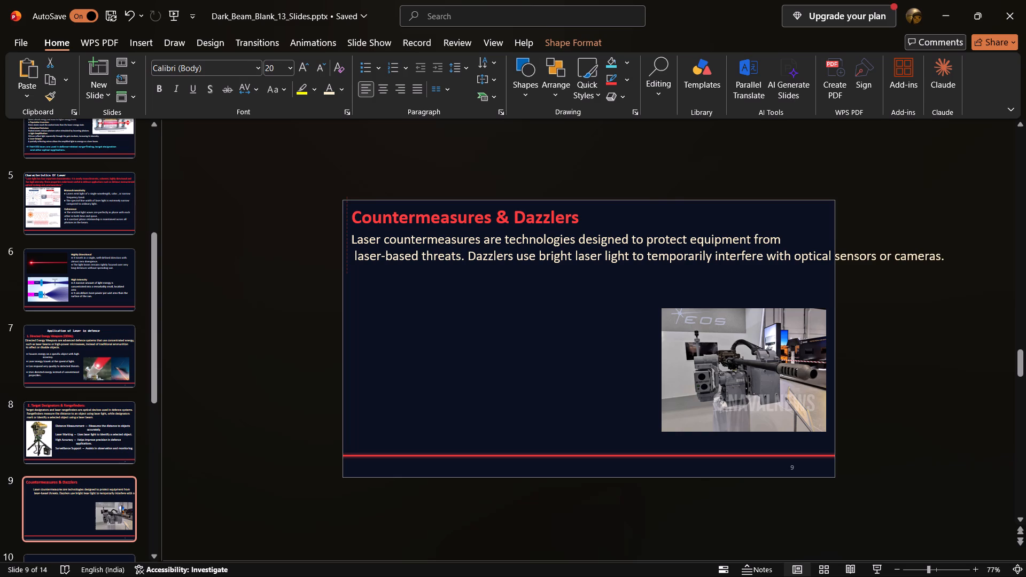
{"action": "left_click_drag", "start_coordinate": [395, 229], "coordinate": [395, 230]}
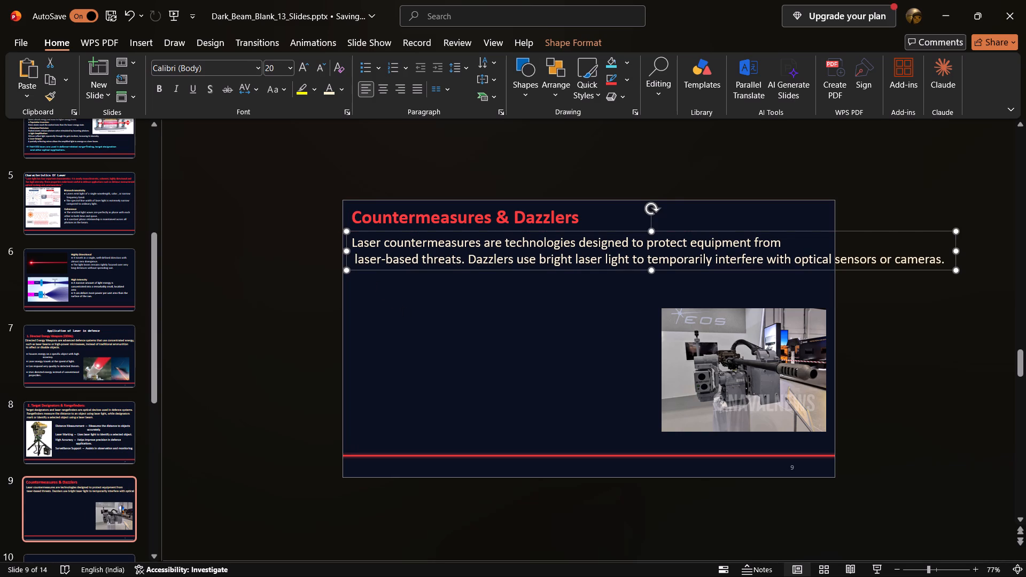
Remove the stray space before "laser-based threats" and break the definition onto a third line before "optical sensors or cameras".
{"action": "left_click", "coordinate": [354, 256]}
{"action": "key", "text": "BackSpace"}
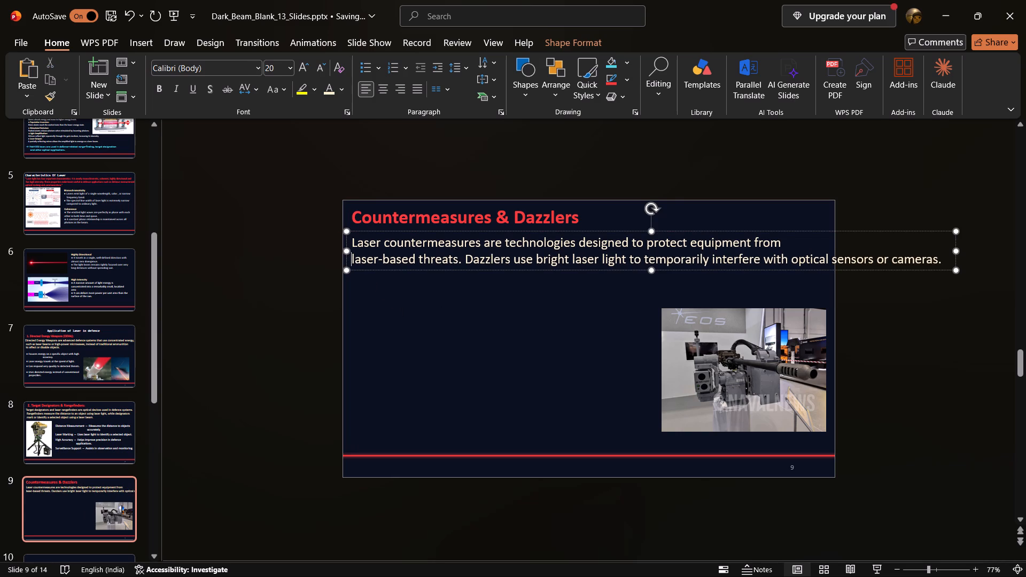
{"action": "key", "text": "BackSpace"}
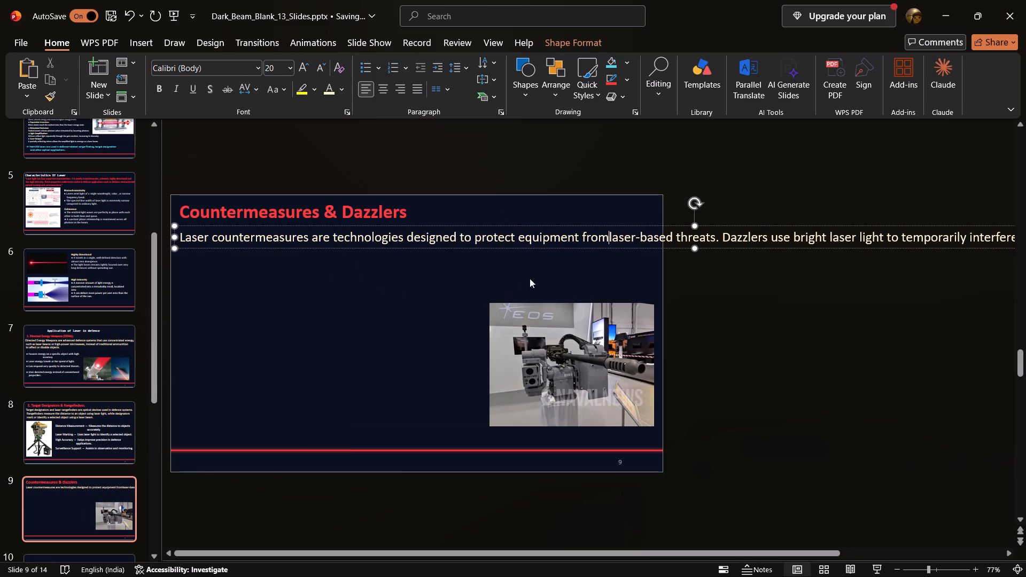
{"action": "key", "text": "Return"}
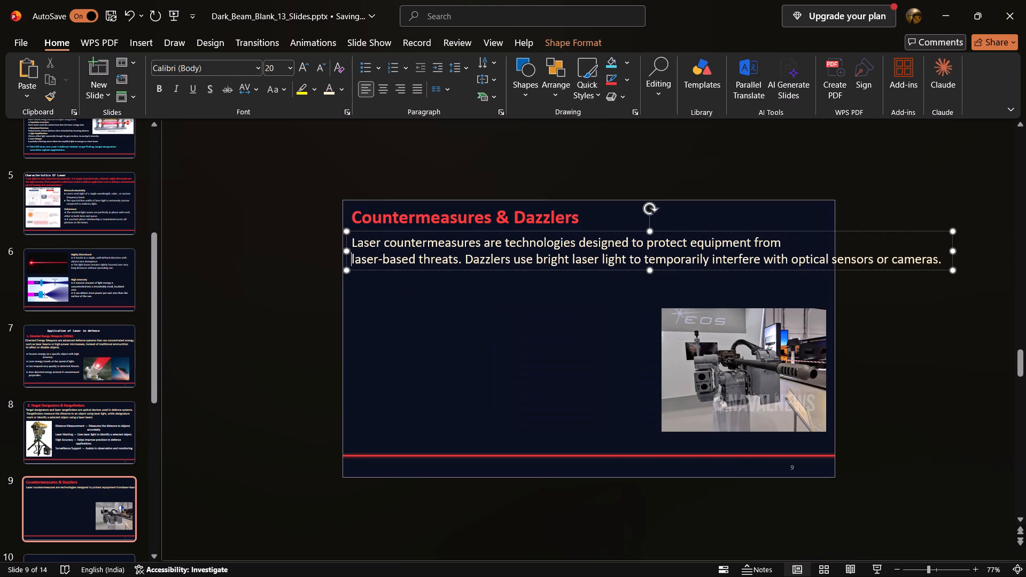
{"action": "left_click", "coordinate": [792, 257]}
{"action": "key", "text": "Return"}
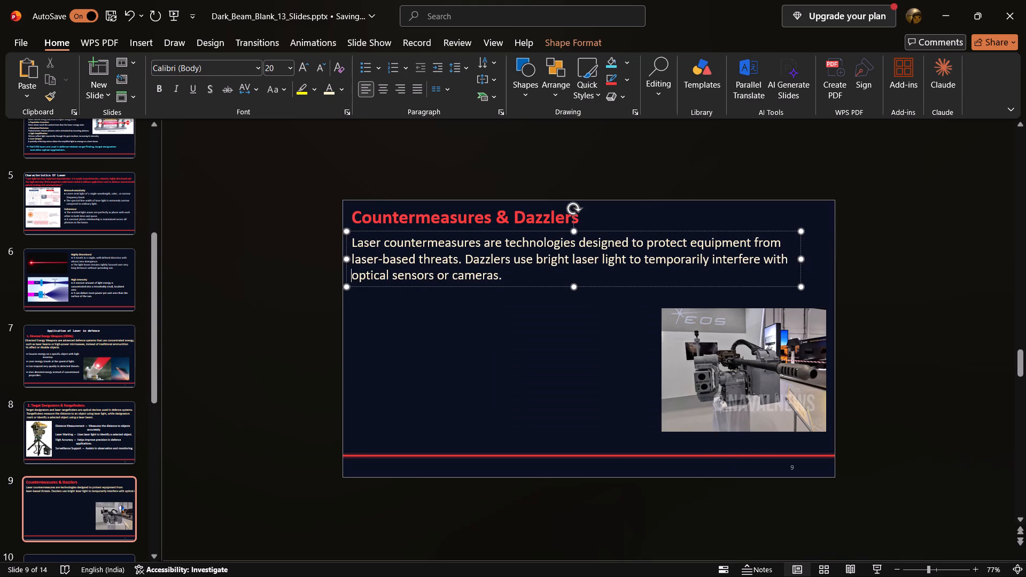
{"action": "left_click", "coordinate": [527, 349]}
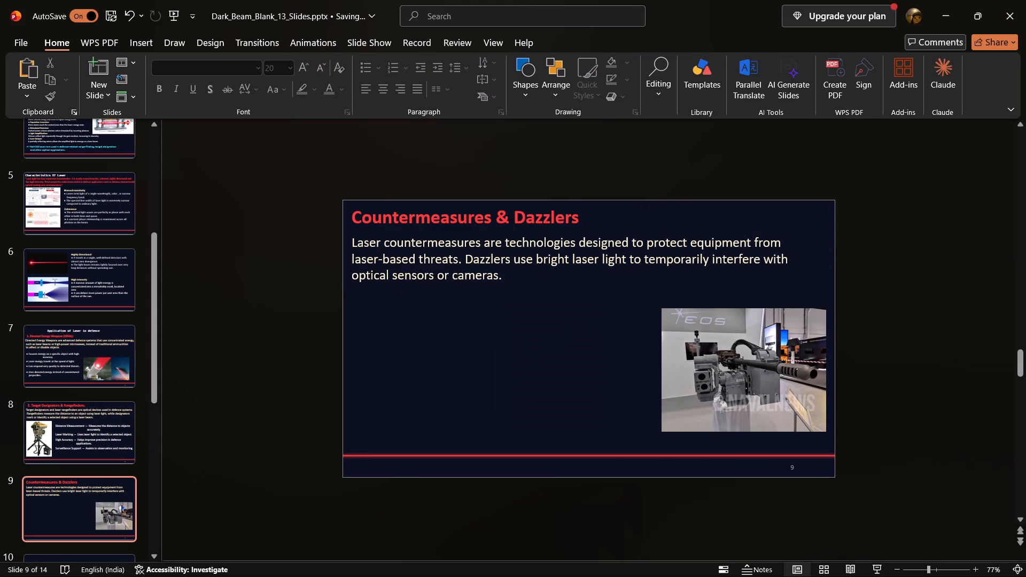
Number the slide 9 heading by inserting "3. " before "Countermeasures & Dazzlers".
{"action": "left_click", "coordinate": [514, 259]}
{"action": "left_click", "coordinate": [598, 231]}
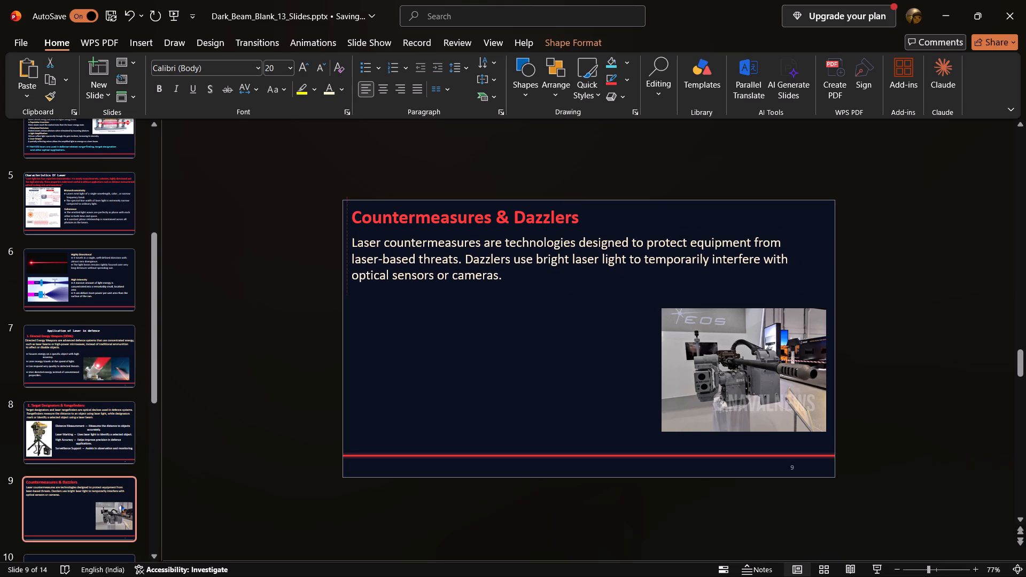
{"action": "left_click", "coordinate": [382, 221]}
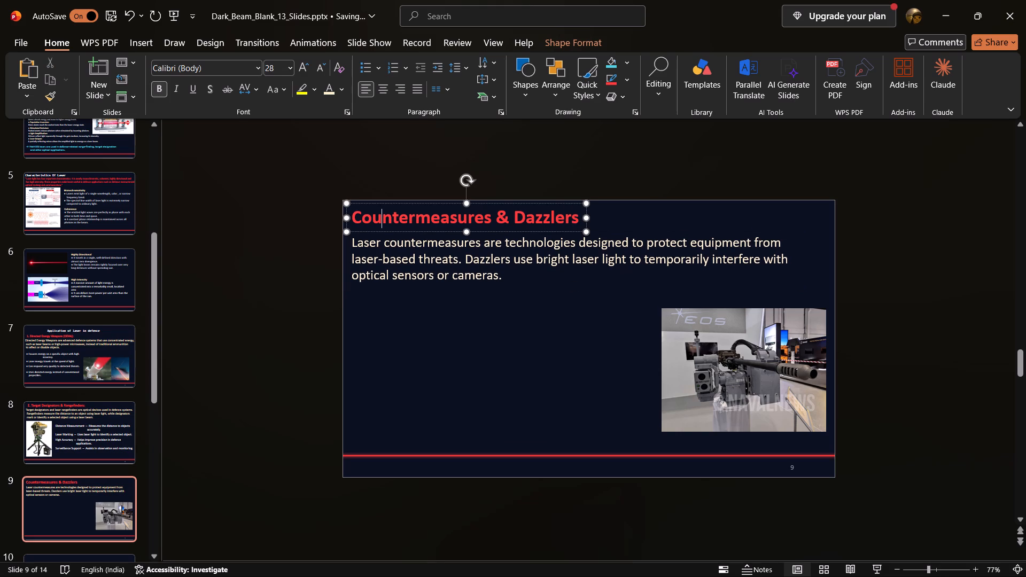
{"action": "left_click", "coordinate": [357, 221]}
{"action": "key", "text": "Left"}
{"action": "key", "text": "3"}
{"action": "type", "text": "."}
{"action": "key", "text": "space"}
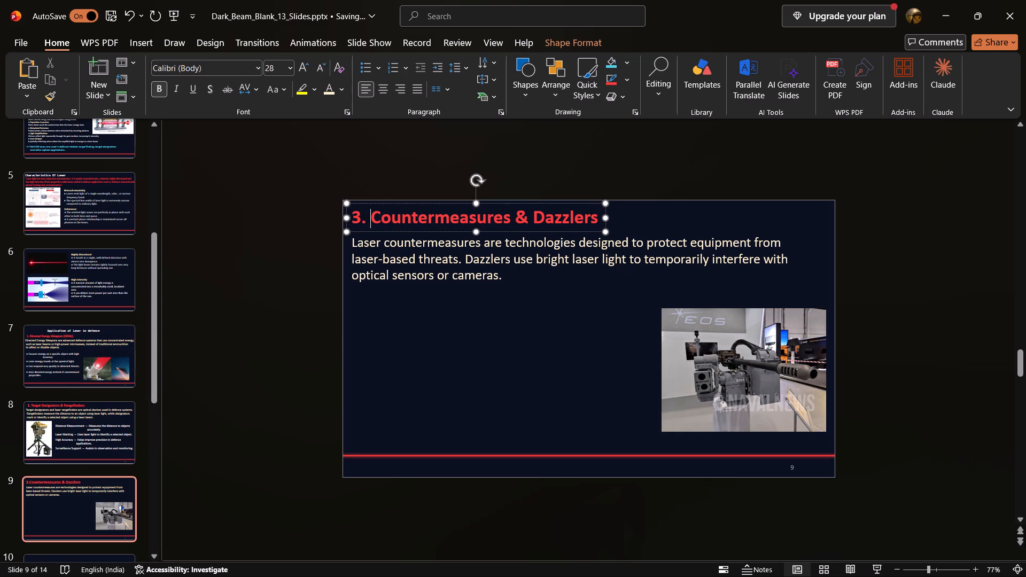
{"action": "left_click", "coordinate": [390, 345]}
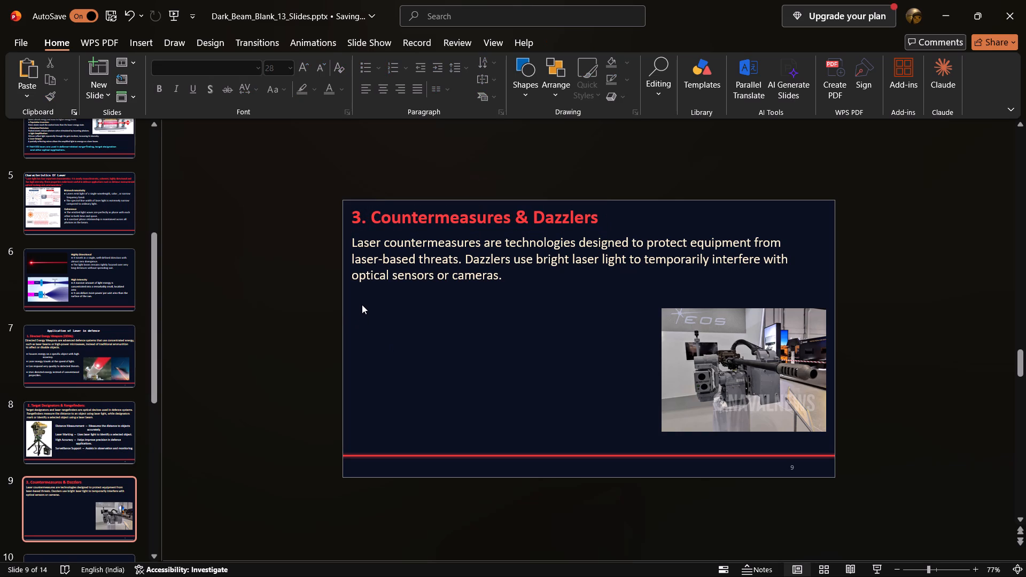
Move the weapon picture slightly up and to the left, just below the definition text.
{"action": "left_click_drag", "start_coordinate": [704, 375], "coordinate": [685, 353]}
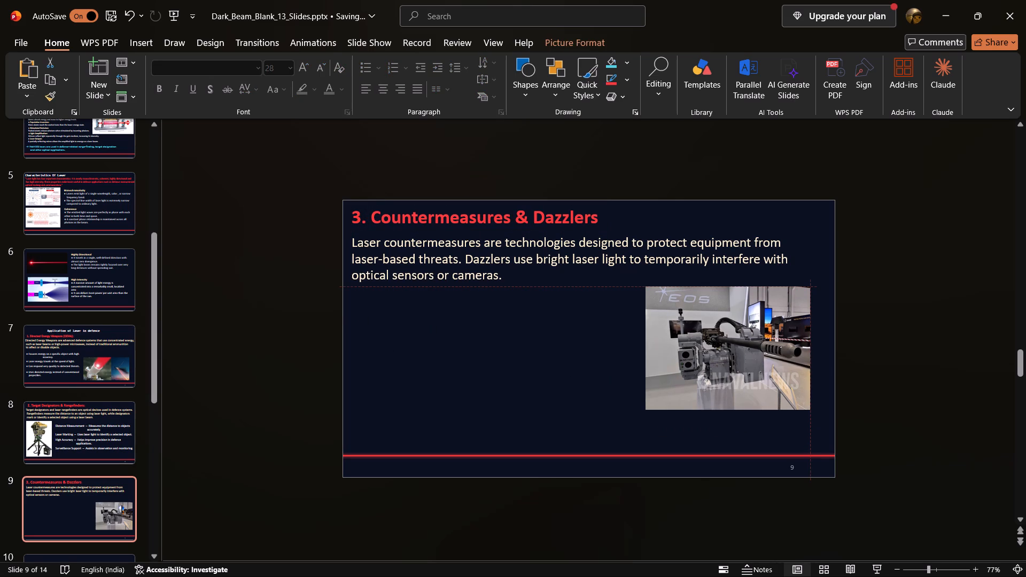
{"action": "left_click_drag", "start_coordinate": [685, 353], "coordinate": [696, 358]}
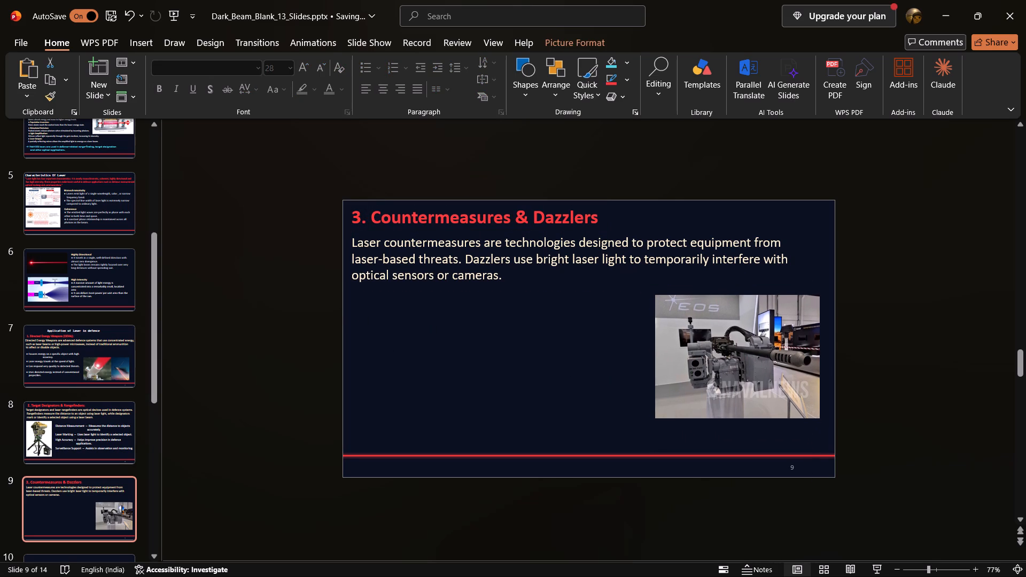
{"action": "left_click_drag", "start_coordinate": [696, 358], "coordinate": [693, 357]}
Enlarge the weapon picture from its upper-left corner, stretch it slightly taller, and nudge it down below the definition text.
{"action": "left_click_drag", "start_coordinate": [651, 287], "coordinate": [641, 284]}
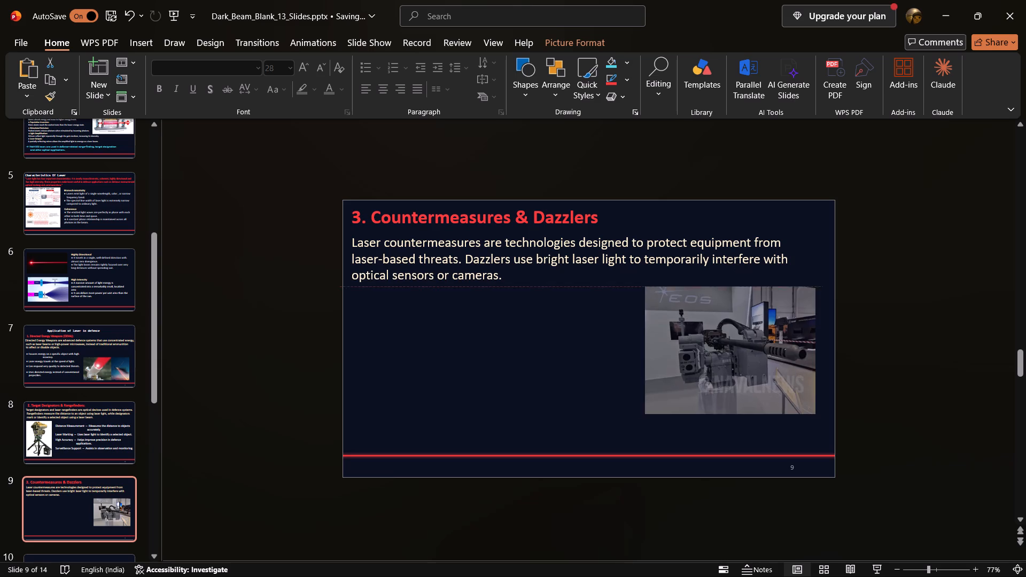
{"action": "left_click_drag", "start_coordinate": [641, 284], "coordinate": [635, 276]}
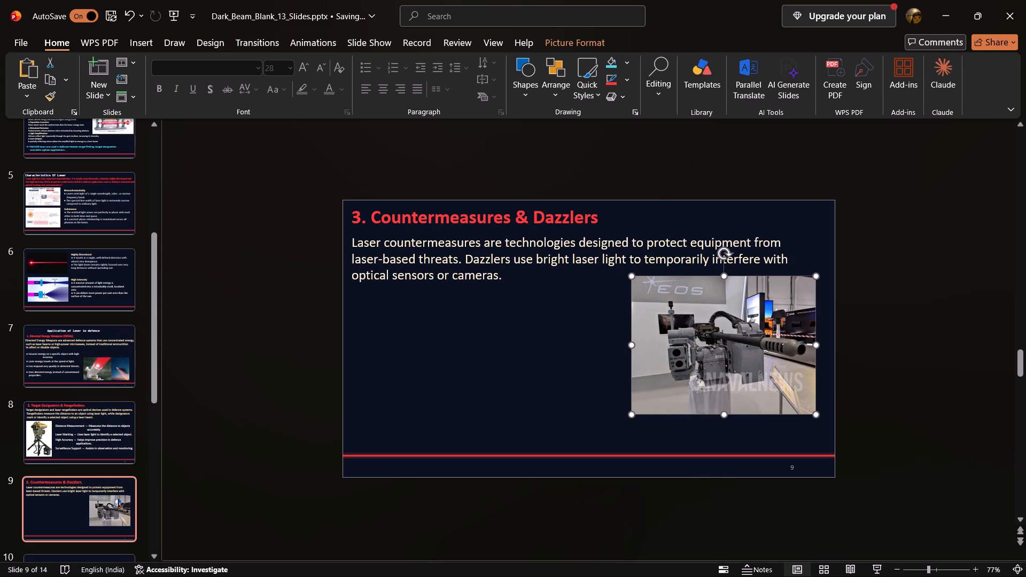
{"action": "left_click", "coordinate": [720, 415]}
{"action": "left_click_drag", "start_coordinate": [720, 415], "coordinate": [729, 492]}
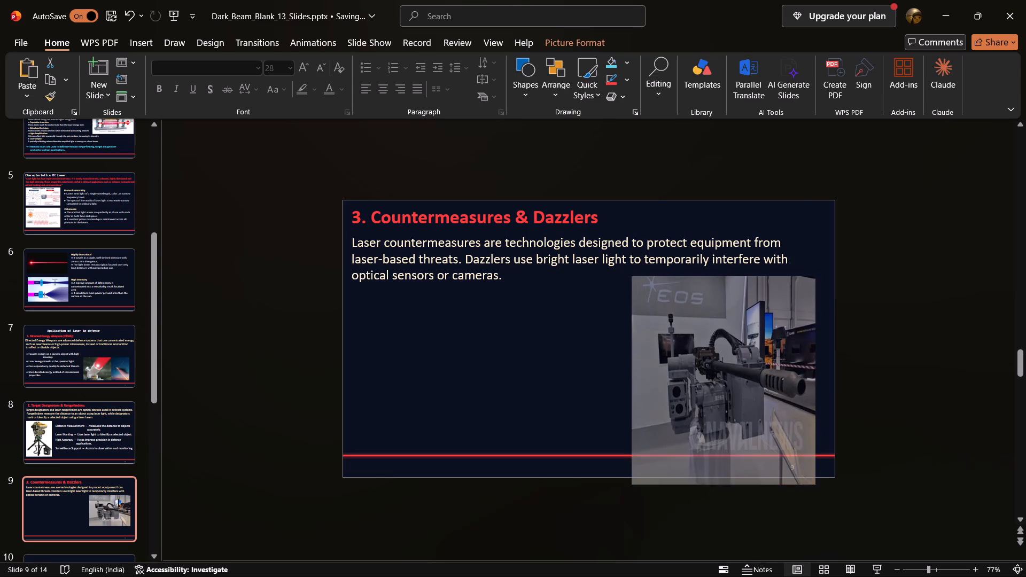
{"action": "left_click_drag", "start_coordinate": [729, 492], "coordinate": [726, 430]}
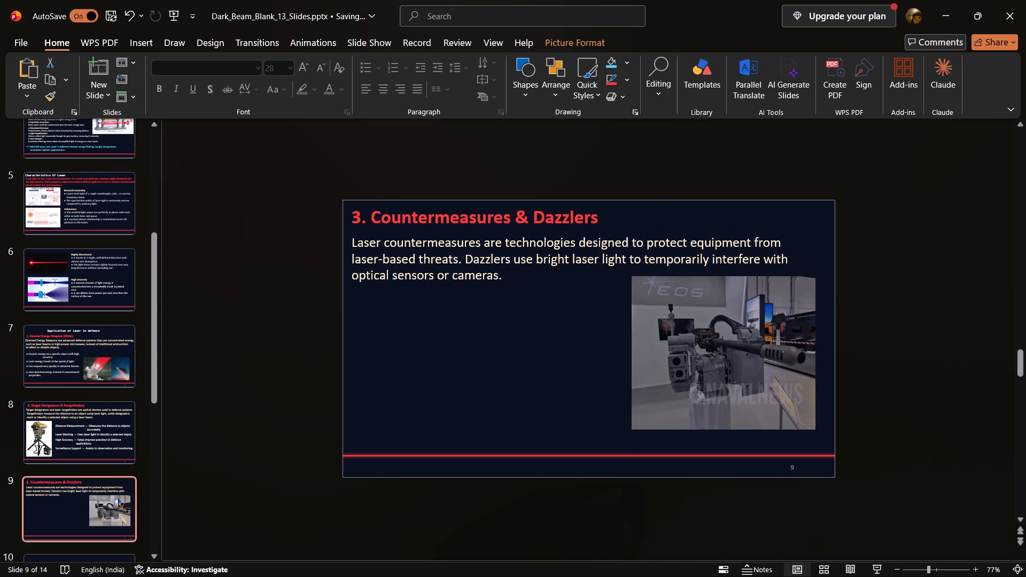
{"action": "left_click_drag", "start_coordinate": [726, 430], "coordinate": [720, 423]}
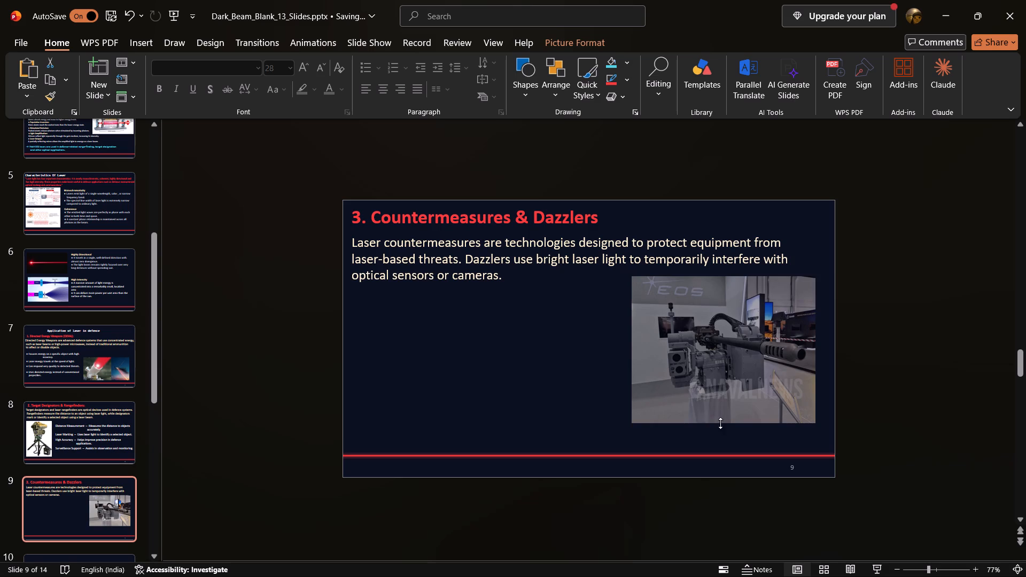
{"action": "left_click", "coordinate": [508, 401]}
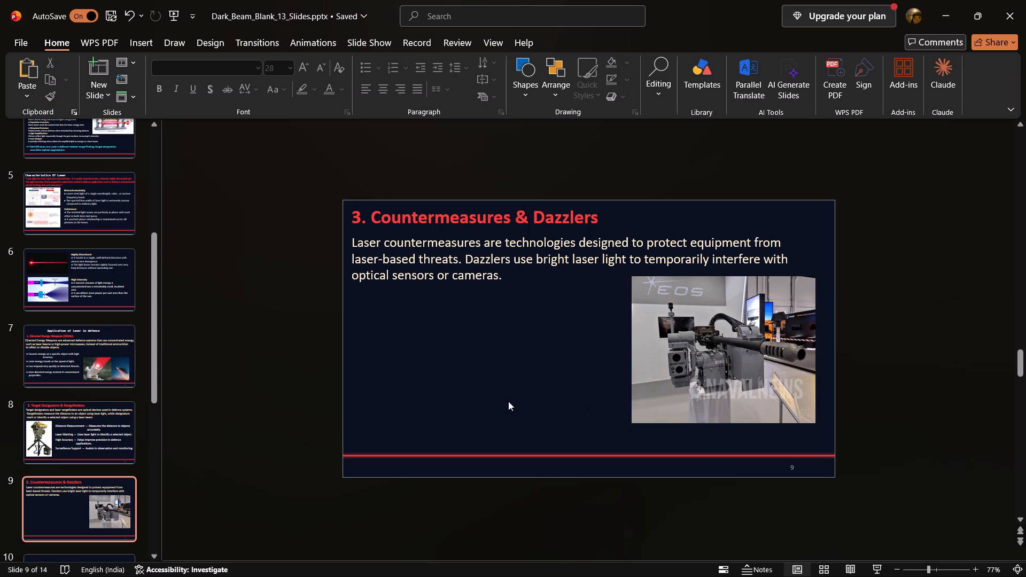
{"action": "left_click", "coordinate": [722, 343]}
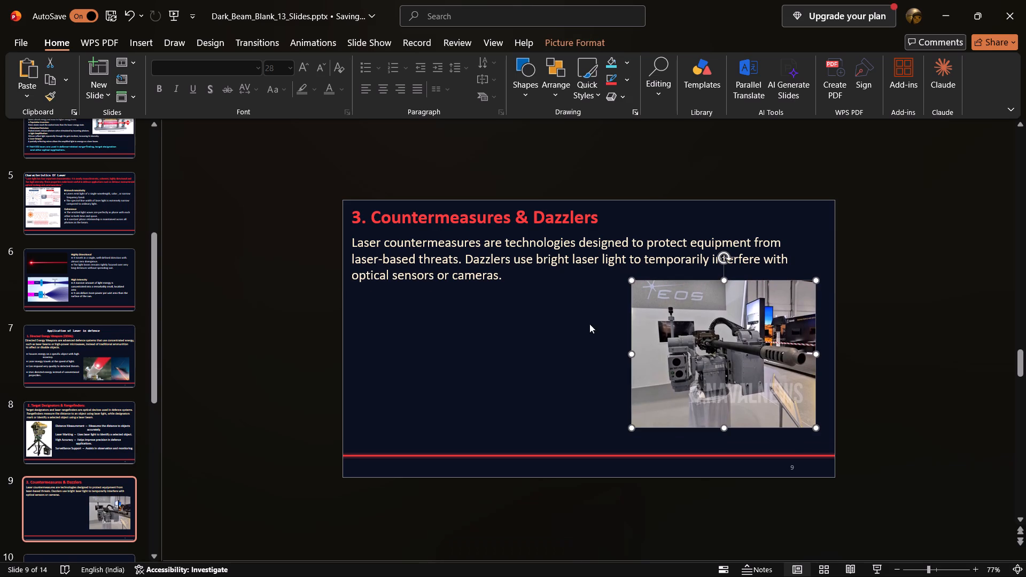
{"action": "scroll", "coordinate": [101, 342], "scroll_direction": "down", "scroll_amount": 2}
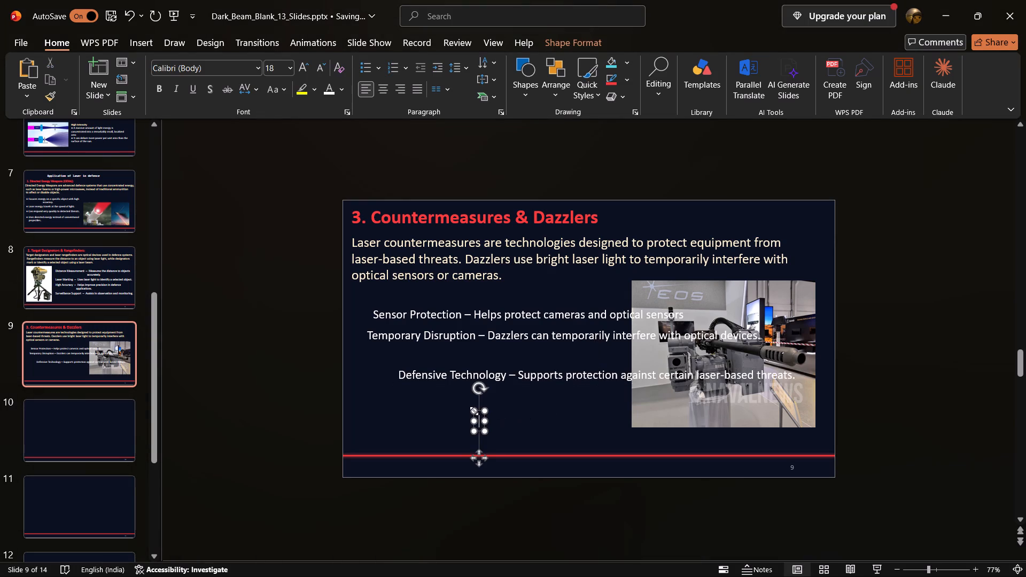
{"action": "key", "text": "ctrl+v"}
{"action": "key", "text": "ctrl+a"}
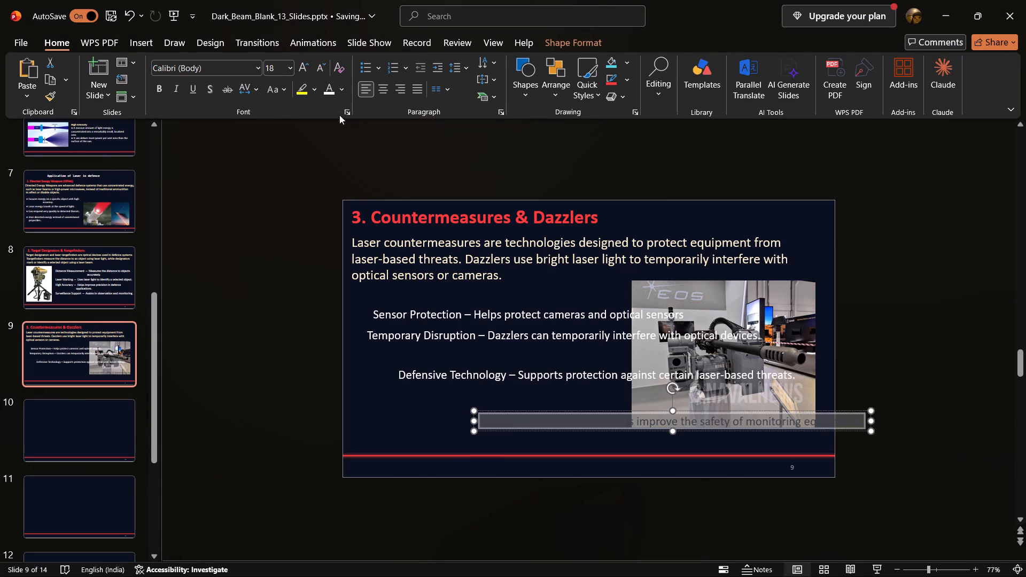
{"action": "left_click", "coordinate": [328, 85]}
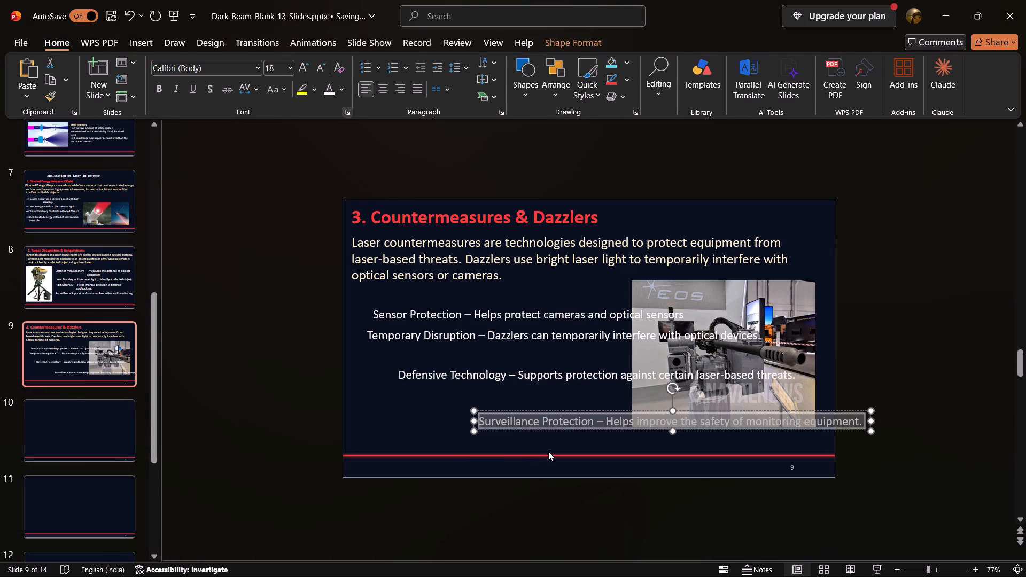
{"action": "left_click_drag", "start_coordinate": [540, 411], "coordinate": [455, 393]}
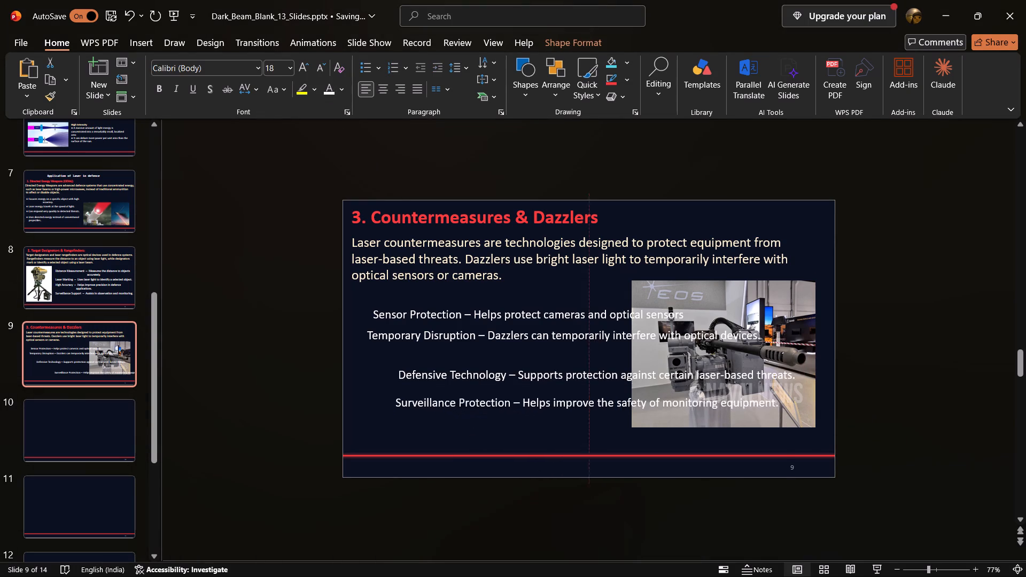
{"action": "left_click_drag", "start_coordinate": [455, 393], "coordinate": [430, 395]}
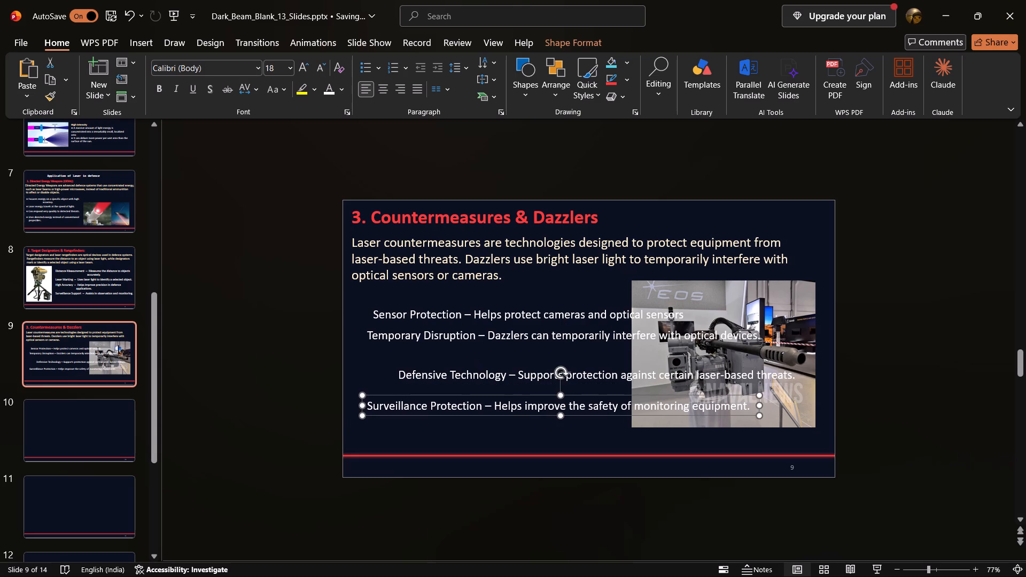
Shift the Sensor Protection and Temporary Disruption boxes left so both texts start at the same line near the slide's left edge.
{"action": "left_click", "coordinate": [541, 311]}
{"action": "left_click_drag", "start_coordinate": [535, 301], "coordinate": [504, 296]}
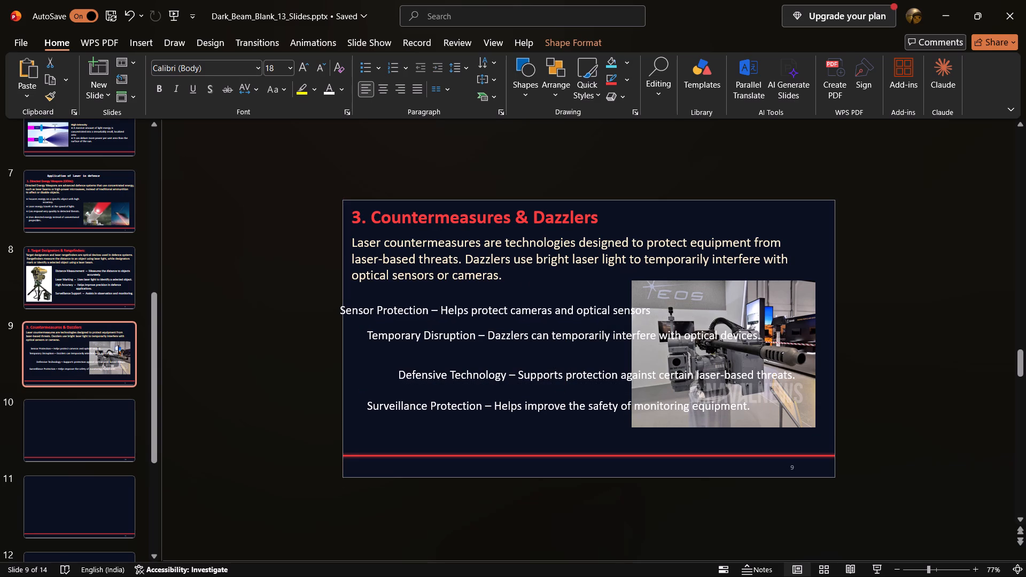
{"action": "left_click_drag", "start_coordinate": [504, 296], "coordinate": [520, 295]}
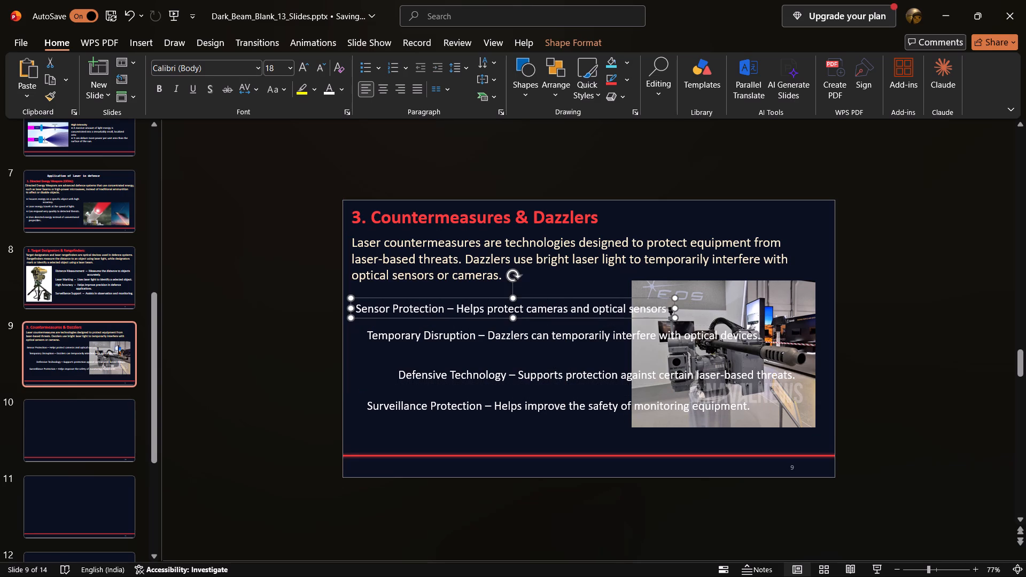
{"action": "left_click", "coordinate": [457, 338]}
{"action": "left_click", "coordinate": [493, 326]}
{"action": "left_click_drag", "start_coordinate": [493, 326], "coordinate": [481, 326]}
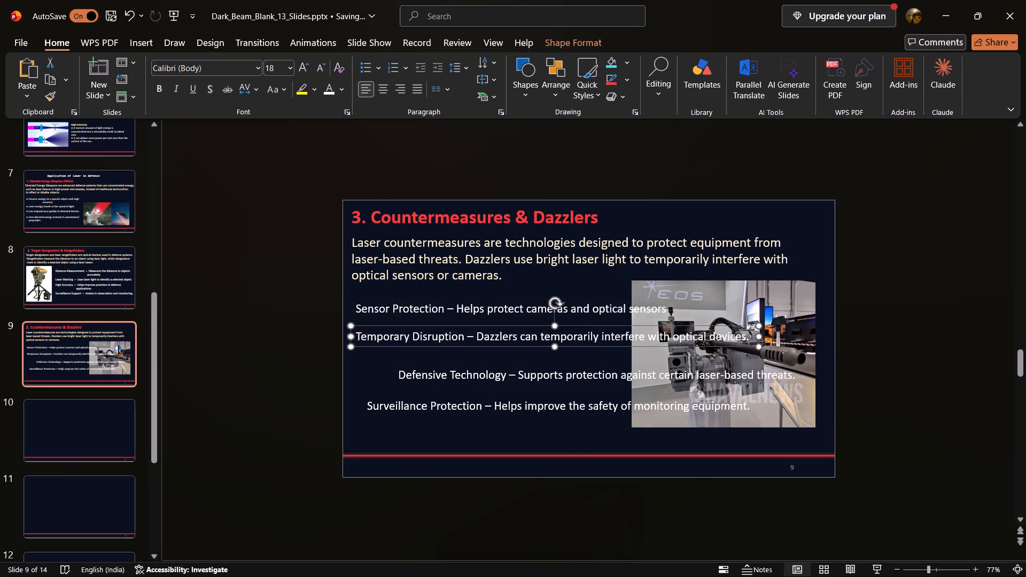
Widen the spacing around the dash with extra spaces in the Sensor Protection and Temporary Disruption points.
{"action": "left_click", "coordinate": [446, 308]}
{"action": "key", "text": "space"}
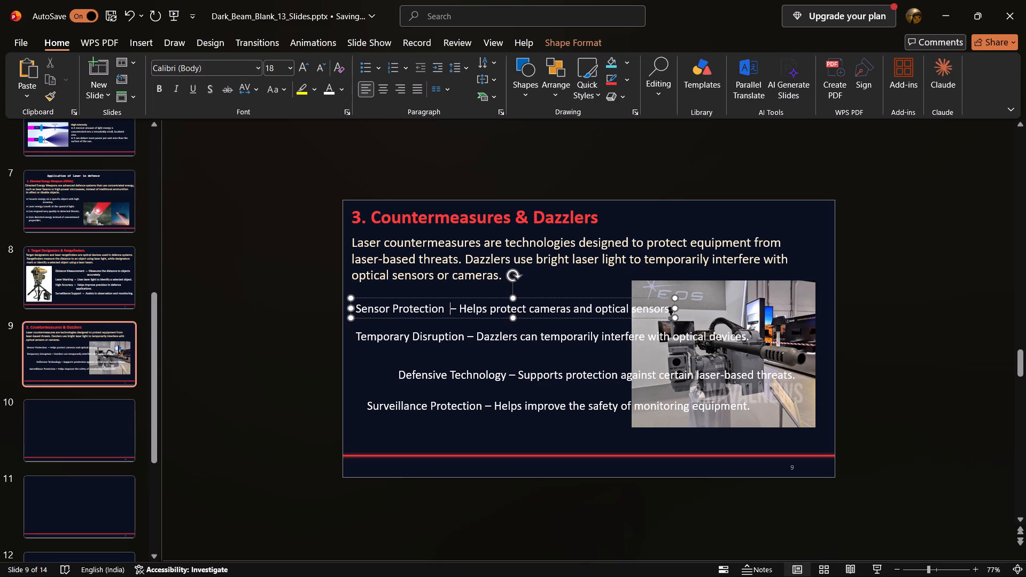
{"action": "left_click", "coordinate": [457, 307]}
{"action": "key", "text": "space"}
{"action": "key", "text": "space"}
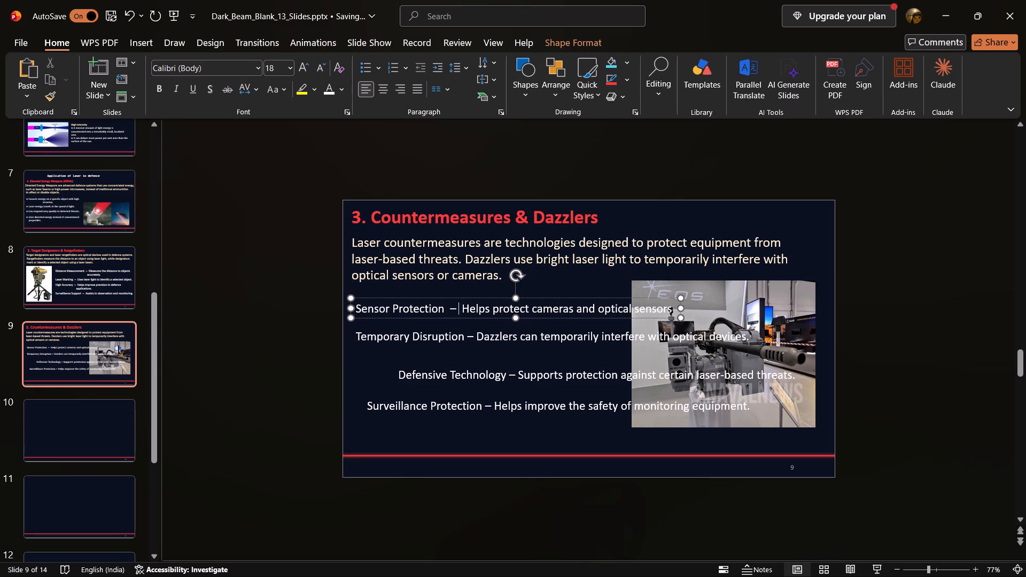
{"action": "left_click", "coordinate": [468, 336]}
{"action": "key", "text": "space"}
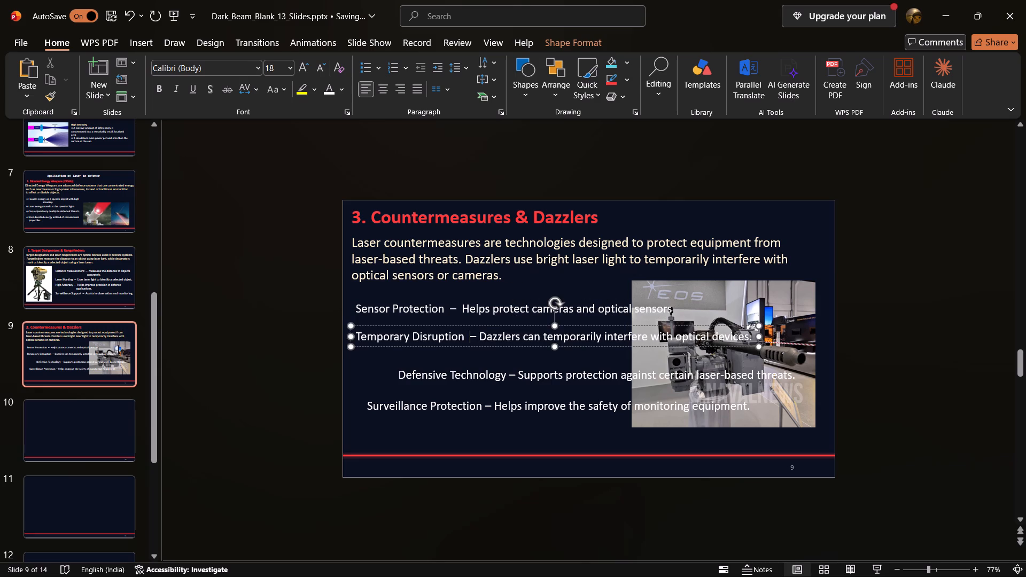
{"action": "left_click", "coordinate": [482, 336]}
{"action": "key", "text": "space"}
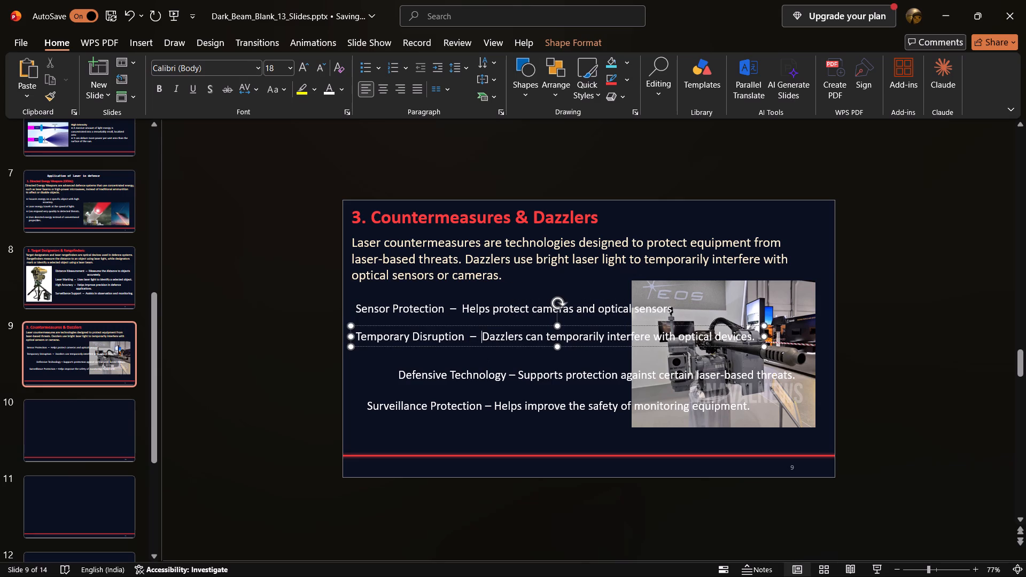
Add extra spaces on both sides of the dash in the Defensive Technology and Surveillance Protection points.
{"action": "left_click", "coordinate": [508, 373]}
{"action": "key", "text": "space"}
{"action": "key", "text": "space"}
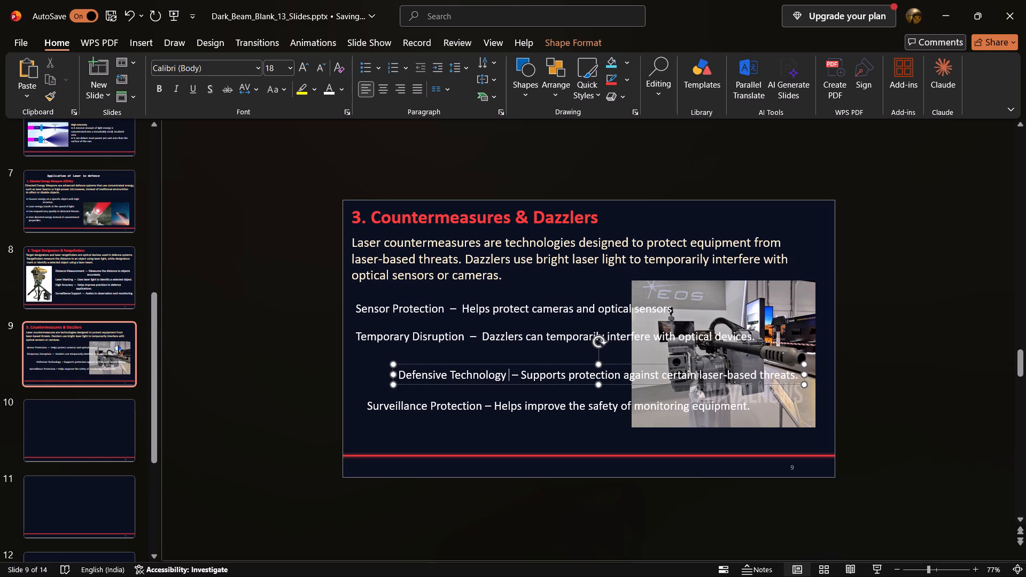
{"action": "left_click", "coordinate": [521, 375]}
{"action": "key", "text": "space"}
{"action": "key", "text": "space"}
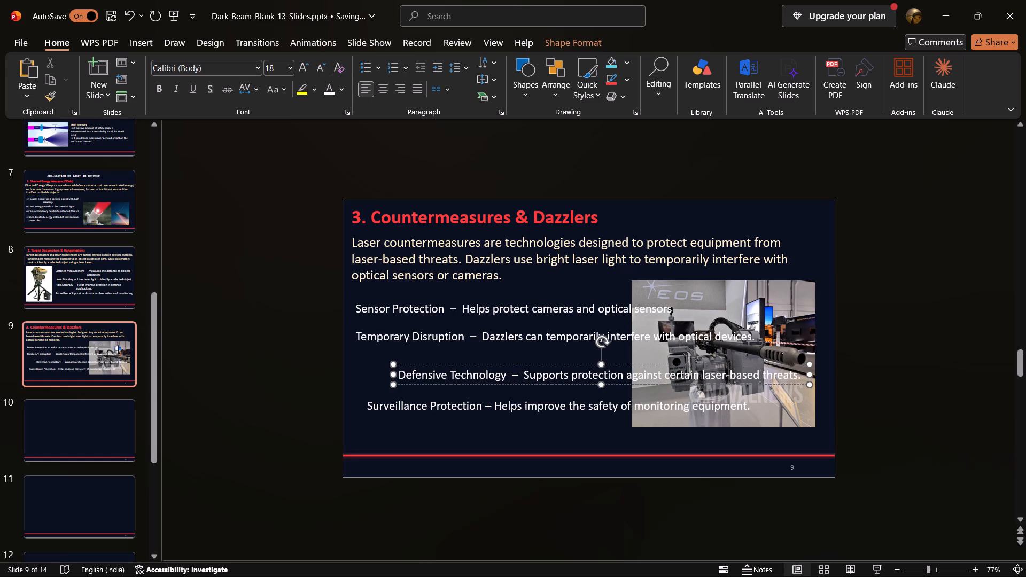
{"action": "left_click", "coordinate": [496, 402]}
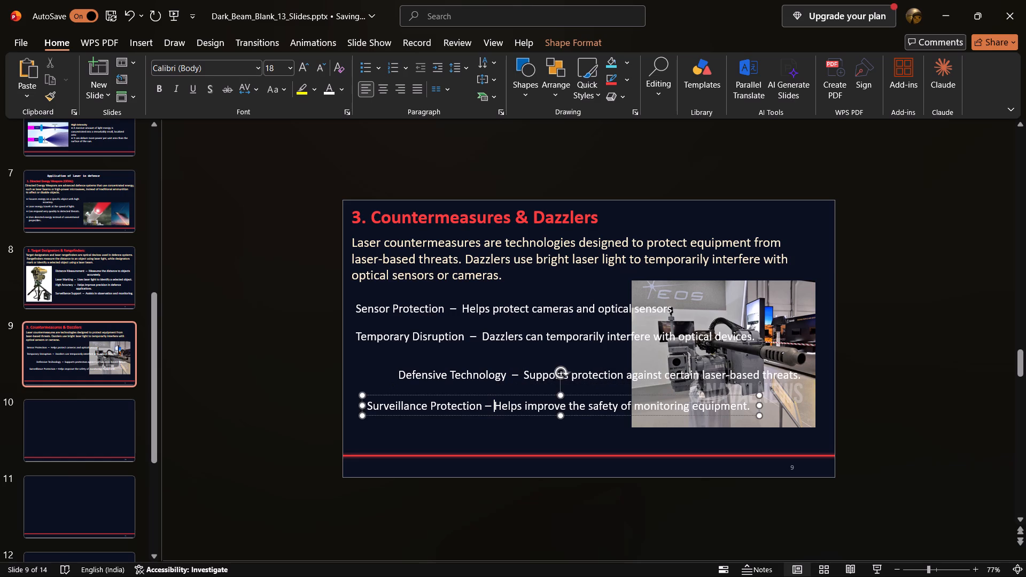
{"action": "key", "text": "space"}
{"action": "left_click", "coordinate": [483, 402]}
{"action": "key", "text": "space"}
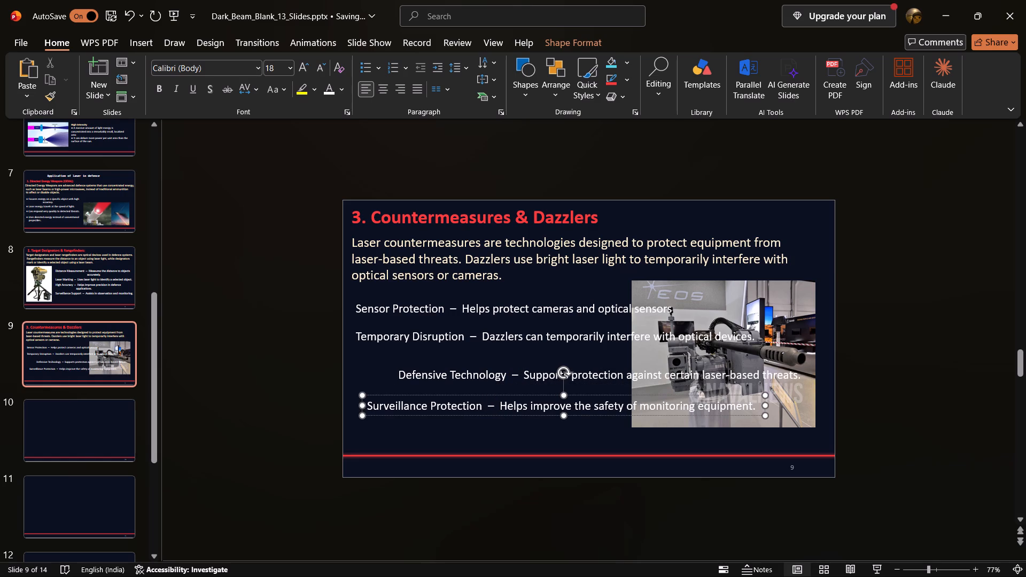
Move the Defensive Technology and Surveillance Protection boxes up and left to form an evenly spaced column under Temporary Disruption.
{"action": "left_click", "coordinate": [441, 372]}
{"action": "left_click_drag", "start_coordinate": [458, 363], "coordinate": [430, 348]}
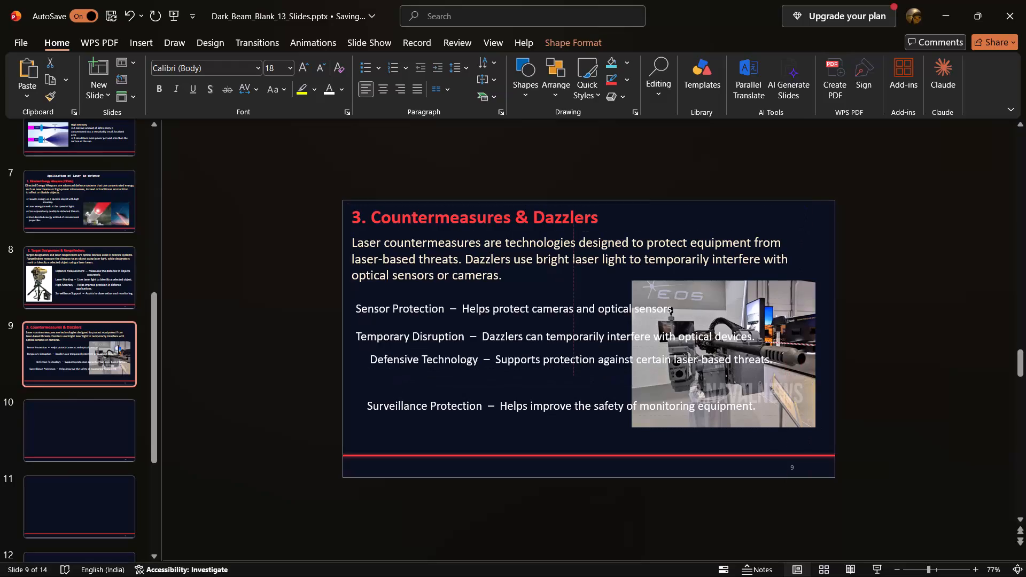
{"action": "left_click_drag", "start_coordinate": [430, 348], "coordinate": [421, 351]}
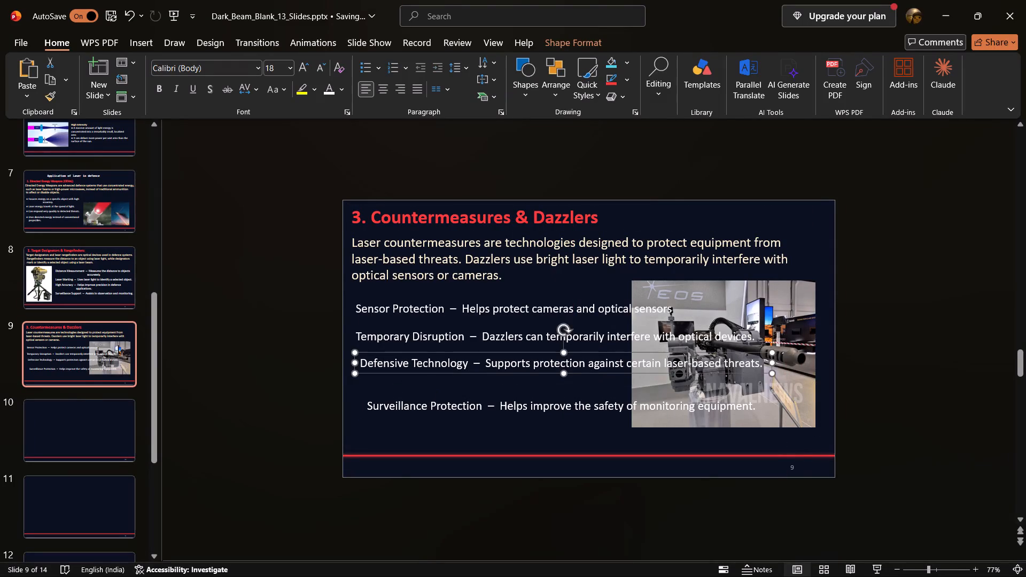
{"action": "left_click", "coordinate": [437, 406]}
{"action": "left_click_drag", "start_coordinate": [454, 396], "coordinate": [449, 381]}
{"action": "left_click", "coordinate": [649, 460]}
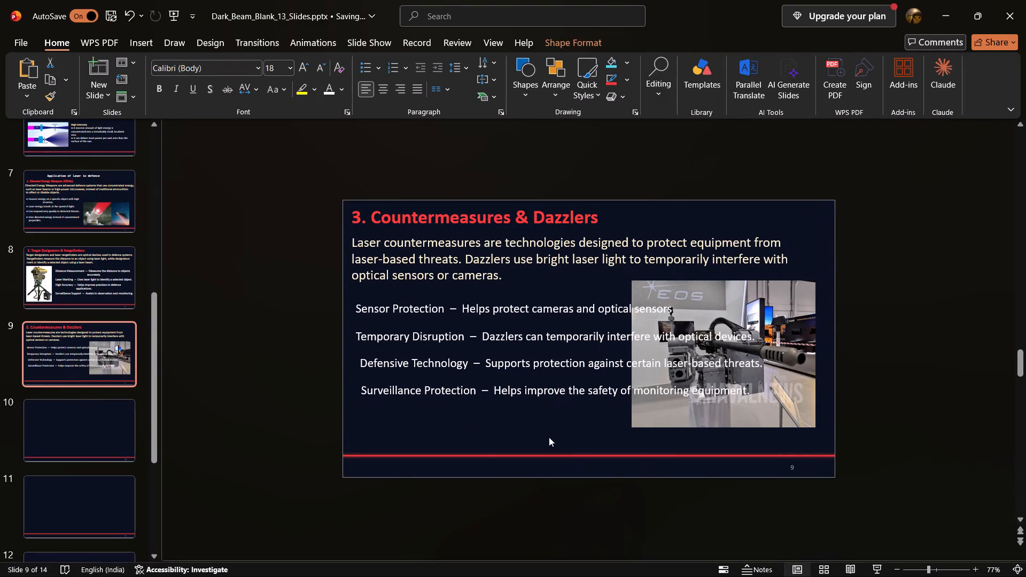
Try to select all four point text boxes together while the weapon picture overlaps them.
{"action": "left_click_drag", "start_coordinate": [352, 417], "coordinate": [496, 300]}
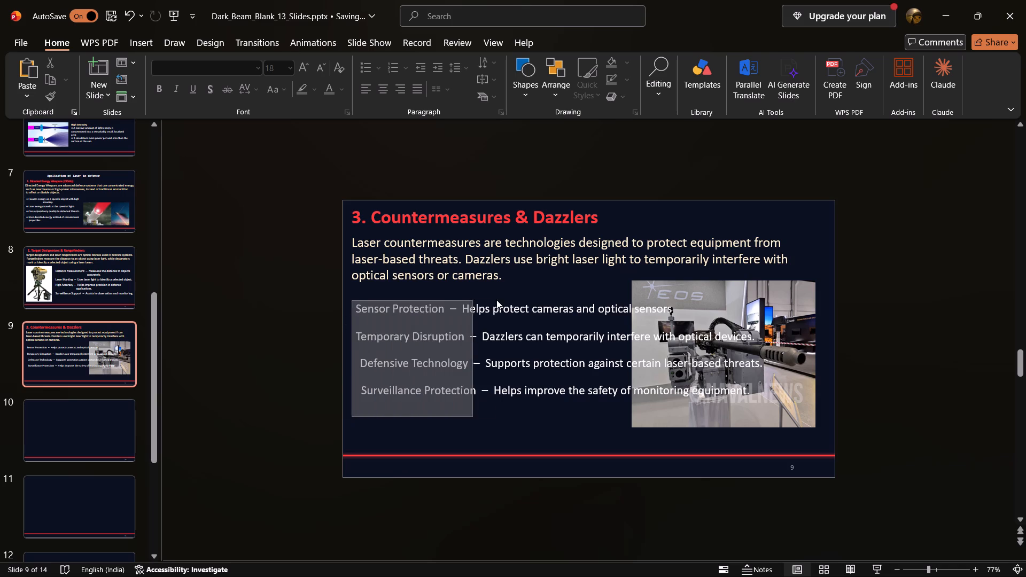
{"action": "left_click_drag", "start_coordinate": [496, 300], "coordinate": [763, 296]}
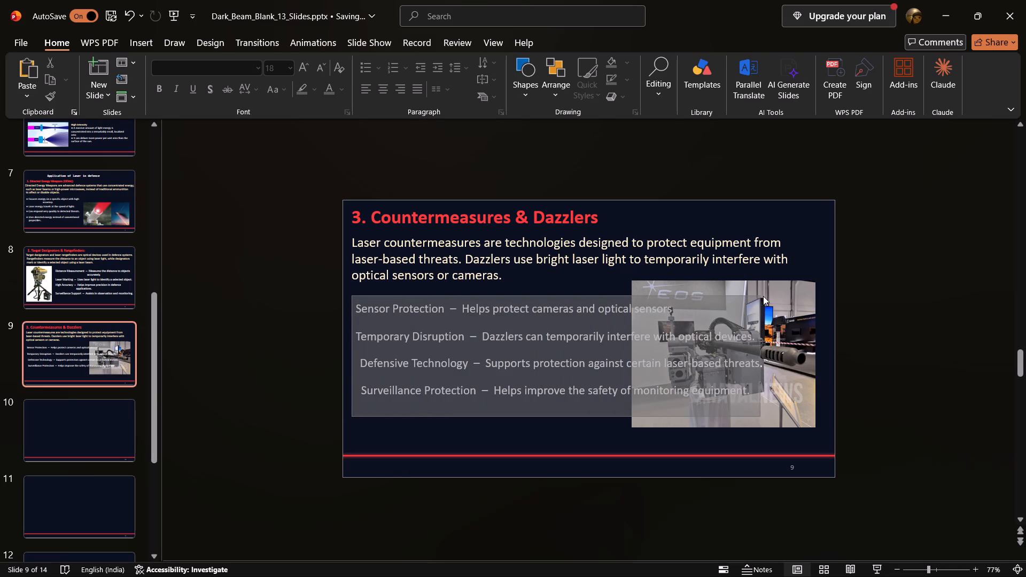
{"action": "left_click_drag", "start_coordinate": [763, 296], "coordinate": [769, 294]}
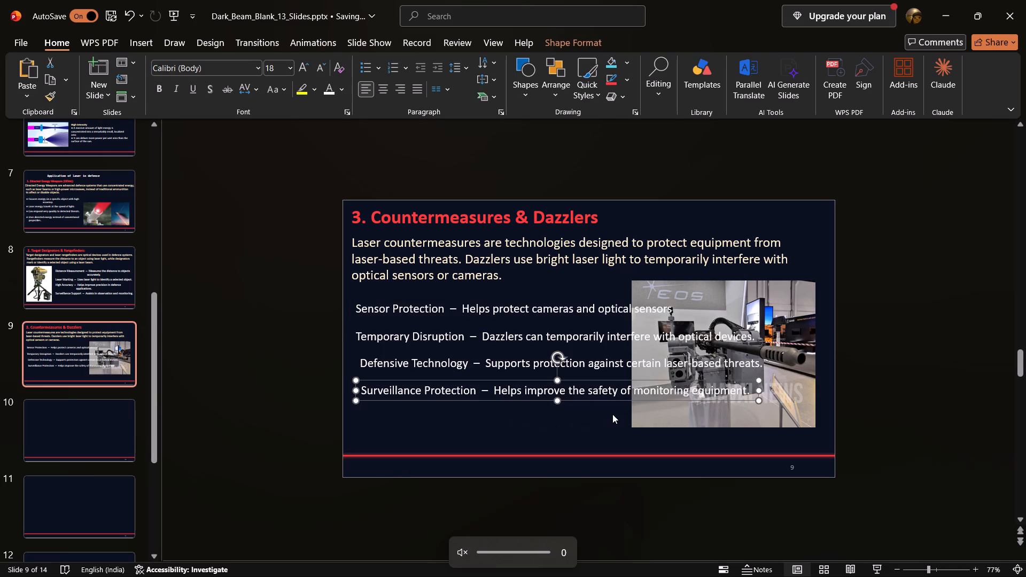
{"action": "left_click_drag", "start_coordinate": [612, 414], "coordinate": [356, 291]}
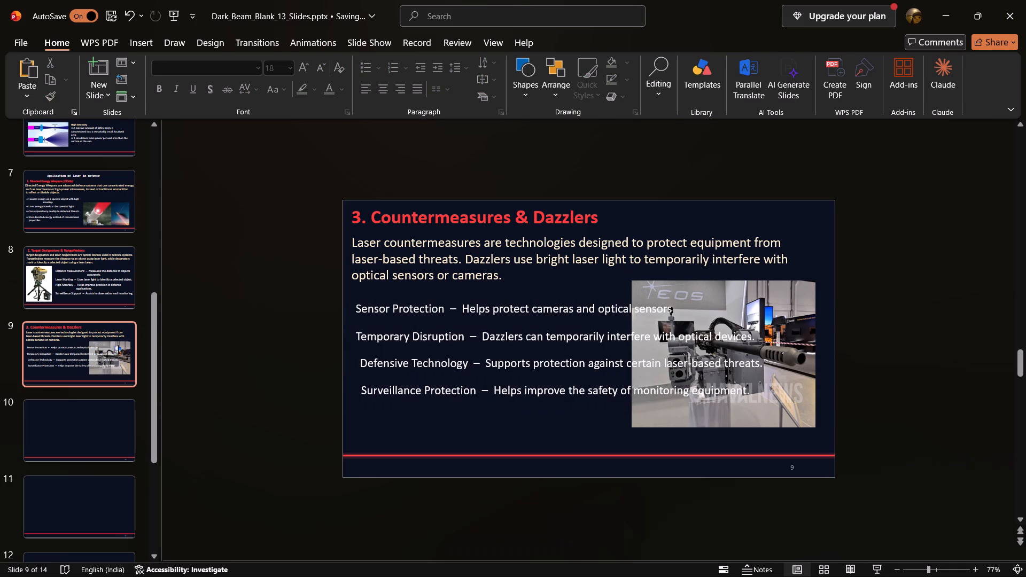
Move the weapon picture partly off the slide's right edge, clear of the four points.
{"action": "left_click_drag", "start_coordinate": [761, 404], "coordinate": [753, 400]}
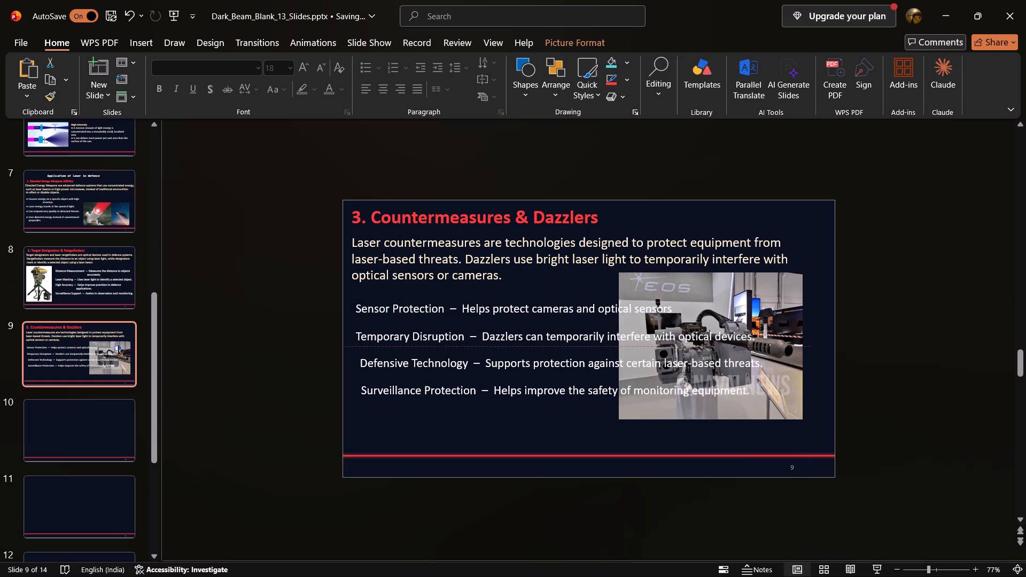
{"action": "left_click_drag", "start_coordinate": [753, 400], "coordinate": [882, 417]}
{"action": "left_click_drag", "start_coordinate": [864, 389], "coordinate": [916, 367]}
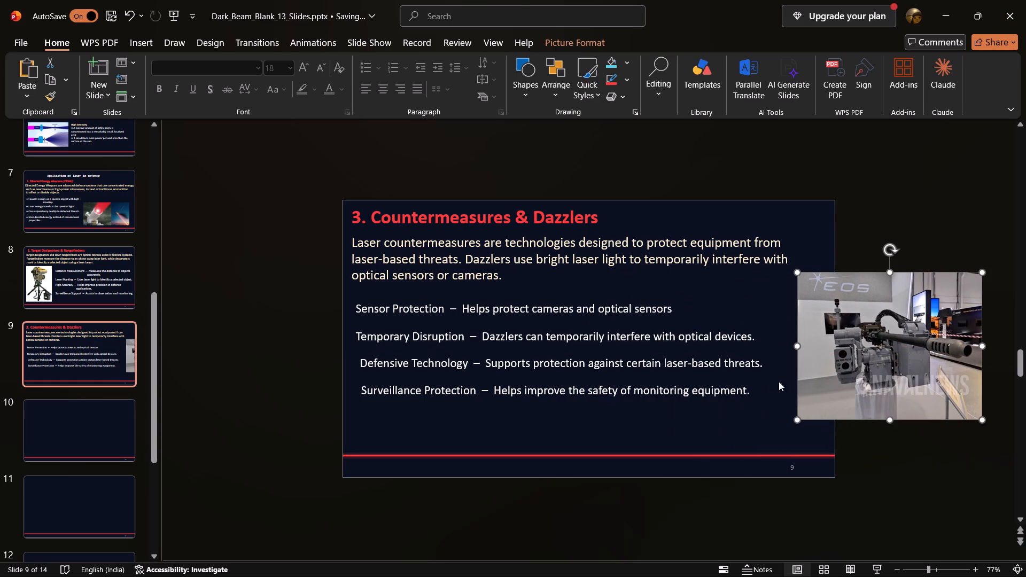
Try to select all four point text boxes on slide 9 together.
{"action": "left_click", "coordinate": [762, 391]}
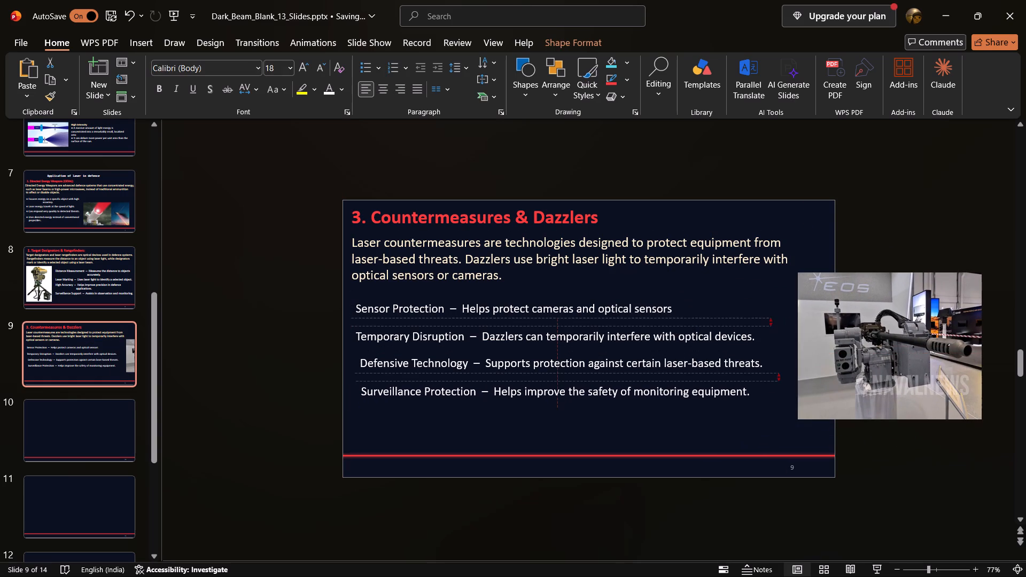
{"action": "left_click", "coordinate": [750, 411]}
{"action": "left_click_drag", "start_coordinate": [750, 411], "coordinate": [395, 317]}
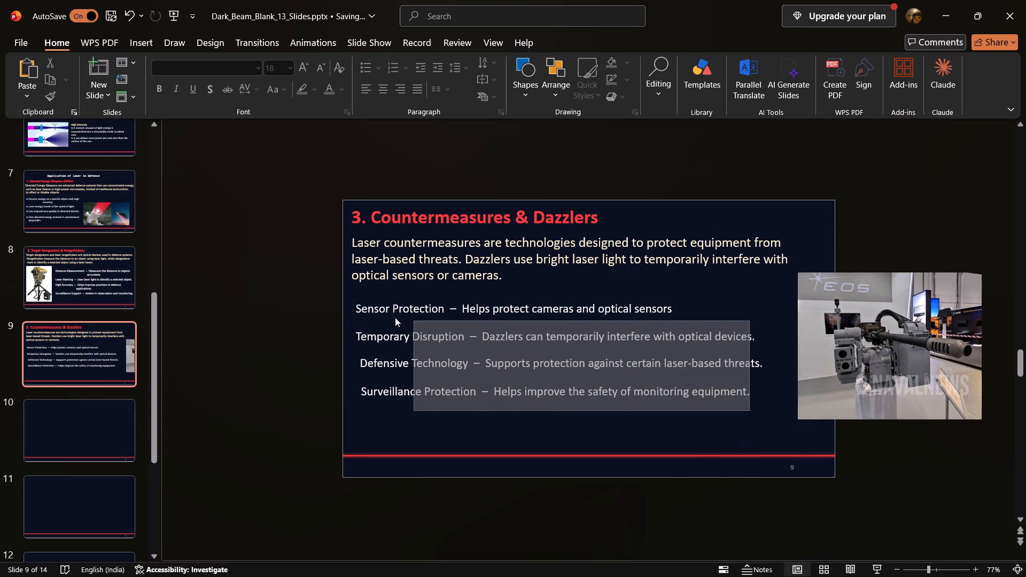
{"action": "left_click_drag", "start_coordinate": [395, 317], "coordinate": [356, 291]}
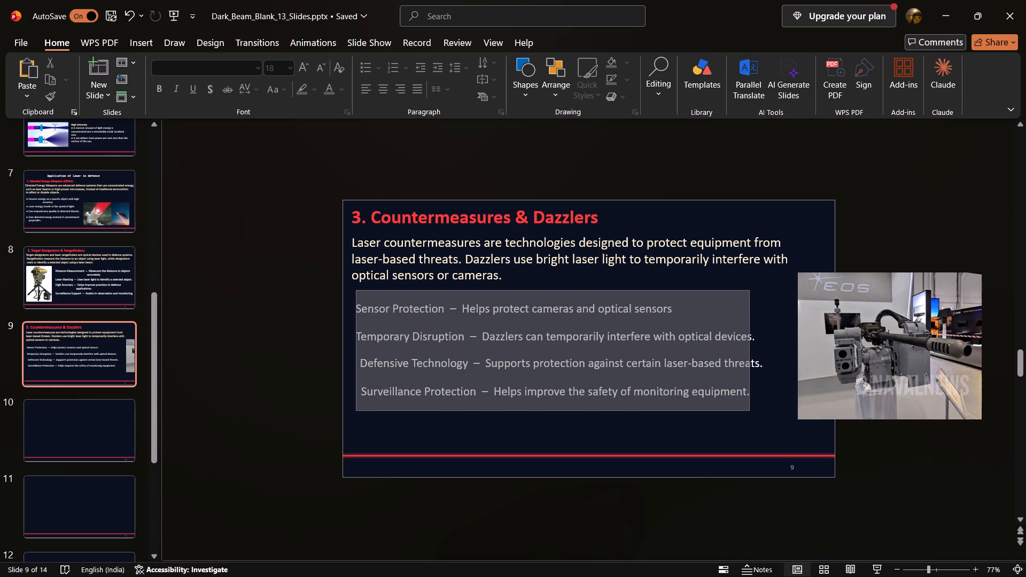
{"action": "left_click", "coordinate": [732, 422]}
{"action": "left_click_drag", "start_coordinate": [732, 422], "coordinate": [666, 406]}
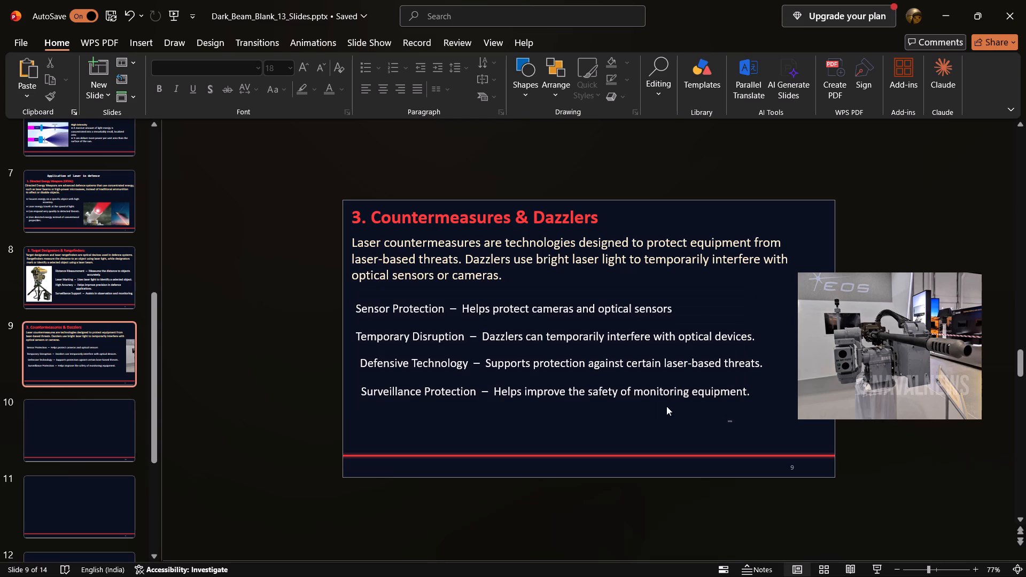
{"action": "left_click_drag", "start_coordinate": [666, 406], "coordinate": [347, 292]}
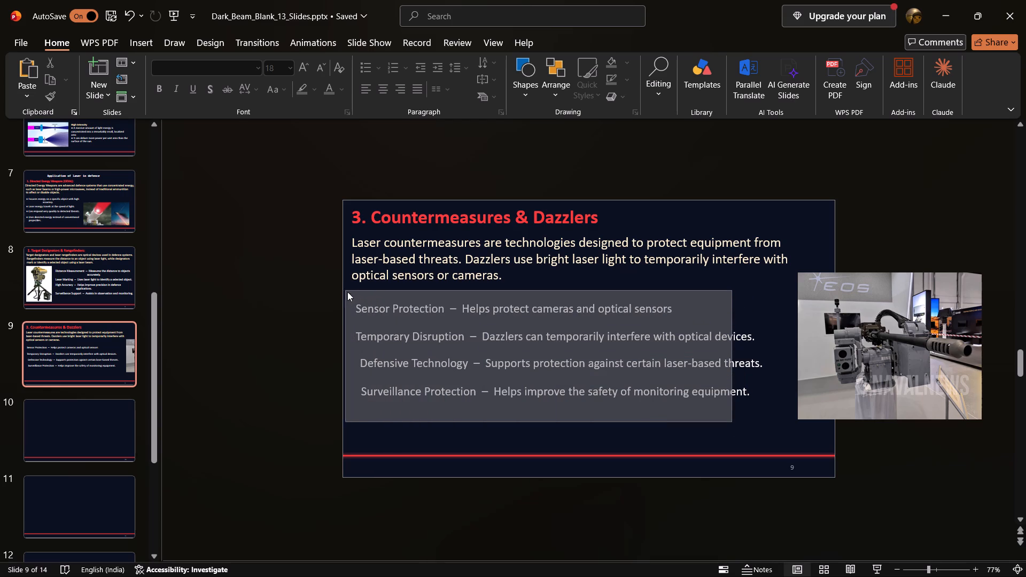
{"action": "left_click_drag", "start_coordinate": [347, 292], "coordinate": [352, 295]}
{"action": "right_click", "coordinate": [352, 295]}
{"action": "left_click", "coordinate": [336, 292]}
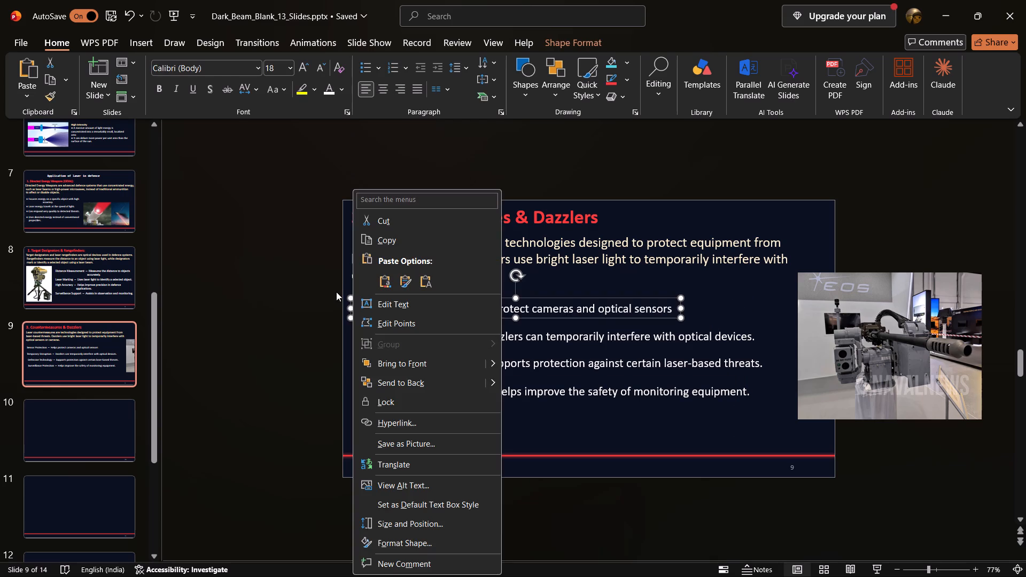
Move the introductory paragraph slightly up, closer beneath the "3. Countermeasures & Dazzlers" heading, widening the gap above the points.
{"action": "left_click", "coordinate": [355, 286]}
{"action": "left_click_drag", "start_coordinate": [355, 286], "coordinate": [359, 292]}
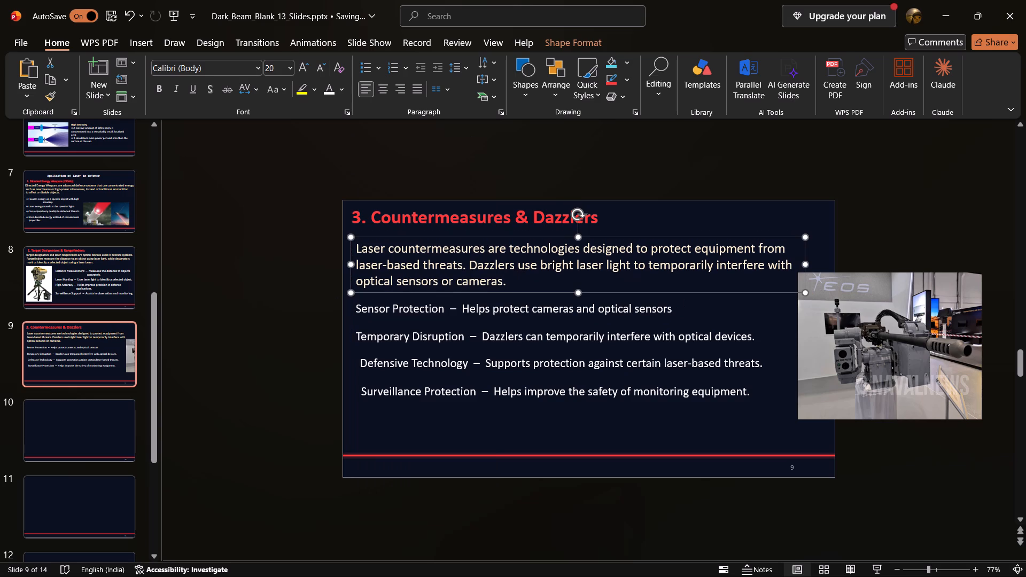
{"action": "left_click_drag", "start_coordinate": [398, 278], "coordinate": [396, 266]}
{"action": "left_click", "coordinate": [525, 299]}
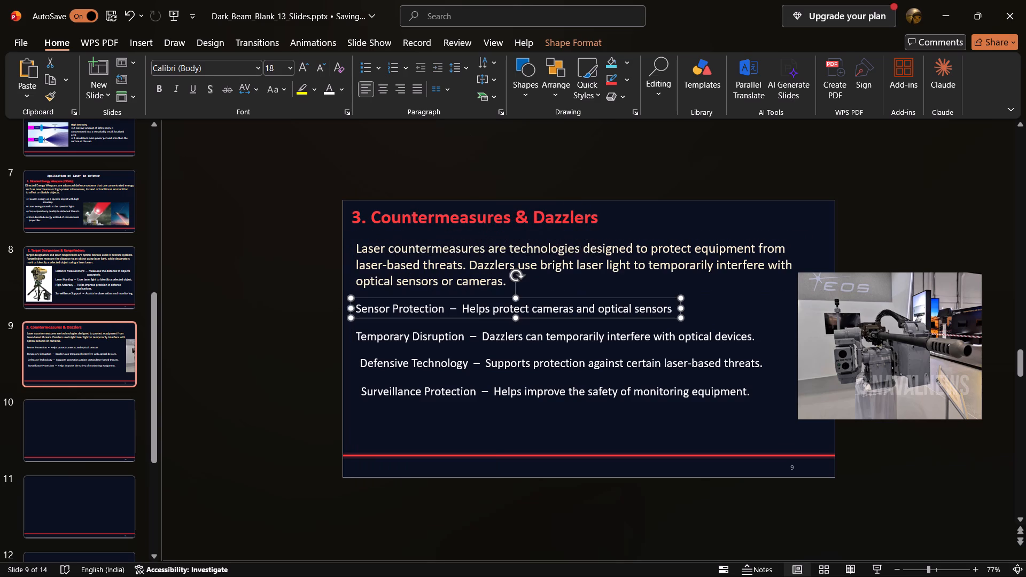
{"action": "left_click", "coordinate": [528, 288]}
{"action": "left_click_drag", "start_coordinate": [528, 288], "coordinate": [535, 276]}
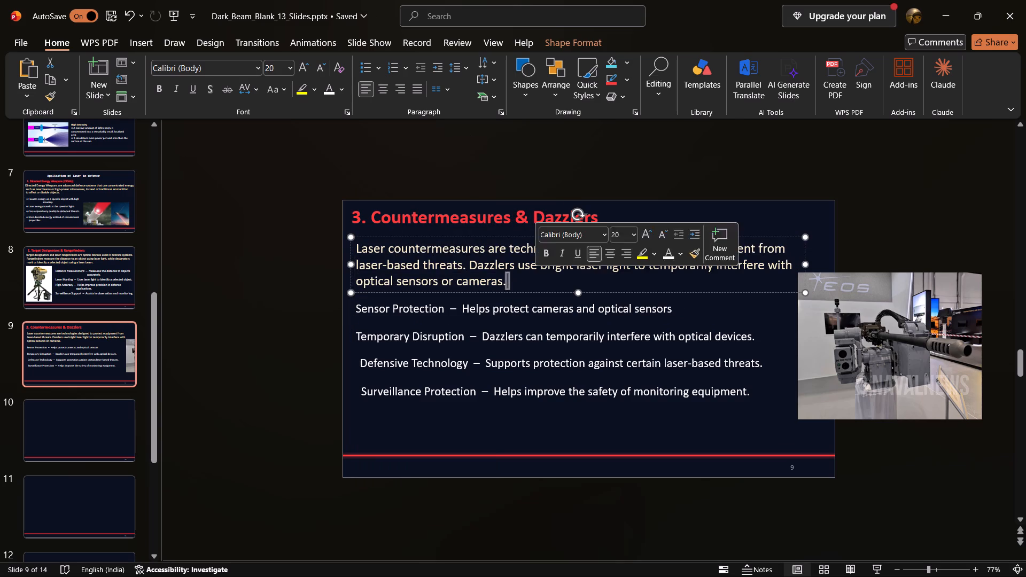
{"action": "left_click", "coordinate": [535, 276]}
{"action": "left_click_drag", "start_coordinate": [518, 233], "coordinate": [516, 228]}
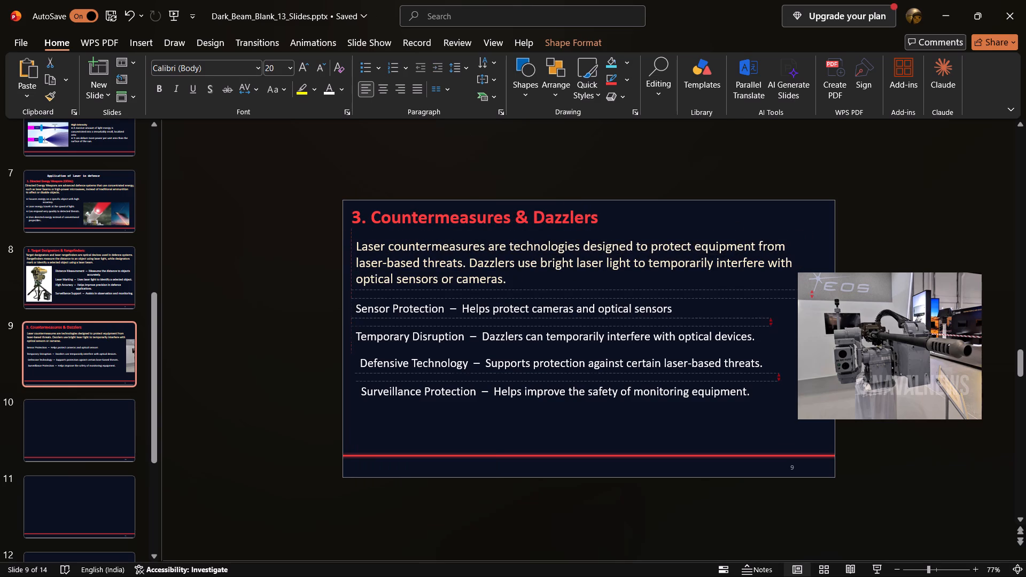
{"action": "left_click_drag", "start_coordinate": [516, 228], "coordinate": [514, 225]}
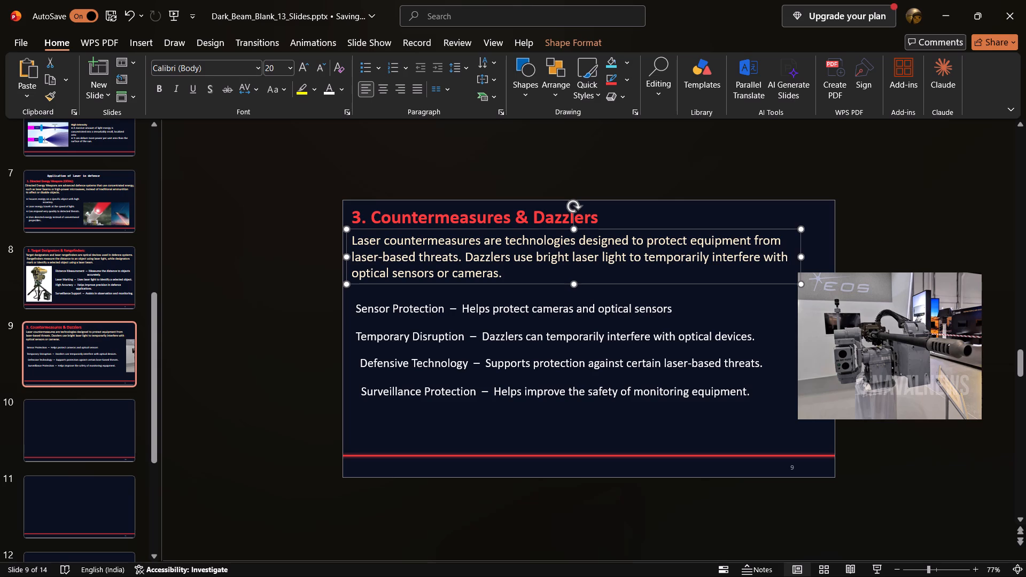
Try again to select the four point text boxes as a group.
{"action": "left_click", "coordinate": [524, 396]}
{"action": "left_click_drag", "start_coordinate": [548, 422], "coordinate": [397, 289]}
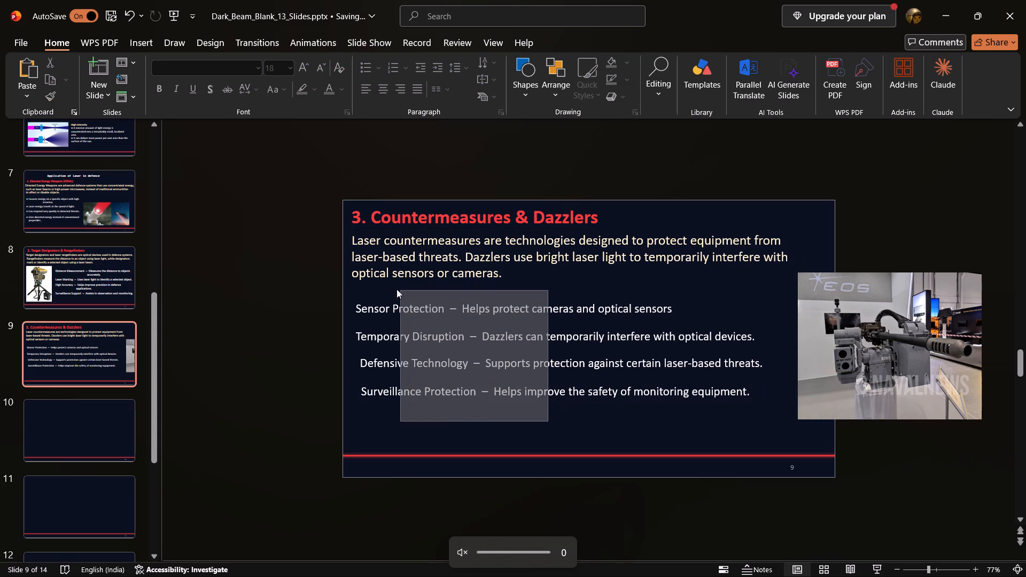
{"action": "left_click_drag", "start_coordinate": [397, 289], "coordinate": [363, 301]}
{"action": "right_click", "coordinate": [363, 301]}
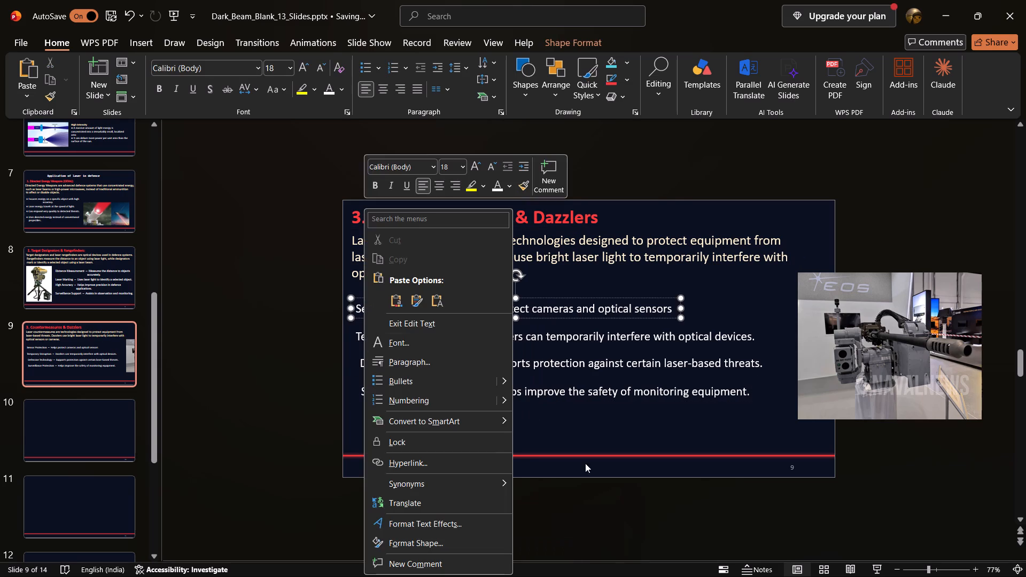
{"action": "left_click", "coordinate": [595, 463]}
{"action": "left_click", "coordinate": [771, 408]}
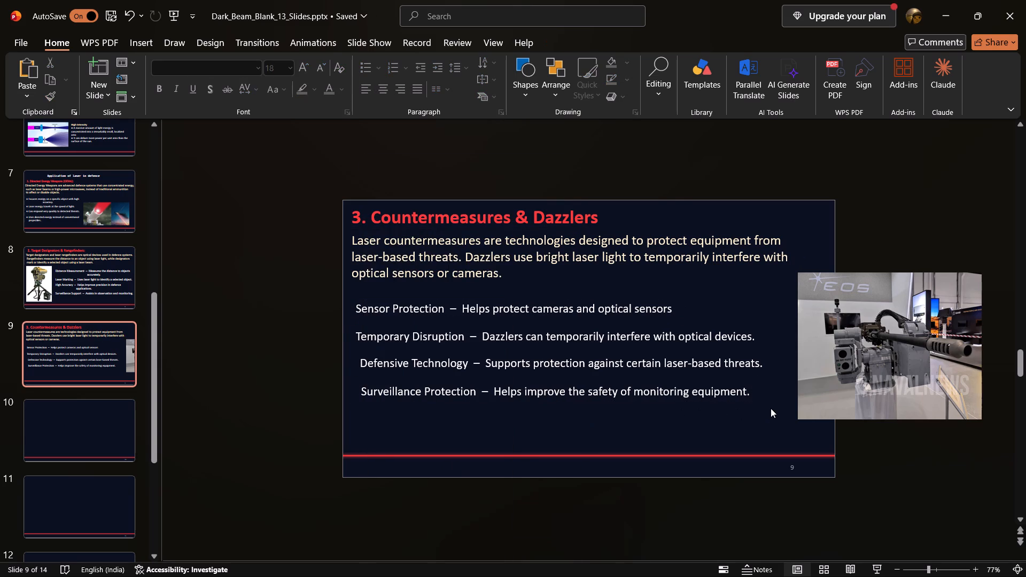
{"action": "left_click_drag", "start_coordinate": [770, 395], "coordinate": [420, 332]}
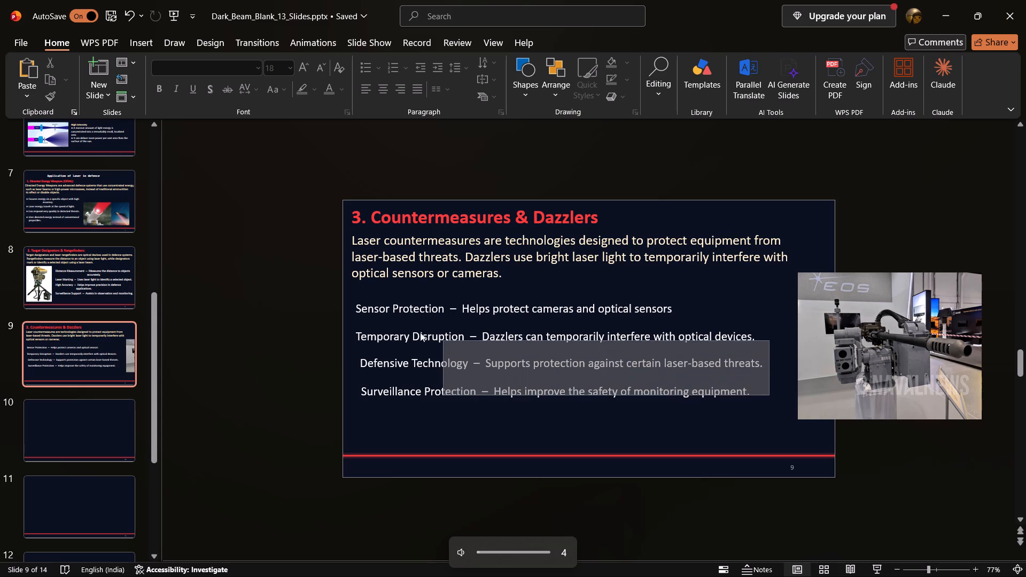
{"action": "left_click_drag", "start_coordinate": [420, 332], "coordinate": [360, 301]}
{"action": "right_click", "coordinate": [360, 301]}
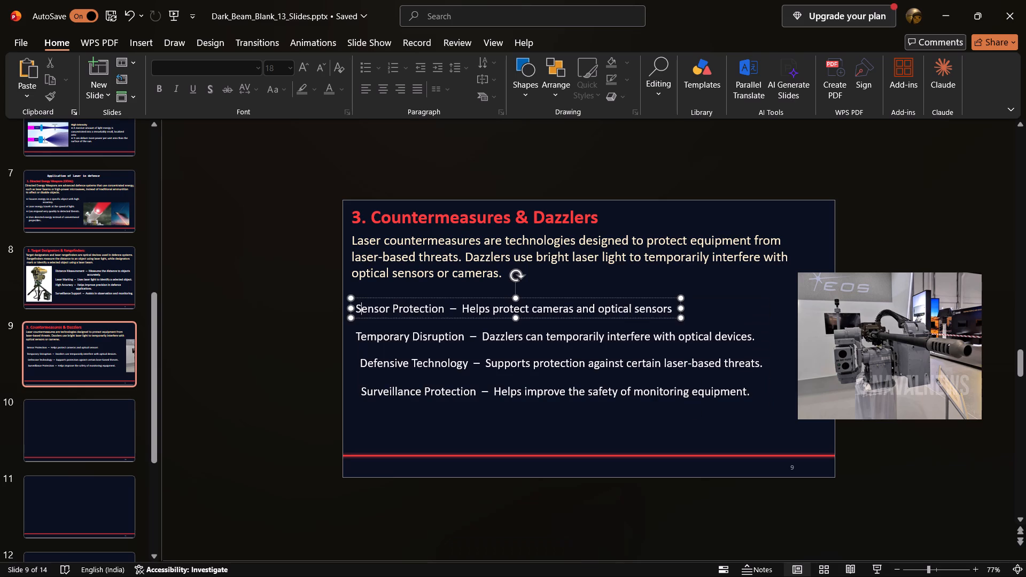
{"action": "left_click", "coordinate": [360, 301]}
Increase the font size of all four points, from Sensor Protection to Surveillance Protection, to 20.
{"action": "left_click", "coordinate": [360, 301]}
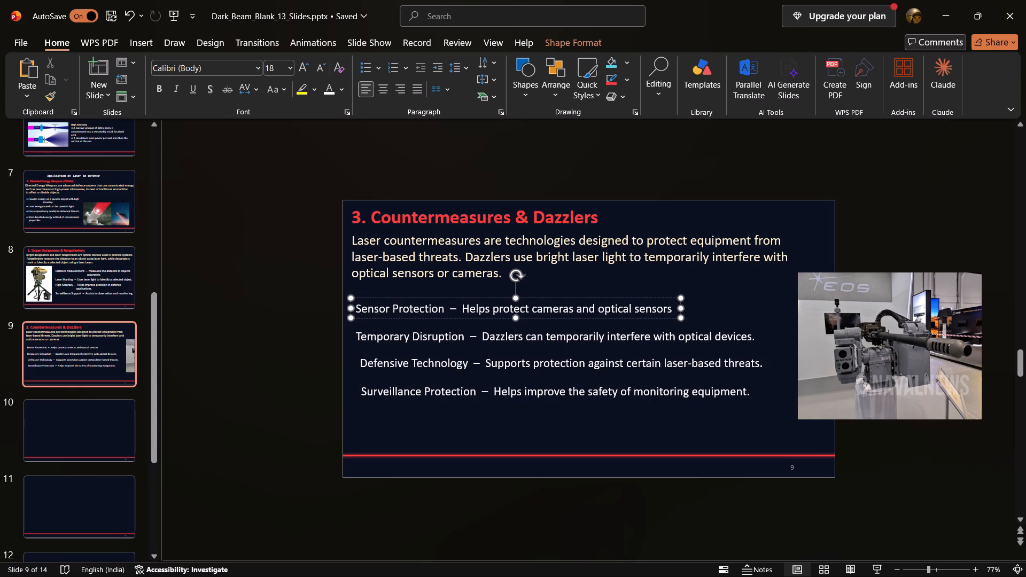
{"action": "key", "text": "ctrl+a"}
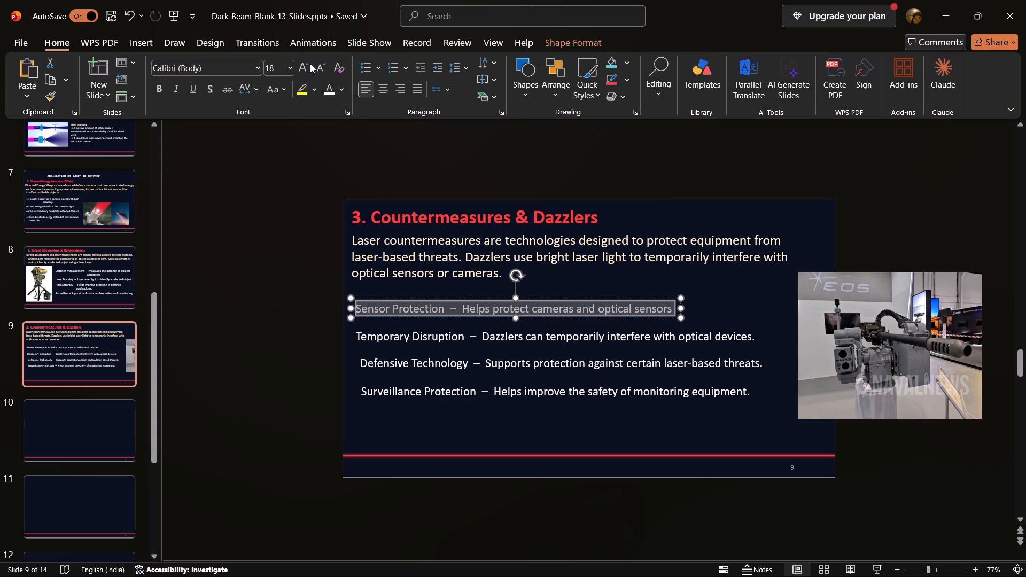
{"action": "left_click", "coordinate": [310, 64]}
{"action": "left_click", "coordinate": [433, 341]}
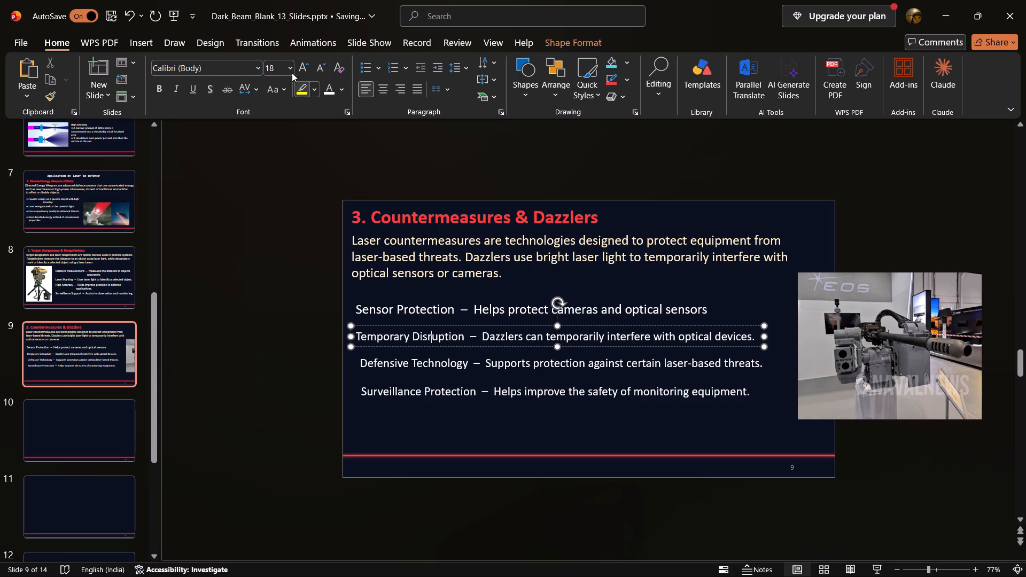
{"action": "key", "text": "ctrl+a"}
{"action": "left_click", "coordinate": [303, 72]}
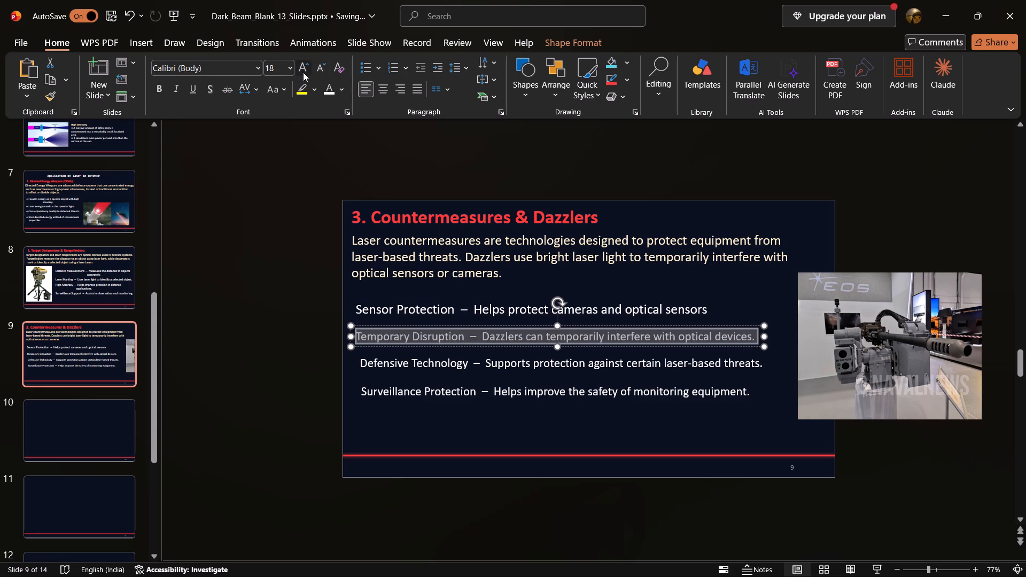
{"action": "left_click", "coordinate": [407, 356]}
{"action": "key", "text": "ctrl+a"}
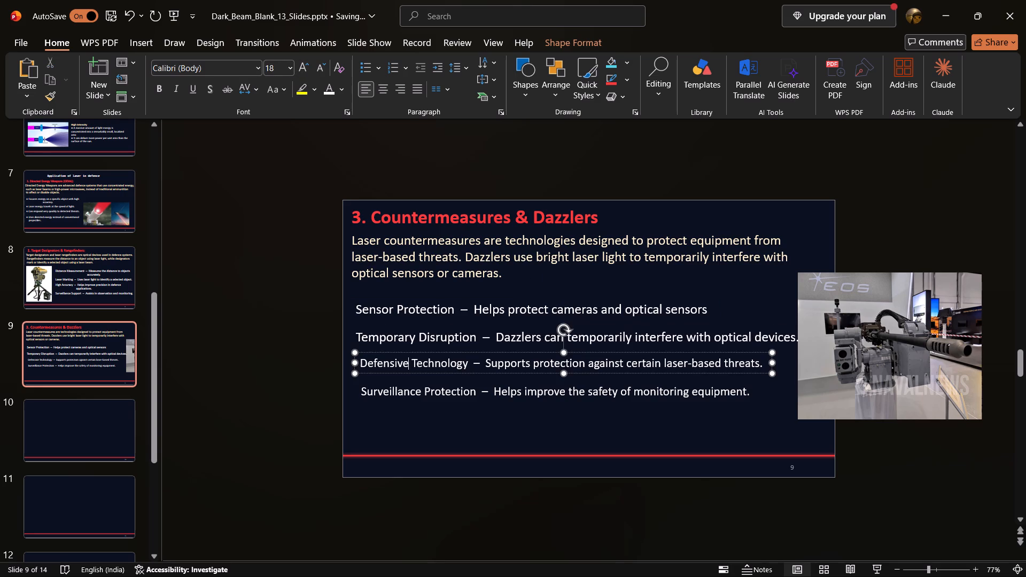
{"action": "left_click", "coordinate": [303, 63]}
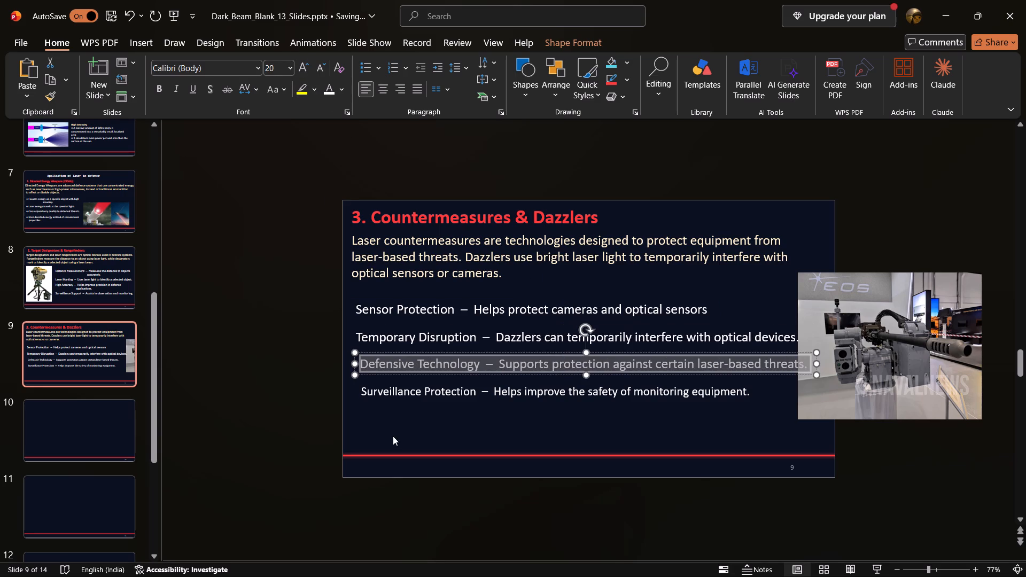
{"action": "left_click", "coordinate": [450, 389]}
{"action": "key", "text": "ctrl+a"}
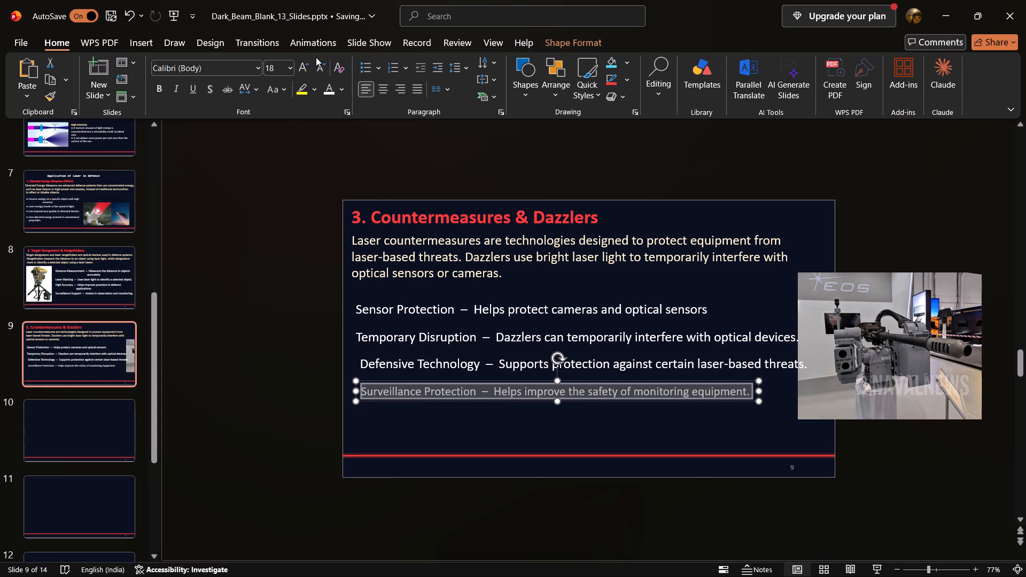
{"action": "left_click", "coordinate": [307, 60]}
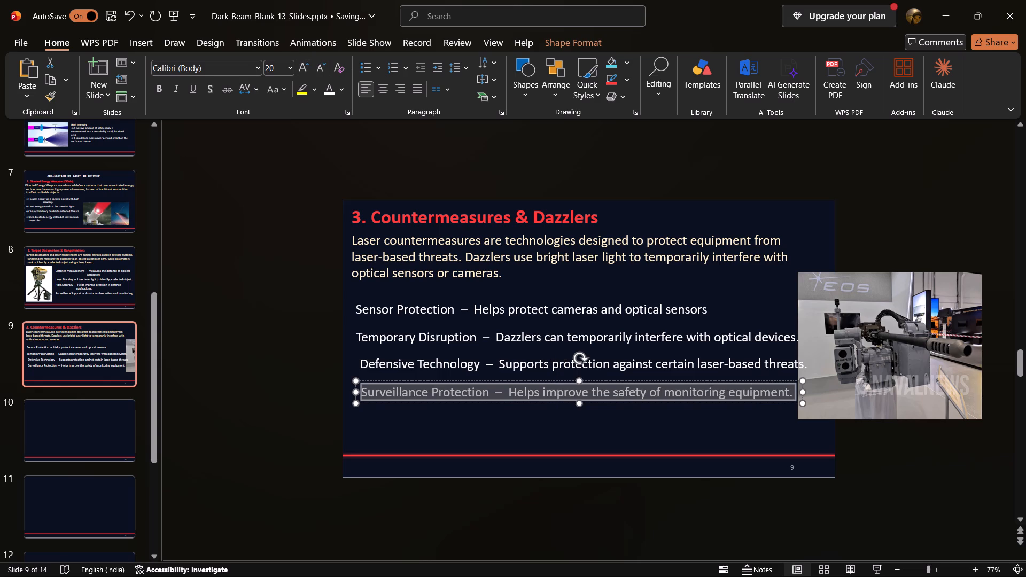
Break the Sensor Protection point after "cameras and", indenting "optical sensors" with spaces beneath the start of its description.
{"action": "left_click", "coordinate": [672, 311]}
{"action": "left_click", "coordinate": [620, 307]}
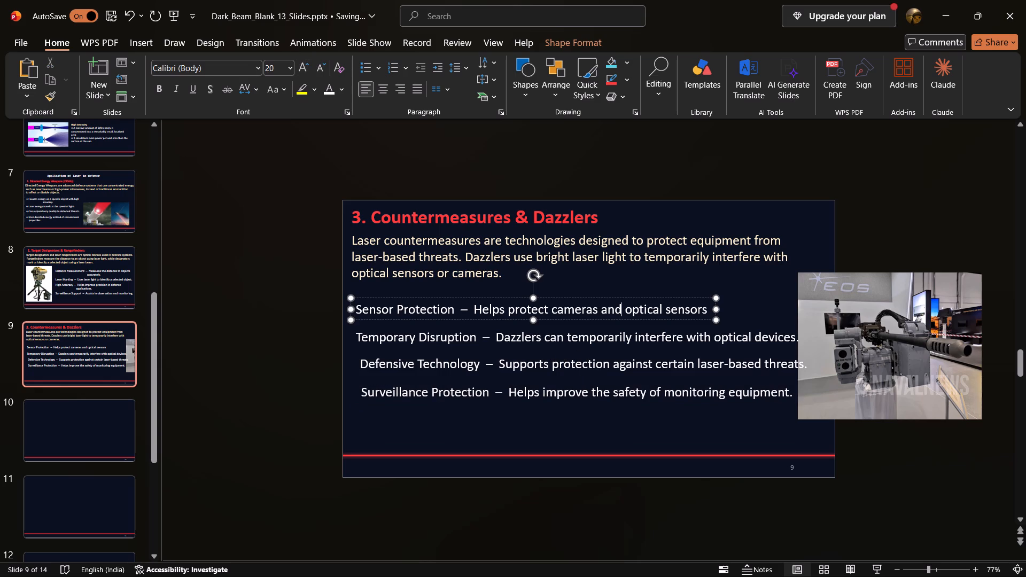
{"action": "key", "text": "Return"}
{"action": "key", "text": "space"}
{"action": "key", "text": "space"}
{"action": "key", "text": "space"}
{"action": "key", "text": "space"}
{"action": "key", "text": "space"}
{"action": "key", "text": "space"}
{"action": "key", "text": "space"}
{"action": "key", "text": "space"}
{"action": "key", "text": "space"}
{"action": "key", "text": "space"}
{"action": "key", "text": "space"}
{"action": "key", "text": "space"}
{"action": "key", "text": "space"}
{"action": "key", "text": "space"}
{"action": "key", "text": "space"}
{"action": "key", "text": "space"}
{"action": "key", "text": "space"}
{"action": "key", "text": "space"}
{"action": "key", "text": "space"}
{"action": "key", "text": "space"}
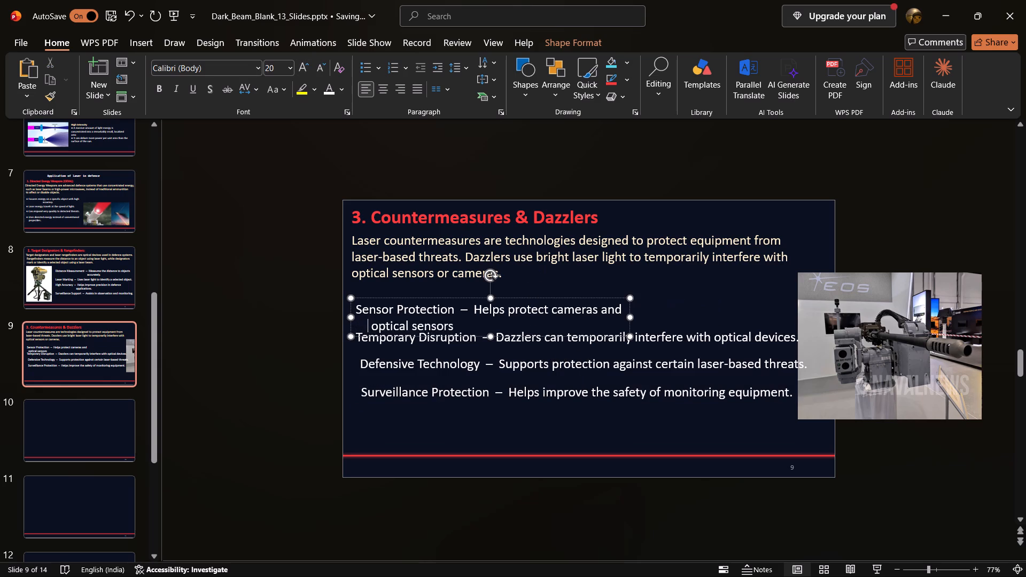
Break the Temporary Disruption point after "interfere", indenting "with optical devices." with spaces beneath the start of its description.
{"action": "left_click", "coordinate": [638, 338]}
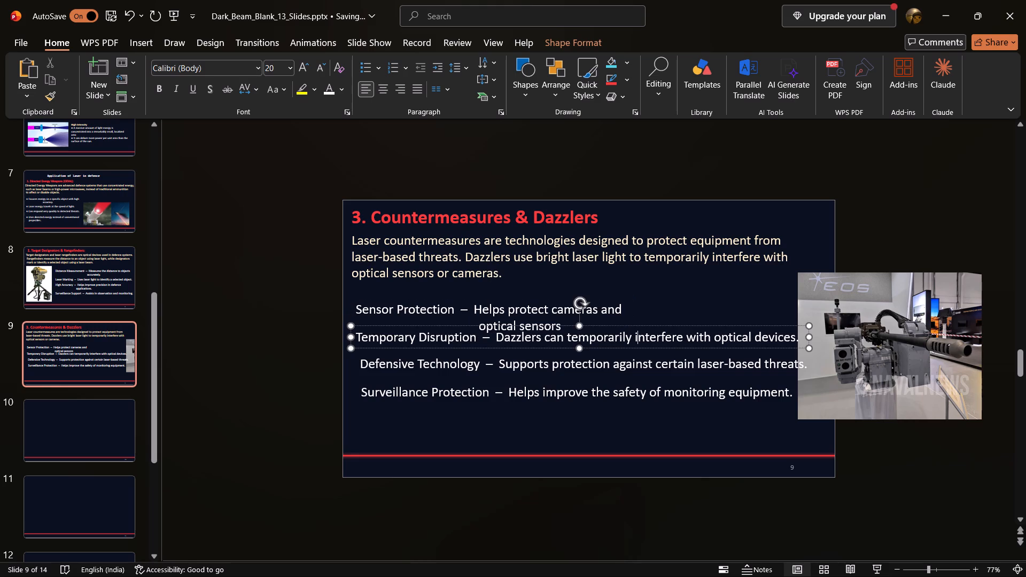
{"action": "left_click", "coordinate": [678, 337]}
{"action": "left_click", "coordinate": [685, 334]}
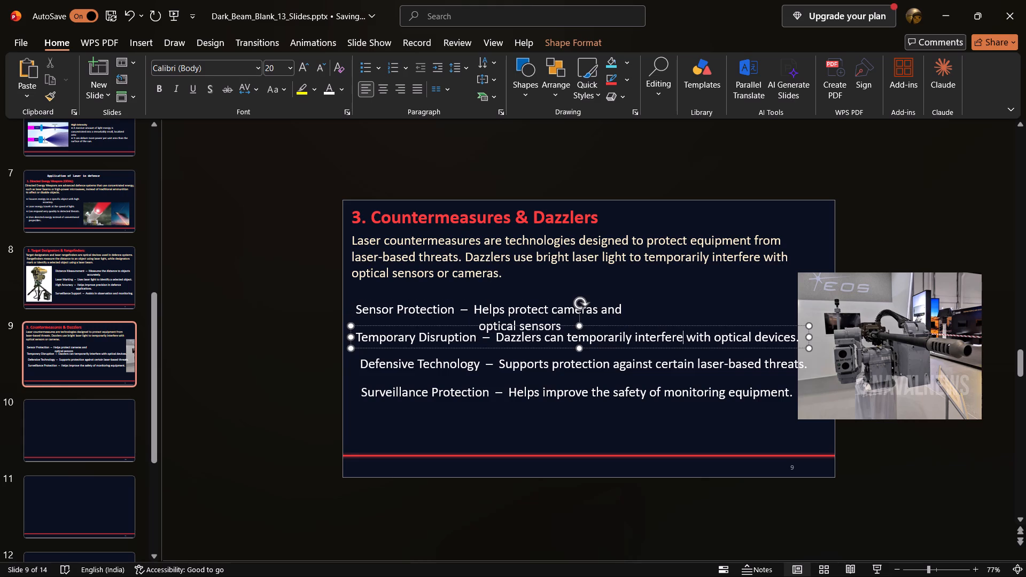
{"action": "left_click", "coordinate": [685, 334]}
{"action": "key", "text": "Return"}
{"action": "key", "text": "space"}
{"action": "key", "text": "space"}
{"action": "key", "text": "space"}
{"action": "key", "text": "space"}
{"action": "key", "text": "space"}
{"action": "key", "text": "space"}
{"action": "key", "text": "space"}
{"action": "key", "text": "space"}
{"action": "key", "text": "space"}
{"action": "key", "text": "space"}
{"action": "key", "text": "space"}
{"action": "key", "text": "space"}
{"action": "key", "text": "space"}
{"action": "key", "text": "space"}
{"action": "key", "text": "space"}
{"action": "key", "text": "space"}
{"action": "key", "text": "space"}
{"action": "key", "text": "space"}
{"action": "key", "text": "space"}
{"action": "key", "text": "space"}
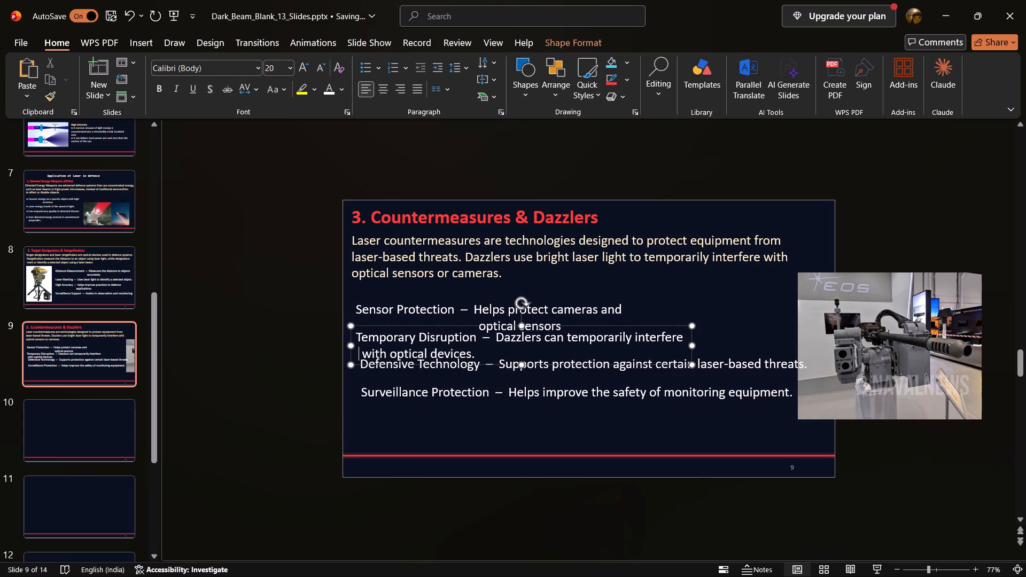
{"action": "key", "text": "space"}
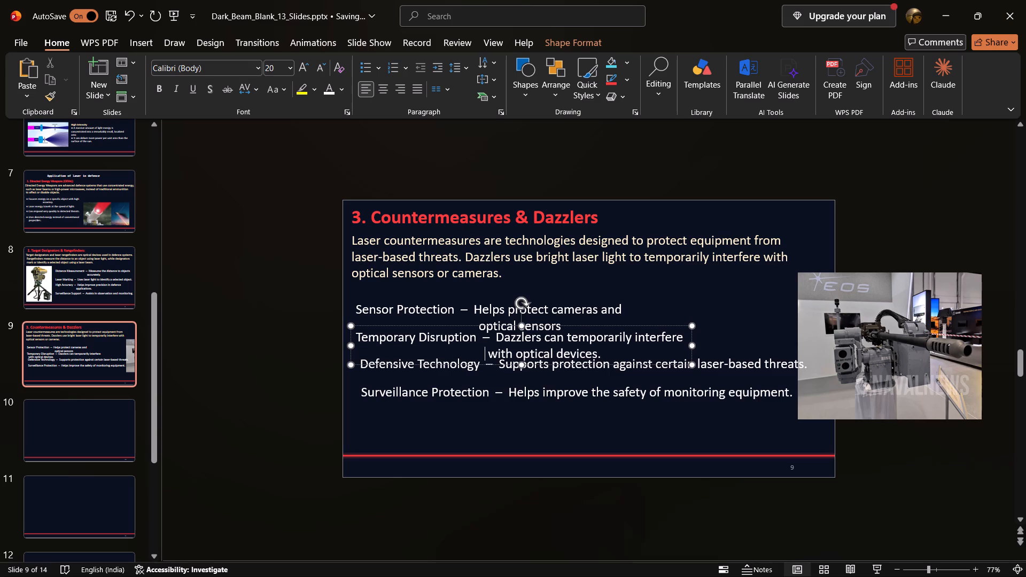
{"action": "key", "text": "space"}
{"action": "key", "text": "space"}
{"action": "key", "text": "space"}
{"action": "key", "text": "space"}
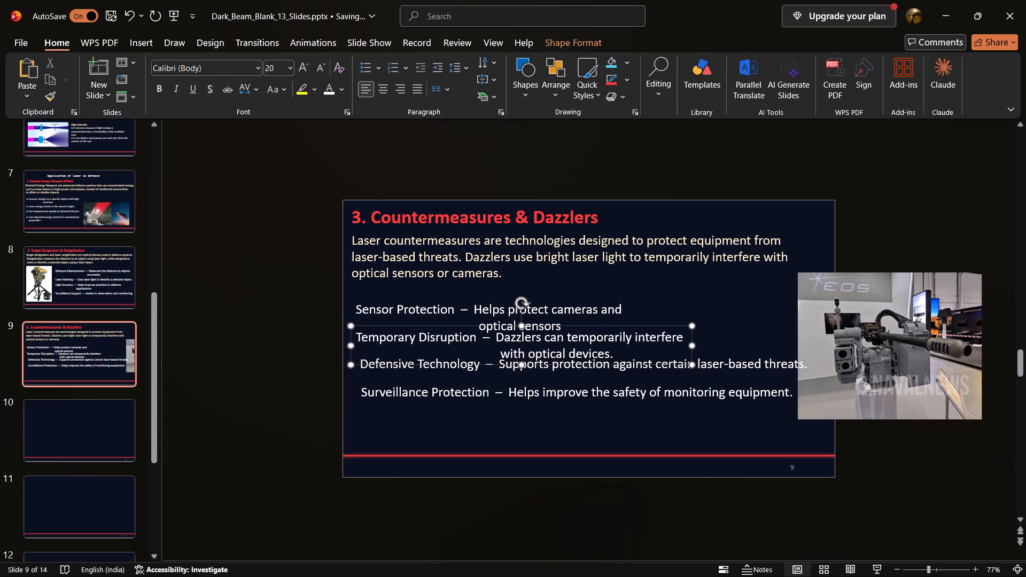
Break the Defensive Technology point after "against", indenting "certain laser-based threats." with spaces beneath the start of its description.
{"action": "left_click", "coordinate": [690, 368]}
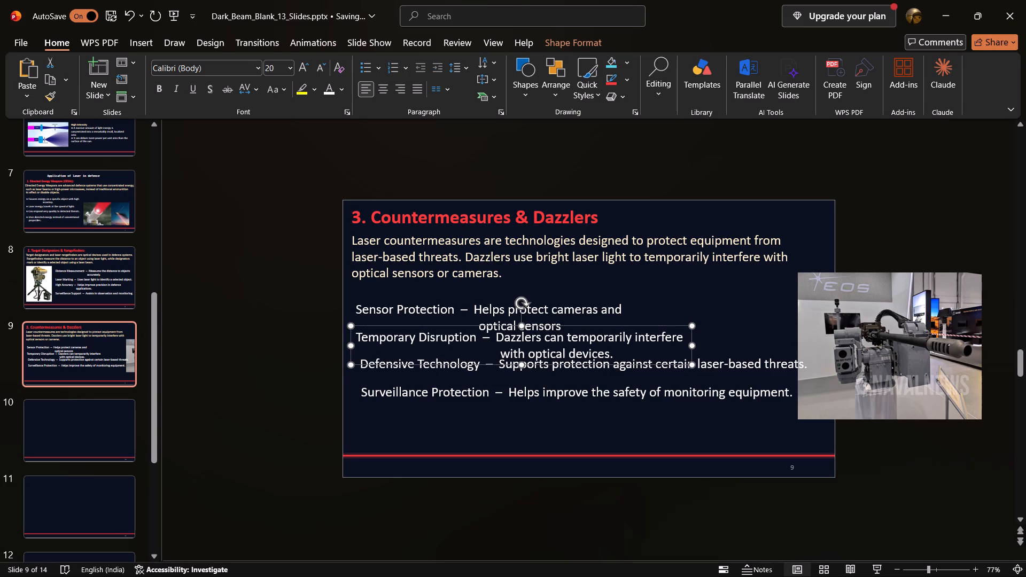
{"action": "left_click", "coordinate": [693, 373]}
{"action": "left_click", "coordinate": [655, 367]}
{"action": "key", "text": "space"}
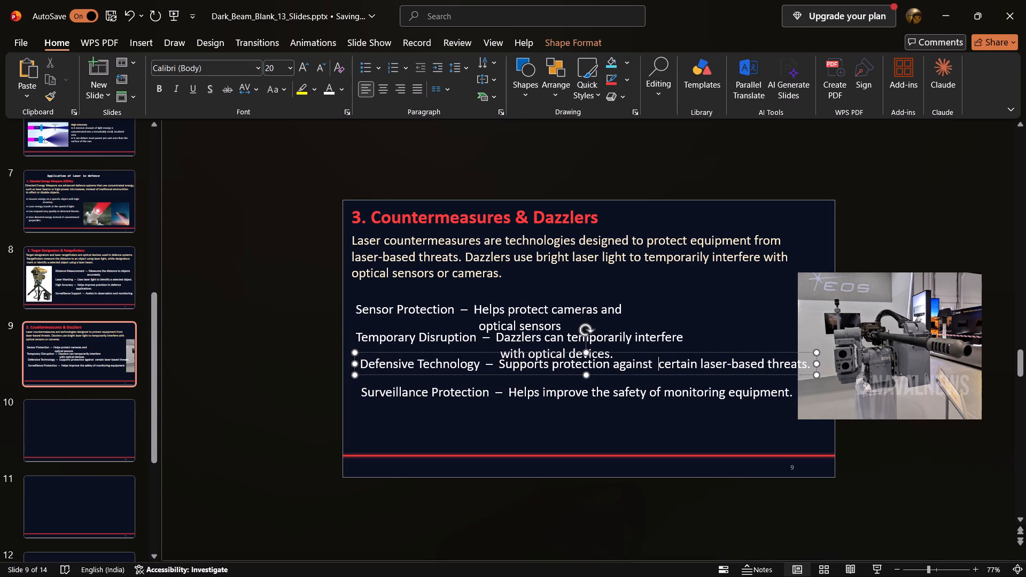
{"action": "key", "text": "Return"}
{"action": "key", "text": "space"}
{"action": "key", "text": "space"}
{"action": "key", "text": "space"}
{"action": "key", "text": "space"}
{"action": "key", "text": "space"}
{"action": "key", "text": "space"}
{"action": "key", "text": "space"}
{"action": "key", "text": "space"}
{"action": "key", "text": "space"}
{"action": "key", "text": "space"}
{"action": "key", "text": "space"}
{"action": "key", "text": "space"}
{"action": "key", "text": "space"}
{"action": "key", "text": "space"}
{"action": "key", "text": "space"}
{"action": "key", "text": "space"}
{"action": "key", "text": "space"}
{"action": "key", "text": "space"}
{"action": "key", "text": "space"}
{"action": "key", "text": "space"}
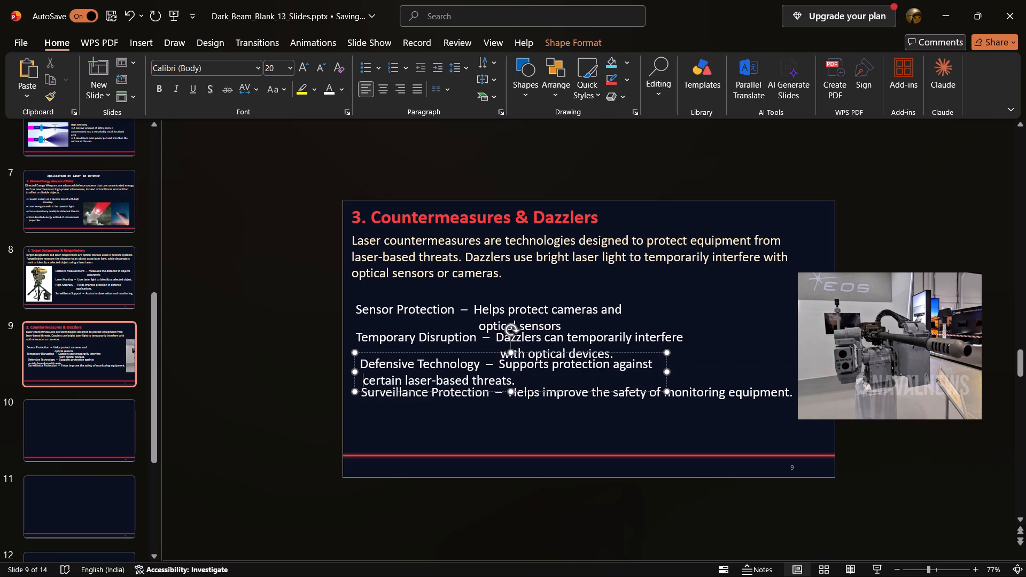
{"action": "key", "text": "space"}
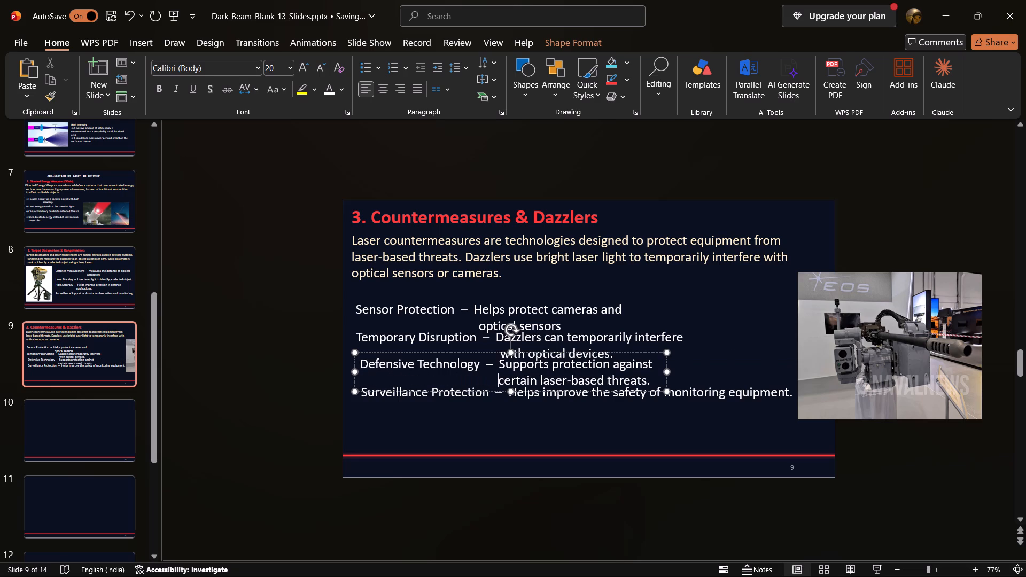
Indent "certain laser-based threats." three spaces further beneath the Defensive Technology description.
{"action": "key", "text": "space"}
{"action": "key", "text": "space"}
{"action": "key", "text": "space"}
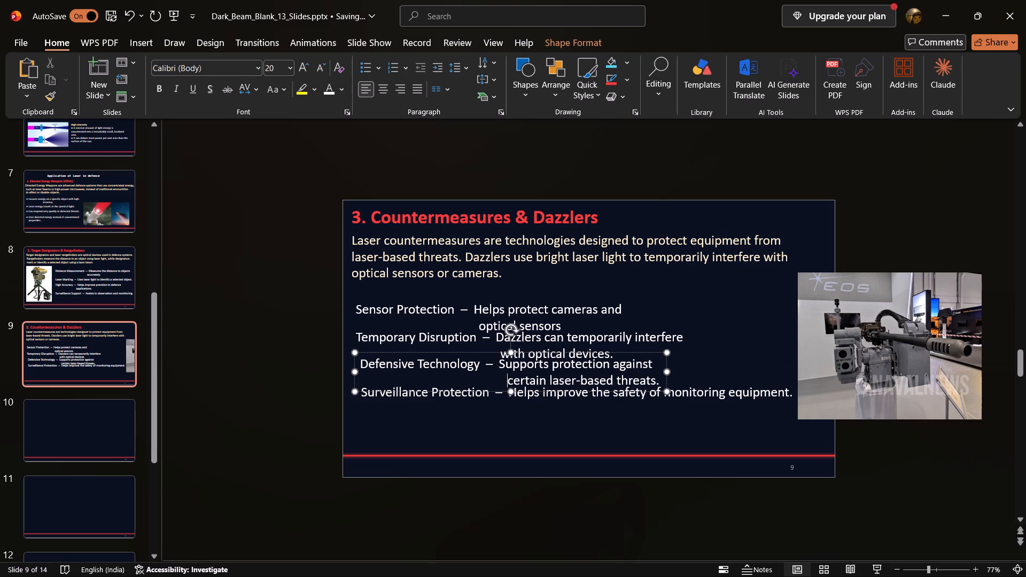
{"action": "double_click", "coordinate": [705, 321]}
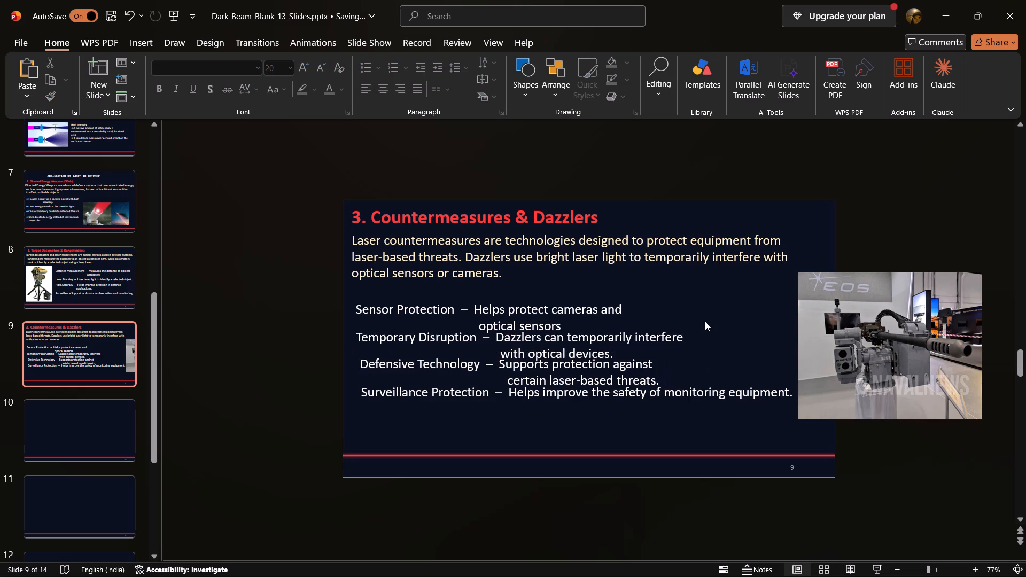
Spread the four points vertically so their wrapped lines no longer overlap, nudging Sensor Protection slightly right.
{"action": "left_click", "coordinate": [552, 408]}
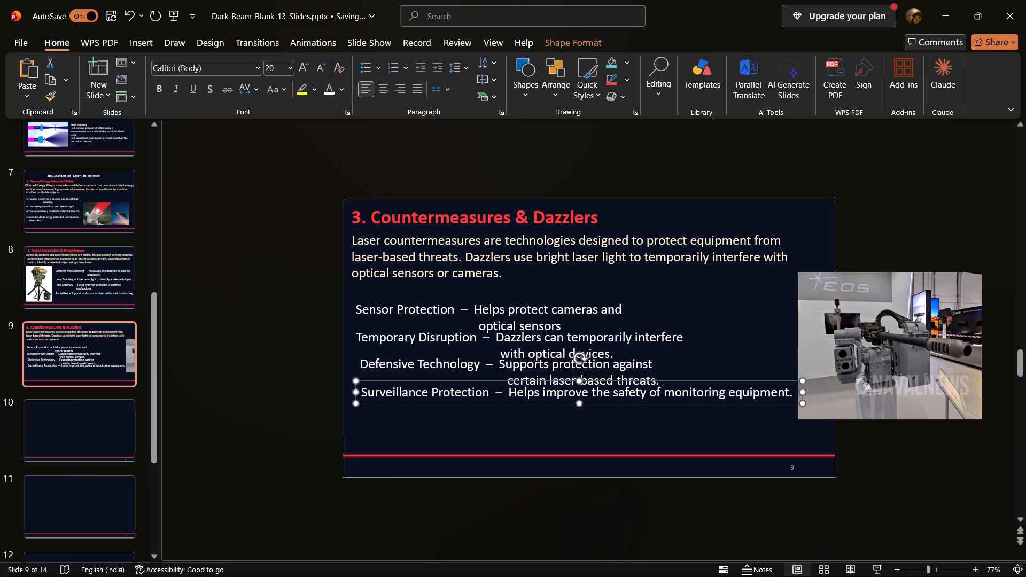
{"action": "left_click_drag", "start_coordinate": [486, 379], "coordinate": [480, 411]}
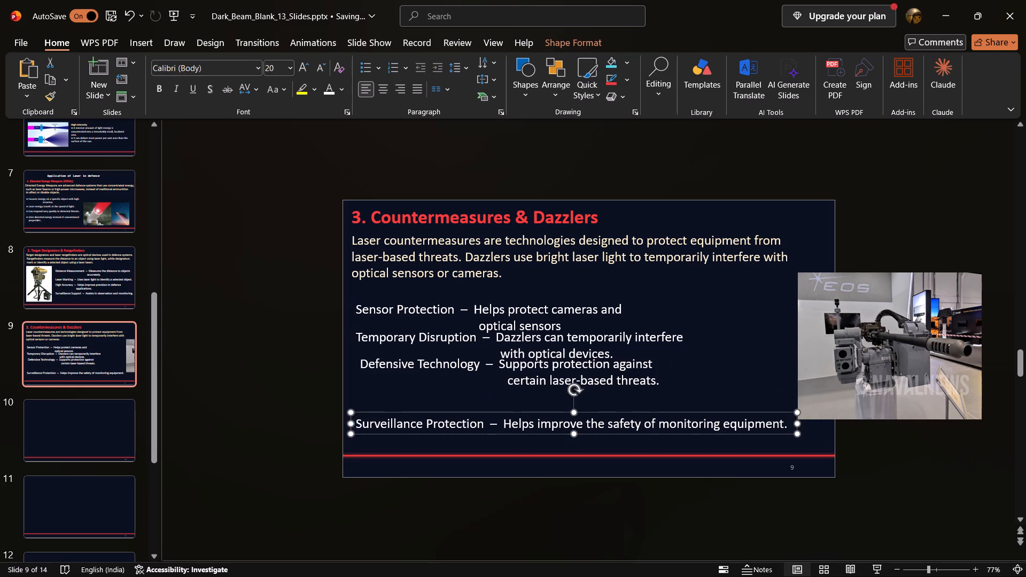
{"action": "left_click", "coordinate": [461, 363]}
{"action": "left_click_drag", "start_coordinate": [455, 353], "coordinate": [455, 368]}
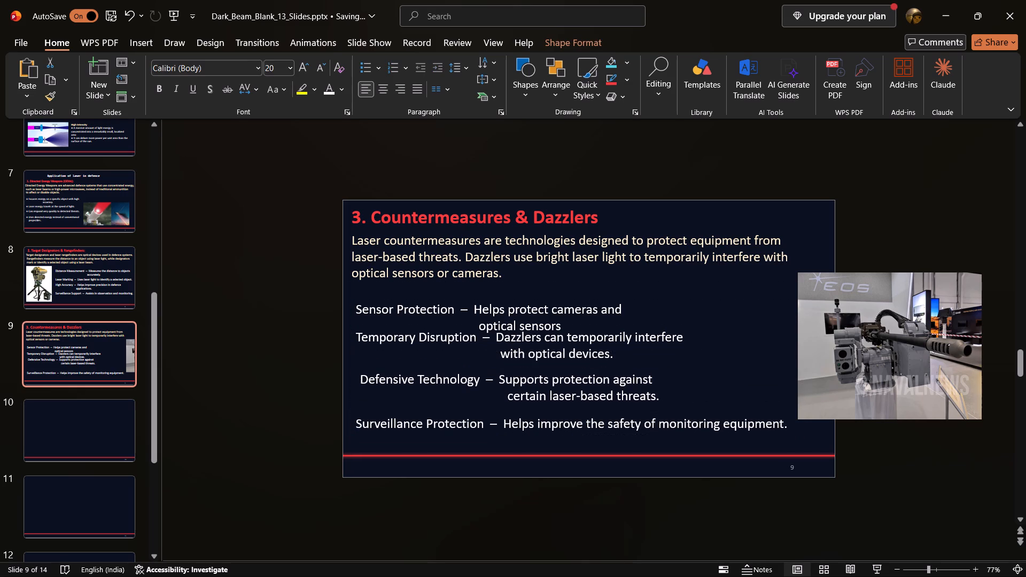
{"action": "left_click_drag", "start_coordinate": [455, 368], "coordinate": [458, 376]}
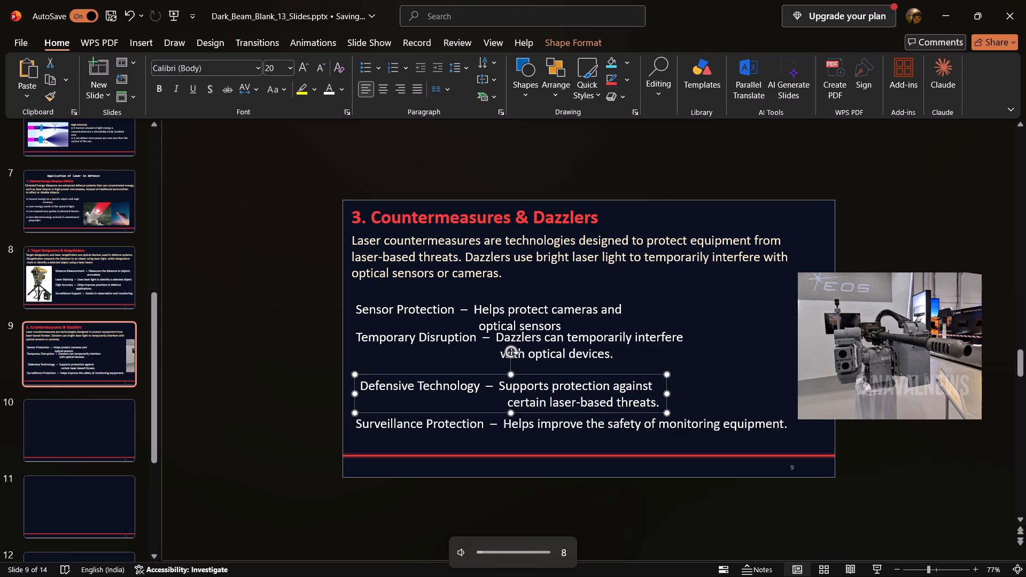
{"action": "left_click", "coordinate": [465, 340]}
{"action": "left_click_drag", "start_coordinate": [455, 326], "coordinate": [455, 336]}
{"action": "left_click", "coordinate": [444, 310]}
{"action": "left_click_drag", "start_coordinate": [444, 297], "coordinate": [451, 297]}
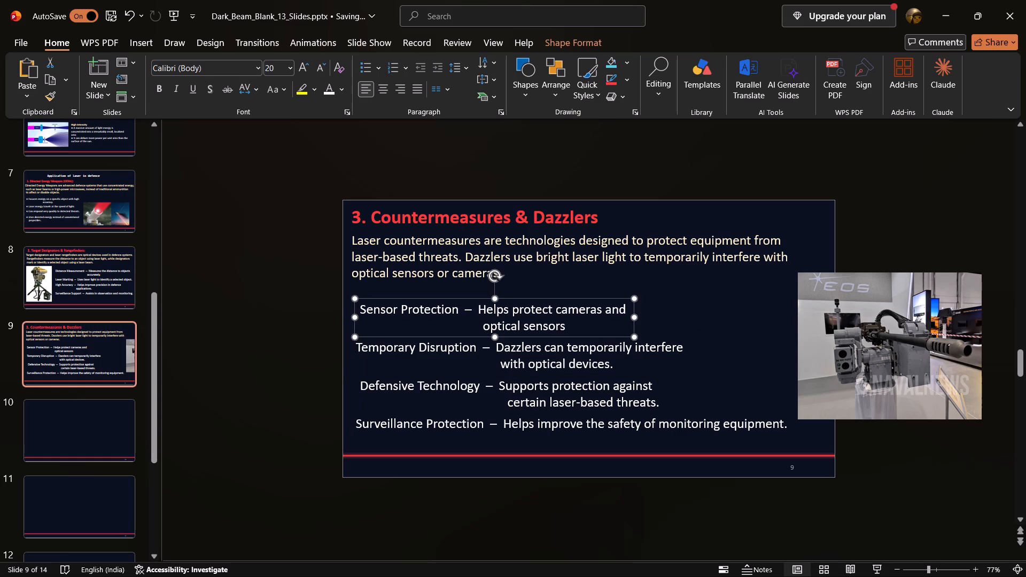
Move the weapon picture fully onto the slide, below the intro paragraph and against the right side of the points.
{"action": "left_click_drag", "start_coordinate": [833, 341], "coordinate": [701, 340]}
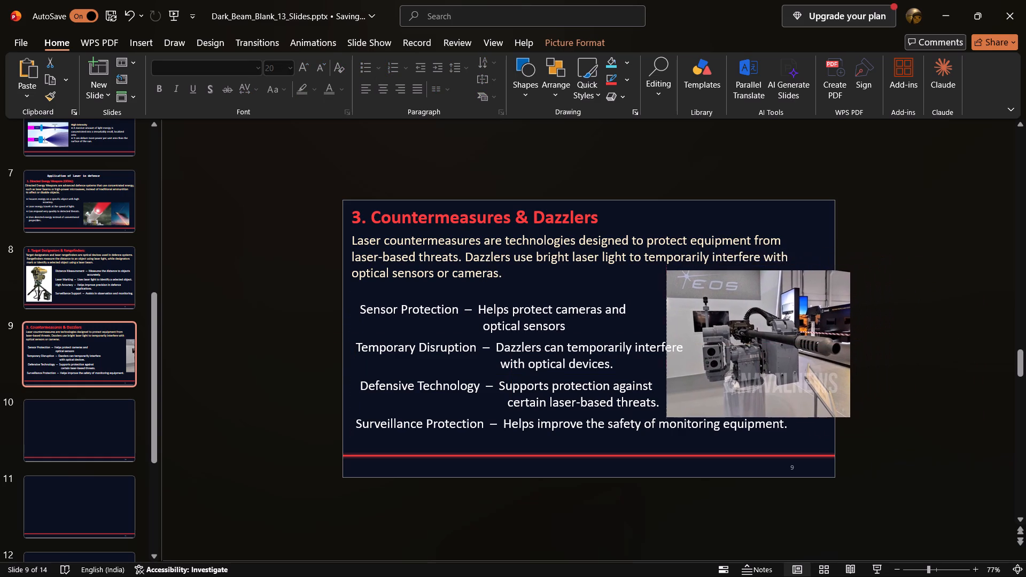
{"action": "left_click_drag", "start_coordinate": [701, 340], "coordinate": [695, 338]}
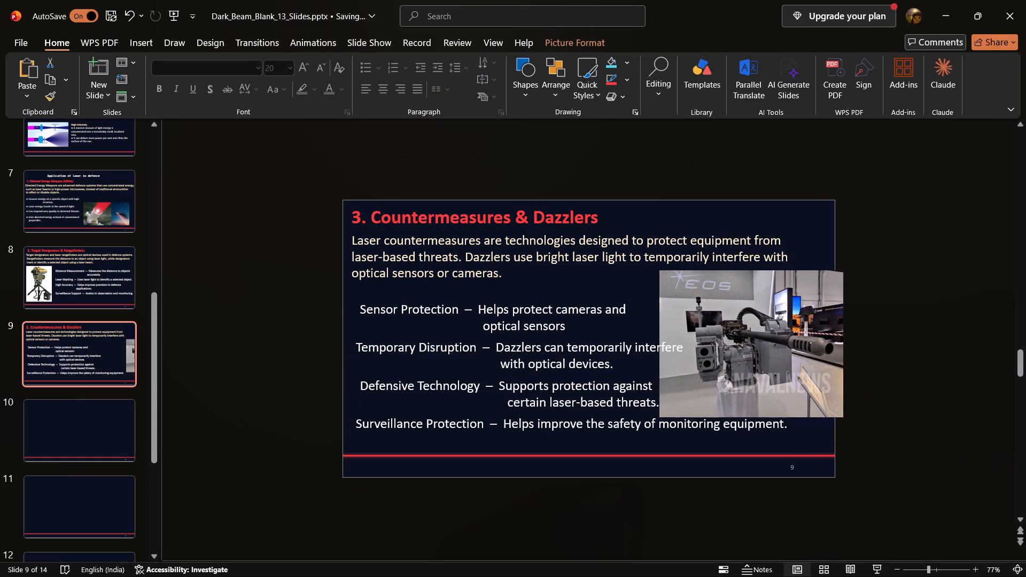
{"action": "left_click_drag", "start_coordinate": [695, 338], "coordinate": [646, 354]}
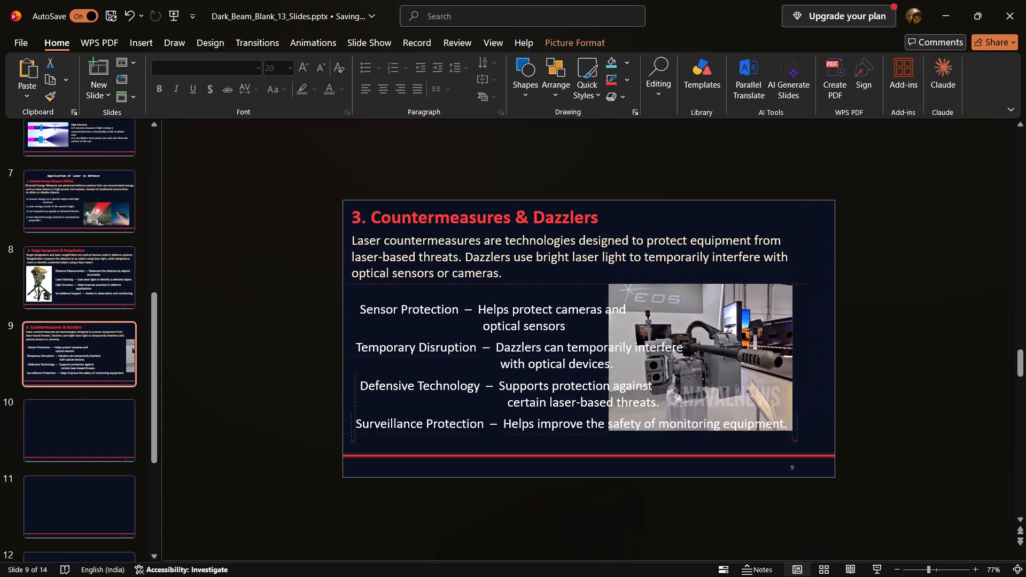
{"action": "left_click_drag", "start_coordinate": [646, 354], "coordinate": [669, 364]}
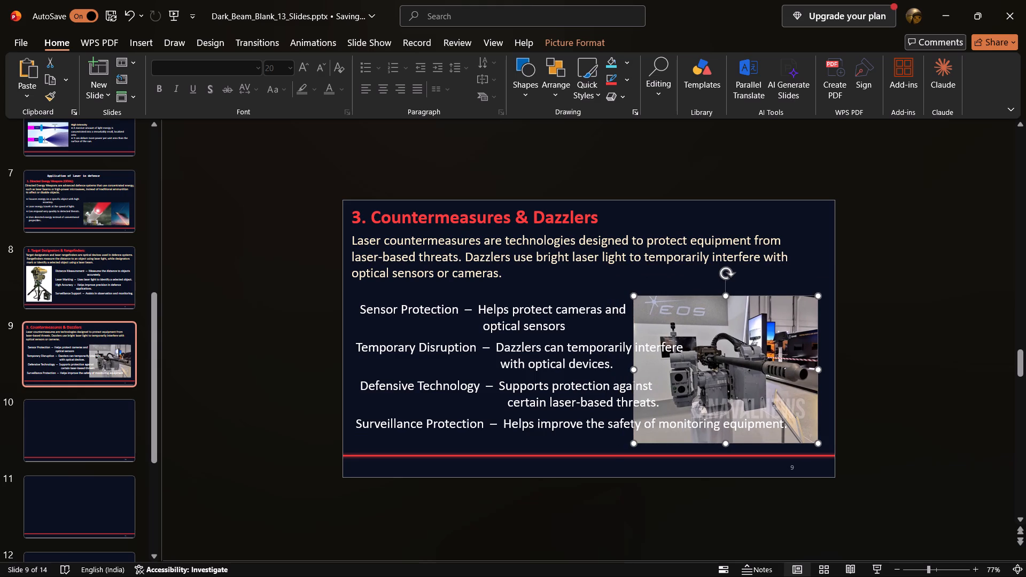
Reduce the font size of all four points, from Sensor Protection to Surveillance Protection, to 18.
{"action": "left_click", "coordinate": [621, 438]}
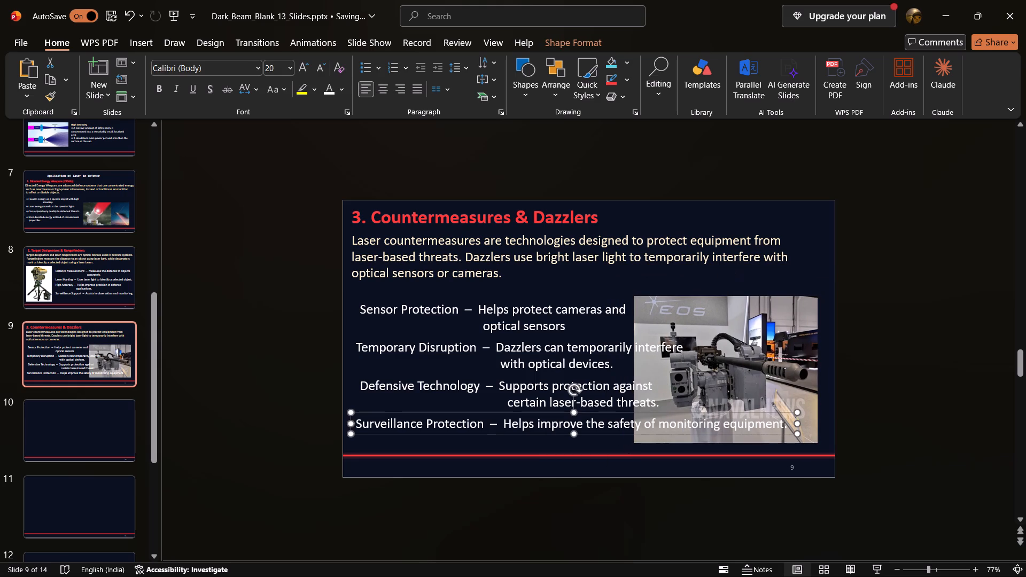
{"action": "left_click", "coordinate": [540, 311]}
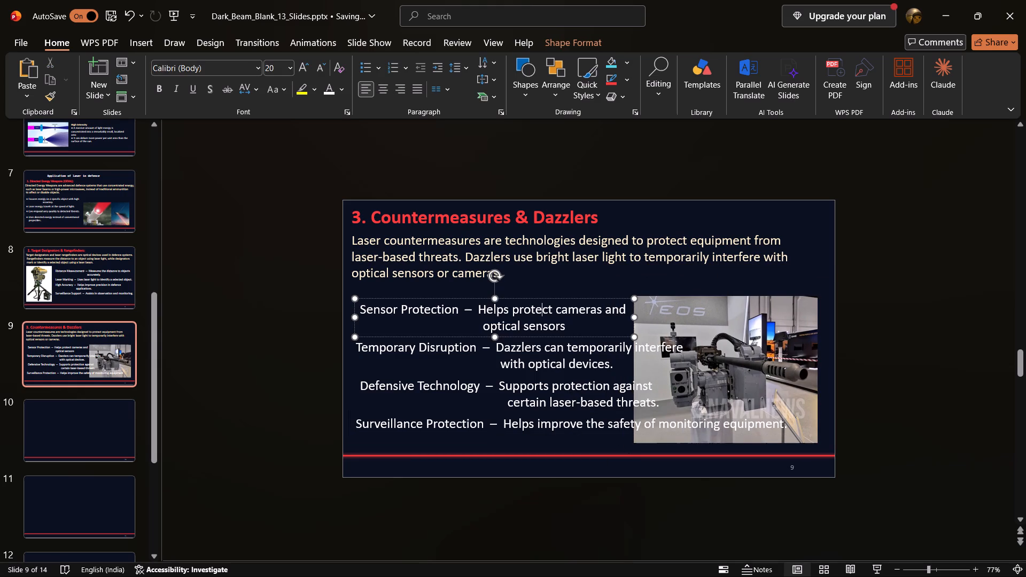
{"action": "left_click_drag", "start_coordinate": [596, 324], "coordinate": [393, 296]}
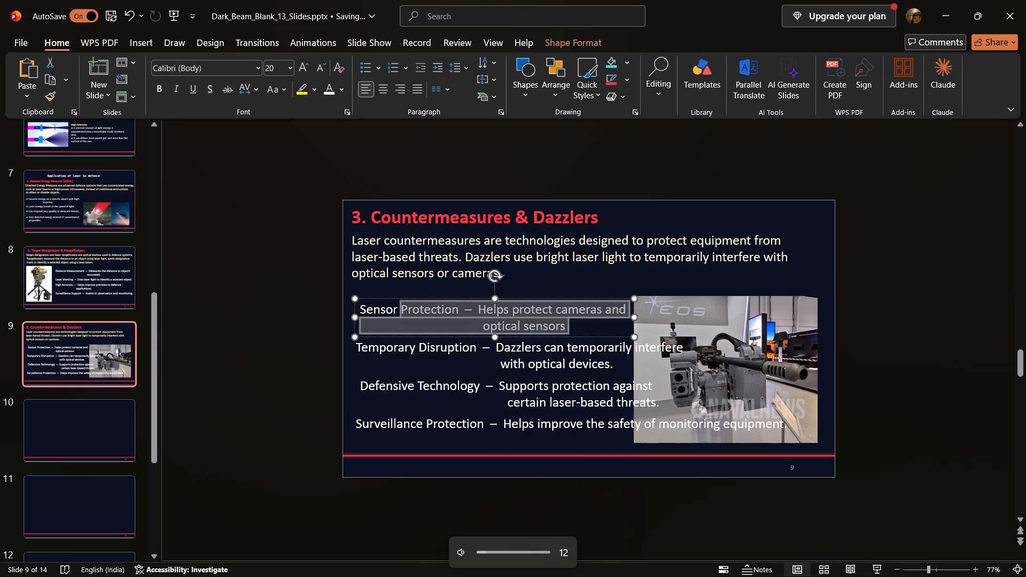
{"action": "left_click_drag", "start_coordinate": [393, 296], "coordinate": [377, 296]}
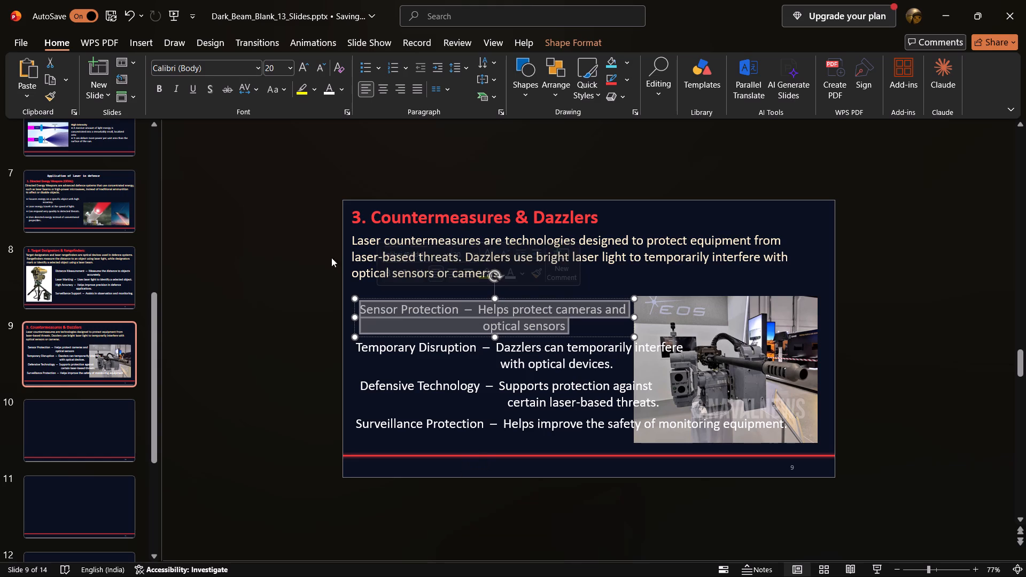
{"action": "left_click", "coordinate": [325, 63]}
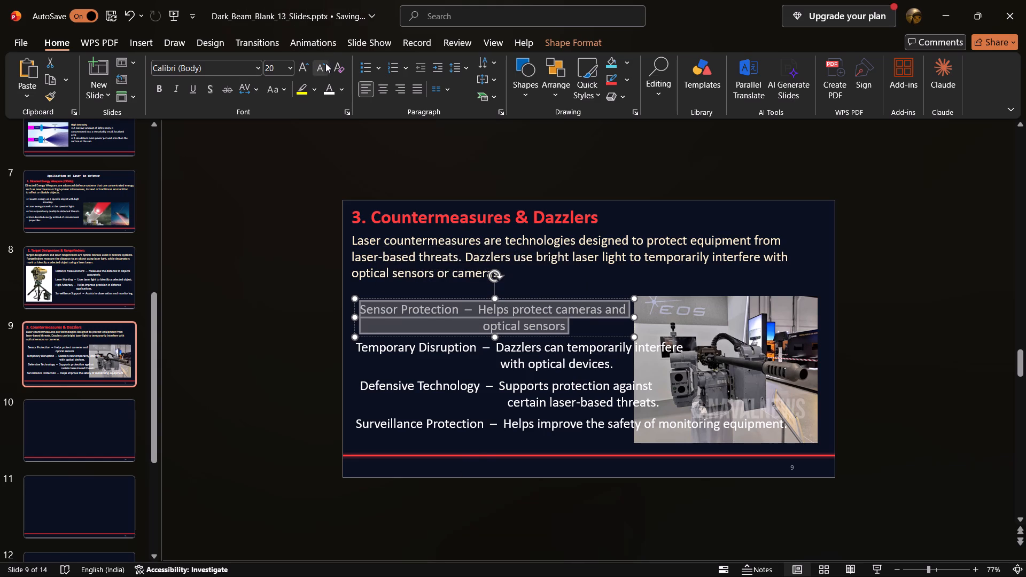
{"action": "left_click", "coordinate": [577, 339]}
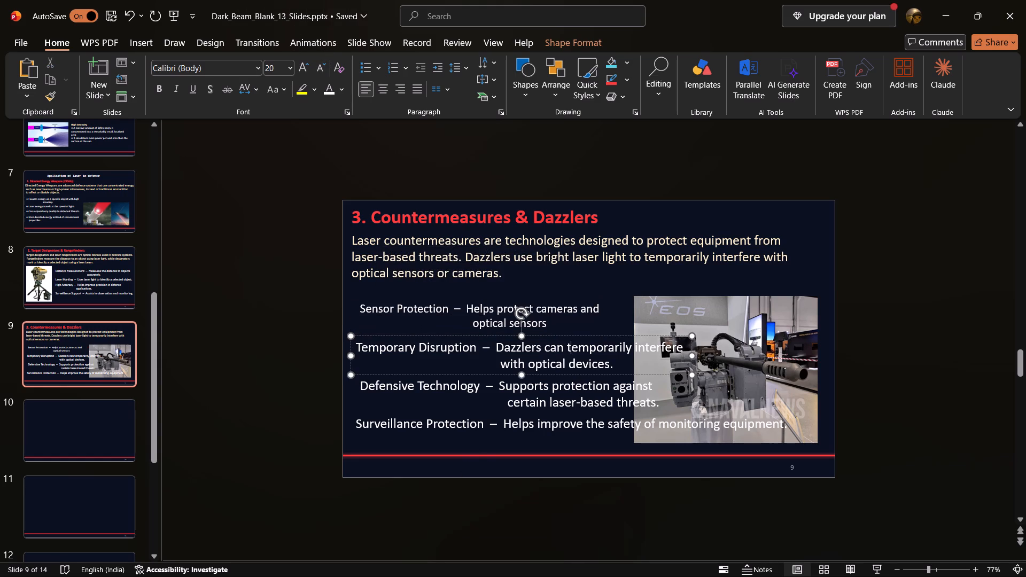
{"action": "key", "text": "ctrl+a"}
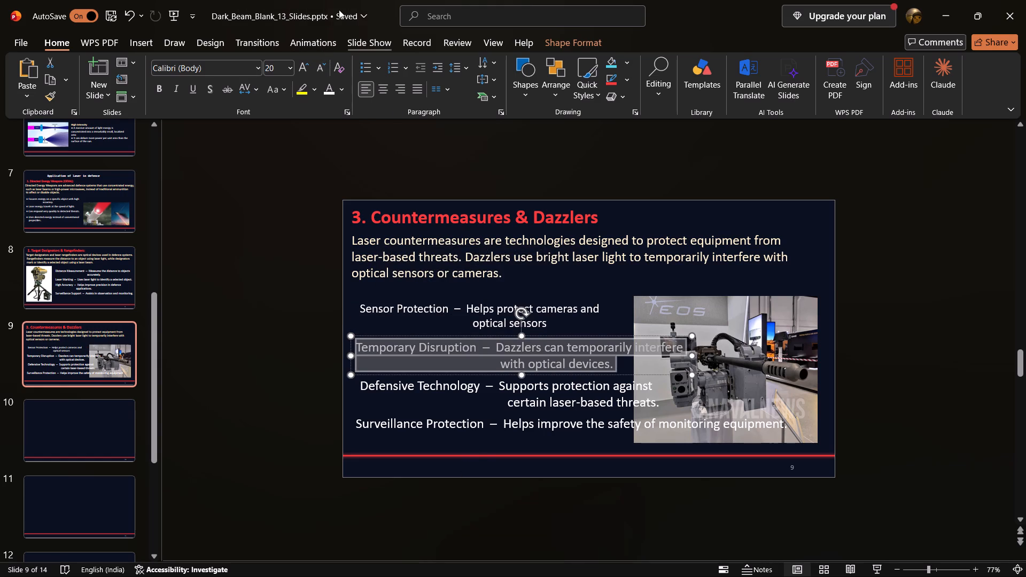
{"action": "left_click", "coordinate": [322, 67]}
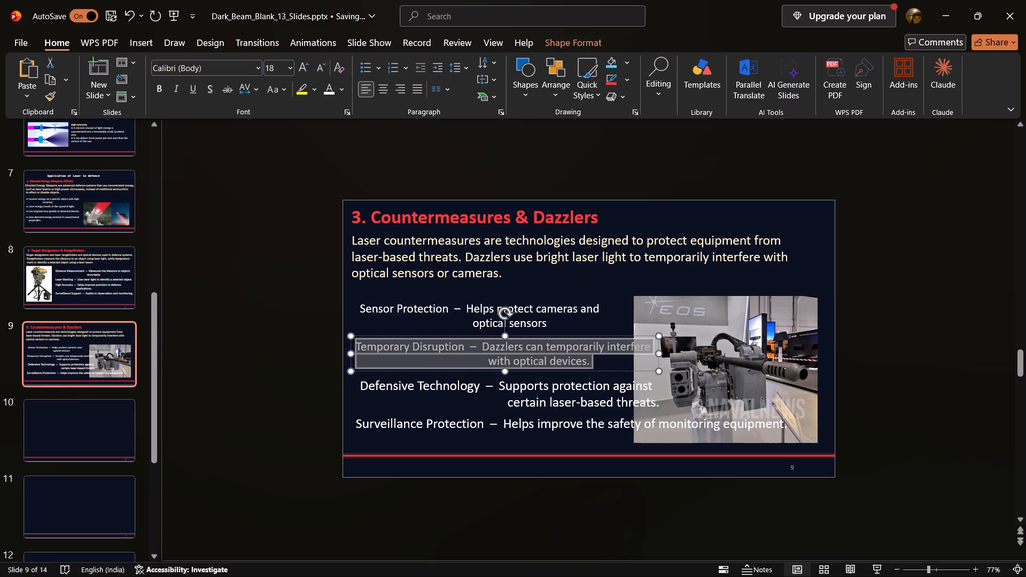
{"action": "left_click", "coordinate": [458, 387]}
{"action": "key", "text": "ctrl+a"}
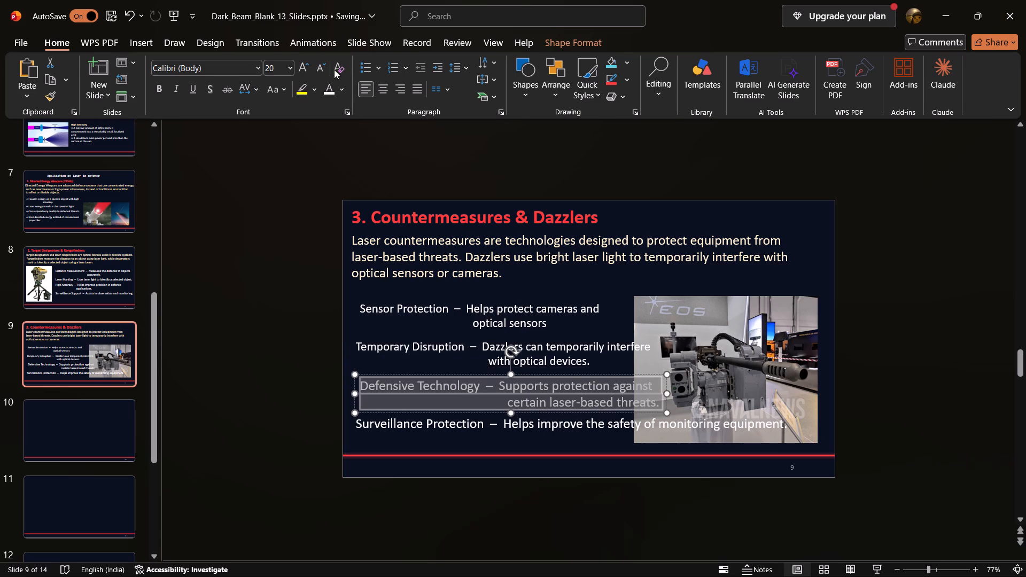
{"action": "left_click", "coordinate": [334, 69]}
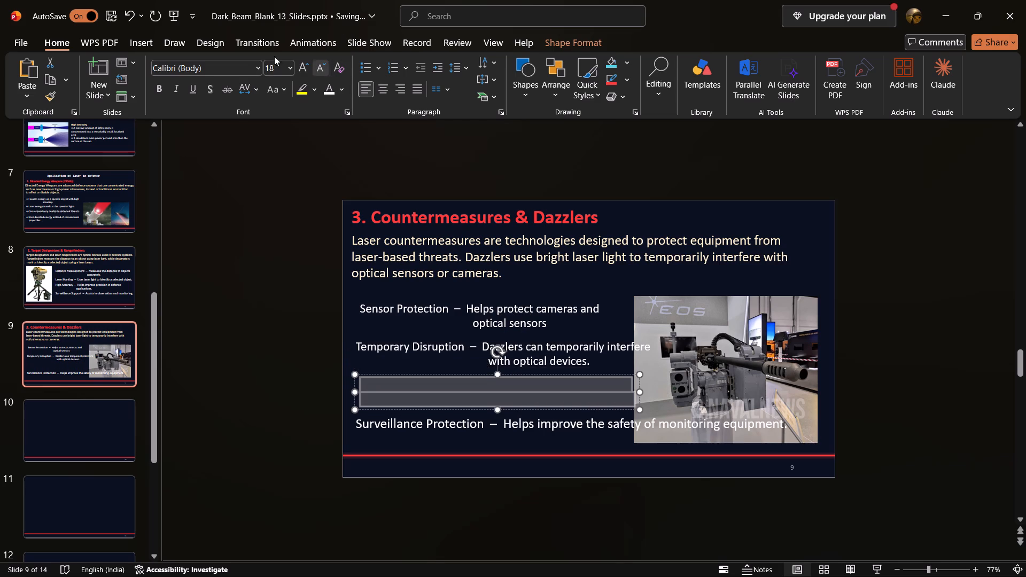
{"action": "left_click", "coordinate": [135, 19]}
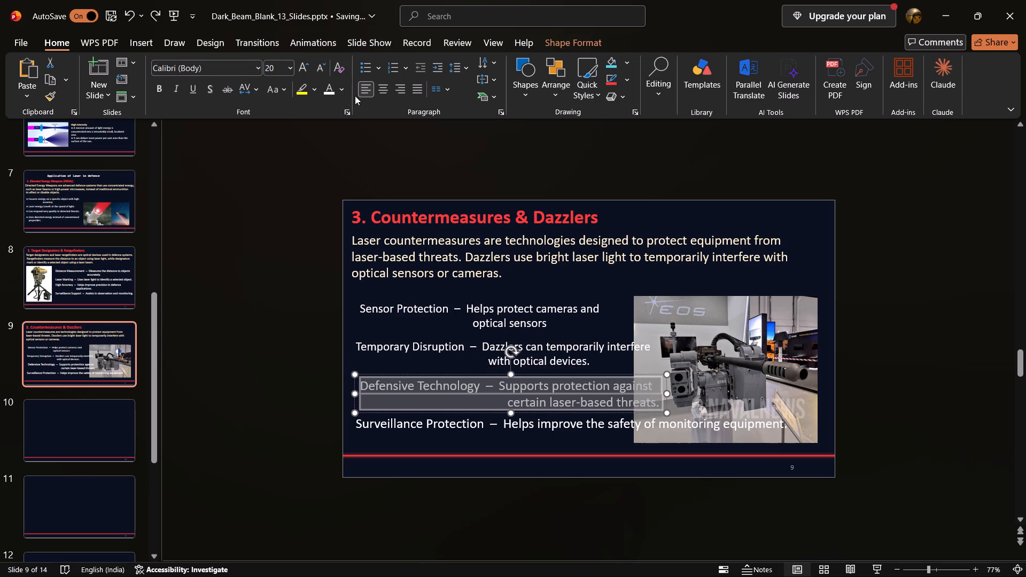
{"action": "left_click", "coordinate": [325, 69]}
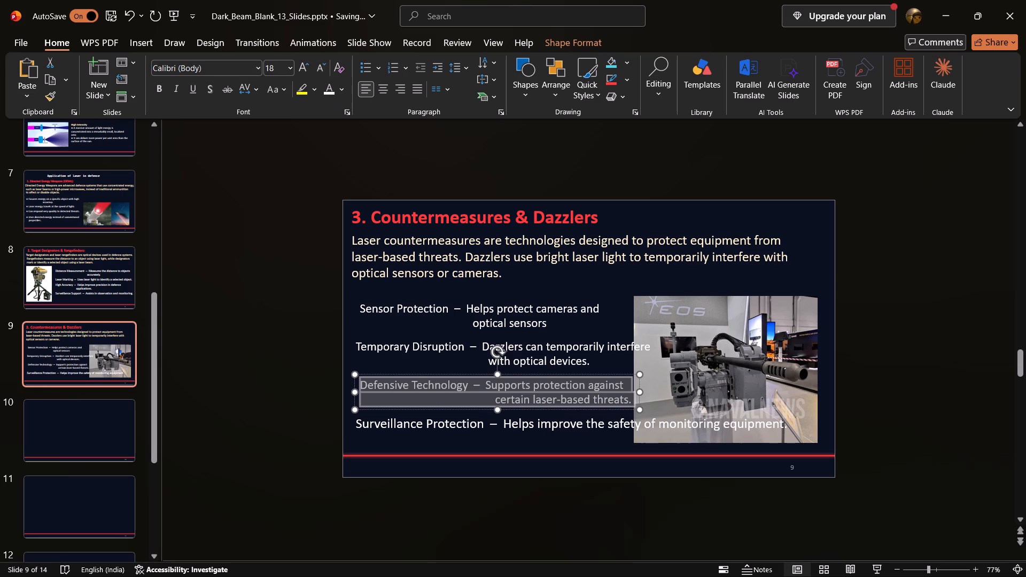
{"action": "left_click", "coordinate": [448, 430]}
{"action": "key", "text": "ctrl+a"}
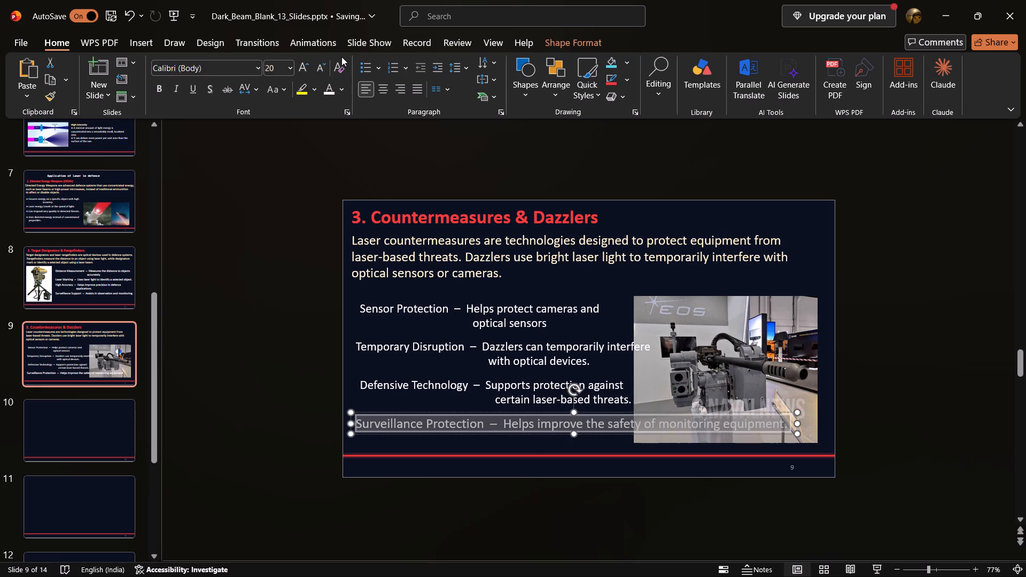
{"action": "left_click", "coordinate": [324, 70]}
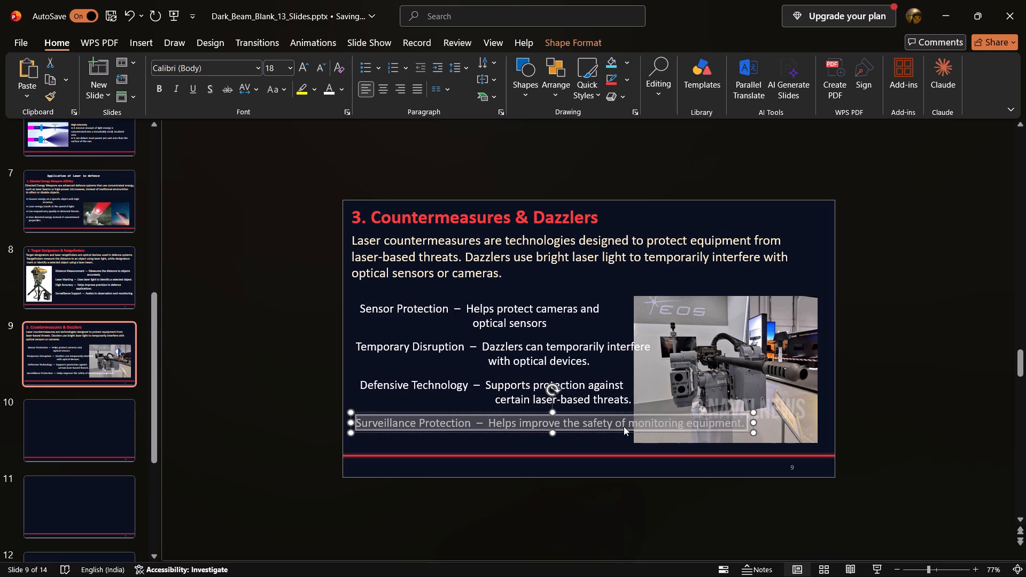
Break the Surveillance Protection point after "safety of", indenting "monitoring equipment." with spaces beneath the start of its description.
{"action": "left_click", "coordinate": [624, 426]}
{"action": "key", "text": "Return"}
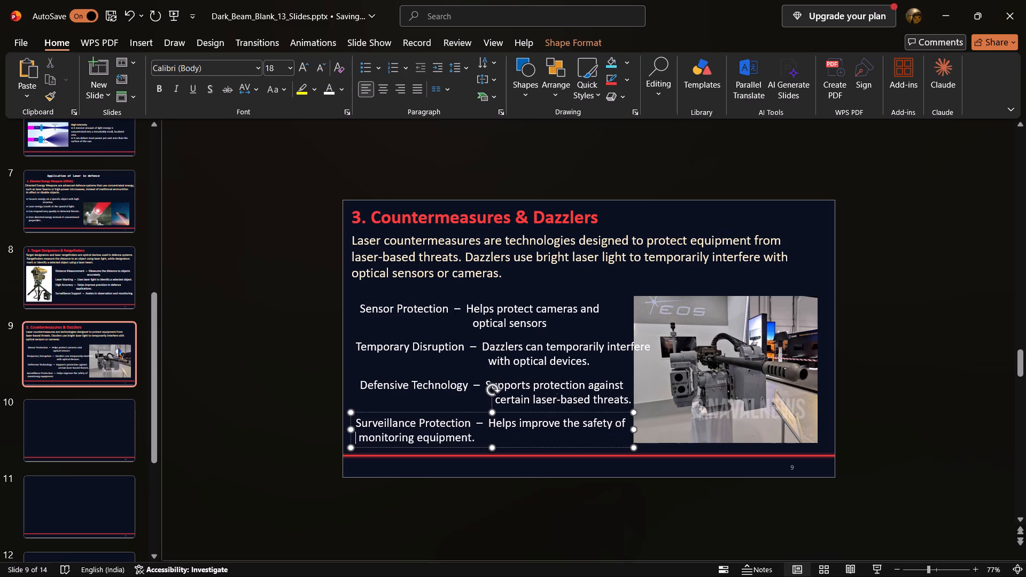
{"action": "key", "text": "space"}
{"action": "key", "text": "space"}
{"action": "key", "text": "space"}
{"action": "key", "text": "space"}
{"action": "key", "text": "space"}
{"action": "key", "text": "space"}
{"action": "key", "text": "space"}
{"action": "key", "text": "space"}
{"action": "key", "text": "space"}
{"action": "key", "text": "space"}
{"action": "key", "text": "space"}
{"action": "key", "text": "space"}
{"action": "key", "text": "space"}
{"action": "key", "text": "space"}
{"action": "key", "text": "space"}
{"action": "key", "text": "space"}
{"action": "key", "text": "space"}
{"action": "key", "text": "space"}
{"action": "key", "text": "space"}
{"action": "key", "text": "space"}
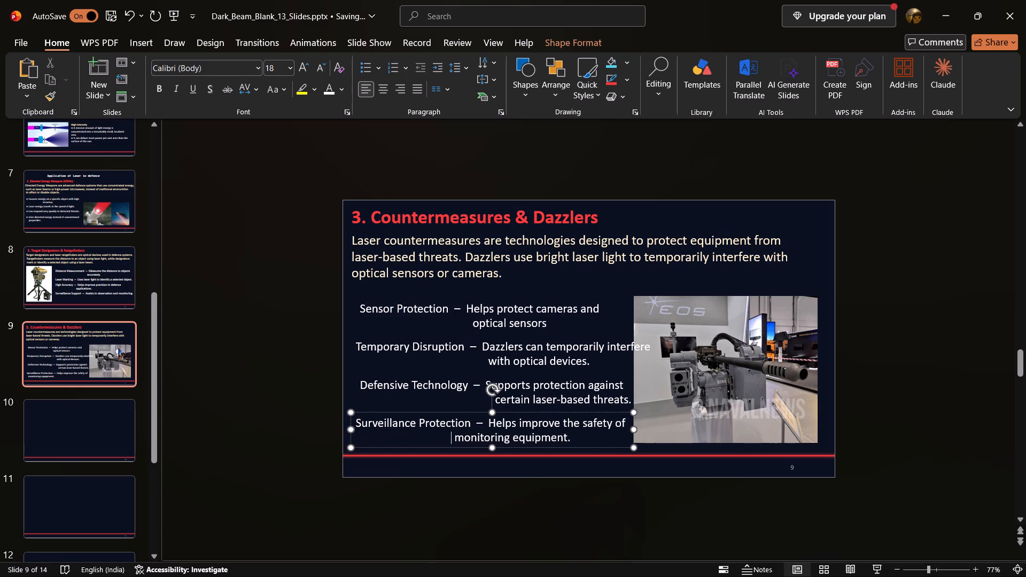
{"action": "key", "text": "space"}
{"action": "key", "text": "space"}
{"action": "key", "text": "space"}
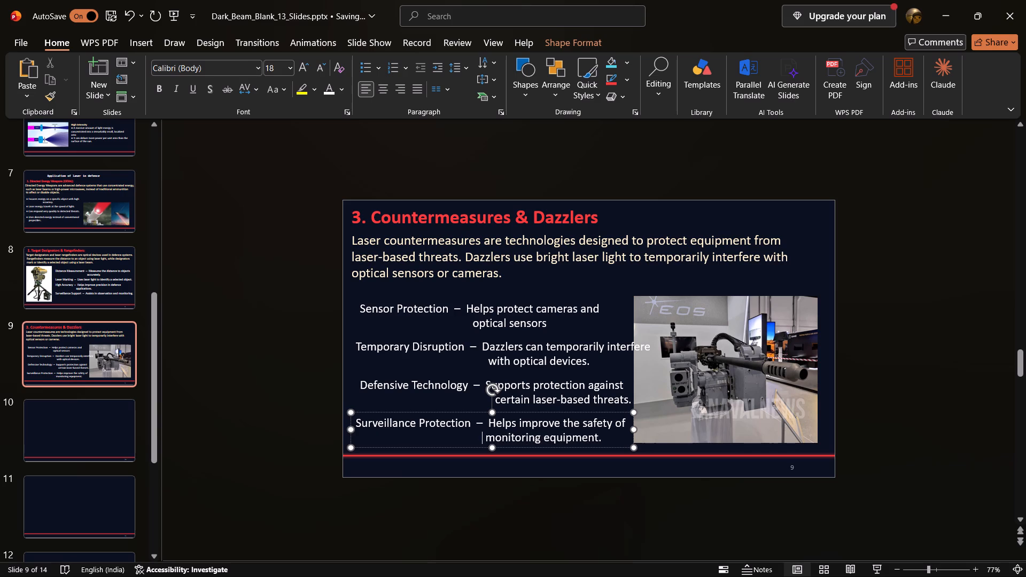
Shift the weapon picture slightly right, close to the slide's right edge and just above the red line.
{"action": "left_click", "coordinate": [811, 338]}
{"action": "left_click_drag", "start_coordinate": [777, 326], "coordinate": [790, 314]}
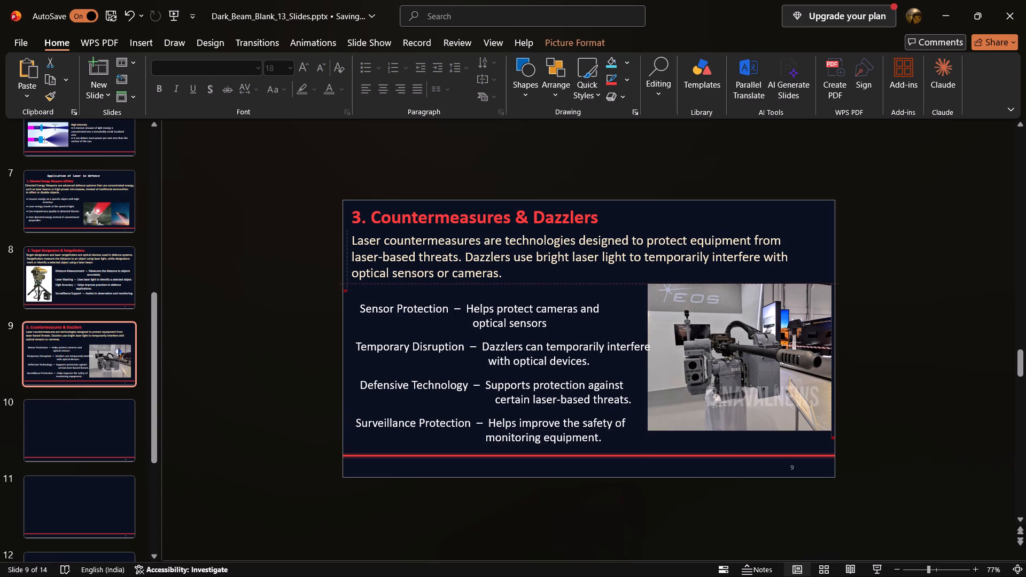
{"action": "left_click_drag", "start_coordinate": [790, 314], "coordinate": [792, 339]}
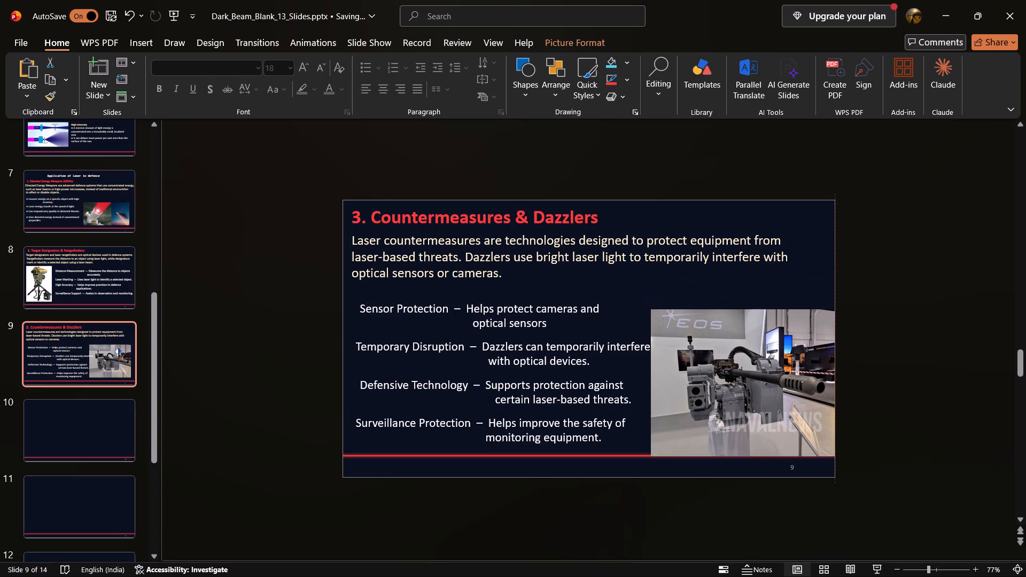
{"action": "left_click_drag", "start_coordinate": [792, 339], "coordinate": [789, 331]}
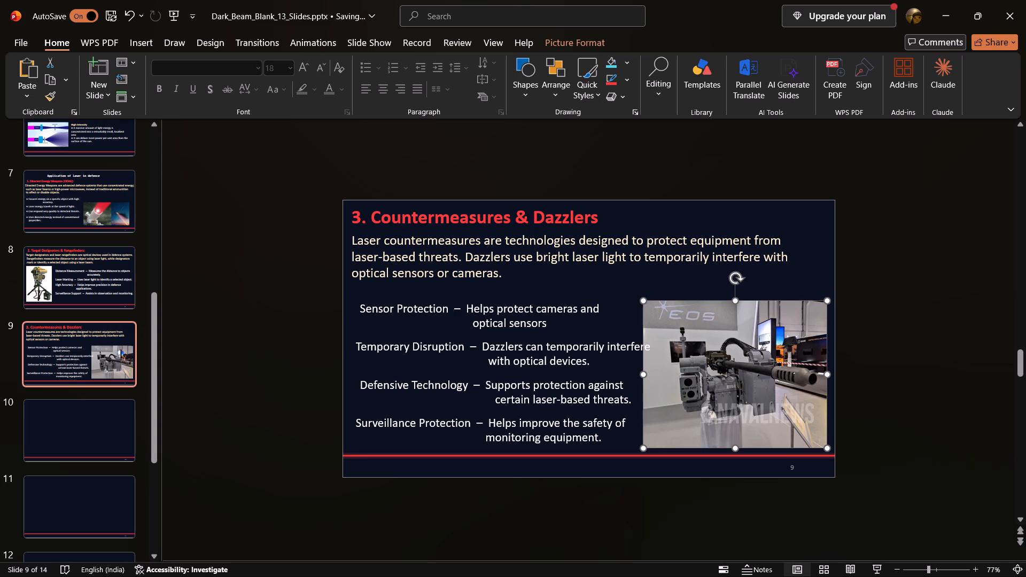
Move all four points, from Sensor Protection to Surveillance Protection, to the right over the weapon picture, clearing the slide's left half.
{"action": "left_click", "coordinate": [449, 318]}
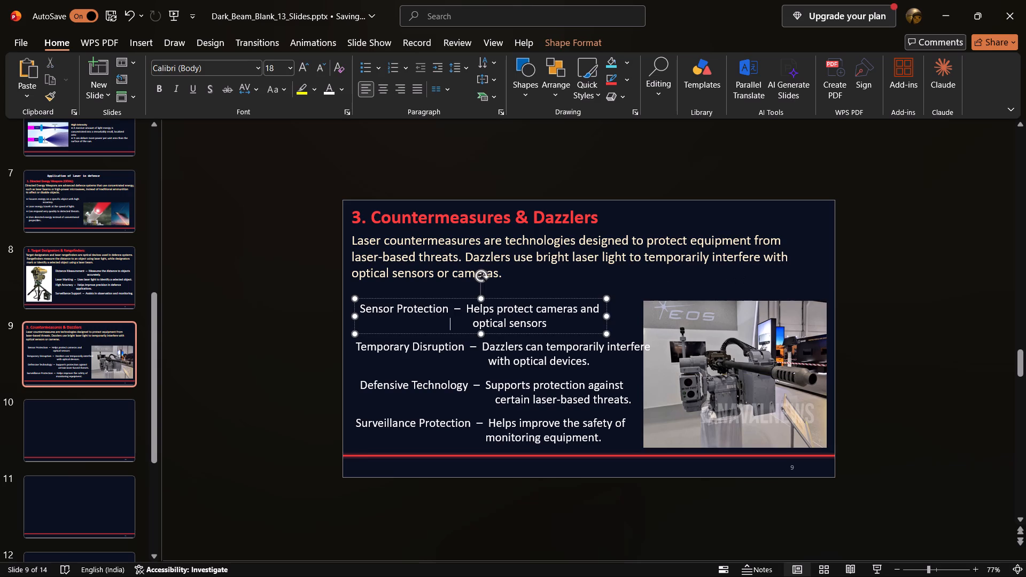
{"action": "left_click_drag", "start_coordinate": [422, 300], "coordinate": [563, 300]}
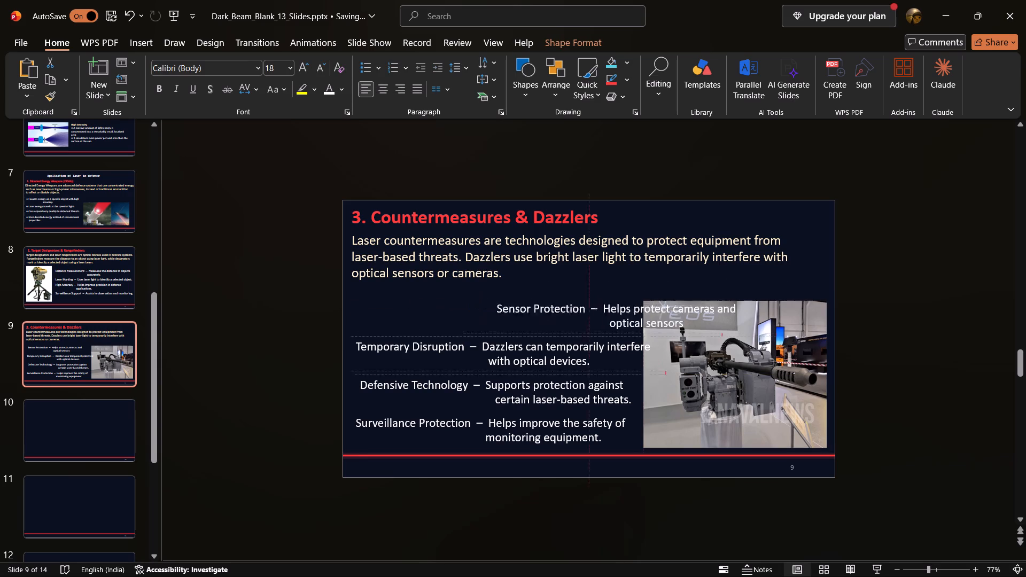
{"action": "left_click_drag", "start_coordinate": [563, 300], "coordinate": [725, 295]}
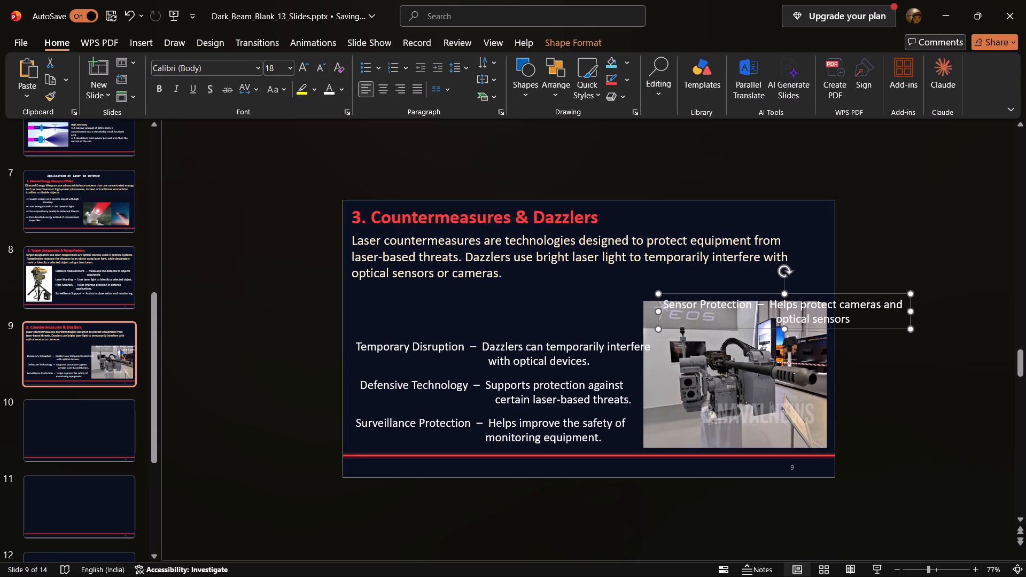
{"action": "left_click", "coordinate": [534, 346]}
{"action": "left_click_drag", "start_coordinate": [530, 333], "coordinate": [680, 331]}
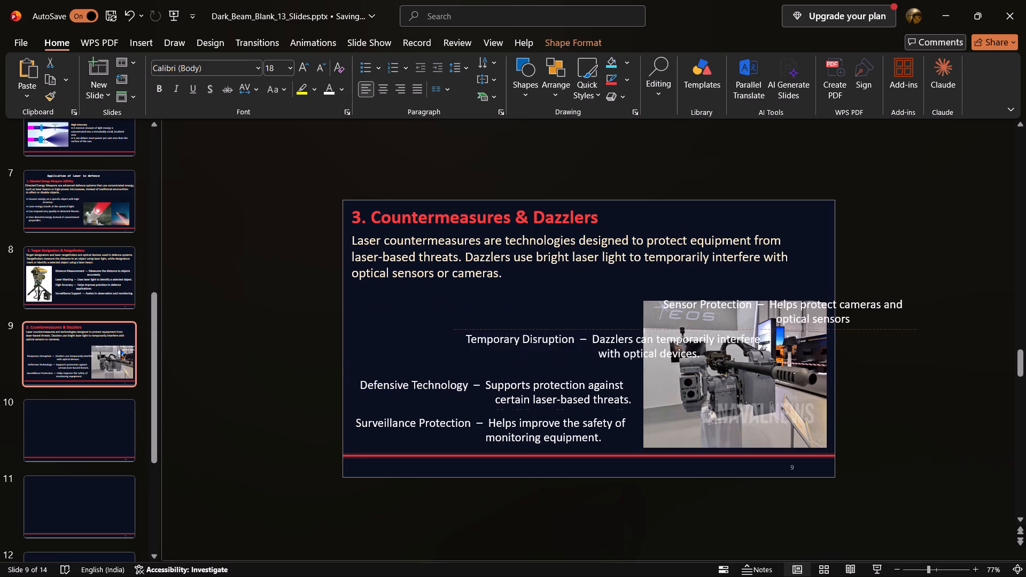
{"action": "left_click_drag", "start_coordinate": [680, 331], "coordinate": [763, 333]}
{"action": "left_click", "coordinate": [542, 383]}
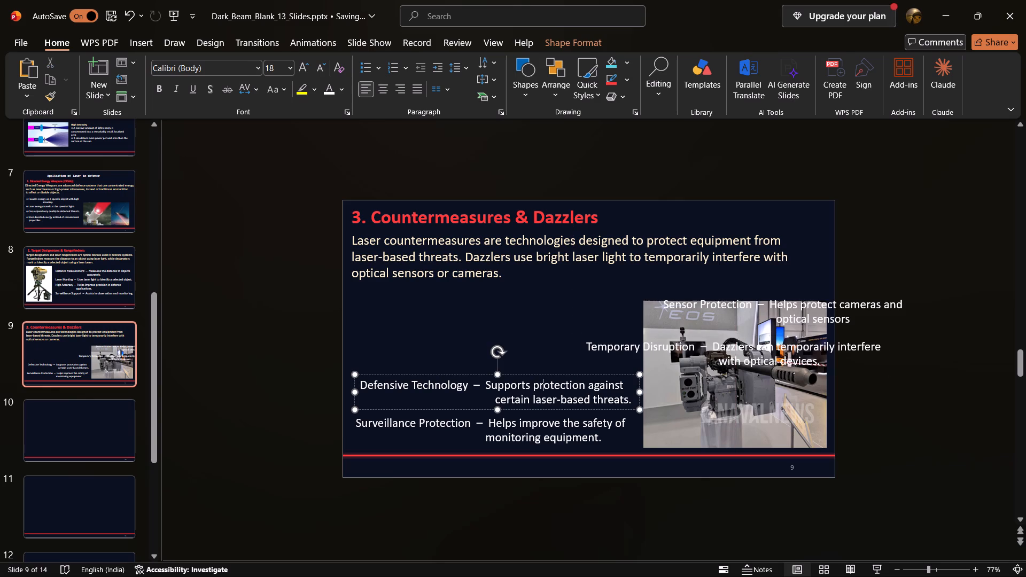
{"action": "left_click_drag", "start_coordinate": [540, 376], "coordinate": [752, 376]}
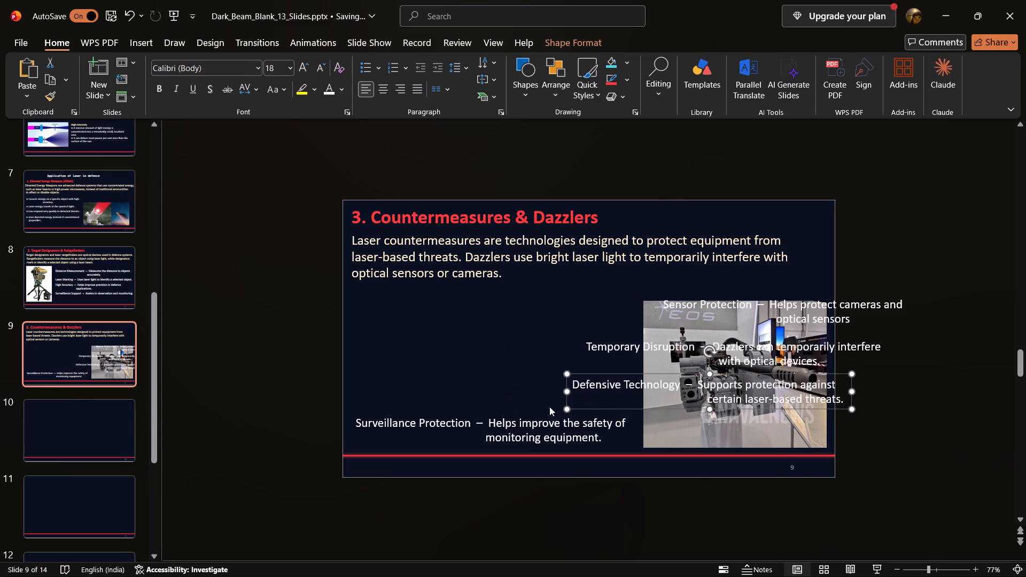
{"action": "left_click", "coordinate": [524, 429]}
{"action": "left_click_drag", "start_coordinate": [523, 414], "coordinate": [791, 408]}
Move the weapon picture to the slide's left edge, below the intro paragraph and just above the red line.
{"action": "left_click_drag", "start_coordinate": [646, 319], "coordinate": [357, 313]}
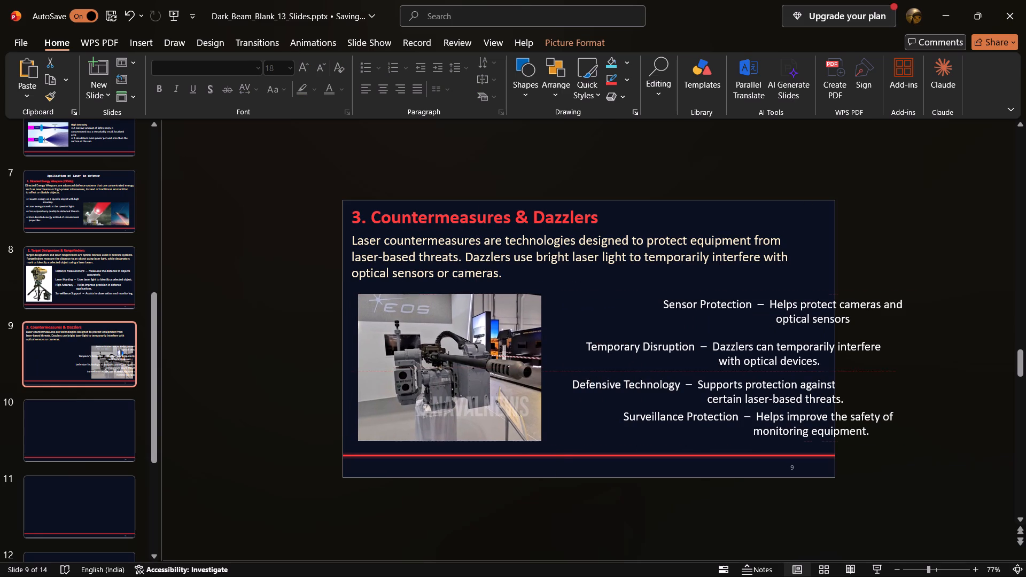
{"action": "left_click_drag", "start_coordinate": [357, 313], "coordinate": [349, 306]}
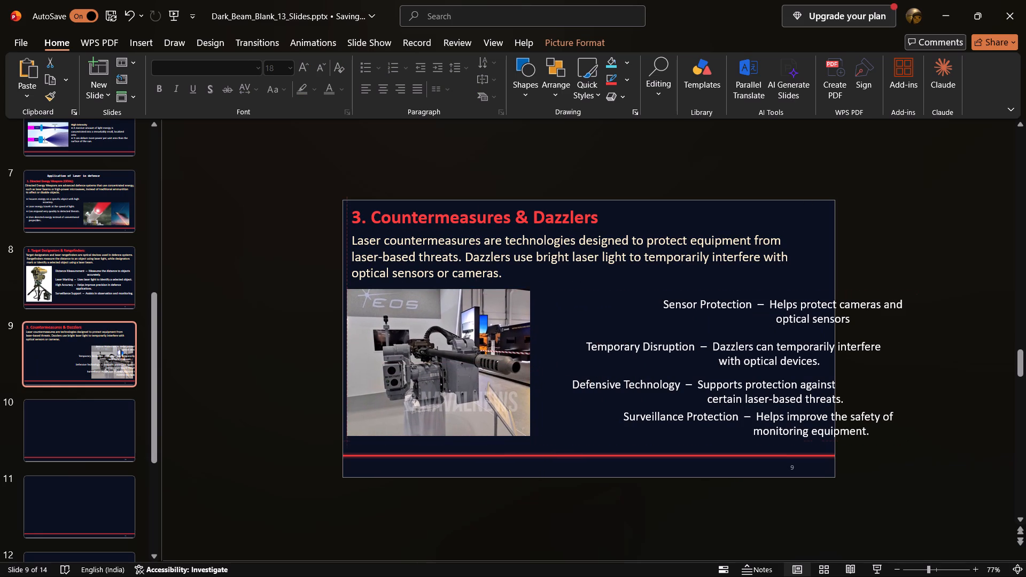
{"action": "left_click_drag", "start_coordinate": [349, 306], "coordinate": [348, 319]}
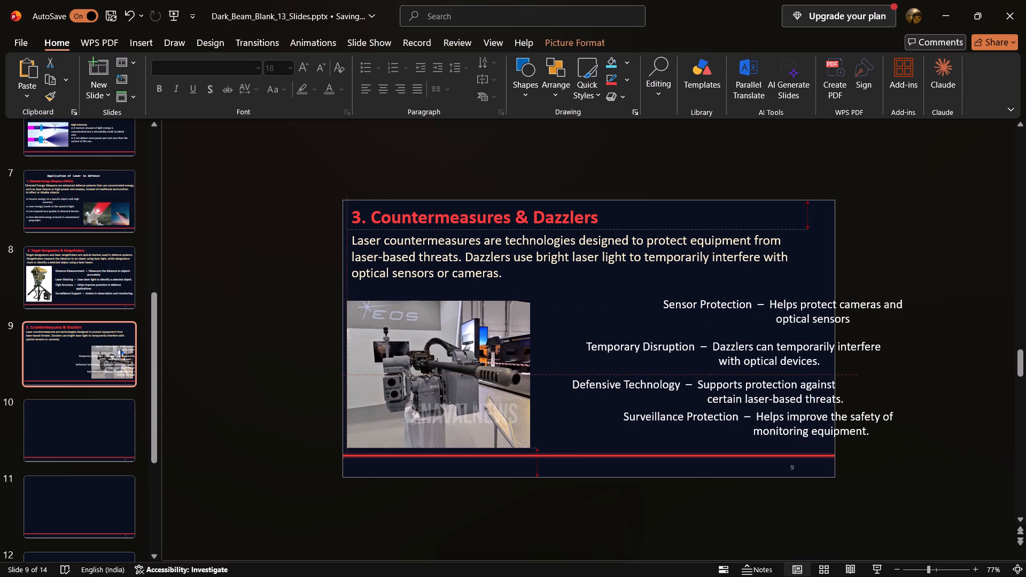
{"action": "left_click_drag", "start_coordinate": [348, 319], "coordinate": [349, 323]}
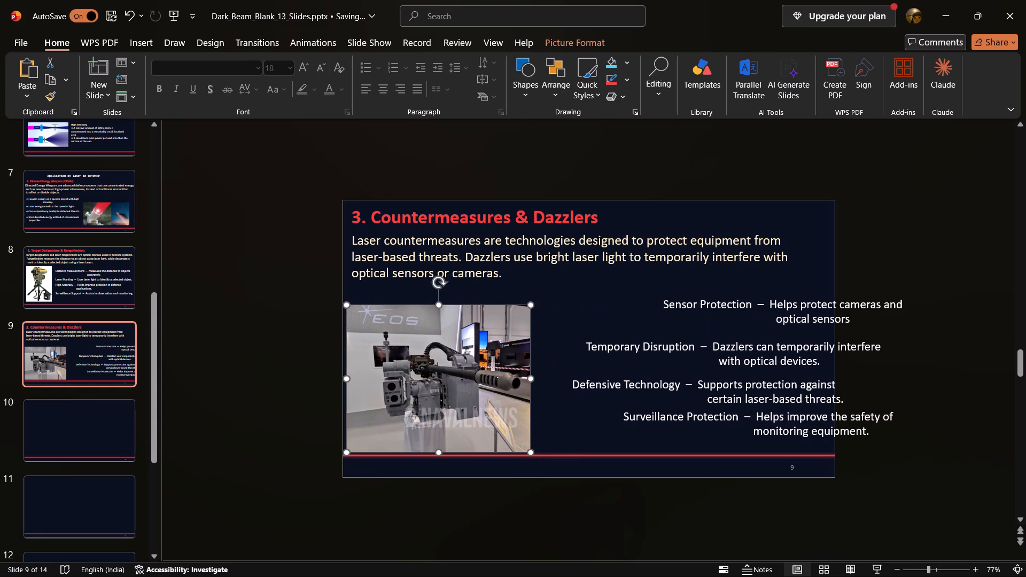
Stack the Sensor Protection, Temporary Disruption and Defensive Technology points closely beside the weapon picture, within the slide's right edge.
{"action": "left_click", "coordinate": [826, 308]}
{"action": "left_click_drag", "start_coordinate": [815, 295], "coordinate": [739, 293]}
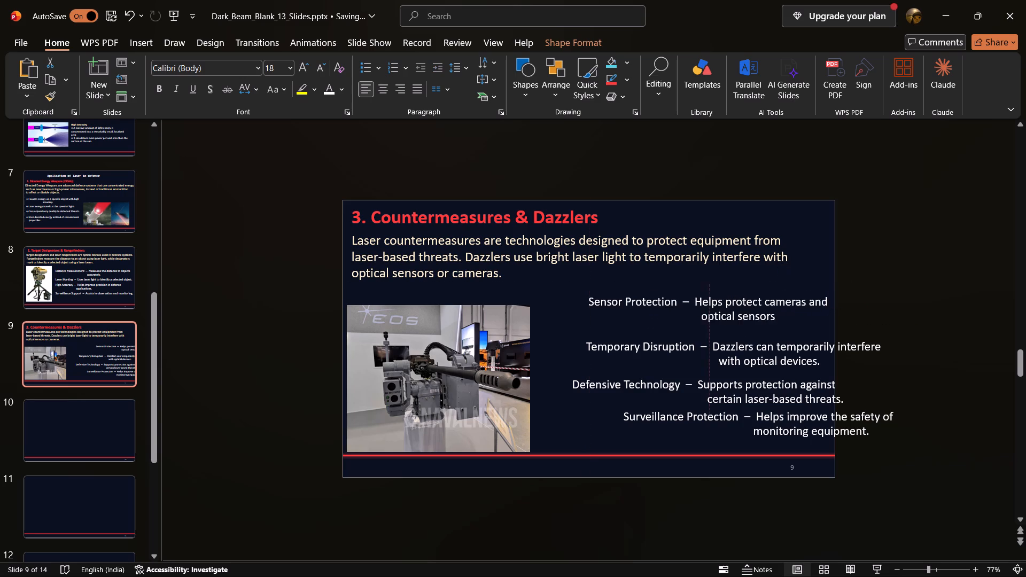
{"action": "left_click_drag", "start_coordinate": [739, 293], "coordinate": [703, 295]}
{"action": "left_click", "coordinate": [689, 353]}
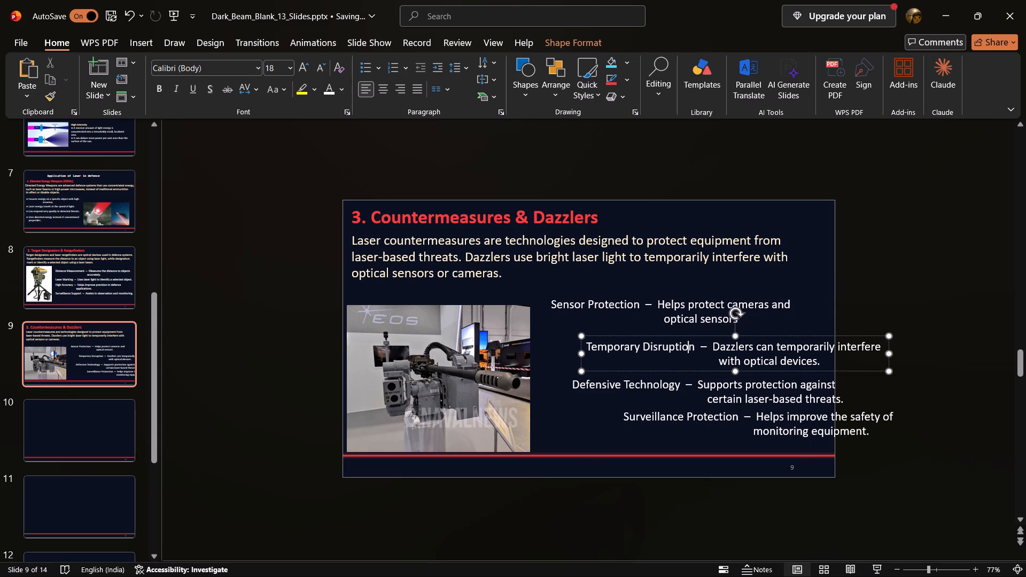
{"action": "left_click_drag", "start_coordinate": [717, 336], "coordinate": [672, 330]}
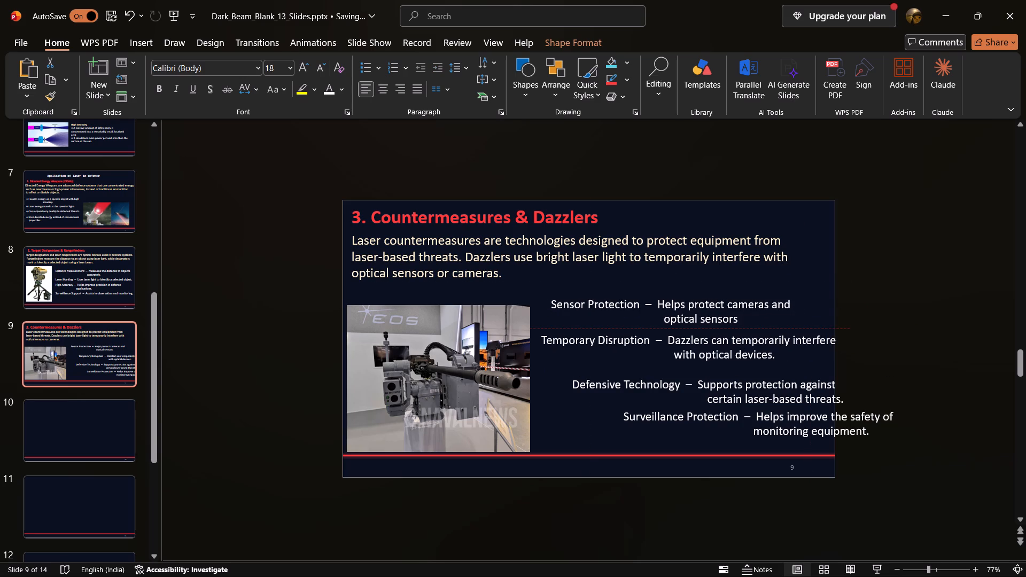
{"action": "left_click_drag", "start_coordinate": [672, 330], "coordinate": [665, 328]}
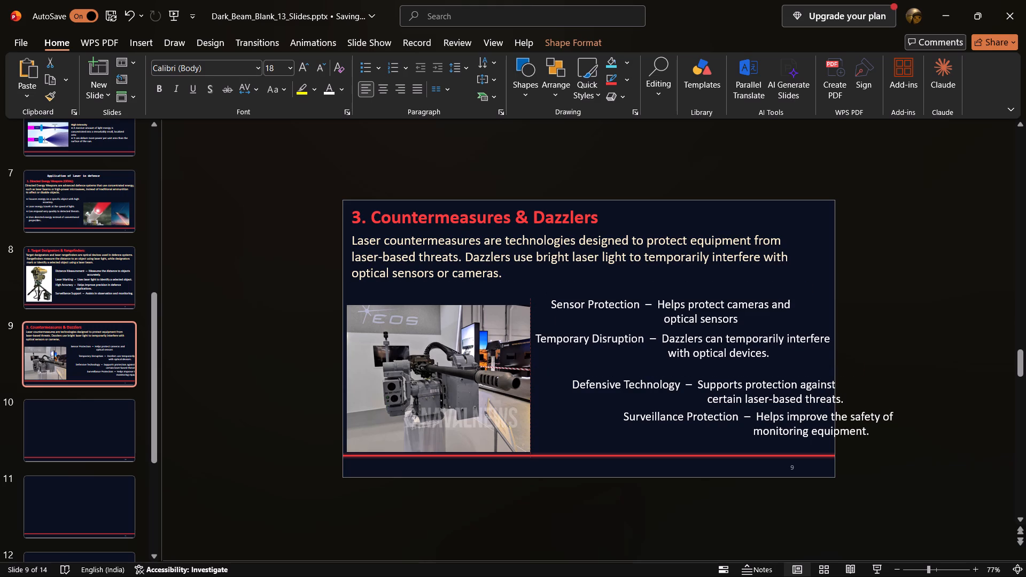
{"action": "left_click_drag", "start_coordinate": [665, 328], "coordinate": [667, 329]}
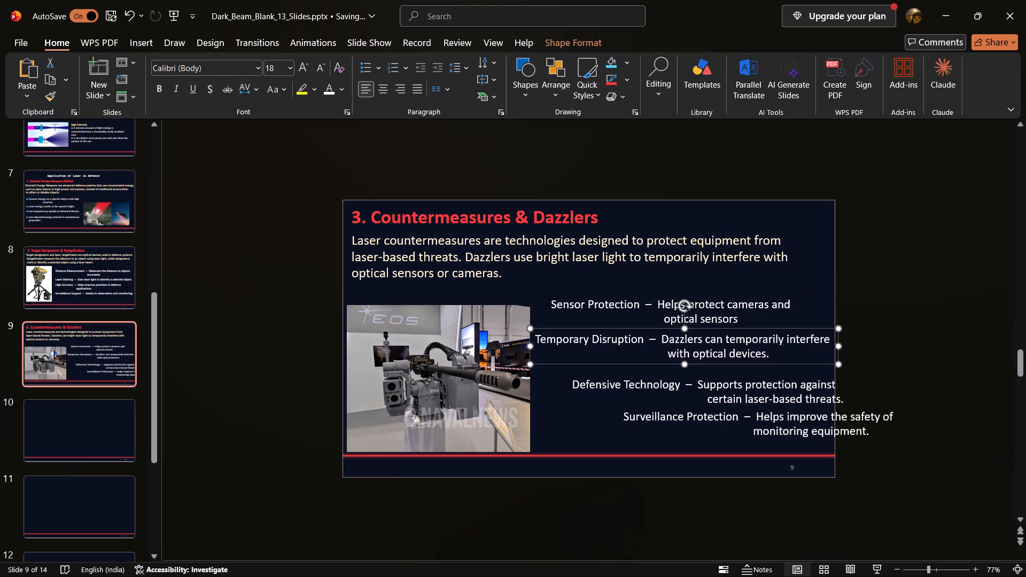
{"action": "left_click", "coordinate": [616, 409]}
{"action": "left_click", "coordinate": [620, 398]}
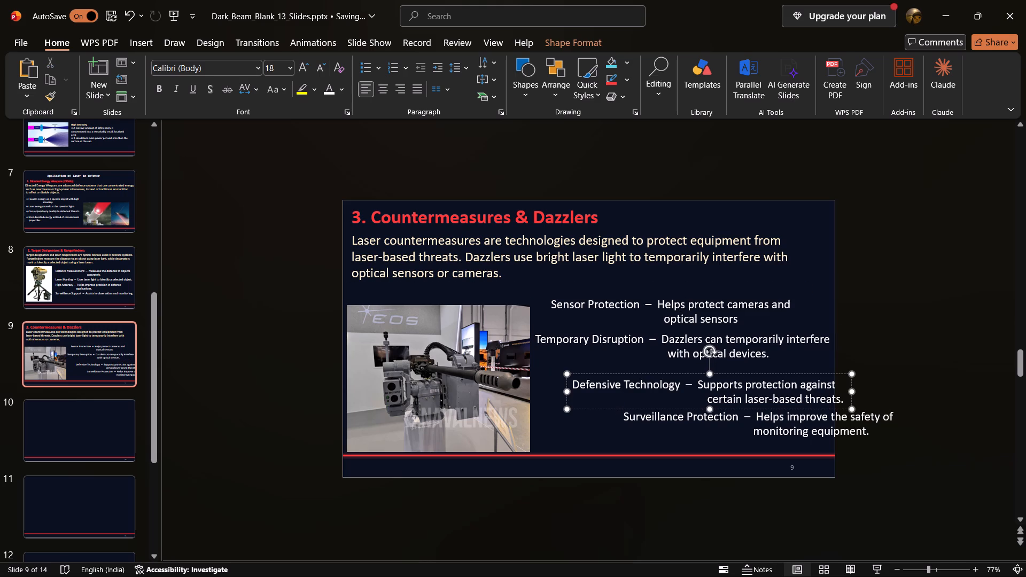
{"action": "left_click_drag", "start_coordinate": [689, 376], "coordinate": [662, 365]}
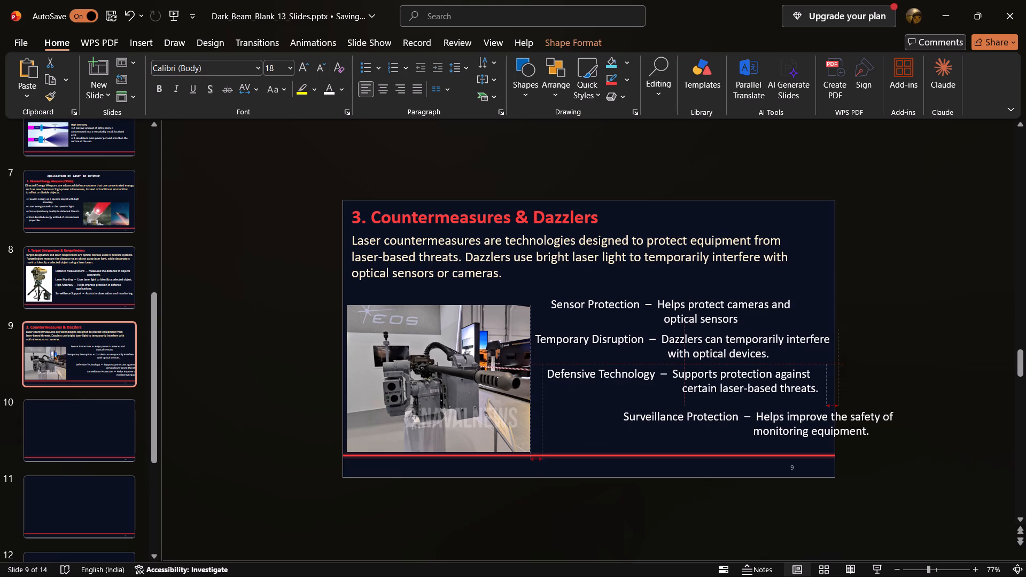
{"action": "left_click_drag", "start_coordinate": [662, 365], "coordinate": [659, 363]}
Nudge the Sensor Protection and Defensive Technology points slightly left so their starts line up with each other.
{"action": "left_click", "coordinate": [570, 306]}
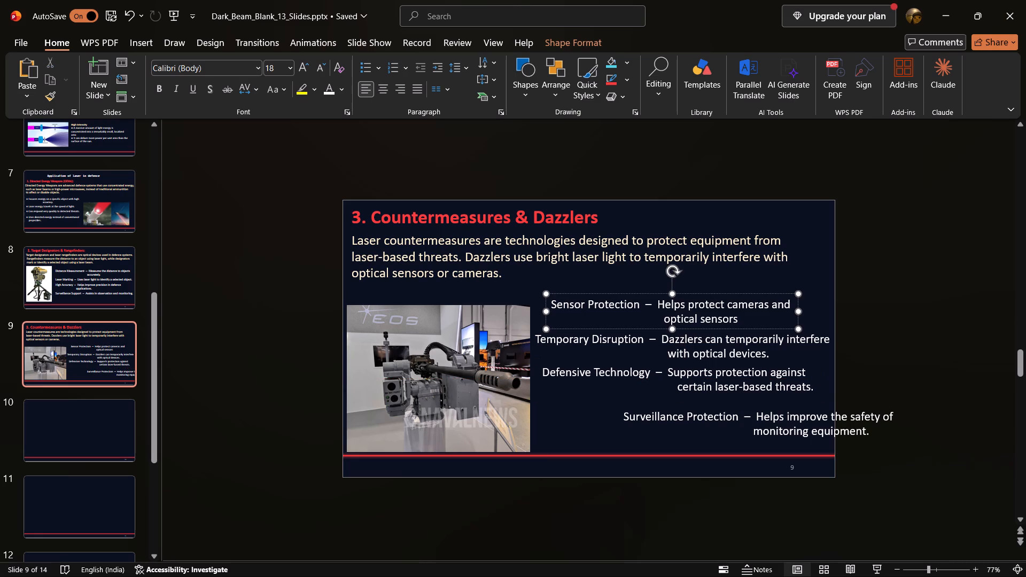
{"action": "left_click_drag", "start_coordinate": [621, 295], "coordinate": [612, 294]}
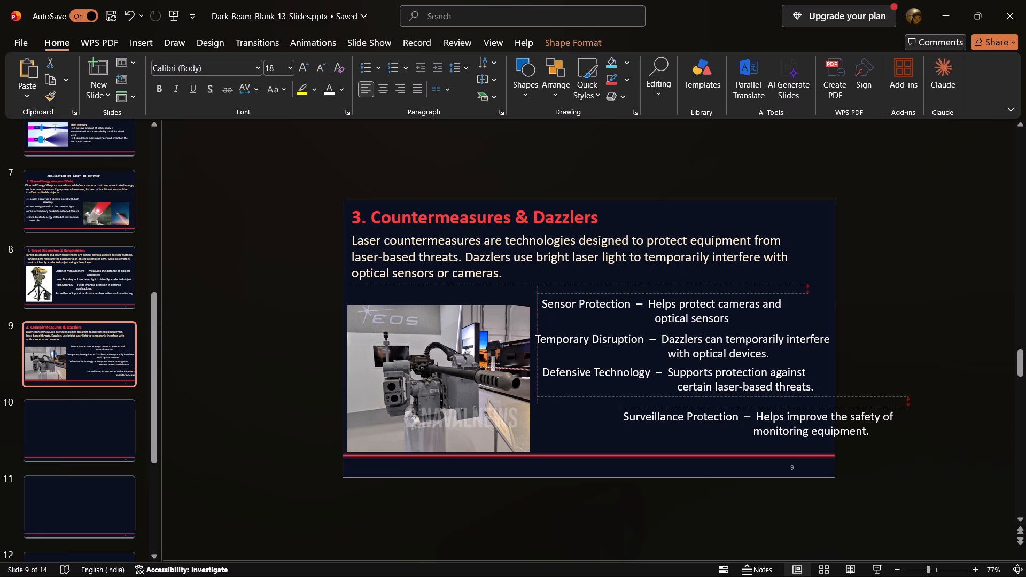
{"action": "left_click_drag", "start_coordinate": [612, 294], "coordinate": [610, 295]}
{"action": "left_click", "coordinate": [587, 368]}
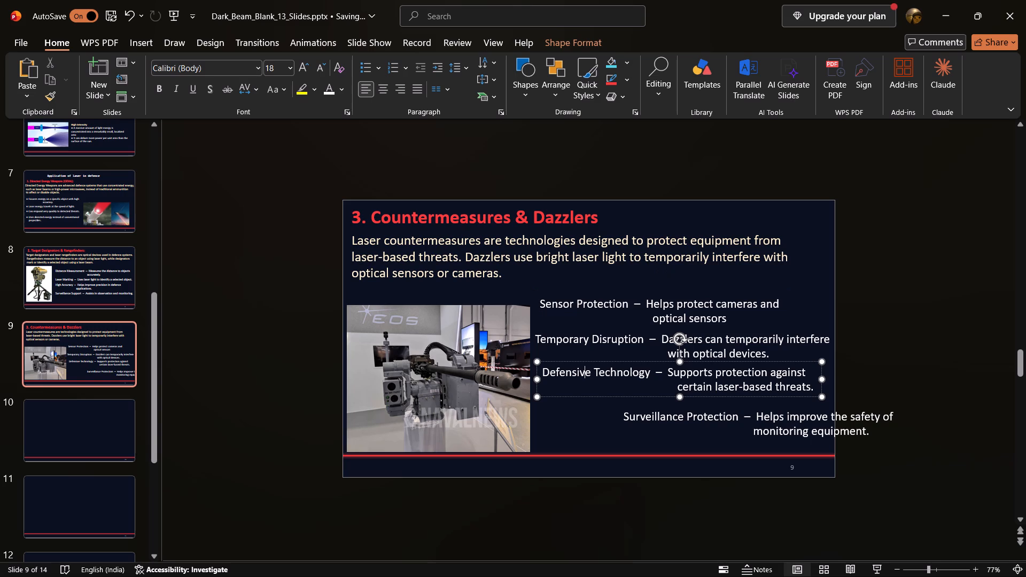
{"action": "left_click", "coordinate": [585, 360]}
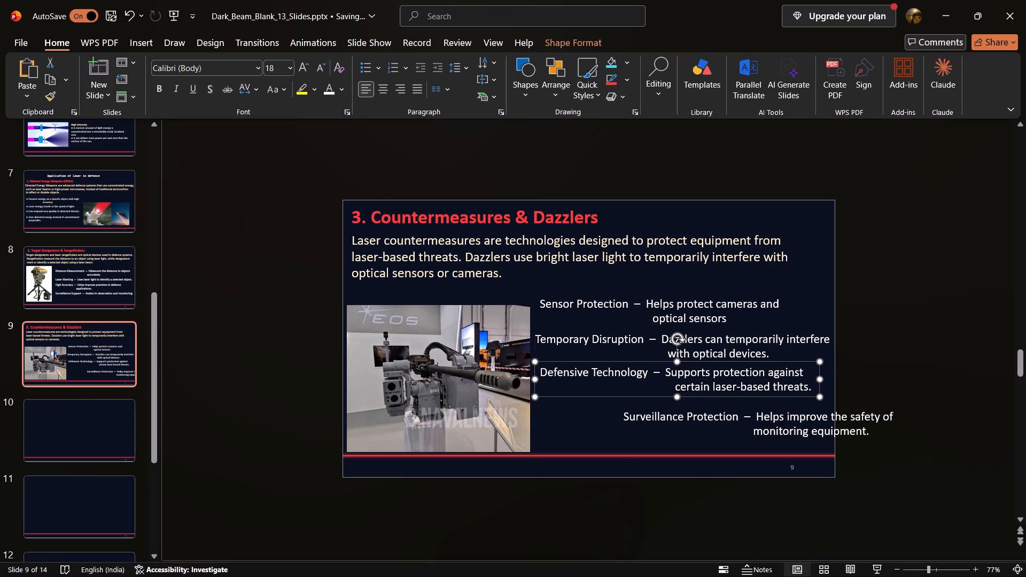
Move the Surveillance Protection point beneath Defensive Technology, lining up its start and matching the spacing of the points above.
{"action": "left_click", "coordinate": [622, 447]}
{"action": "left_click", "coordinate": [638, 434]}
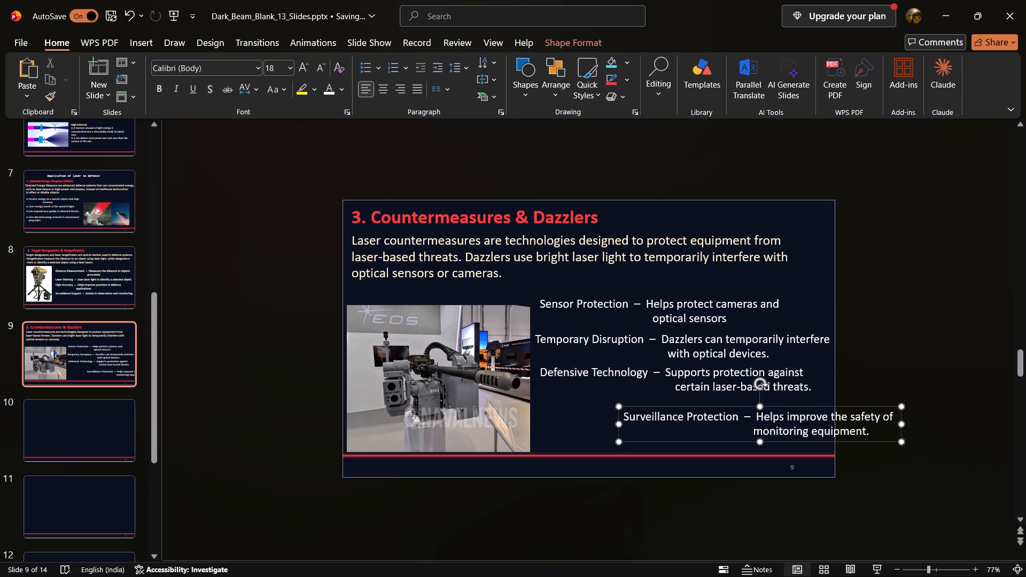
{"action": "left_click", "coordinate": [692, 408]}
{"action": "left_click_drag", "start_coordinate": [692, 408], "coordinate": [633, 403]}
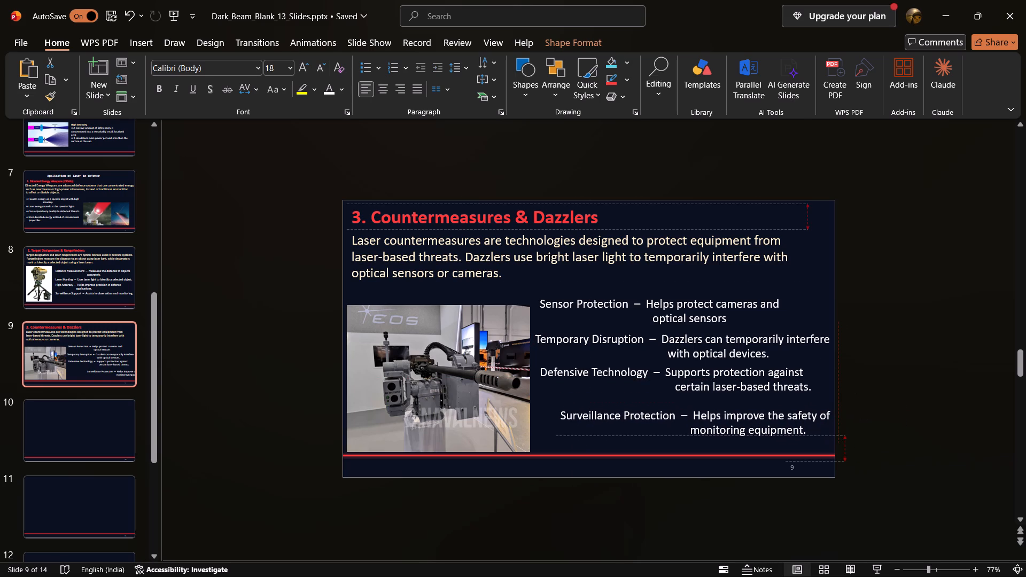
{"action": "left_click_drag", "start_coordinate": [633, 403], "coordinate": [617, 397]}
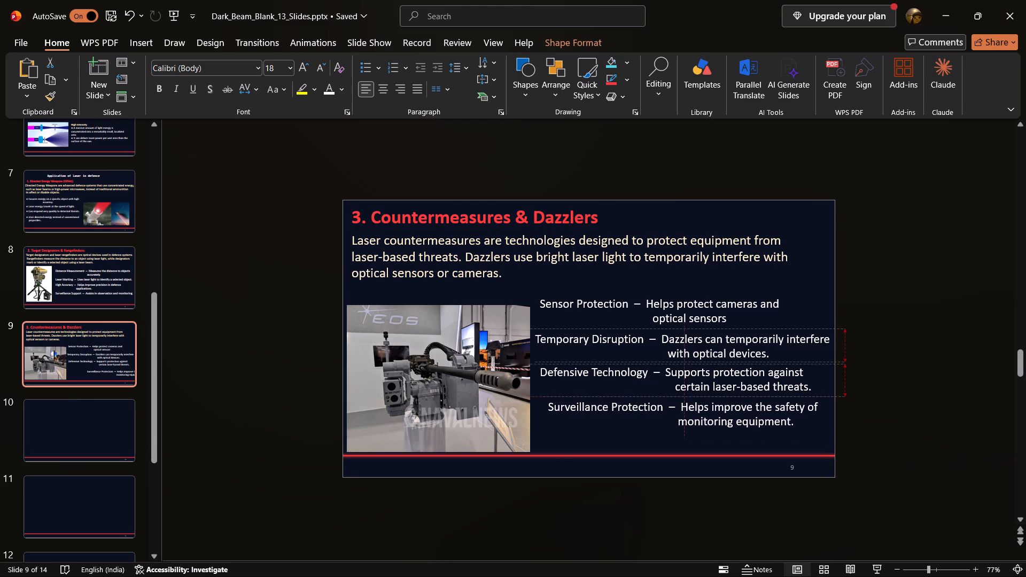
{"action": "left_click_drag", "start_coordinate": [617, 397], "coordinate": [612, 399]}
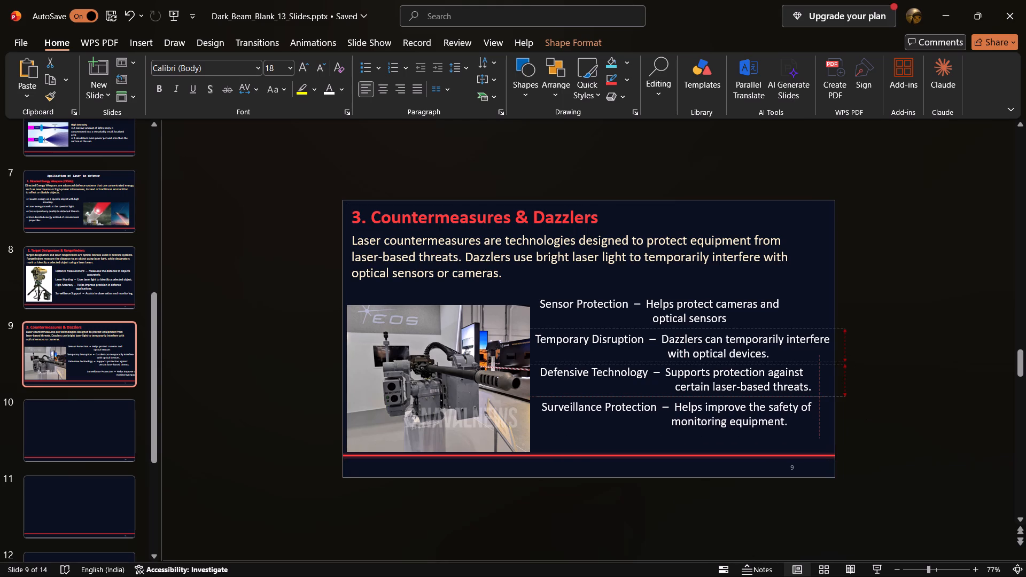
{"action": "left_click_drag", "start_coordinate": [612, 399], "coordinate": [611, 400]}
{"action": "left_click", "coordinate": [887, 309]}
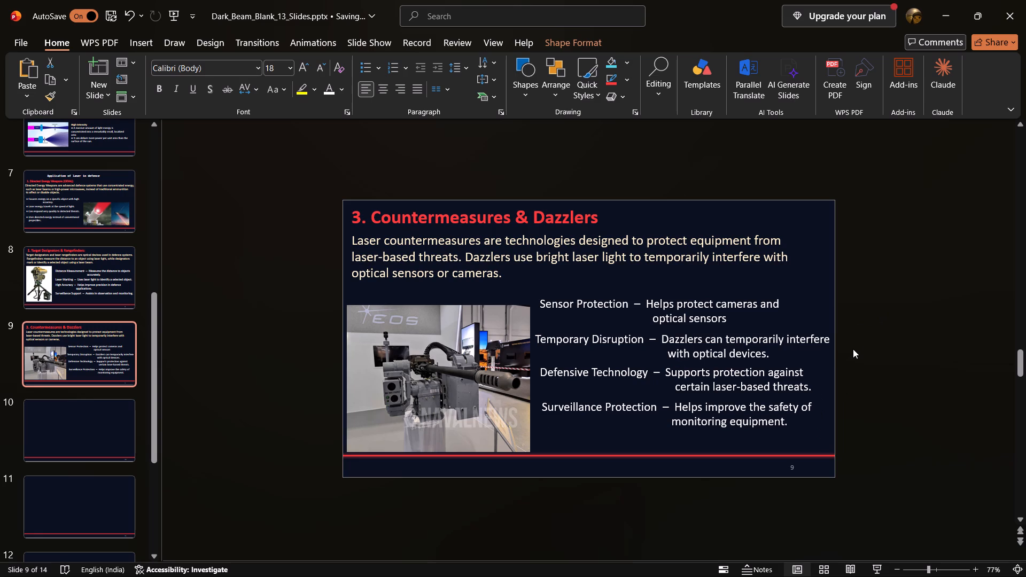
Raise the weapon picture slightly along the slide's left edge, leaving a gap above the red line.
{"action": "left_click_drag", "start_coordinate": [418, 365], "coordinate": [424, 343]}
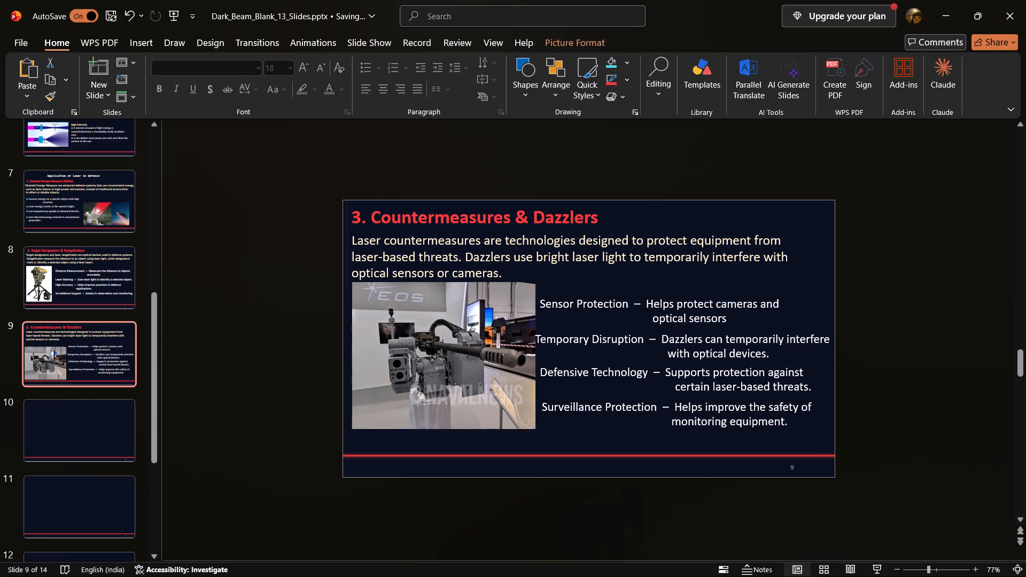
{"action": "left_click_drag", "start_coordinate": [424, 343], "coordinate": [416, 349]}
{"action": "left_click", "coordinate": [387, 397]}
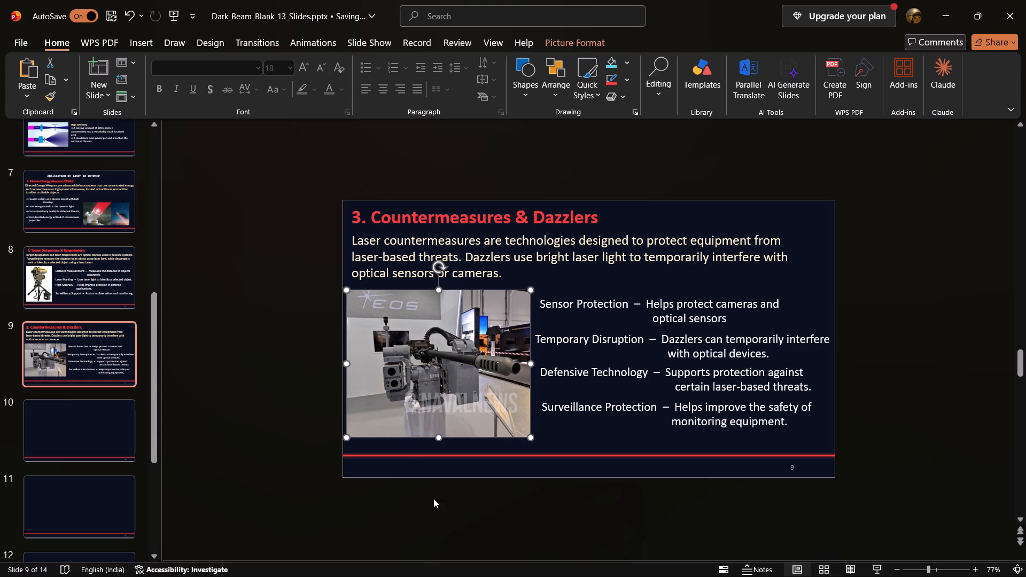
{"action": "left_click", "coordinate": [447, 524]}
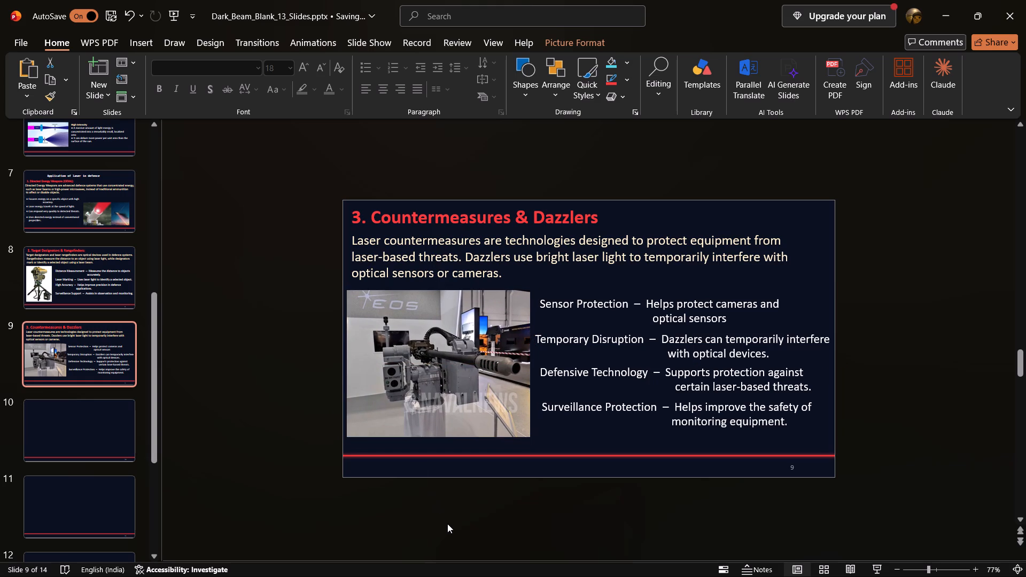
Review slide 8, open the empty slide 10 and look through the remaining slides up to 14.
{"action": "left_click", "coordinate": [69, 419]}
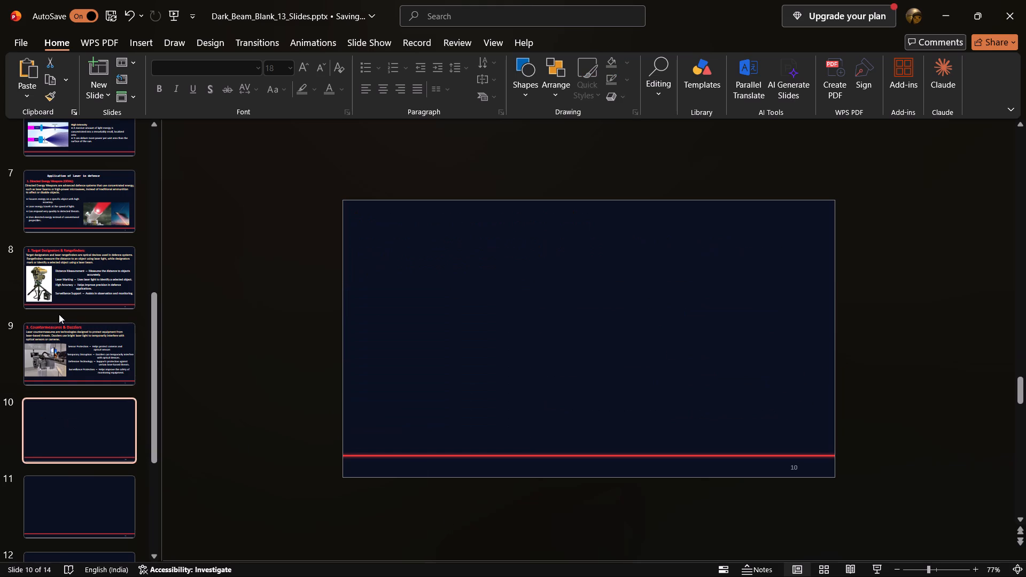
{"action": "left_click", "coordinate": [59, 314]}
{"action": "left_click", "coordinate": [71, 288]}
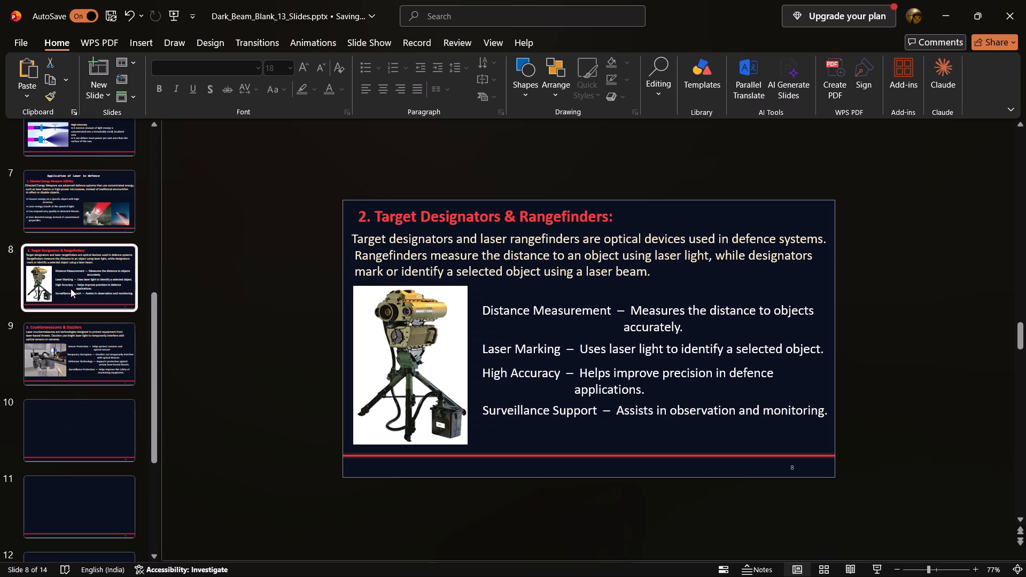
{"action": "left_click", "coordinate": [84, 440]}
{"action": "scroll", "coordinate": [65, 544], "scroll_direction": "down", "scroll_amount": 1}
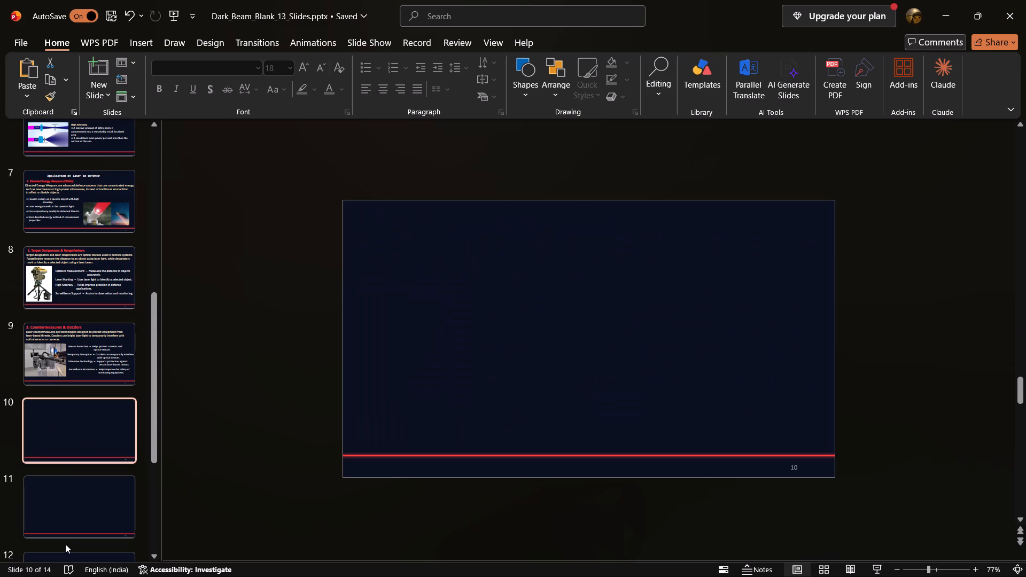
{"action": "scroll", "coordinate": [65, 544], "scroll_direction": "down", "scroll_amount": 1}
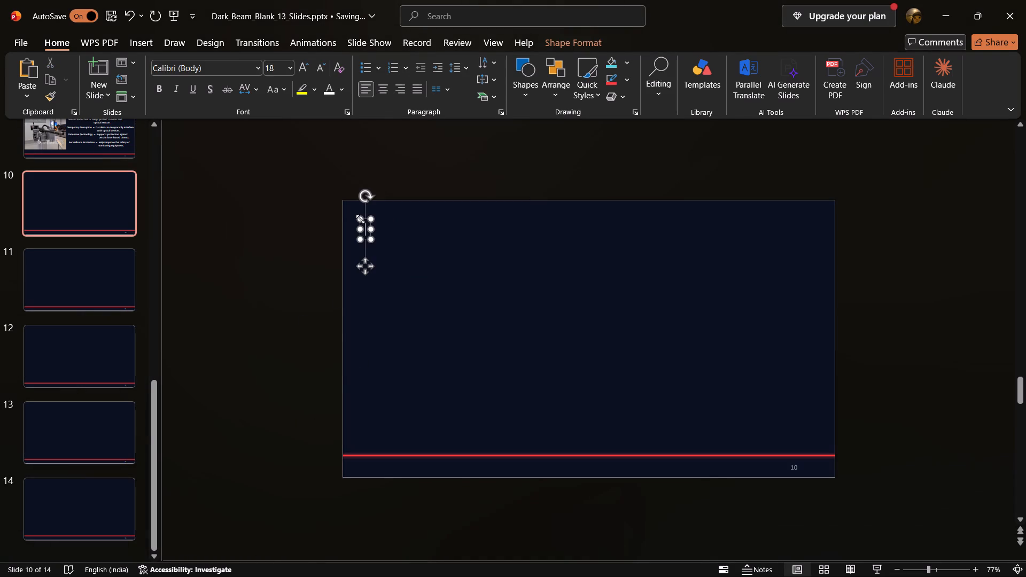
{"action": "key", "text": "ctrl+v"}
Format the Secure Communications heading on slide 10 as bold red text at size 32.
{"action": "key", "text": "ctrl+a"}
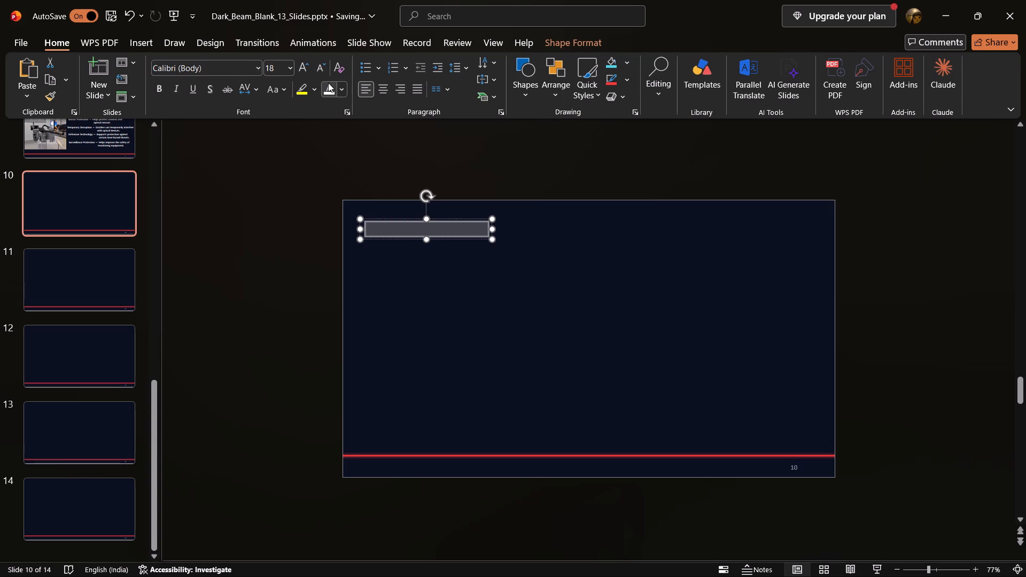
{"action": "left_click", "coordinate": [306, 65]}
{"action": "left_click", "coordinate": [306, 65]}
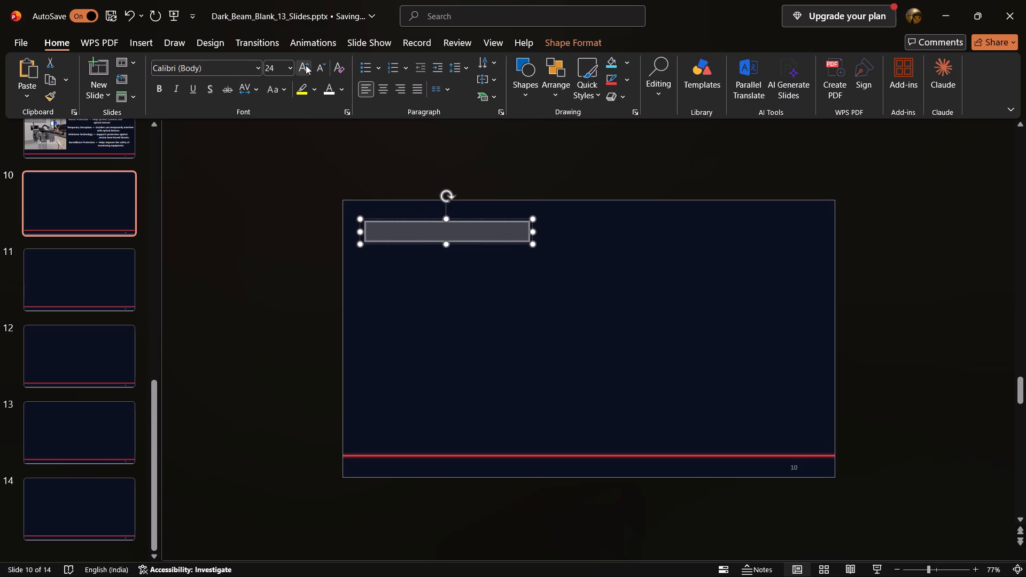
{"action": "left_click", "coordinate": [306, 65]}
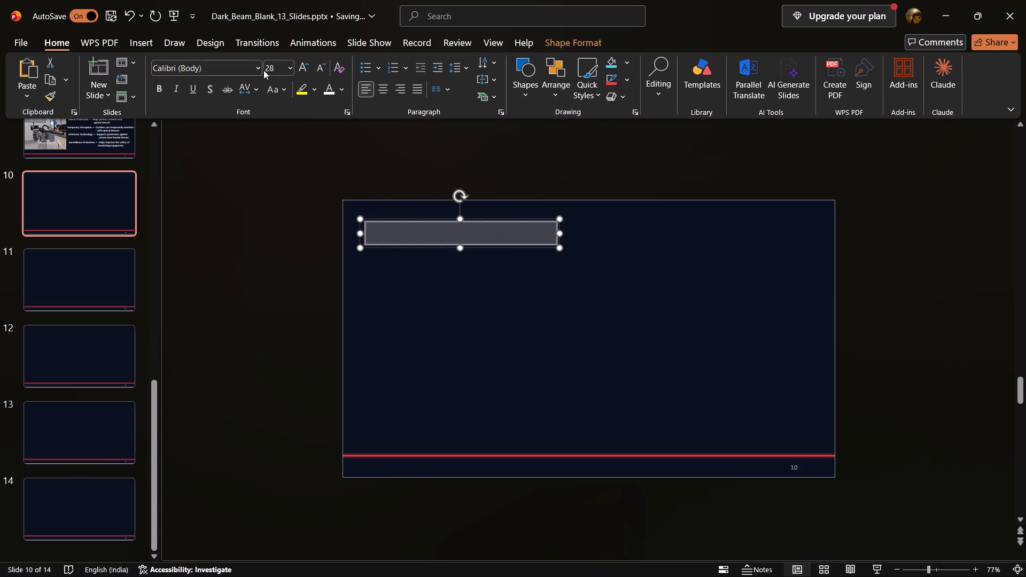
{"action": "left_click", "coordinate": [343, 89]}
{"action": "left_click", "coordinate": [408, 153]}
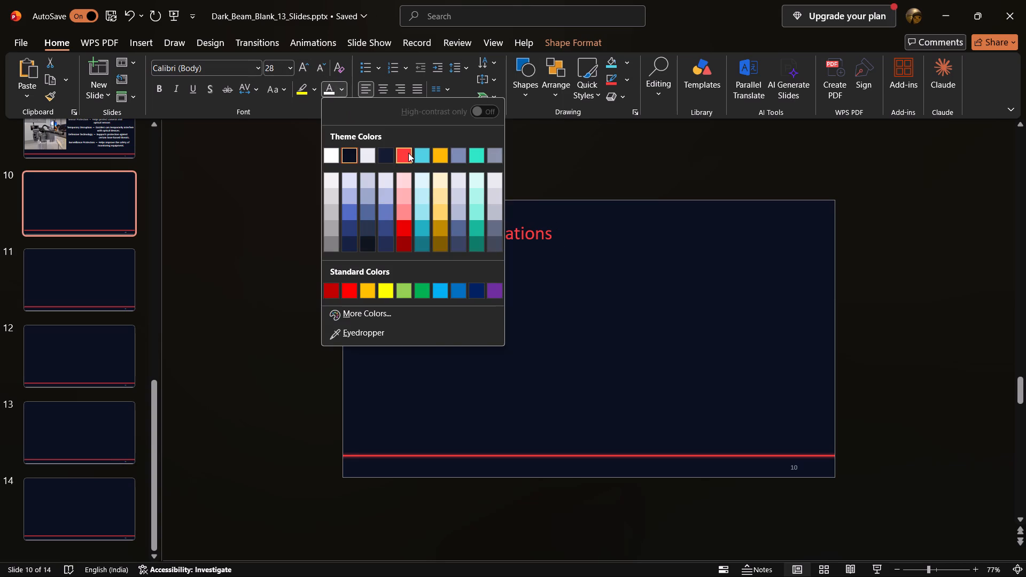
{"action": "left_click", "coordinate": [315, 65]}
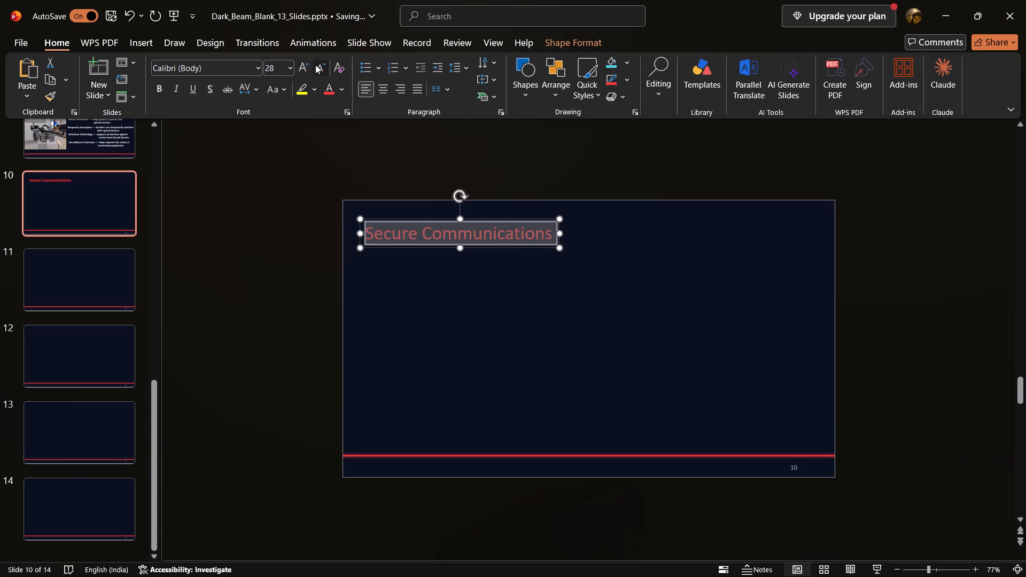
{"action": "left_click_drag", "start_coordinate": [312, 63], "coordinate": [307, 60]}
{"action": "left_click", "coordinate": [307, 60]}
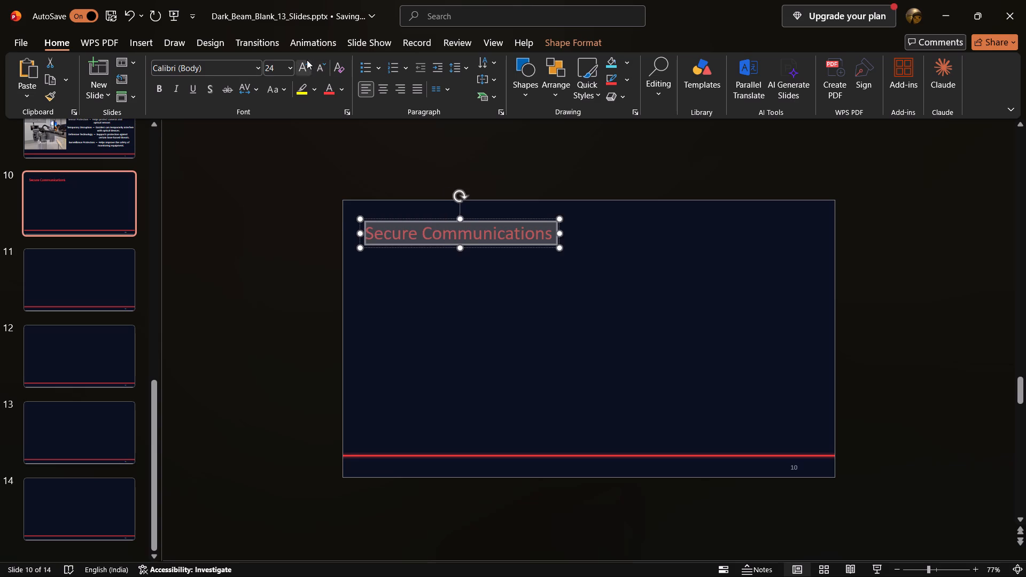
{"action": "left_click", "coordinate": [307, 60]}
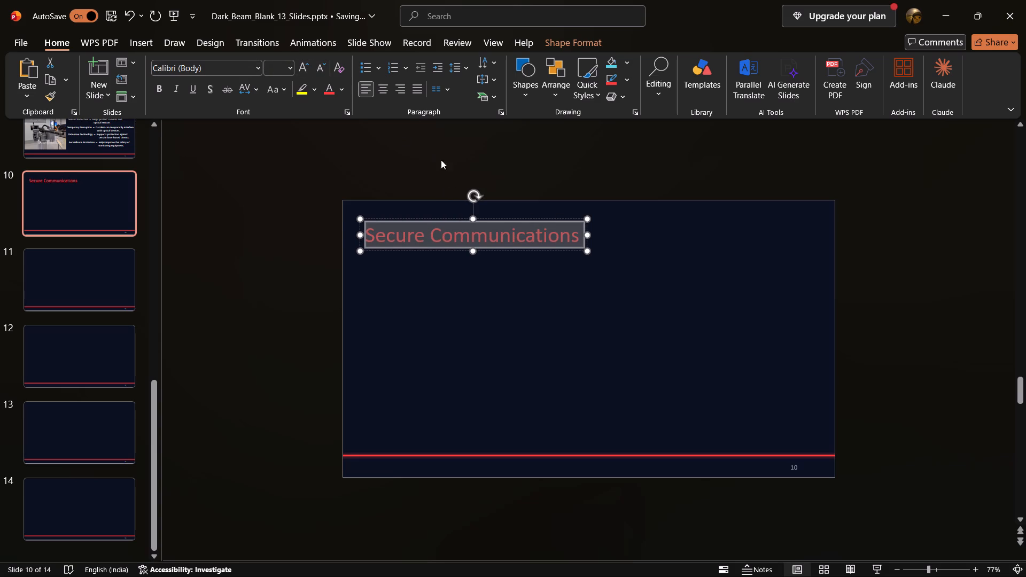
{"action": "right_click", "coordinate": [476, 224]}
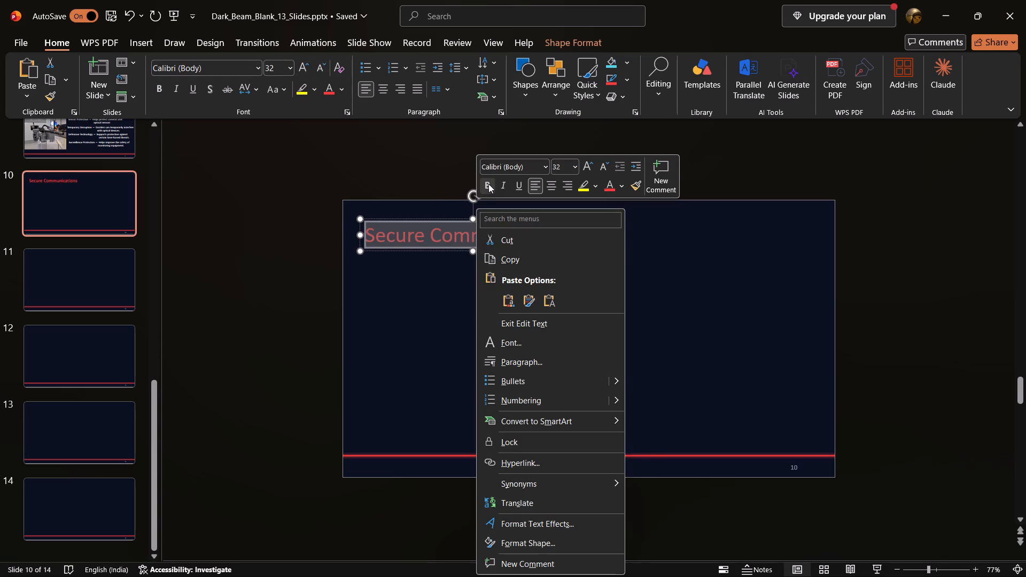
{"action": "left_click", "coordinate": [488, 184]}
{"action": "left_click", "coordinate": [594, 279]}
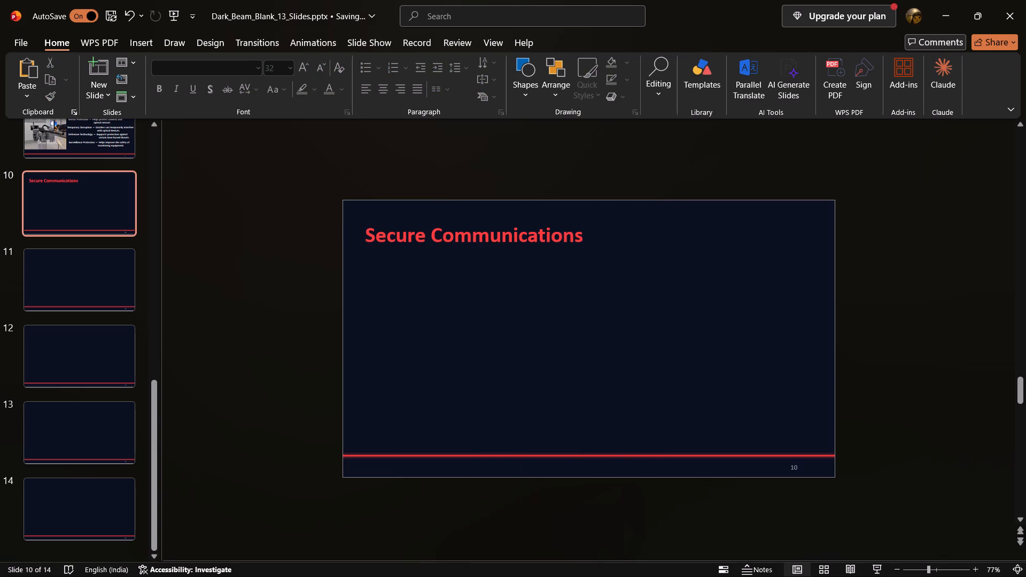
Prefix the Secure Communications heading with the number "4. ".
{"action": "left_click", "coordinate": [388, 228]}
{"action": "key", "text": "Left"}
{"action": "key", "text": "Left"}
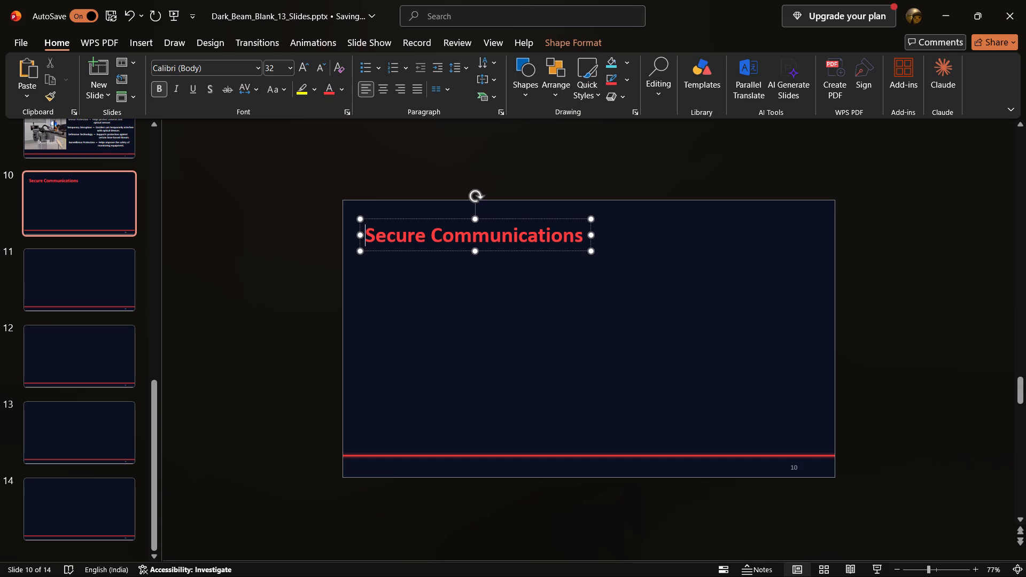
{"action": "key", "text": "4"}
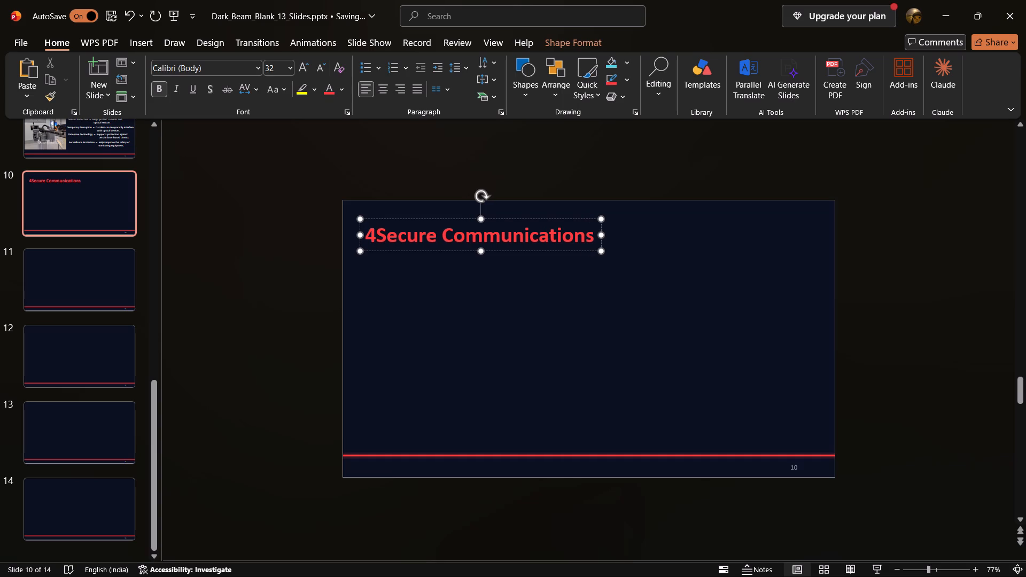
{"action": "type", "text": "."}
{"action": "key", "text": "space"}
Move the numbered heading up and left into the upper-left corner of slide 10.
{"action": "left_click_drag", "start_coordinate": [391, 217], "coordinate": [379, 204]}
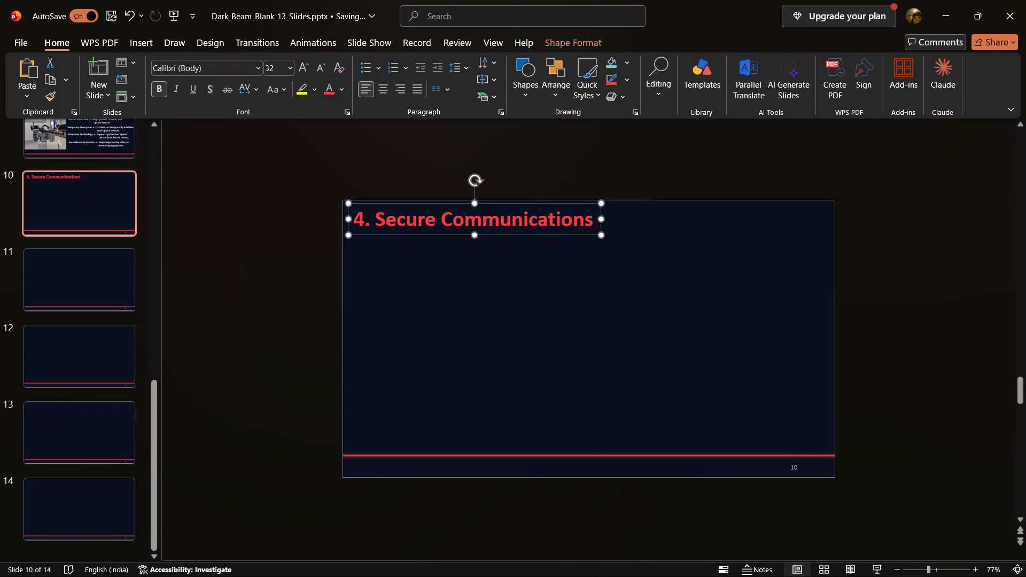
{"action": "left_click", "coordinate": [544, 296]}
Switch to the browser and replace the Countermeasures & Dazzlers image search with "secure communication laser".
{"action": "key", "text": "alt+Tab"}
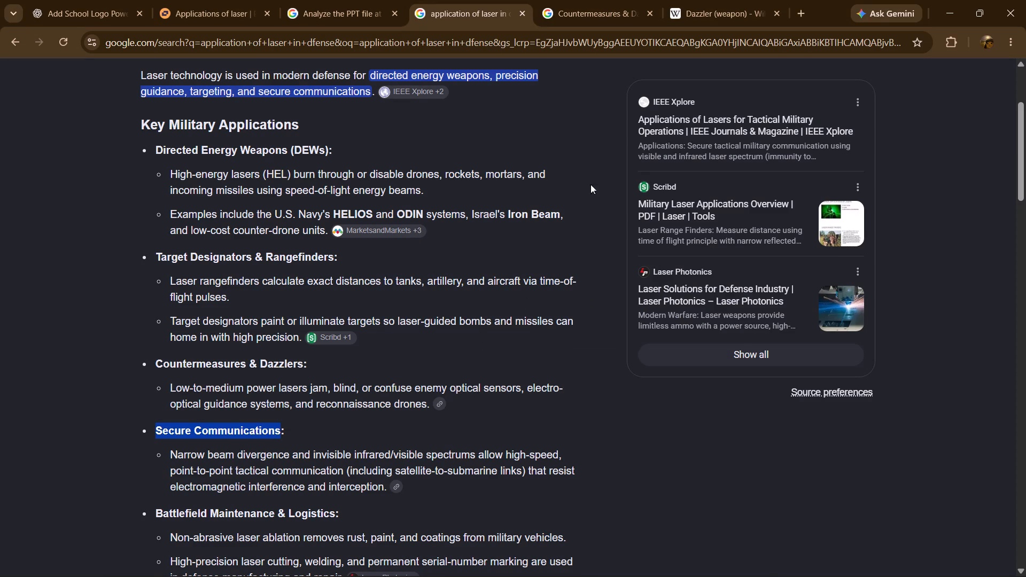
{"action": "left_click", "coordinate": [704, 0]}
{"action": "left_click", "coordinate": [609, 0]}
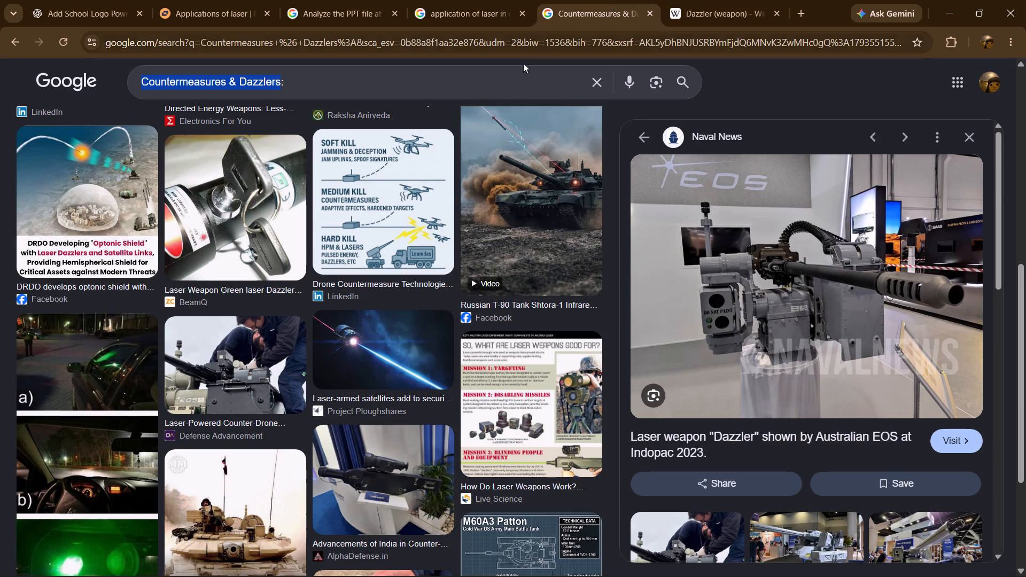
{"action": "left_click", "coordinate": [464, 92]}
{"action": "key", "text": "BackSpace"}
{"action": "key", "text": "BackSpace"}
{"action": "key", "text": "BackSpace"}
{"action": "key", "text": "BackSpace"}
{"action": "key", "text": "BackSpace"}
{"action": "key", "text": "BackSpace"}
{"action": "key", "text": "BackSpace"}
{"action": "key", "text": "BackSpace"}
{"action": "key", "text": "BackSpace"}
{"action": "key", "text": "BackSpace"}
{"action": "key", "text": "BackSpace"}
{"action": "key", "text": "BackSpace"}
{"action": "key", "text": "BackSpace"}
{"action": "key", "text": "BackSpace"}
{"action": "key", "text": "BackSpace"}
{"action": "key", "text": "BackSpace"}
{"action": "key", "text": "BackSpace"}
{"action": "key", "text": "BackSpace"}
{"action": "key", "text": "BackSpace"}
{"action": "key", "text": "BackSpace"}
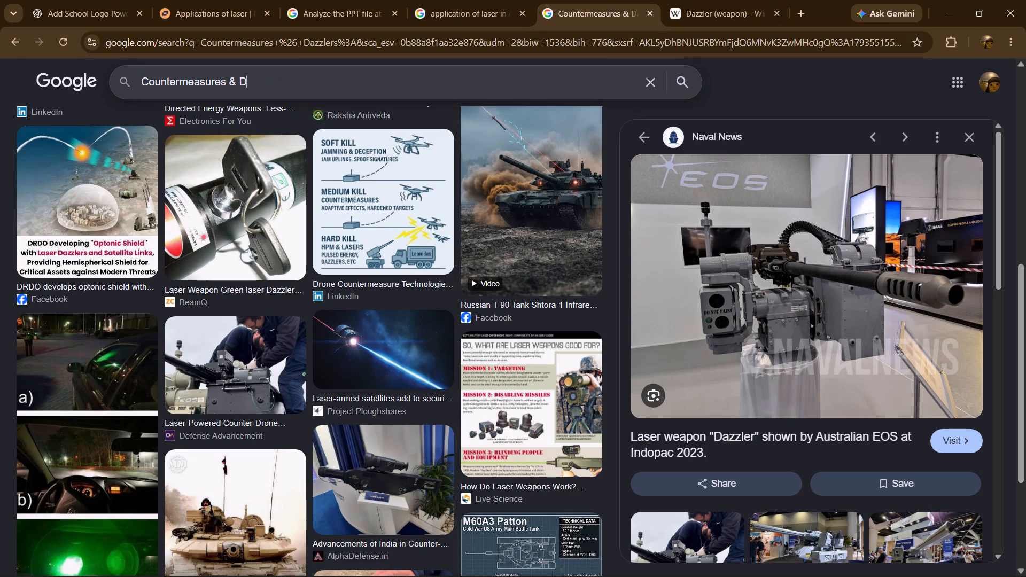
{"action": "key", "text": "BackSpace"}
{"action": "type", "text": "secure communication"}
{"action": "key", "text": "space"}
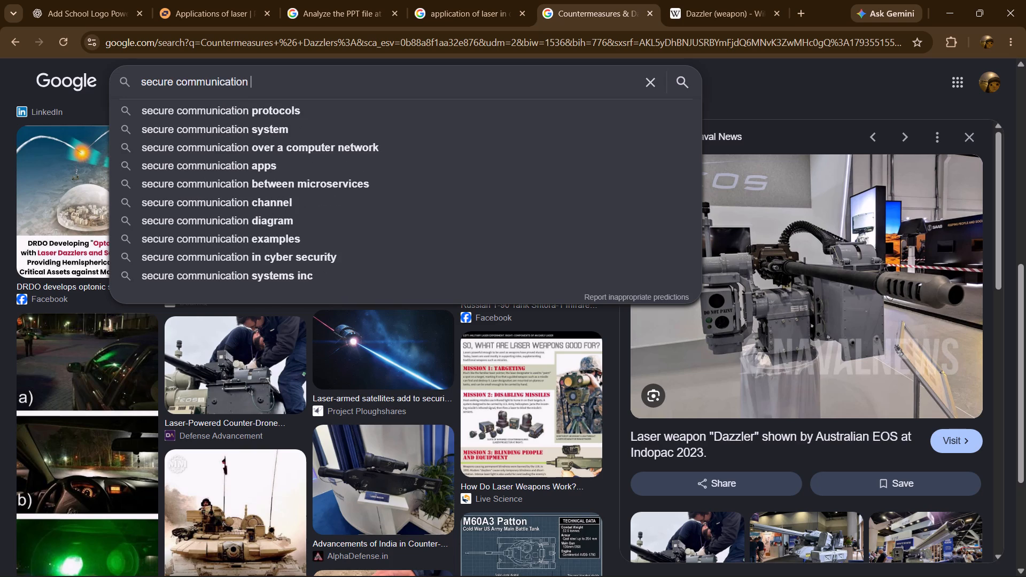
{"action": "type", "text": "laser"}
{"action": "key", "text": "Return"}
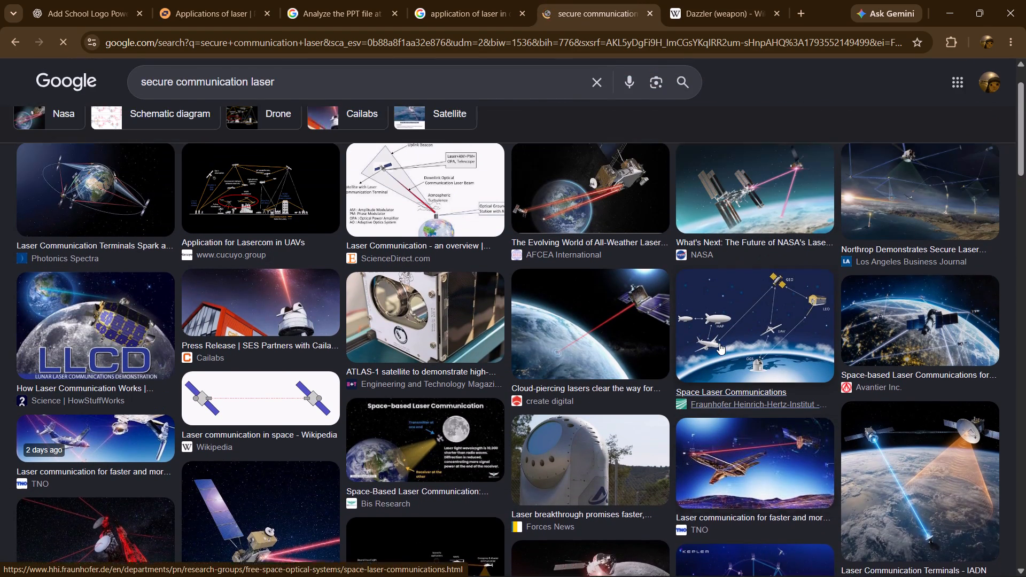
Copy the AFCEA International picture of a satellite beaming red lasers past Earth and paste it onto slide 10 in the presentation.
{"action": "left_click", "coordinate": [717, 233]}
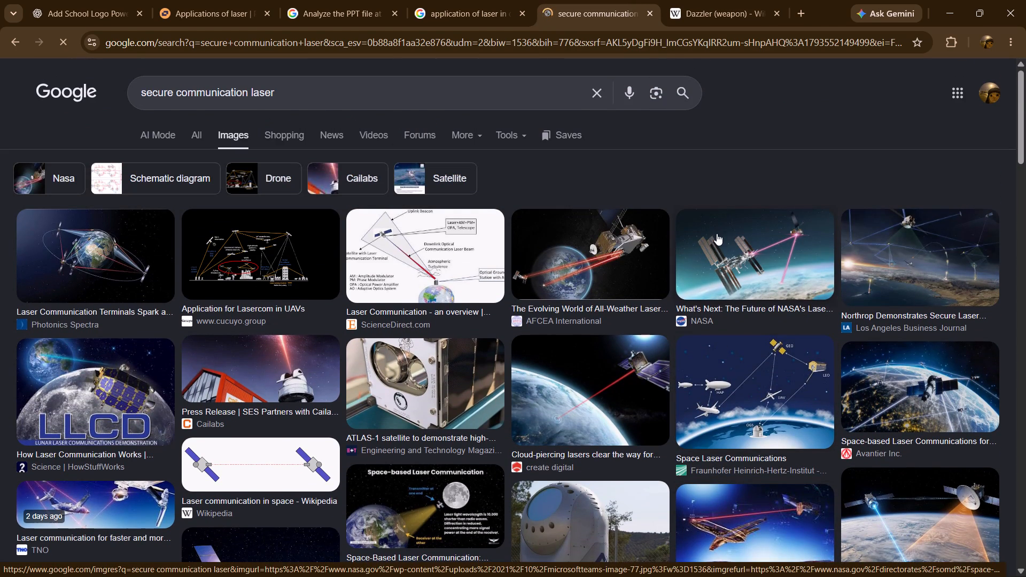
{"action": "triple_click", "coordinate": [717, 233]}
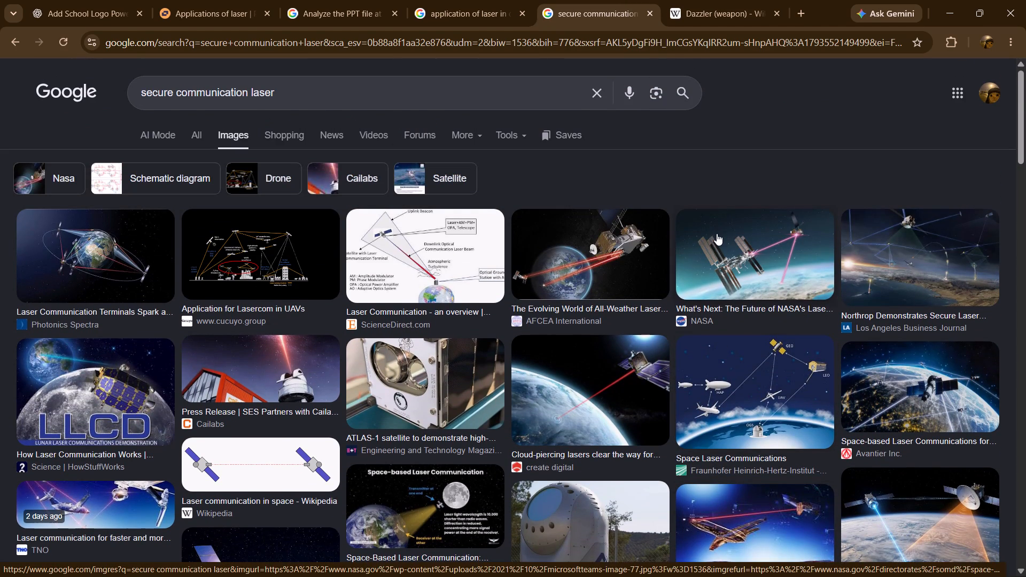
{"action": "left_click", "coordinate": [717, 233]}
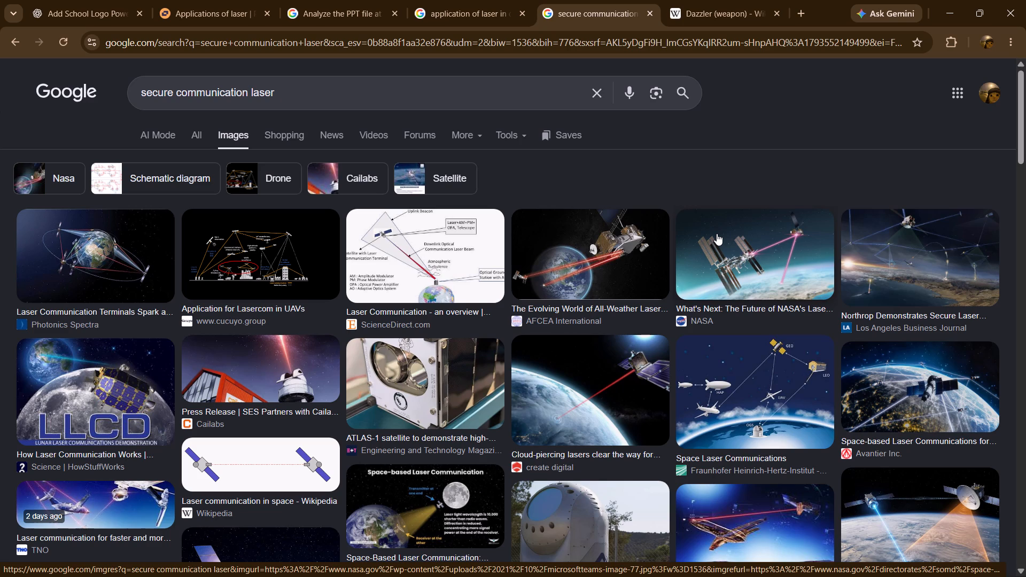
{"action": "left_click_drag", "start_coordinate": [717, 233], "coordinate": [706, 239]}
{"action": "left_click", "coordinate": [706, 239]}
{"action": "triple_click", "coordinate": [706, 239]}
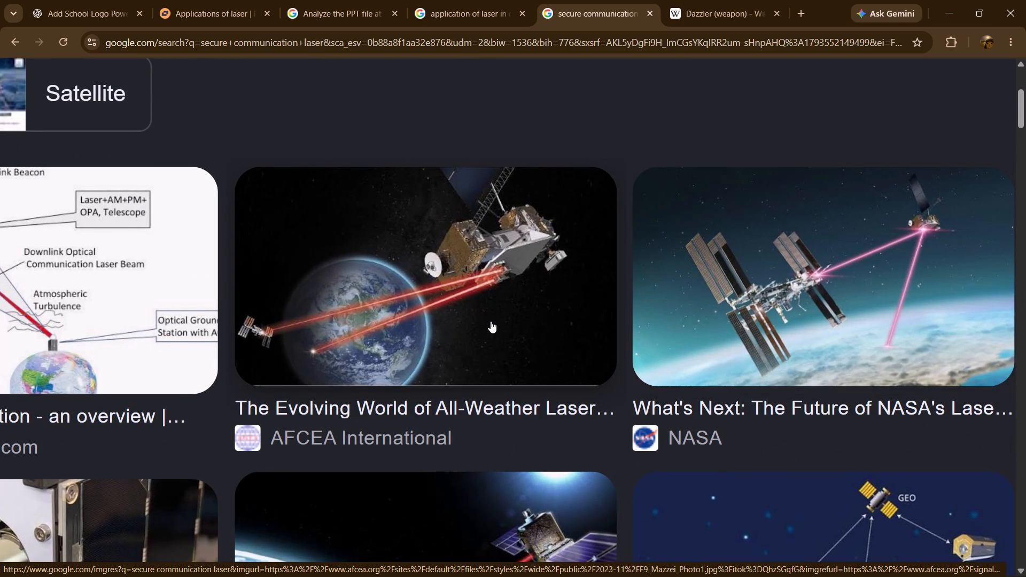
{"action": "right_click", "coordinate": [447, 284]}
{"action": "left_click", "coordinate": [505, 493]}
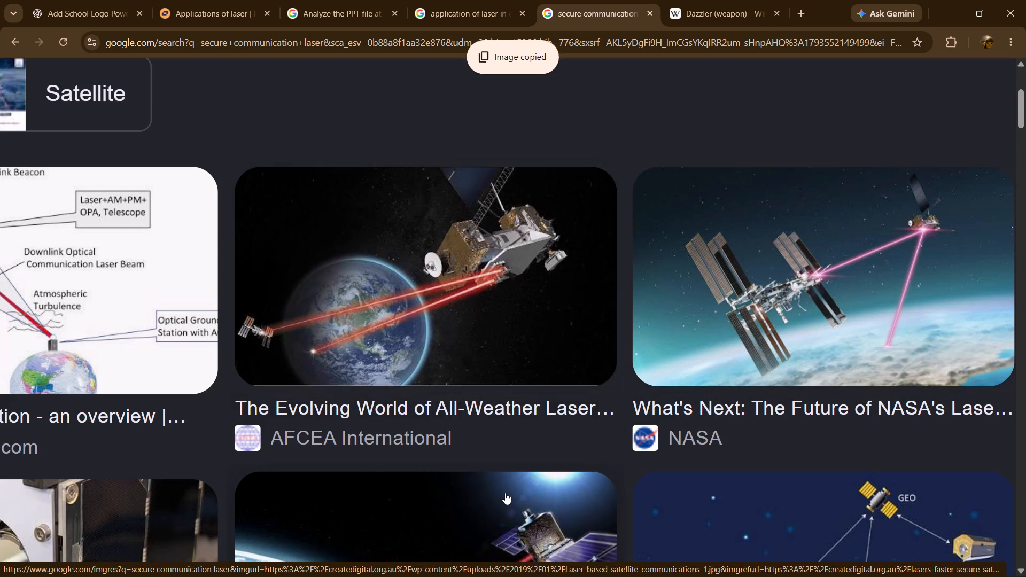
{"action": "left_click", "coordinate": [522, 137]}
{"action": "left_click", "coordinate": [421, 275]}
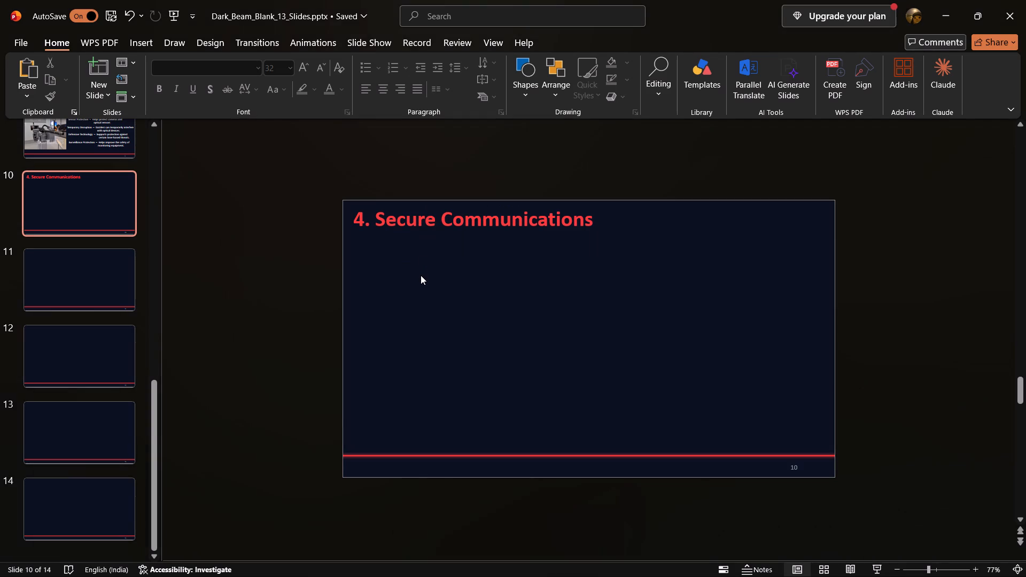
{"action": "key", "text": "ctrl+v"}
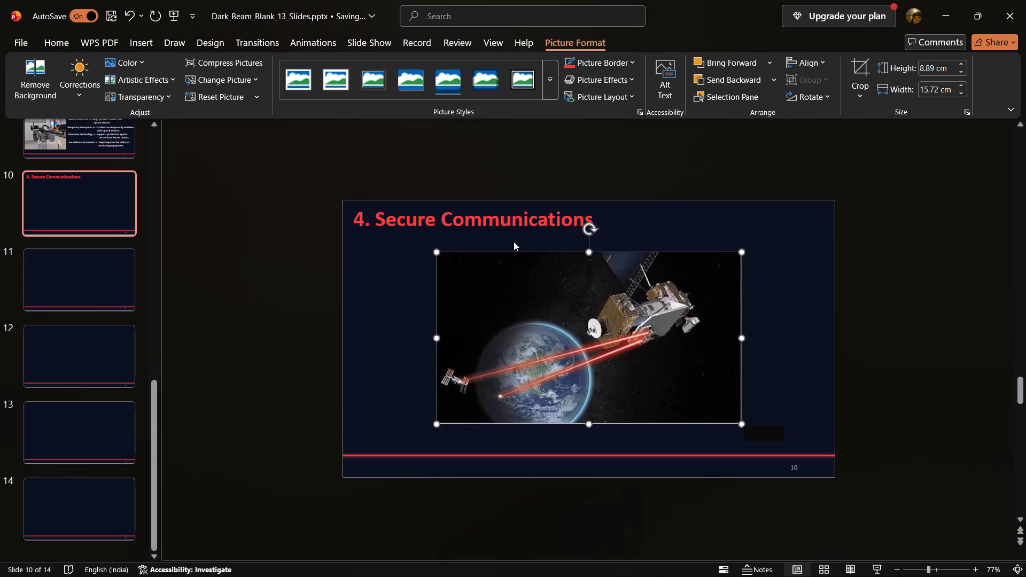
Shrink the satellite picture to about 5.29 by 9.35 cm and move it to the lower-left area of slide 10.
{"action": "left_click_drag", "start_coordinate": [434, 253], "coordinate": [565, 322]}
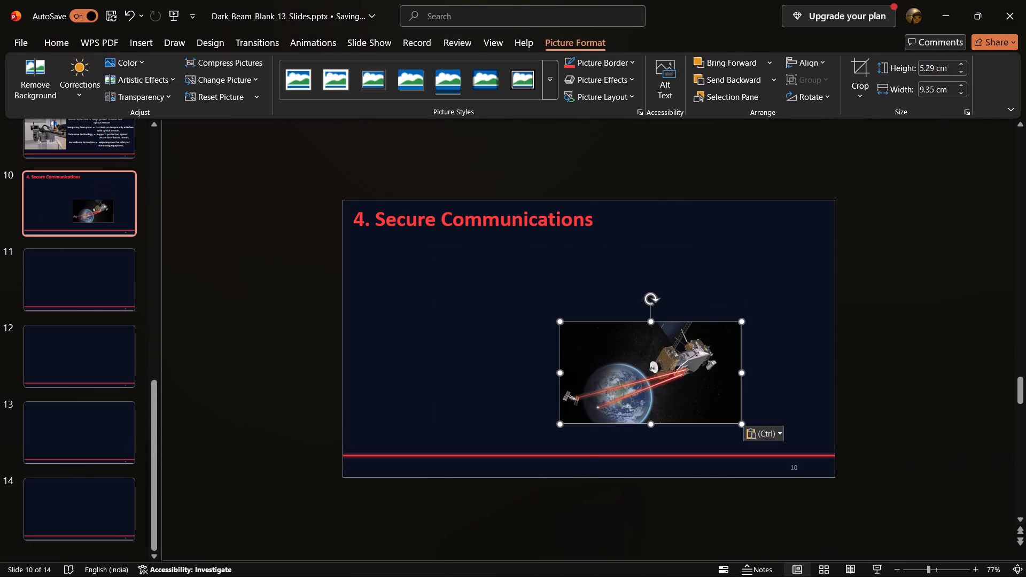
{"action": "left_click_drag", "start_coordinate": [621, 373], "coordinate": [487, 341]}
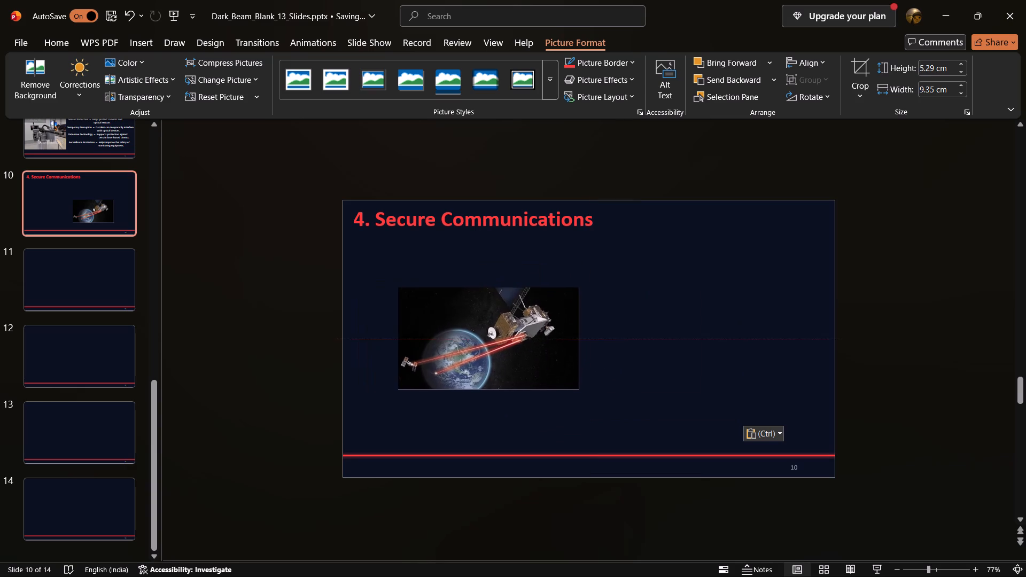
{"action": "left_click_drag", "start_coordinate": [487, 341], "coordinate": [407, 317]}
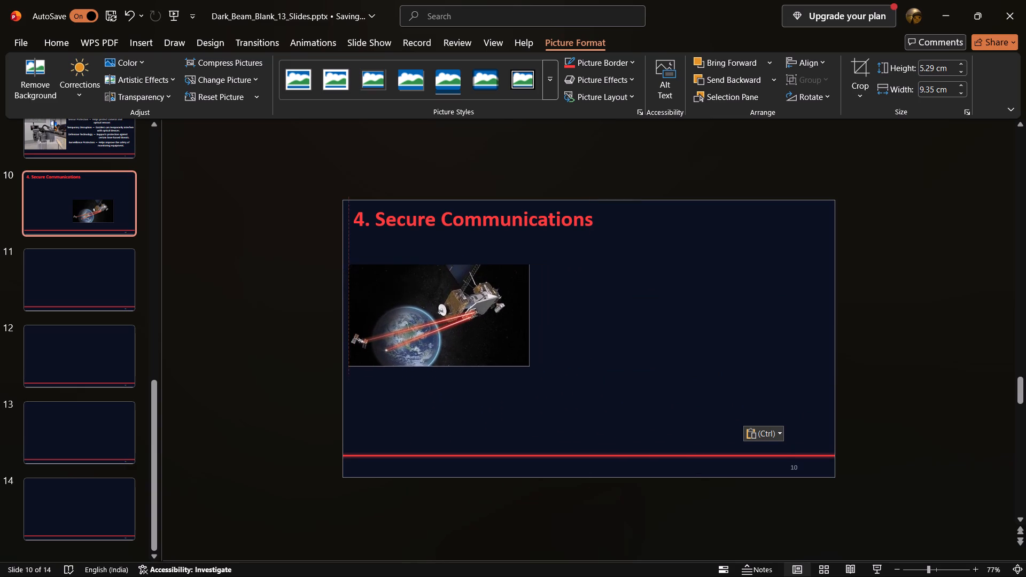
{"action": "left_click_drag", "start_coordinate": [407, 317], "coordinate": [410, 370]}
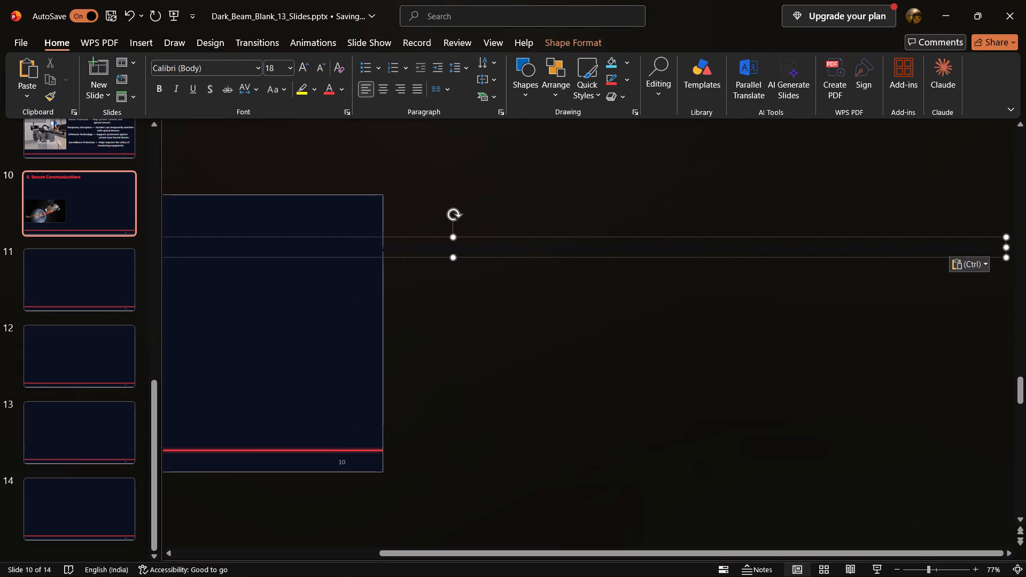
Set the pasted definition text to size 20 and colour it with the lightest gold theme tint.
{"action": "key", "text": "ctrl+a"}
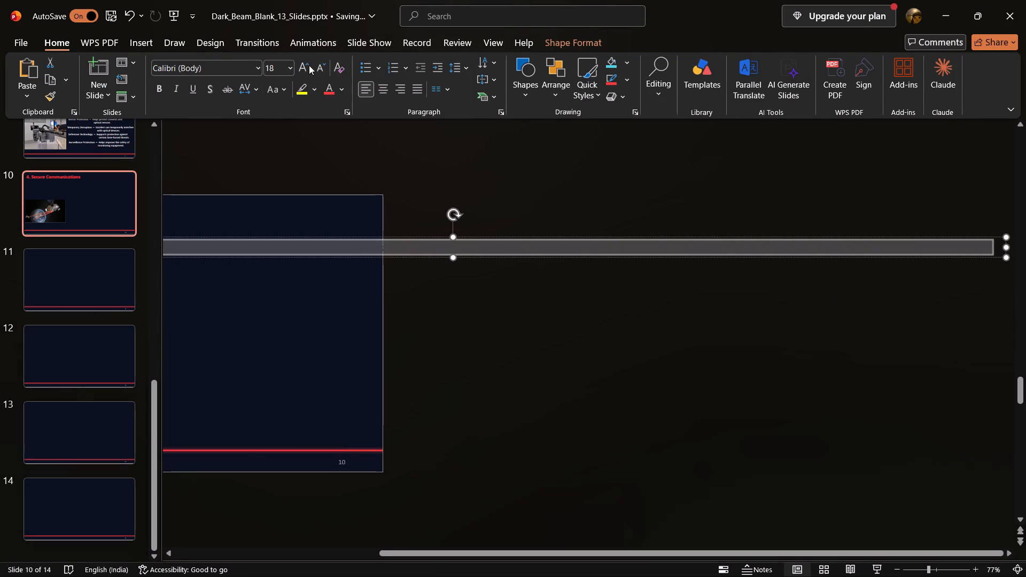
{"action": "left_click", "coordinate": [309, 65]}
{"action": "left_click", "coordinate": [346, 85]}
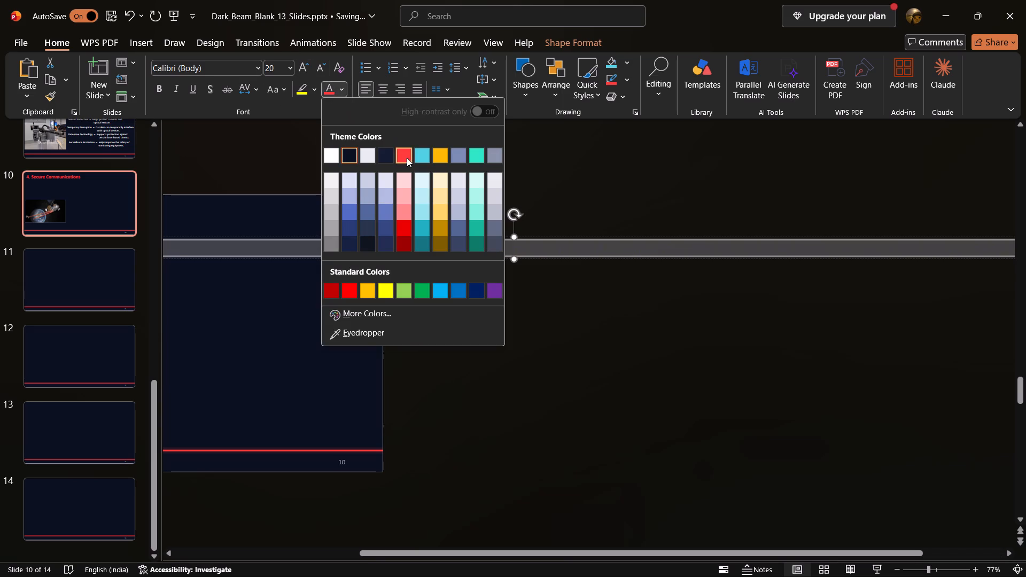
{"action": "left_click", "coordinate": [442, 174]}
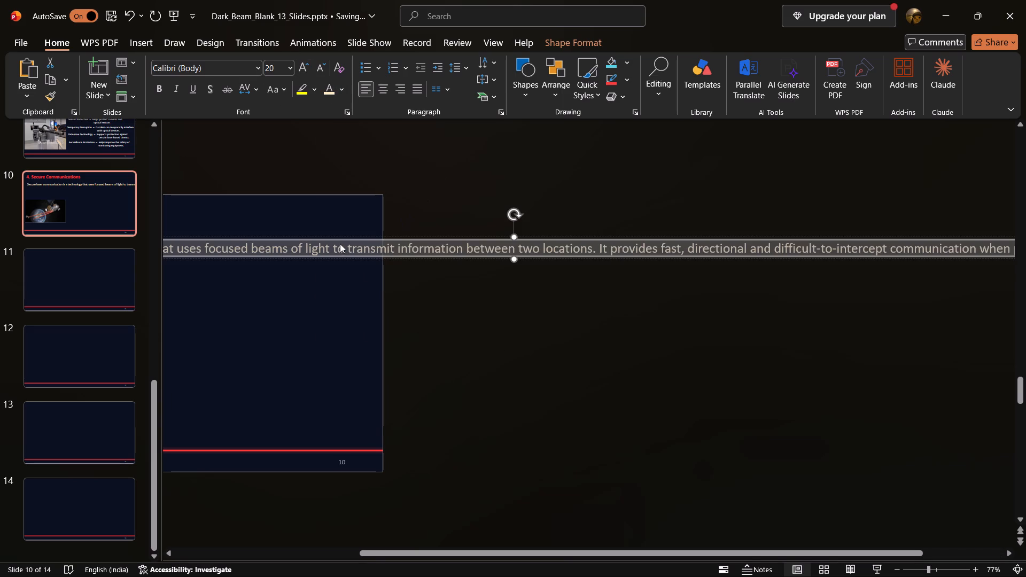
{"action": "left_click", "coordinate": [322, 280]}
Move the definition text box directly beneath the Secure Communications heading, against the slide's left edge.
{"action": "scroll", "coordinate": [322, 280], "scroll_direction": "right", "scroll_amount": 7}
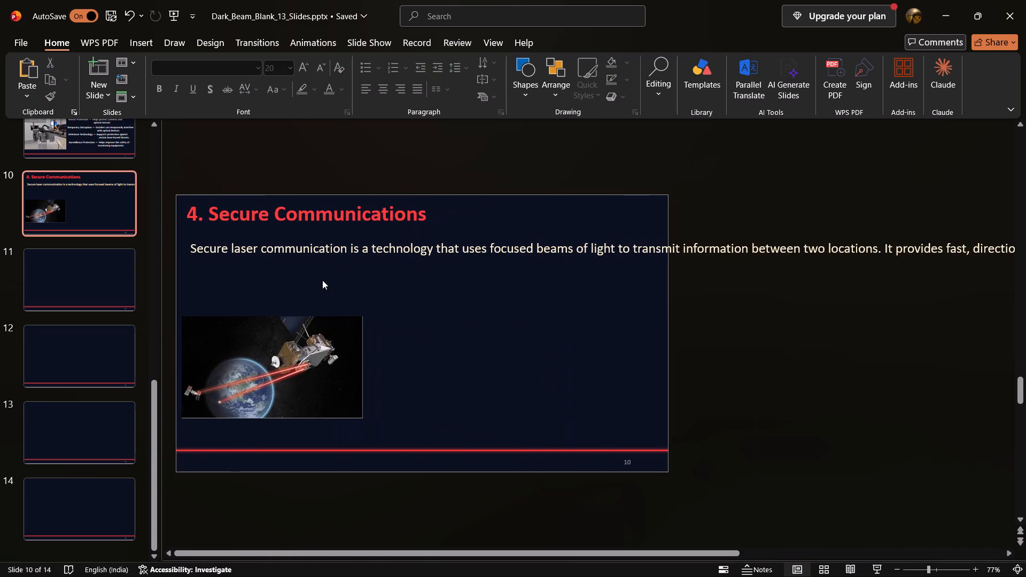
{"action": "left_click", "coordinate": [276, 238]}
{"action": "left_click", "coordinate": [276, 238]}
{"action": "left_click_drag", "start_coordinate": [276, 238], "coordinate": [267, 225]}
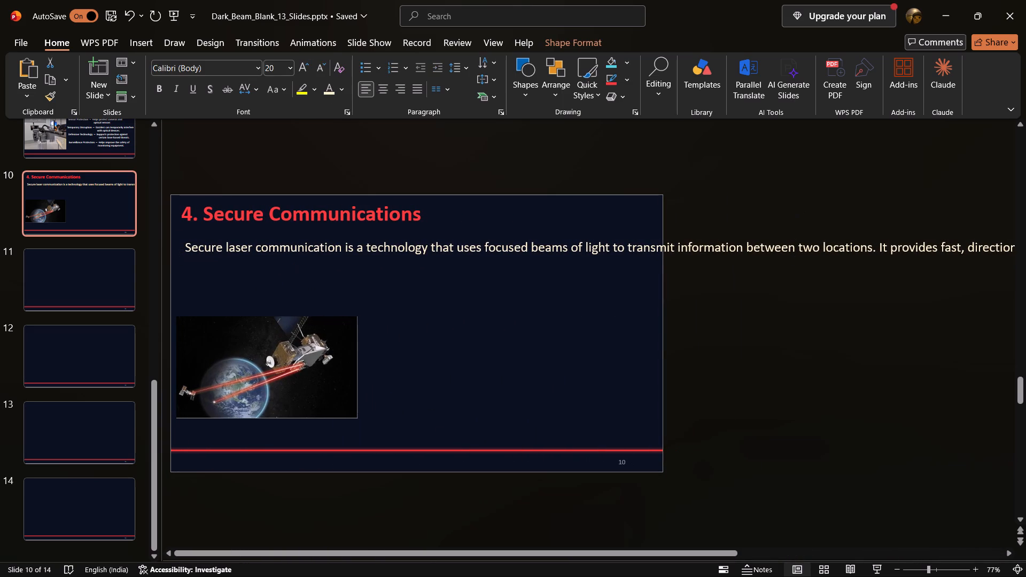
{"action": "left_click_drag", "start_coordinate": [267, 225], "coordinate": [269, 228]}
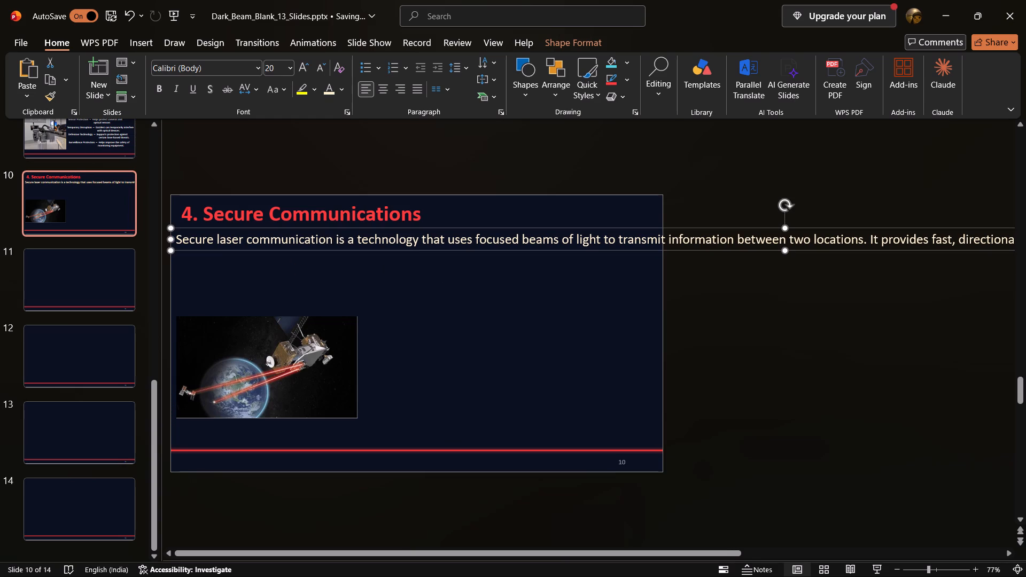
Break the definition into three lines, after "beams of light to" and before "difficult-to-intercept".
{"action": "left_click", "coordinate": [616, 238]}
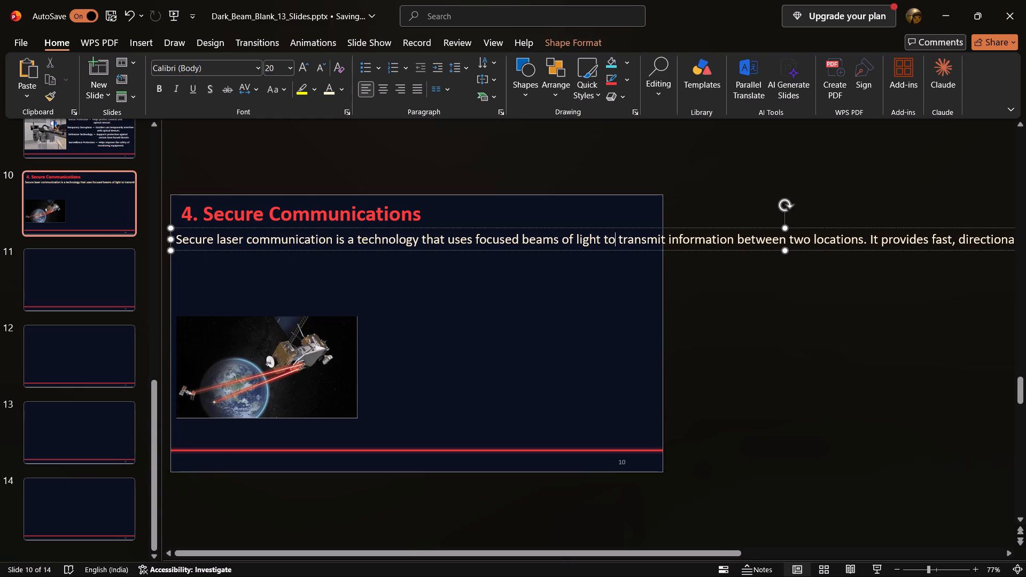
{"action": "key", "text": "Return"}
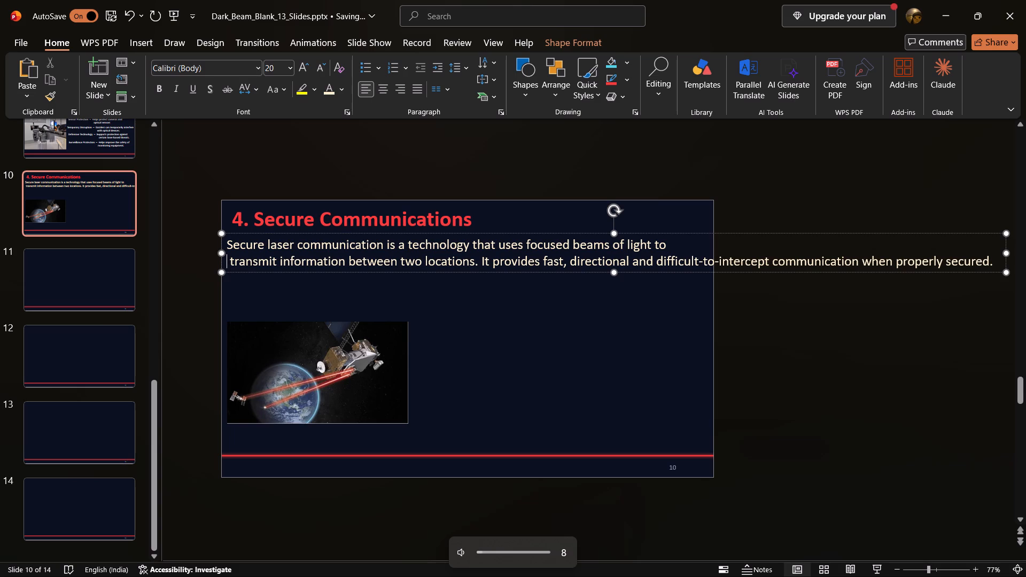
{"action": "left_click", "coordinate": [654, 262]}
{"action": "key", "text": "Return"}
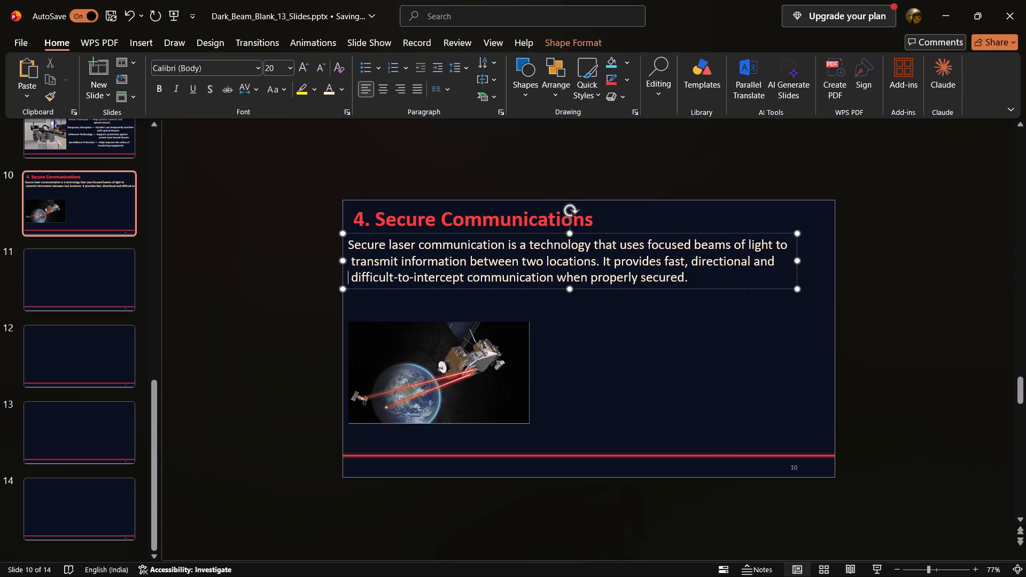
{"action": "left_click", "coordinate": [661, 349]}
Nudge the three-line definition slightly right and up so its start lines up with the heading.
{"action": "left_click", "coordinate": [603, 263]}
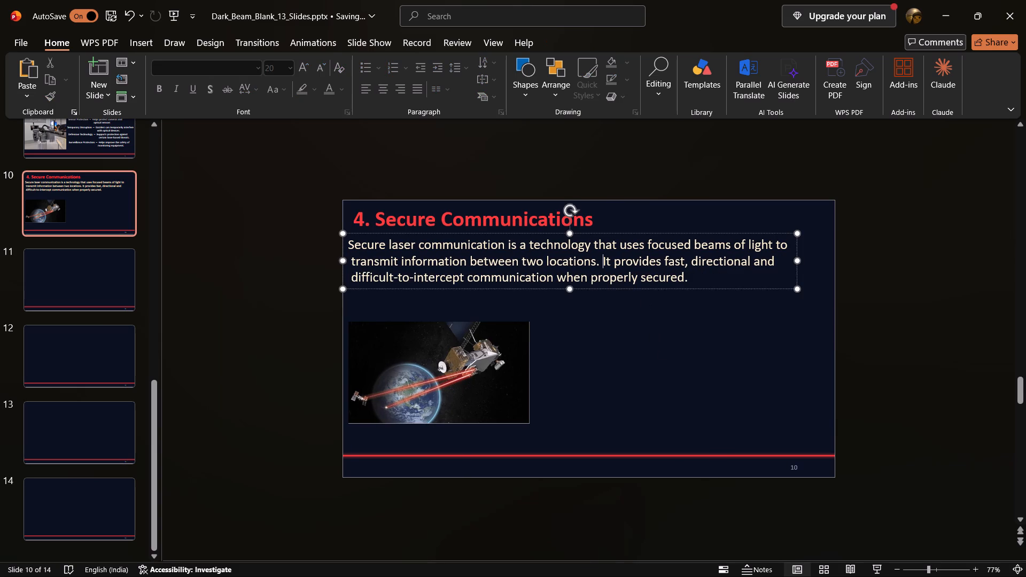
{"action": "left_click_drag", "start_coordinate": [635, 233], "coordinate": [637, 237]}
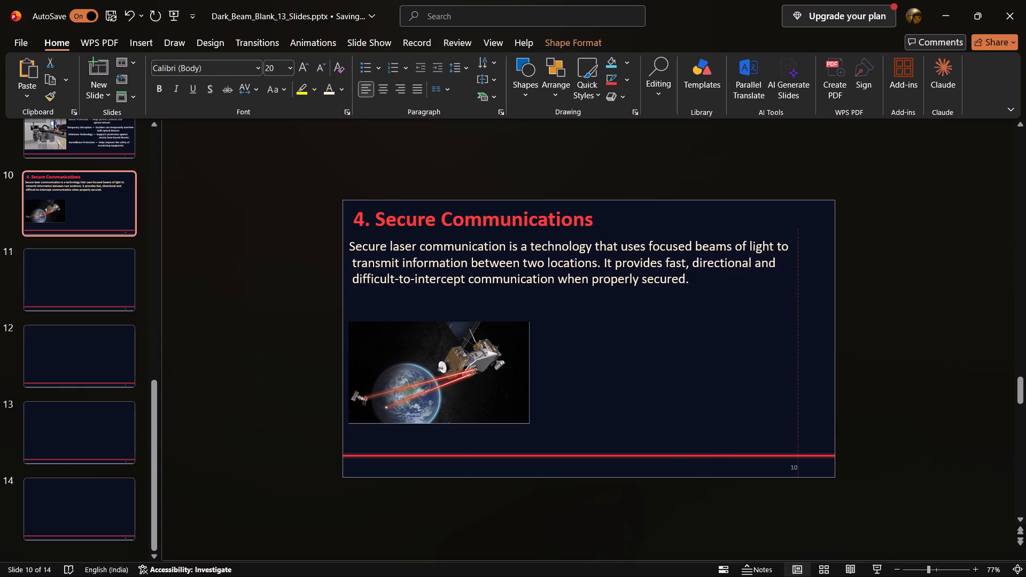
{"action": "left_click_drag", "start_coordinate": [637, 237], "coordinate": [641, 230]}
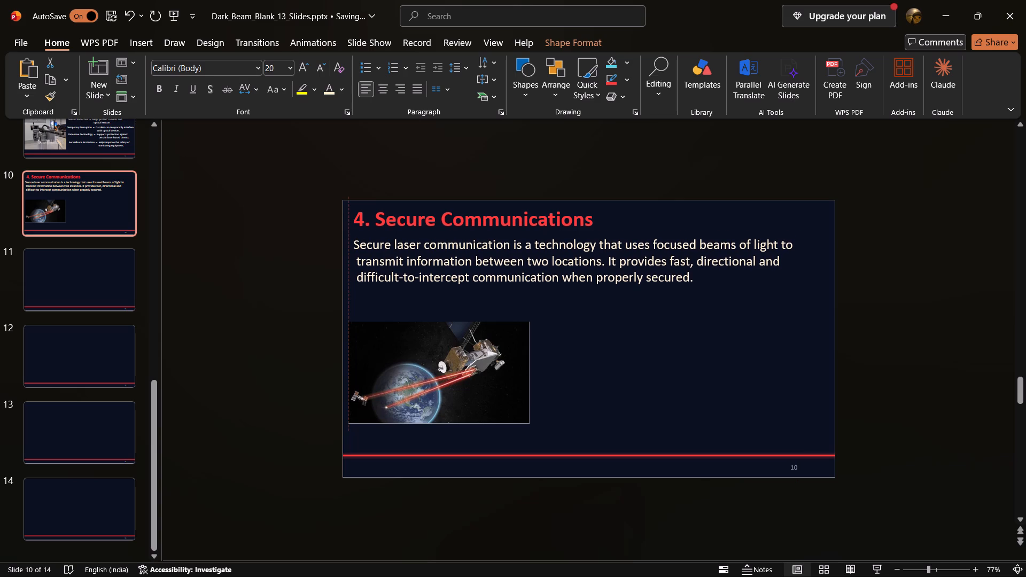
{"action": "left_click_drag", "start_coordinate": [641, 230], "coordinate": [640, 229]}
Stretch the satellite picture slightly taller and place it on the right side of slide 10, just below the definition.
{"action": "left_click_drag", "start_coordinate": [487, 376], "coordinate": [493, 349]}
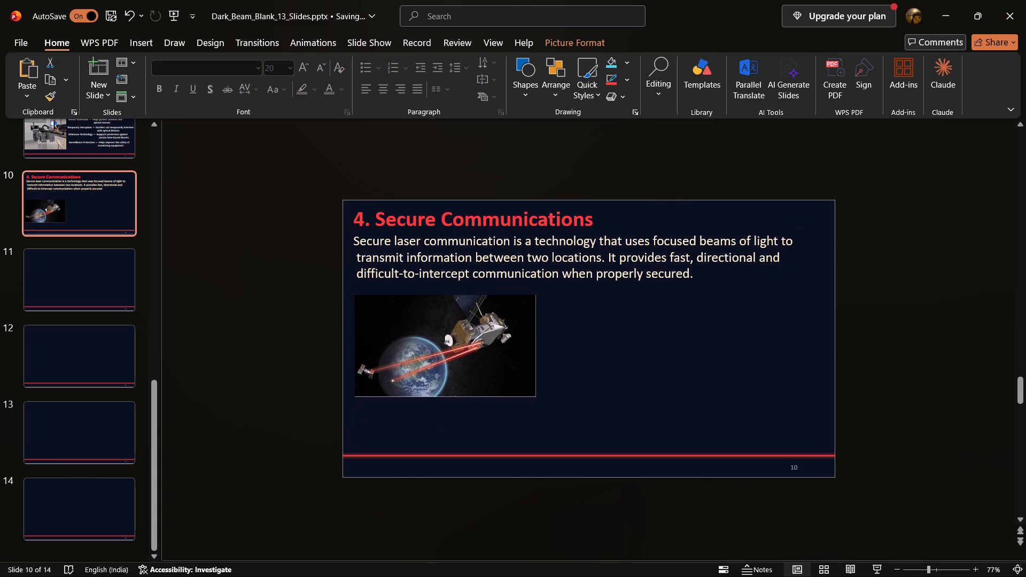
{"action": "left_click_drag", "start_coordinate": [493, 349], "coordinate": [492, 348]}
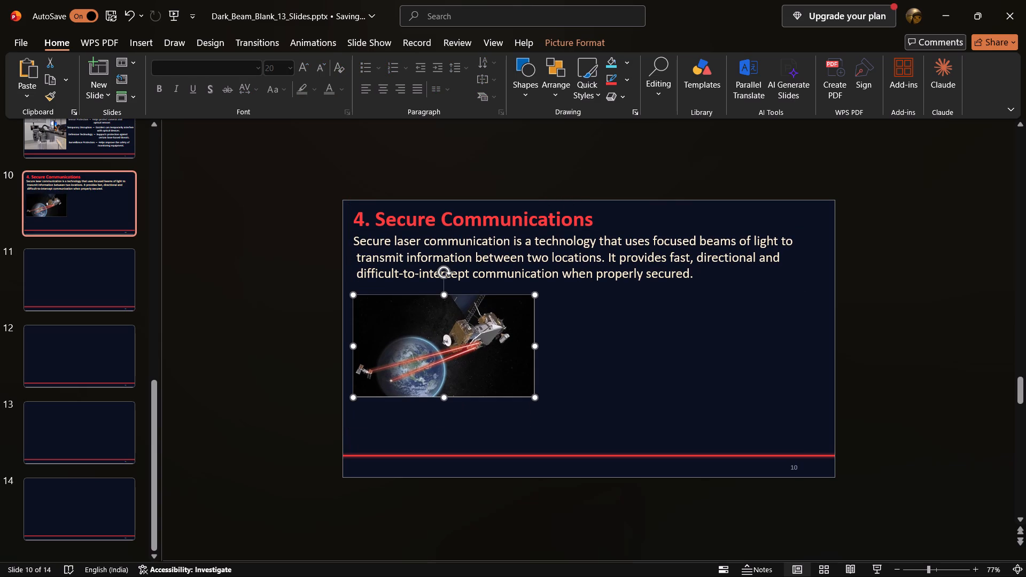
{"action": "left_click_drag", "start_coordinate": [442, 395], "coordinate": [441, 425]}
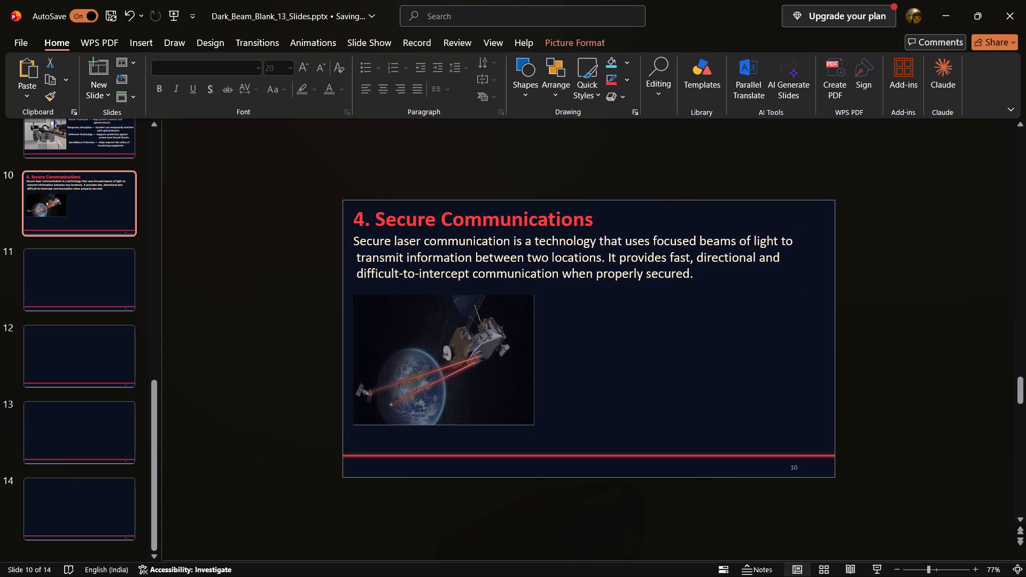
{"action": "left_click_drag", "start_coordinate": [441, 425], "coordinate": [439, 407]}
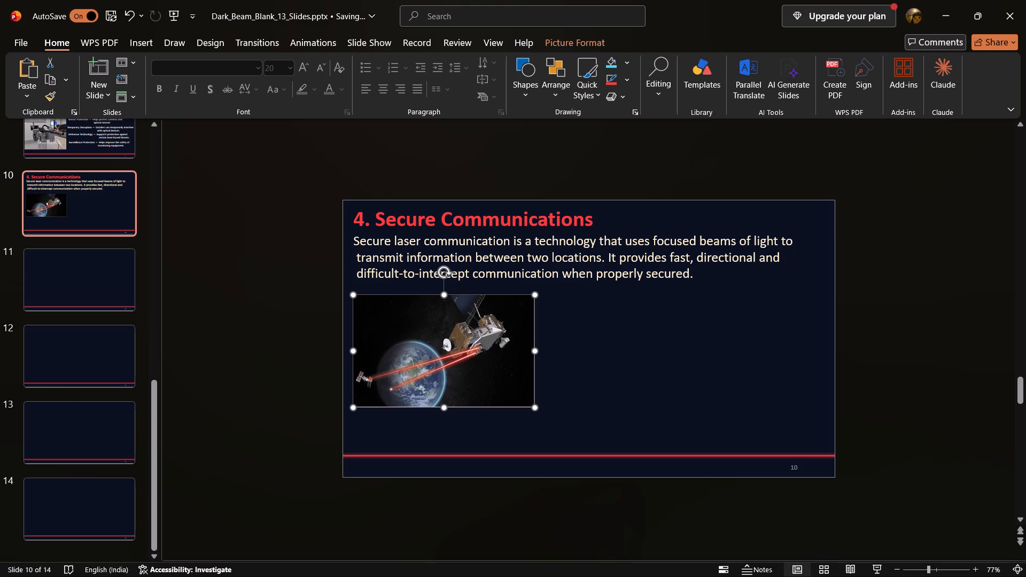
{"action": "left_click_drag", "start_coordinate": [446, 385], "coordinate": [440, 394]}
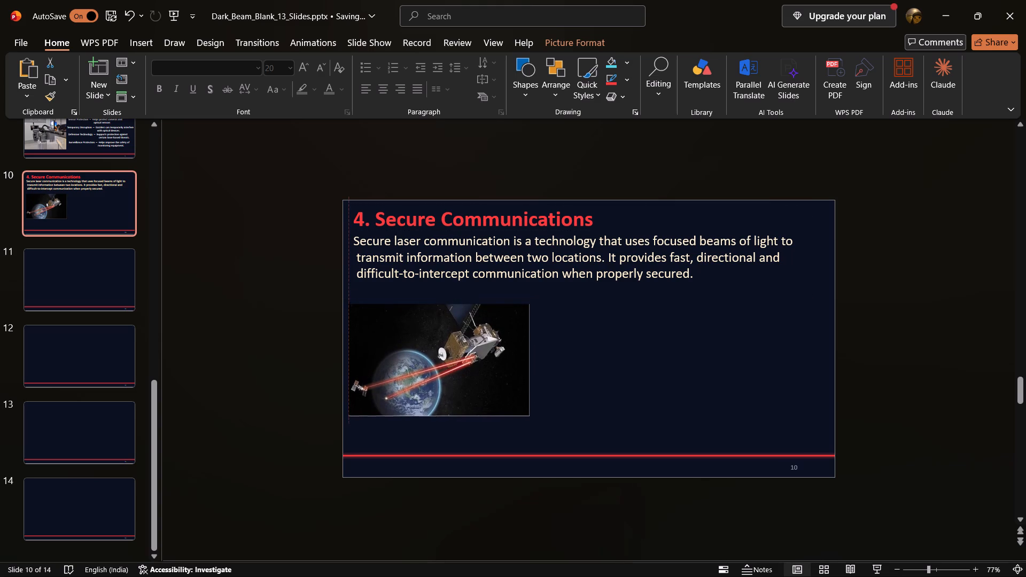
{"action": "left_click_drag", "start_coordinate": [440, 394], "coordinate": [720, 386]}
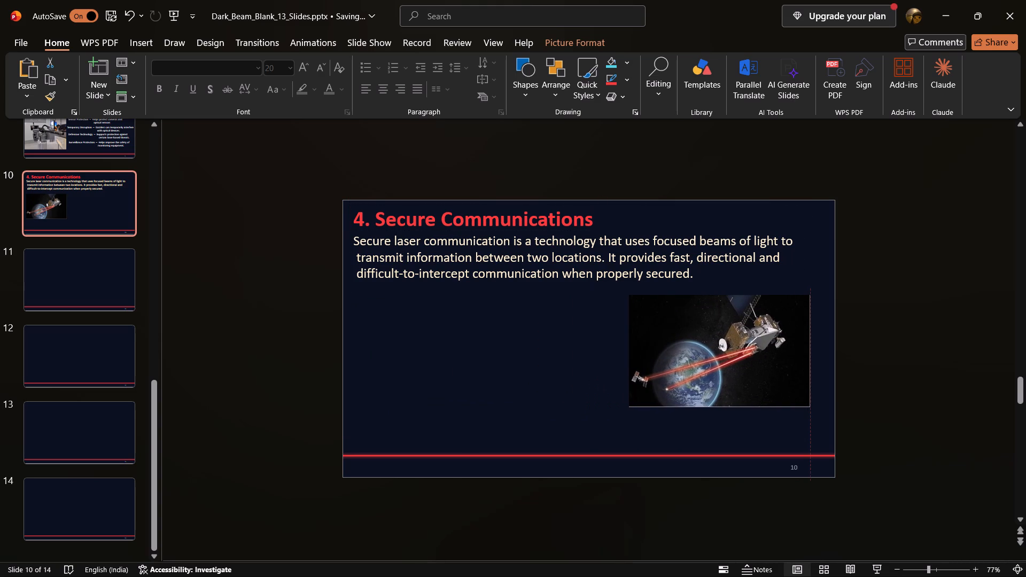
{"action": "left_click_drag", "start_coordinate": [720, 386], "coordinate": [725, 386]}
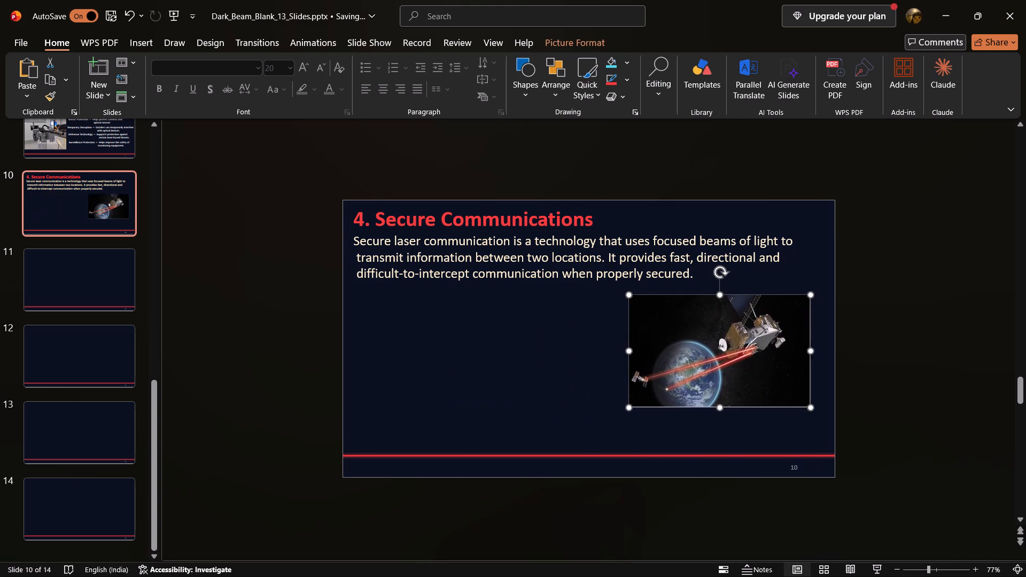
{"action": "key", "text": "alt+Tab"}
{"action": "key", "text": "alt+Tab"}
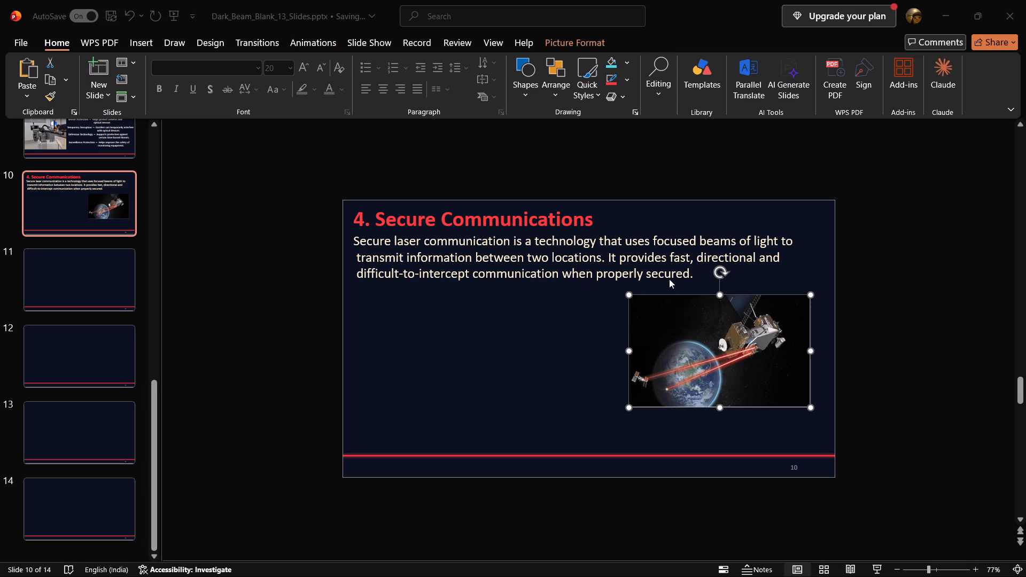
Move the satellite picture to the left side of slide 10, just beneath the three-line definition.
{"action": "left_click_drag", "start_coordinate": [685, 317], "coordinate": [398, 321]}
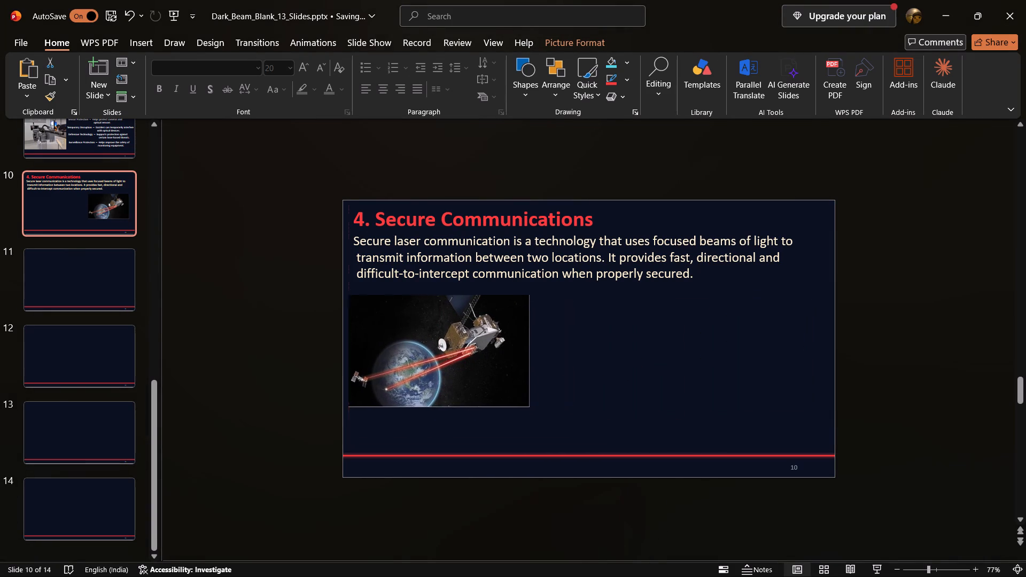
{"action": "left_click_drag", "start_coordinate": [398, 321], "coordinate": [402, 318]}
{"action": "left_click_drag", "start_coordinate": [402, 318], "coordinate": [411, 312]}
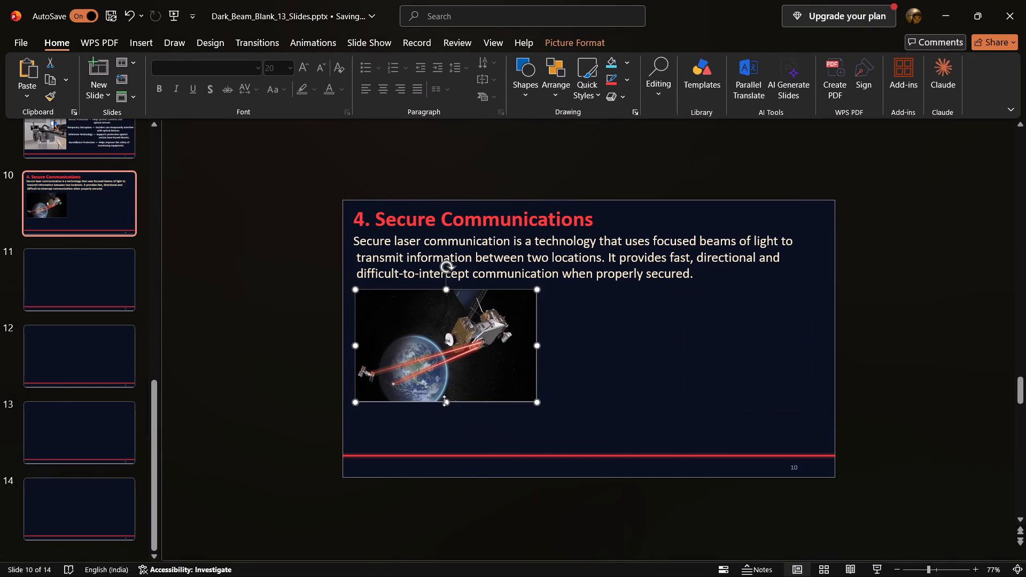
Stretch the satellite picture taller, leaving a gap above the red footer line, and nudge it slightly lower.
{"action": "left_click_drag", "start_coordinate": [444, 401], "coordinate": [449, 432]}
{"action": "left_click", "coordinate": [220, 422]}
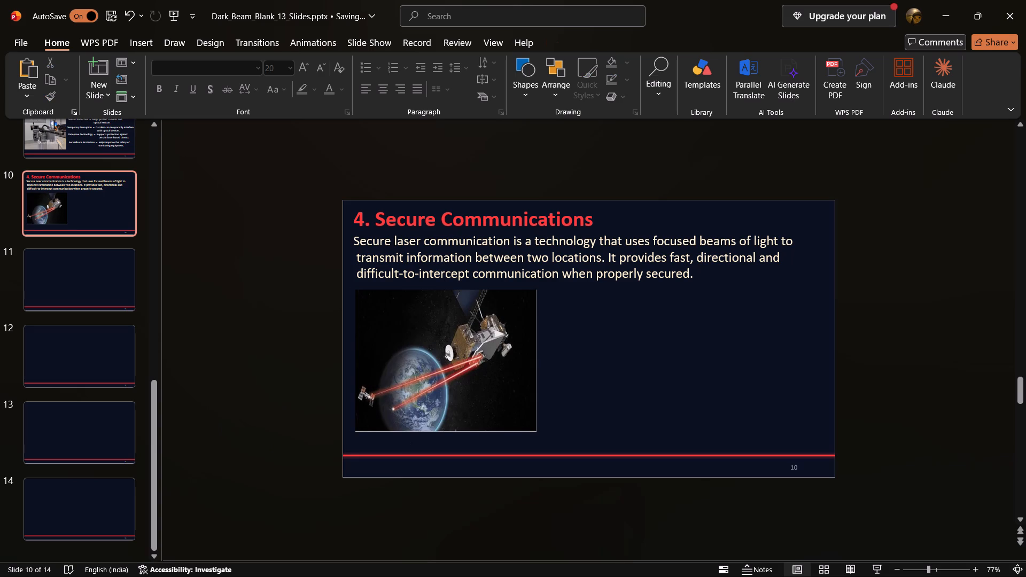
{"action": "left_click", "coordinate": [396, 369]}
{"action": "left_click_drag", "start_coordinate": [445, 432], "coordinate": [441, 416]}
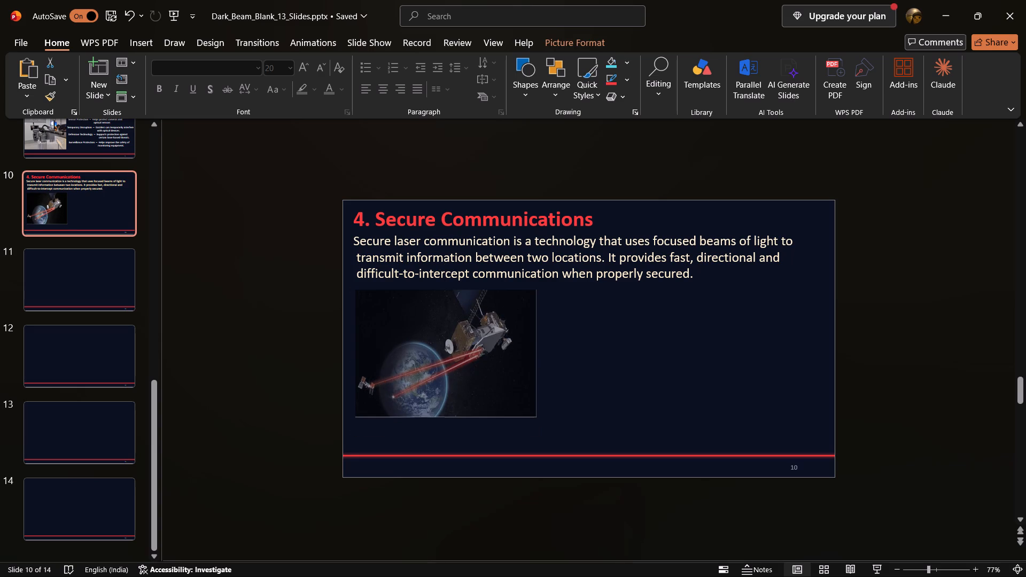
{"action": "left_click_drag", "start_coordinate": [441, 416], "coordinate": [441, 420]}
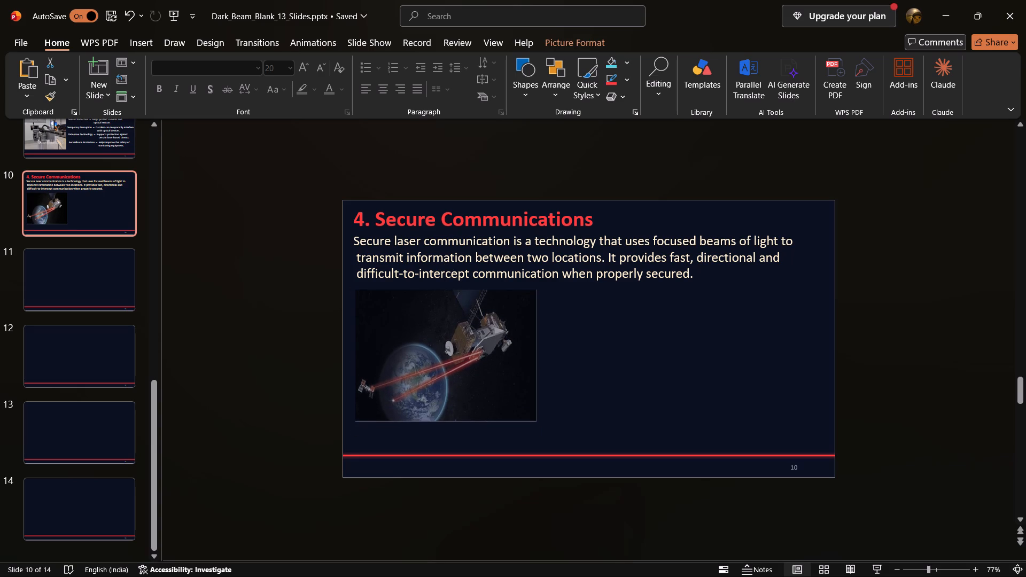
{"action": "left_click_drag", "start_coordinate": [441, 420], "coordinate": [440, 420]}
{"action": "left_click", "coordinate": [447, 363]}
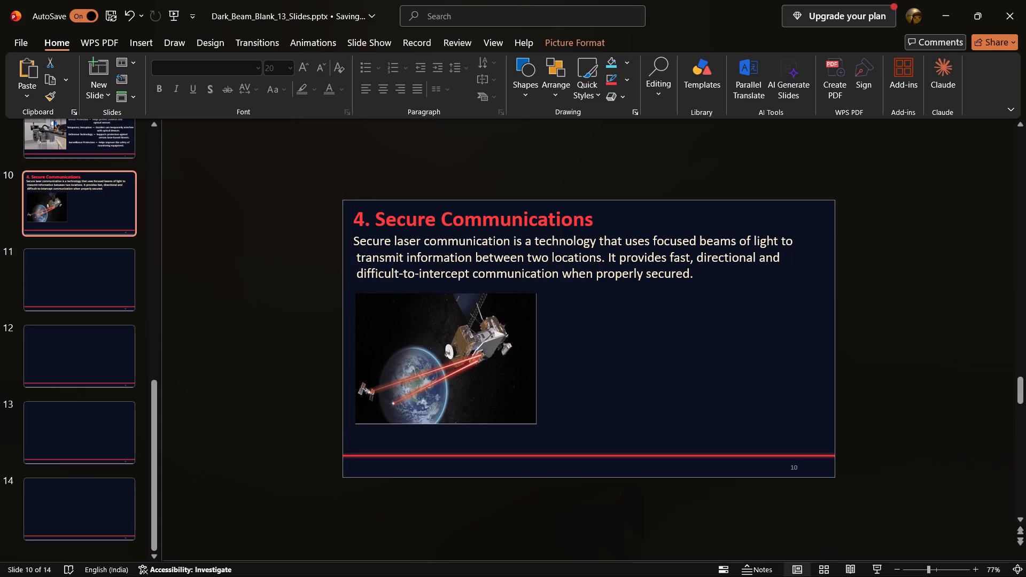
{"action": "triple_click", "coordinate": [571, 305]}
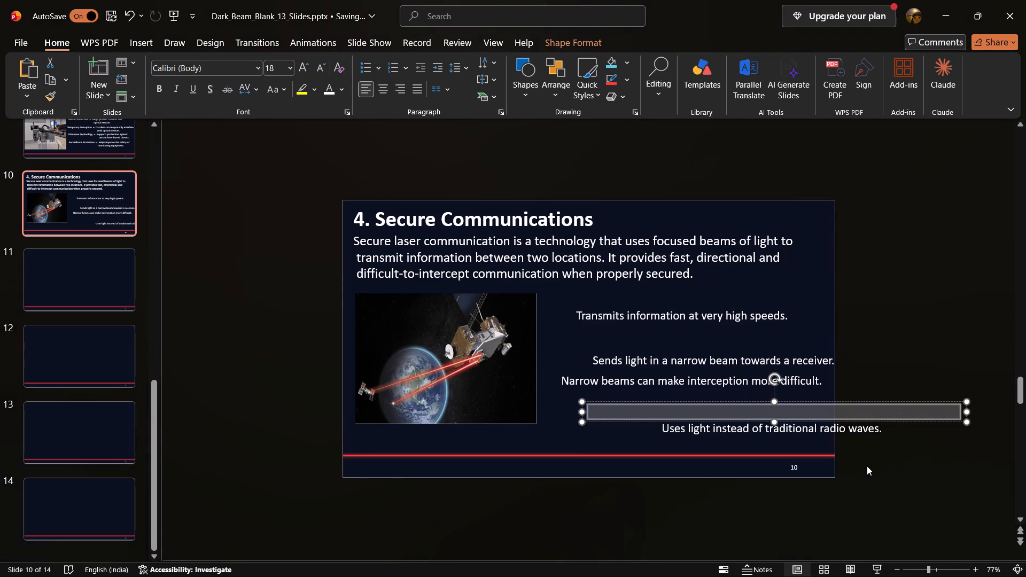
{"action": "left_click", "coordinate": [335, 89]}
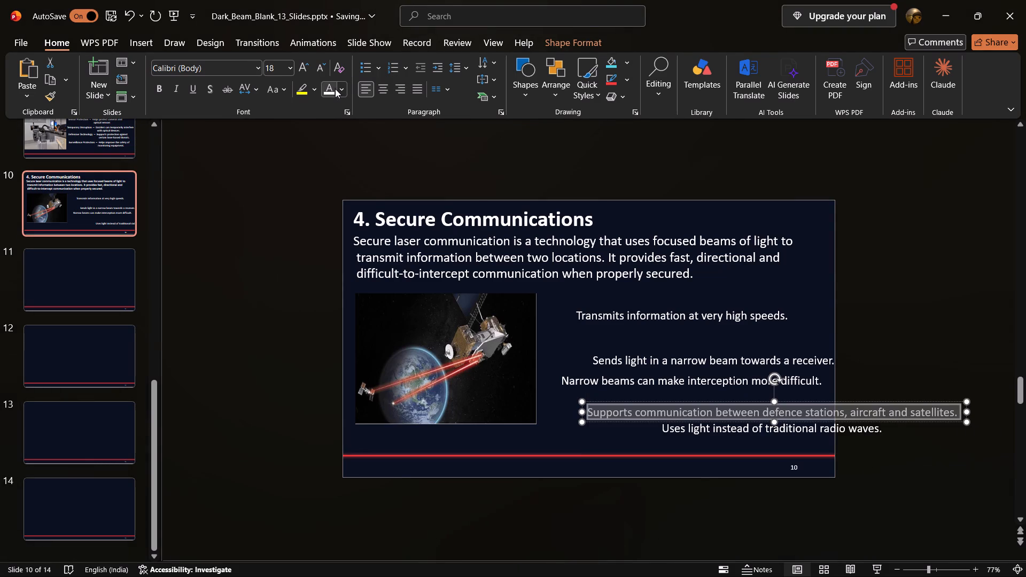
Move the "Transmits information" box level with the picture's top and the "Sends light" box just below, both left-aligned with the "Narrow beams" line.
{"action": "left_click", "coordinate": [625, 310]}
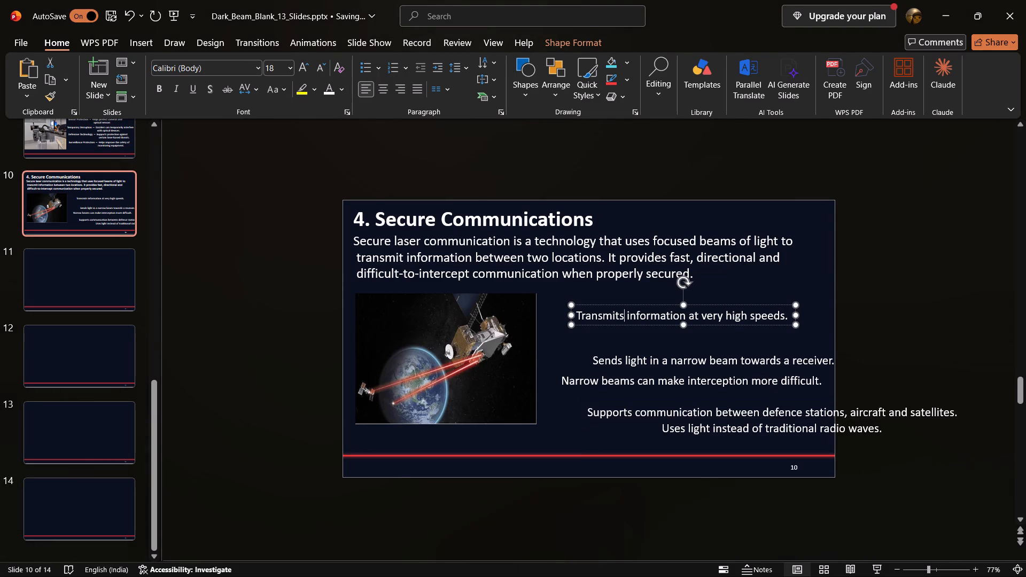
{"action": "left_click_drag", "start_coordinate": [624, 304], "coordinate": [606, 290]}
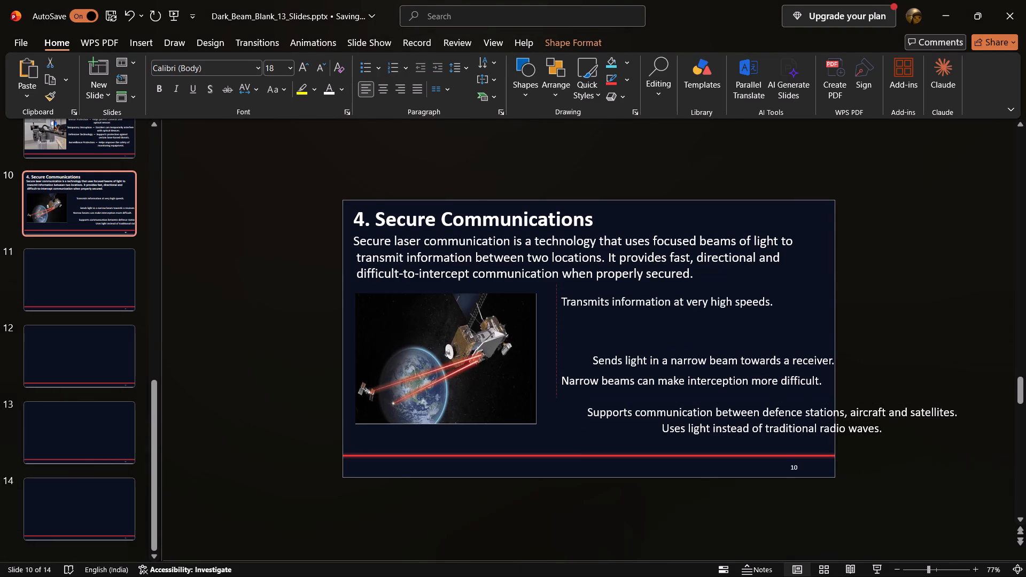
{"action": "left_click_drag", "start_coordinate": [606, 290], "coordinate": [608, 292]}
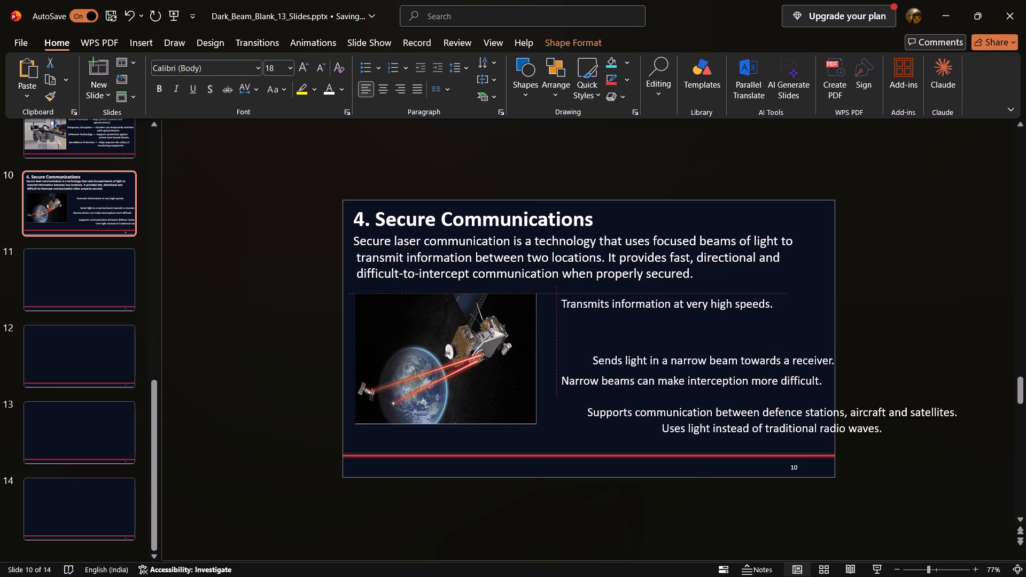
{"action": "left_click_drag", "start_coordinate": [608, 292], "coordinate": [608, 292]}
{"action": "left_click", "coordinate": [645, 358]}
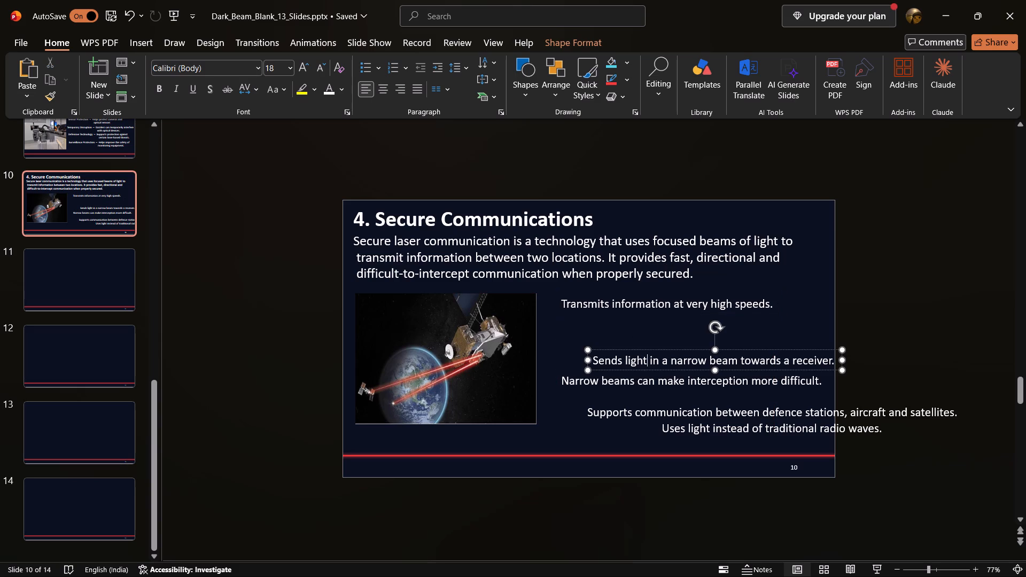
{"action": "left_click_drag", "start_coordinate": [646, 350], "coordinate": [616, 322]}
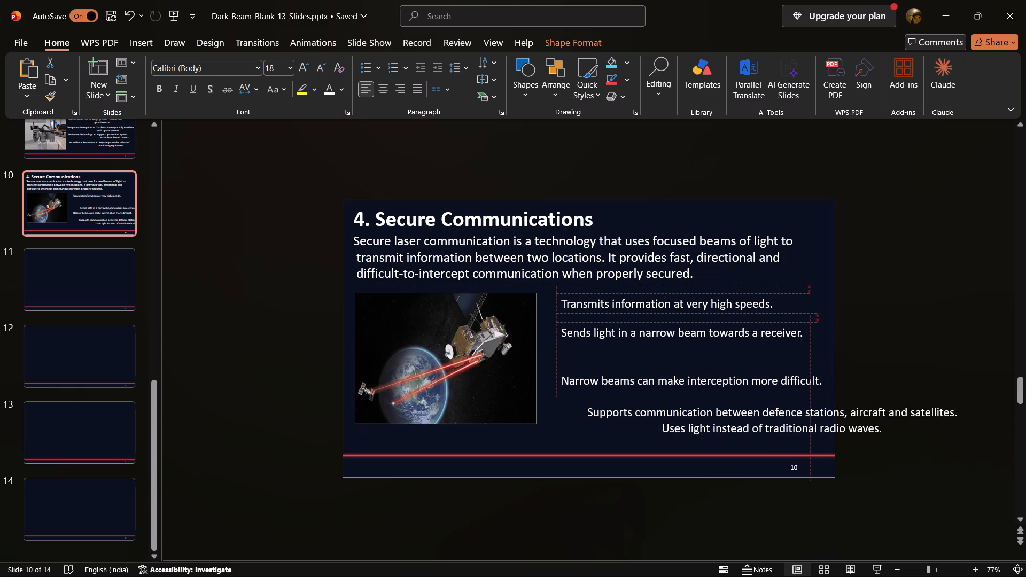
{"action": "left_click_drag", "start_coordinate": [616, 322], "coordinate": [611, 318]}
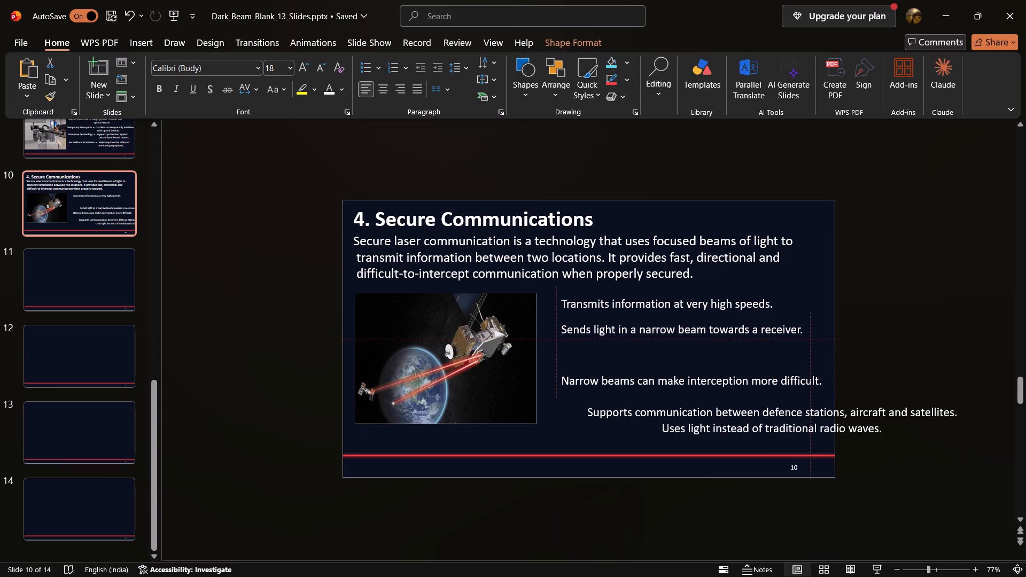
{"action": "left_click_drag", "start_coordinate": [611, 318], "coordinate": [610, 316]}
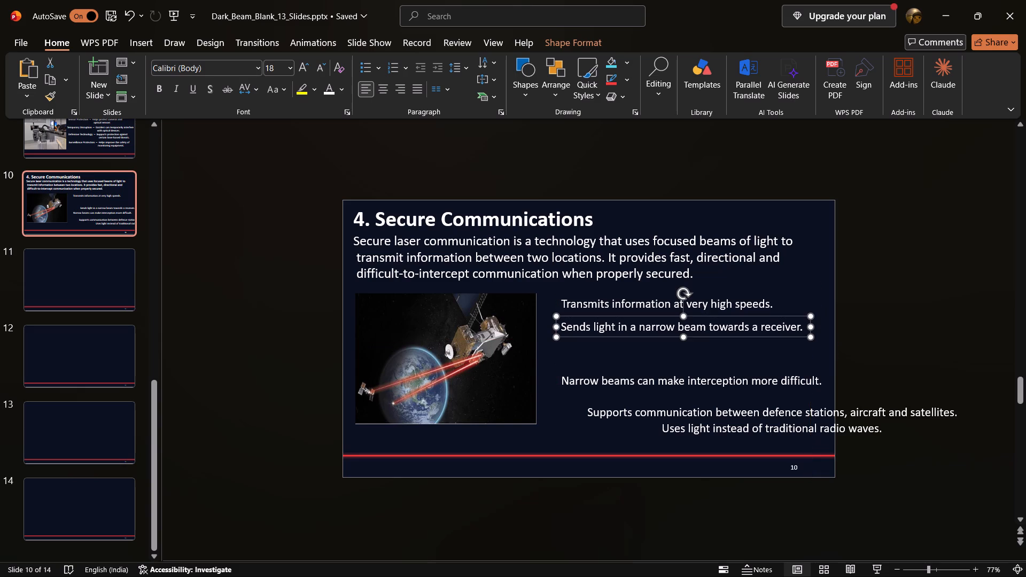
Stack the "Narrow beams" and "Supports communication" text boxes beneath the "Sends light" line, left-aligned with it and evenly spaced.
{"action": "left_click", "coordinate": [656, 385]}
{"action": "left_click_drag", "start_coordinate": [652, 369], "coordinate": [647, 339]}
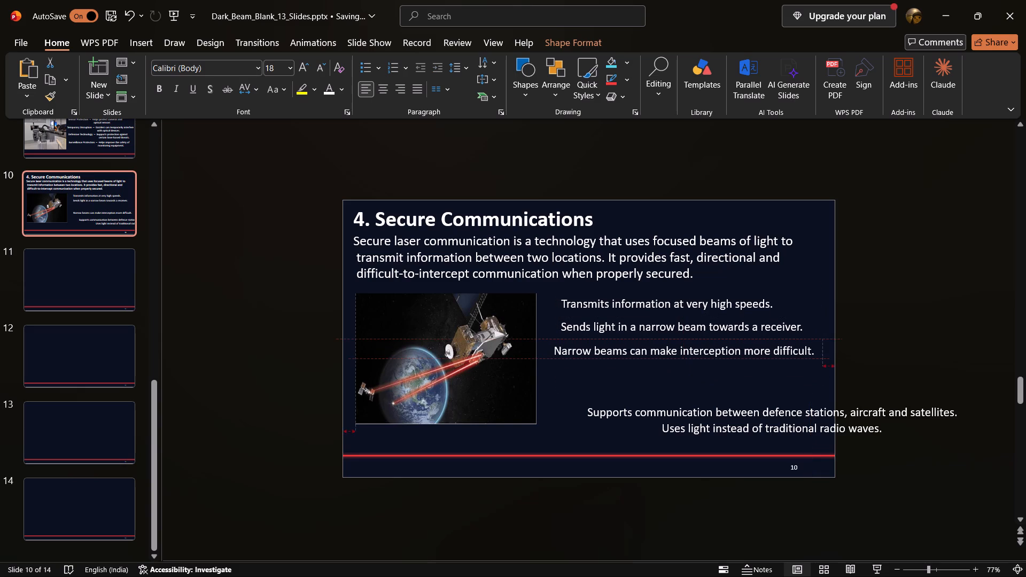
{"action": "left_click_drag", "start_coordinate": [647, 339], "coordinate": [653, 339]}
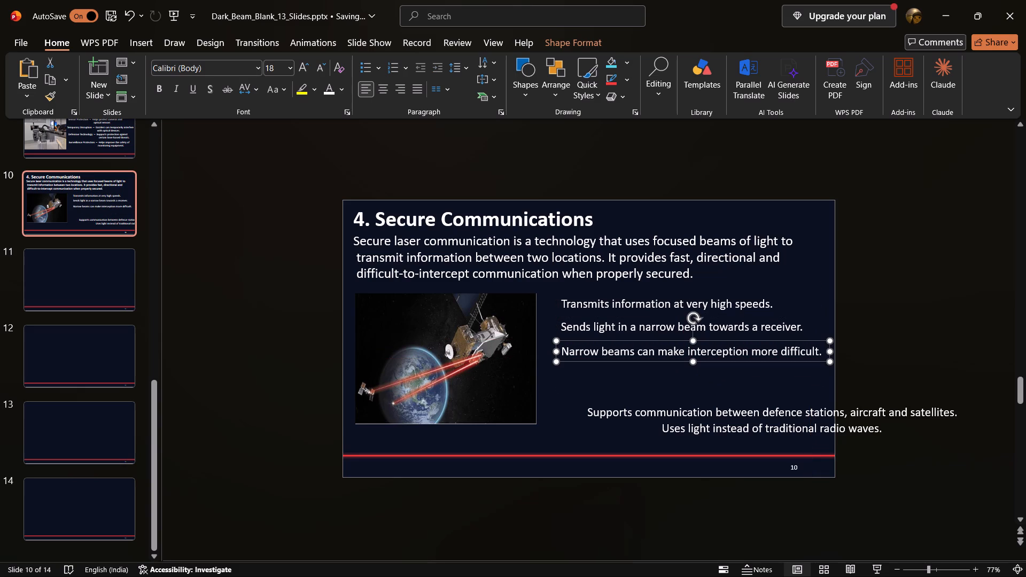
{"action": "left_click", "coordinate": [688, 416]}
{"action": "left_click_drag", "start_coordinate": [684, 402], "coordinate": [647, 365]}
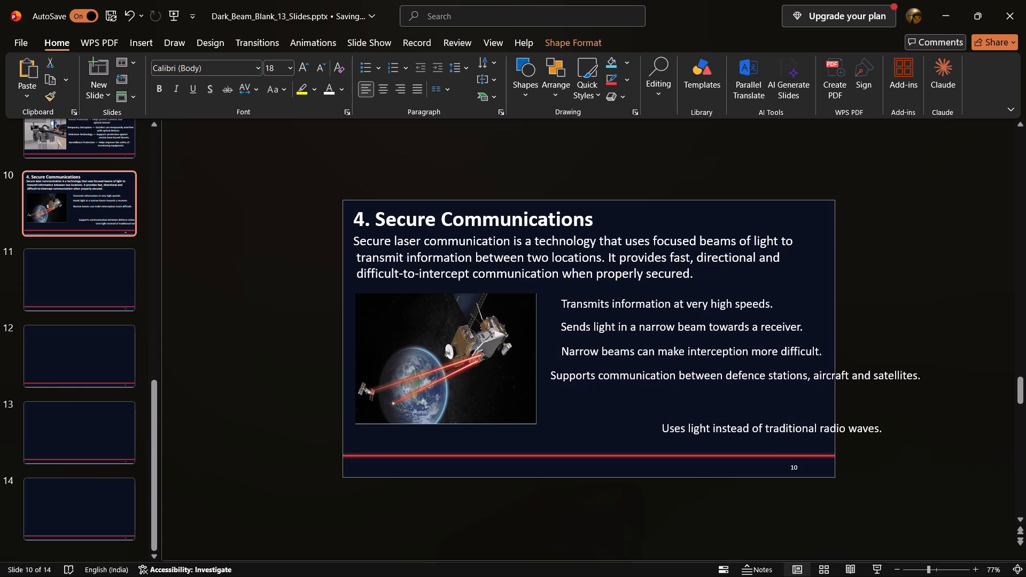
{"action": "left_click_drag", "start_coordinate": [647, 365], "coordinate": [652, 365]}
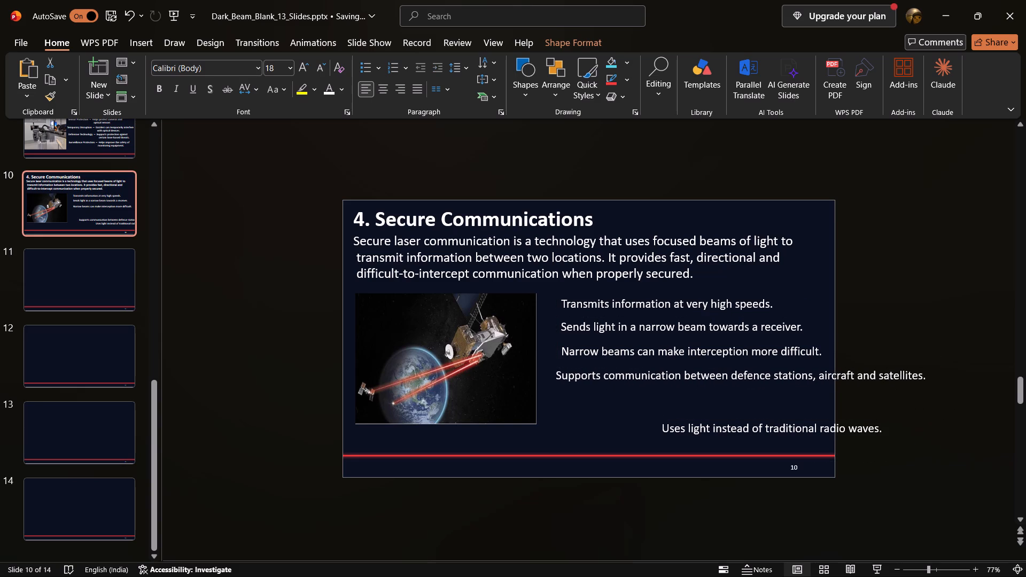
{"action": "left_click_drag", "start_coordinate": [652, 365], "coordinate": [654, 365]}
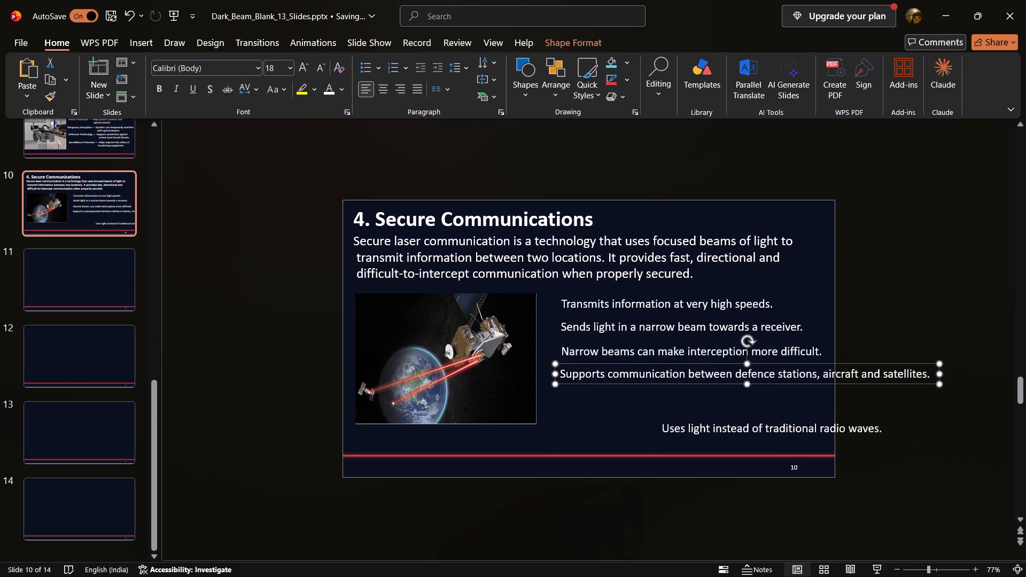
{"action": "left_click", "coordinate": [644, 351]}
{"action": "left_click", "coordinate": [639, 340]}
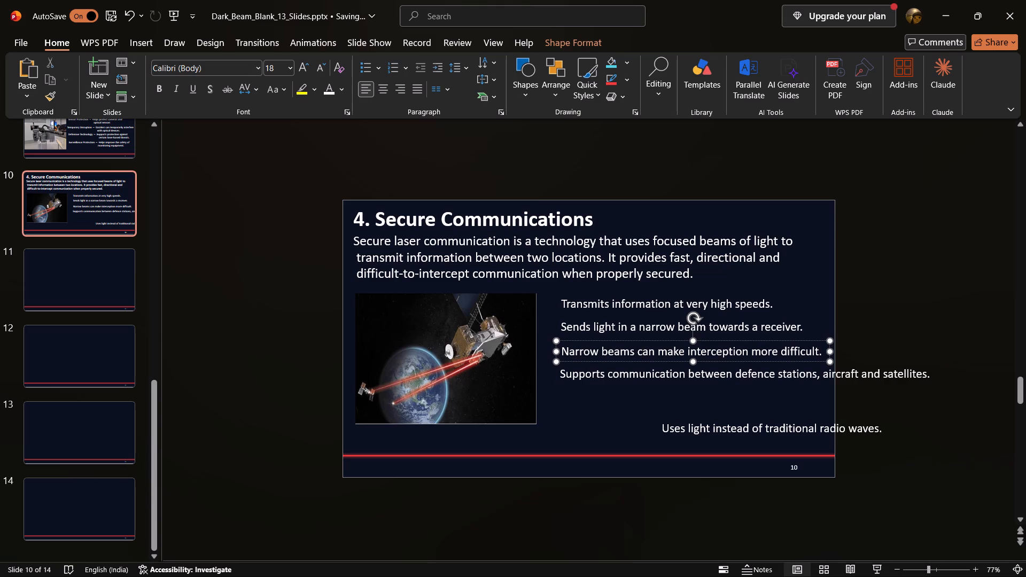
{"action": "left_click", "coordinate": [631, 329]}
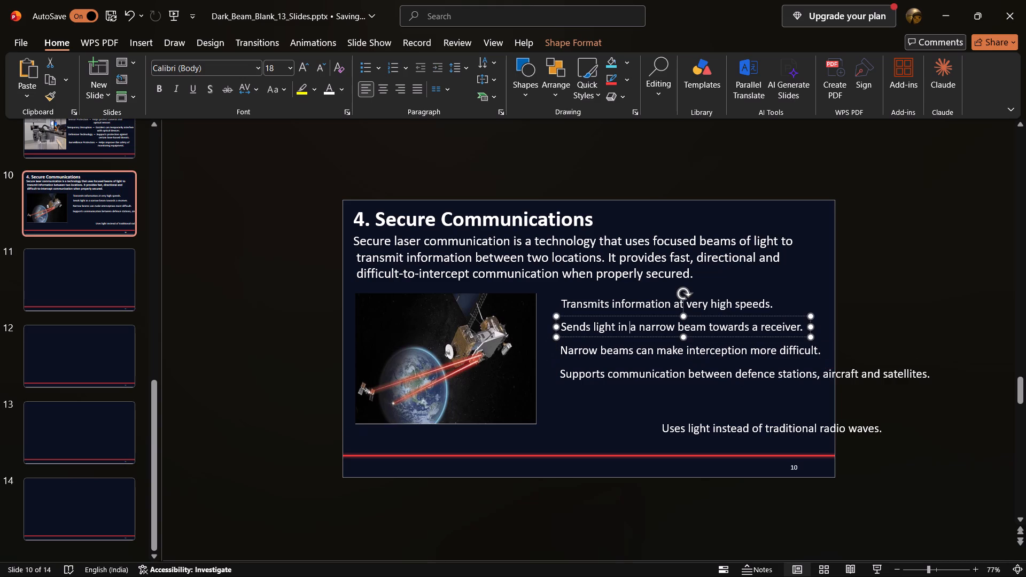
Break the "Supports communication" line before "aircraft and satellites." and indent the new line by two spaces.
{"action": "left_click", "coordinate": [719, 428]}
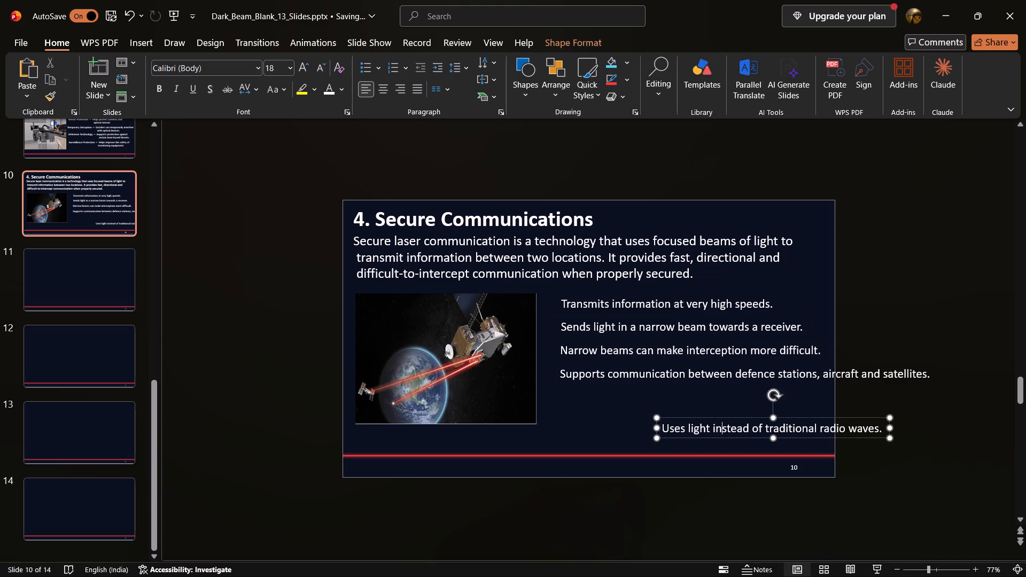
{"action": "left_click", "coordinate": [823, 371]}
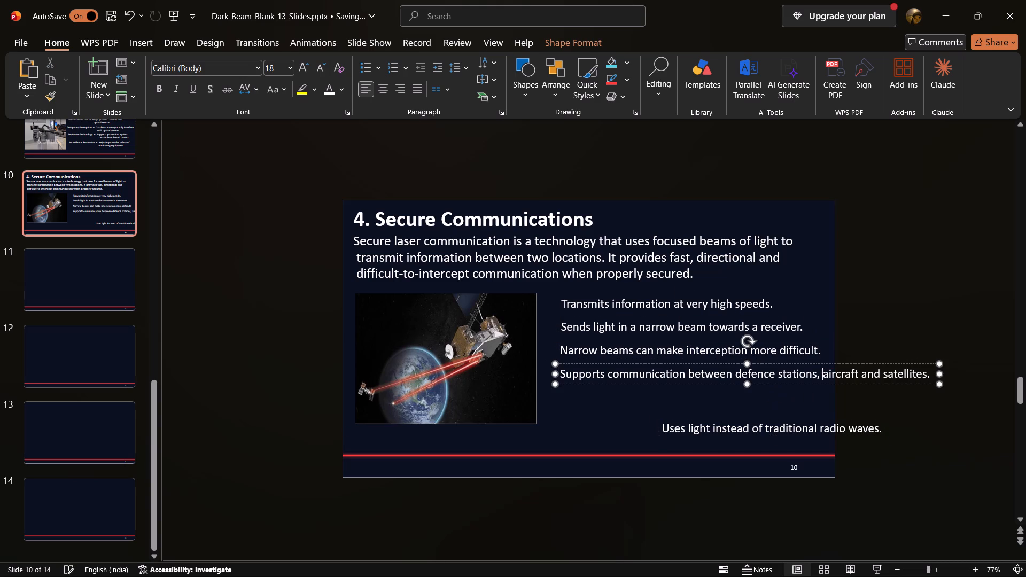
{"action": "key", "text": "Return"}
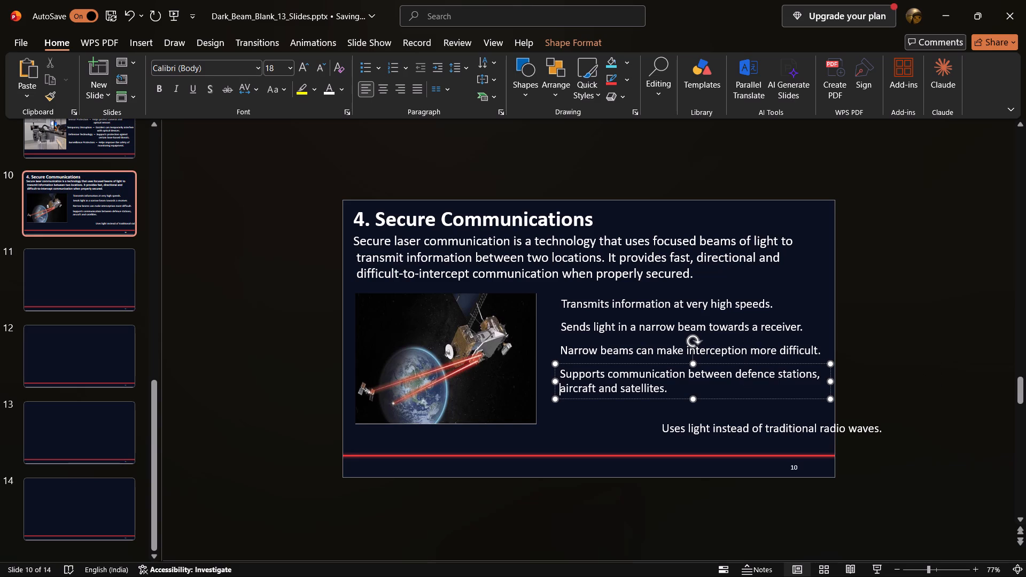
{"action": "key", "text": "space"}
{"action": "key", "text": "space"}
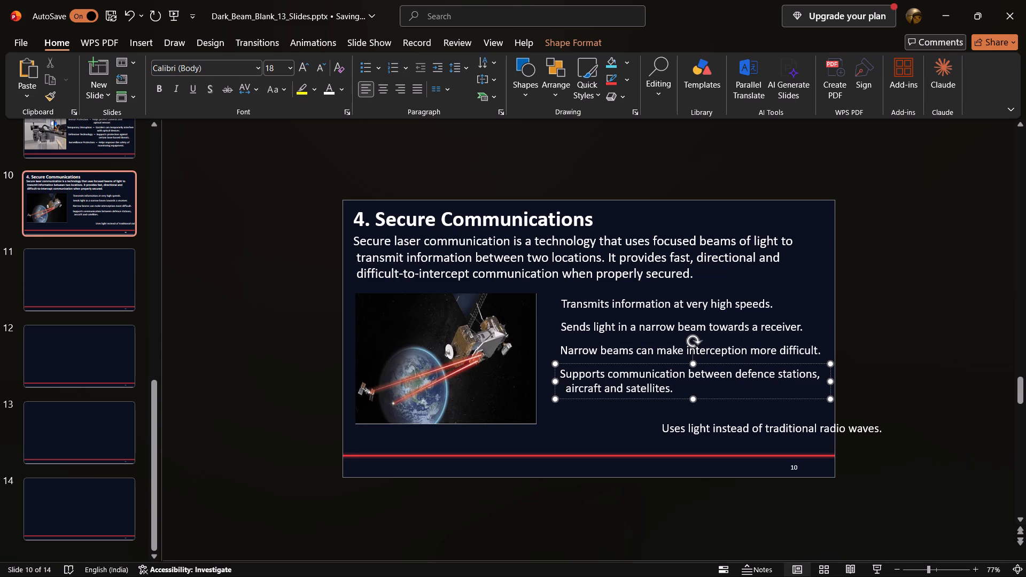
Move the "Uses light" text box directly below "aircraft and satellites.", left-aligned with the other lines.
{"action": "left_click", "coordinate": [816, 440]}
{"action": "left_click_drag", "start_coordinate": [789, 414], "coordinate": [749, 407]}
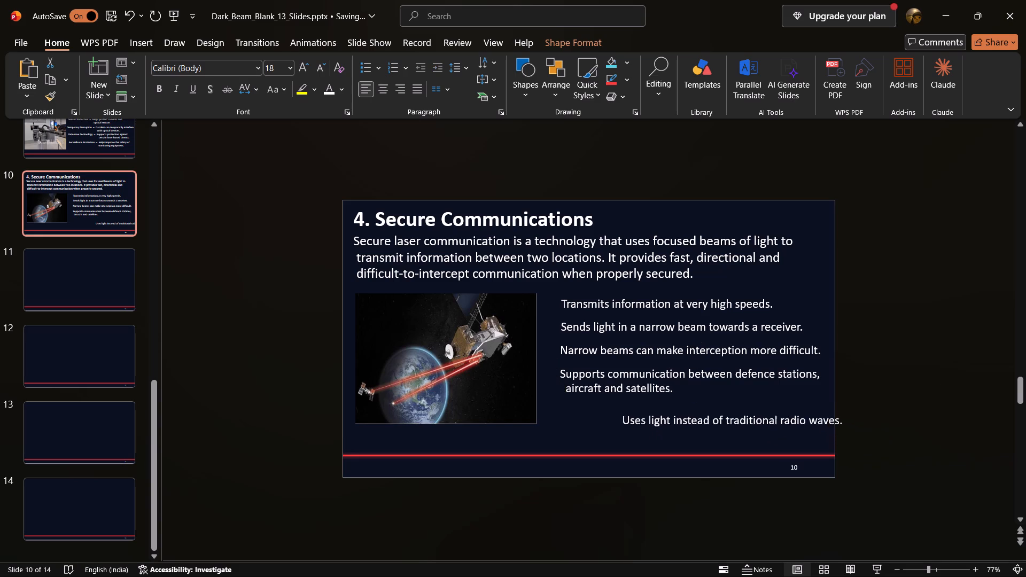
{"action": "left_click_drag", "start_coordinate": [749, 407], "coordinate": [689, 403]}
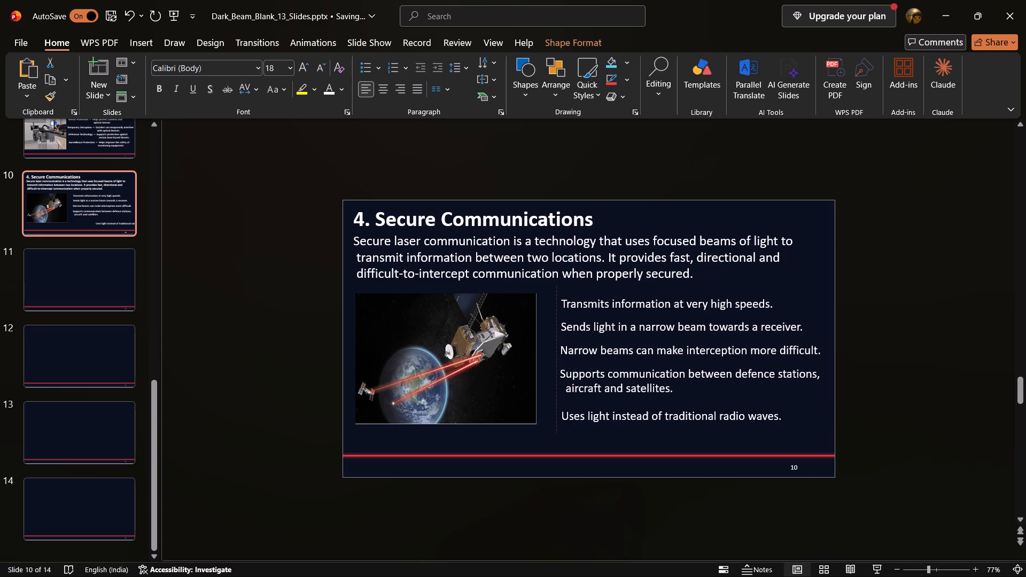
{"action": "left_click_drag", "start_coordinate": [689, 403], "coordinate": [690, 399]}
{"action": "left_click", "coordinate": [690, 399]}
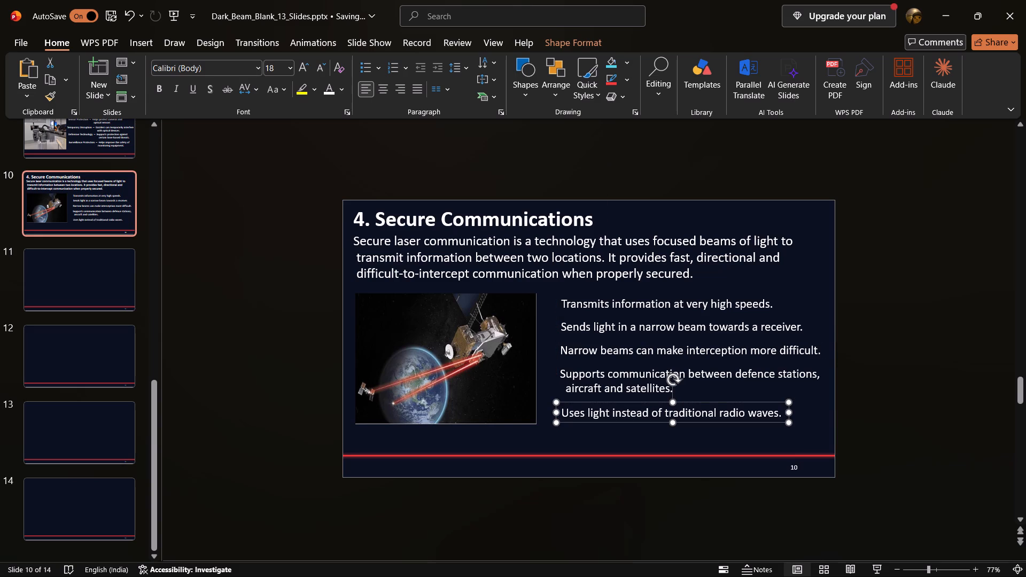
Recolour the slide 10 title "4. Secure Communications" in the red theme colour.
{"action": "left_click", "coordinate": [601, 212]}
{"action": "left_click", "coordinate": [557, 221]}
{"action": "key", "text": "ctrl+a"}
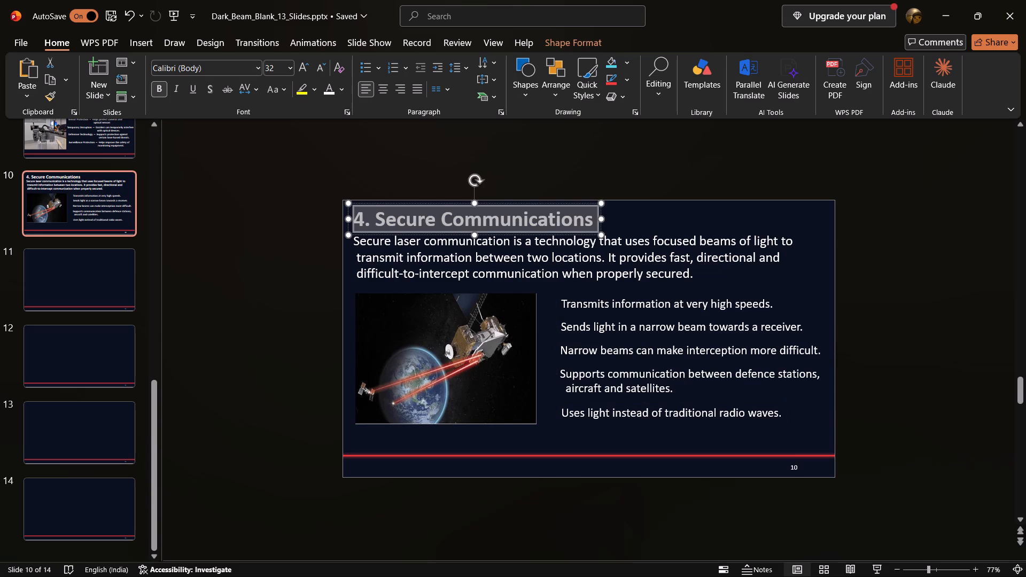
{"action": "left_click", "coordinate": [340, 85]}
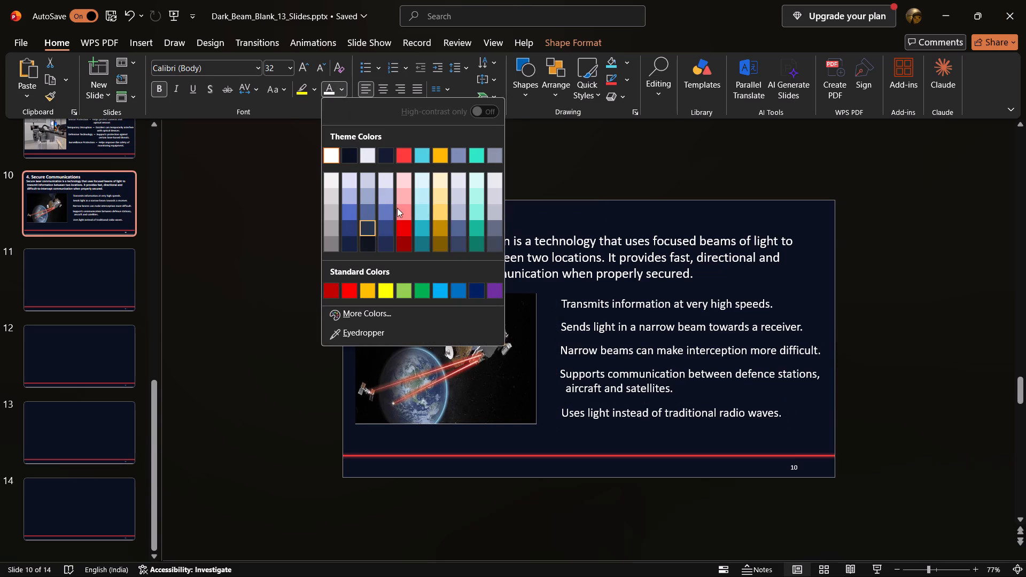
{"action": "left_click", "coordinate": [407, 158]}
Recolour the introductory paragraph under the title in the lightest tint of the gold theme colour.
{"action": "left_click", "coordinate": [574, 271]}
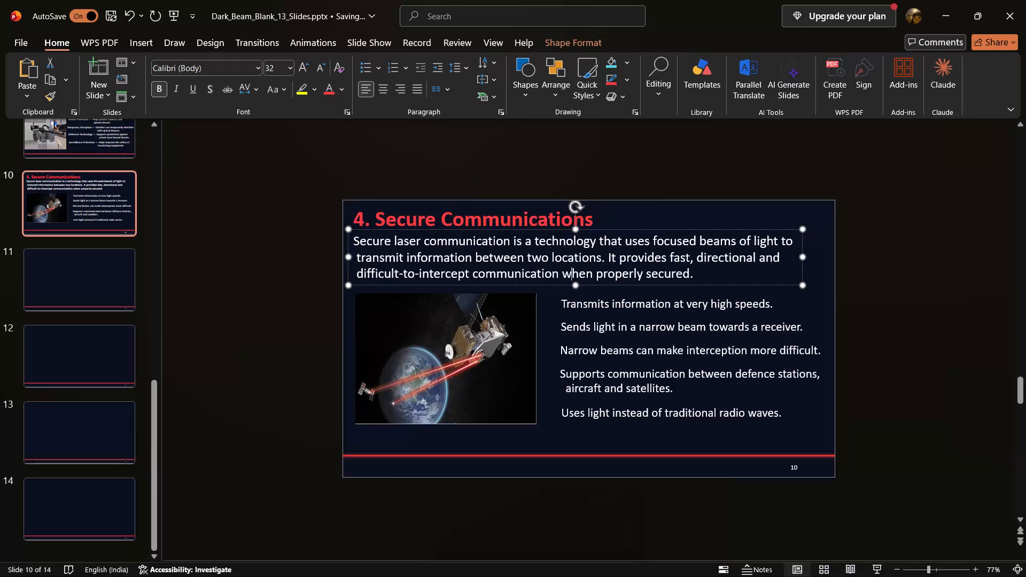
{"action": "key", "text": "ctrl+a"}
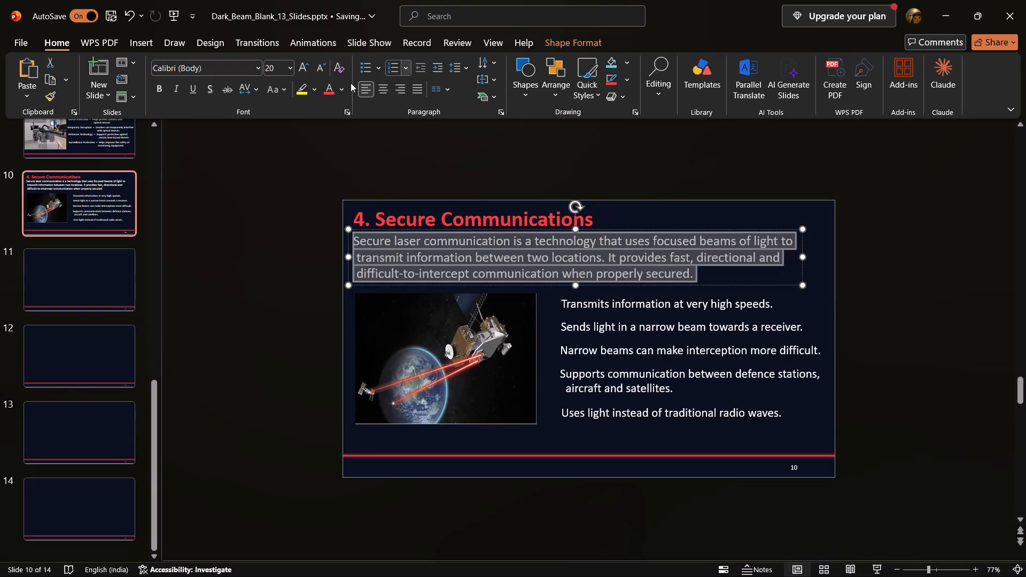
{"action": "left_click", "coordinate": [340, 86]}
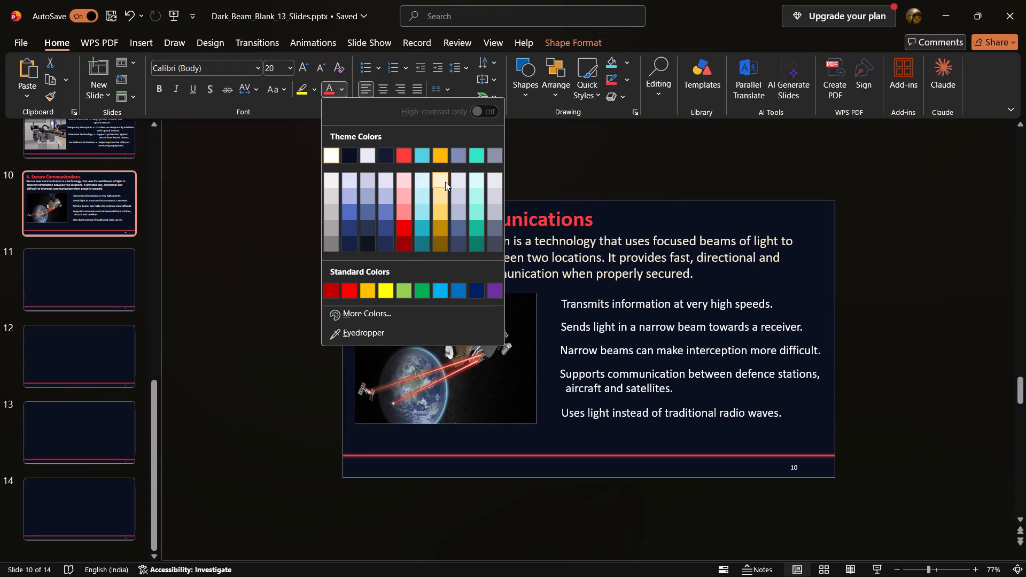
{"action": "left_click", "coordinate": [445, 182]}
Set the font size of all five text lines beside the satellite picture to 20.
{"action": "left_click", "coordinate": [587, 337]}
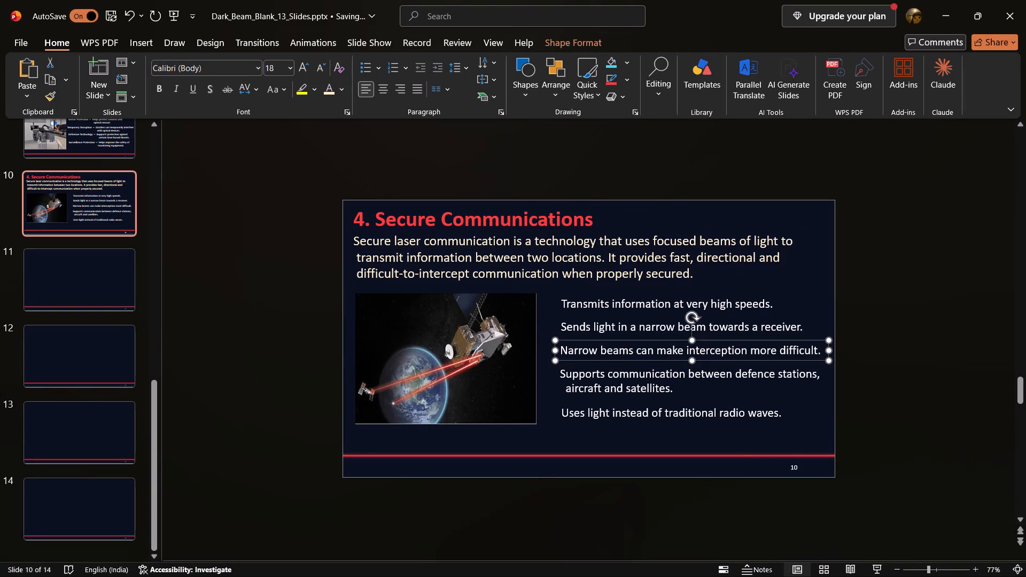
{"action": "left_click_drag", "start_coordinate": [815, 430], "coordinate": [561, 302]}
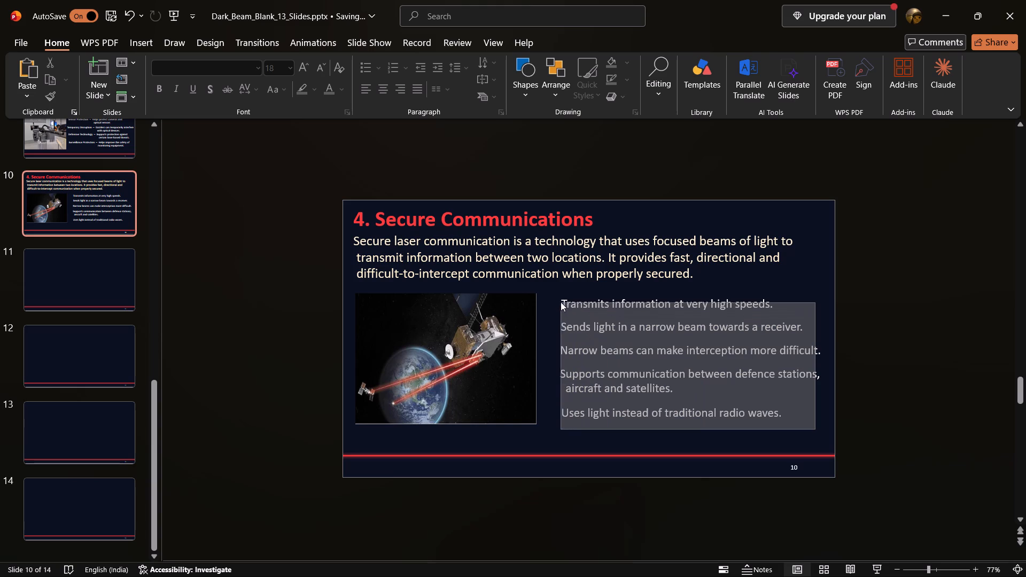
{"action": "left_click_drag", "start_coordinate": [561, 302], "coordinate": [558, 291]}
{"action": "left_click", "coordinate": [558, 291]}
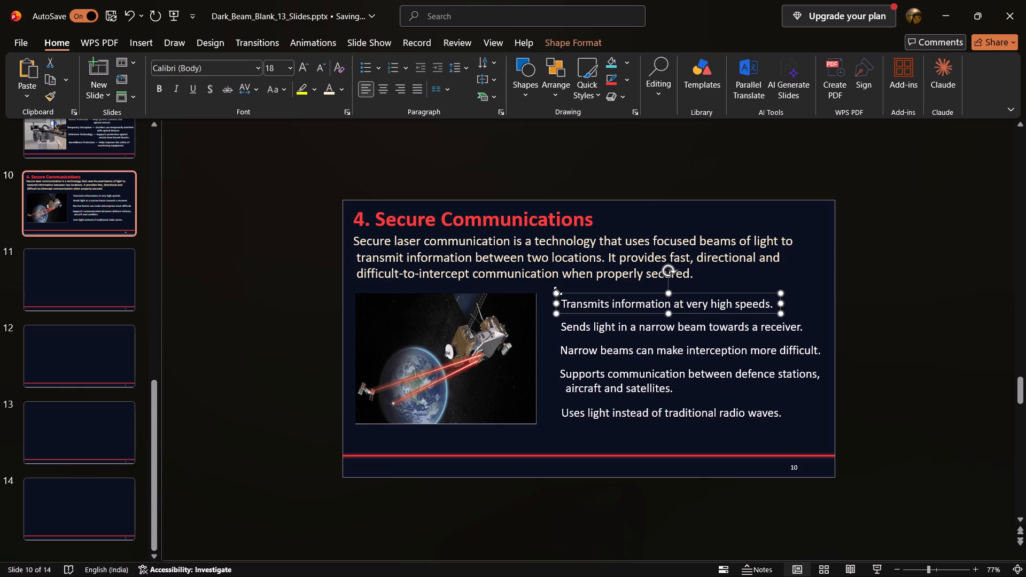
{"action": "left_click", "coordinate": [555, 287]}
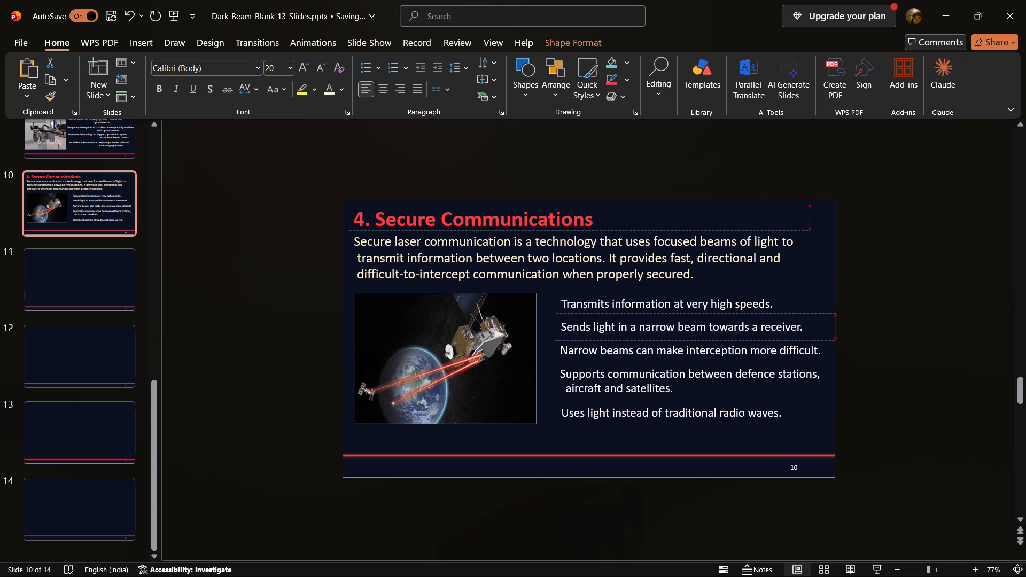
{"action": "double_click", "coordinate": [551, 295]}
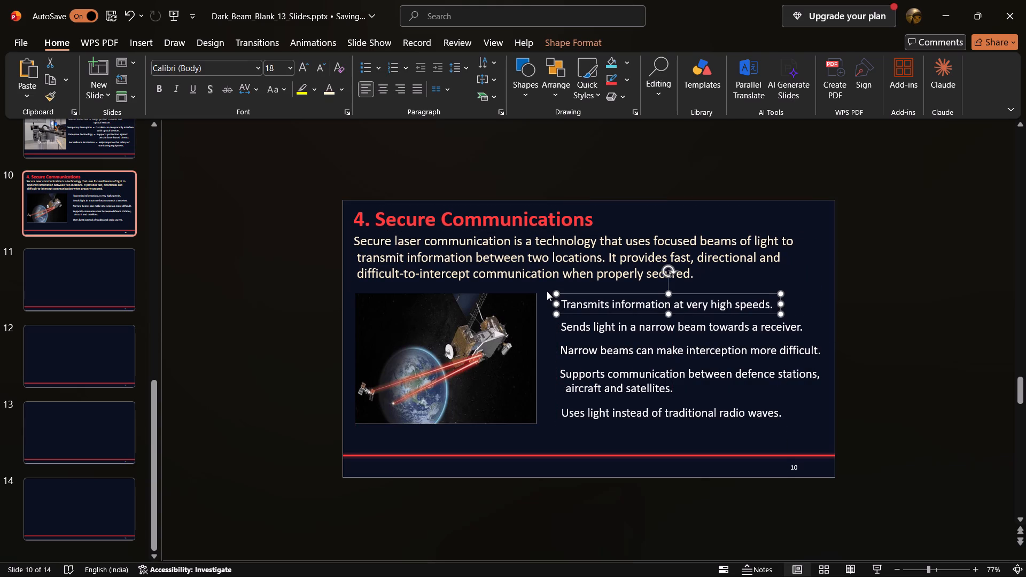
{"action": "double_click", "coordinate": [546, 287]}
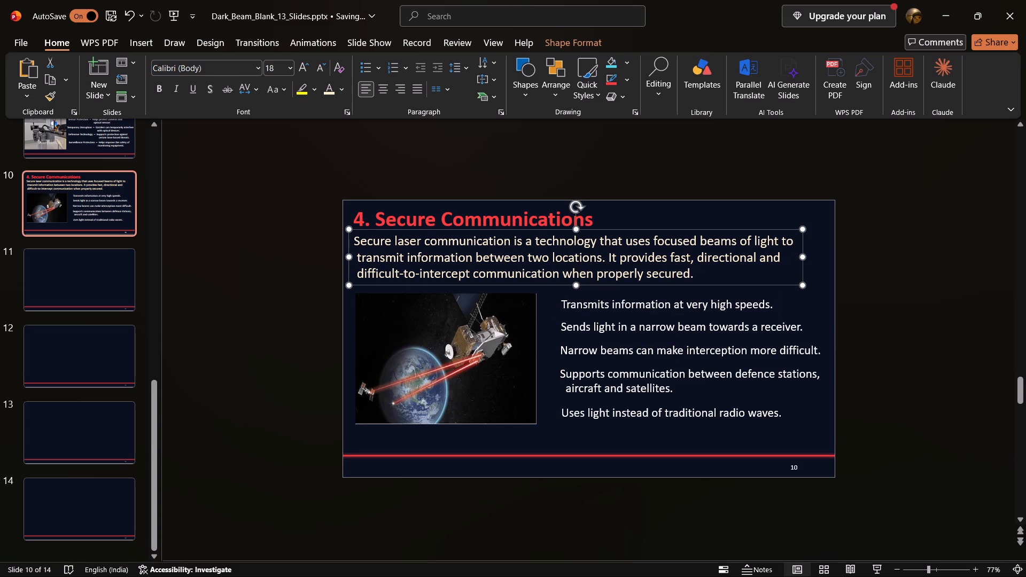
{"action": "left_click", "coordinate": [556, 424]}
{"action": "left_click", "coordinate": [551, 433]}
{"action": "left_click_drag", "start_coordinate": [551, 433], "coordinate": [836, 287]}
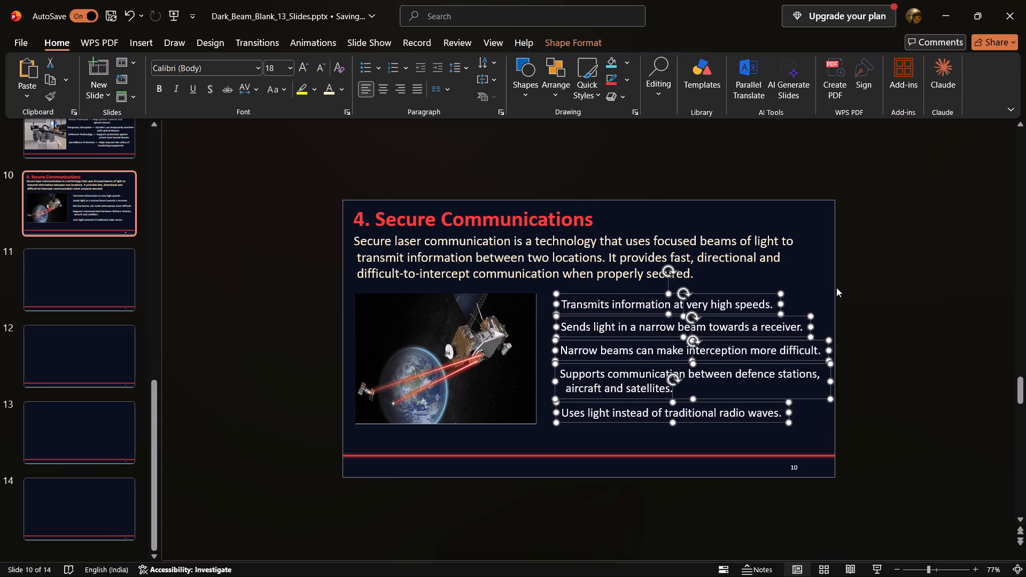
{"action": "left_click", "coordinate": [293, 71]}
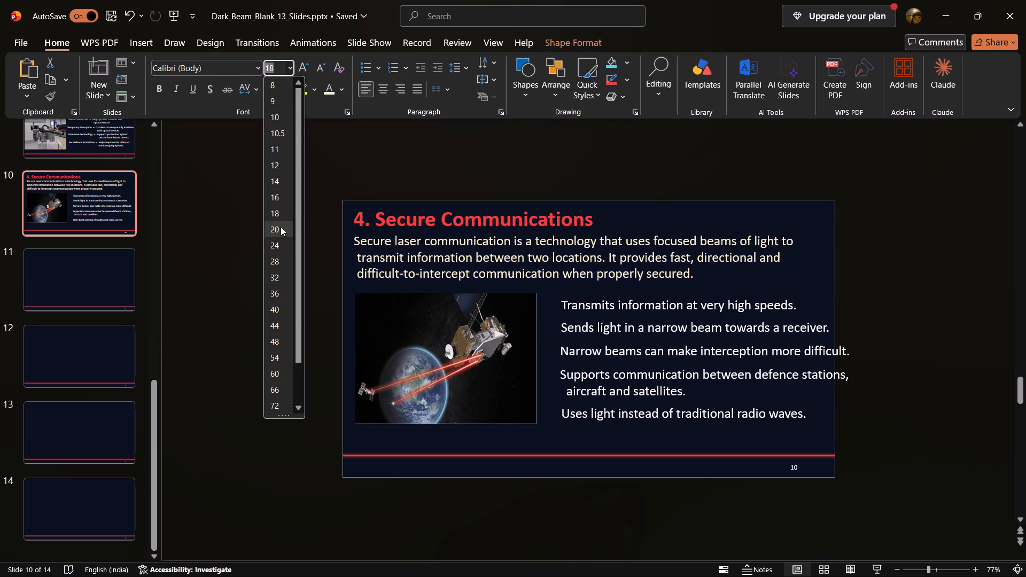
{"action": "left_click", "coordinate": [281, 227]}
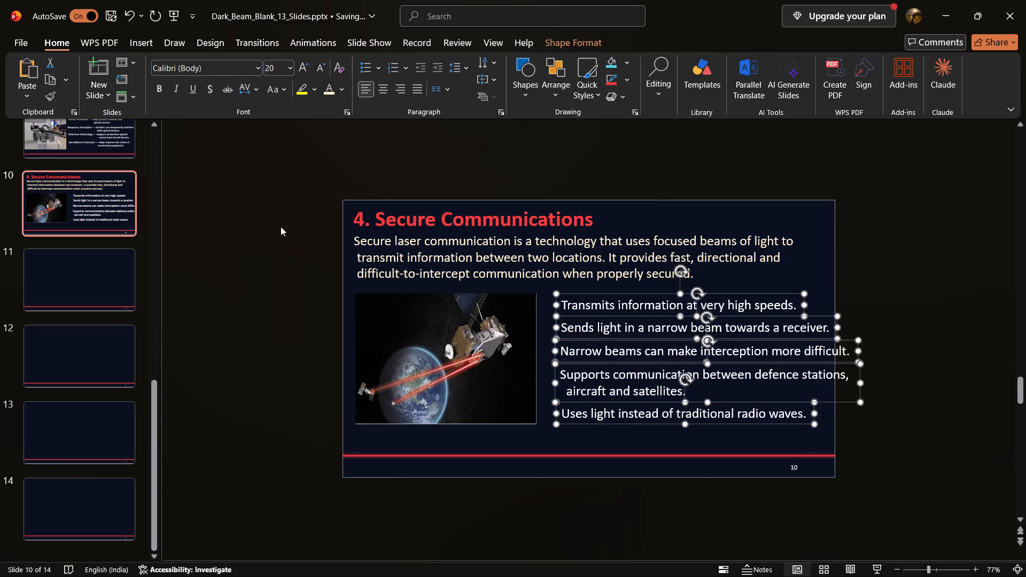
{"action": "left_click", "coordinate": [903, 253]}
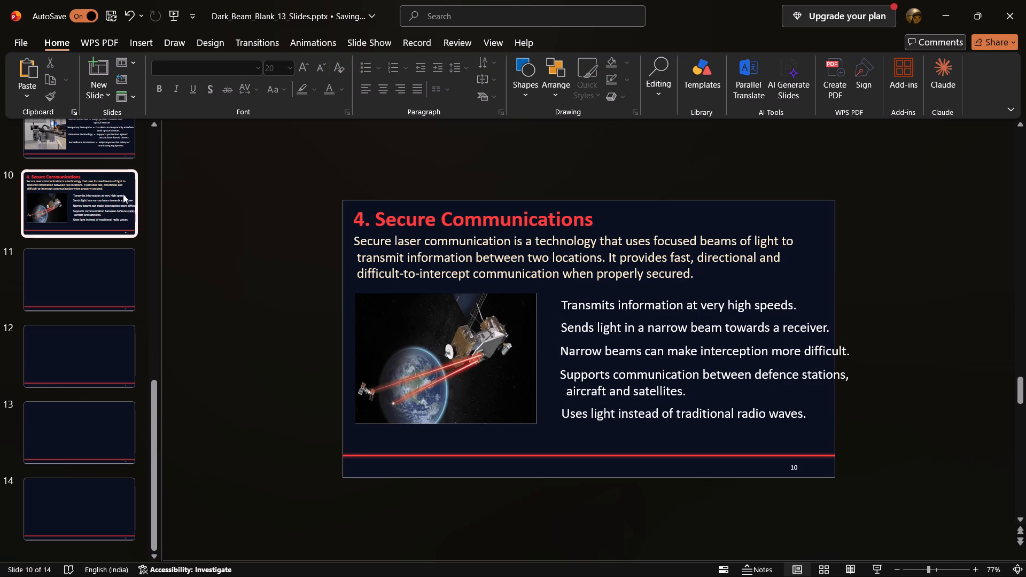
Copy the round bullet character from the "Focuses energy" line on slide 7 and return to slide 10.
{"action": "scroll", "coordinate": [95, 159], "scroll_direction": "up", "scroll_amount": 4}
{"action": "left_click", "coordinate": [96, 364]}
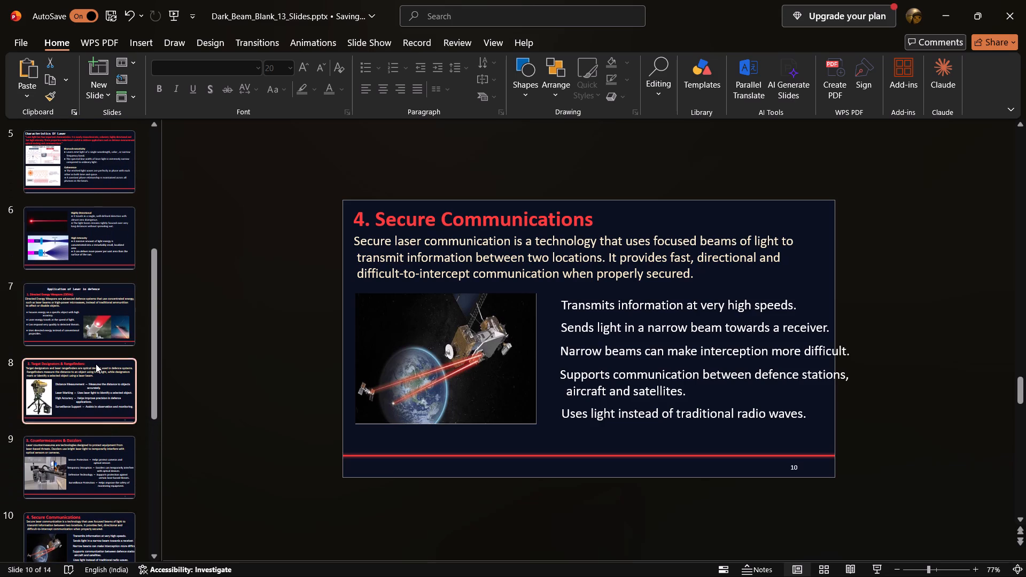
{"action": "left_click", "coordinate": [94, 326]}
{"action": "left_click", "coordinate": [83, 261]}
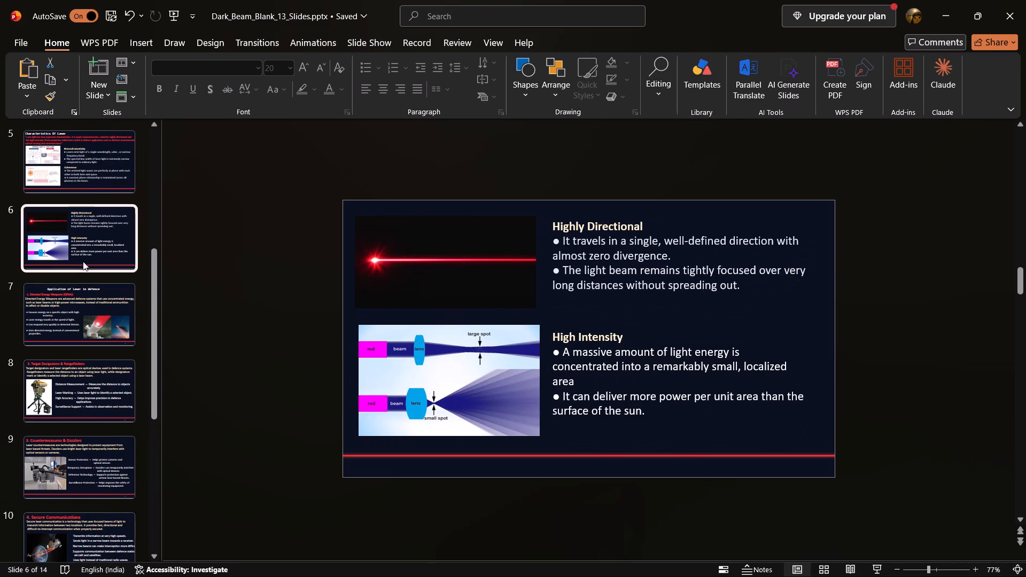
{"action": "left_click", "coordinate": [83, 335]}
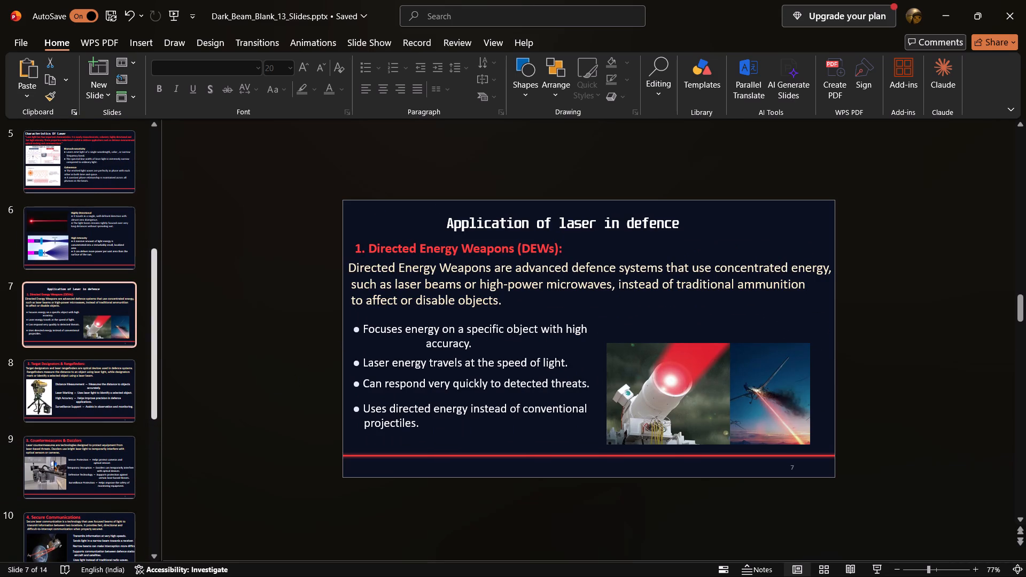
{"action": "left_click", "coordinate": [359, 331]}
{"action": "left_click", "coordinate": [359, 331]}
{"action": "left_click_drag", "start_coordinate": [359, 331], "coordinate": [346, 330]}
{"action": "key", "text": "ctrl+c"}
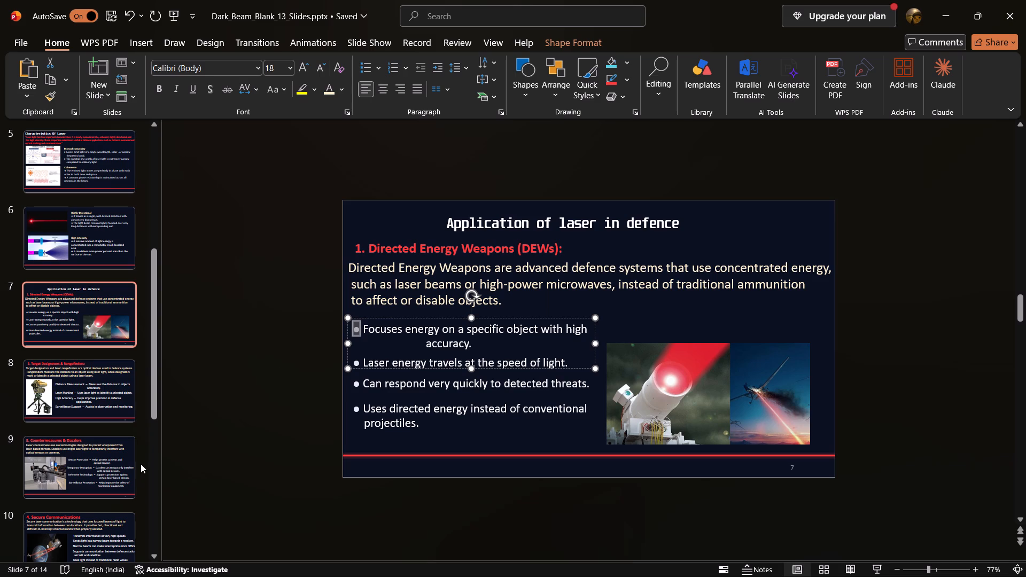
{"action": "scroll", "coordinate": [125, 459], "scroll_direction": "down", "scroll_amount": 3}
{"action": "left_click", "coordinate": [82, 217]}
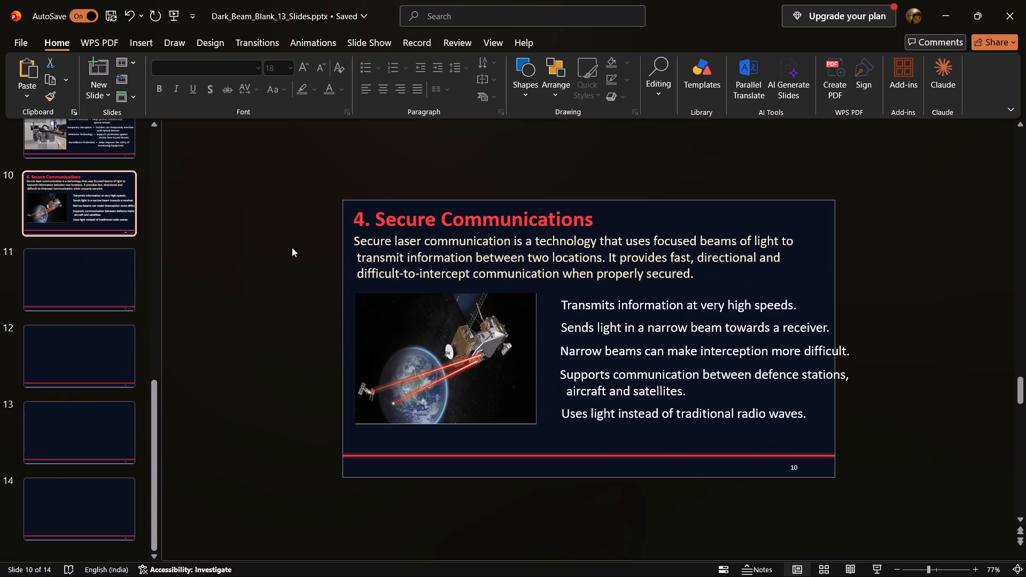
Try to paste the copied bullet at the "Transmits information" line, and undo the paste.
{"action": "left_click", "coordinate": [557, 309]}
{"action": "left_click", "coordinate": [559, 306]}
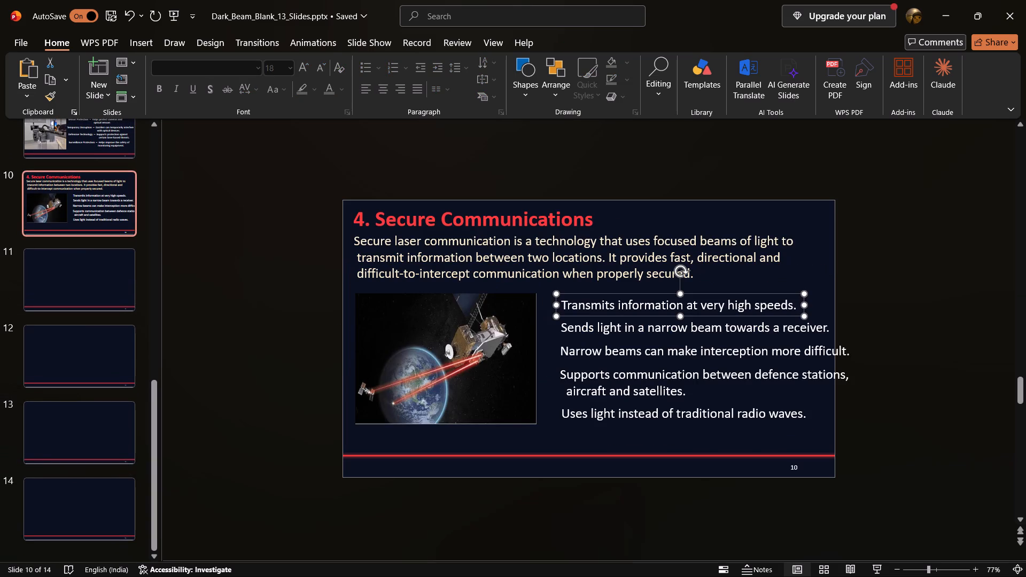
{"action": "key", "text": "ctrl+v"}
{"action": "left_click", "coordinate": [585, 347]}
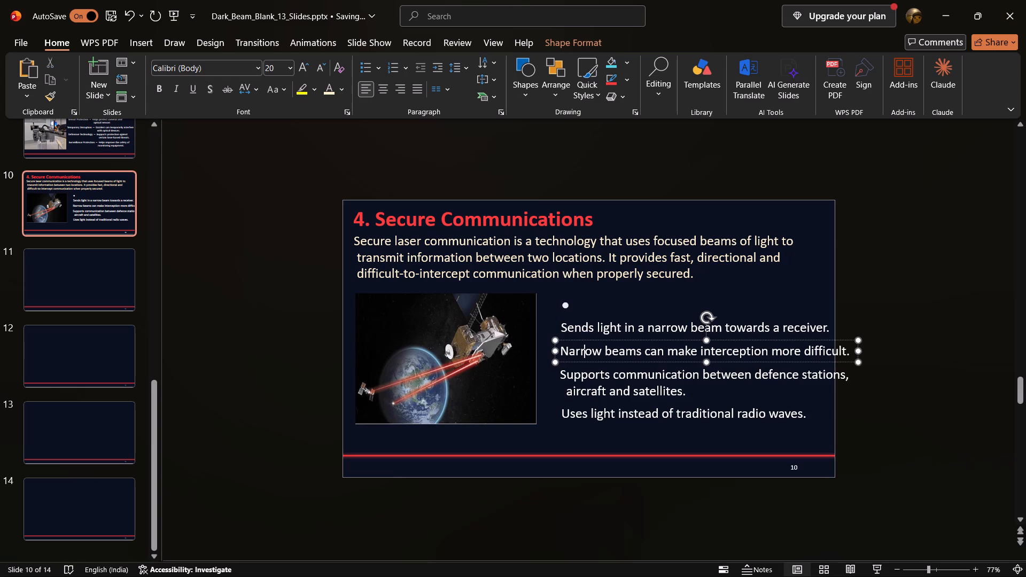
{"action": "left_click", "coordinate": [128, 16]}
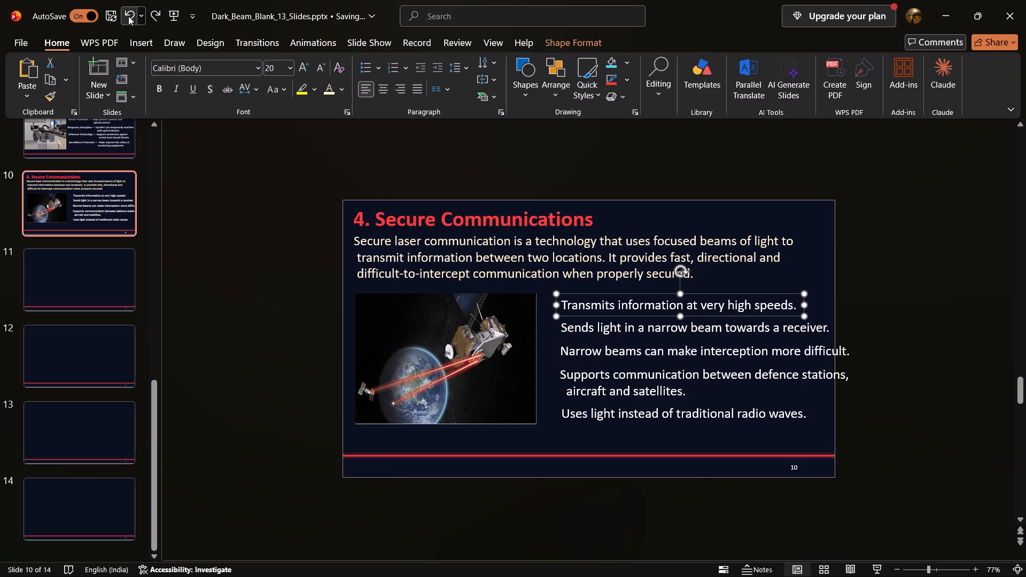
Insert the copied bullet followed by a space in front of the "Transmits information" and "Sends light" lines.
{"action": "left_click", "coordinate": [590, 311]}
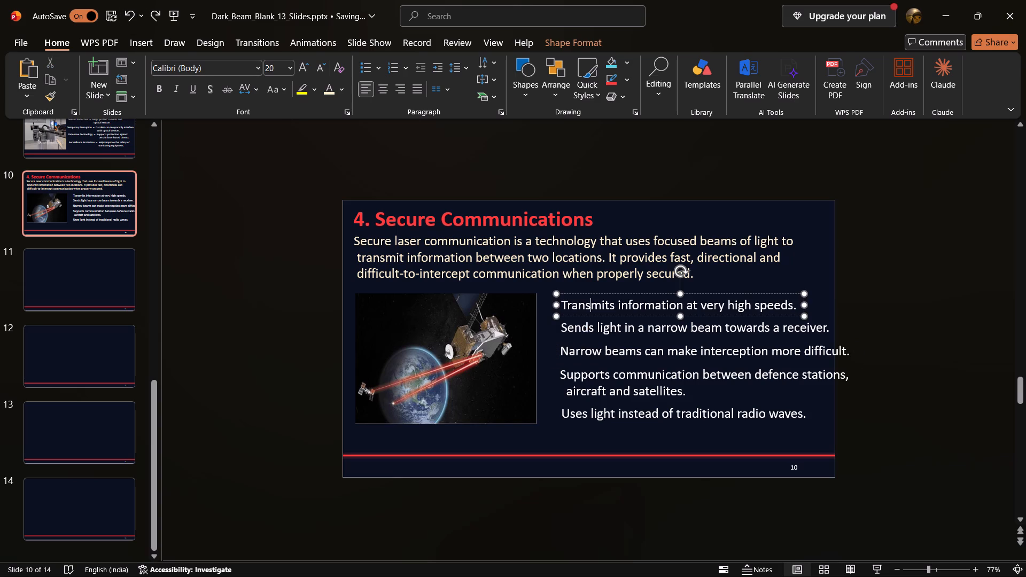
{"action": "key", "text": "Left"}
{"action": "key", "text": "Left"}
{"action": "key", "text": "Left"}
{"action": "key", "text": "Left"}
{"action": "key", "text": "Left"}
{"action": "key", "text": "ctrl+v"}
{"action": "key", "text": "space"}
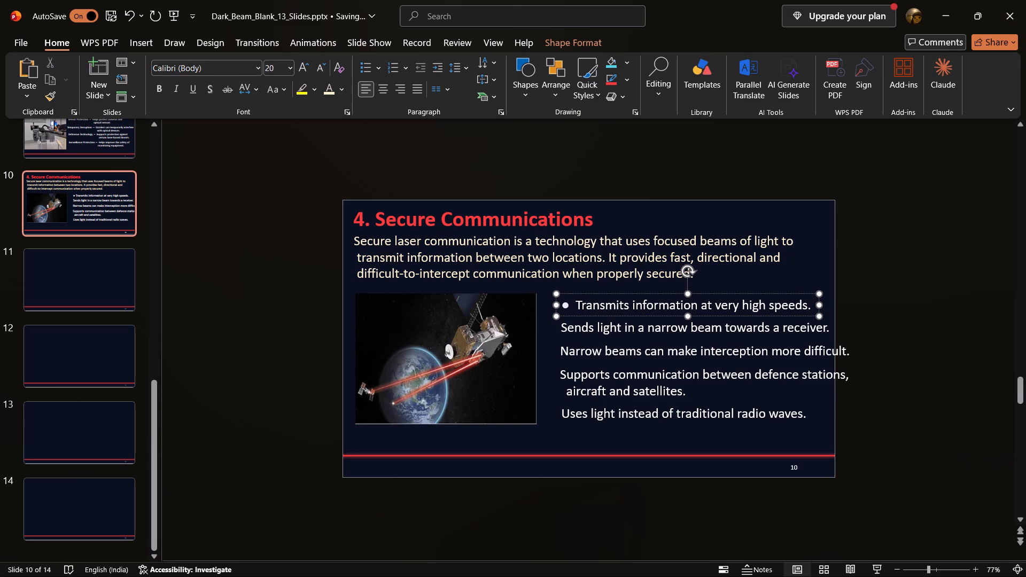
{"action": "left_click", "coordinate": [567, 333]}
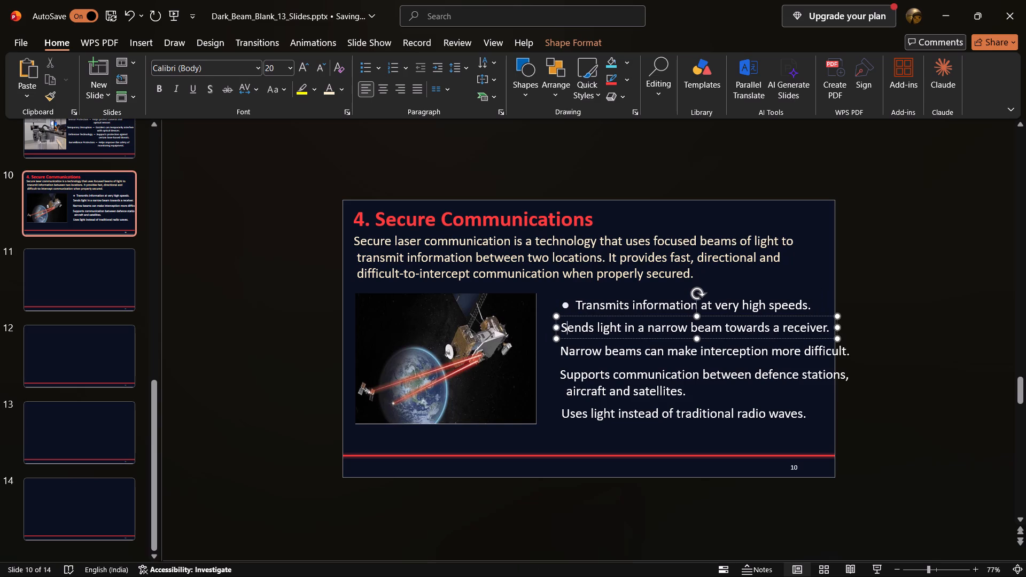
{"action": "key", "text": "Left"}
{"action": "key", "text": "ctrl+v"}
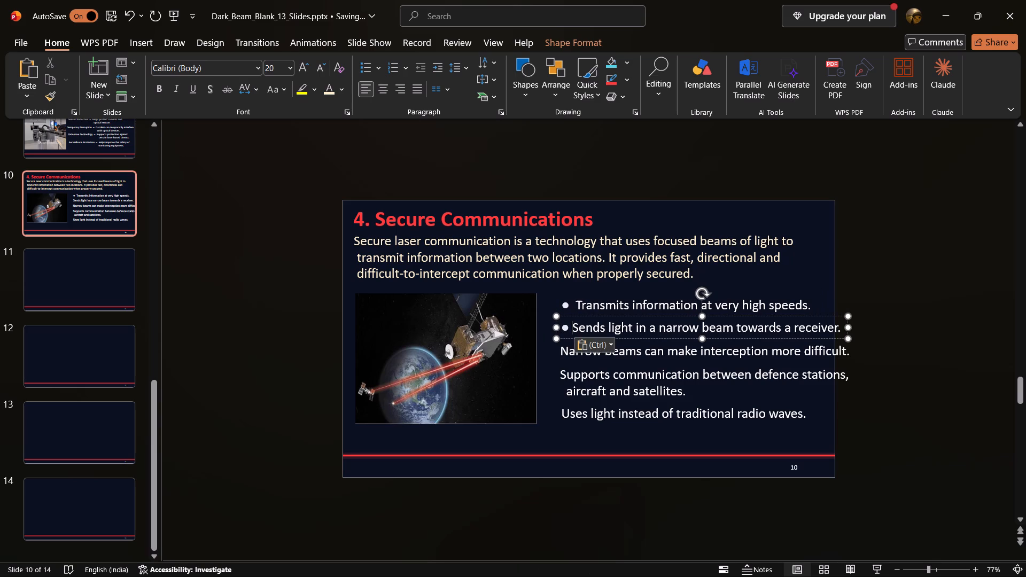
{"action": "key", "text": "space"}
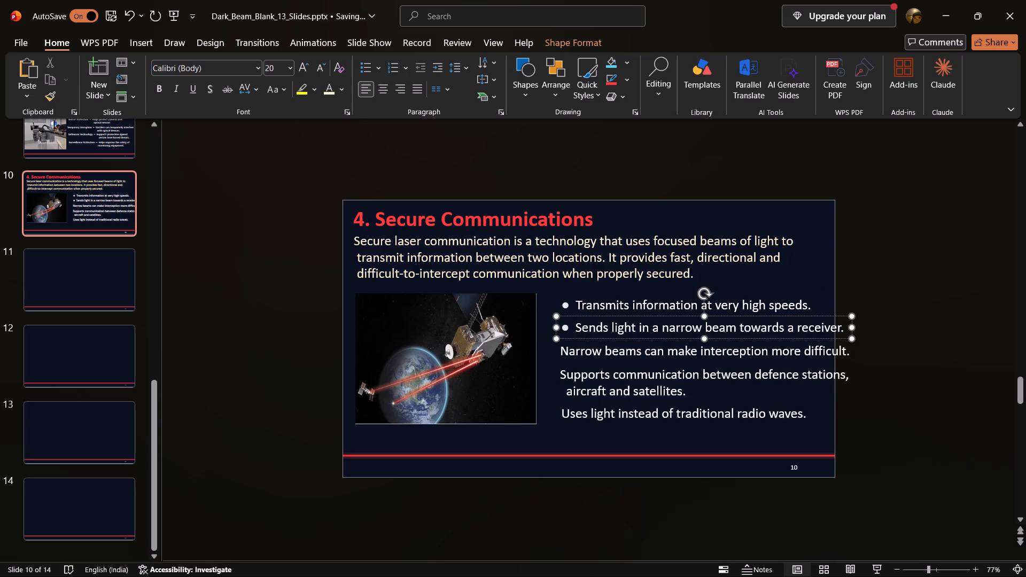
Insert the copied bullet in front of the "Narrow beams" and "Supports communication" lines, with an added space after the latter's bullet.
{"action": "left_click", "coordinate": [577, 346]}
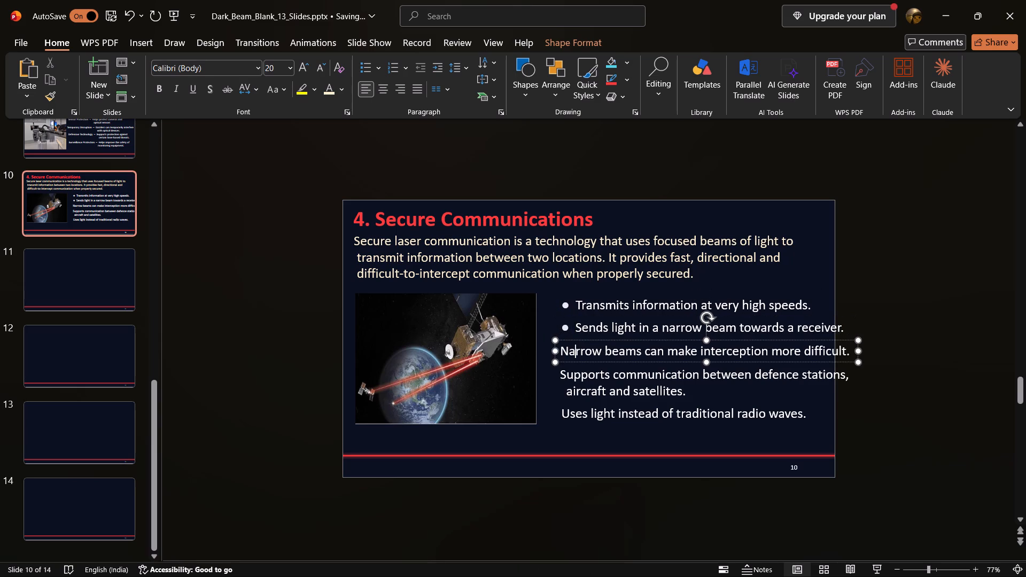
{"action": "key", "text": "Left"}
{"action": "key", "text": "Left"}
{"action": "key", "text": "Left"}
{"action": "key", "text": "ctrl+v"}
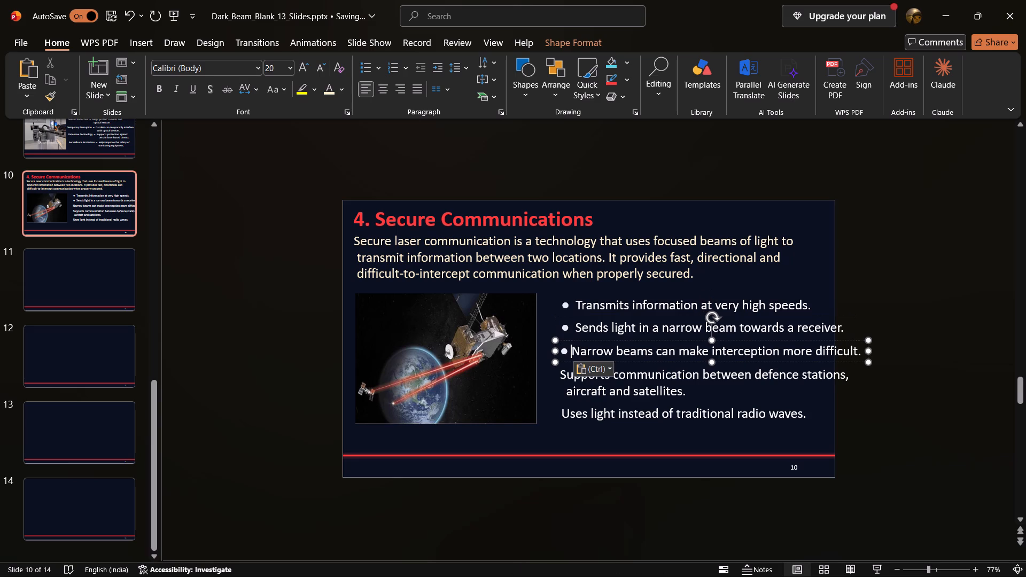
{"action": "key", "text": "ctrl+space"}
{"action": "left_click", "coordinate": [581, 394]}
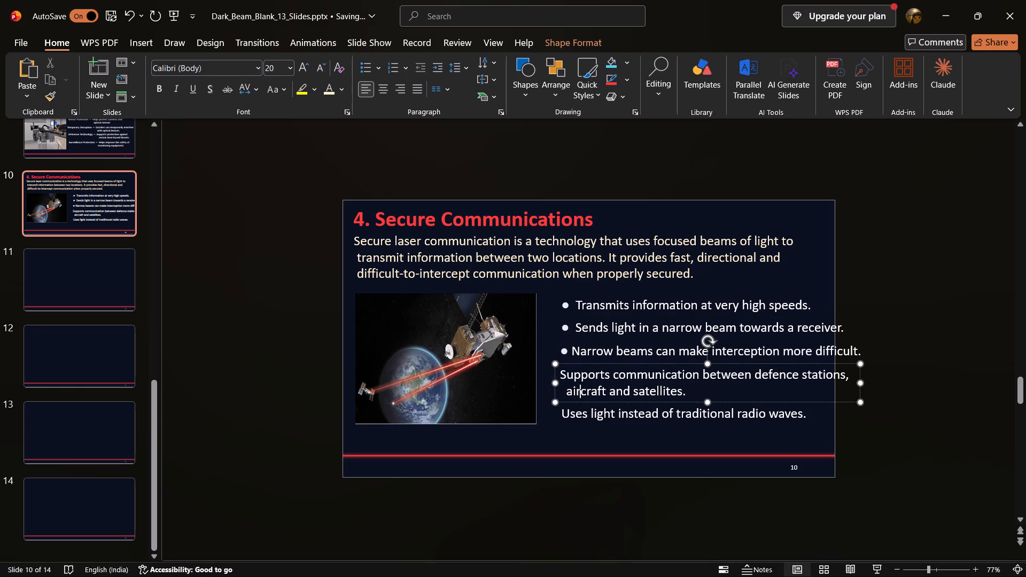
{"action": "key", "text": "Up"}
{"action": "key", "text": "Left"}
{"action": "key", "text": "Left"}
{"action": "key", "text": "Left"}
{"action": "key", "text": "ctrl+v"}
{"action": "key", "text": "space"}
Insert the copied bullet followed by a space in front of the "Uses light instead of traditional radio waves" line.
{"action": "left_click", "coordinate": [577, 412]}
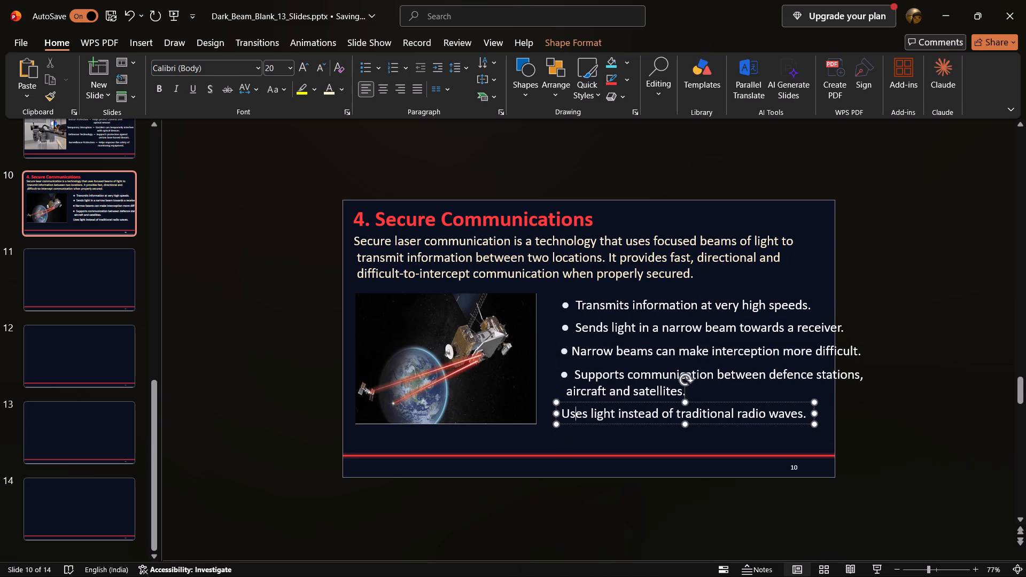
{"action": "key", "text": "Left"}
{"action": "key", "text": "Left"}
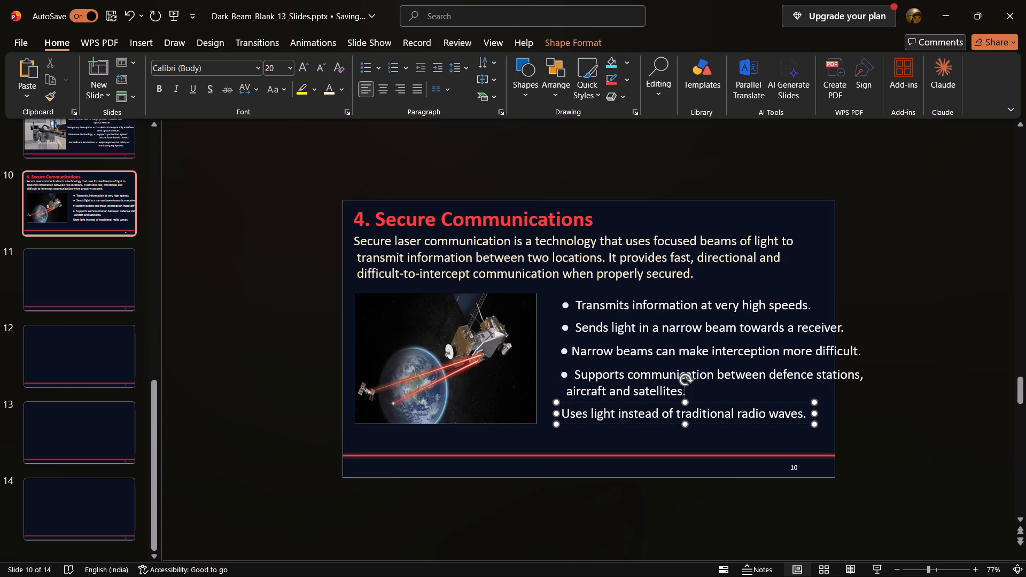
{"action": "key", "text": "ctrl+v"}
{"action": "key", "text": "space"}
{"action": "left_click", "coordinate": [641, 474]}
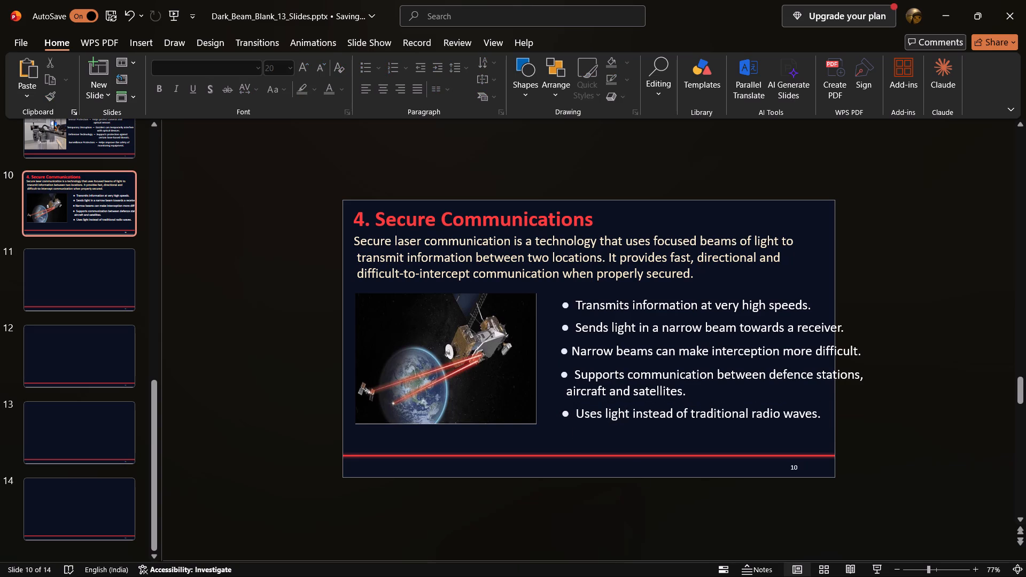
Move the "Transmits information" and "Sends light" lines closer to the picture with their bullets aligned.
{"action": "left_click", "coordinate": [636, 301]}
{"action": "left_click_drag", "start_coordinate": [634, 295], "coordinate": [619, 291]}
{"action": "left_click", "coordinate": [616, 328]}
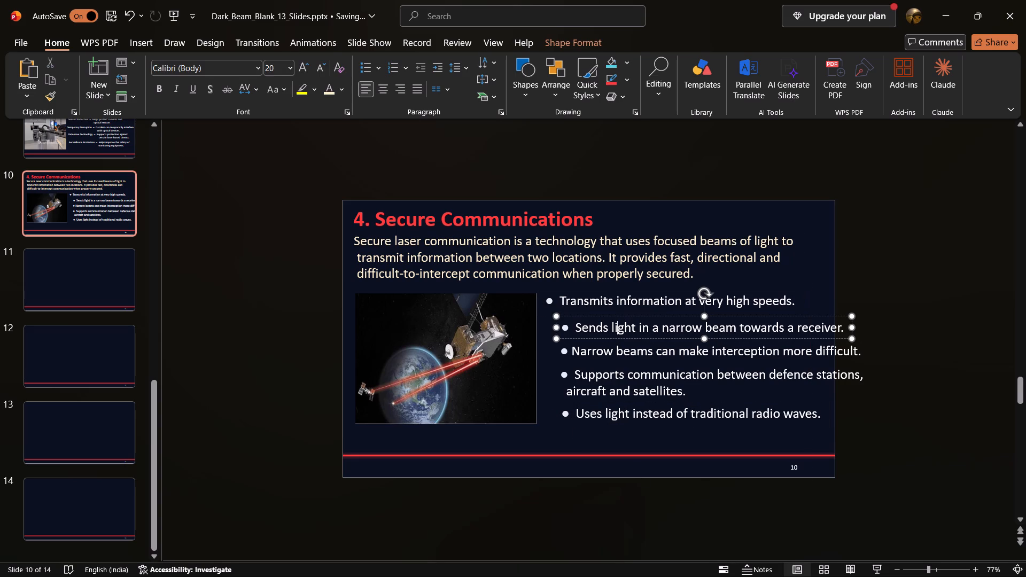
{"action": "left_click_drag", "start_coordinate": [620, 313], "coordinate": [602, 310]}
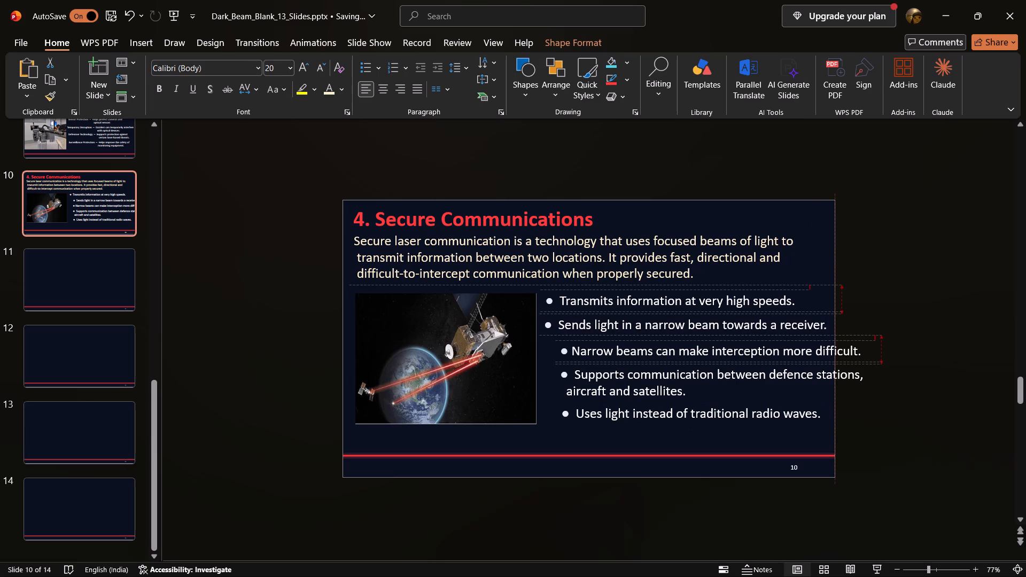
{"action": "left_click_drag", "start_coordinate": [602, 310], "coordinate": [601, 310]}
{"action": "left_click_drag", "start_coordinate": [901, 309], "coordinate": [755, 329]}
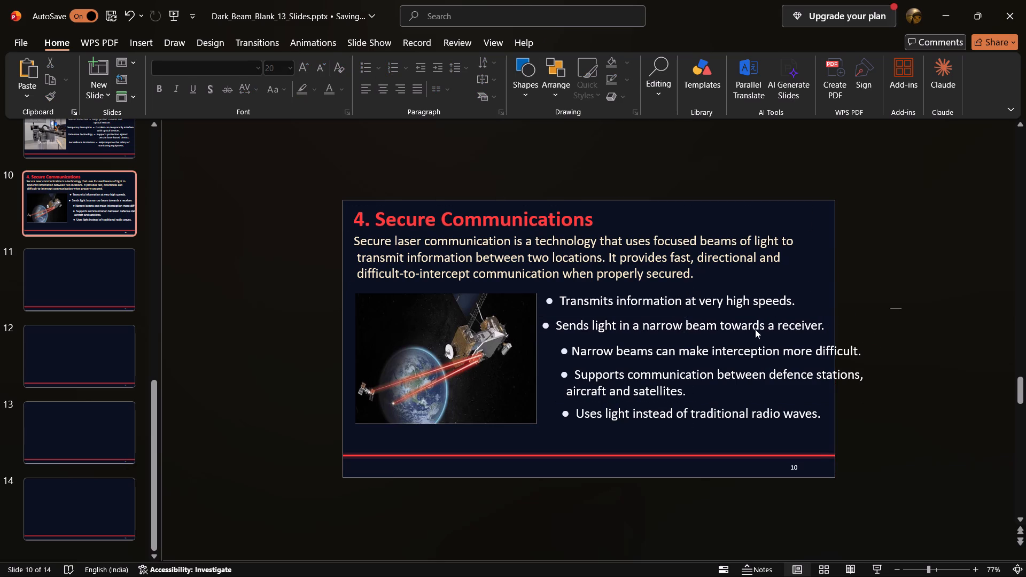
{"action": "left_click_drag", "start_coordinate": [755, 329], "coordinate": [842, 300]}
{"action": "left_click", "coordinate": [641, 324]}
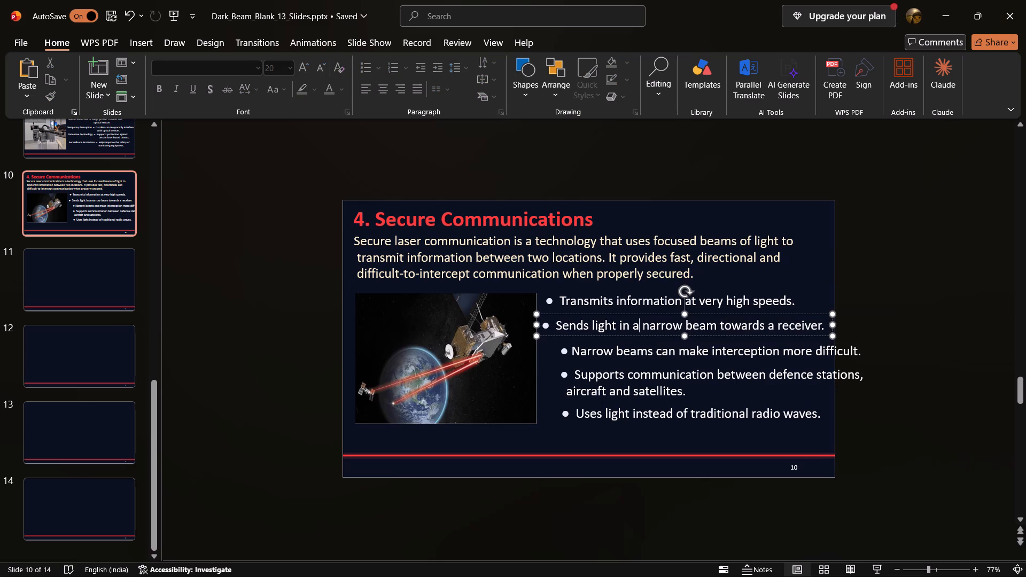
{"action": "left_click_drag", "start_coordinate": [641, 312], "coordinate": [648, 313]}
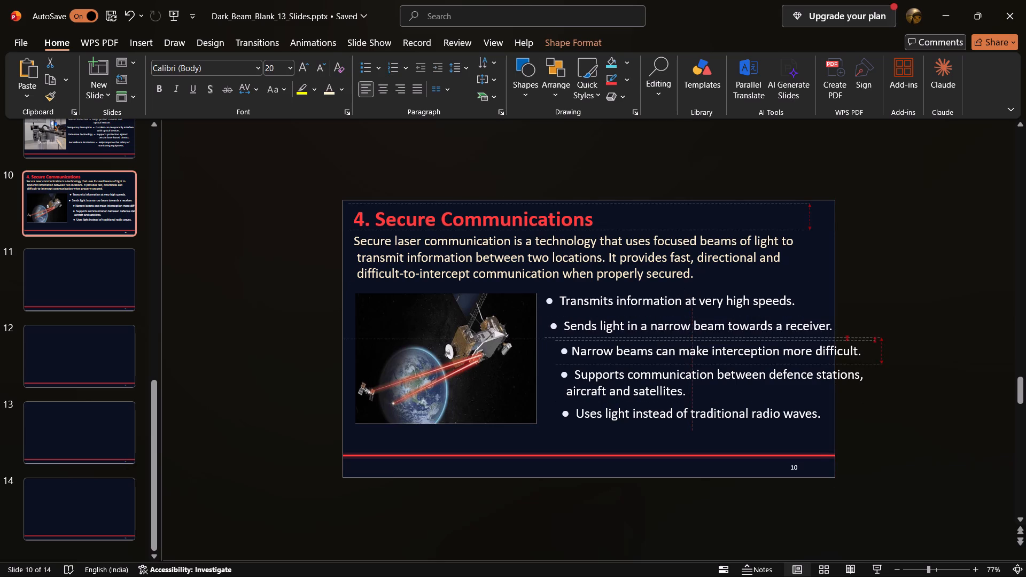
{"action": "left_click_drag", "start_coordinate": [648, 313], "coordinate": [647, 310]}
Move the "Narrow beams" and "Supports communication" lines closer to the picture, aligning their bullets under the lines above.
{"action": "left_click_drag", "start_coordinate": [628, 345], "coordinate": [629, 339]}
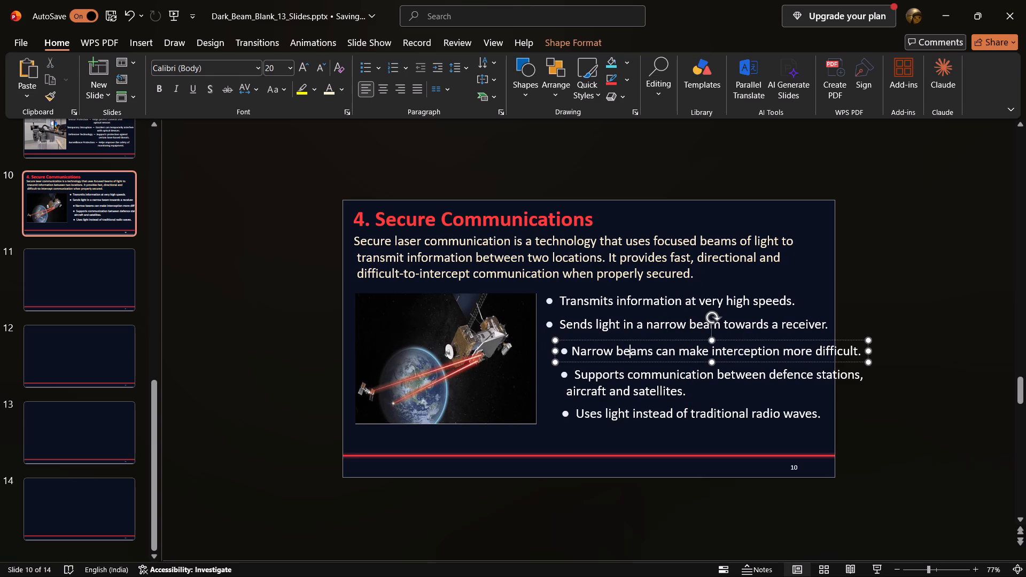
{"action": "left_click_drag", "start_coordinate": [629, 339], "coordinate": [651, 338]}
{"action": "left_click", "coordinate": [633, 338]}
{"action": "left_click_drag", "start_coordinate": [633, 338], "coordinate": [620, 339]}
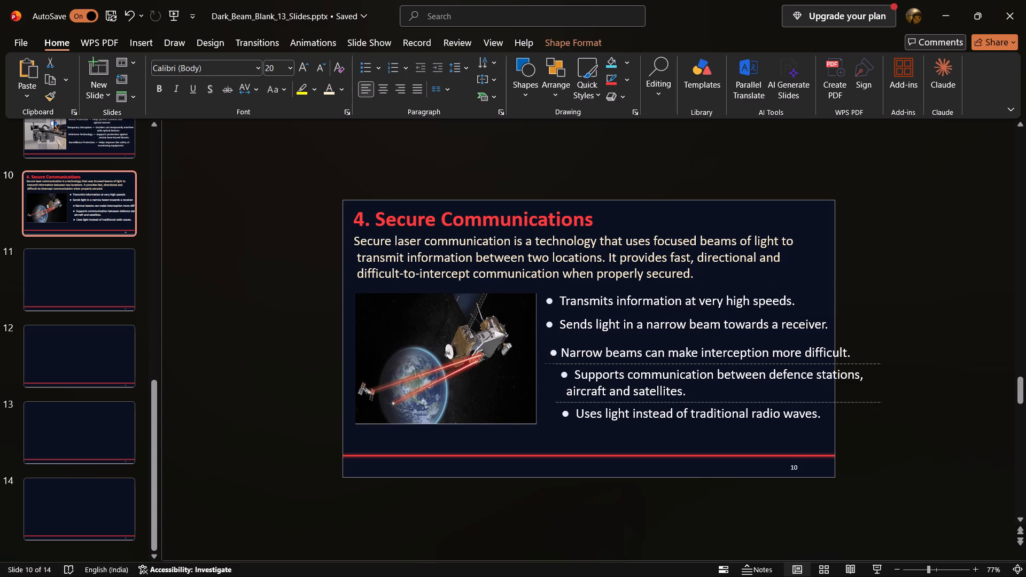
{"action": "left_click_drag", "start_coordinate": [620, 339], "coordinate": [620, 338]}
{"action": "left_click", "coordinate": [572, 415]}
{"action": "left_click", "coordinate": [609, 394]}
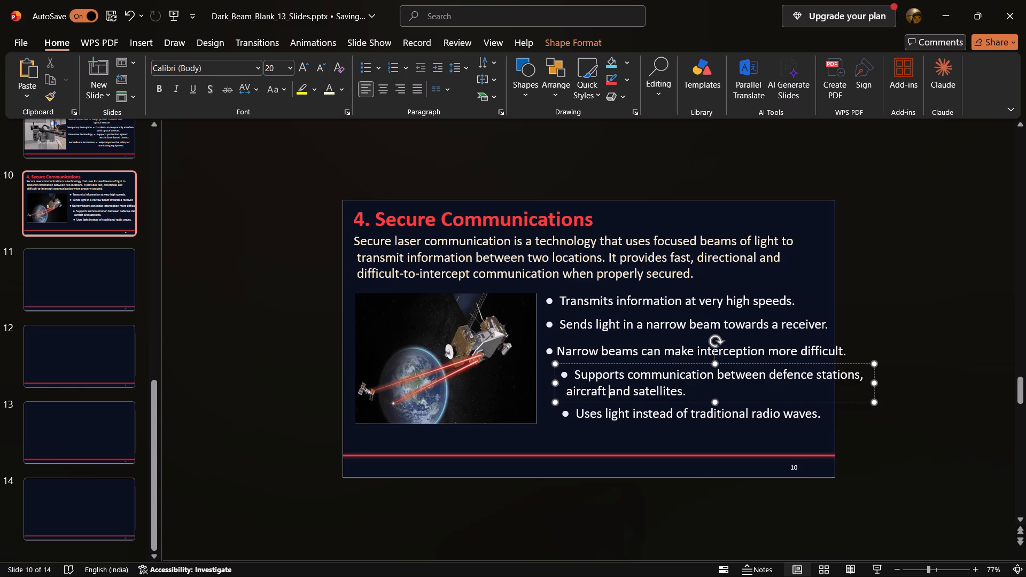
{"action": "left_click_drag", "start_coordinate": [636, 365], "coordinate": [621, 364]}
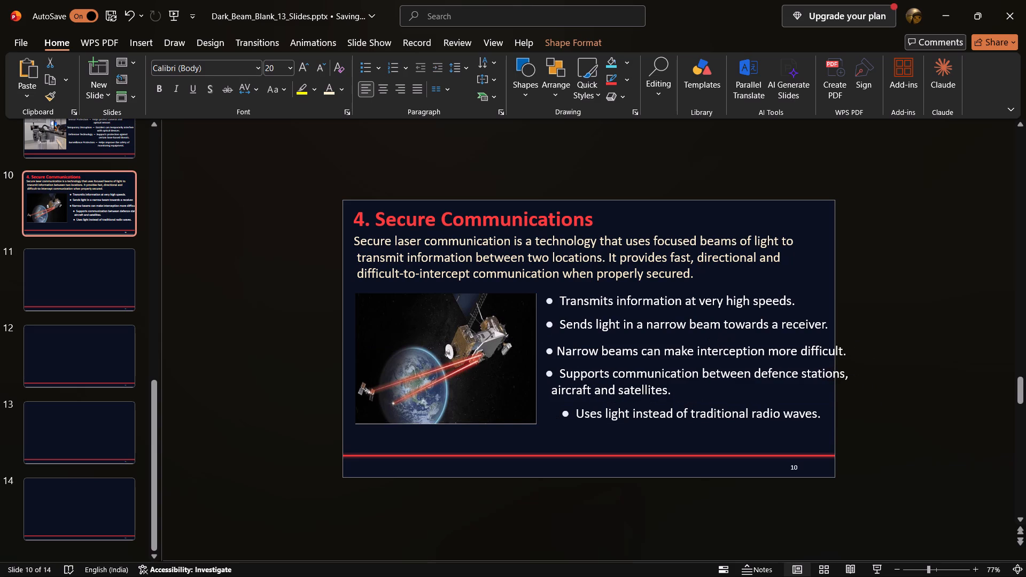
{"action": "left_click_drag", "start_coordinate": [621, 364], "coordinate": [623, 365]}
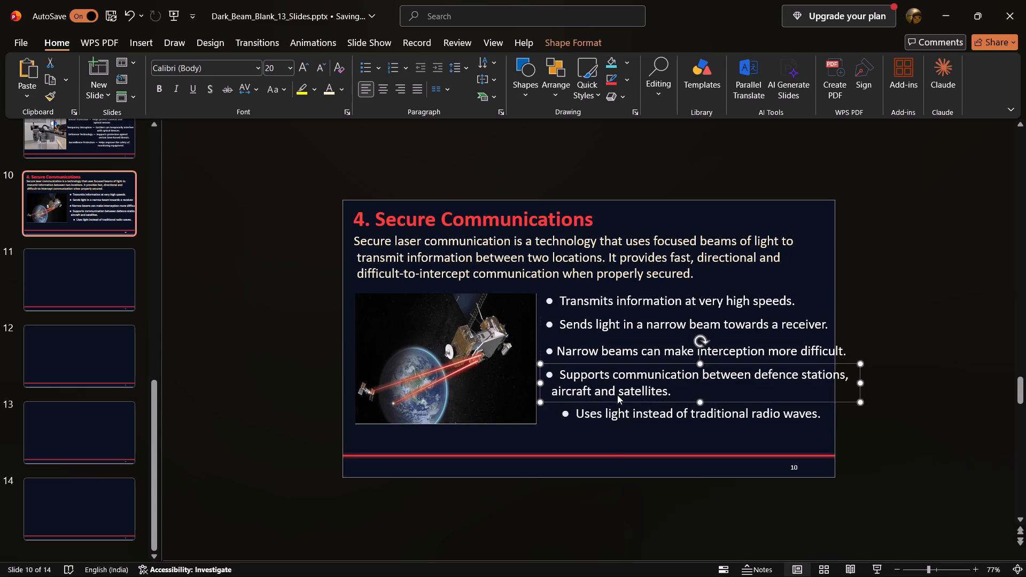
{"action": "left_click", "coordinate": [605, 458]}
Move the "Uses light" line into the same bullet column, slightly lower beneath the "Supports communication" line.
{"action": "left_click", "coordinate": [668, 417]}
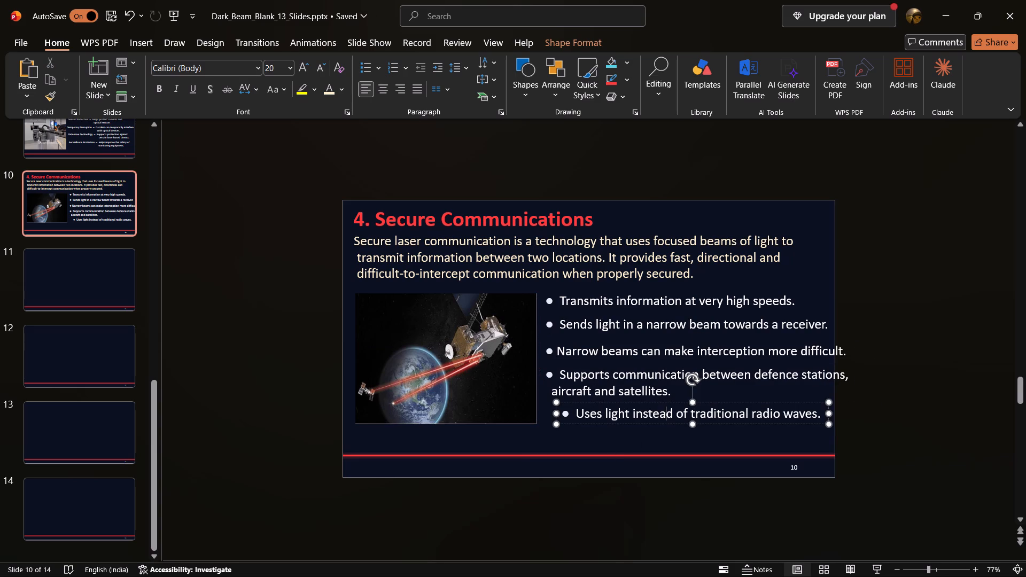
{"action": "left_click_drag", "start_coordinate": [673, 402], "coordinate": [657, 409]}
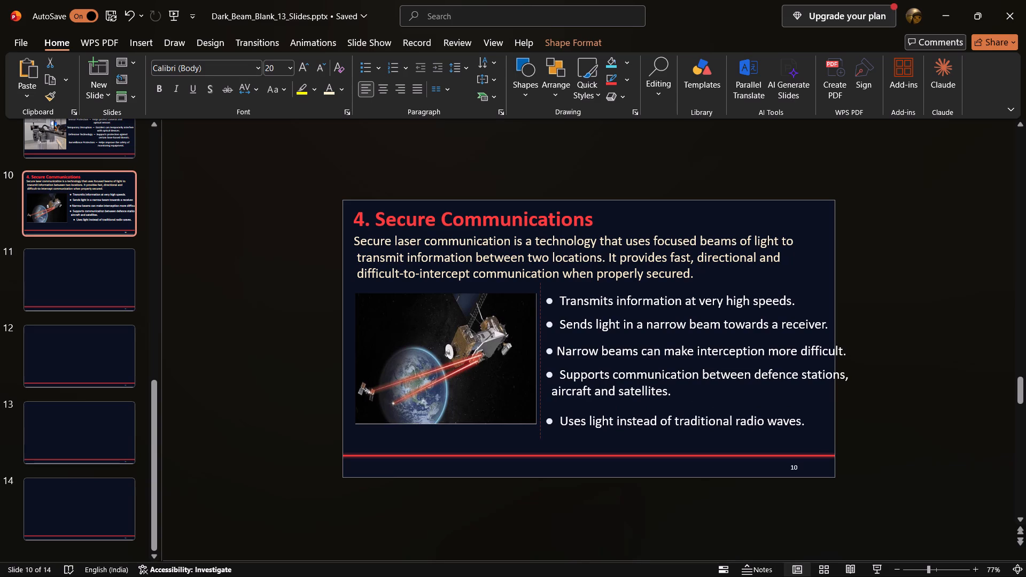
{"action": "left_click_drag", "start_coordinate": [657, 409], "coordinate": [659, 406]}
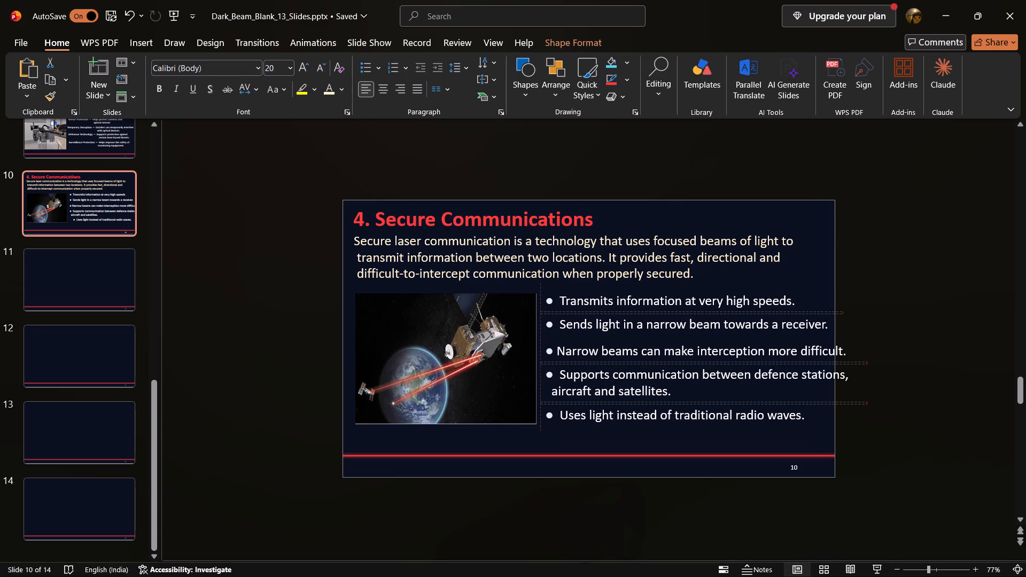
{"action": "left_click_drag", "start_coordinate": [659, 406], "coordinate": [659, 408]}
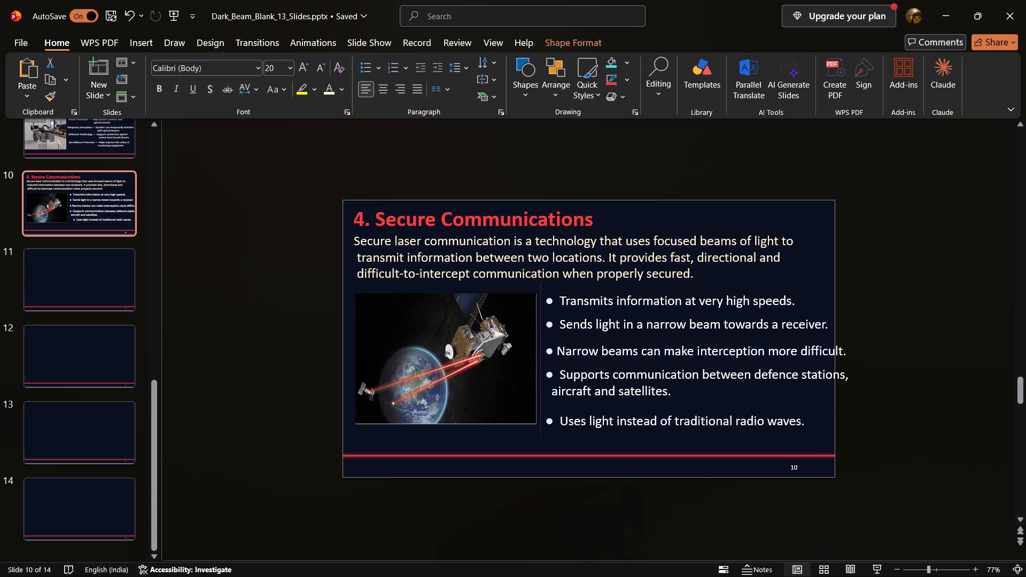
{"action": "left_click_drag", "start_coordinate": [659, 408], "coordinate": [659, 407]}
{"action": "left_click_drag", "start_coordinate": [659, 407], "coordinate": [659, 408]}
{"action": "left_click", "coordinate": [883, 383]}
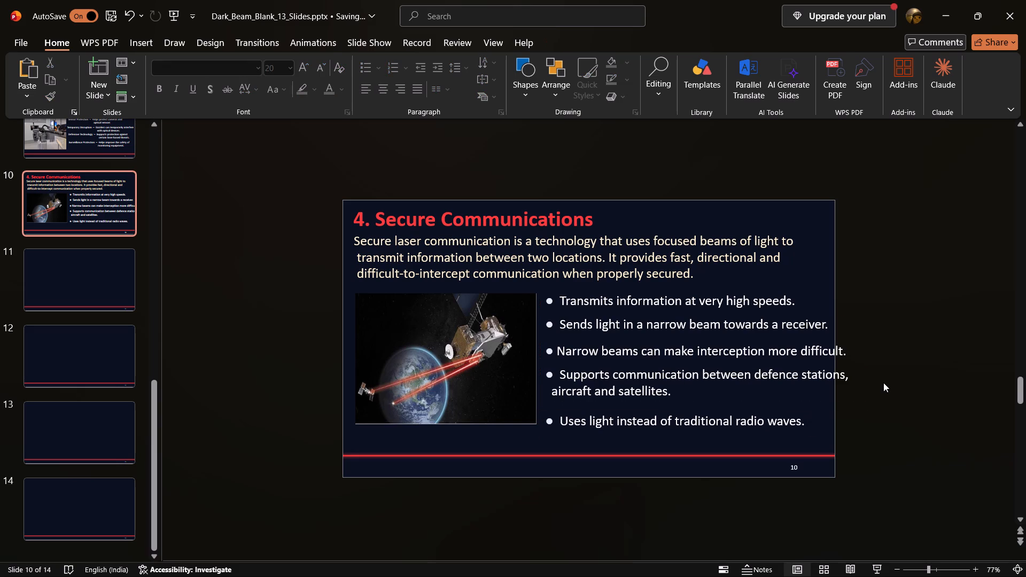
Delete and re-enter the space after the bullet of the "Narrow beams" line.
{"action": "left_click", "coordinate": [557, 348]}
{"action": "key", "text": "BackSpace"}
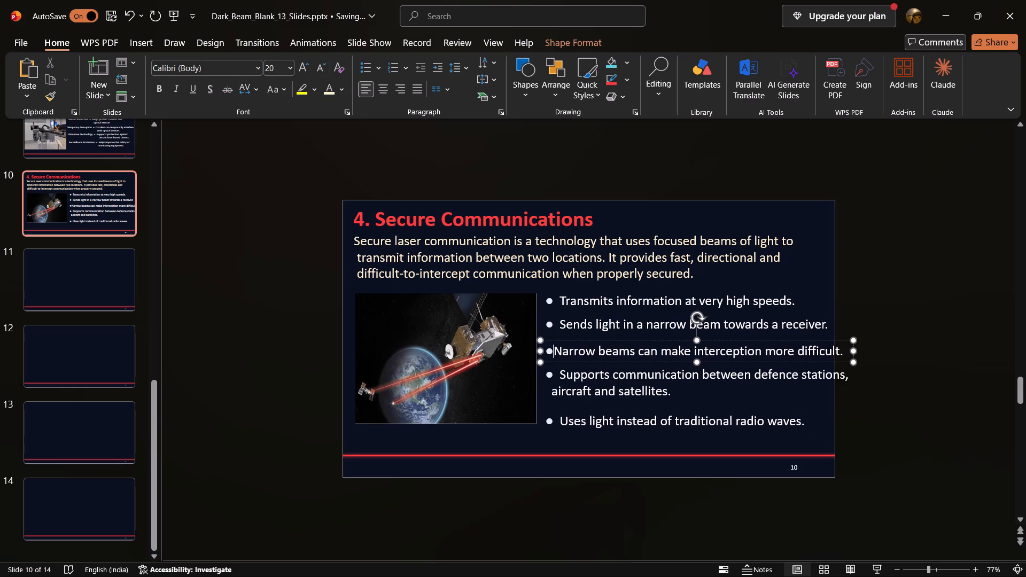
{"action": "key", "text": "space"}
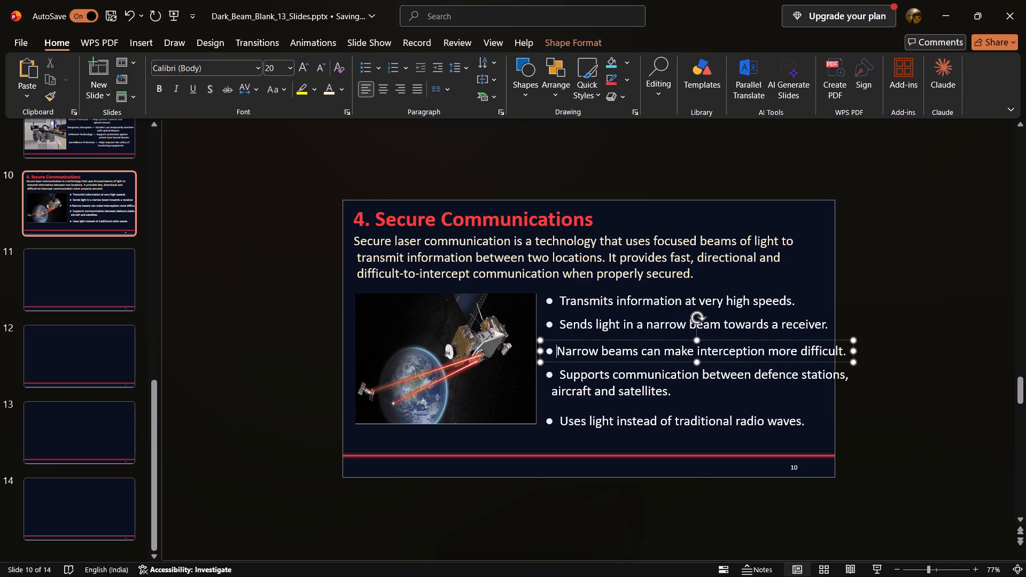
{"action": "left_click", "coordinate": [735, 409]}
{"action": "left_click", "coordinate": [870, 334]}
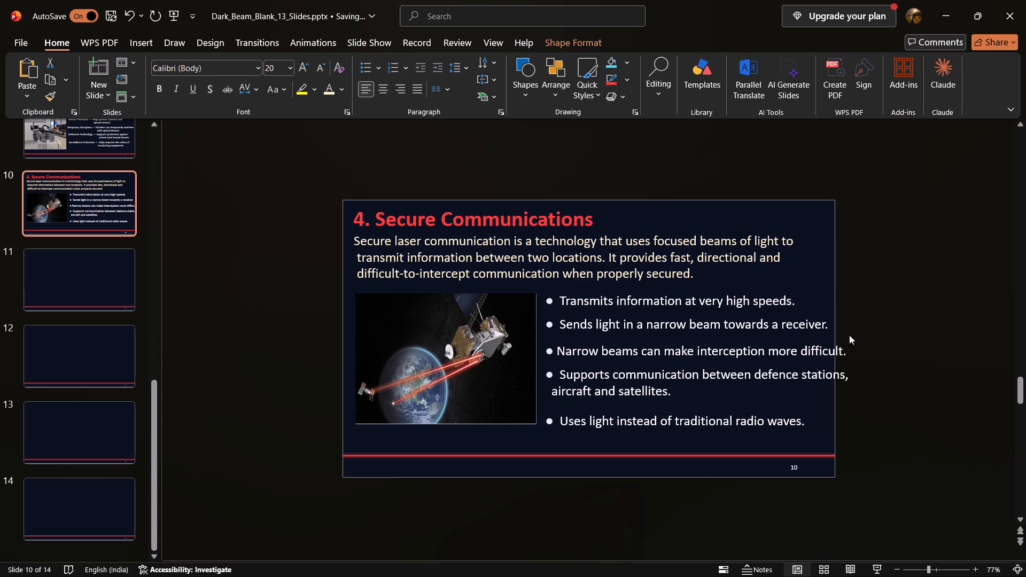
Shift the satellite picture toward the slide's left edge, make it narrower, and extend its bottom edge toward the red line.
{"action": "left_click", "coordinate": [522, 324]}
{"action": "left_click_drag", "start_coordinate": [455, 348], "coordinate": [450, 346]}
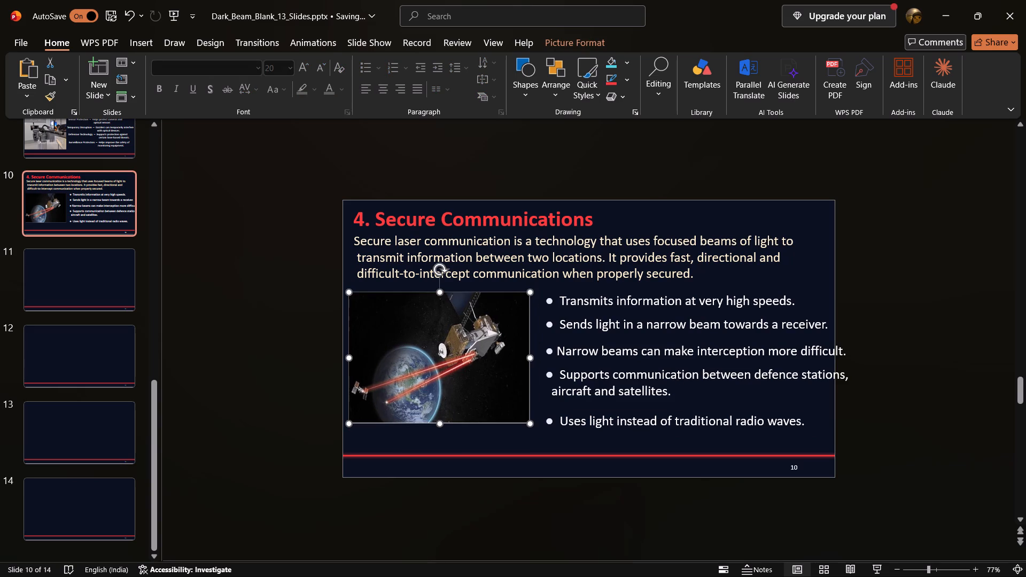
{"action": "left_click_drag", "start_coordinate": [531, 358], "coordinate": [519, 358]}
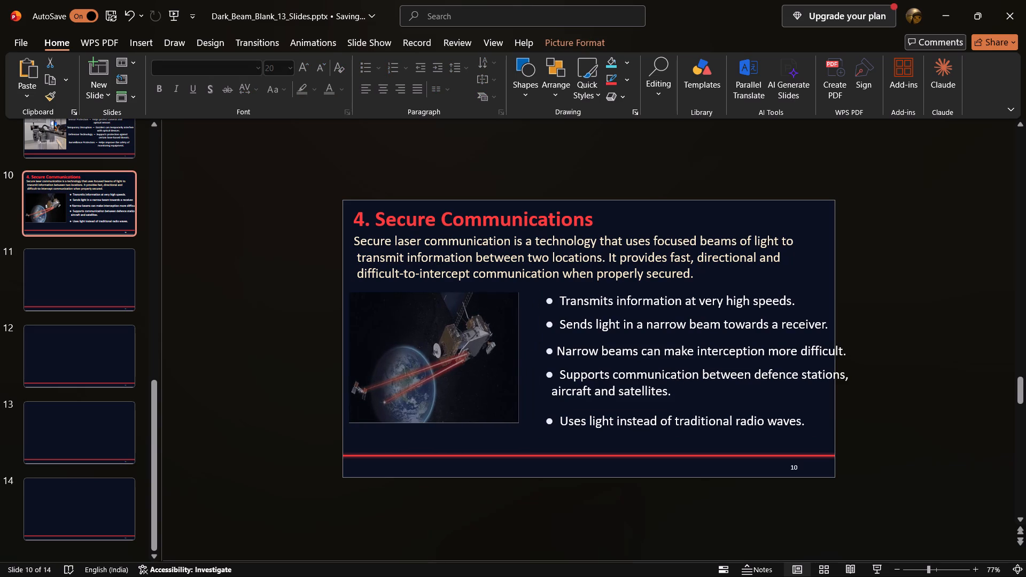
{"action": "left_click_drag", "start_coordinate": [519, 358], "coordinate": [519, 359]}
{"action": "left_click_drag", "start_coordinate": [433, 425], "coordinate": [432, 434]}
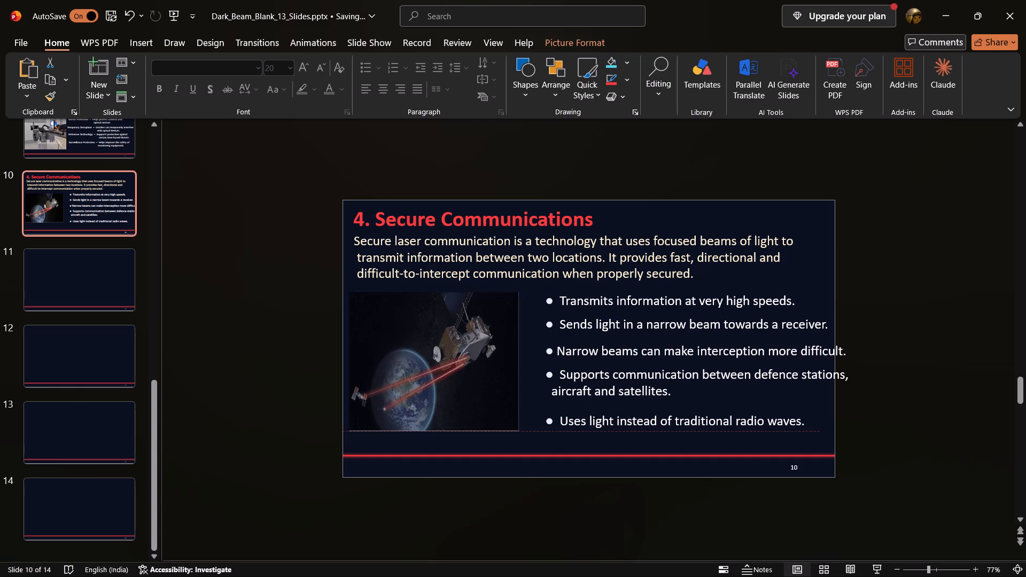
{"action": "left_click_drag", "start_coordinate": [432, 434], "coordinate": [432, 440]}
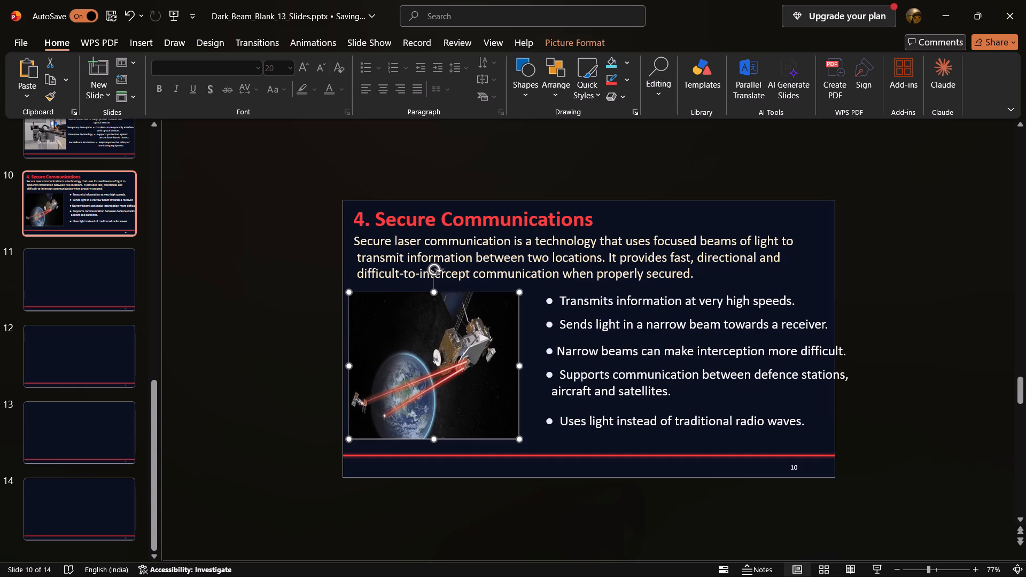
Move the "Transmits information" and "Sends light" lines further toward the narrowed picture.
{"action": "left_click", "coordinate": [591, 309]}
{"action": "left_click_drag", "start_coordinate": [591, 309], "coordinate": [576, 309]}
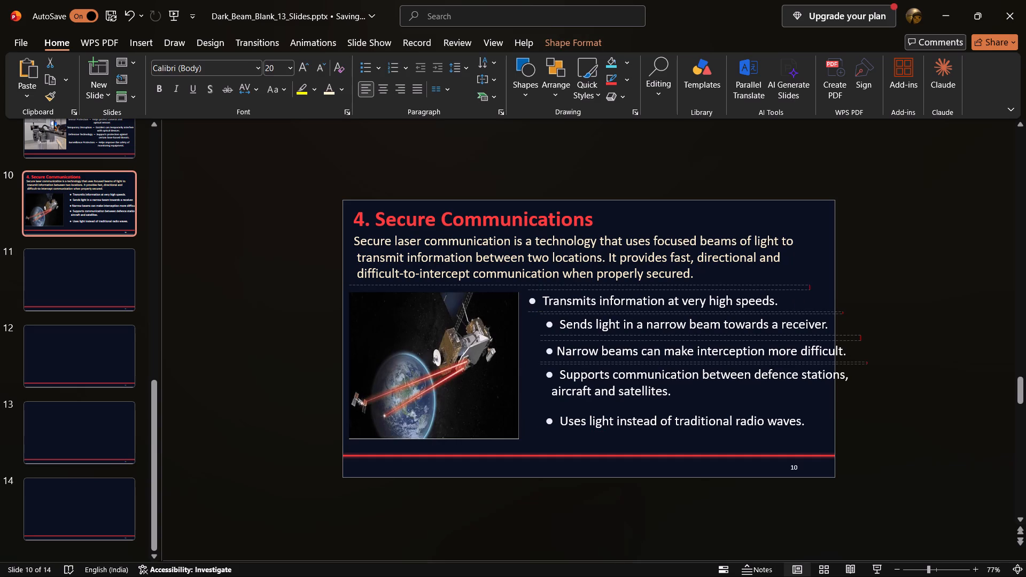
{"action": "left_click_drag", "start_coordinate": [576, 309], "coordinate": [578, 310]}
{"action": "left_click_drag", "start_coordinate": [584, 331], "coordinate": [596, 314]}
{"action": "left_click", "coordinate": [596, 314]}
{"action": "left_click_drag", "start_coordinate": [596, 314], "coordinate": [576, 314]}
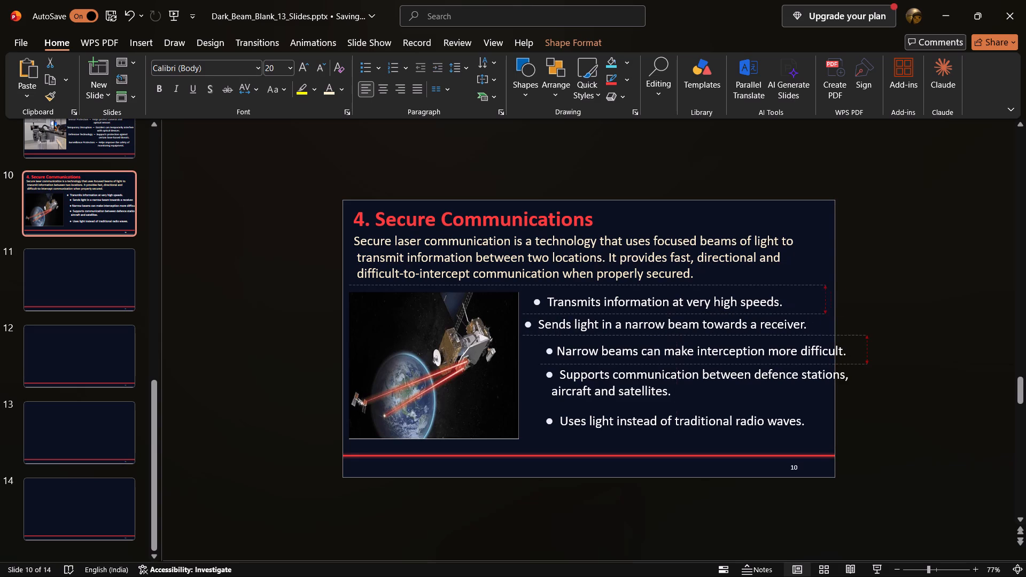
{"action": "left_click_drag", "start_coordinate": [576, 314], "coordinate": [580, 316]}
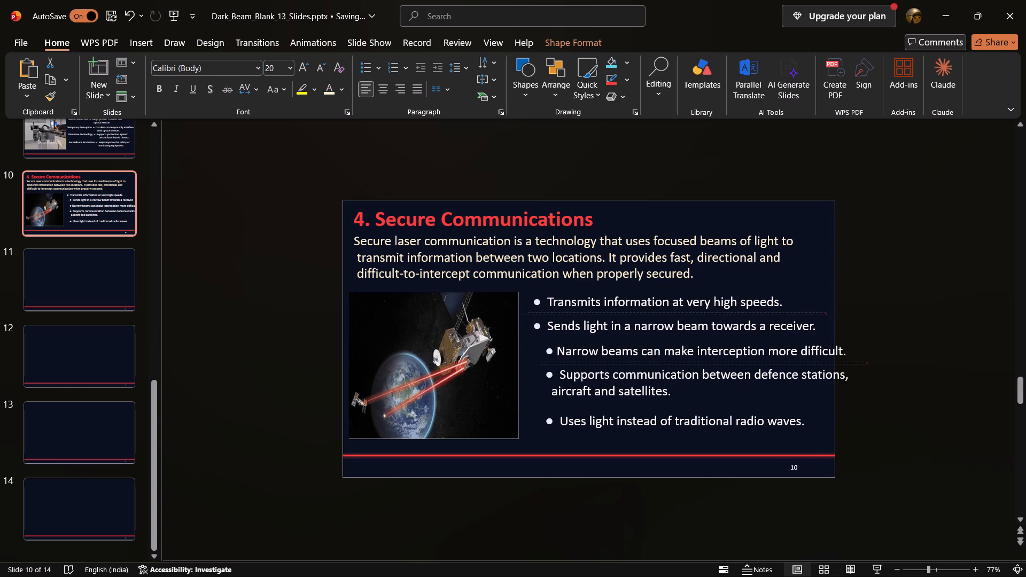
{"action": "left_click_drag", "start_coordinate": [580, 316], "coordinate": [580, 316]}
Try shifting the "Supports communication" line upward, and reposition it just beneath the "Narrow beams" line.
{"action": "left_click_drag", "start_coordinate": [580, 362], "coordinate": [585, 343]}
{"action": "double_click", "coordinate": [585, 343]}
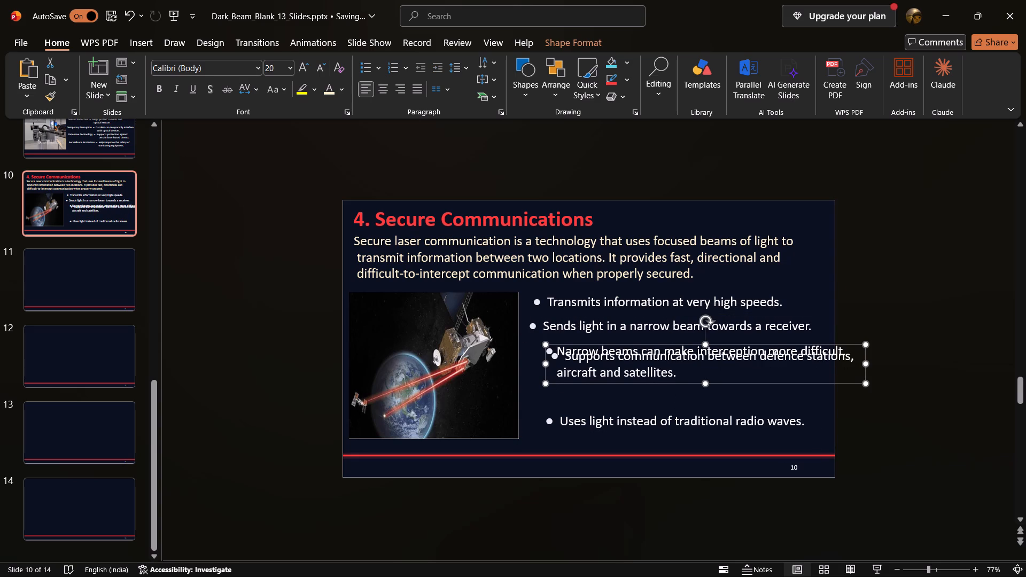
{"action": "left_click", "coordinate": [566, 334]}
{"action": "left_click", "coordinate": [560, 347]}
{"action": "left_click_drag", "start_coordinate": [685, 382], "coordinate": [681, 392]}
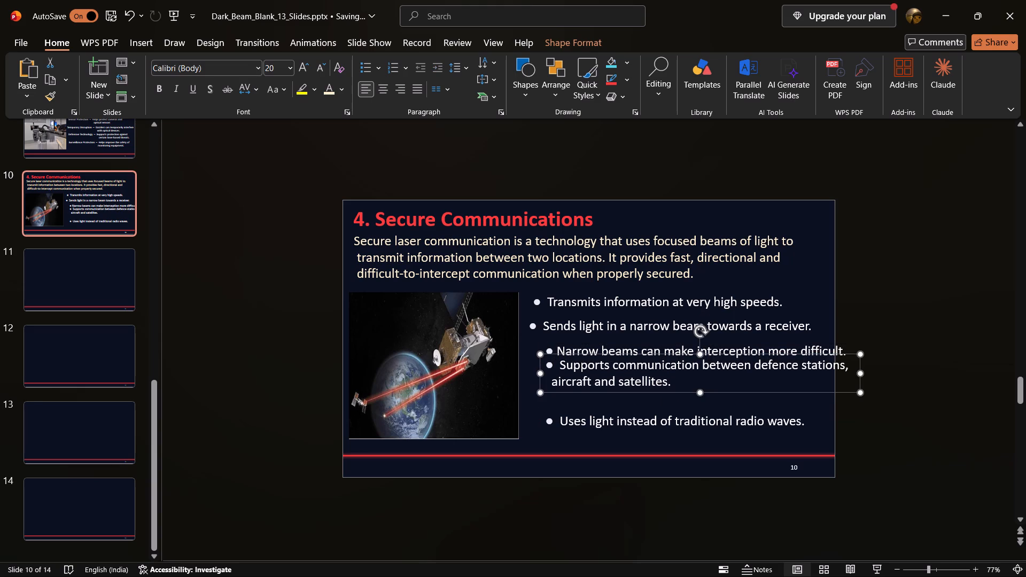
Move the "Narrow beams" and "Supports communication" lines toward the picture, aligning their bullets under the "Sends light" bullet.
{"action": "left_click", "coordinate": [635, 338]}
{"action": "left_click_drag", "start_coordinate": [635, 338], "coordinate": [618, 333]}
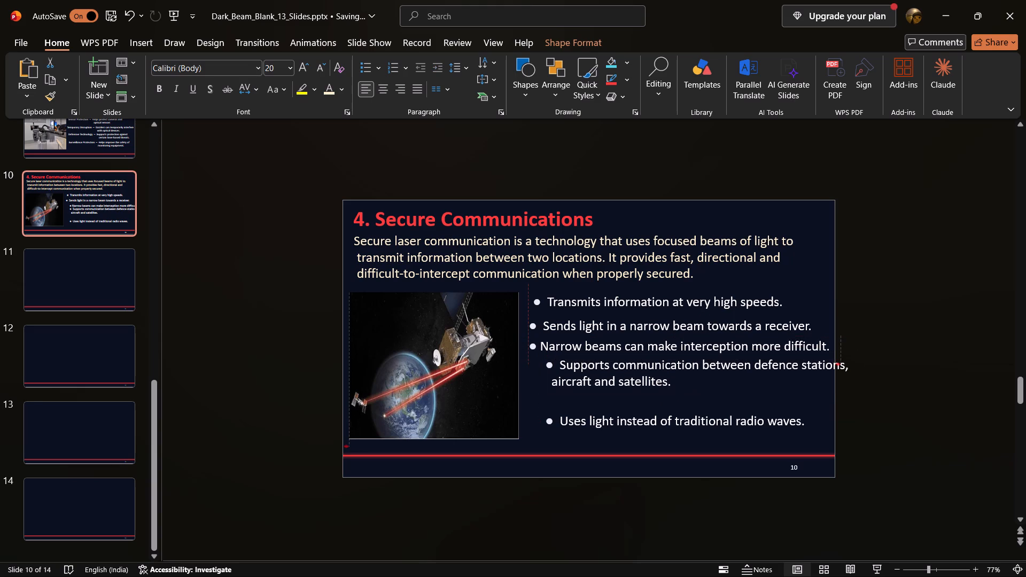
{"action": "left_click_drag", "start_coordinate": [618, 333], "coordinate": [618, 333]}
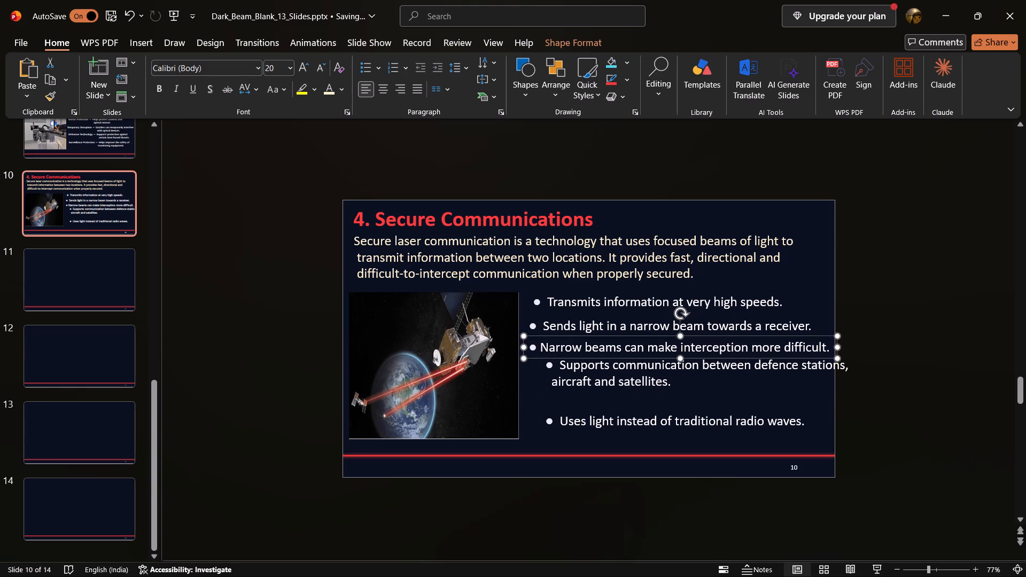
{"action": "left_click", "coordinate": [619, 396]}
{"action": "left_click_drag", "start_coordinate": [677, 392], "coordinate": [660, 395]}
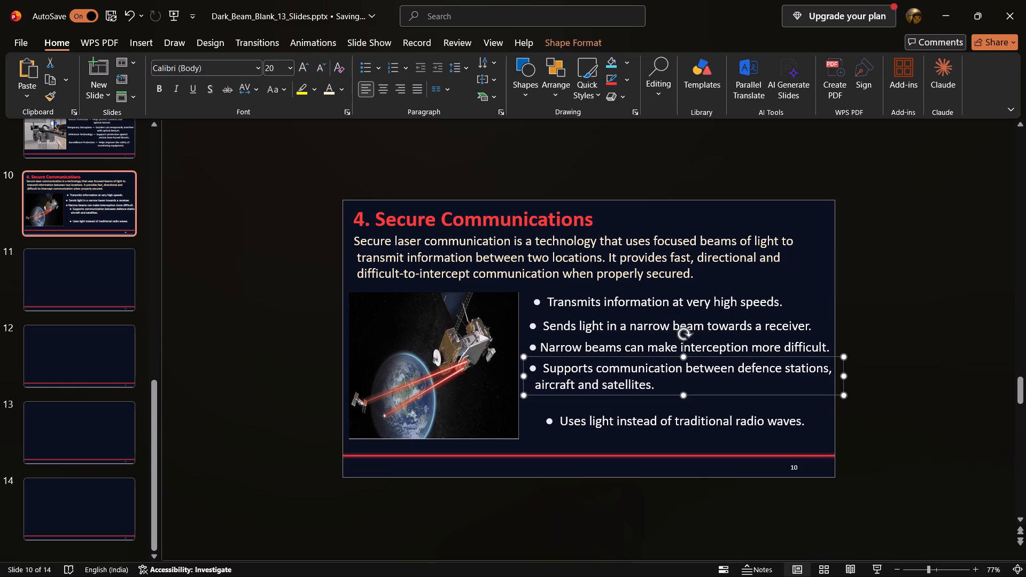
Move the "Uses light" and "Transmits information" lines toward the picture, aligning their bullets with the other lines' bullets.
{"action": "left_click", "coordinate": [664, 439]}
{"action": "left_click", "coordinate": [664, 423]}
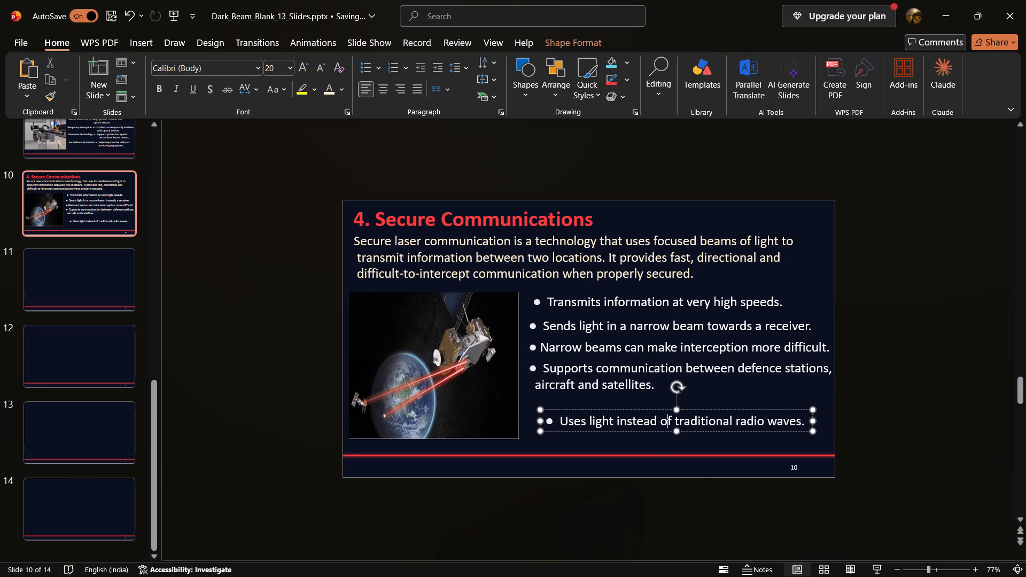
{"action": "left_click_drag", "start_coordinate": [666, 411], "coordinate": [650, 401]}
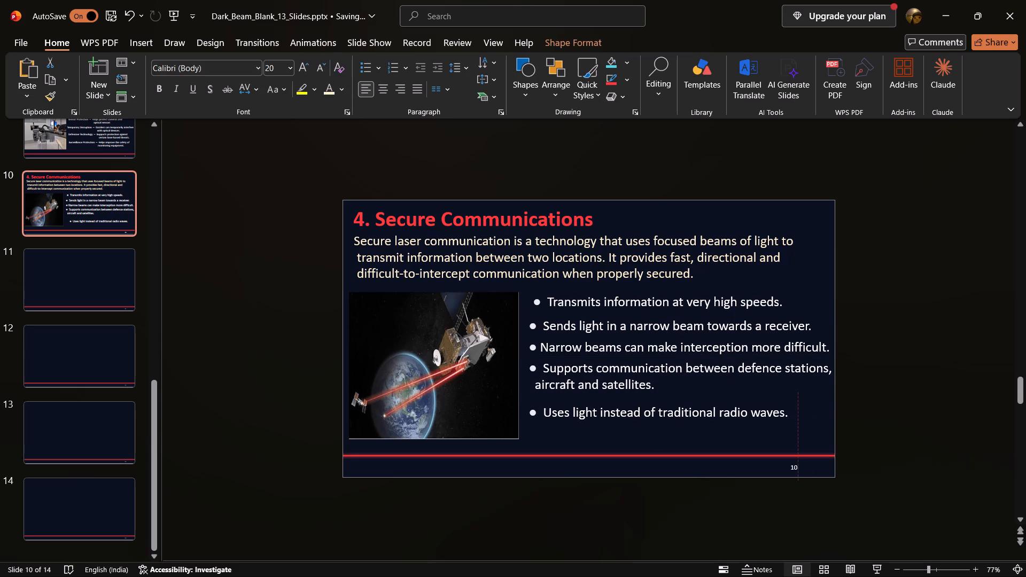
{"action": "left_click_drag", "start_coordinate": [650, 401], "coordinate": [650, 402]}
{"action": "left_click", "coordinate": [588, 302]}
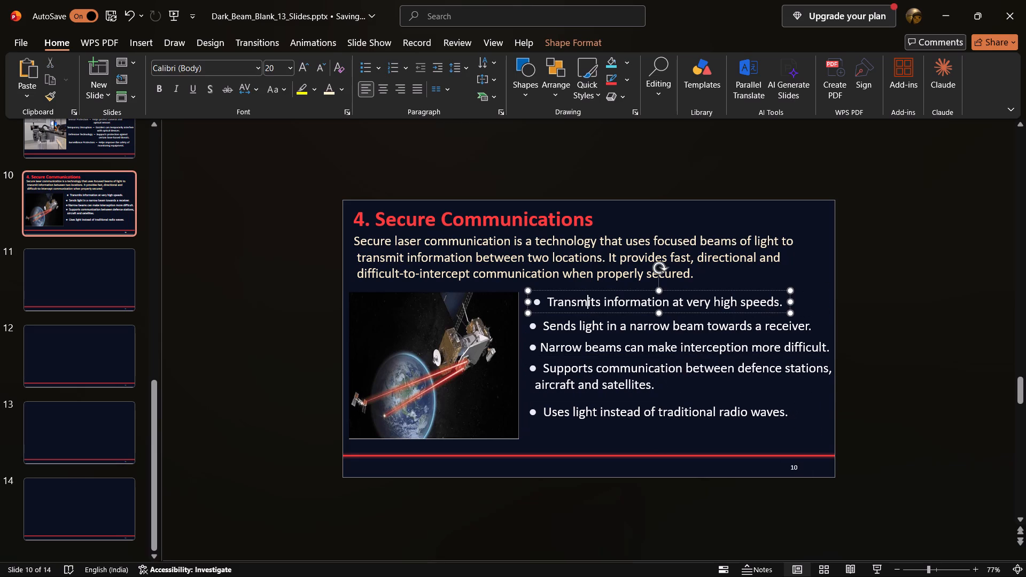
{"action": "left_click_drag", "start_coordinate": [587, 289], "coordinate": [582, 291]}
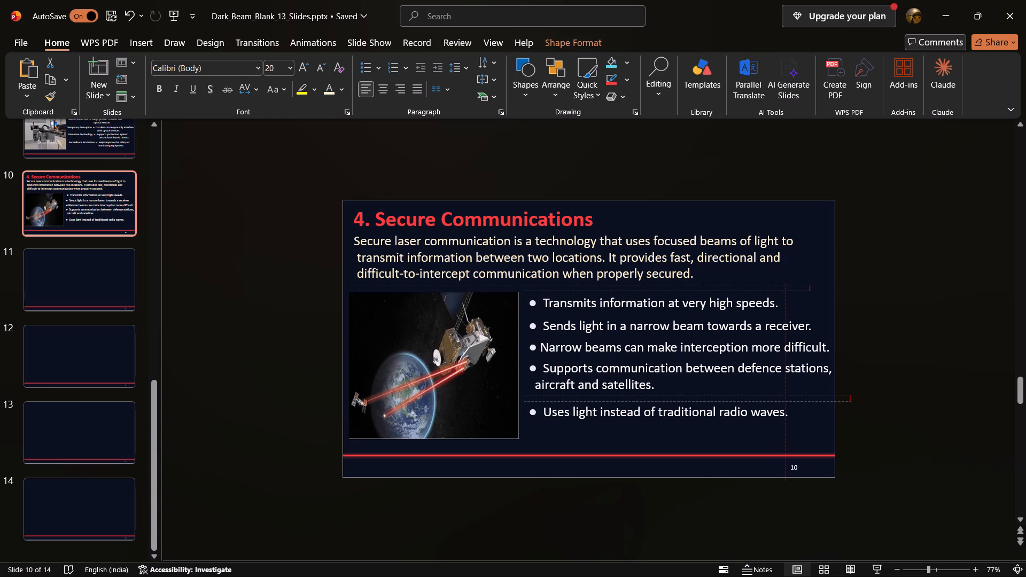
{"action": "left_click_drag", "start_coordinate": [582, 291], "coordinate": [582, 291]}
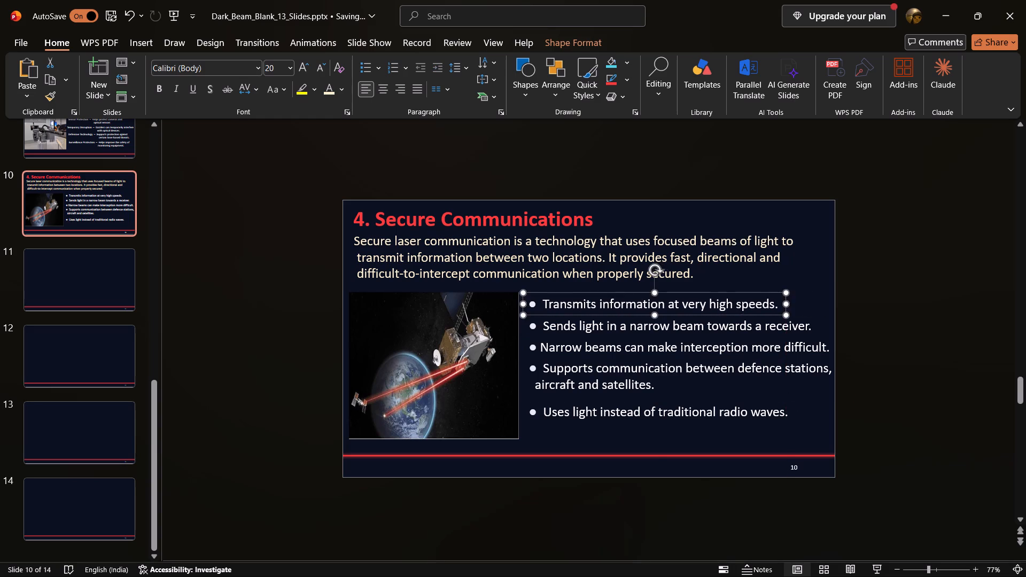
{"action": "left_click", "coordinate": [649, 459]}
Space the five bulleted lines more evenly beside the picture by lowering each one, working from "Uses light" up to "Transmits information".
{"action": "left_click", "coordinate": [620, 412]}
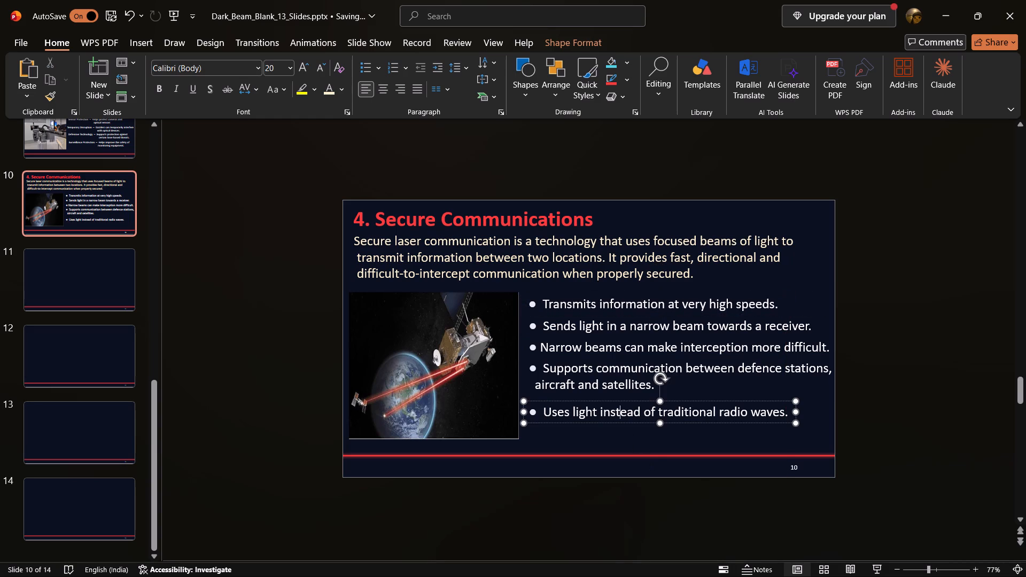
{"action": "left_click_drag", "start_coordinate": [626, 402], "coordinate": [627, 413]}
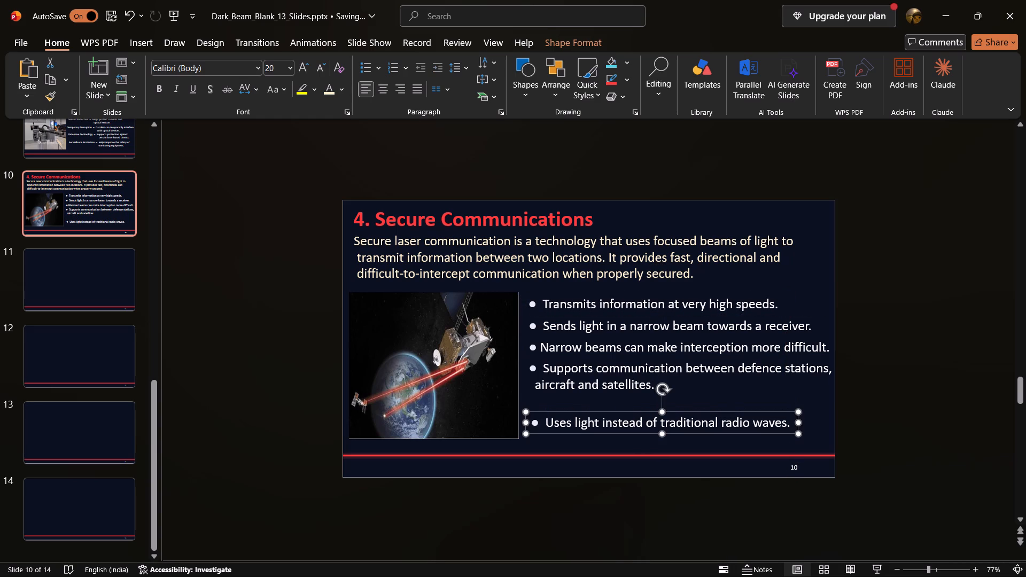
{"action": "left_click", "coordinate": [612, 385]}
{"action": "left_click_drag", "start_coordinate": [608, 357], "coordinate": [607, 370]}
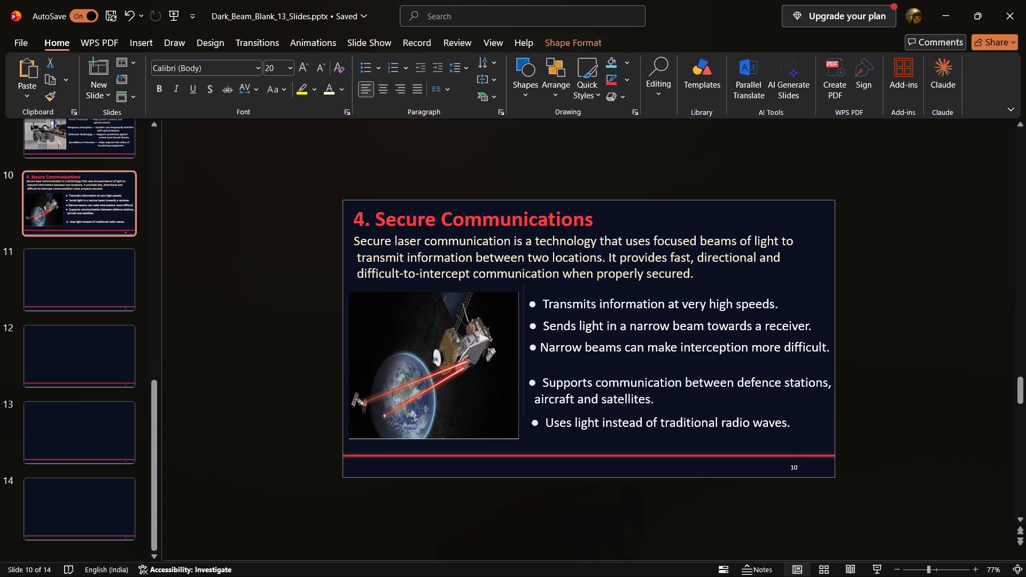
{"action": "left_click_drag", "start_coordinate": [607, 370], "coordinate": [607, 372]}
{"action": "left_click", "coordinate": [591, 352]}
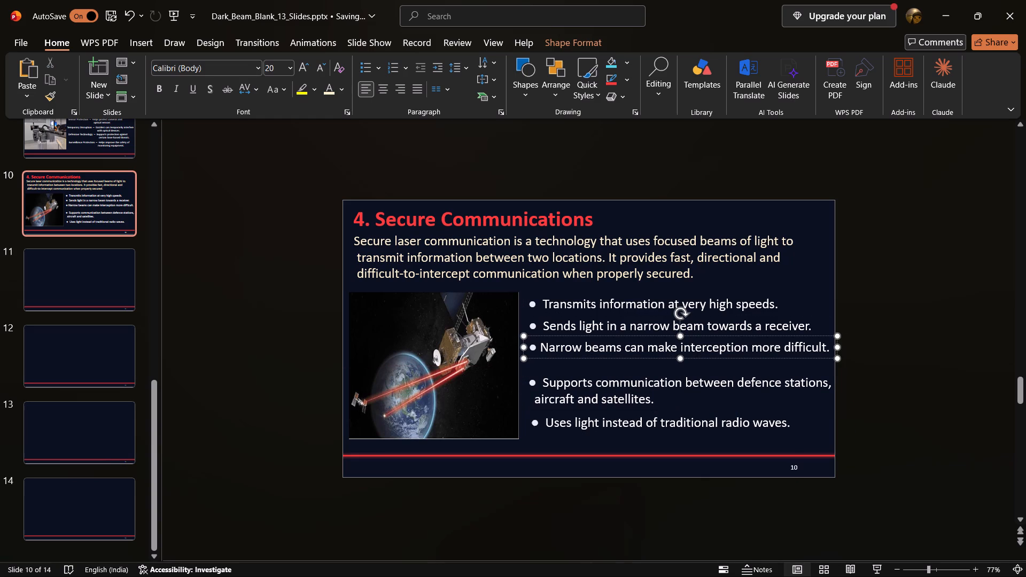
{"action": "left_click_drag", "start_coordinate": [597, 337], "coordinate": [597, 345]}
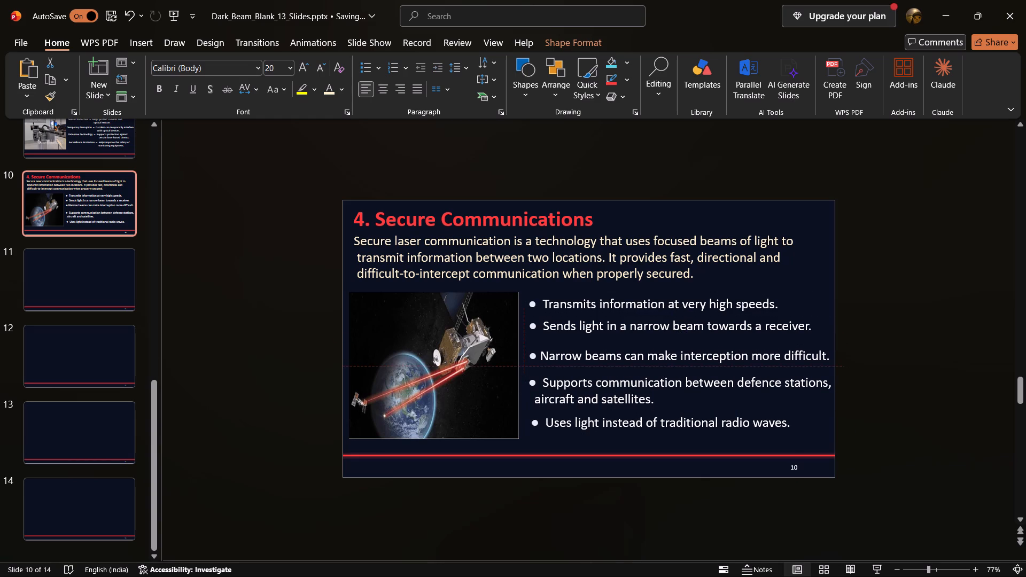
{"action": "left_click_drag", "start_coordinate": [597, 345], "coordinate": [597, 347]}
{"action": "left_click", "coordinate": [584, 325]}
{"action": "left_click_drag", "start_coordinate": [584, 315], "coordinate": [584, 323]}
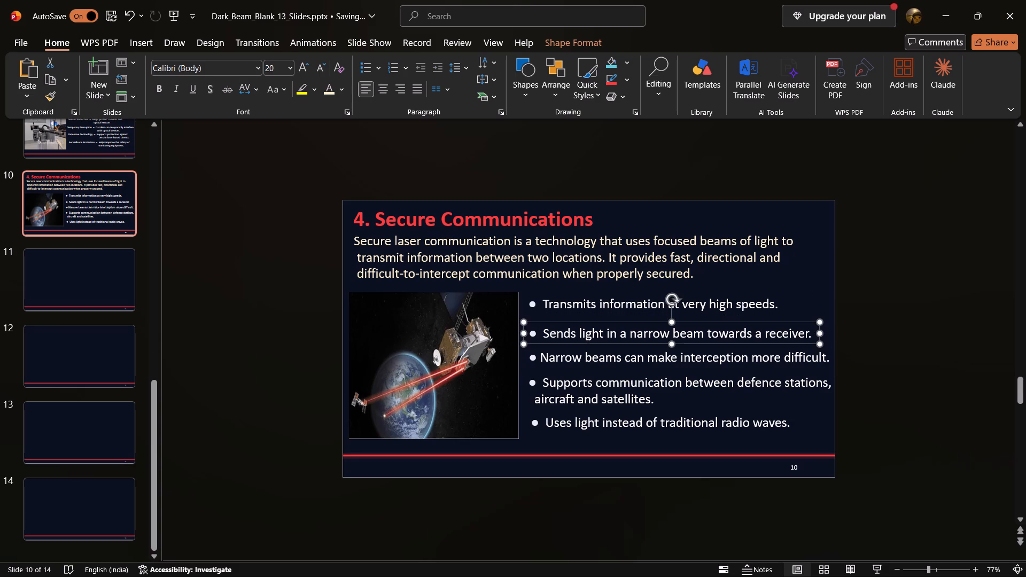
{"action": "left_click", "coordinate": [580, 307]}
{"action": "left_click", "coordinate": [580, 291]}
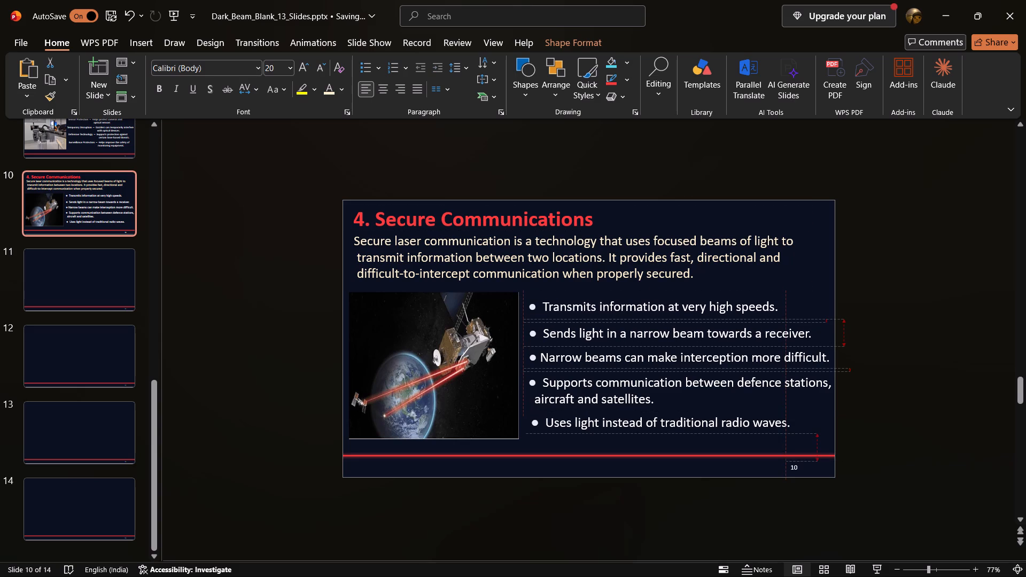
{"action": "left_click", "coordinate": [881, 328]}
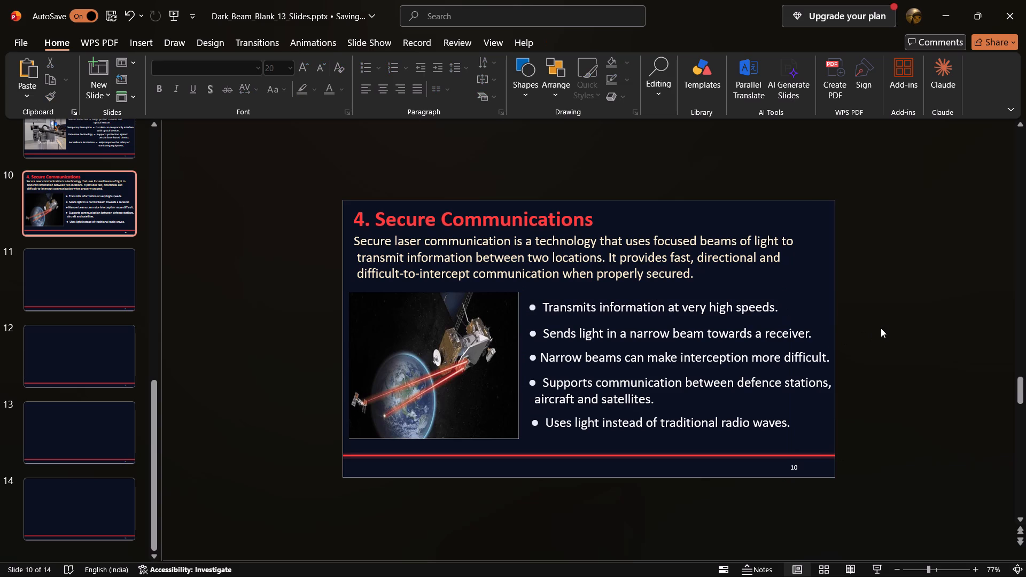
Nudge the "Uses light" line toward the picture so its bullet lines up with the bullets above.
{"action": "left_click", "coordinate": [553, 423]}
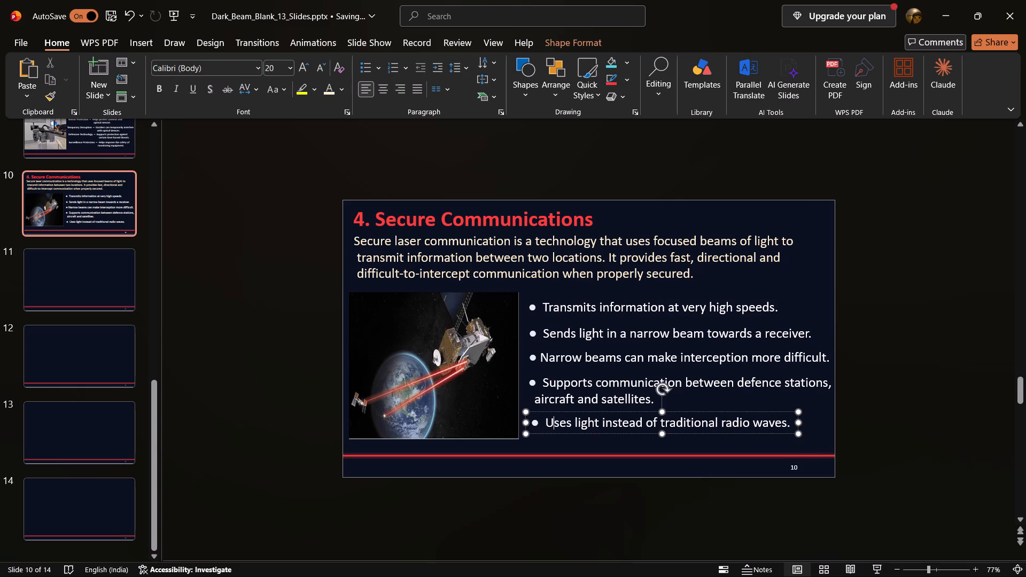
{"action": "left_click", "coordinate": [553, 411]}
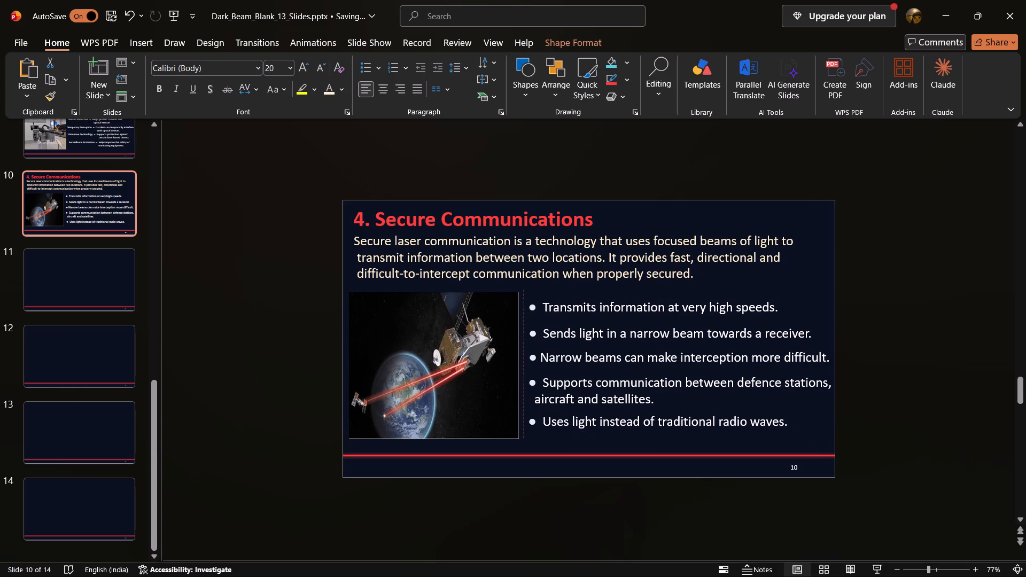
{"action": "left_click", "coordinate": [564, 478]}
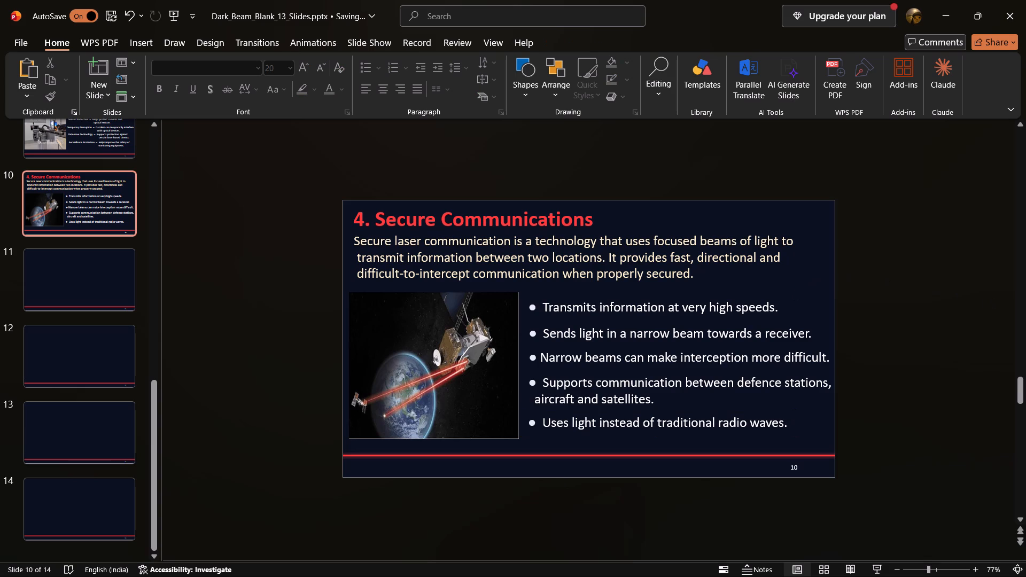
{"action": "left_click", "coordinate": [108, 289]}
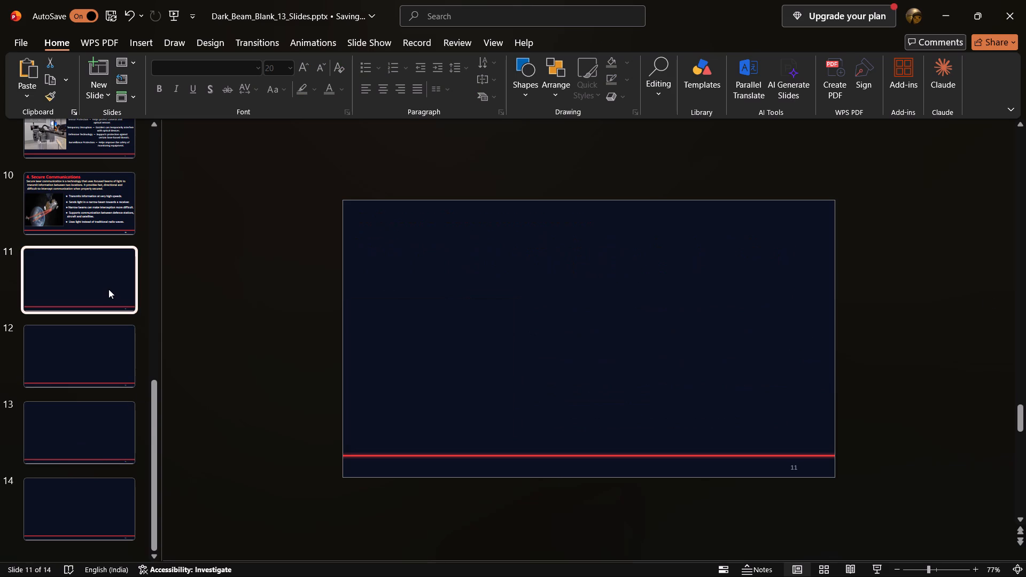
{"action": "triple_click", "coordinate": [394, 221]}
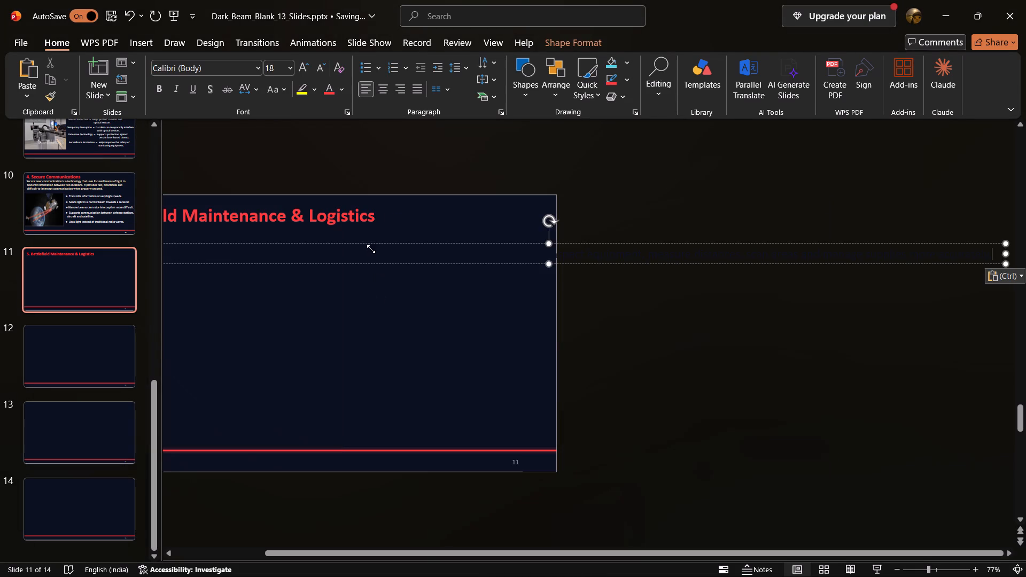
Format the whole pasted definition on slide 11 in the pale gold theme colour at font size 20.
{"action": "key", "text": "ctrl+a"}
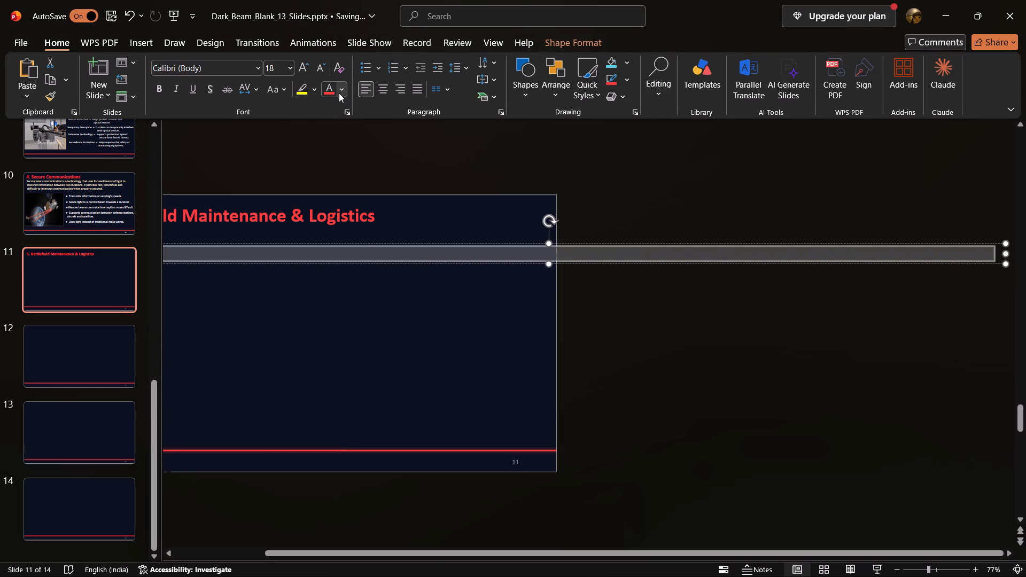
{"action": "left_click", "coordinate": [339, 92]}
{"action": "left_click", "coordinate": [438, 185]}
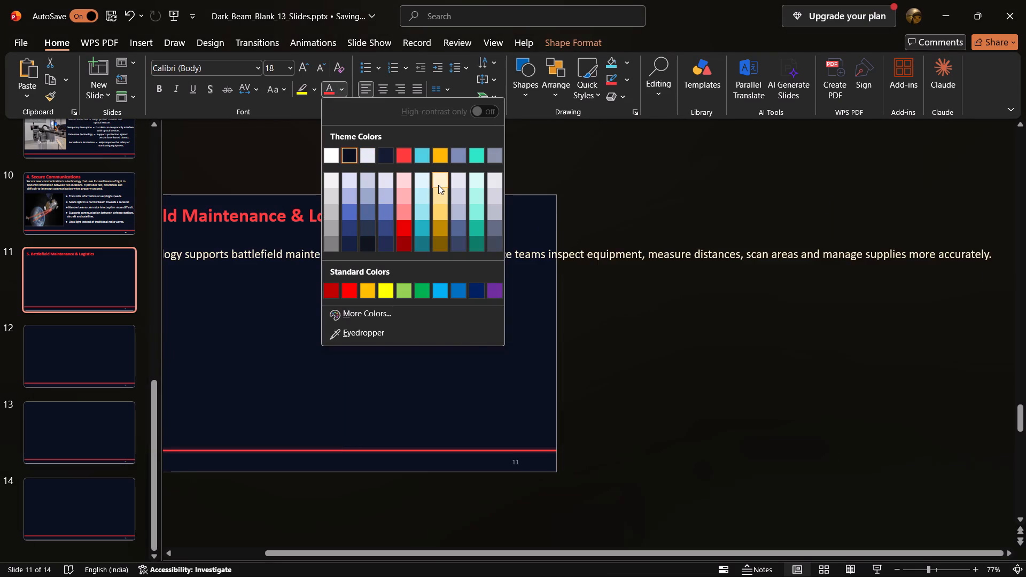
{"action": "left_click", "coordinate": [291, 62]}
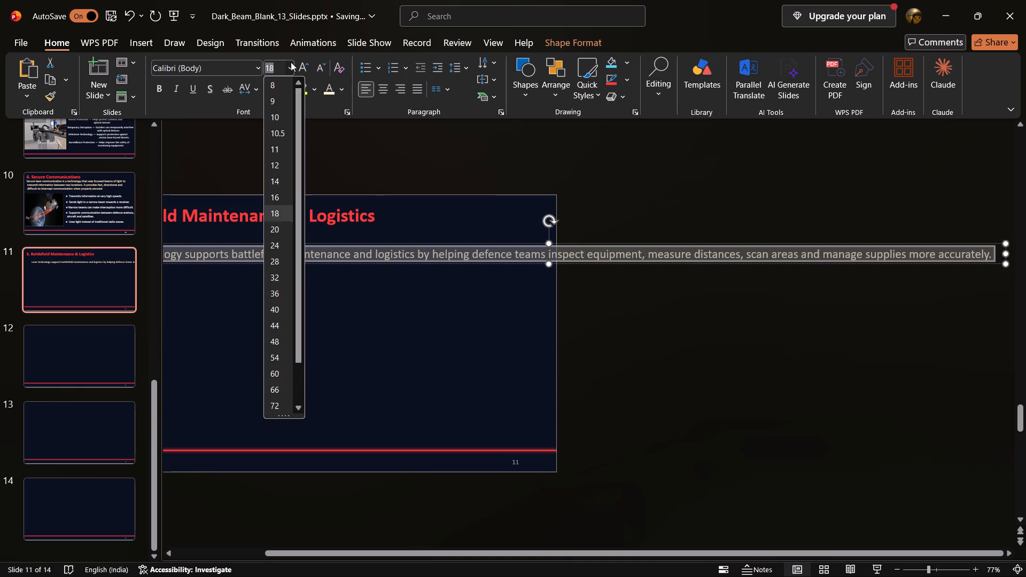
{"action": "left_click", "coordinate": [281, 225]}
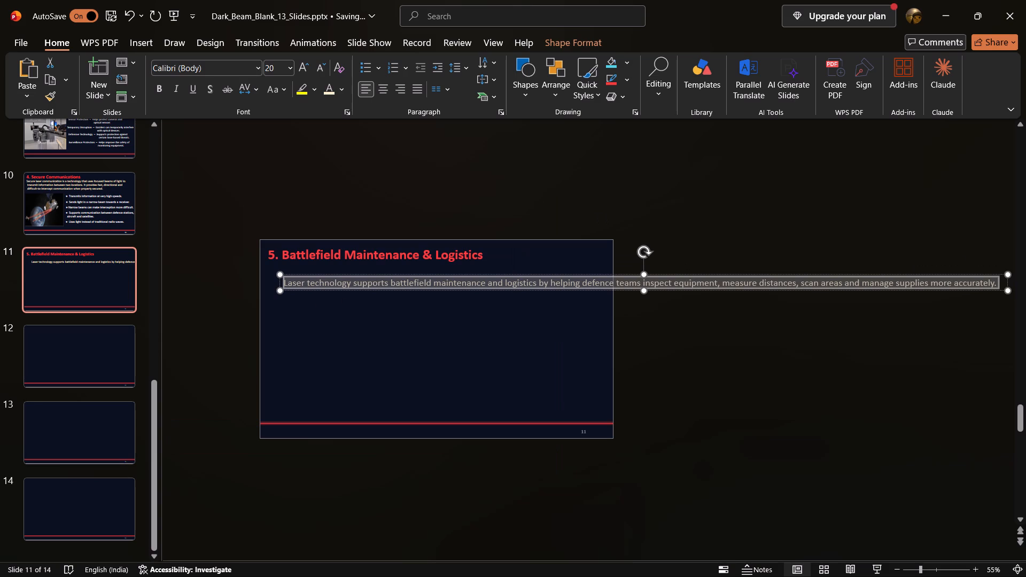
Move the definition text box directly beneath the slide 11 heading, with its text aligned to the heading's left edge.
{"action": "left_click", "coordinate": [384, 279]}
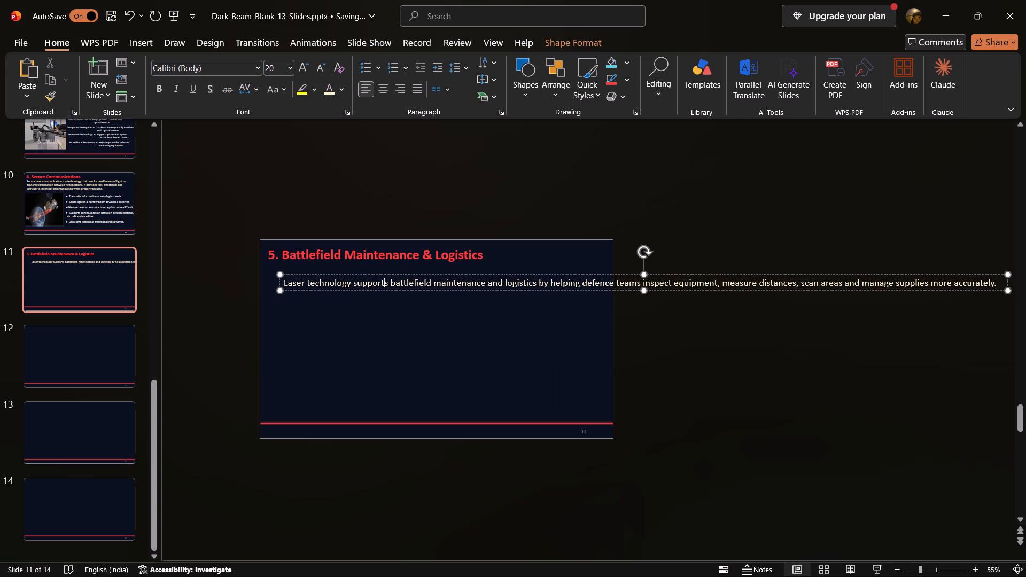
{"action": "left_click_drag", "start_coordinate": [383, 275], "coordinate": [367, 264]}
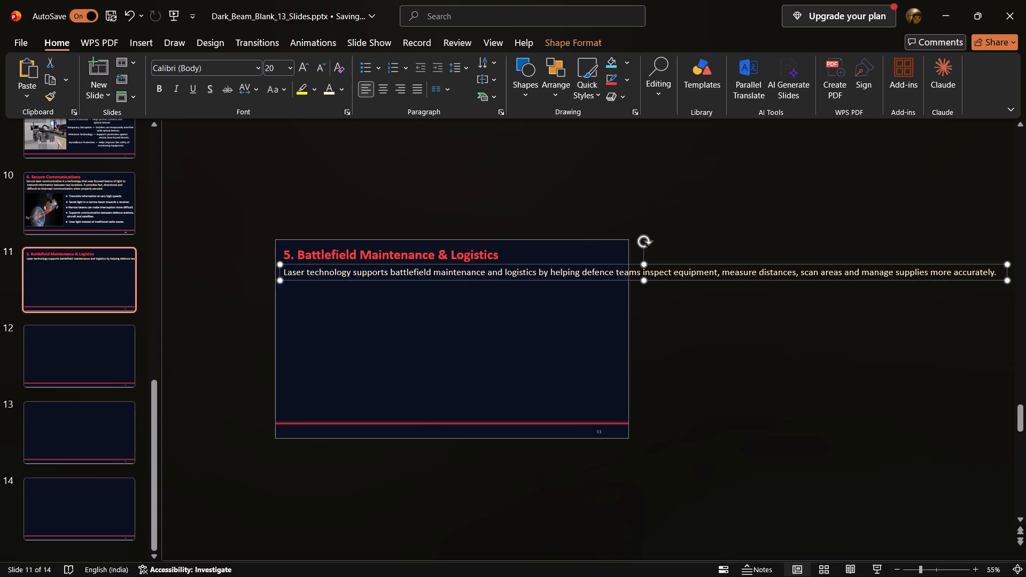
Break the definition into three lines, starting new lines at "teams inspect" and "more accurately", so it fits the slide width.
{"action": "left_click", "coordinate": [616, 271]}
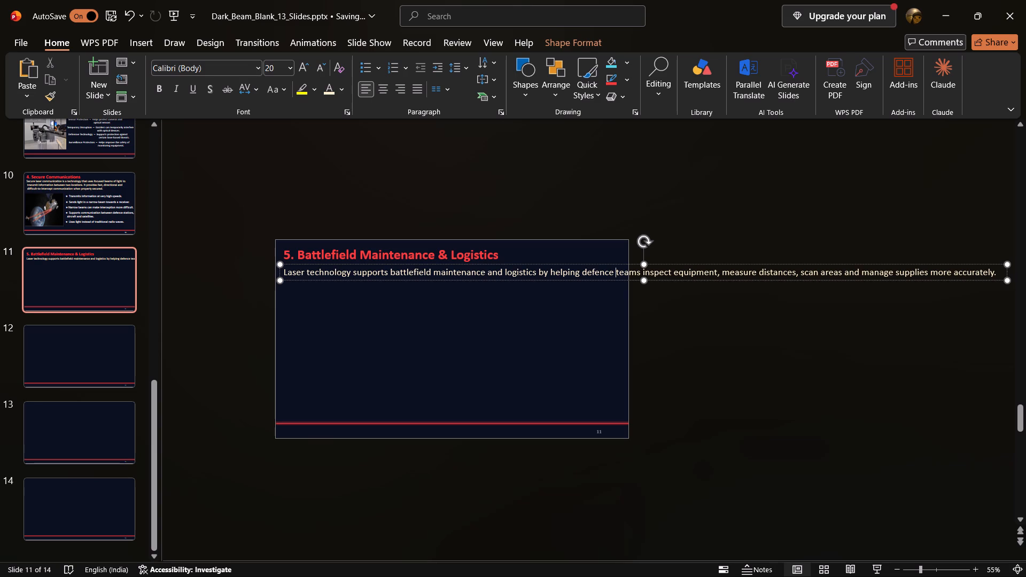
{"action": "key", "text": "Return"}
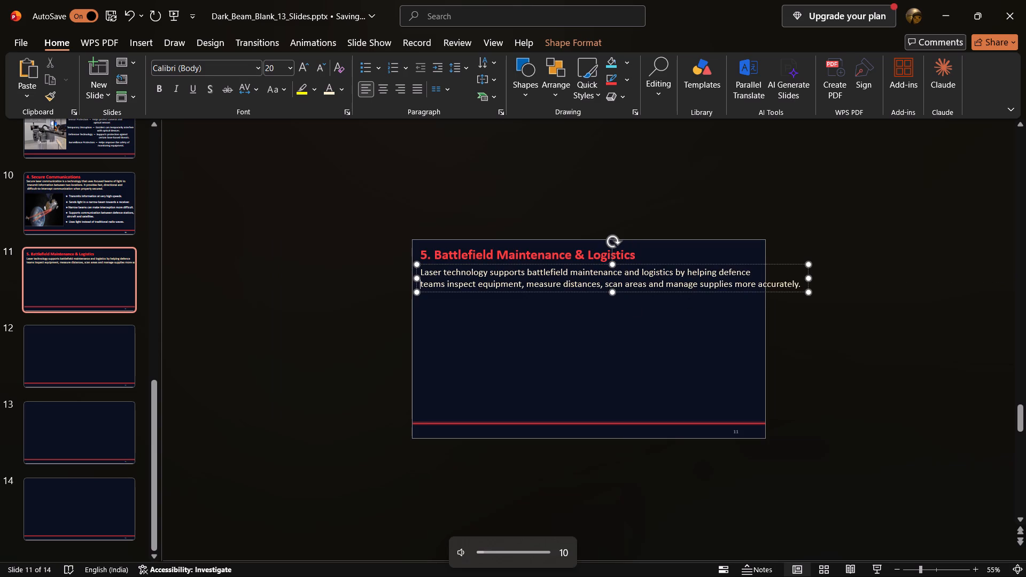
{"action": "left_click", "coordinate": [734, 286]}
{"action": "key", "text": "Return"}
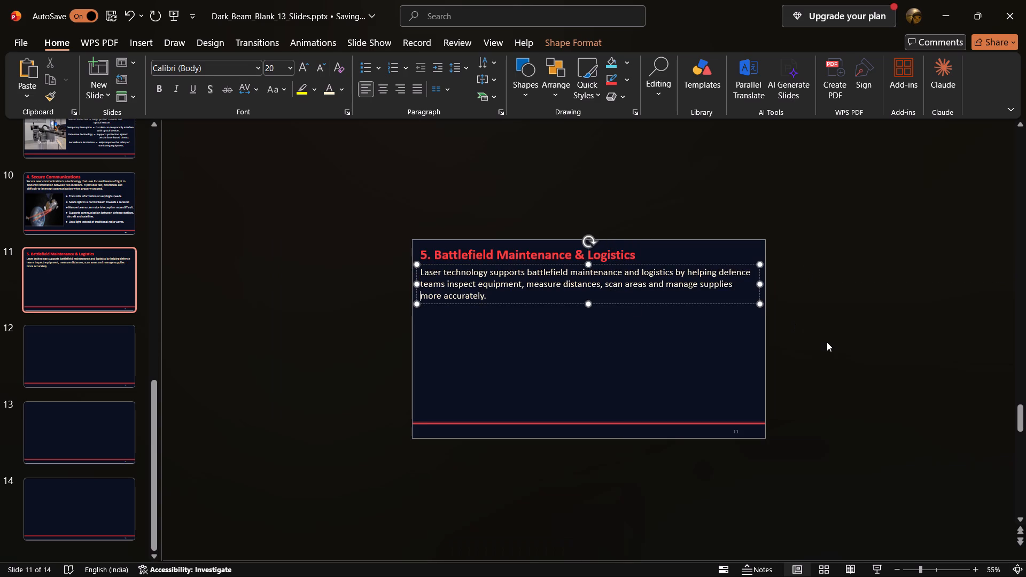
{"action": "left_click", "coordinate": [827, 342]}
{"action": "left_click", "coordinate": [615, 299]}
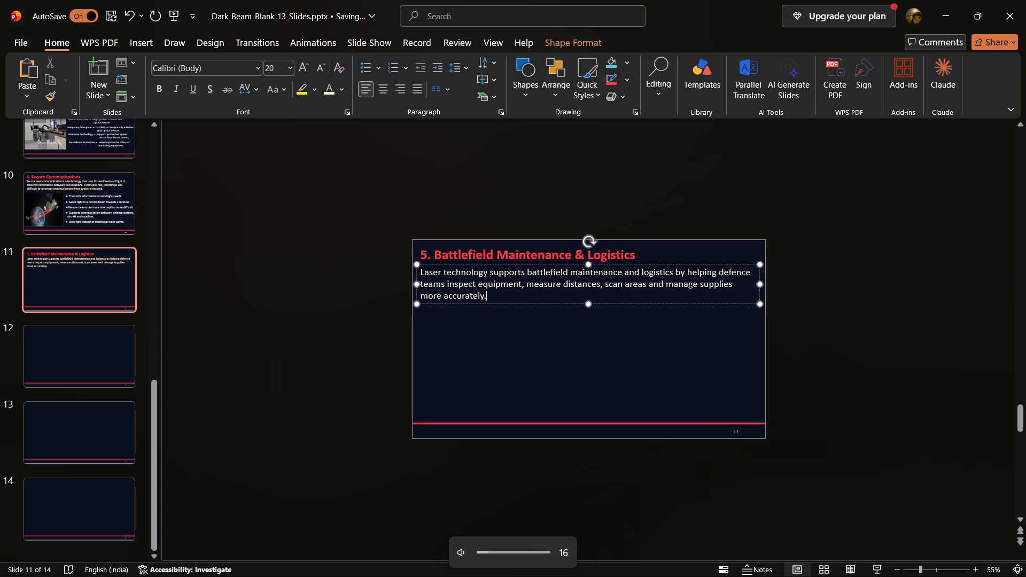
{"action": "left_click", "coordinate": [638, 264]}
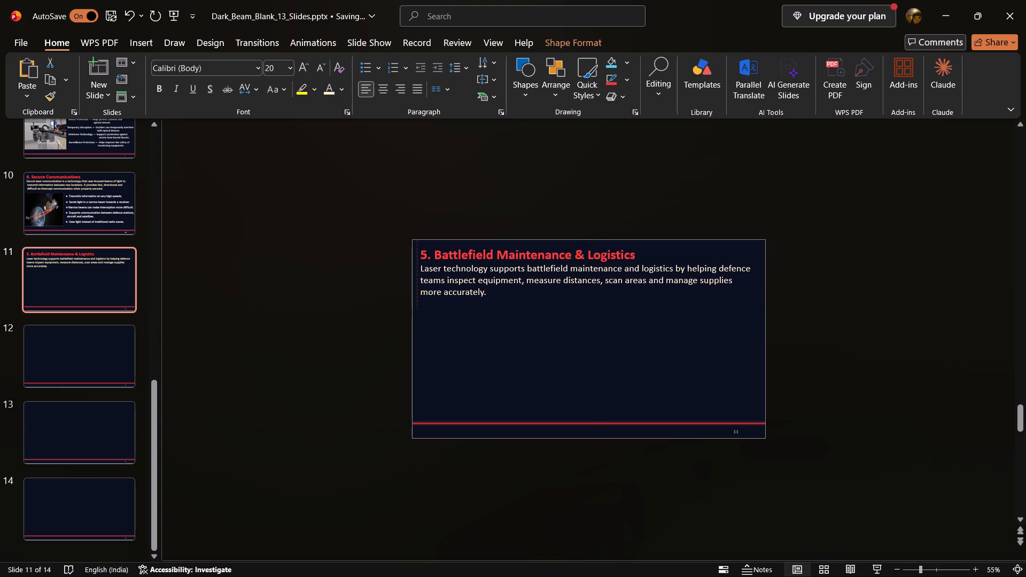
{"action": "left_click", "coordinate": [880, 189]}
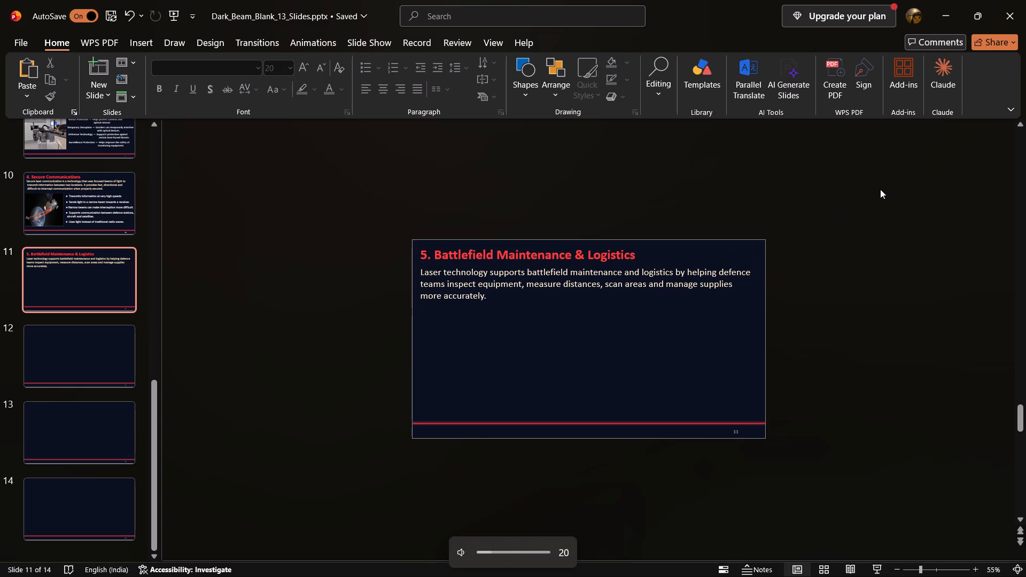
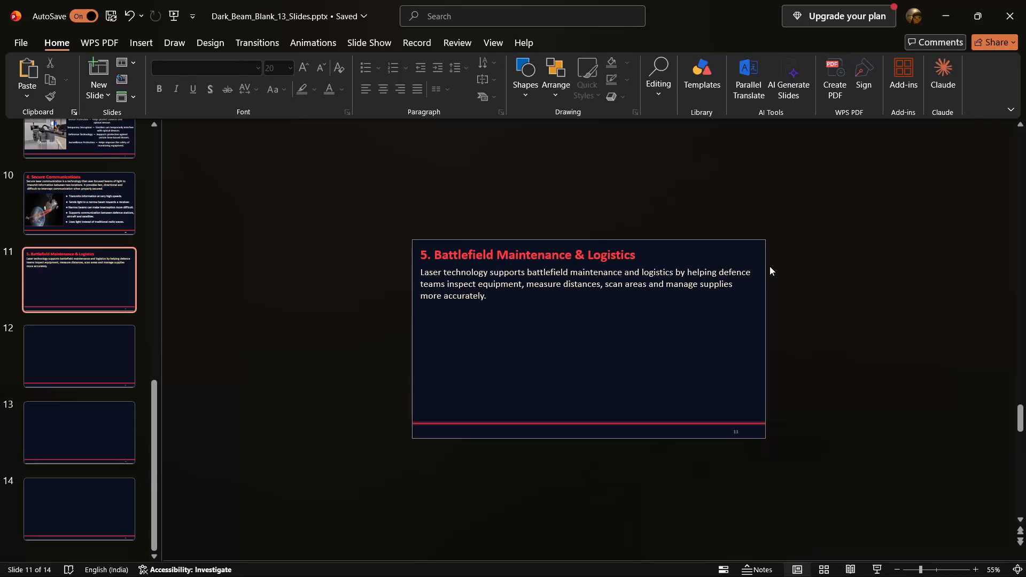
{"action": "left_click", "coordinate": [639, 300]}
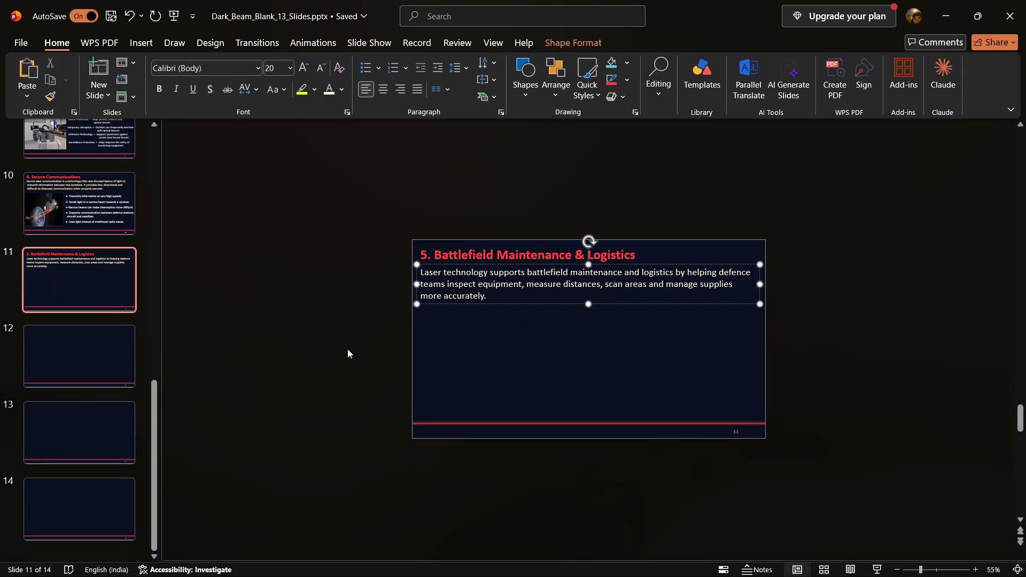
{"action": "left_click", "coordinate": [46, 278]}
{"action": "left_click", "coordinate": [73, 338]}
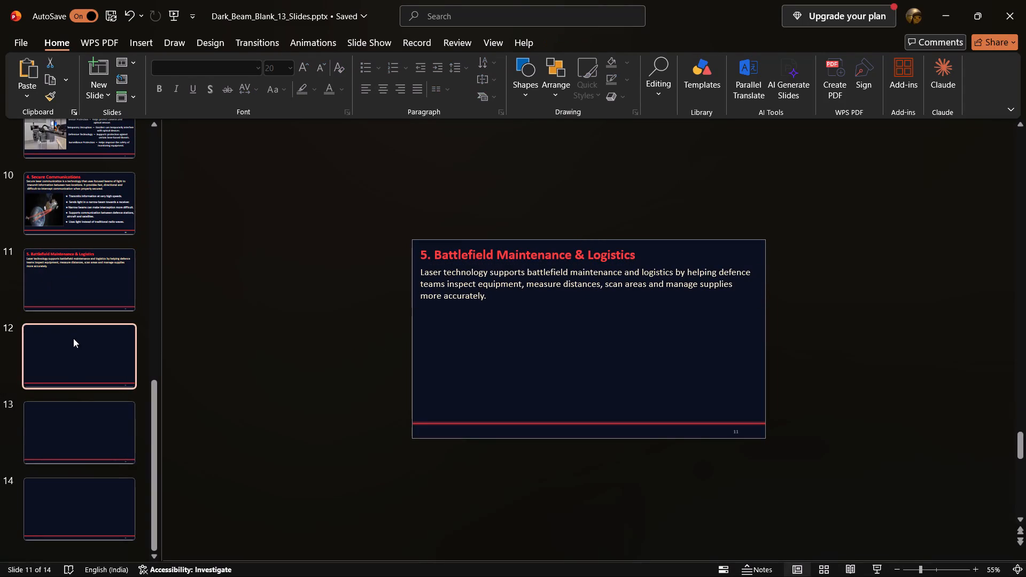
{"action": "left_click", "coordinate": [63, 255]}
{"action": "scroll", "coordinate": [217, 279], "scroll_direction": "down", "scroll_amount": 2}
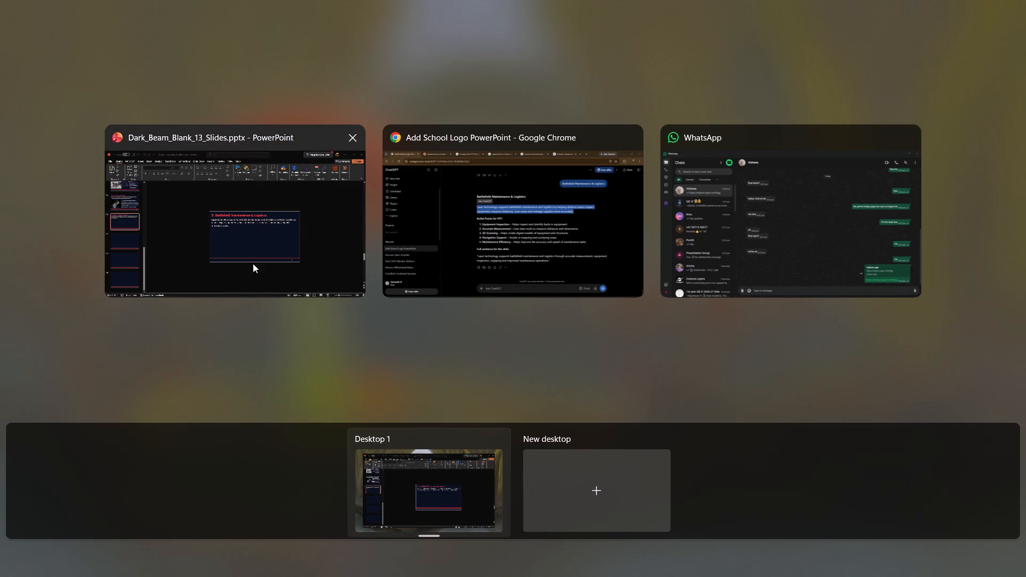
Switch to Chrome and clear the "secure communication laser" query in the Google Images search.
{"action": "left_click", "coordinate": [400, 264]}
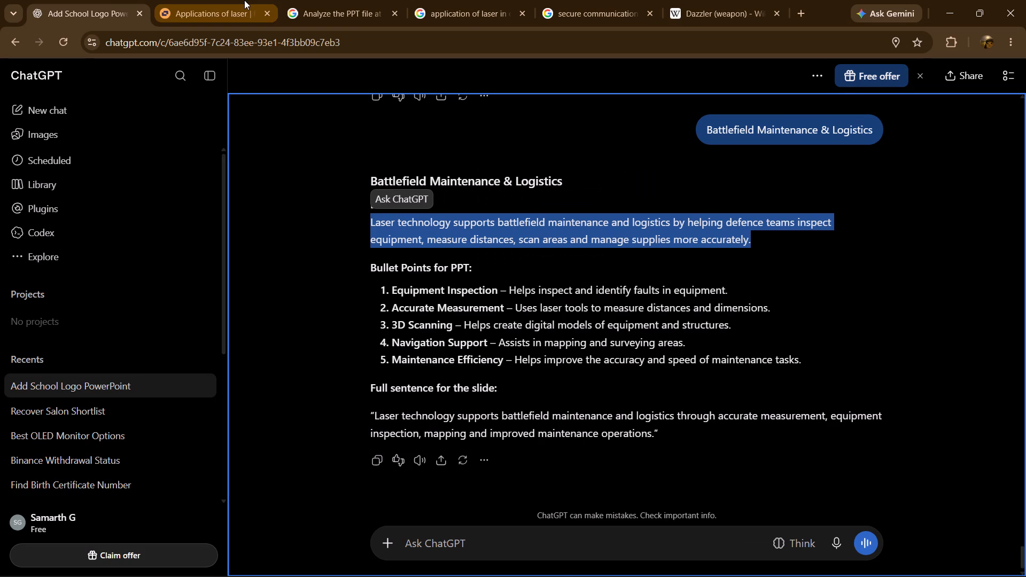
{"action": "left_click", "coordinate": [565, 0]}
{"action": "right_click", "coordinate": [706, 0]}
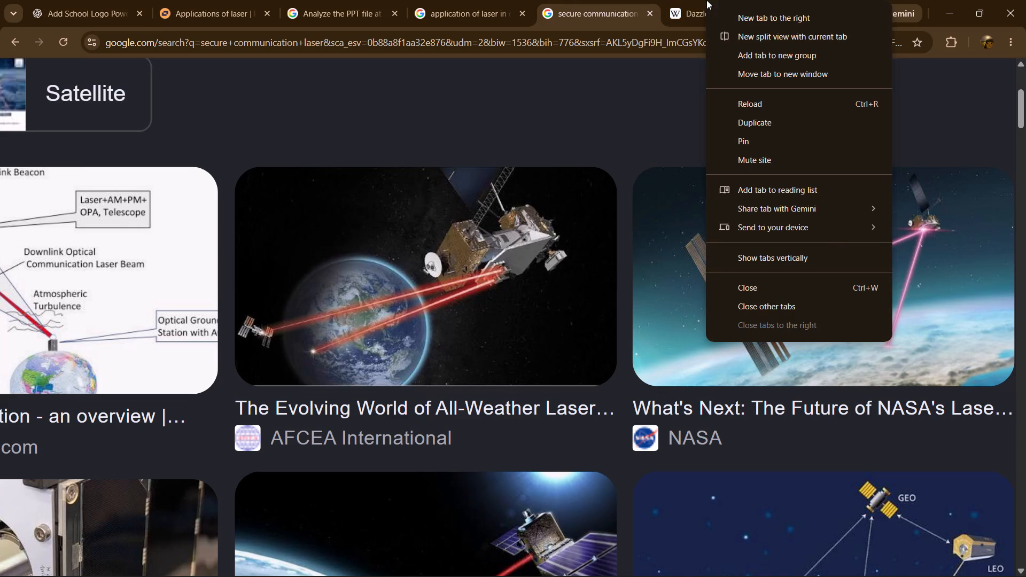
{"action": "scroll", "coordinate": [522, 163], "scroll_direction": "up", "scroll_amount": 1}
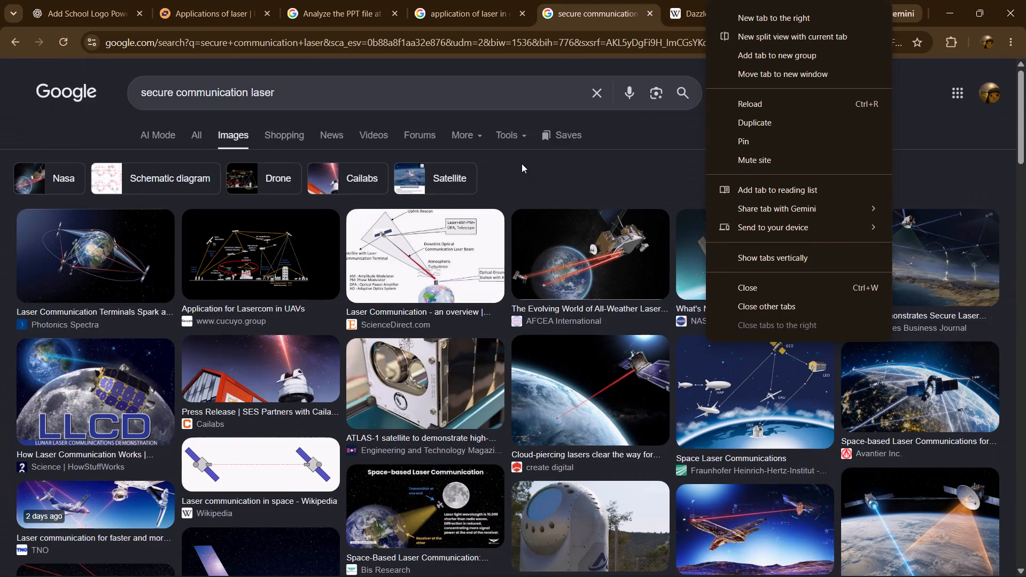
{"action": "scroll", "coordinate": [522, 163], "scroll_direction": "up", "scroll_amount": 1}
{"action": "left_click", "coordinate": [370, 98]}
{"action": "double_click", "coordinate": [370, 98]}
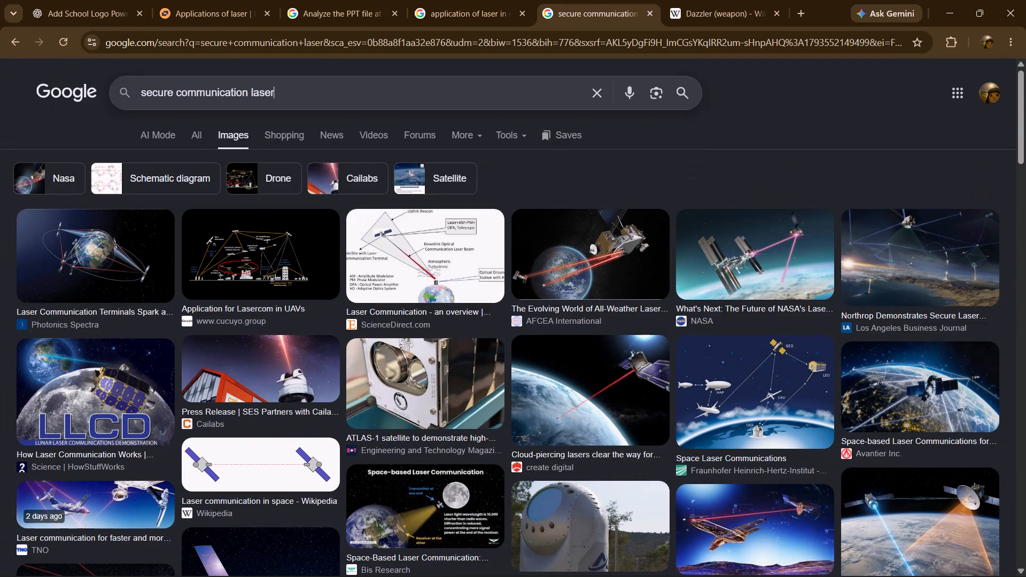
{"action": "key", "text": "ctrl+a"}
{"action": "key", "text": "BackSpace"}
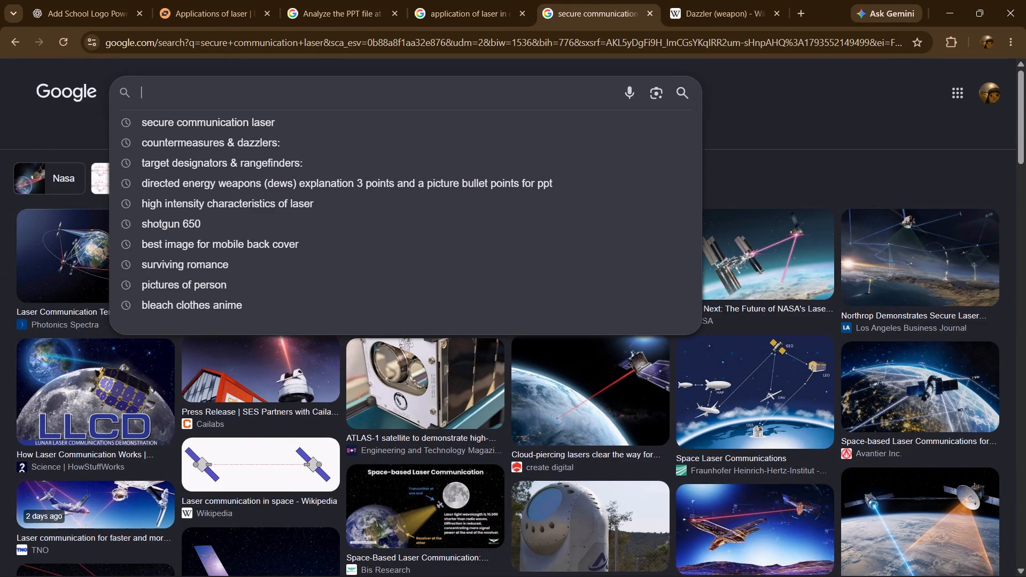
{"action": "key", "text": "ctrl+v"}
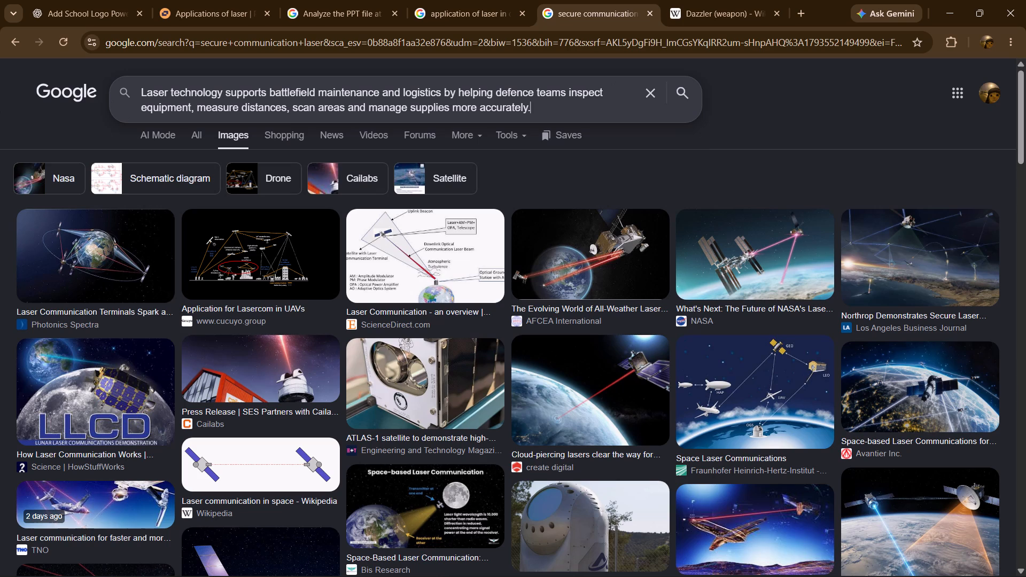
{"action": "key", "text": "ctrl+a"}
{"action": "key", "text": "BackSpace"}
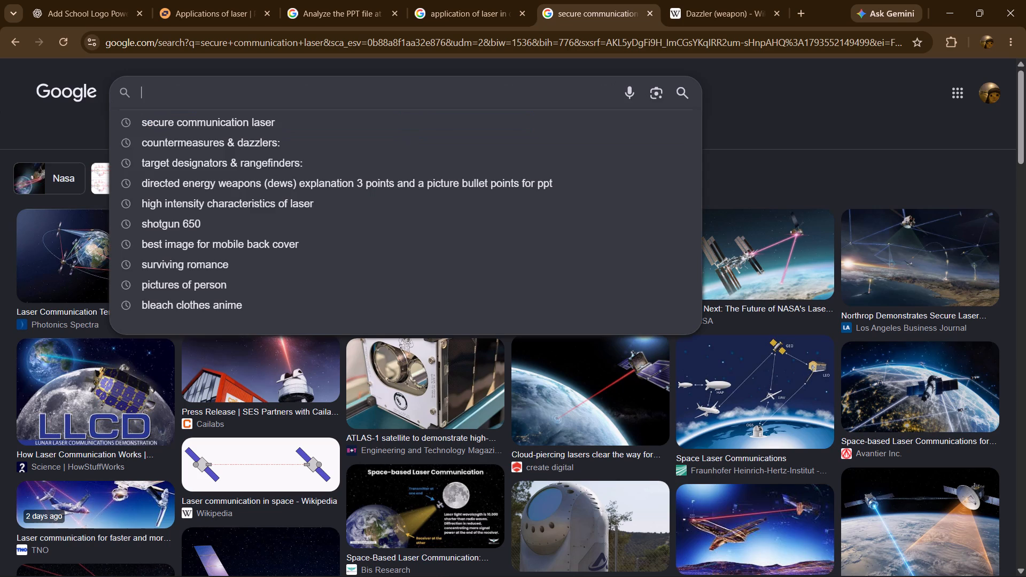
Copy the heading "Battlefield Maintenance & Logistics" from the laser defence search results and search Google Images for it.
{"action": "left_click", "coordinate": [439, 0]}
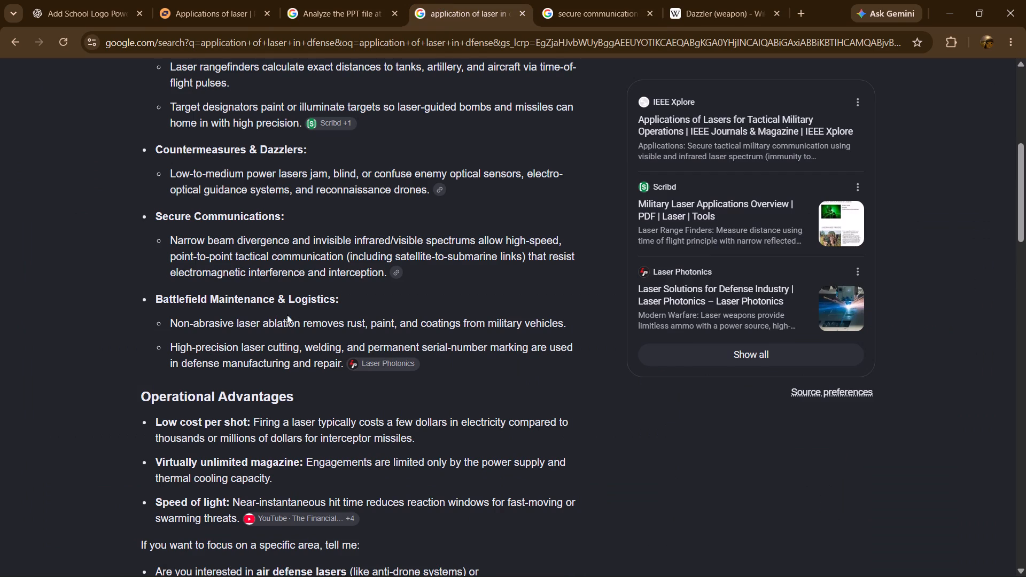
{"action": "left_click_drag", "start_coordinate": [333, 296], "coordinate": [159, 291]}
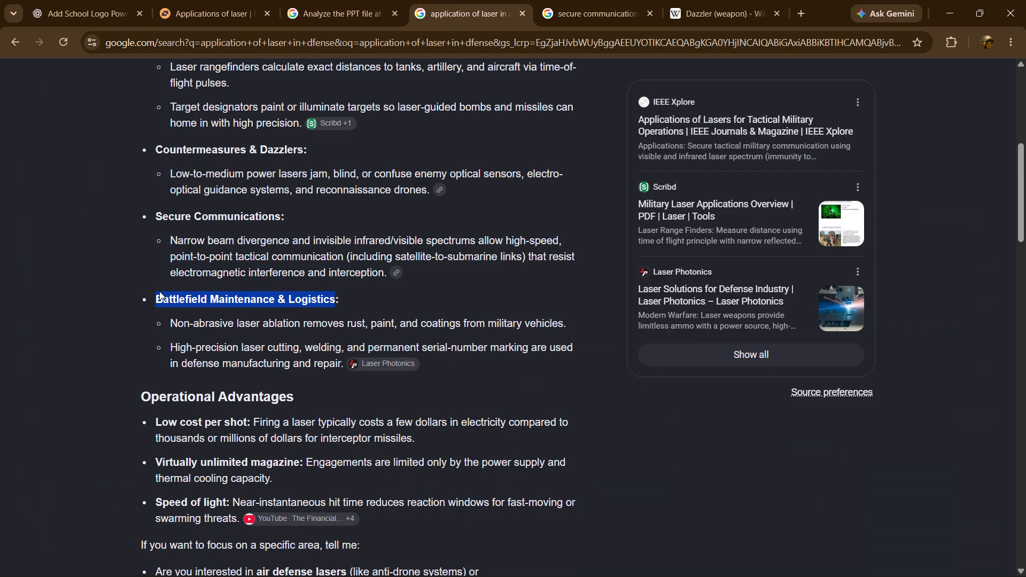
{"action": "key", "text": "ctrl+c"}
{"action": "left_click", "coordinate": [628, 8]}
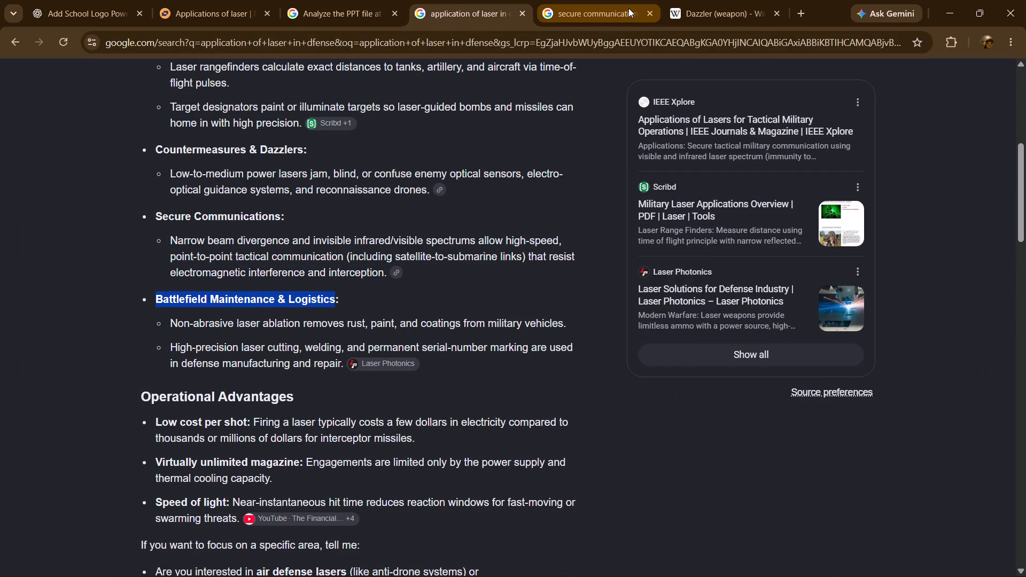
{"action": "key", "text": "ctrl+v"}
{"action": "key", "text": "Return"}
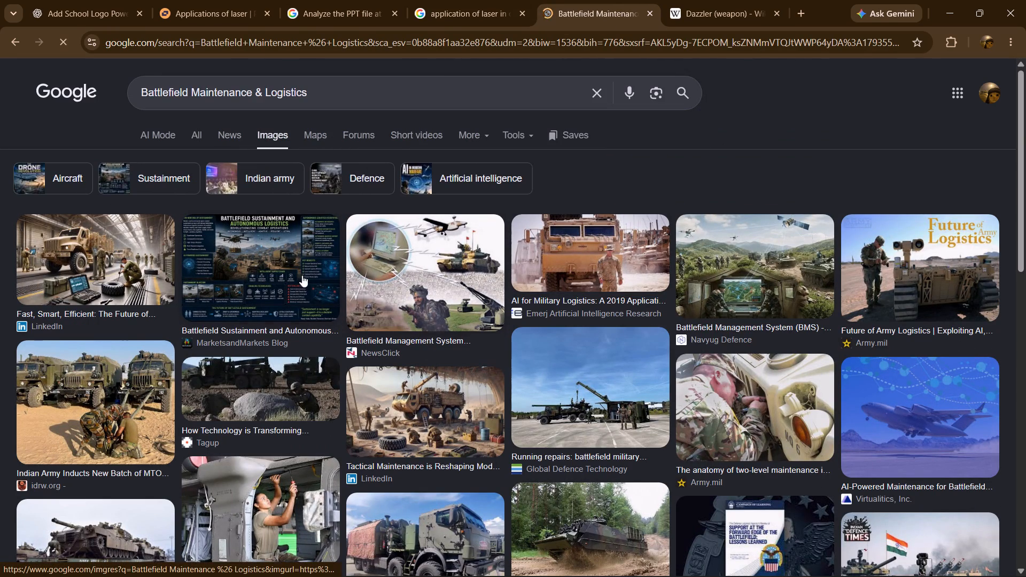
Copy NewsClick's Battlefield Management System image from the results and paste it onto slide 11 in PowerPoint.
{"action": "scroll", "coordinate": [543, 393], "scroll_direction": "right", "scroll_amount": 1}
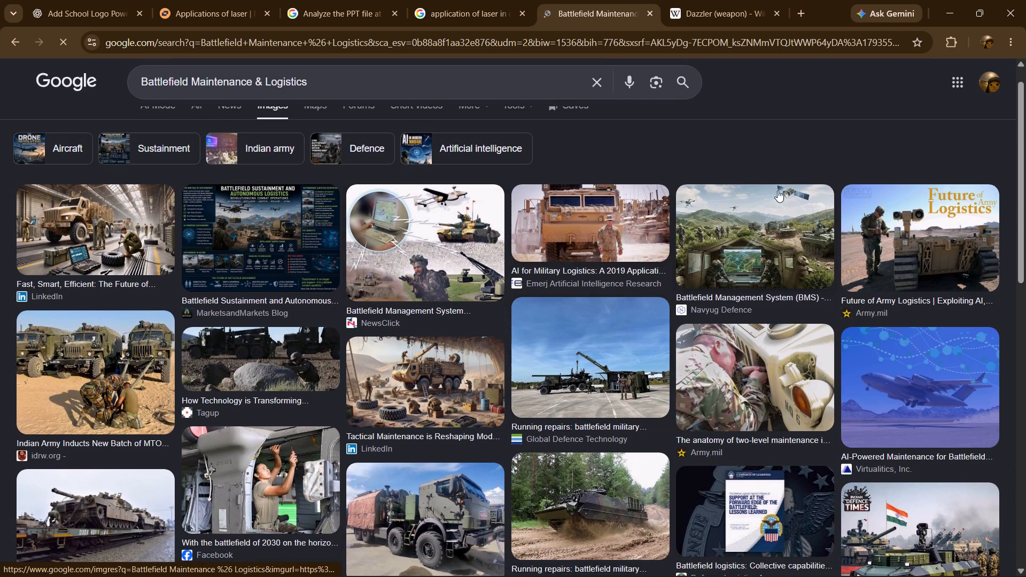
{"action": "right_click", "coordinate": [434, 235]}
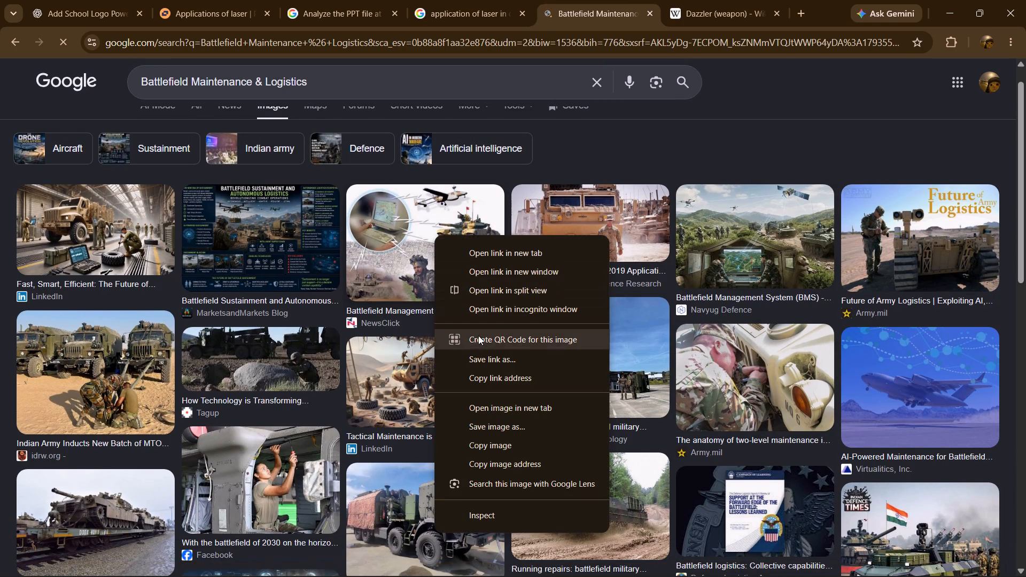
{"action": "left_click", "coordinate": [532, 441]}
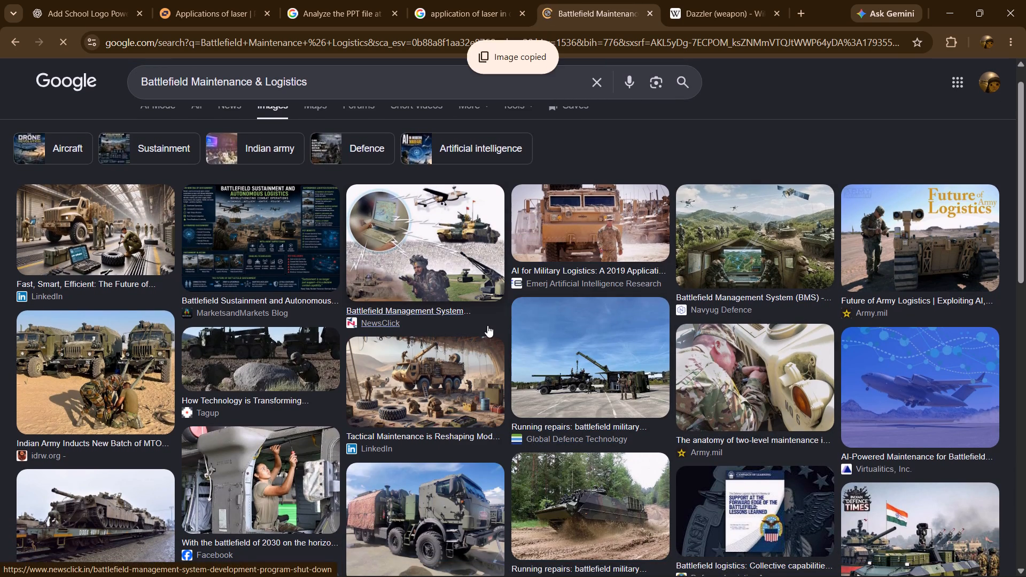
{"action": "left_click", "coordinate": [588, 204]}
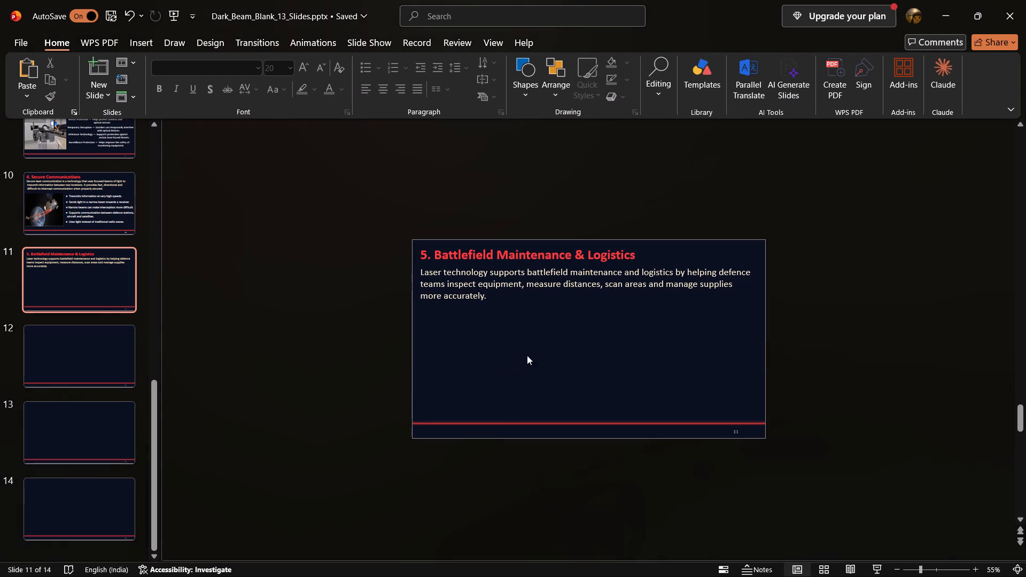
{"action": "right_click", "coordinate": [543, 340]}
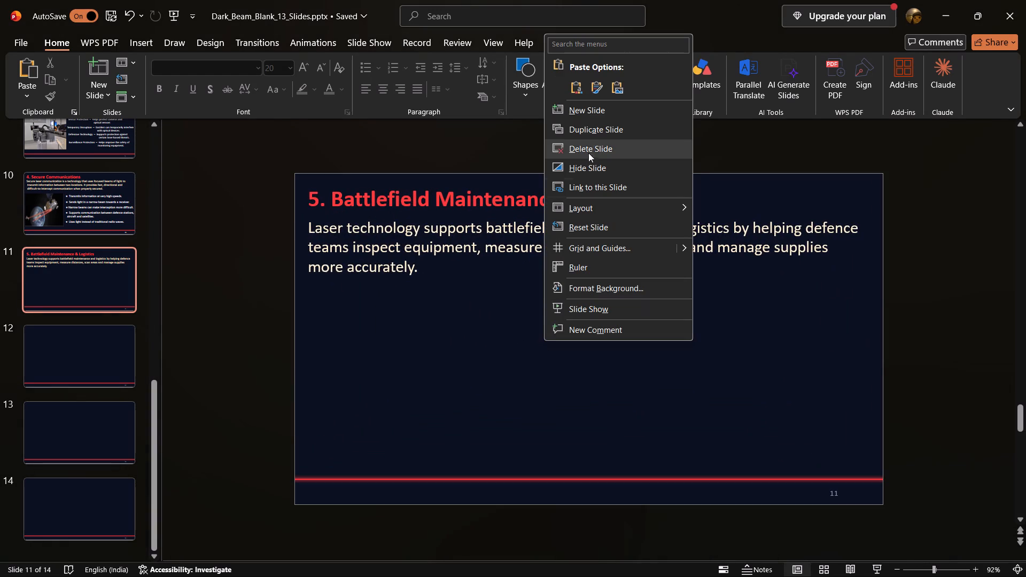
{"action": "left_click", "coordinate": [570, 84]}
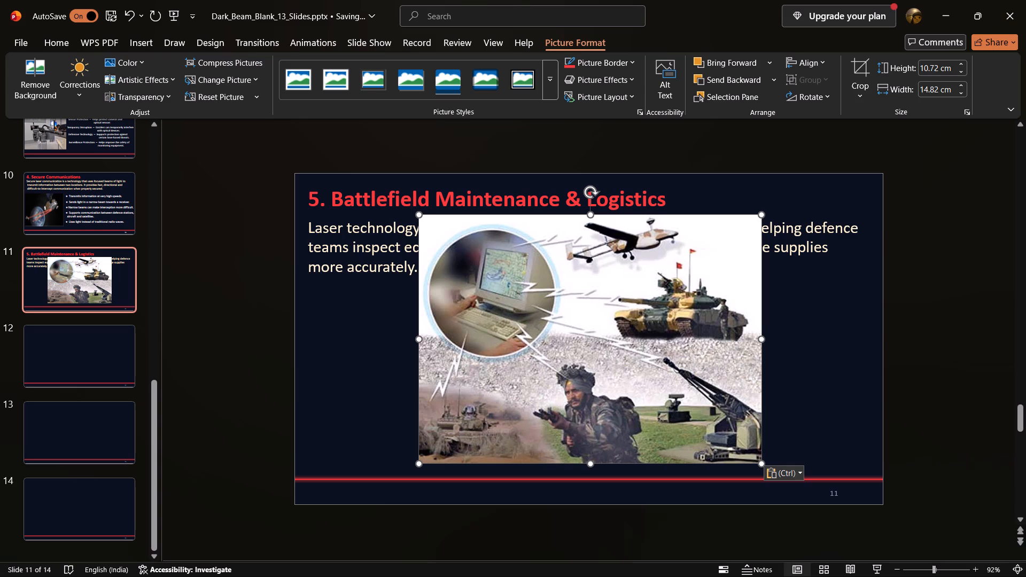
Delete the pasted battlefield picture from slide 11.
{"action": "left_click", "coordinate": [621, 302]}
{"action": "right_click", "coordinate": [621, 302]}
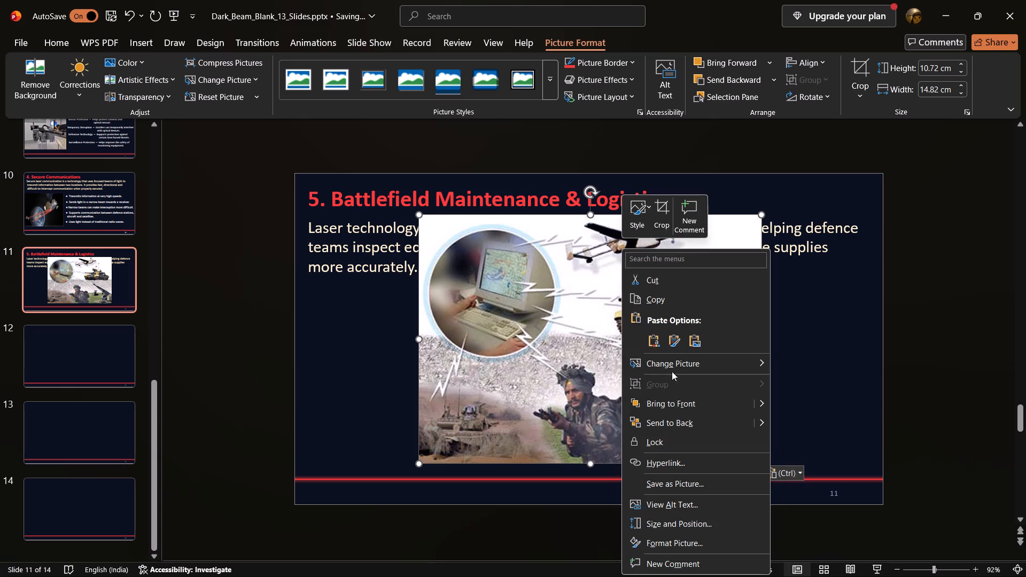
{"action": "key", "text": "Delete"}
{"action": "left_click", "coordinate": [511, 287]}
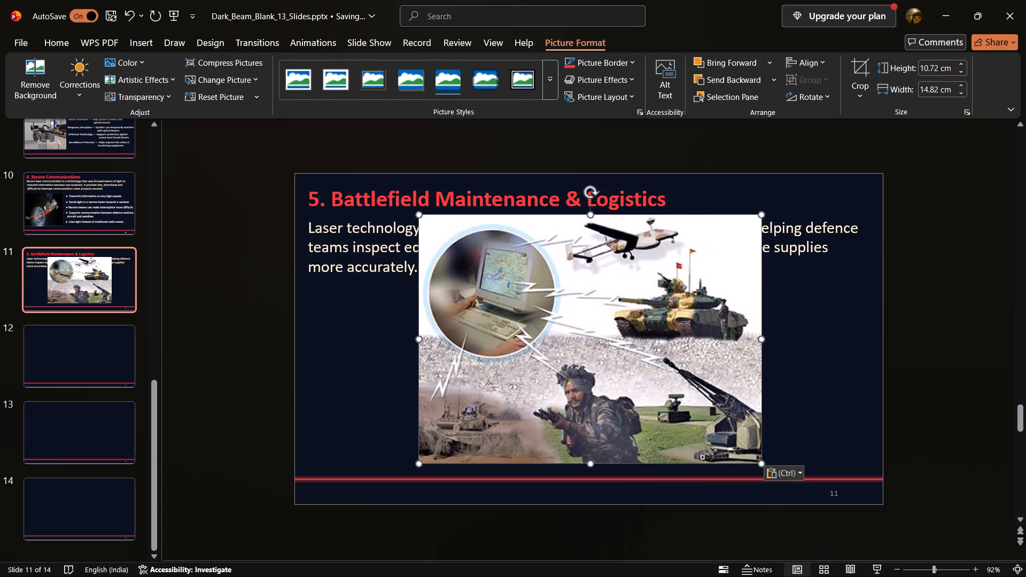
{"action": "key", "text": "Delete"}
Switch to Chrome, search Google Images for "Battlefield Maintenance & Logistics laser light" and examine the results for a suitable picture.
{"action": "left_click", "coordinate": [514, 208]}
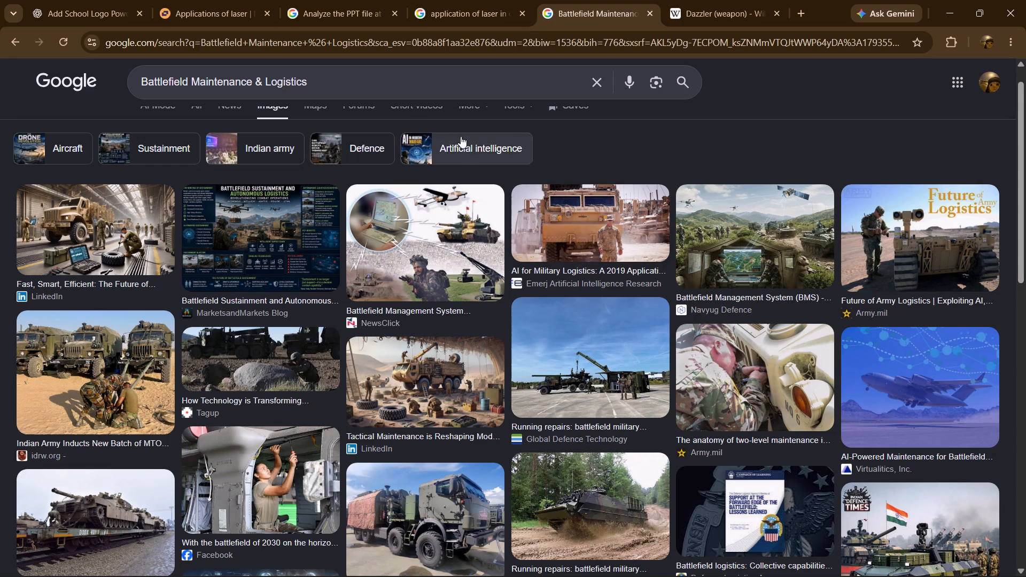
{"action": "left_click", "coordinate": [416, 91]}
{"action": "key", "text": "space"}
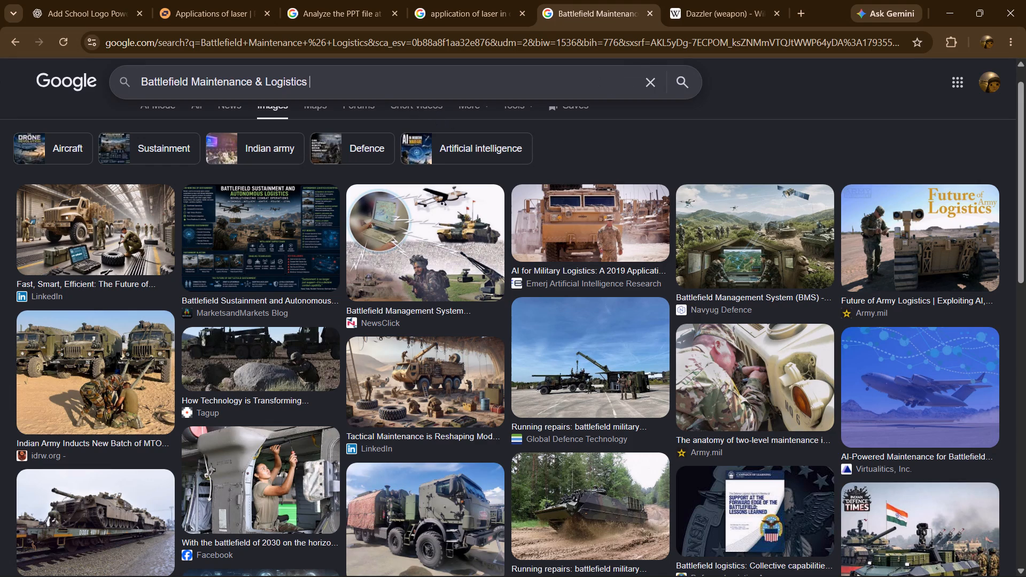
{"action": "type", "text": "laser ;"}
{"action": "key", "text": "BackSpace"}
{"action": "key", "text": "l"}
{"action": "type", "text": "ight"}
{"action": "key", "text": "Return"}
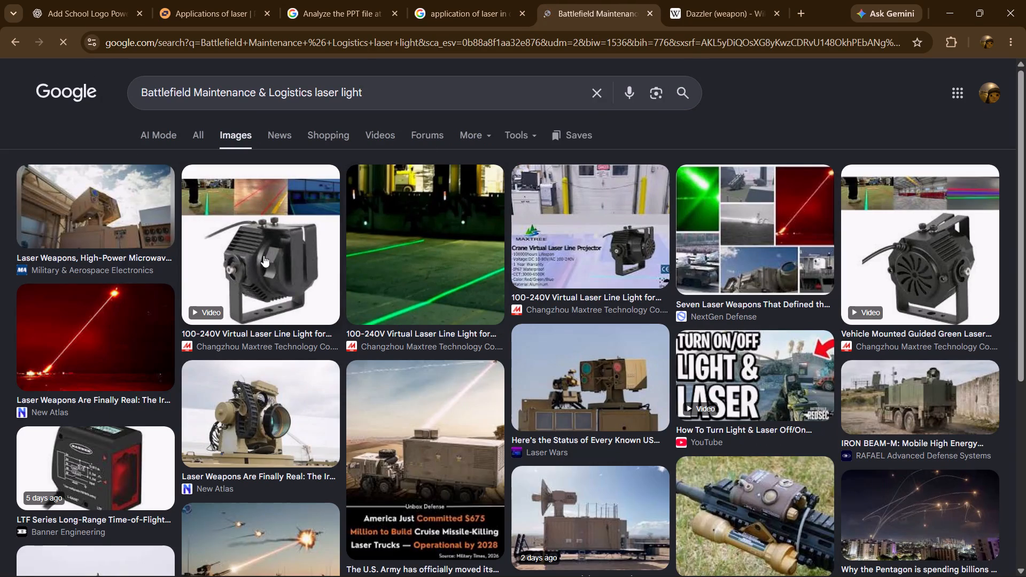
{"action": "scroll", "coordinate": [645, 347], "scroll_direction": "down", "scroll_amount": 2}
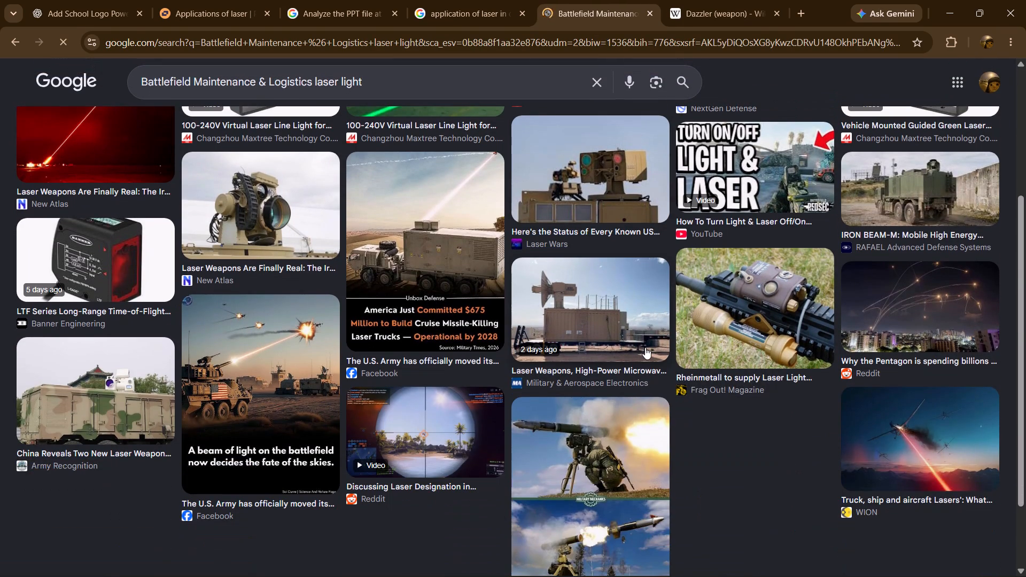
{"action": "scroll", "coordinate": [645, 347], "scroll_direction": "down", "scroll_amount": 3}
{"action": "scroll", "coordinate": [645, 347], "scroll_direction": "up", "scroll_amount": 4}
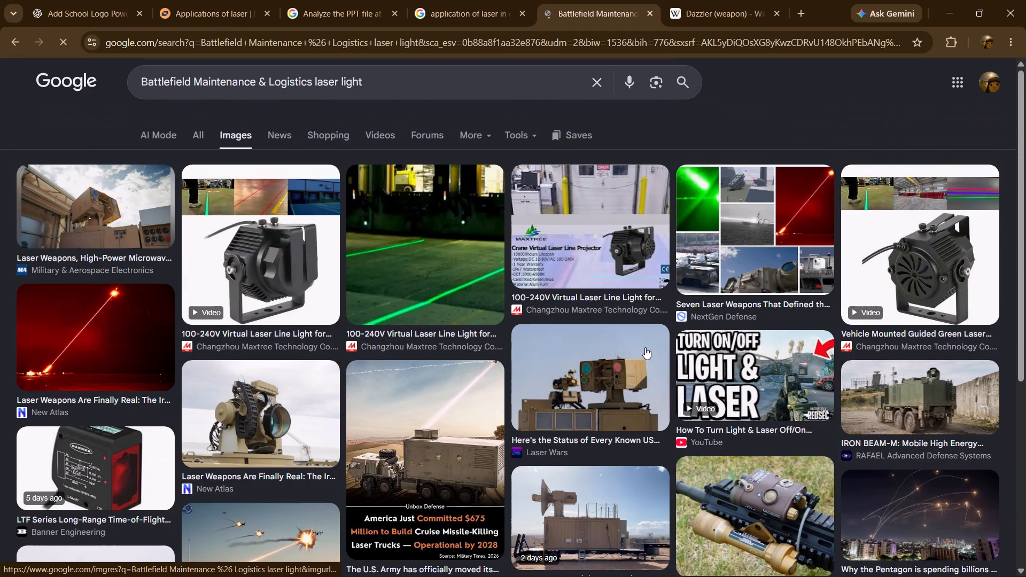
{"action": "scroll", "coordinate": [645, 347], "scroll_direction": "up", "scroll_amount": 1}
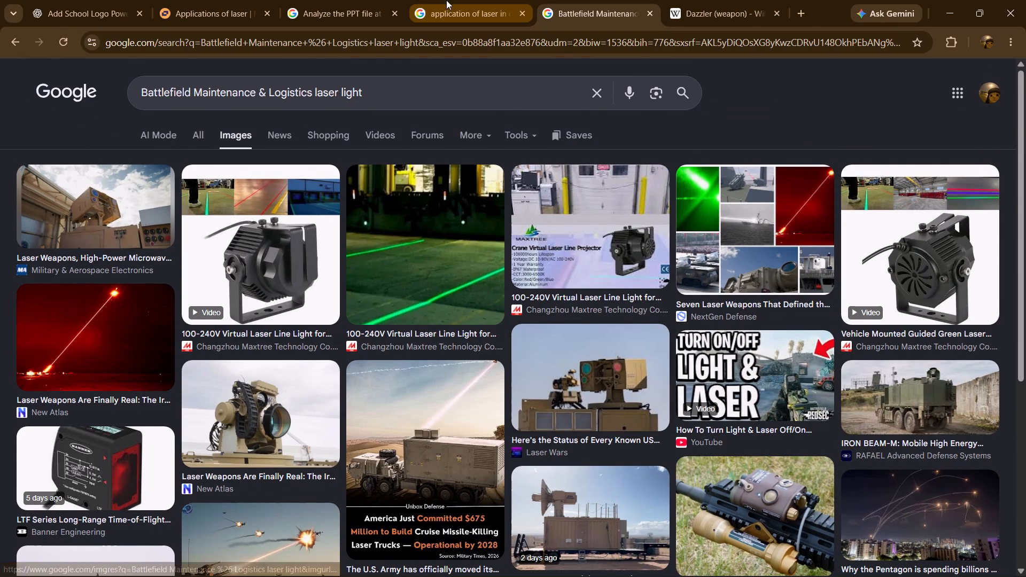
{"action": "left_click", "coordinate": [440, 0]}
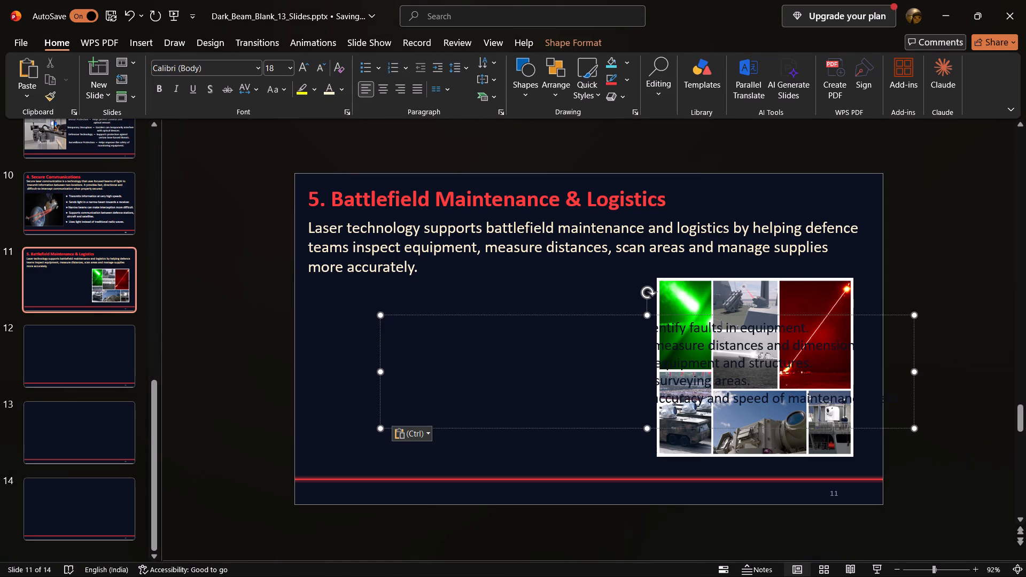
Change the font colour of all the pasted bullet text to white.
{"action": "key", "text": "ctrl+a"}
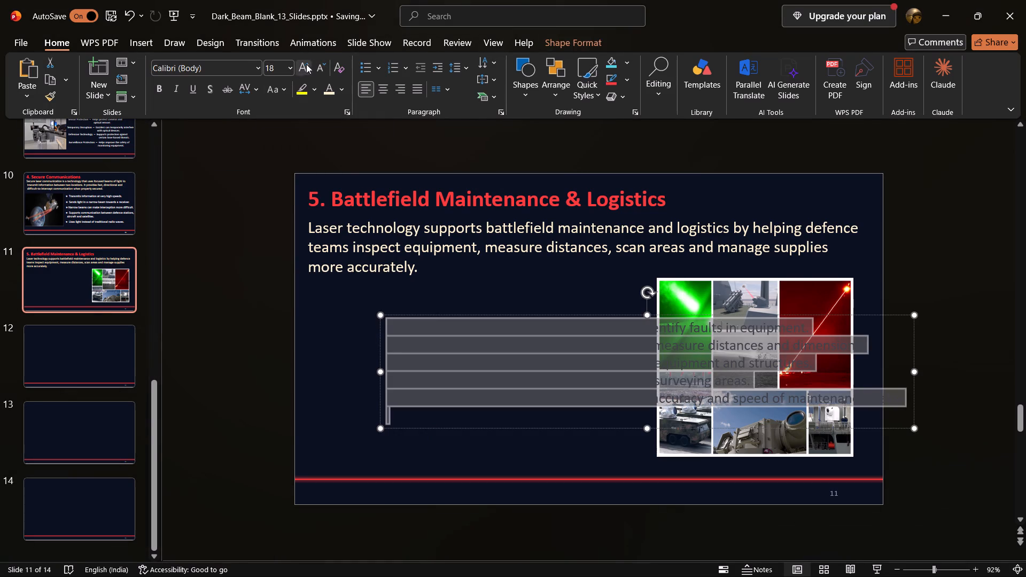
{"action": "left_click", "coordinate": [344, 88]}
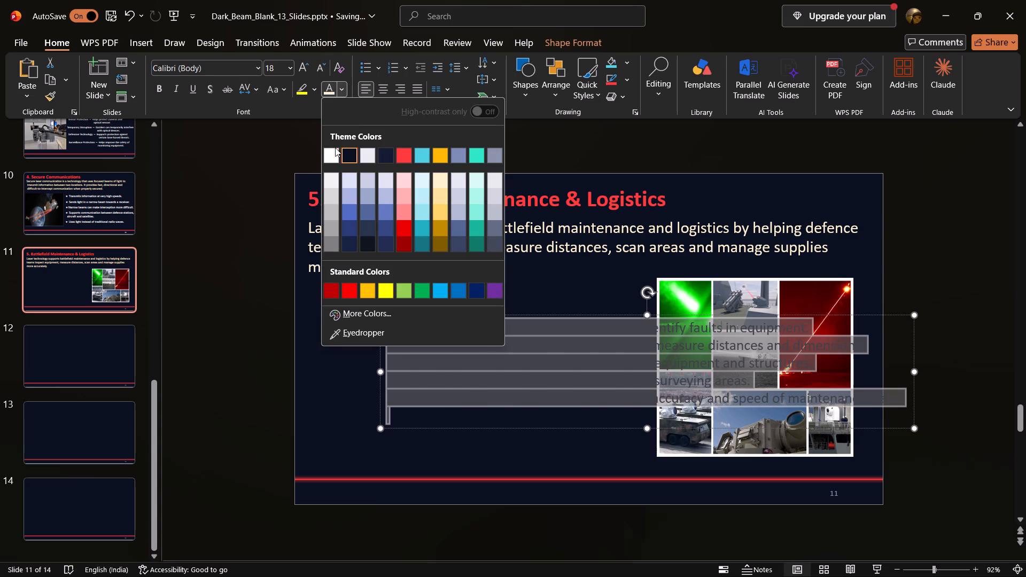
{"action": "left_click", "coordinate": [333, 151]}
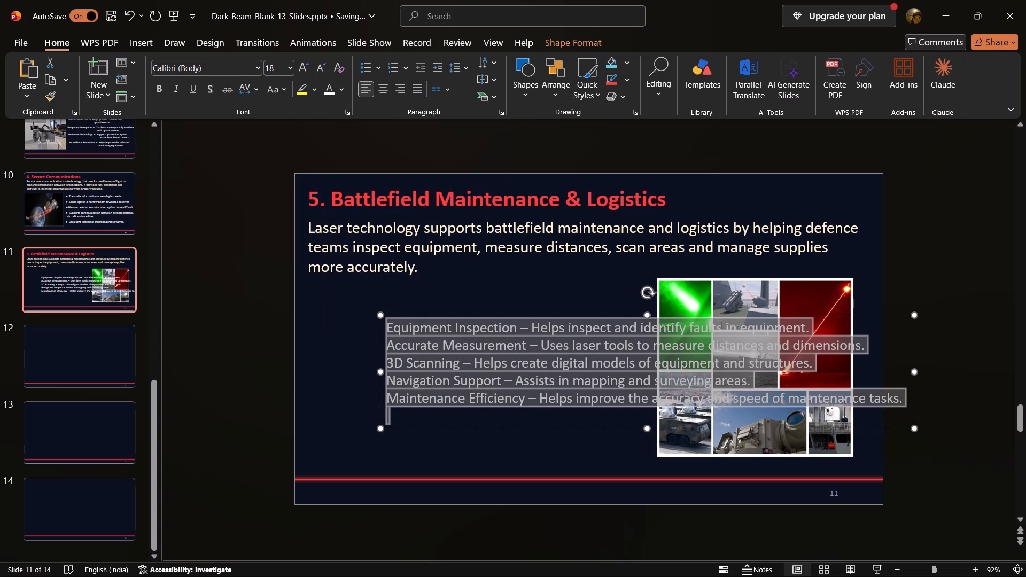
{"action": "left_click", "coordinate": [580, 410]}
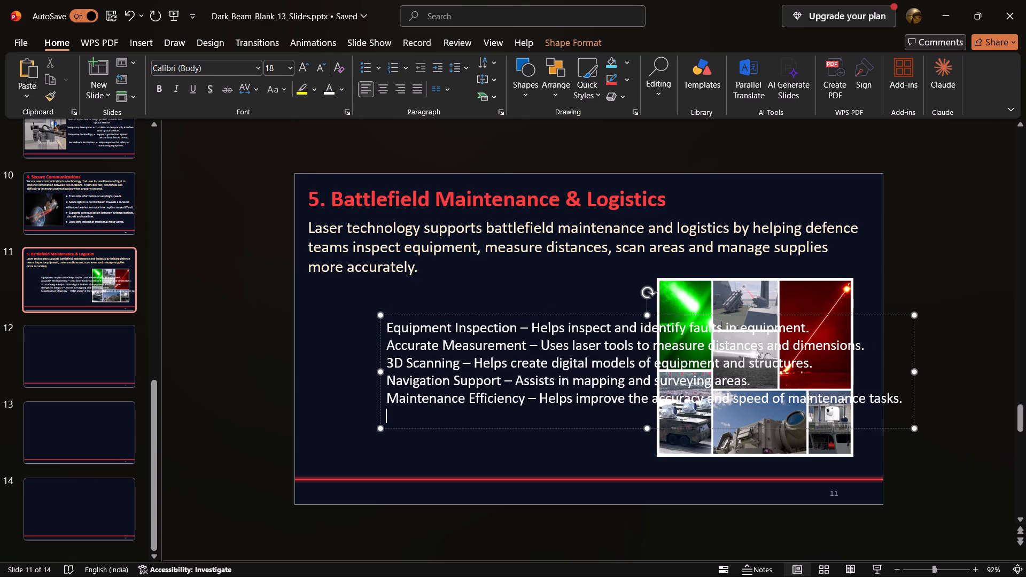
Rearrange slide 11 with the bullet text box towards the right and the laser collage on the left below the description.
{"action": "left_click_drag", "start_coordinate": [553, 316], "coordinate": [478, 305]}
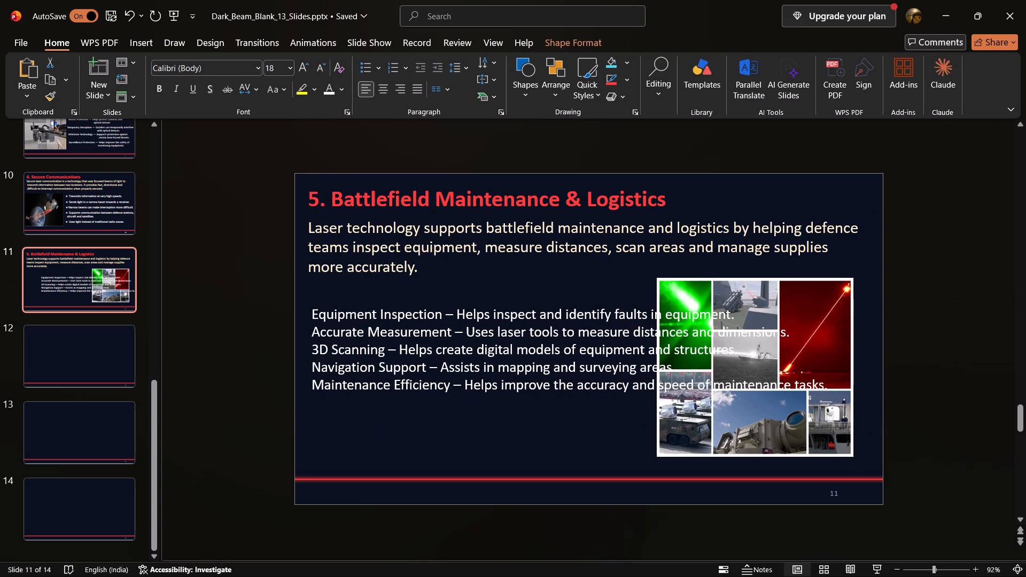
{"action": "left_click_drag", "start_coordinate": [478, 305], "coordinate": [711, 308]}
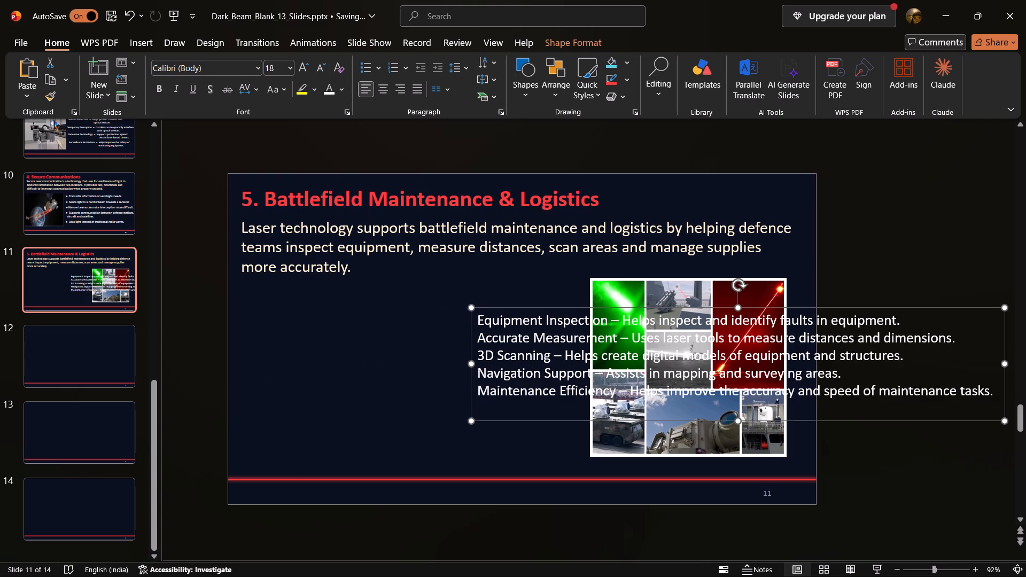
{"action": "left_click_drag", "start_coordinate": [670, 294], "coordinate": [330, 307]}
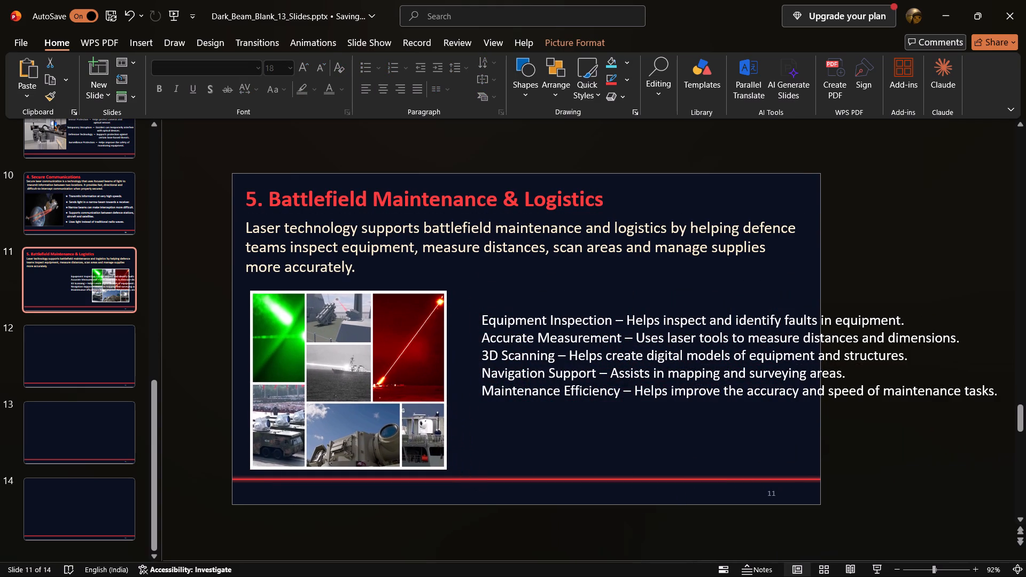
{"action": "left_click_drag", "start_coordinate": [330, 307], "coordinate": [329, 306]}
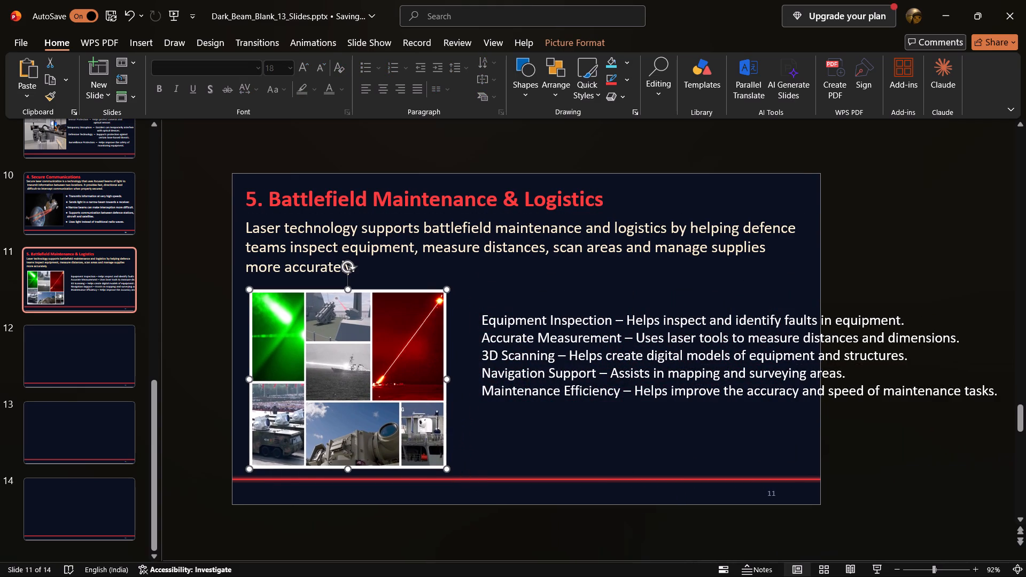
Move the bullet text box up on slide 11 so its first line sits level with the top of the collage.
{"action": "left_click", "coordinate": [519, 356]}
{"action": "left_click_drag", "start_coordinate": [546, 304], "coordinate": [531, 275]}
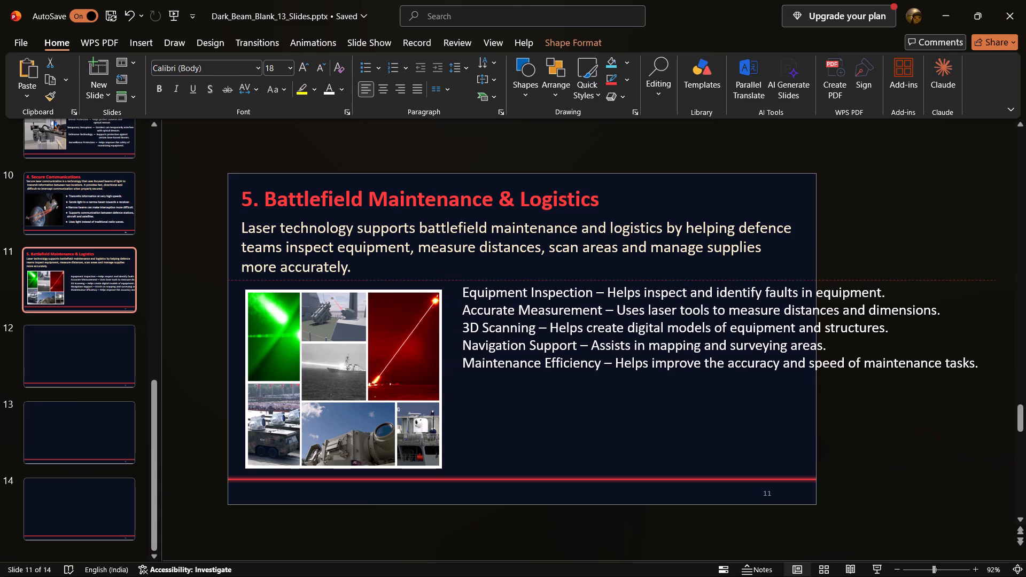
{"action": "left_click_drag", "start_coordinate": [531, 275], "coordinate": [531, 276]}
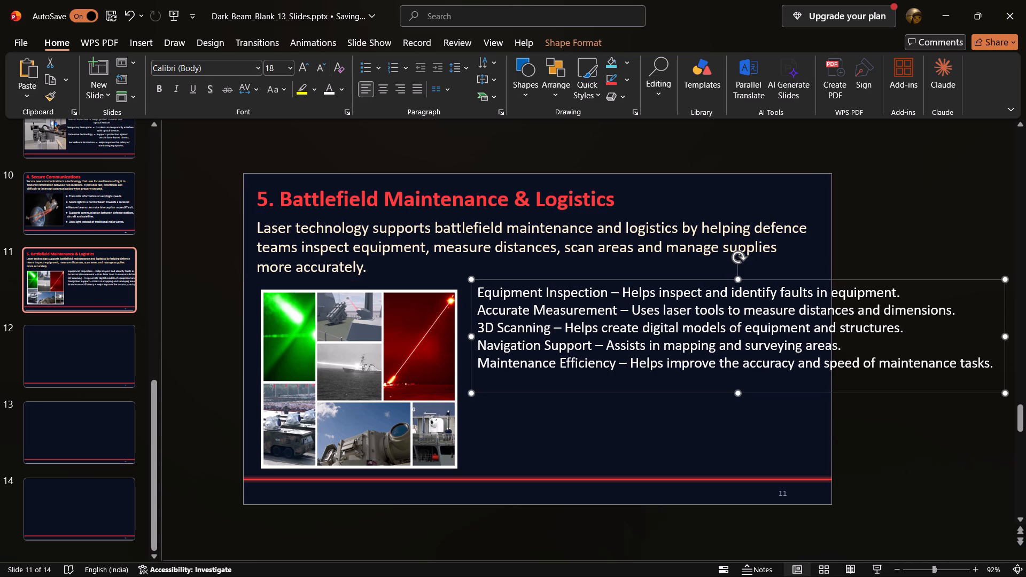
Break the Equipment Inspection bullet before "in equipment." and indent the new line with spaces to align beneath "Helps".
{"action": "double_click", "coordinate": [818, 292]}
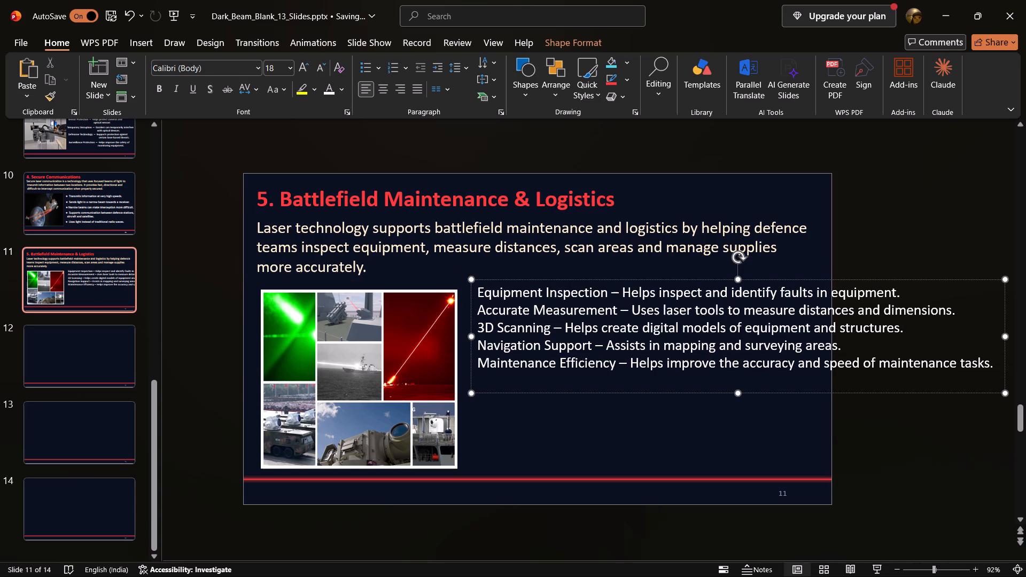
{"action": "key", "text": "Return"}
{"action": "key", "text": "space"}
{"action": "key", "text": "space"}
{"action": "key", "text": "space"}
{"action": "key", "text": "space"}
{"action": "key", "text": "space"}
{"action": "key", "text": "space"}
{"action": "key", "text": "space"}
{"action": "key", "text": "space"}
{"action": "key", "text": "space"}
{"action": "key", "text": "space"}
{"action": "key", "text": "space"}
{"action": "key", "text": "space"}
{"action": "key", "text": "space"}
{"action": "key", "text": "space"}
{"action": "key", "text": "space"}
{"action": "key", "text": "space"}
{"action": "key", "text": "space"}
{"action": "key", "text": "space"}
{"action": "key", "text": "space"}
{"action": "key", "text": "space"}
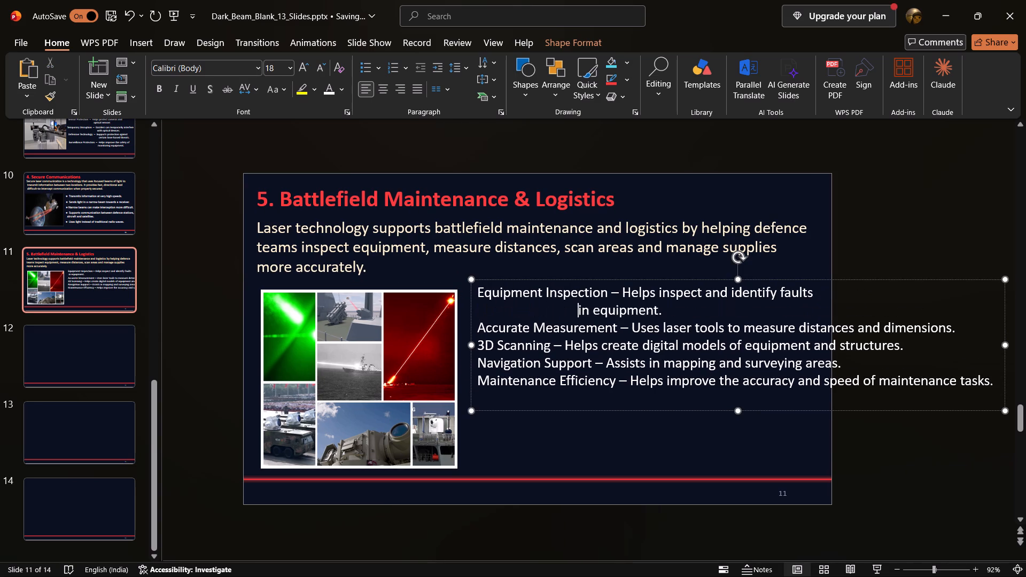
{"action": "key", "text": "space"}
{"action": "key", "text": "space"}
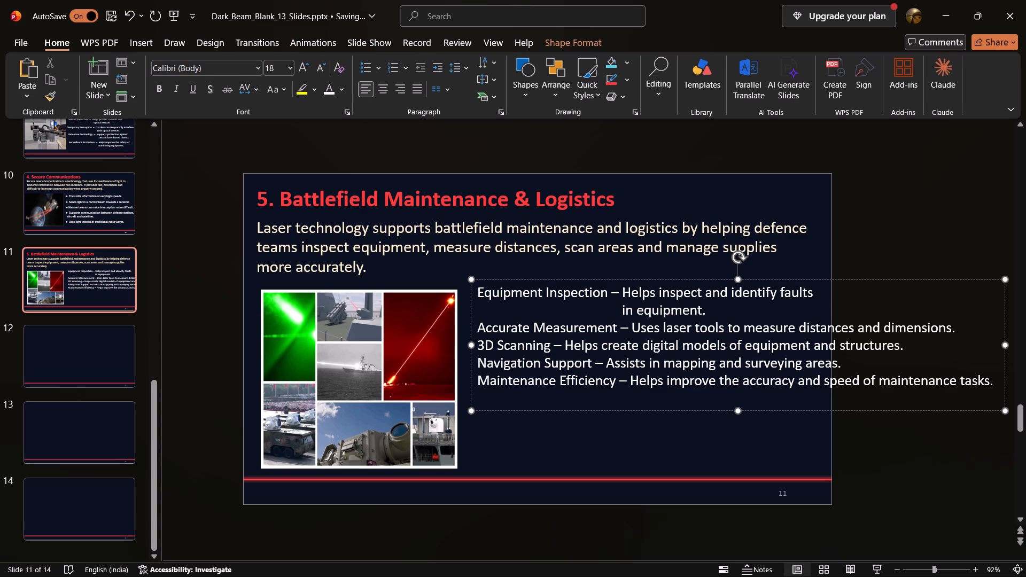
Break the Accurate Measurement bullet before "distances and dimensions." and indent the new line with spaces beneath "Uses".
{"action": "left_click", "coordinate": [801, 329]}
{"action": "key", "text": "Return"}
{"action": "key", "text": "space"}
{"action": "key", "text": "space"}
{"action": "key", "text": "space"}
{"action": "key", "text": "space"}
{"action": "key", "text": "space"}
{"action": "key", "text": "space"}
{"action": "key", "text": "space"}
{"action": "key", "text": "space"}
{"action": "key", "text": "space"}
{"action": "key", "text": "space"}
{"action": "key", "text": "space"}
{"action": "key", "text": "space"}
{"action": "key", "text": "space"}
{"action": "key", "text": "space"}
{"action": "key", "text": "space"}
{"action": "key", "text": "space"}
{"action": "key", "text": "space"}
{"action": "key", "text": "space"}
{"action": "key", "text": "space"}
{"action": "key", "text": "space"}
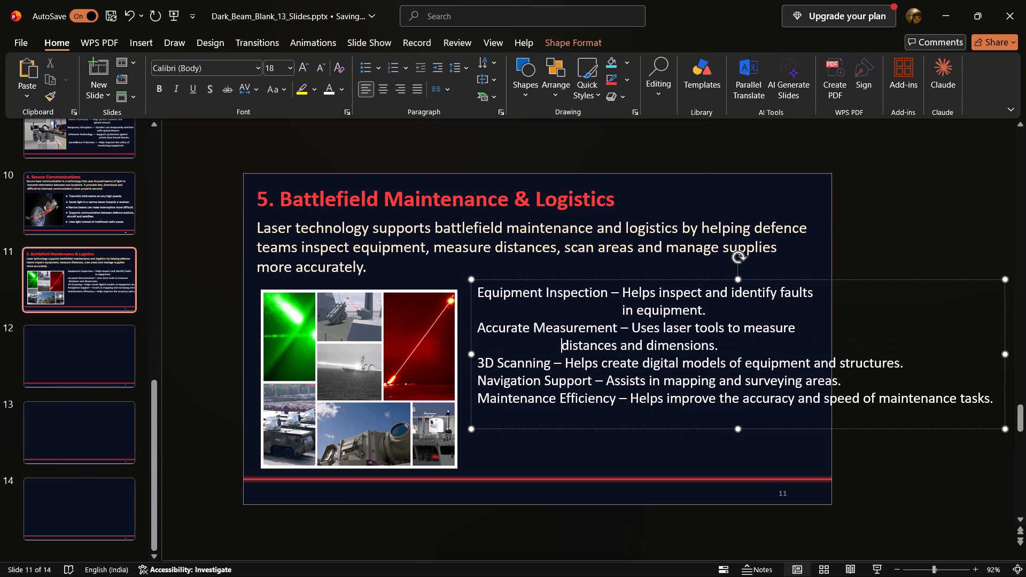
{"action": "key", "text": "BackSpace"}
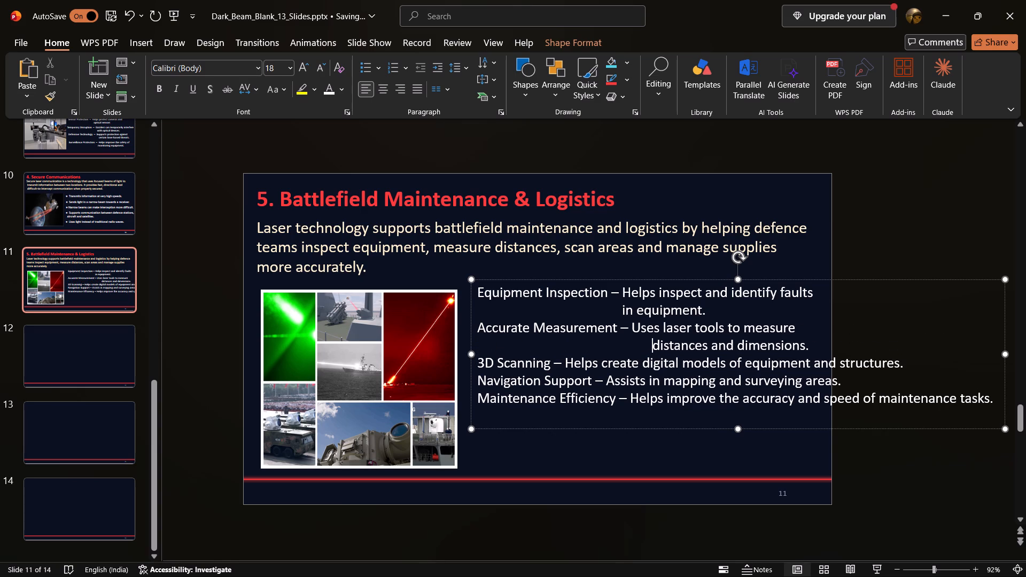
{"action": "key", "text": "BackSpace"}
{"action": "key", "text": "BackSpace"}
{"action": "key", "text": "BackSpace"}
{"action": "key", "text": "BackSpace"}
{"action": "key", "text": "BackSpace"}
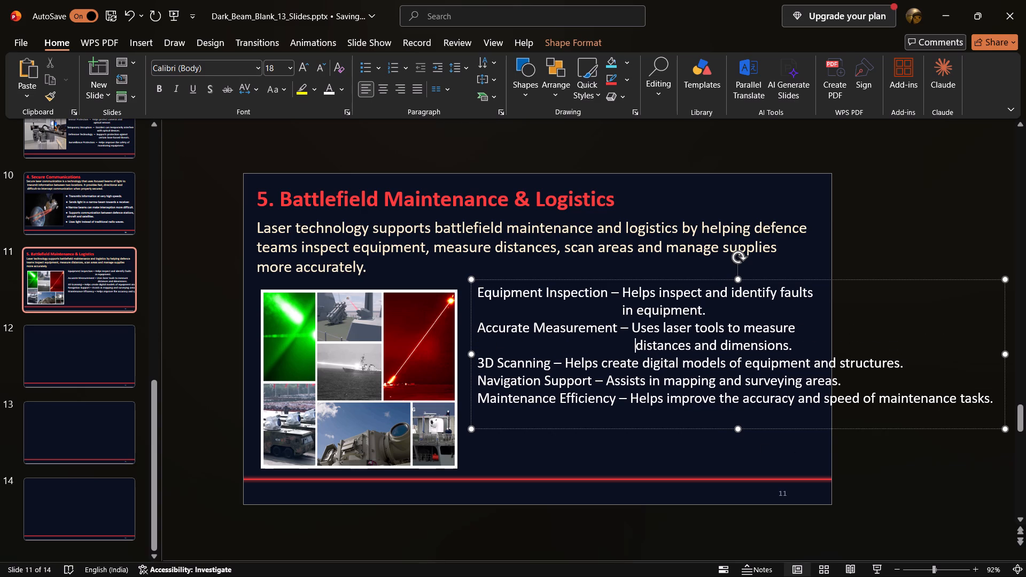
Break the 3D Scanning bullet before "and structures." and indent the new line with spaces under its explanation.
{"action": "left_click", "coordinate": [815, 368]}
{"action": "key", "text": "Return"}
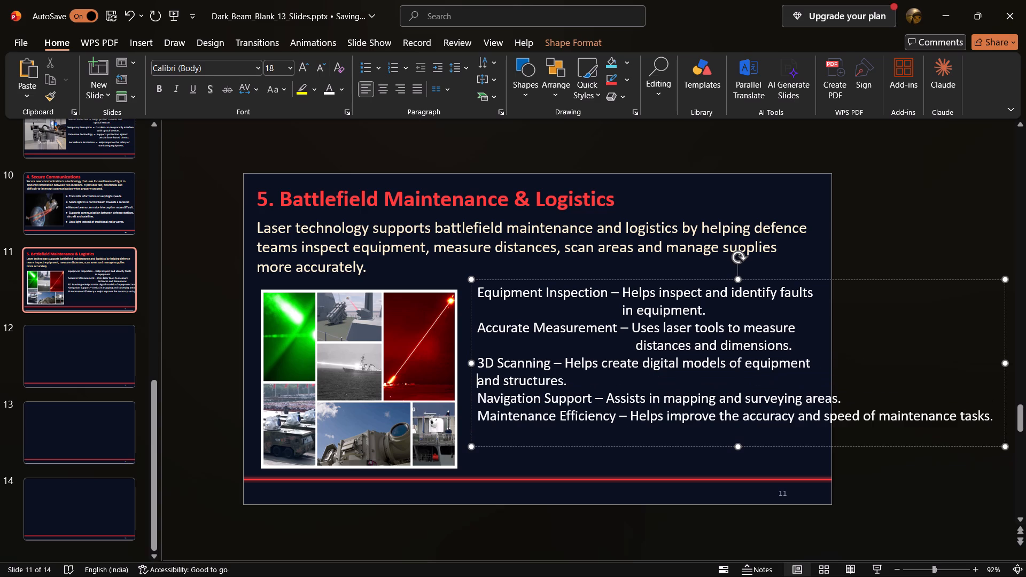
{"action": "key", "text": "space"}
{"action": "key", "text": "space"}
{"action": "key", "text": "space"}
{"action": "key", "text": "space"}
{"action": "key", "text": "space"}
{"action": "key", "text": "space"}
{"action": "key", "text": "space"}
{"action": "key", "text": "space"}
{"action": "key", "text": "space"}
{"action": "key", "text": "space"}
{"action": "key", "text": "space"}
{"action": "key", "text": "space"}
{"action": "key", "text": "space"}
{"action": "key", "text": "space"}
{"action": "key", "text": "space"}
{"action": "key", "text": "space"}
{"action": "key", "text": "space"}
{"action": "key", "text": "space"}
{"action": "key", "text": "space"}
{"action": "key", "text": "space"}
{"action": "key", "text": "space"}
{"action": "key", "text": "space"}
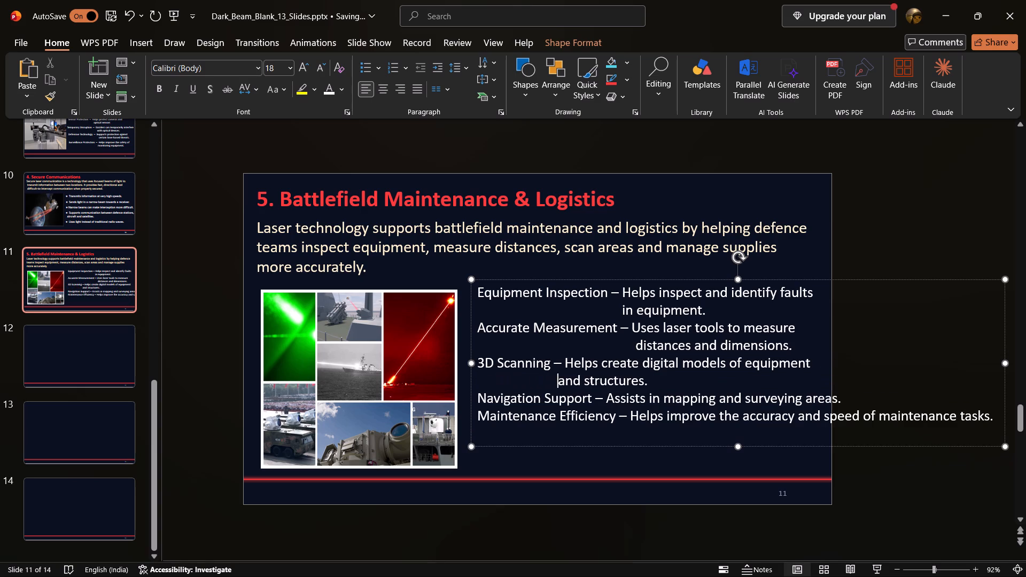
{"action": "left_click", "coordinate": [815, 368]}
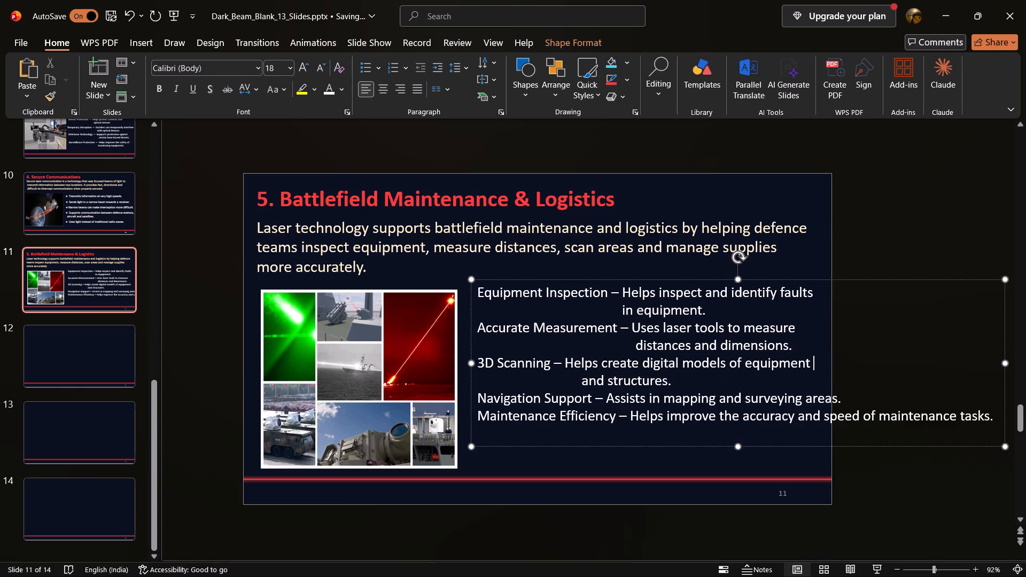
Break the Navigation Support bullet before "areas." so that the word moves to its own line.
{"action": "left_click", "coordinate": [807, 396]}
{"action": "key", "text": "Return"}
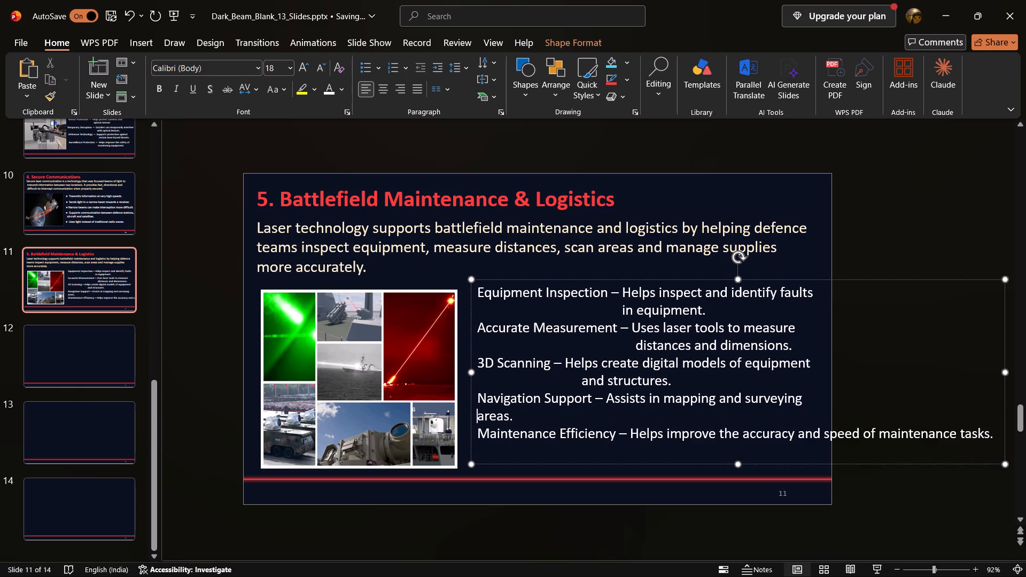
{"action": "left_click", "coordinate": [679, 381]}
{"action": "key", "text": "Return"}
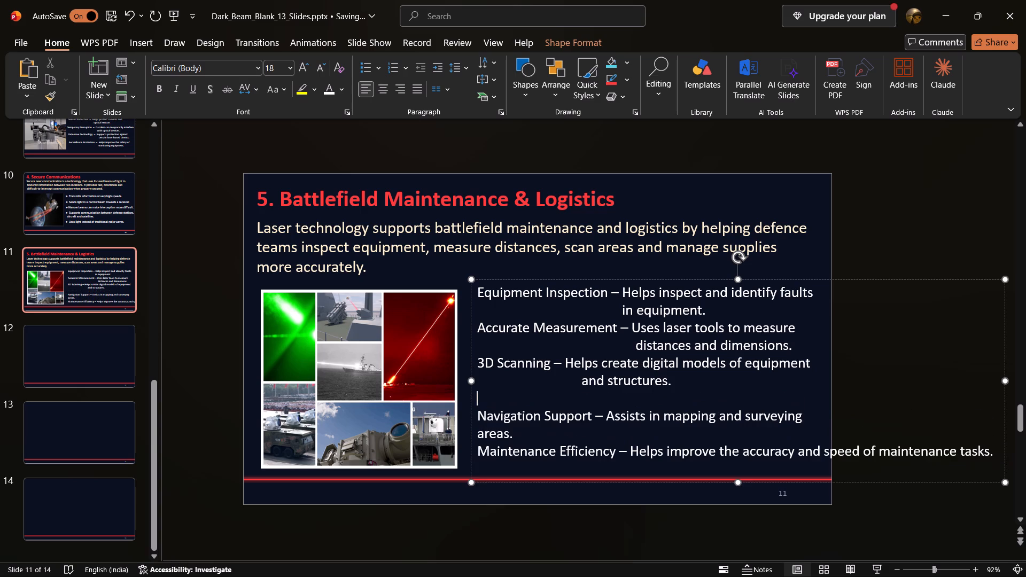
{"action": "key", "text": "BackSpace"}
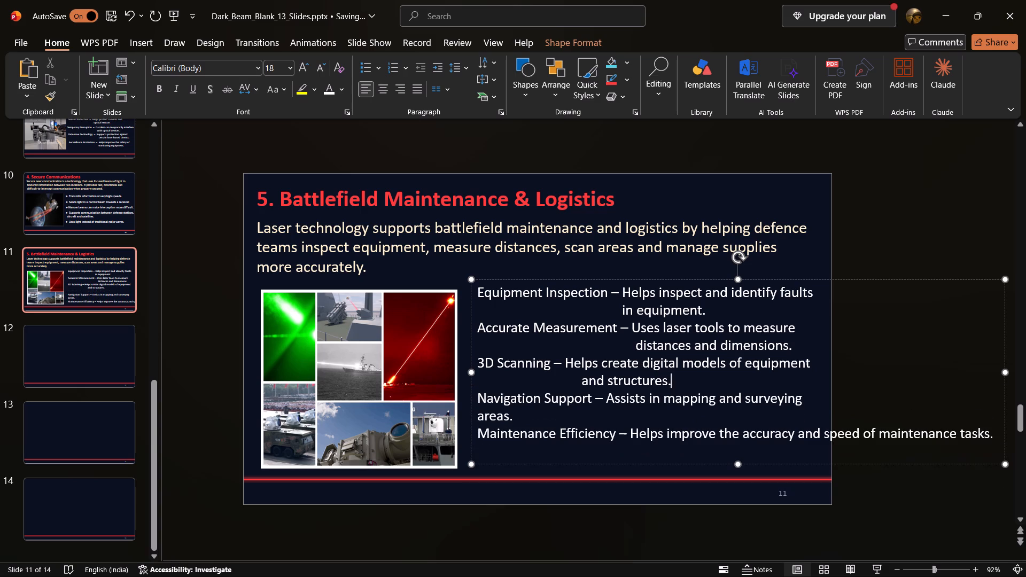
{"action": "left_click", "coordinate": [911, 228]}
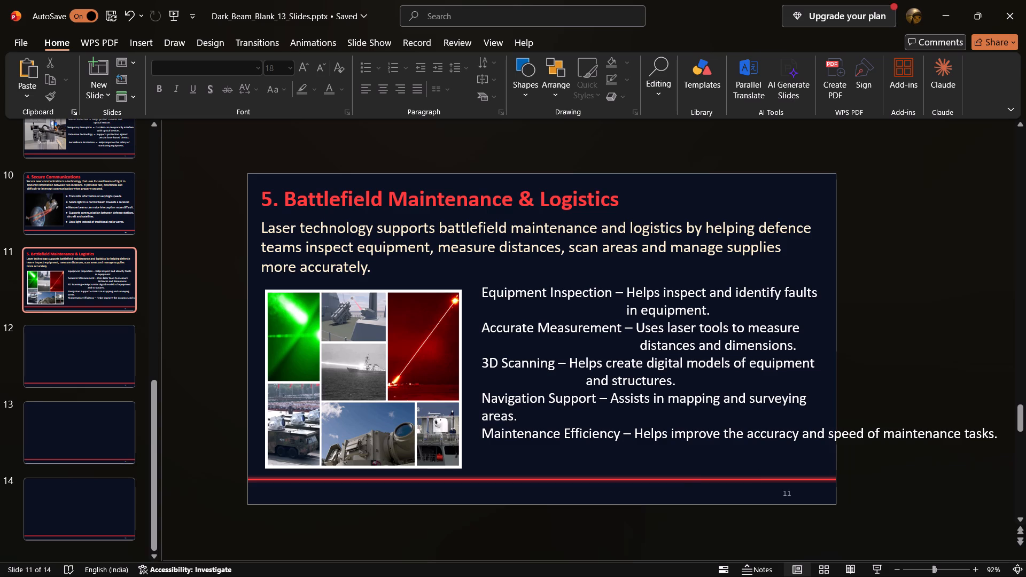
Check the bullet layout on slide 10, Secure Communications, and return to slide 11.
{"action": "left_click", "coordinate": [71, 197]}
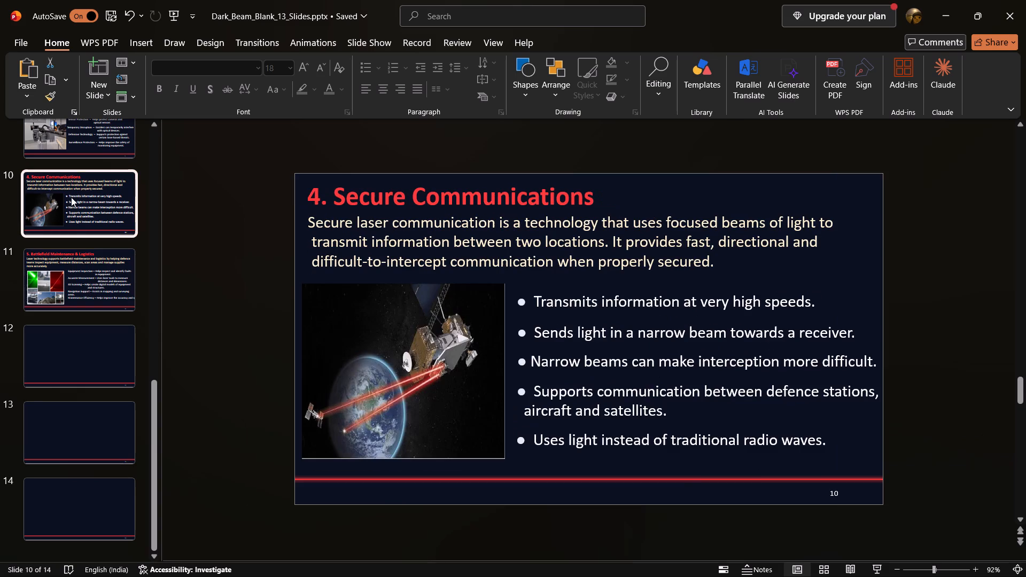
{"action": "left_click", "coordinate": [75, 260]}
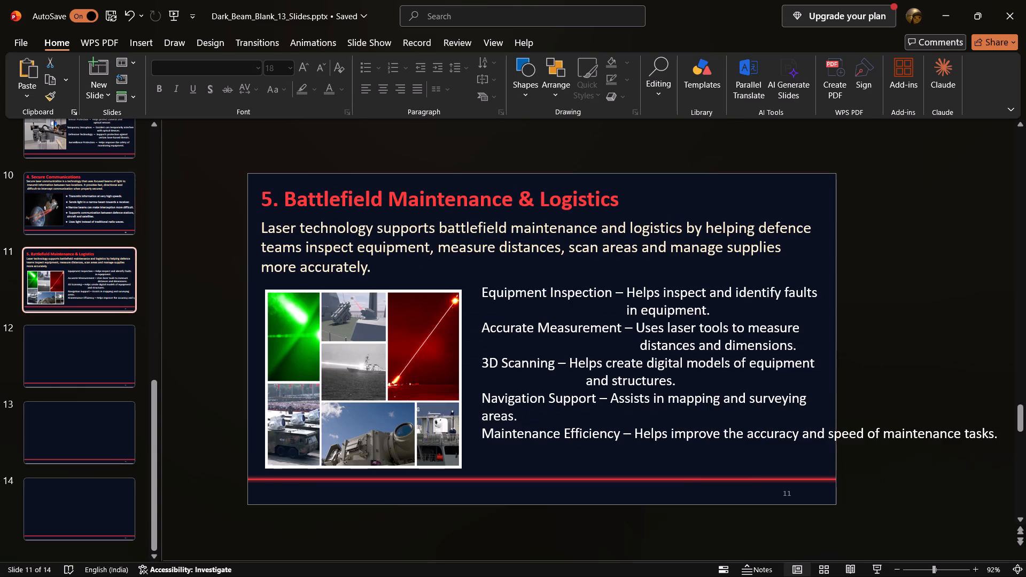
Delete the Accurate Measurement through Maintenance Efficiency bullets and the leftover empty line, keeping only Equipment Inspection in the text box.
{"action": "double_click", "coordinate": [966, 445]}
{"action": "left_click", "coordinate": [500, 450]}
{"action": "left_click_drag", "start_coordinate": [500, 450], "coordinate": [500, 444]}
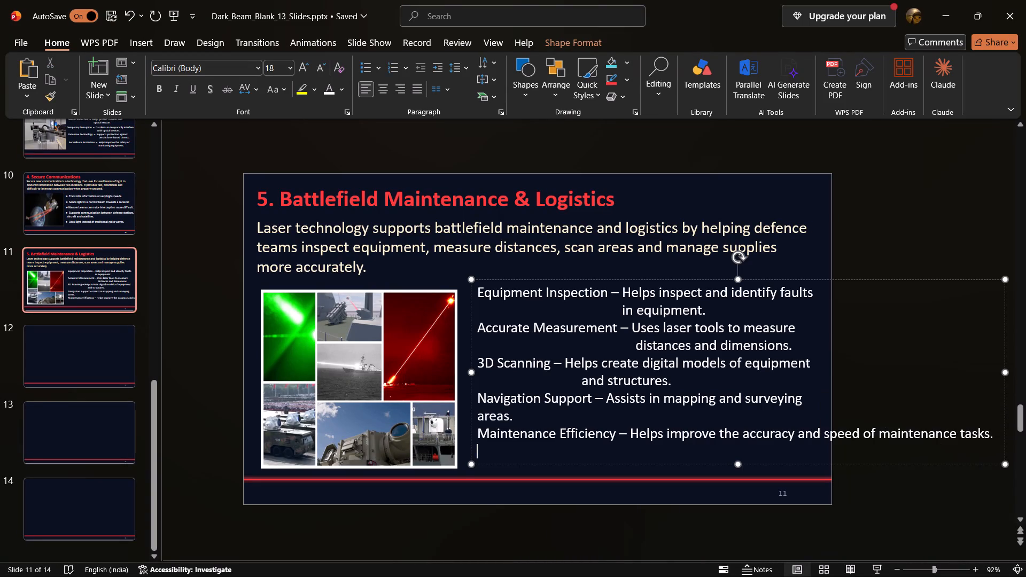
{"action": "left_click_drag", "start_coordinate": [500, 444], "coordinate": [484, 328]}
{"action": "key", "text": "BackSpace"}
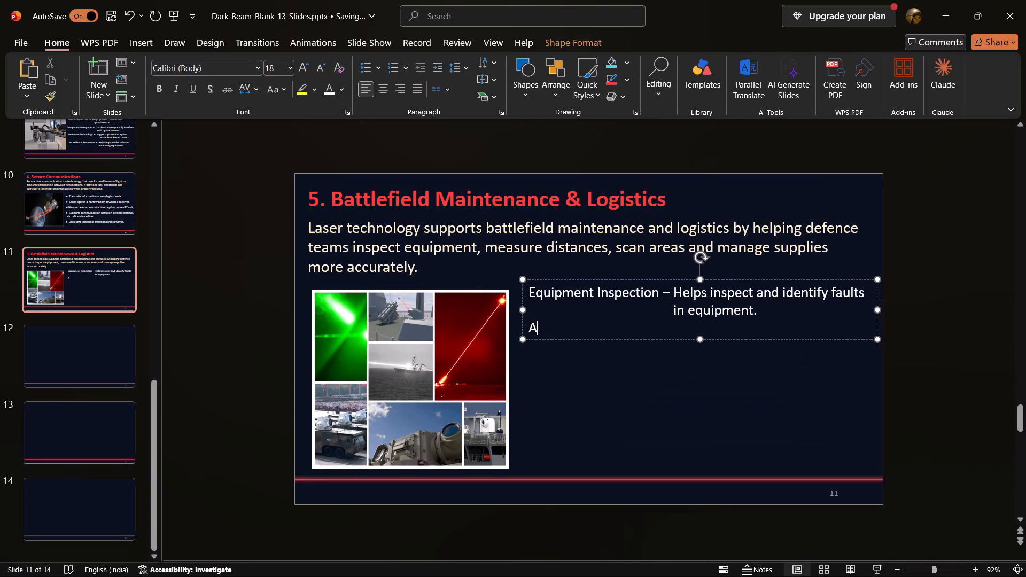
{"action": "key", "text": "BackSpace"}
{"action": "left_click", "coordinate": [534, 402]}
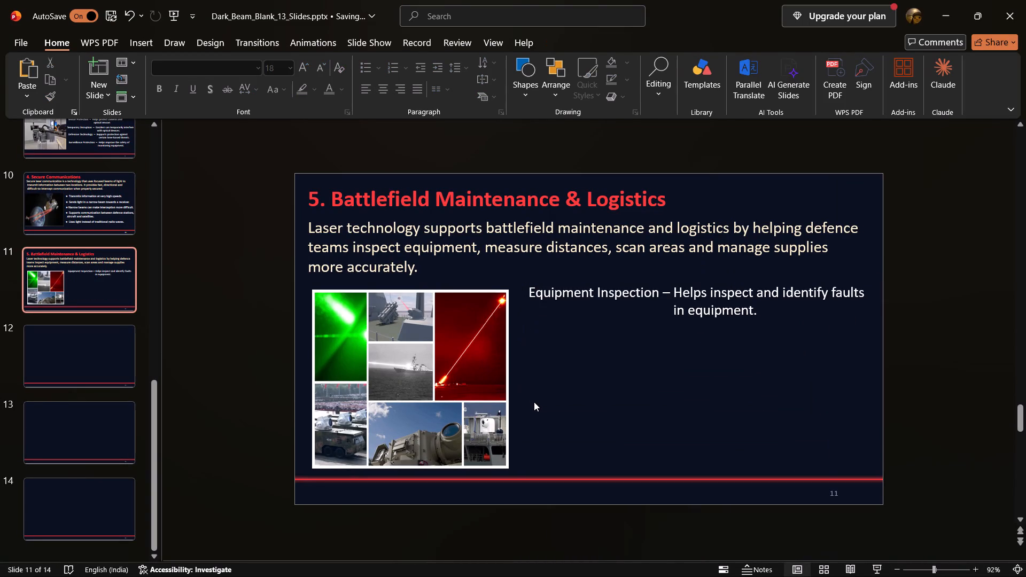
{"action": "triple_click", "coordinate": [547, 330]}
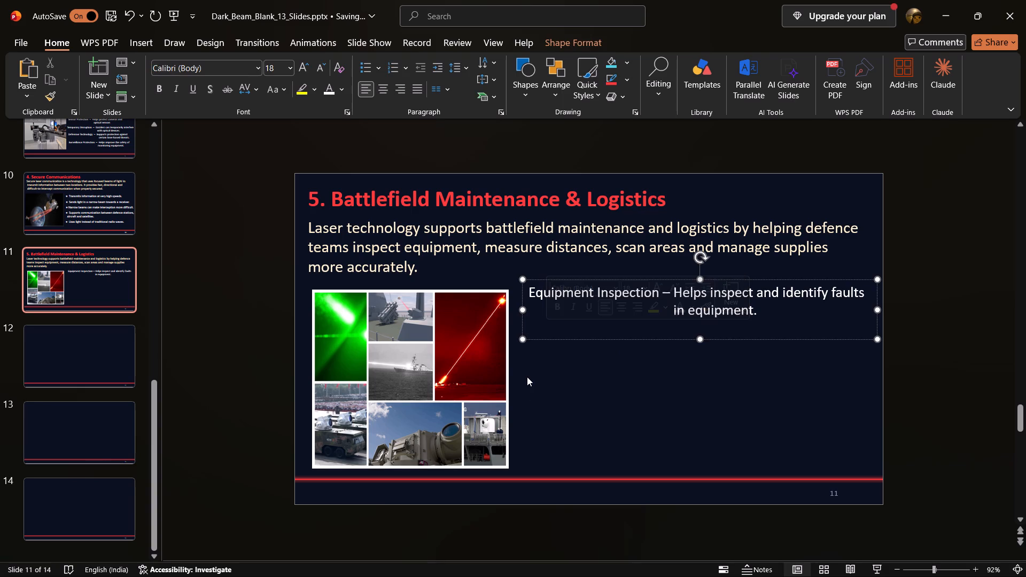
{"action": "key", "text": "BackSpace"}
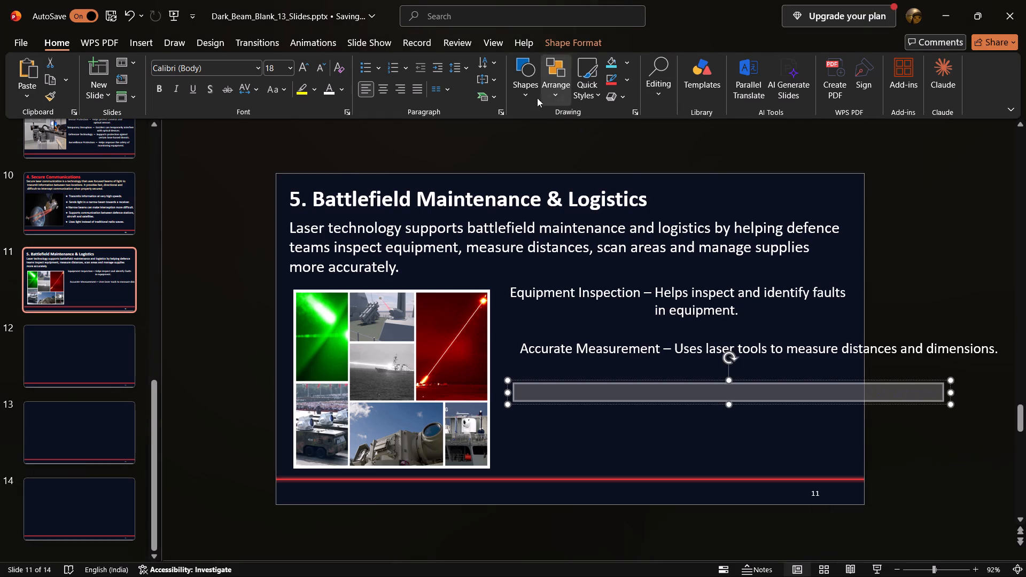
{"action": "left_click", "coordinate": [330, 84]}
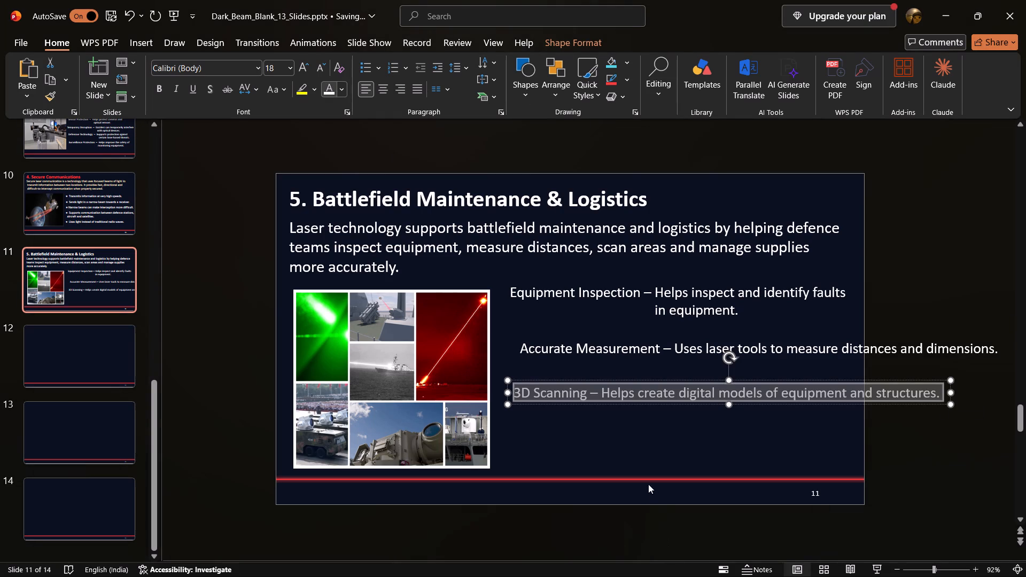
Move the 3D Scanning text box up, closer beneath the Accurate Measurement line.
{"action": "left_click", "coordinate": [599, 392]}
{"action": "left_click_drag", "start_coordinate": [599, 381], "coordinate": [602, 367]}
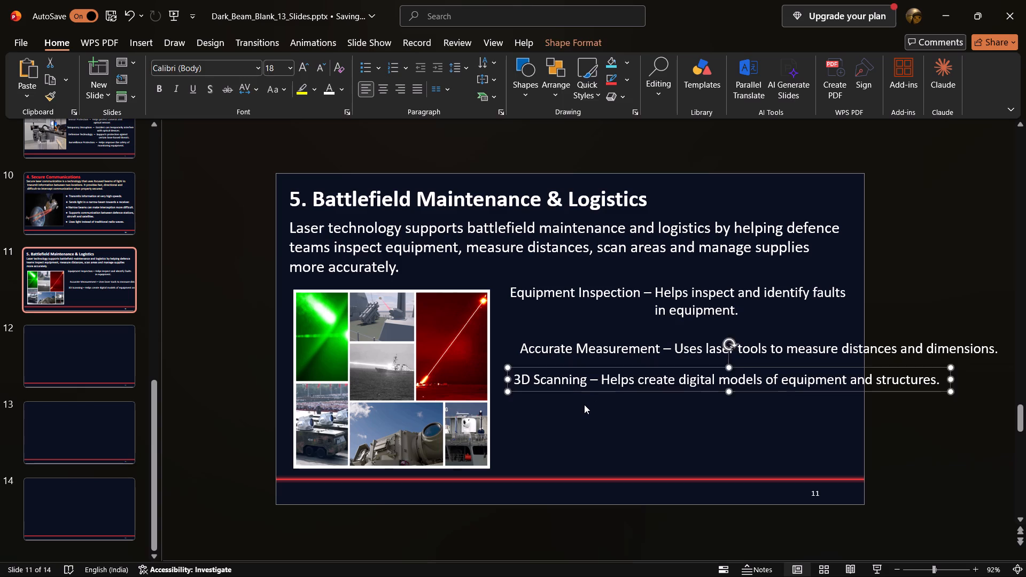
Copy the Navigation Support bullet from ChatGPT in Chrome and paste it into a new PowerPoint text box below 3D Scanning.
{"action": "triple_click", "coordinate": [584, 404]}
{"action": "key", "text": "alt+Tab"}
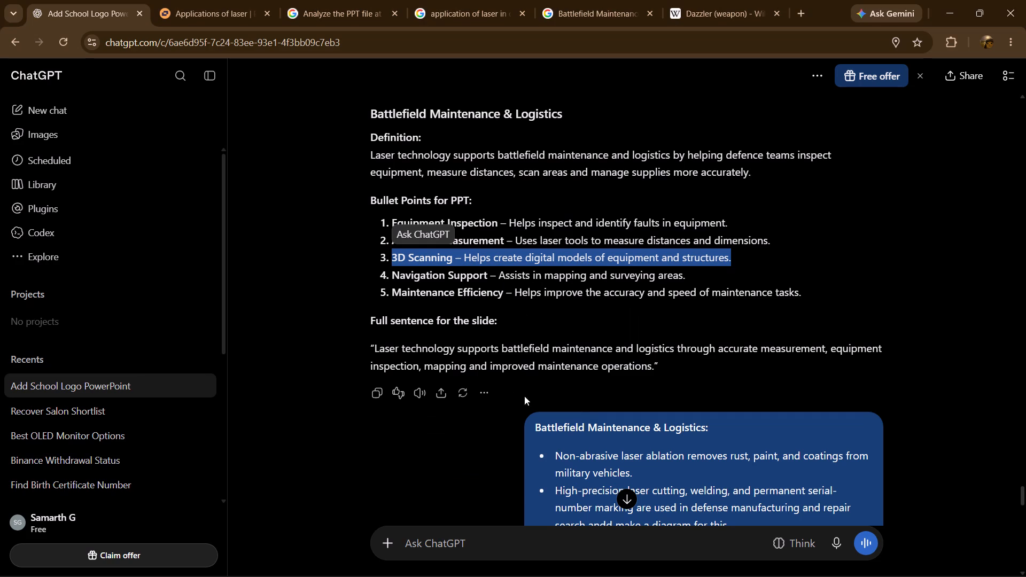
{"action": "left_click", "coordinate": [388, 272]}
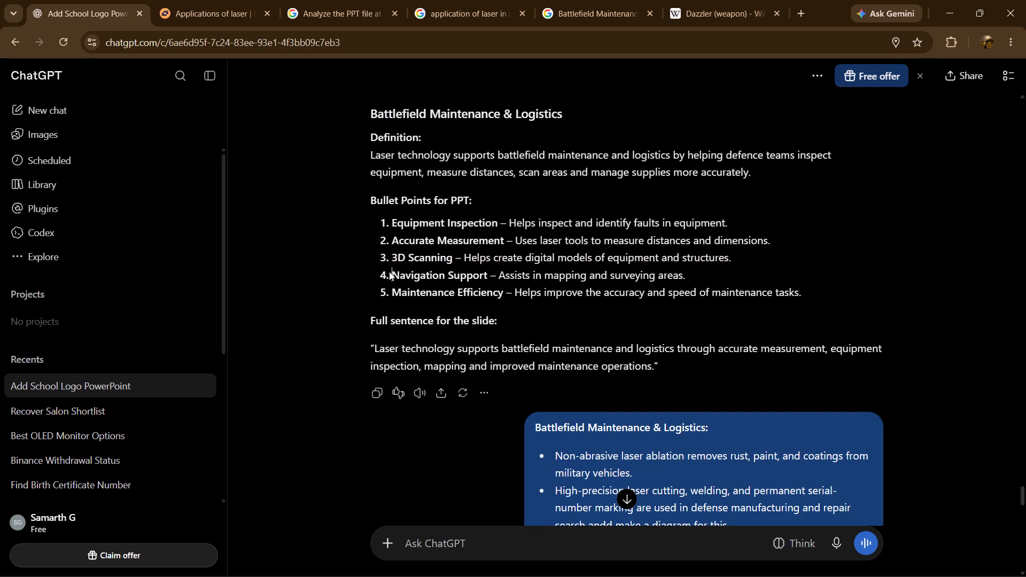
{"action": "left_click_drag", "start_coordinate": [389, 271], "coordinate": [693, 277]}
{"action": "key", "text": "ctrl+c"}
{"action": "key", "text": "alt+Tab"}
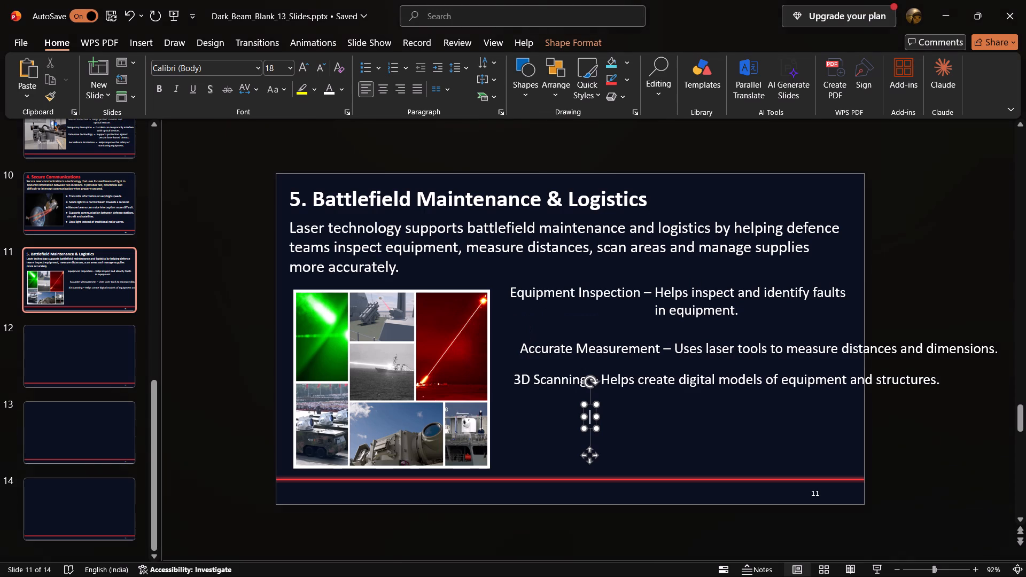
{"action": "key", "text": "ctrl+v"}
Change the font colour of the pasted Navigation Support text to white.
{"action": "key", "text": "ctrl+a"}
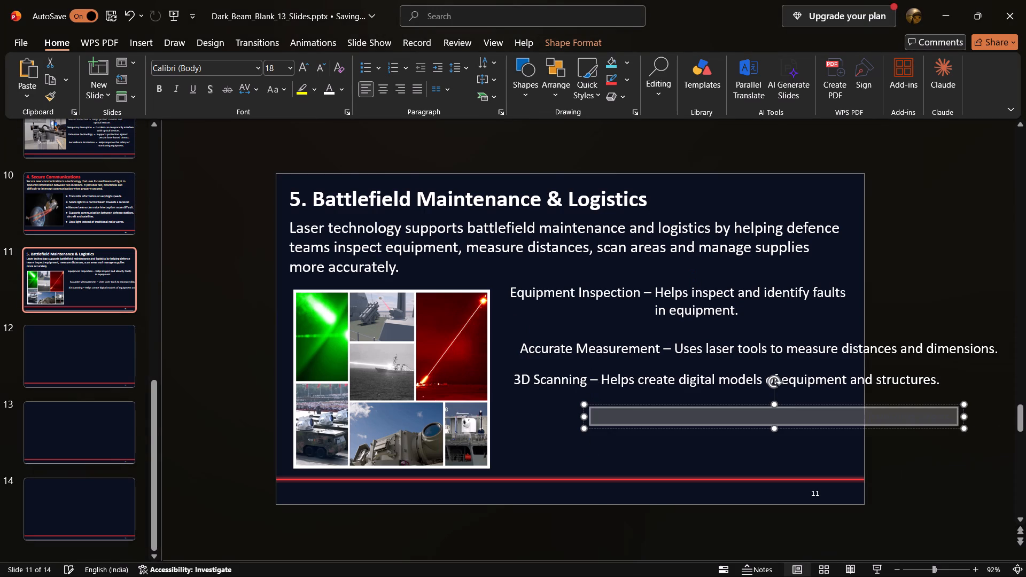
{"action": "left_click", "coordinate": [332, 95]}
{"action": "double_click", "coordinate": [625, 433]}
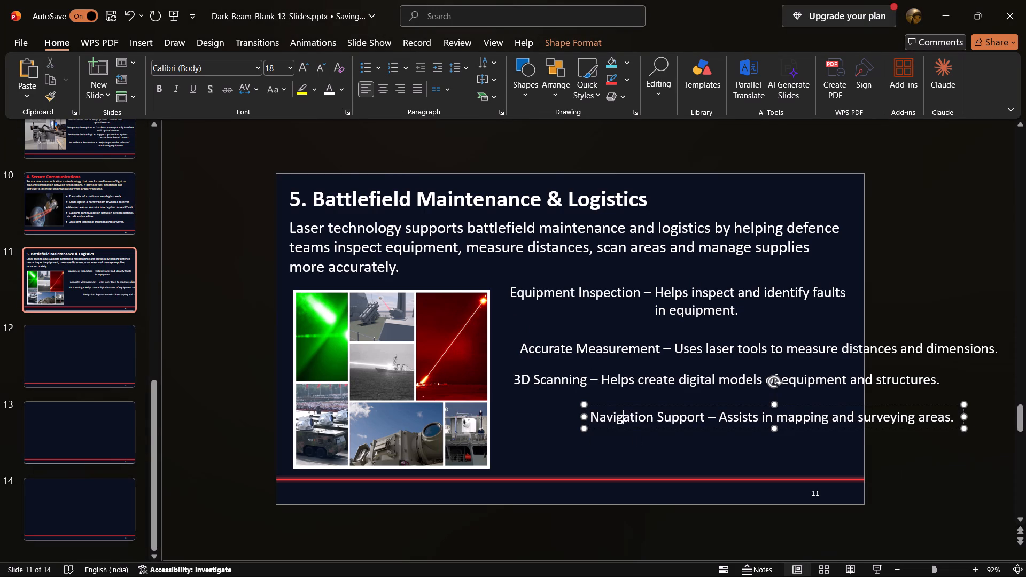
Copy the Maintenance Efficiency bullet from ChatGPT in Chrome and paste it into a new PowerPoint text box below Navigation Support.
{"action": "triple_click", "coordinate": [606, 447]}
{"action": "key", "text": "alt+Tab"}
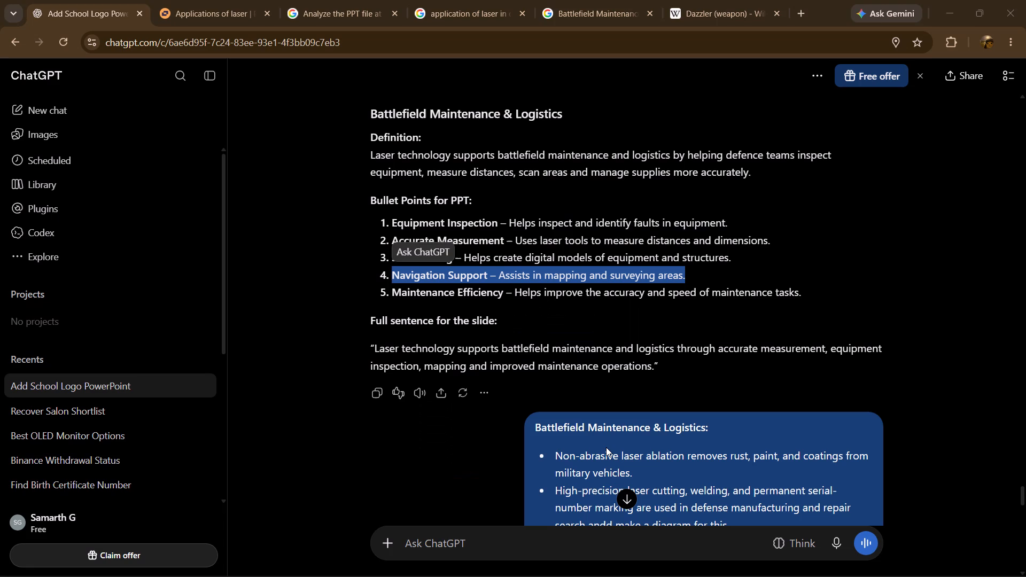
{"action": "left_click", "coordinate": [390, 287]}
{"action": "left_click_drag", "start_coordinate": [390, 287], "coordinate": [470, 292]}
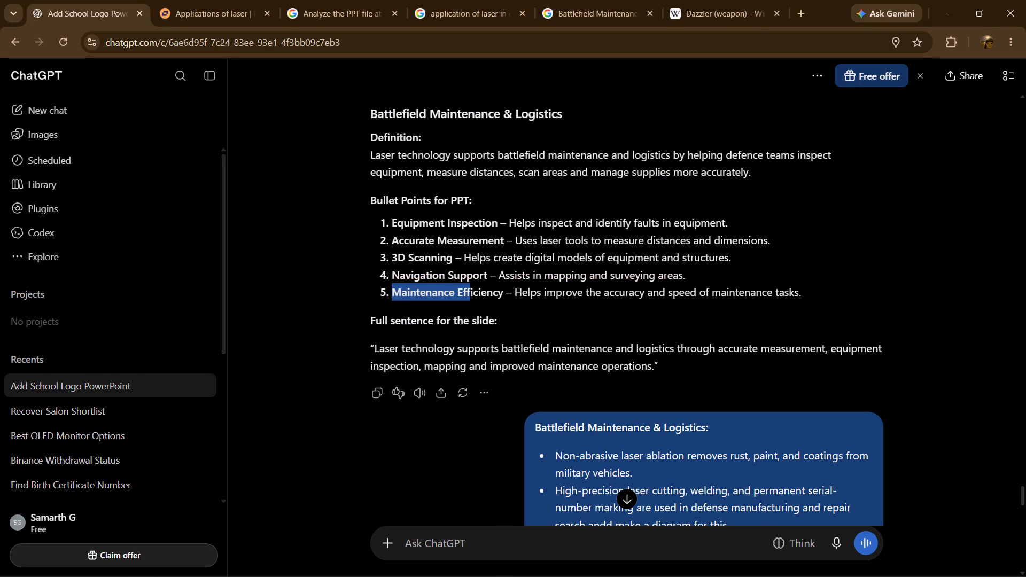
{"action": "left_click_drag", "start_coordinate": [470, 292], "coordinate": [804, 299]}
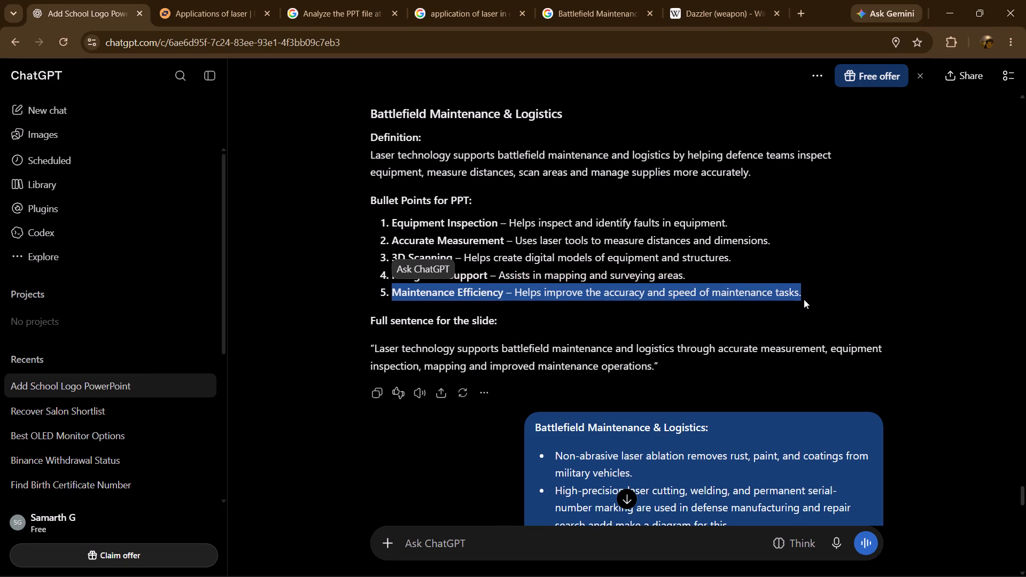
{"action": "key", "text": "ctrl+c"}
{"action": "left_click", "coordinate": [804, 299]}
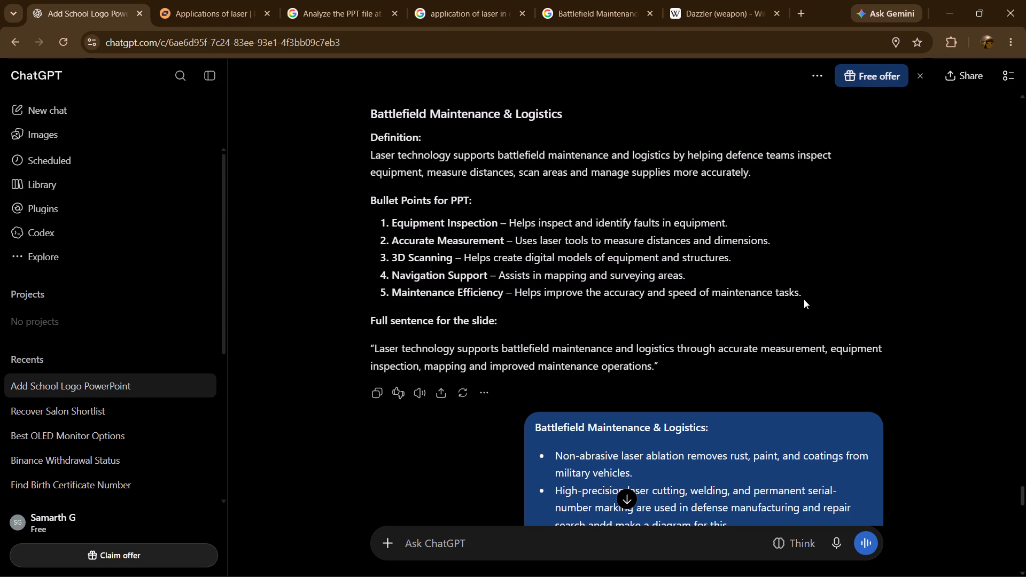
{"action": "key", "text": "alt+Tab"}
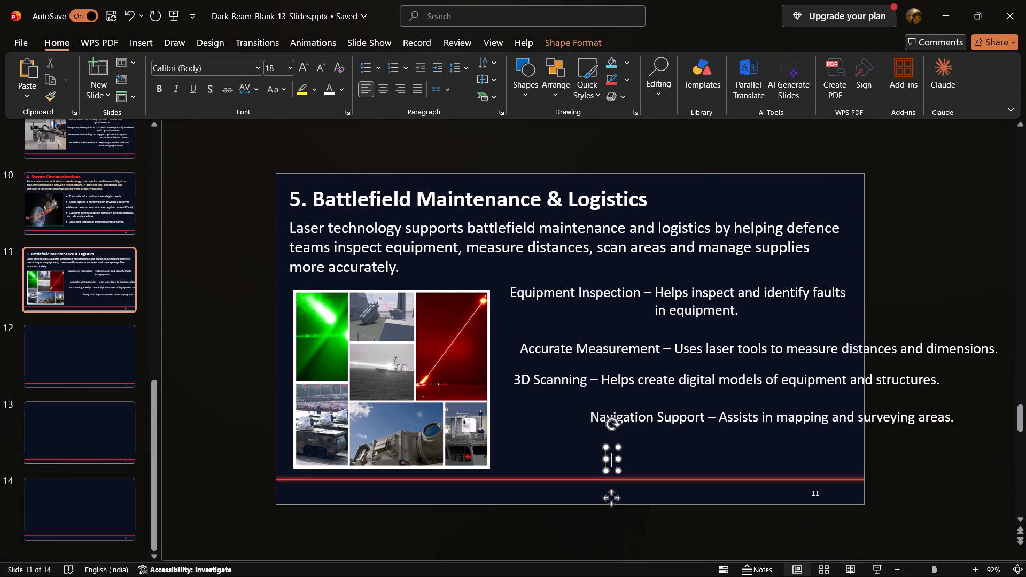
{"action": "key", "text": "ctrl+v"}
Change the font colour of the pasted Maintenance Efficiency text to white.
{"action": "key", "text": "ctrl+a"}
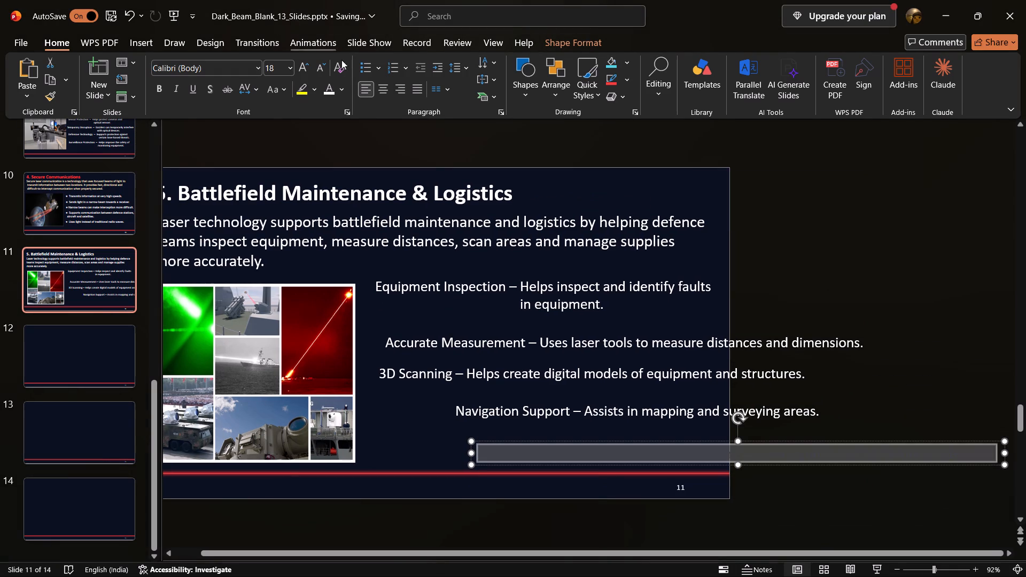
{"action": "left_click", "coordinate": [332, 95]}
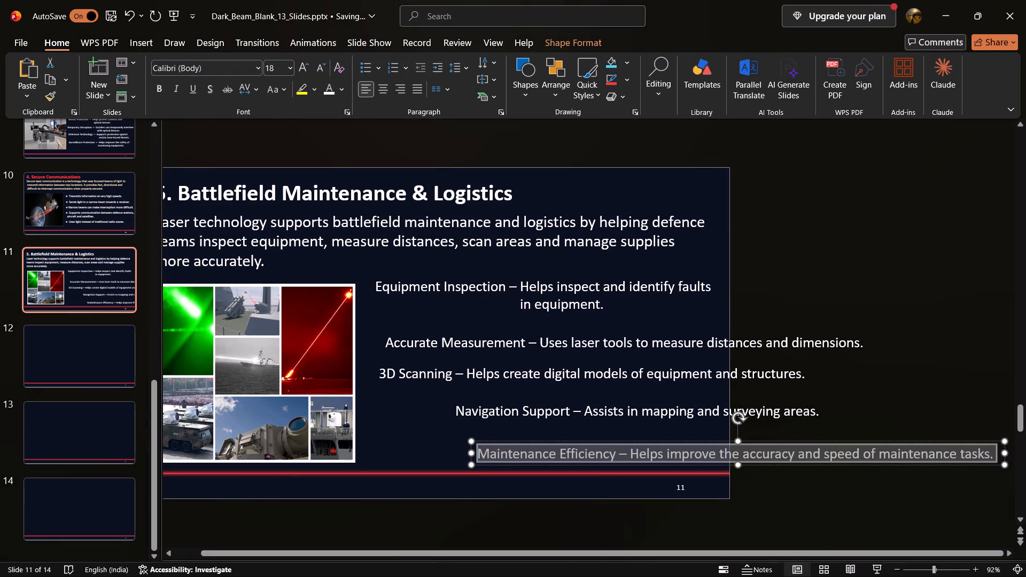
Move the Equipment Inspection text box slightly down and closer to the collage.
{"action": "left_click", "coordinate": [582, 305]}
{"action": "left_click", "coordinate": [611, 314]}
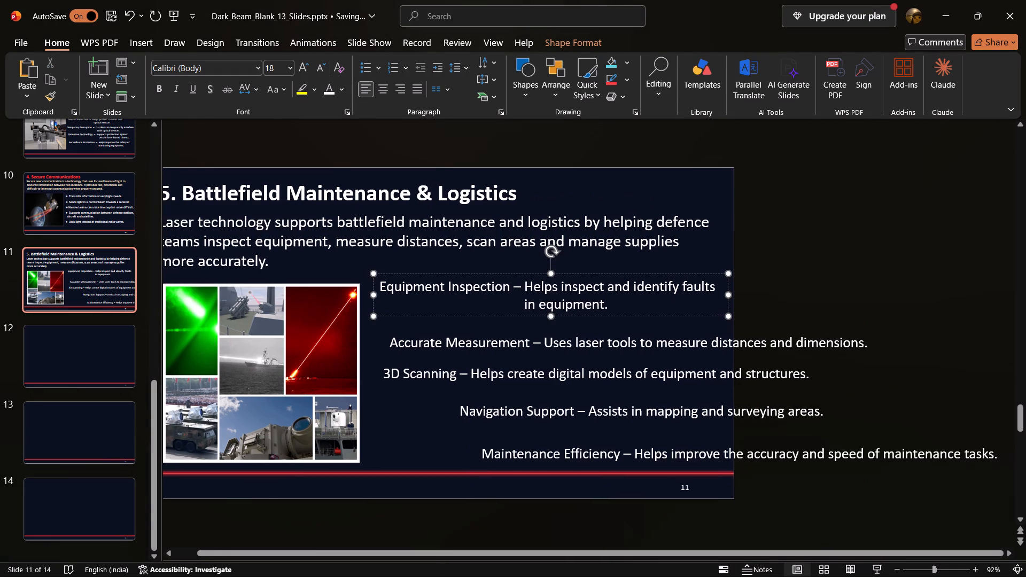
{"action": "left_click_drag", "start_coordinate": [589, 274], "coordinate": [589, 277]}
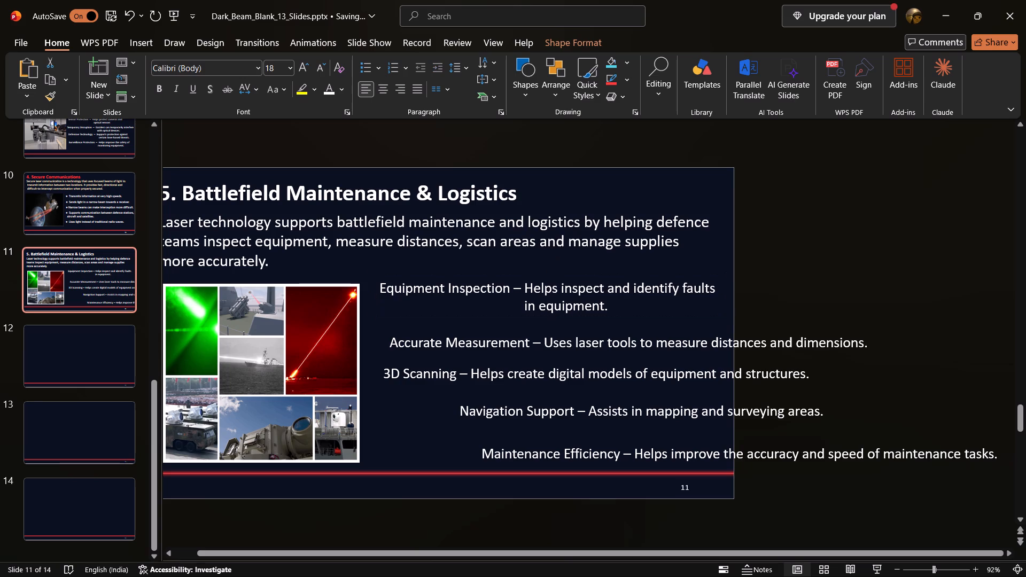
{"action": "left_click_drag", "start_coordinate": [589, 277], "coordinate": [579, 277]}
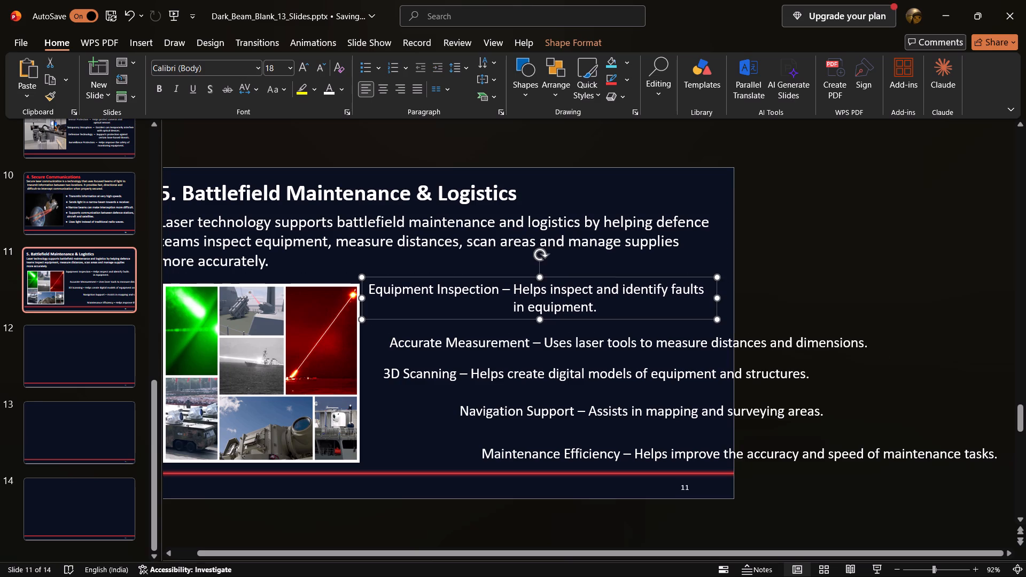
Move the Accurate Measurement text box up beneath Equipment Inspection, with its start next to the collage's edge.
{"action": "left_click", "coordinate": [582, 345]}
{"action": "left_click_drag", "start_coordinate": [600, 332], "coordinate": [577, 322]}
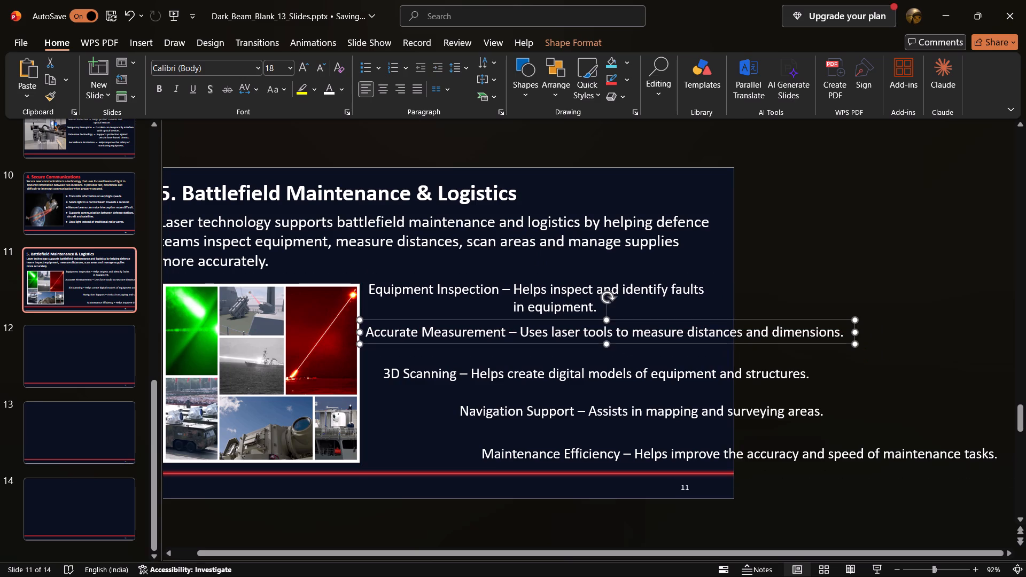
Break the Accurate Measurement line before "distances and dimensions." and indent the second line with spaces so it sits under "Uses laser tools".
{"action": "left_click", "coordinate": [690, 332]}
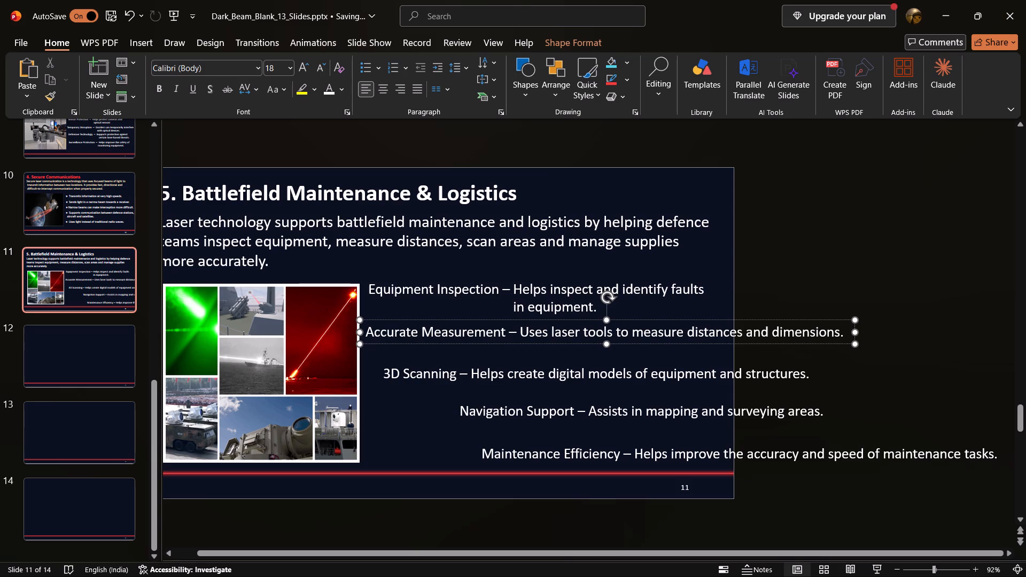
{"action": "key", "text": "Return"}
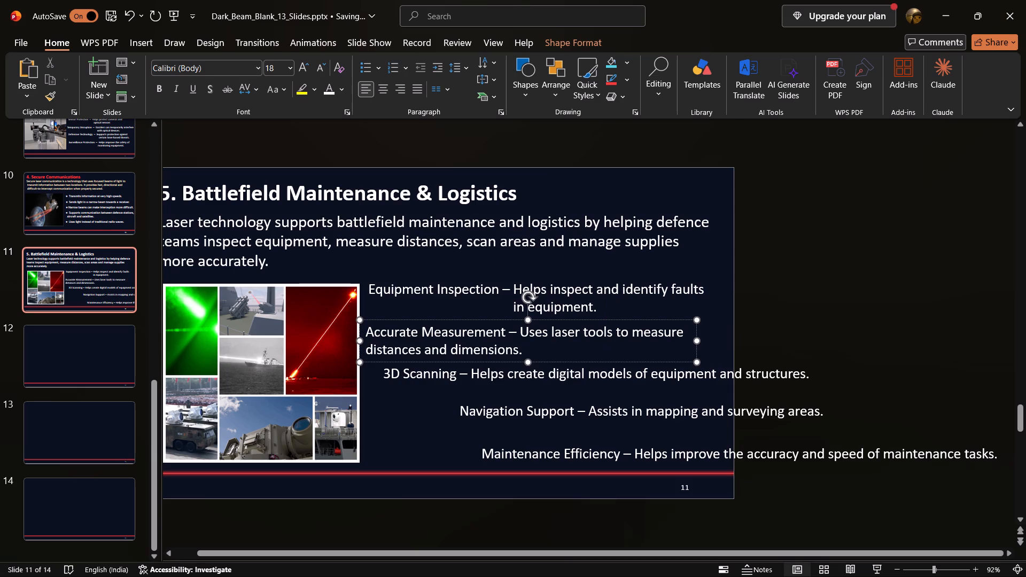
{"action": "key", "text": "space"}
{"action": "key", "text": "space"}
{"action": "key", "text": "space"}
{"action": "key", "text": "space"}
{"action": "key", "text": "space"}
{"action": "key", "text": "space"}
{"action": "key", "text": "space"}
{"action": "key", "text": "space"}
{"action": "key", "text": "space"}
{"action": "key", "text": "space"}
{"action": "key", "text": "space"}
{"action": "key", "text": "space"}
{"action": "key", "text": "space"}
{"action": "key", "text": "space"}
{"action": "key", "text": "space"}
{"action": "key", "text": "space"}
{"action": "key", "text": "space"}
{"action": "key", "text": "space"}
{"action": "key", "text": "space"}
{"action": "key", "text": "space"}
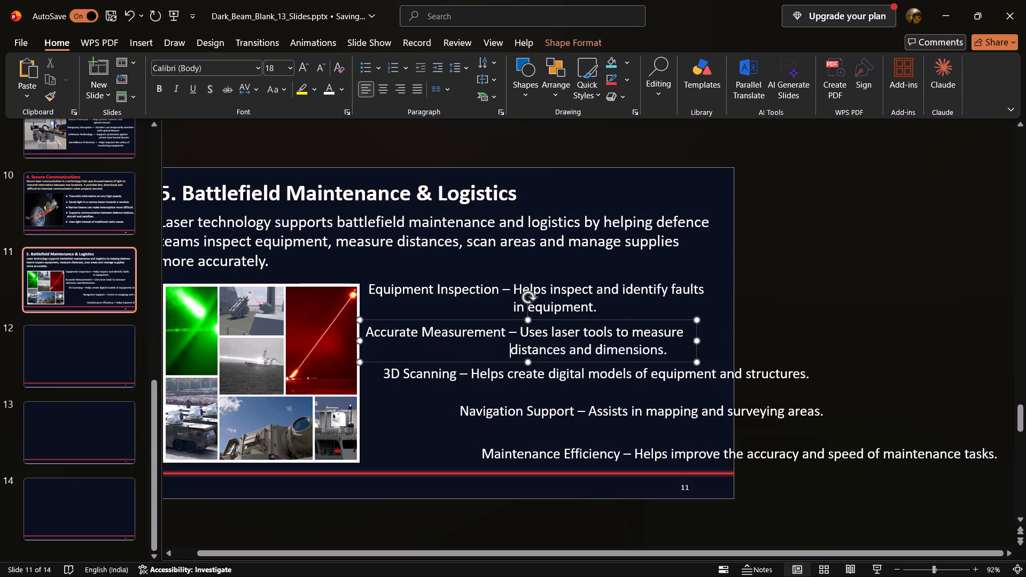
{"action": "key", "text": "BackSpace"}
{"action": "key", "text": "BackSpace"}
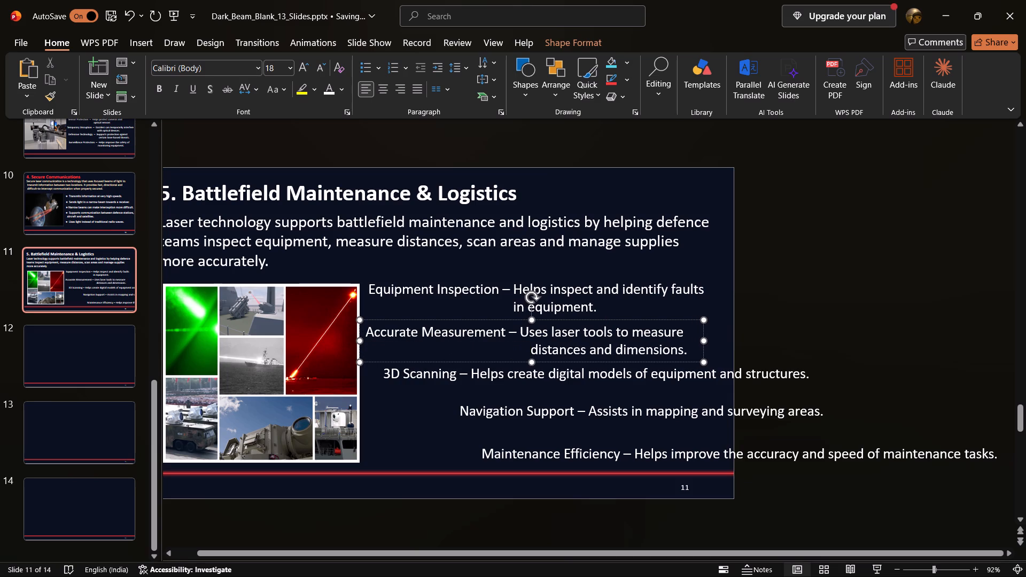
{"action": "key", "text": "BackSpace"}
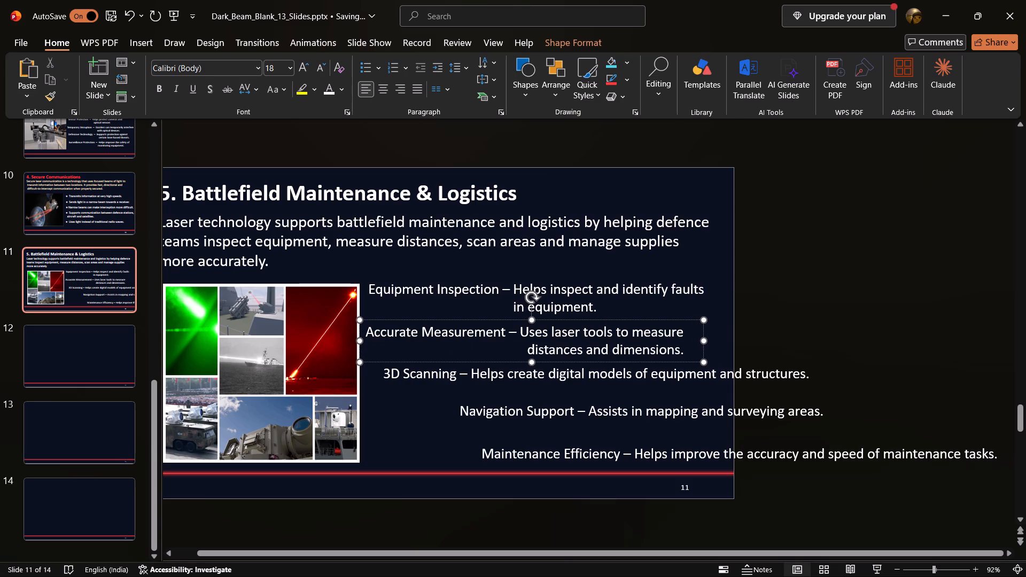
Break the 3D Scanning line before "and structures." and indent the second line with spaces beneath "Helps create digital".
{"action": "left_click", "coordinate": [602, 377]}
{"action": "left_click", "coordinate": [720, 372]}
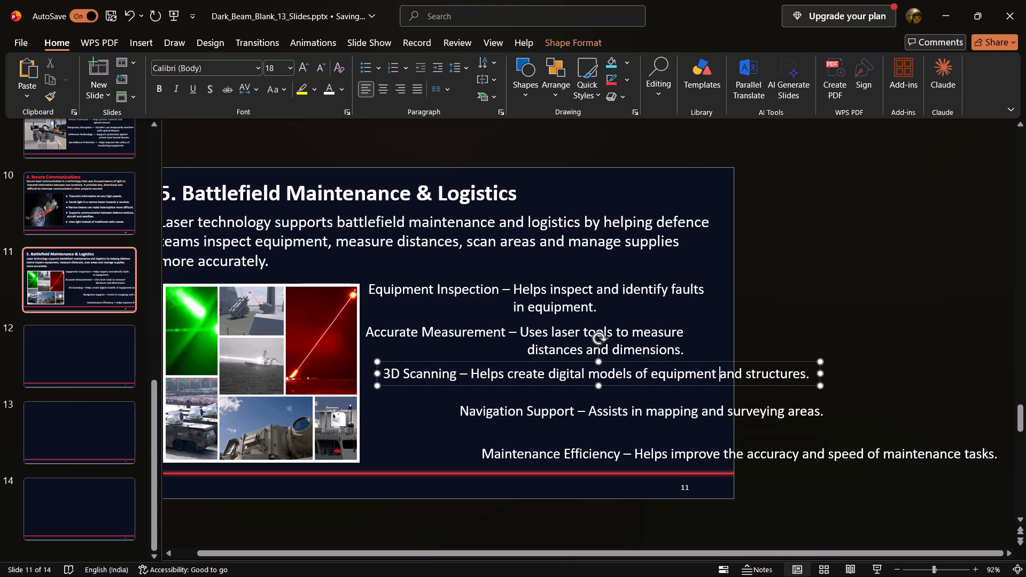
{"action": "key", "text": "Return"}
{"action": "key", "text": "space"}
{"action": "key", "text": "space"}
{"action": "key", "text": "space"}
{"action": "key", "text": "space"}
{"action": "key", "text": "space"}
{"action": "key", "text": "space"}
{"action": "key", "text": "space"}
{"action": "key", "text": "space"}
{"action": "key", "text": "space"}
{"action": "key", "text": "space"}
{"action": "key", "text": "space"}
{"action": "key", "text": "space"}
{"action": "key", "text": "space"}
{"action": "key", "text": "space"}
{"action": "key", "text": "space"}
{"action": "key", "text": "space"}
{"action": "key", "text": "space"}
{"action": "key", "text": "space"}
{"action": "key", "text": "space"}
{"action": "key", "text": "space"}
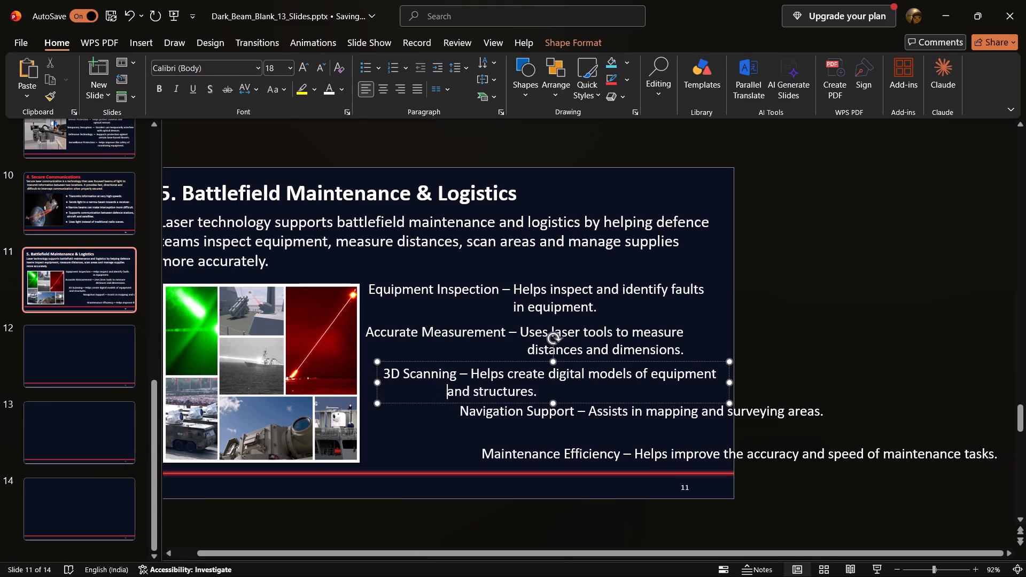
{"action": "key", "text": "space"}
{"action": "key", "text": "space"}
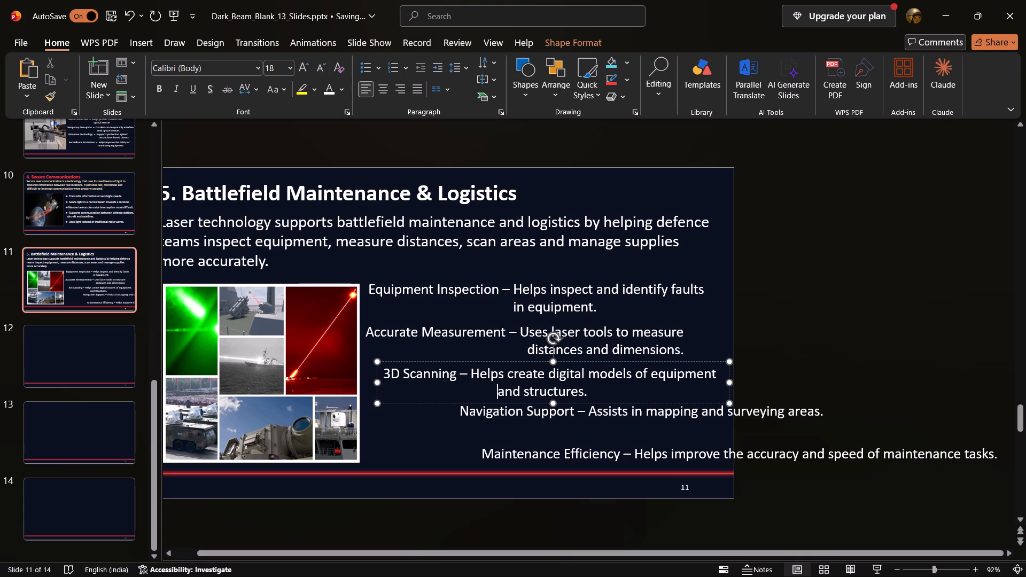
Move the 3D Scanning text box closer to the collage, roughly in line with the Equipment Inspection text's start.
{"action": "left_click", "coordinate": [587, 417]}
{"action": "left_click", "coordinate": [495, 373]}
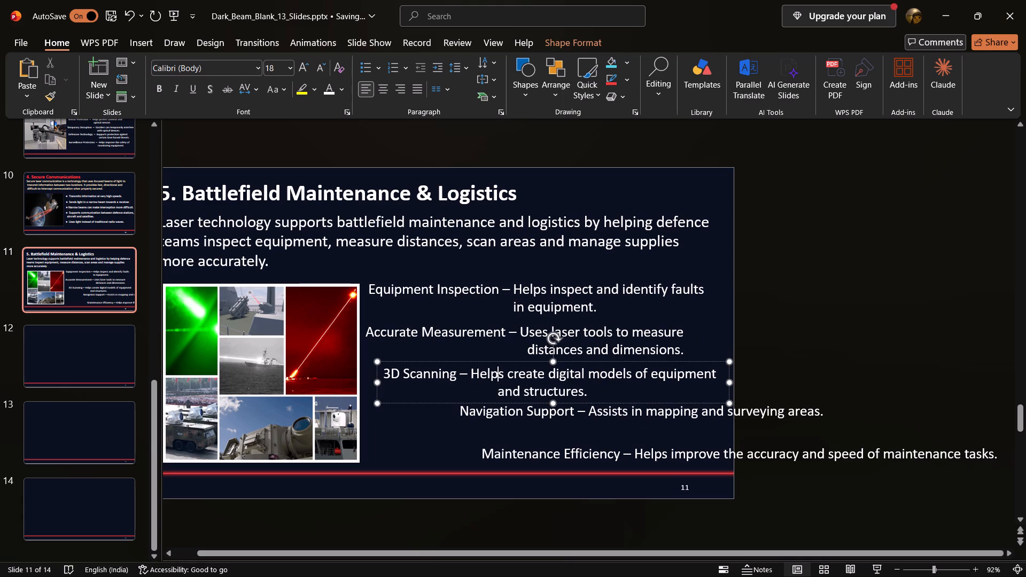
{"action": "left_click_drag", "start_coordinate": [524, 361], "coordinate": [510, 362]}
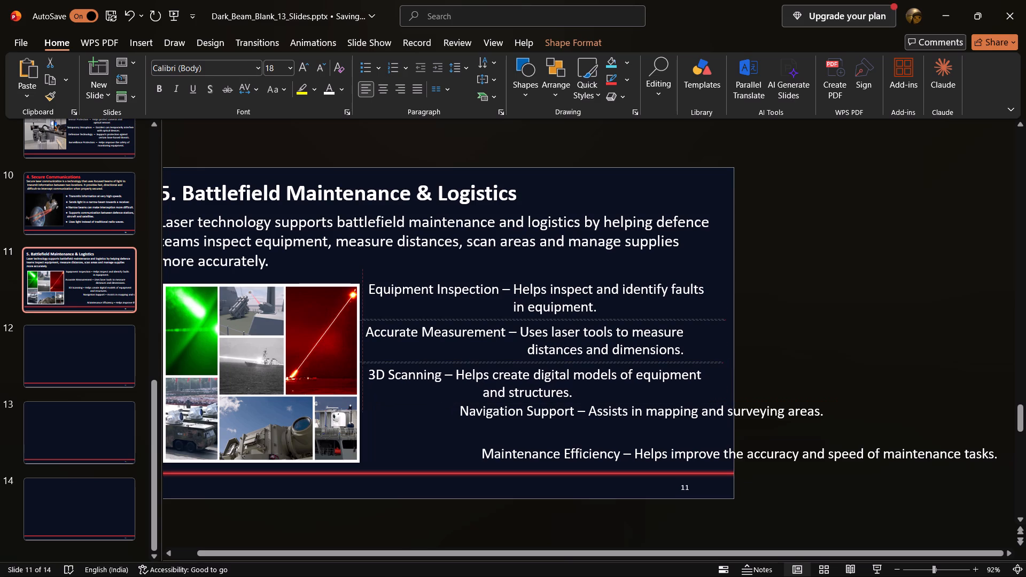
{"action": "left_click_drag", "start_coordinate": [510, 362], "coordinate": [511, 361]}
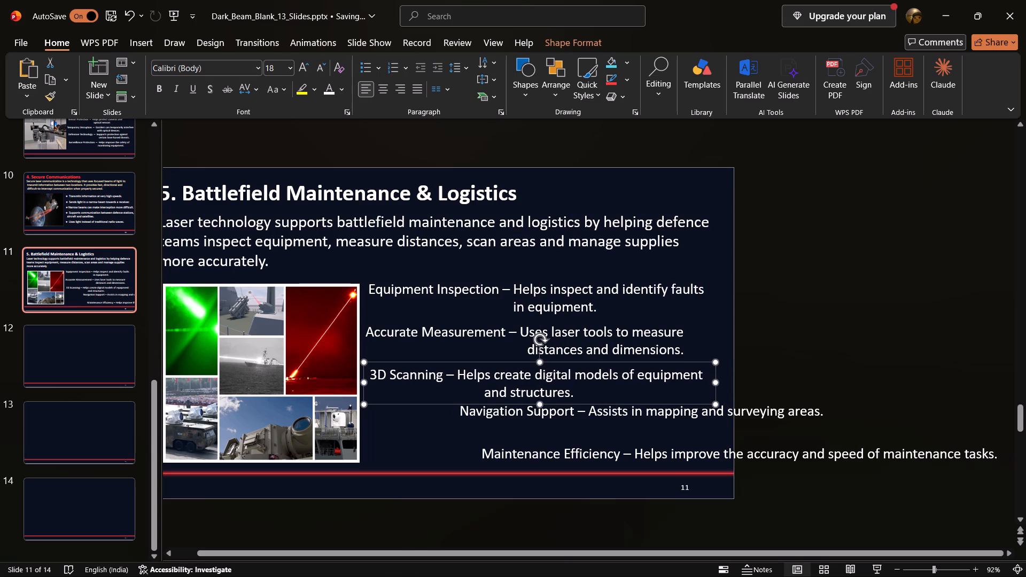
{"action": "left_click", "coordinate": [831, 274]}
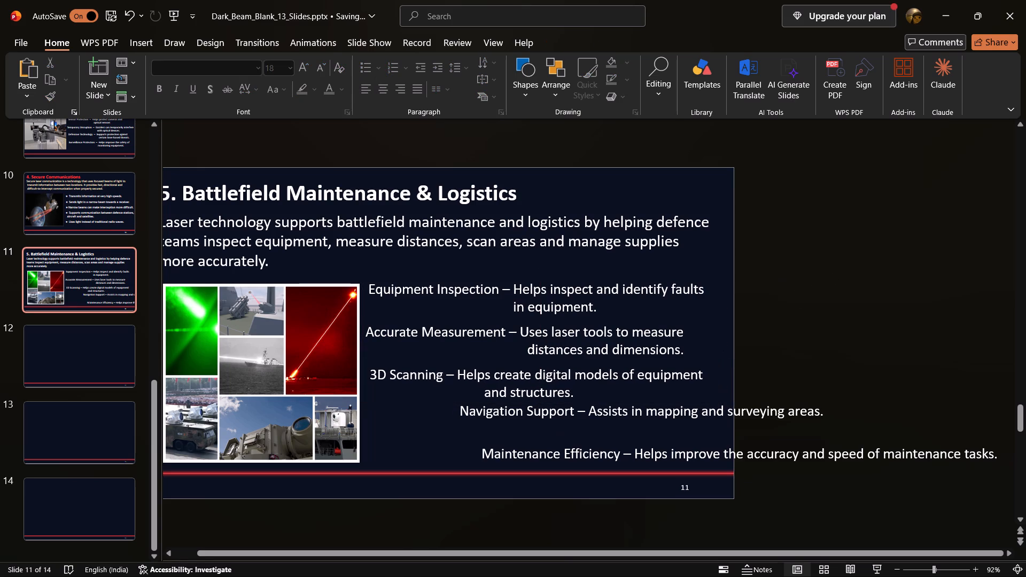
Move the Navigation Support text box next to the collage, just below 3D Scanning and aligned with Accurate Measurement's start.
{"action": "left_click", "coordinate": [537, 418]}
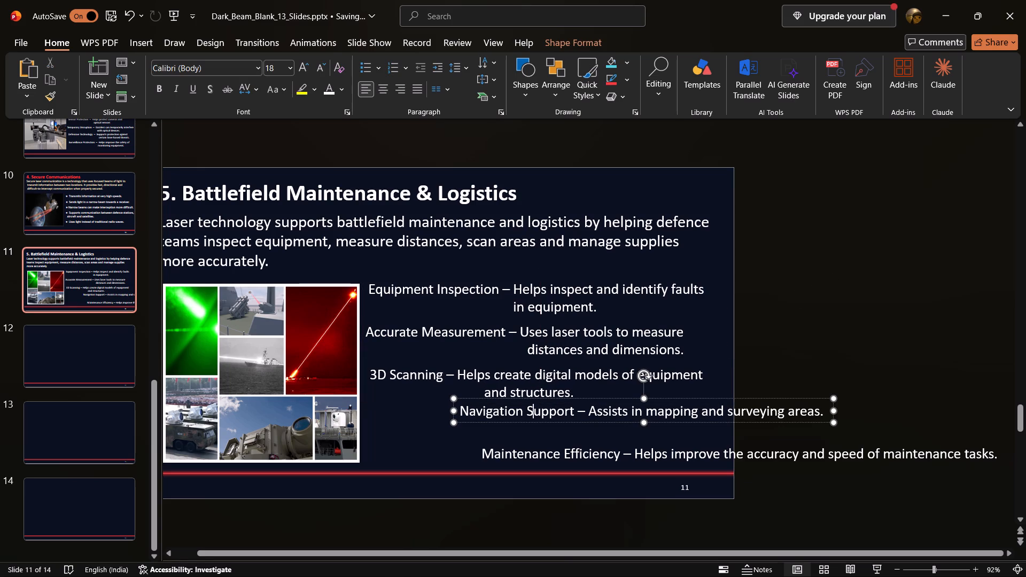
{"action": "left_click_drag", "start_coordinate": [598, 397], "coordinate": [520, 396]}
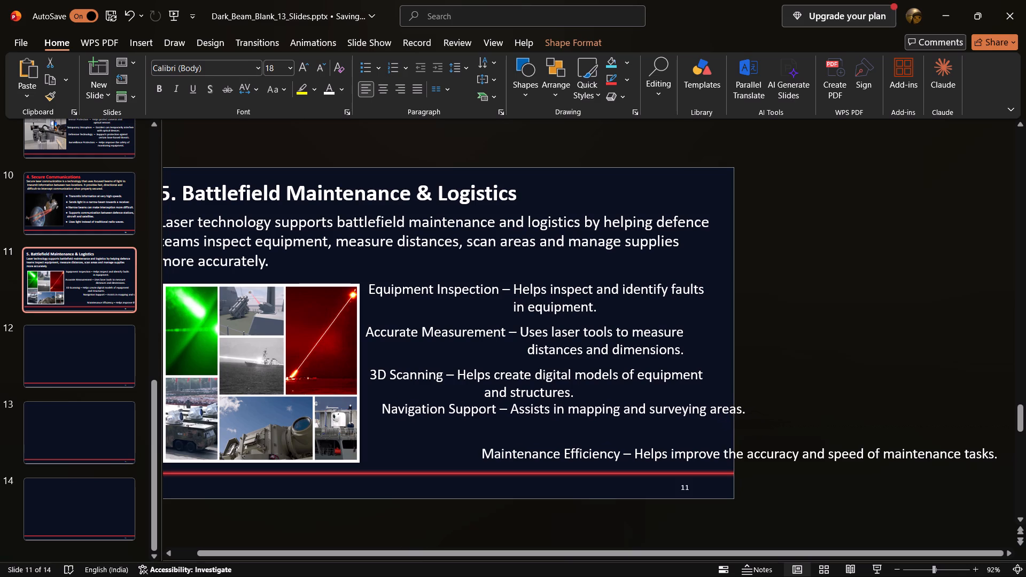
{"action": "left_click_drag", "start_coordinate": [520, 396], "coordinate": [503, 392]}
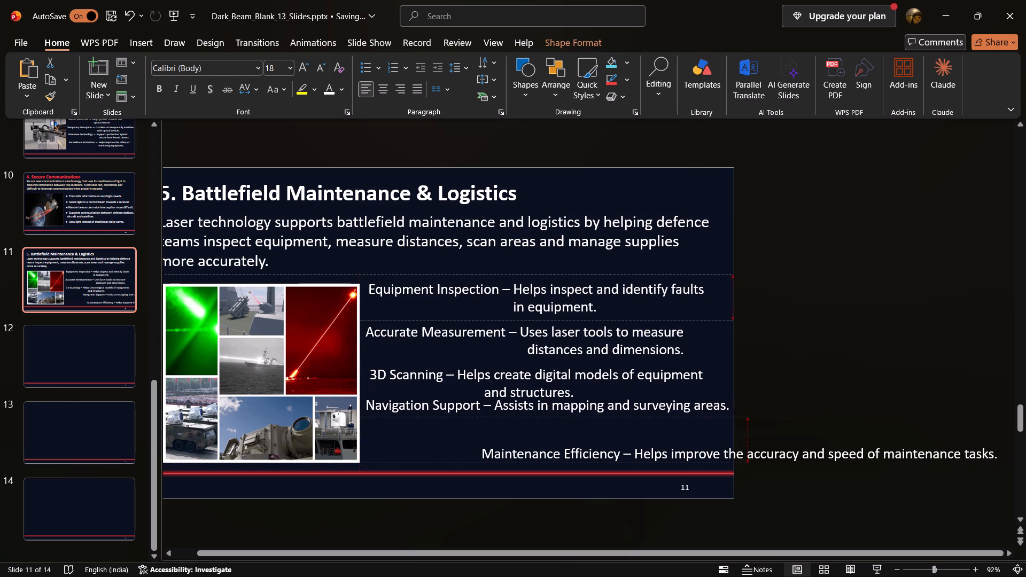
{"action": "left_click_drag", "start_coordinate": [503, 392], "coordinate": [503, 400]}
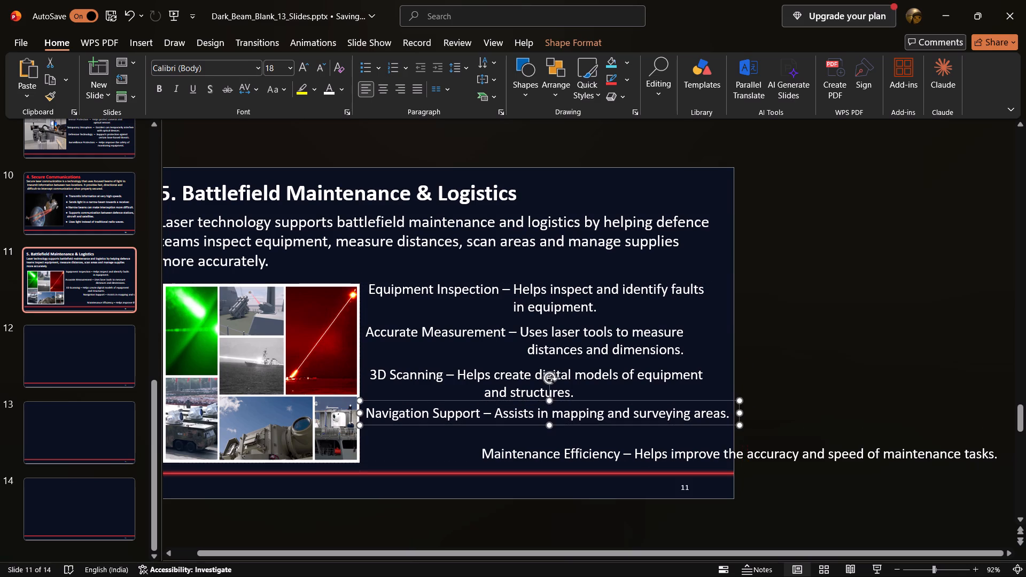
{"action": "left_click", "coordinate": [807, 378]}
Move the Maintenance Efficiency text box next to the collage, just below Navigation Support and roughly aligned with the other bullets' starts.
{"action": "left_click", "coordinate": [652, 462]}
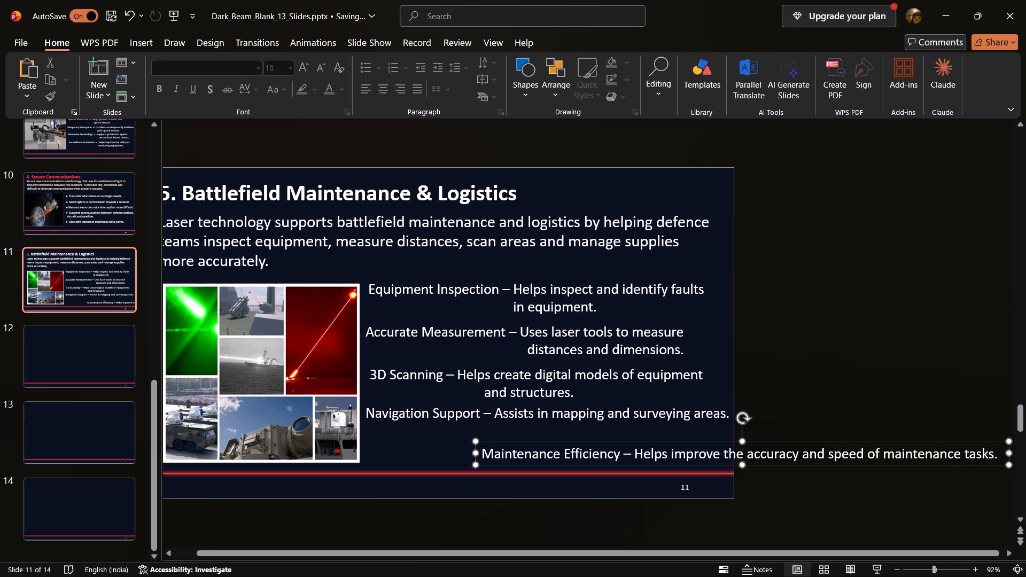
{"action": "left_click_drag", "start_coordinate": [655, 436], "coordinate": [582, 418]}
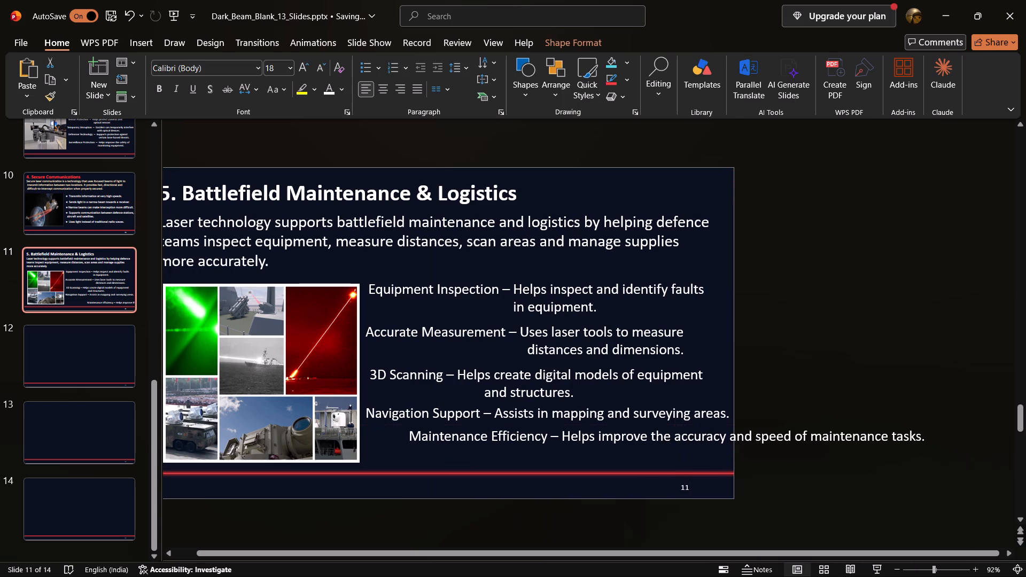
{"action": "left_click_drag", "start_coordinate": [582, 418], "coordinate": [542, 426]}
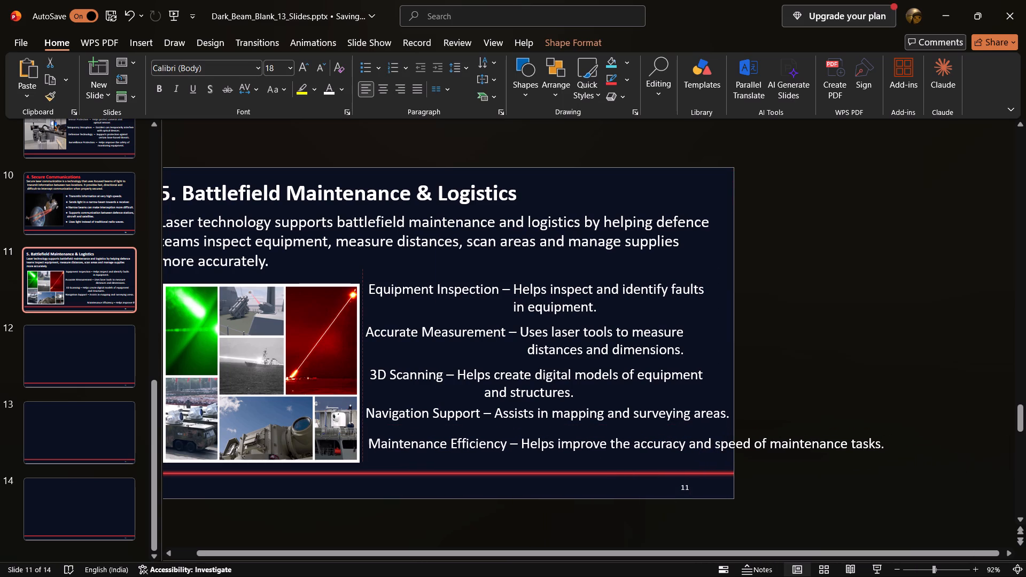
{"action": "left_click_drag", "start_coordinate": [542, 426], "coordinate": [541, 423]}
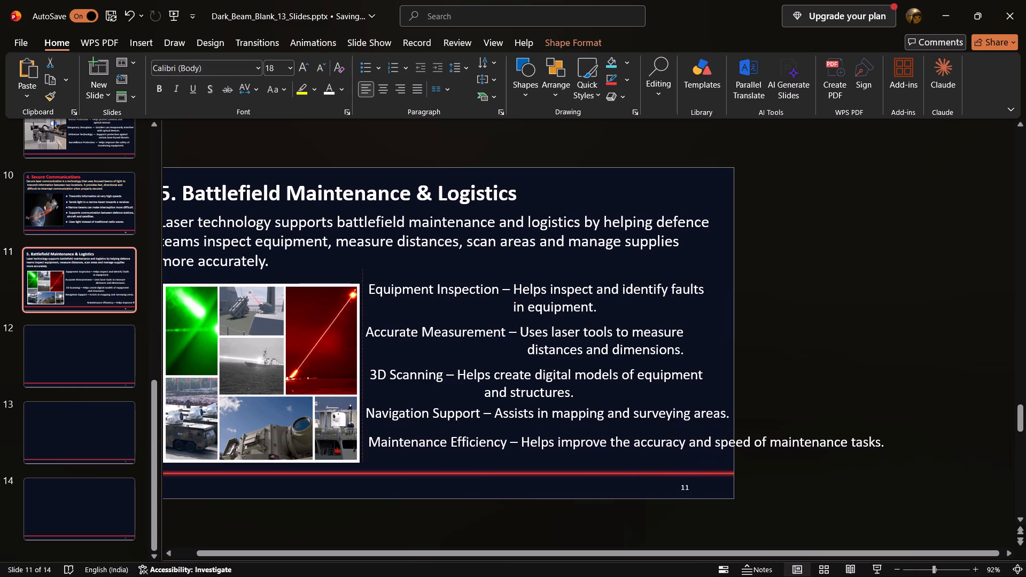
{"action": "left_click_drag", "start_coordinate": [541, 423], "coordinate": [541, 421]}
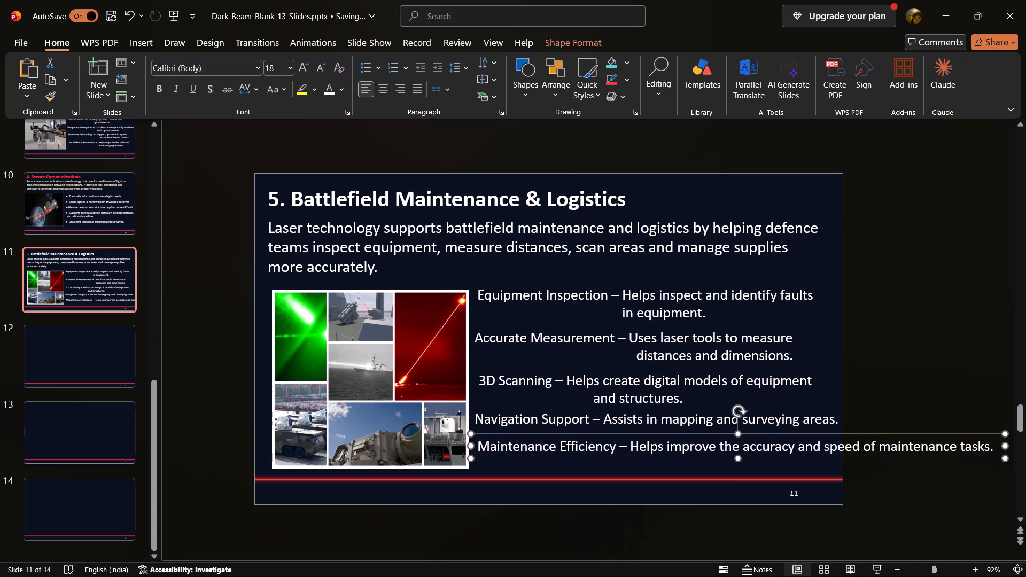
Break the Maintenance Efficiency line before "speed of maintenance tasks." and indent the second line with spaces so it sits under "Helps improve".
{"action": "left_click", "coordinate": [826, 441]}
{"action": "key", "text": "Return"}
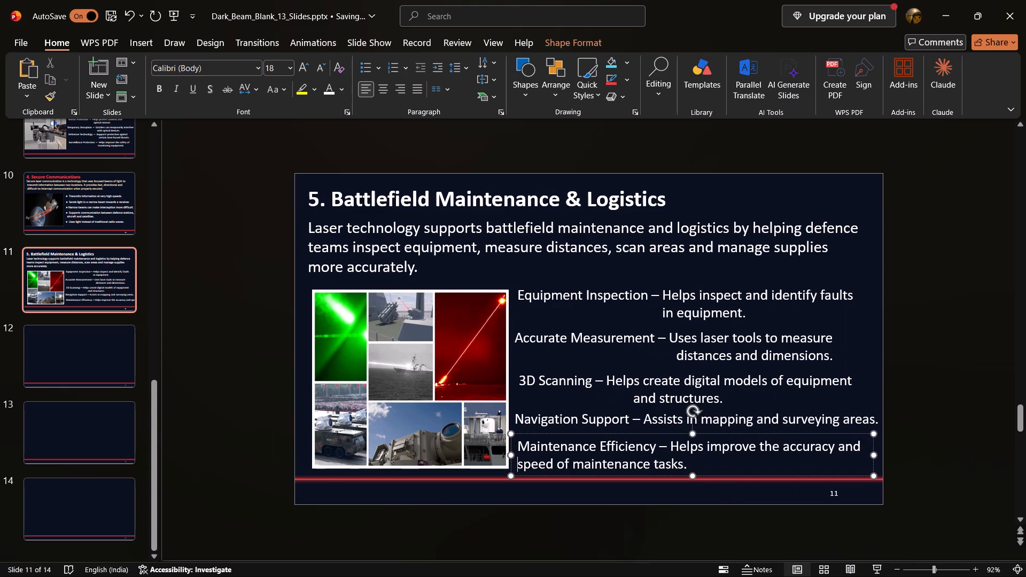
{"action": "key", "text": "space"}
{"action": "key", "text": "space"}
{"action": "key", "text": "space"}
{"action": "key", "text": "space"}
{"action": "key", "text": "space"}
{"action": "key", "text": "space"}
{"action": "key", "text": "space"}
{"action": "key", "text": "space"}
{"action": "key", "text": "space"}
{"action": "key", "text": "space"}
{"action": "key", "text": "space"}
{"action": "key", "text": "space"}
{"action": "key", "text": "space"}
{"action": "key", "text": "space"}
{"action": "key", "text": "space"}
{"action": "key", "text": "space"}
{"action": "key", "text": "space"}
{"action": "key", "text": "space"}
{"action": "key", "text": "space"}
{"action": "key", "text": "space"}
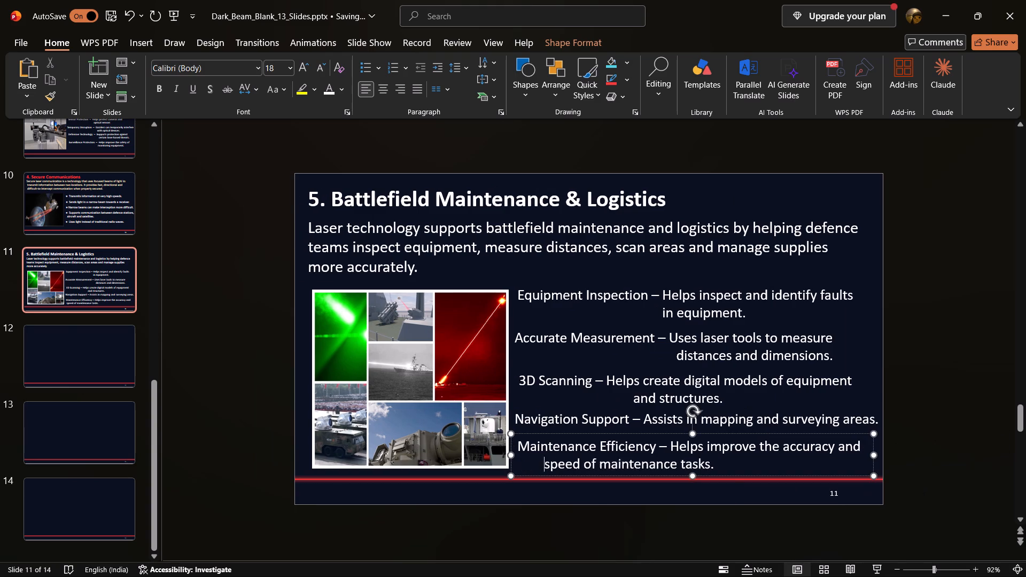
{"action": "key", "text": "space"}
{"action": "key", "text": "space"}
{"action": "key", "text": "space"}
{"action": "key", "text": "space"}
{"action": "key", "text": "space"}
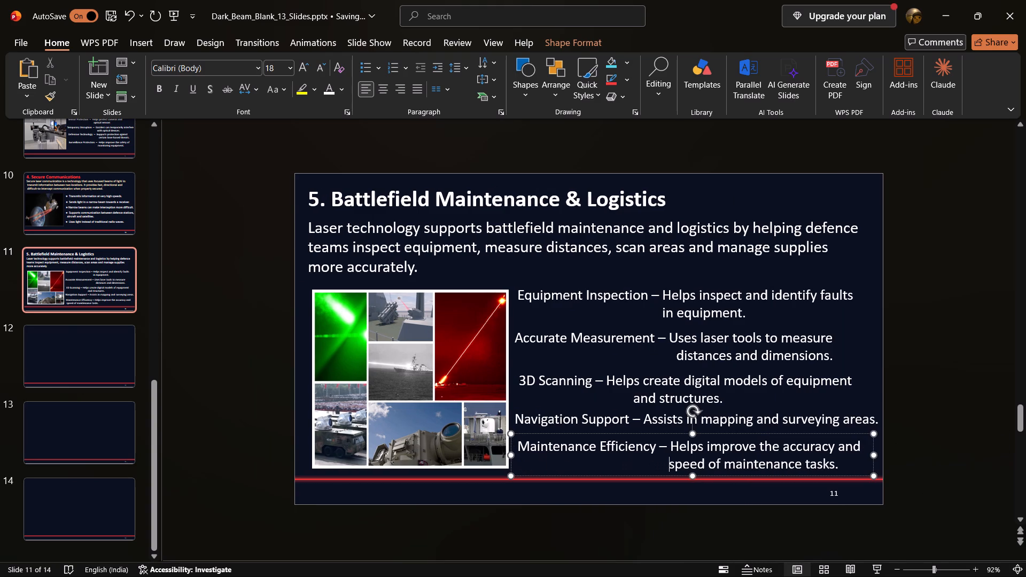
{"action": "key", "text": "space"}
{"action": "left_click", "coordinate": [963, 327]}
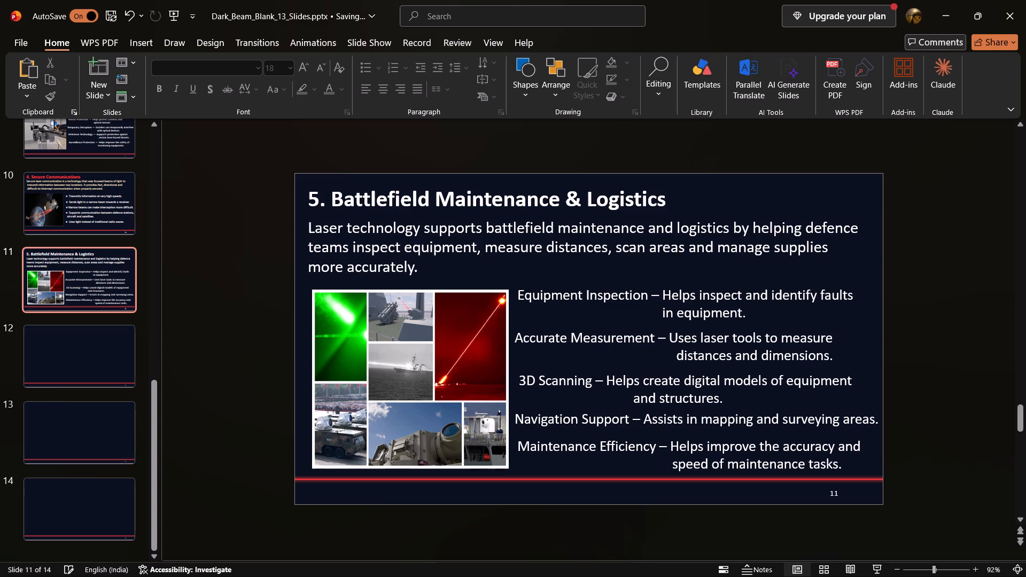
Nudge the Maintenance Efficiency and Navigation Support text boxes so both start in line with 3D Scanning.
{"action": "left_click", "coordinate": [568, 441]}
{"action": "left_click_drag", "start_coordinate": [581, 433], "coordinate": [592, 433]}
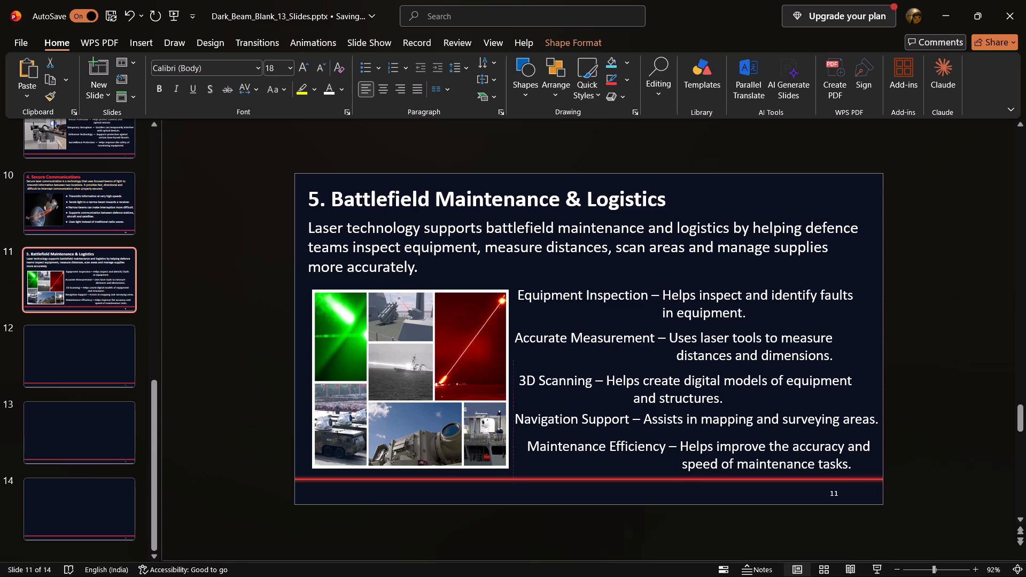
{"action": "left_click_drag", "start_coordinate": [592, 433], "coordinate": [589, 431]}
{"action": "left_click", "coordinate": [577, 413]}
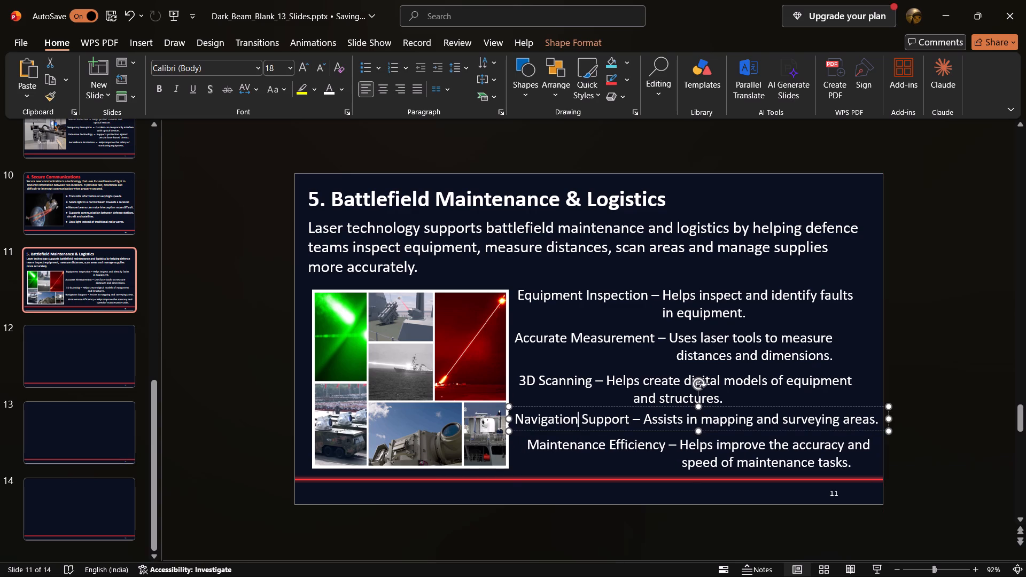
{"action": "left_click", "coordinate": [586, 407]}
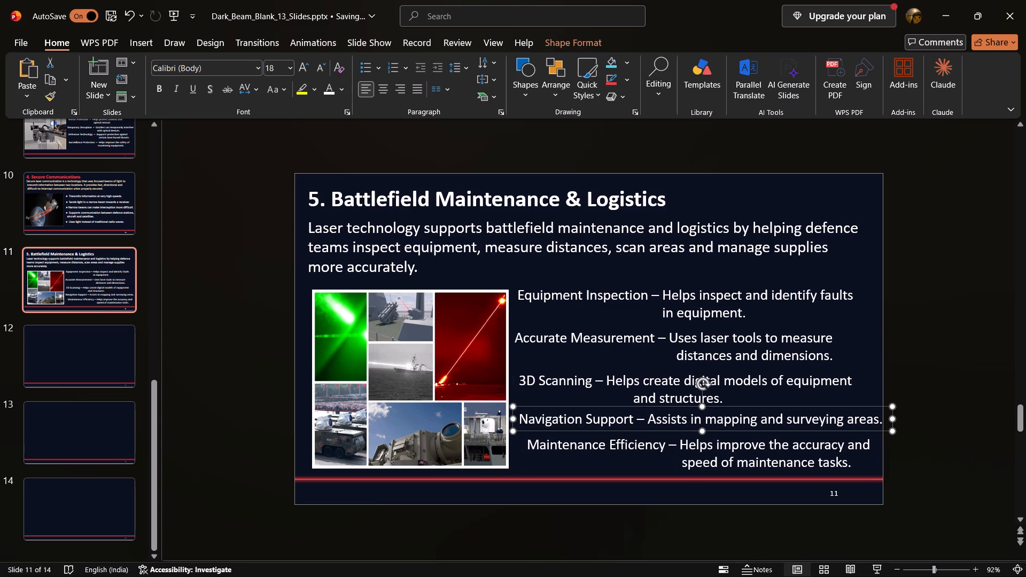
{"action": "left_click", "coordinate": [555, 446]}
{"action": "left_click_drag", "start_coordinate": [579, 432], "coordinate": [578, 432]}
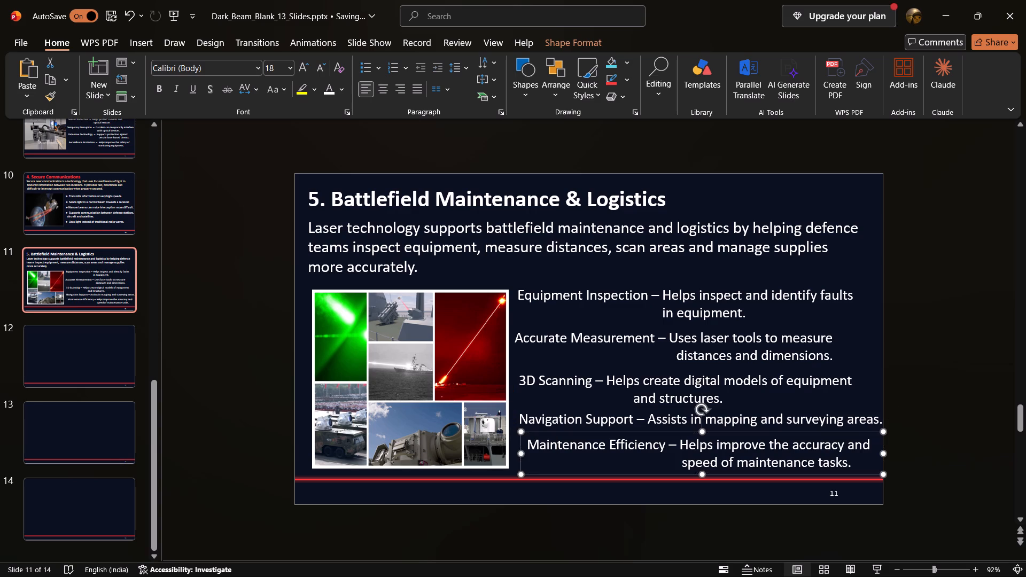
{"action": "left_click_drag", "start_coordinate": [578, 432], "coordinate": [571, 432]}
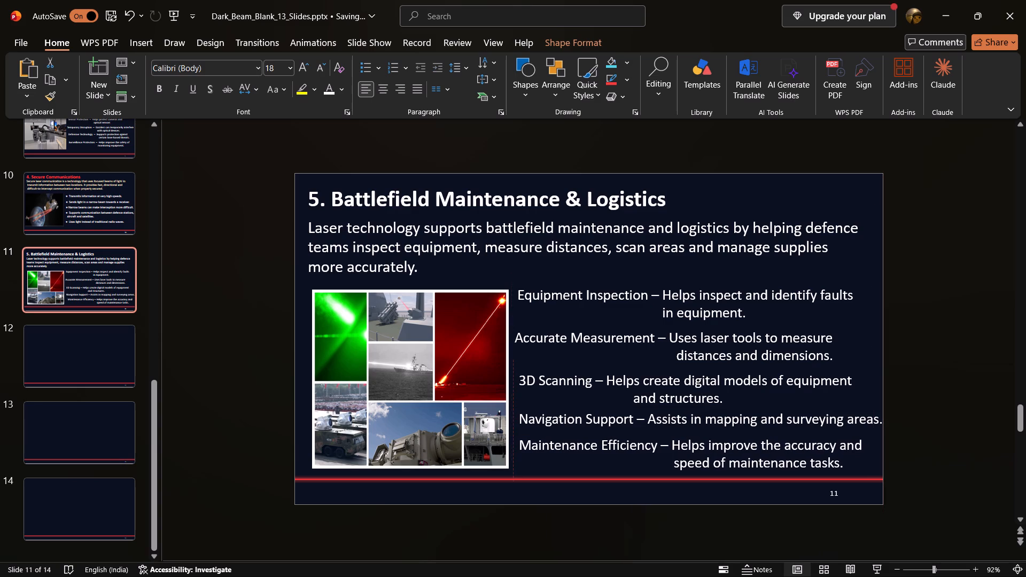
{"action": "left_click_drag", "start_coordinate": [571, 432], "coordinate": [570, 432]}
Nudge the 3D Scanning text box towards the collage and align the Equipment Inspection and Navigation Support starts with Accurate Measurement.
{"action": "left_click", "coordinate": [568, 397]}
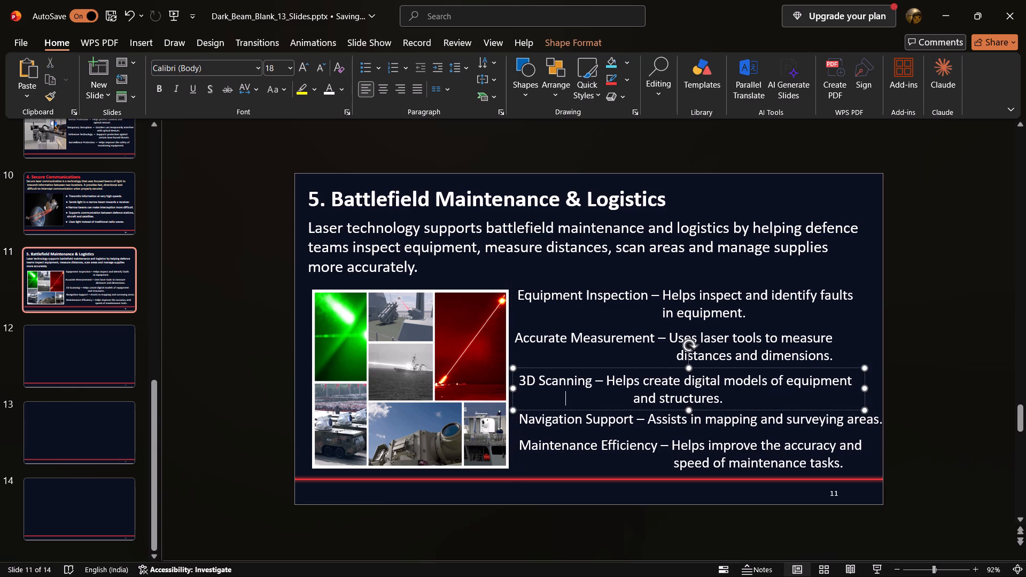
{"action": "left_click", "coordinate": [572, 365]}
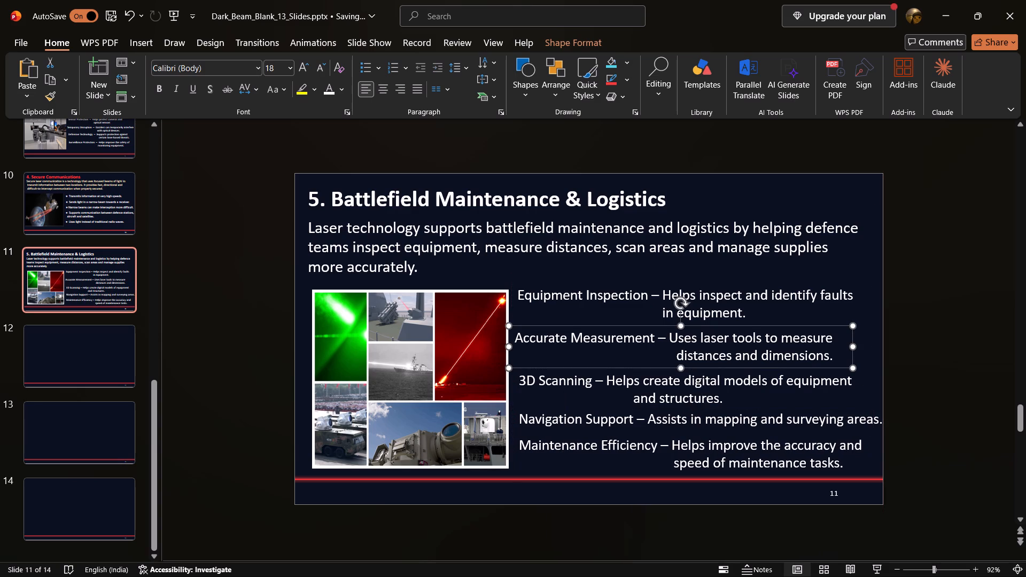
{"action": "left_click", "coordinate": [573, 370]}
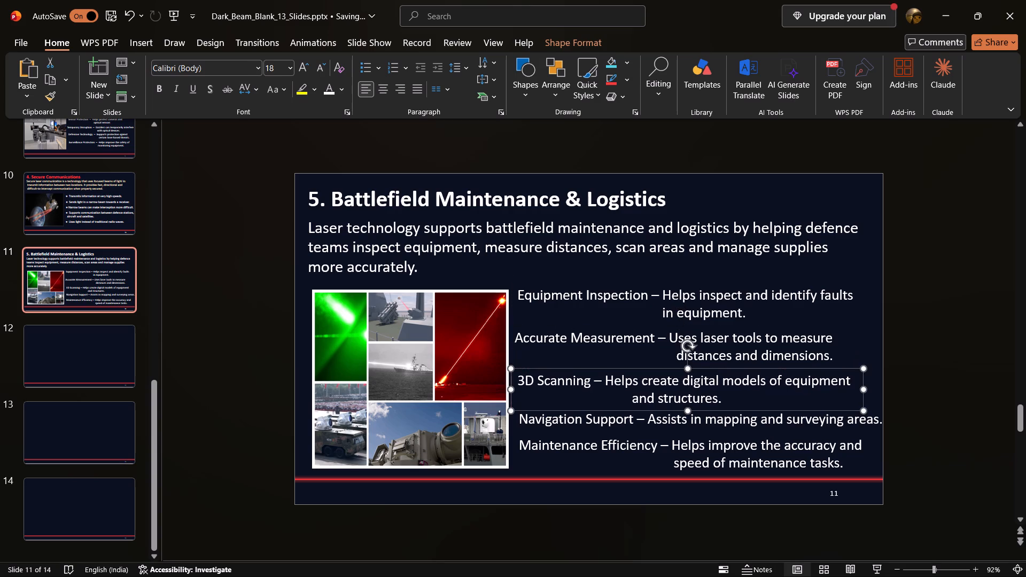
{"action": "left_click", "coordinate": [581, 337]}
{"action": "left_click", "coordinate": [583, 322]}
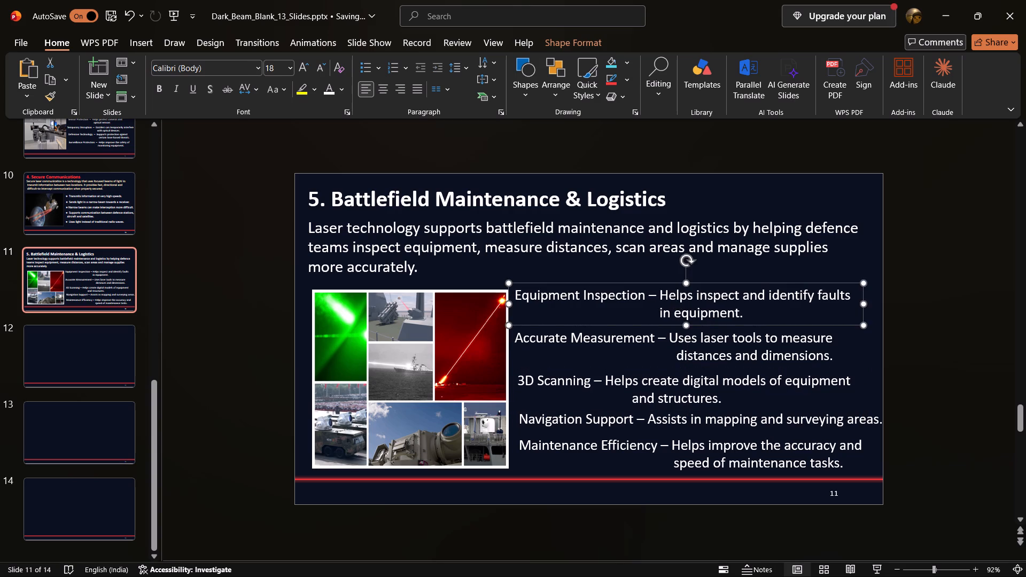
{"action": "left_click", "coordinate": [576, 342]}
{"action": "left_click", "coordinate": [903, 372]}
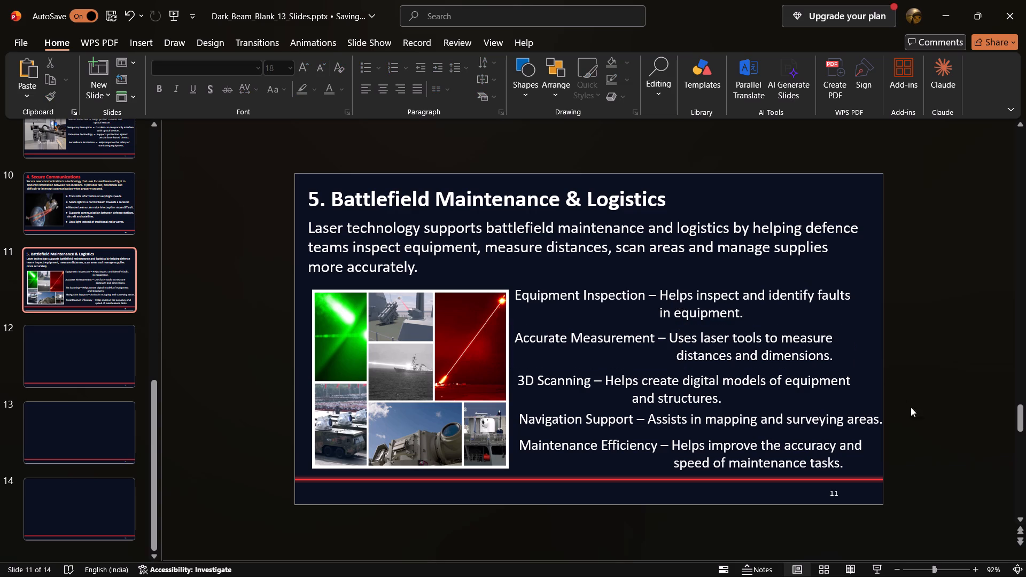
{"action": "left_click", "coordinate": [846, 416]}
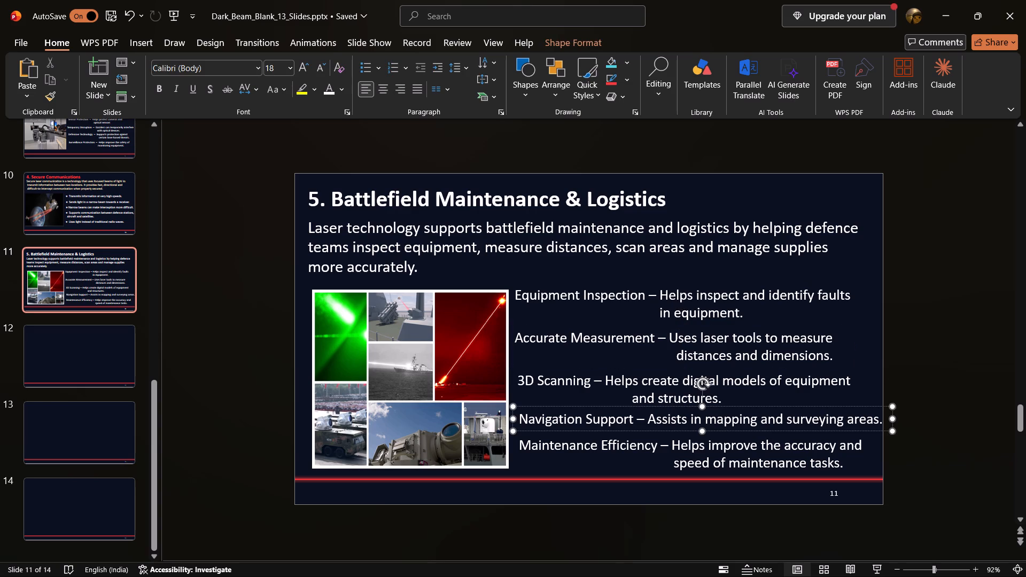
{"action": "left_click", "coordinate": [801, 408]}
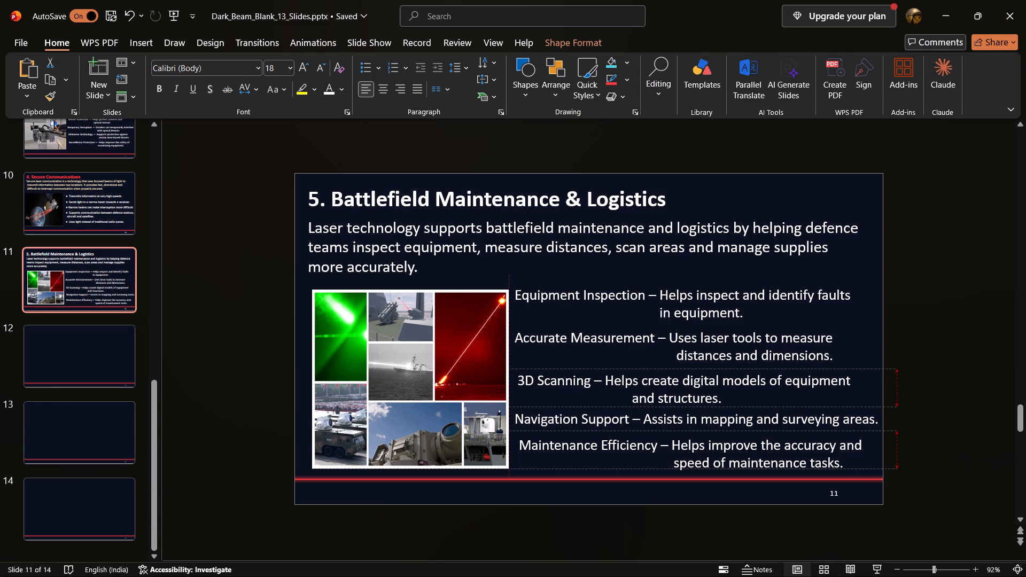
{"action": "left_click", "coordinate": [947, 273]}
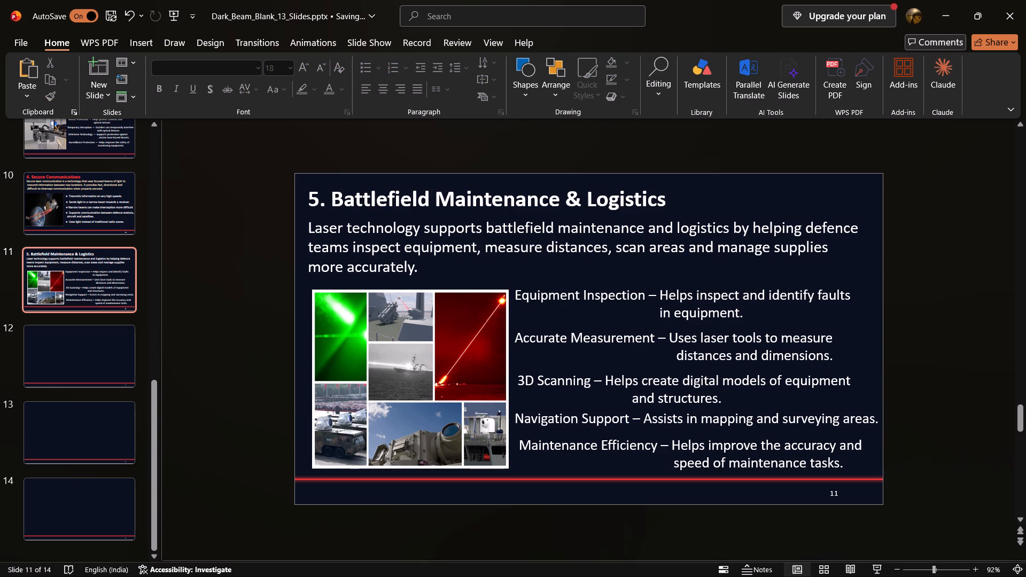
Move the Equipment Inspection and Accurate Measurement text boxes slightly up, closer to the definition paragraph.
{"action": "left_click", "coordinate": [761, 391]}
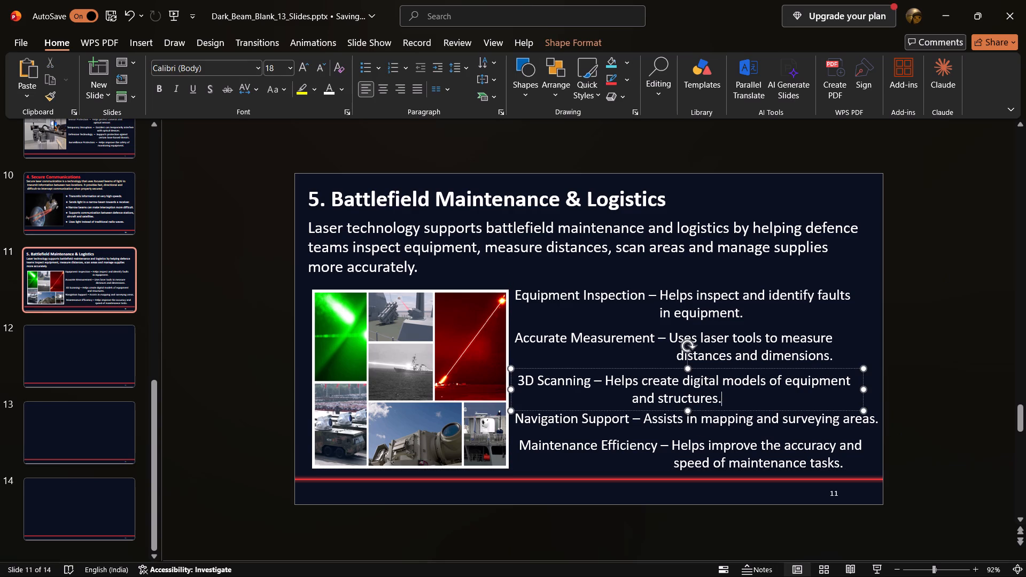
{"action": "left_click", "coordinate": [666, 292]}
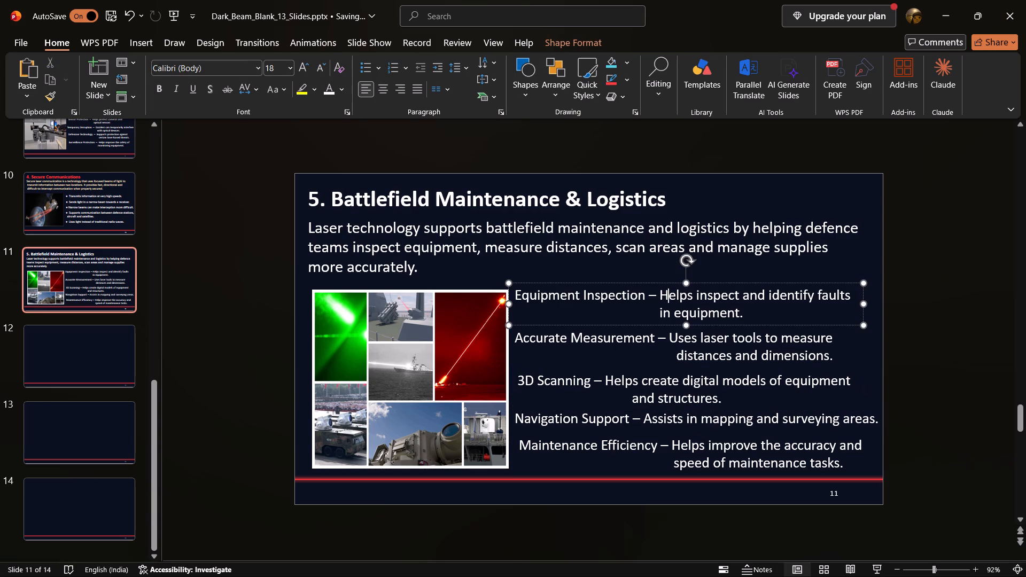
{"action": "left_click_drag", "start_coordinate": [652, 282], "coordinate": [652, 271]}
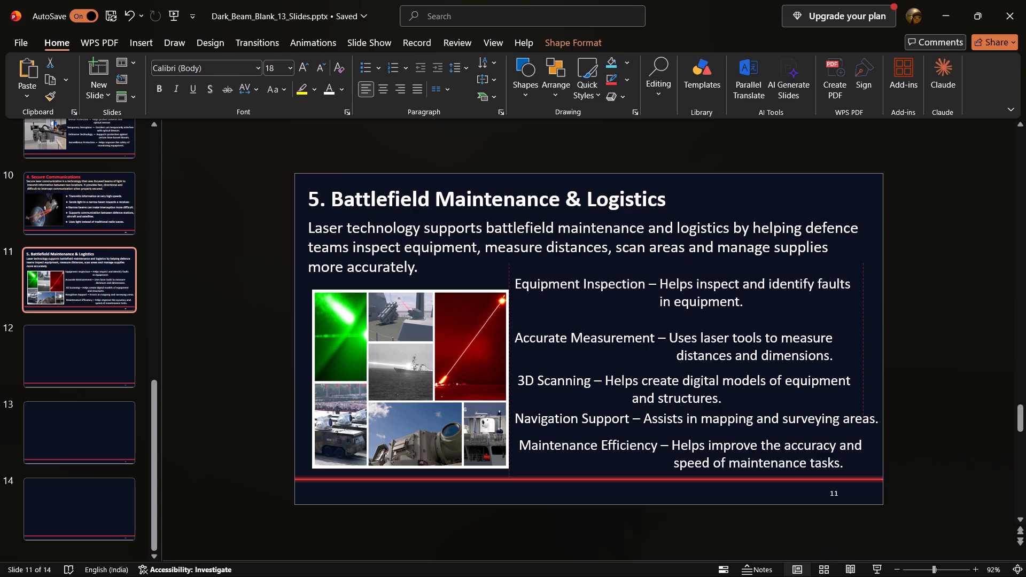
{"action": "left_click_drag", "start_coordinate": [652, 271], "coordinate": [652, 274]}
{"action": "left_click", "coordinate": [647, 334]}
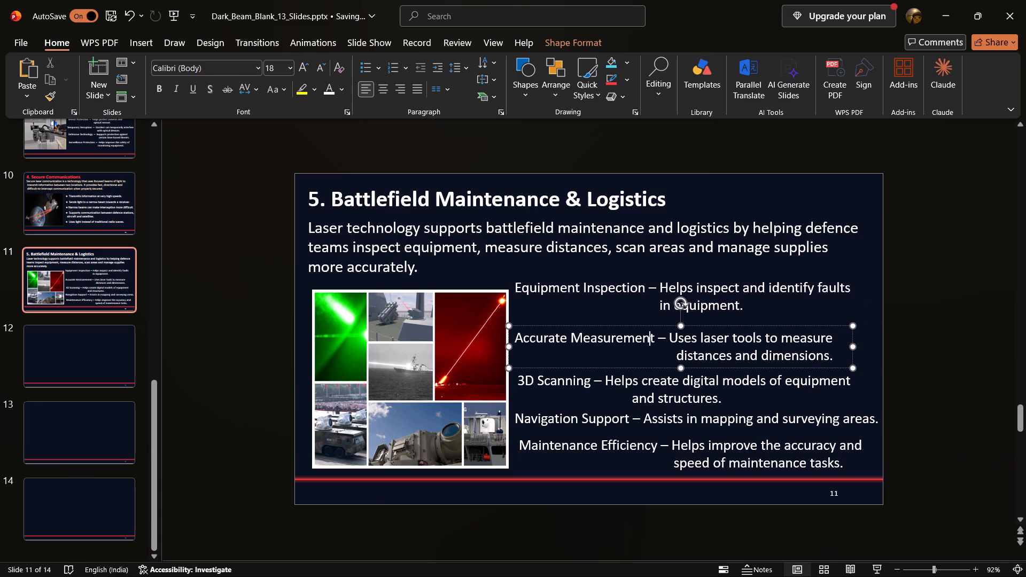
{"action": "left_click_drag", "start_coordinate": [647, 327], "coordinate": [648, 321]}
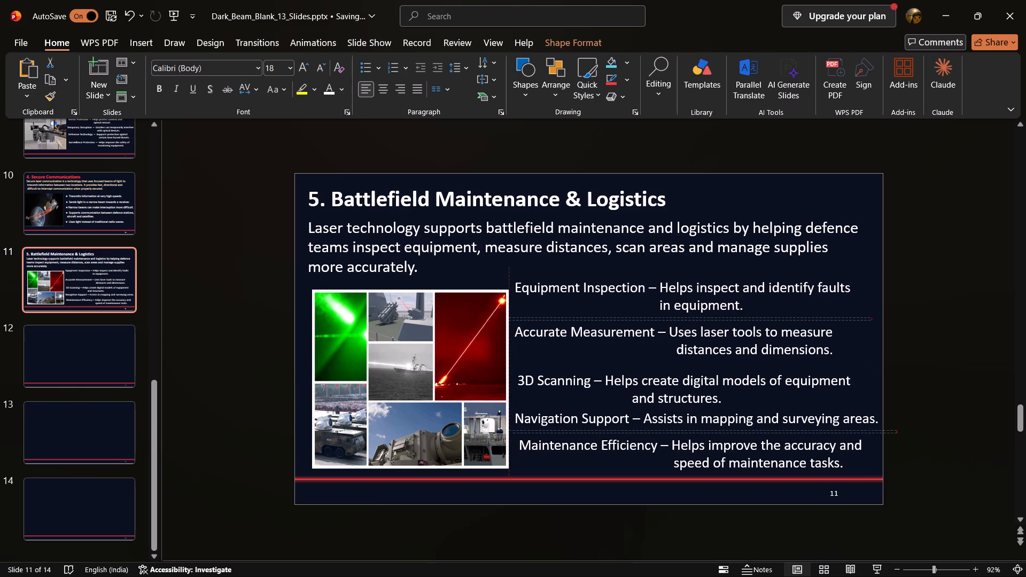
{"action": "left_click_drag", "start_coordinate": [648, 321], "coordinate": [648, 321]}
Move the 3D Scanning and Navigation Support text boxes slightly up to even out the spacing between the bullets.
{"action": "left_click", "coordinate": [628, 408]}
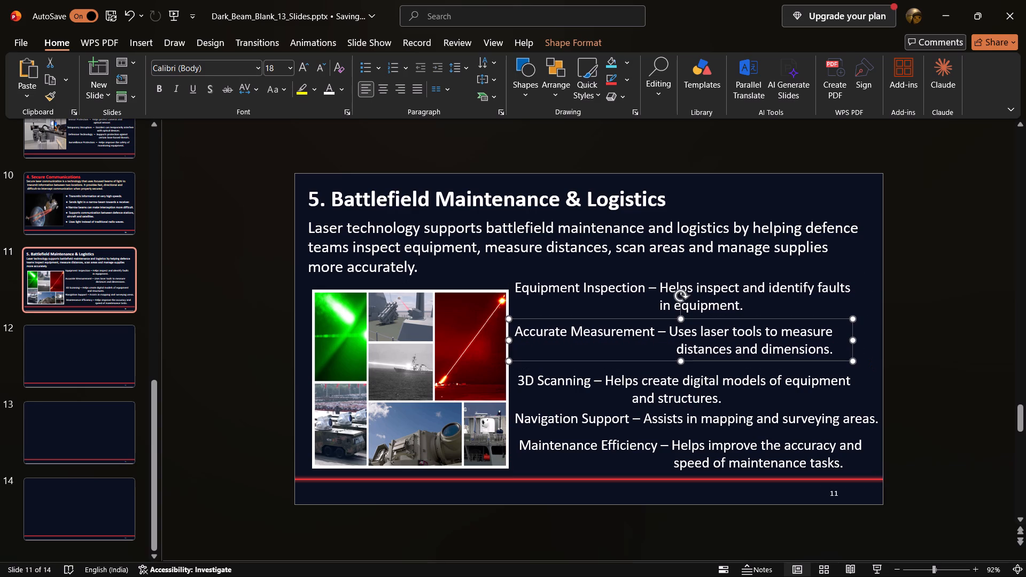
{"action": "left_click", "coordinate": [626, 395]}
{"action": "left_click_drag", "start_coordinate": [635, 367], "coordinate": [636, 361]}
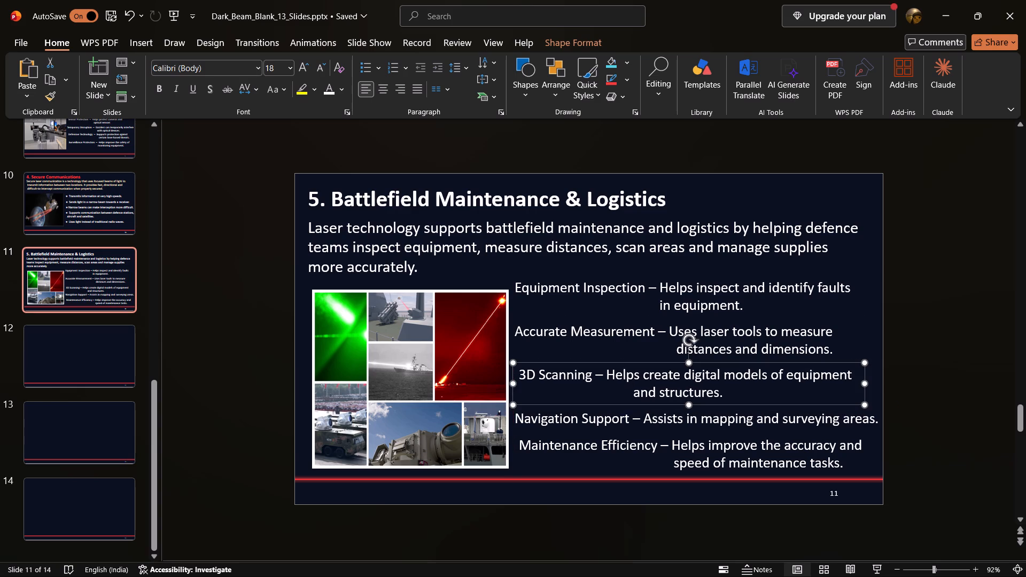
{"action": "left_click_drag", "start_coordinate": [633, 424], "coordinate": [634, 404]}
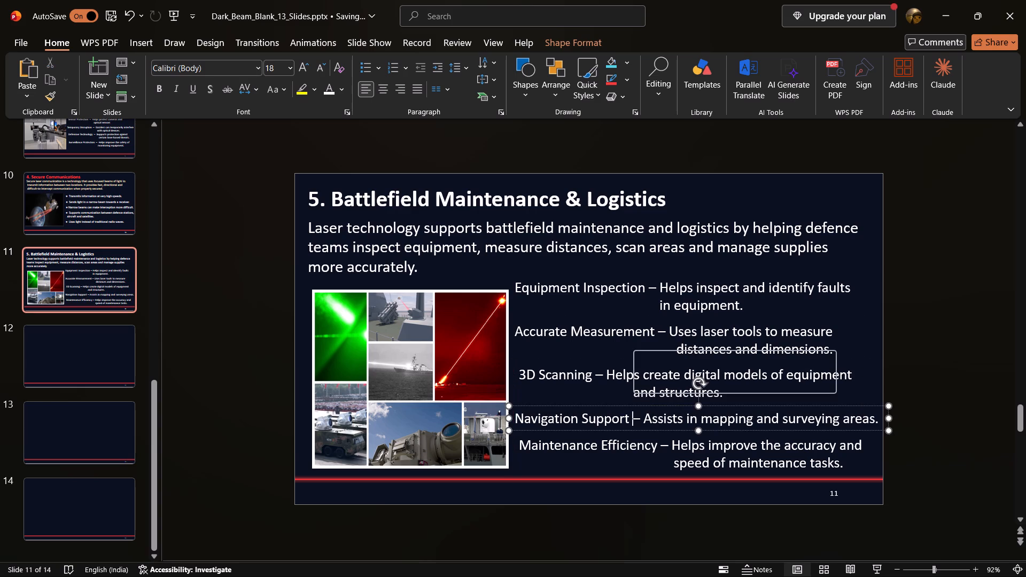
{"action": "left_click", "coordinate": [625, 404]}
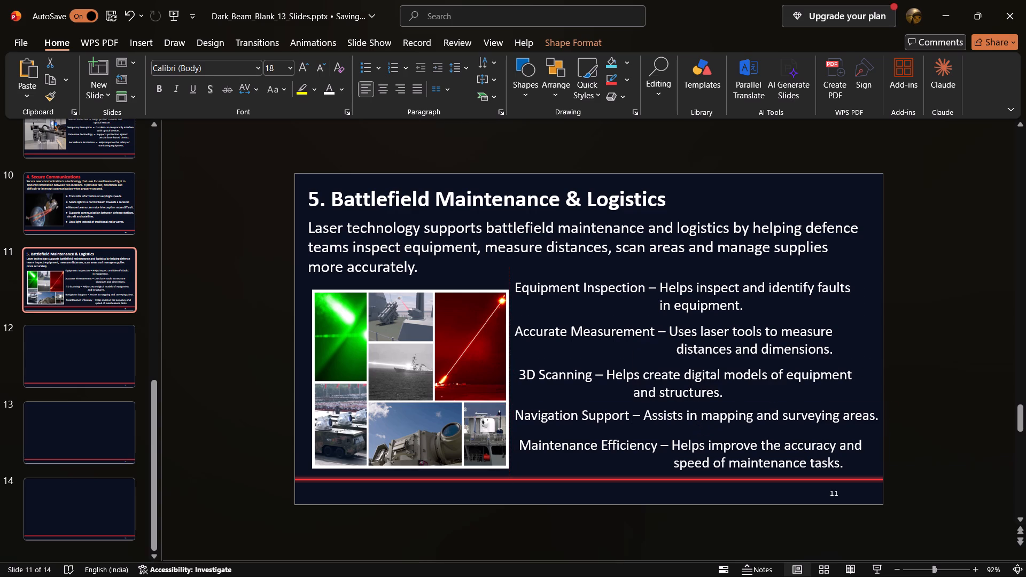
{"action": "left_click", "coordinate": [620, 449]}
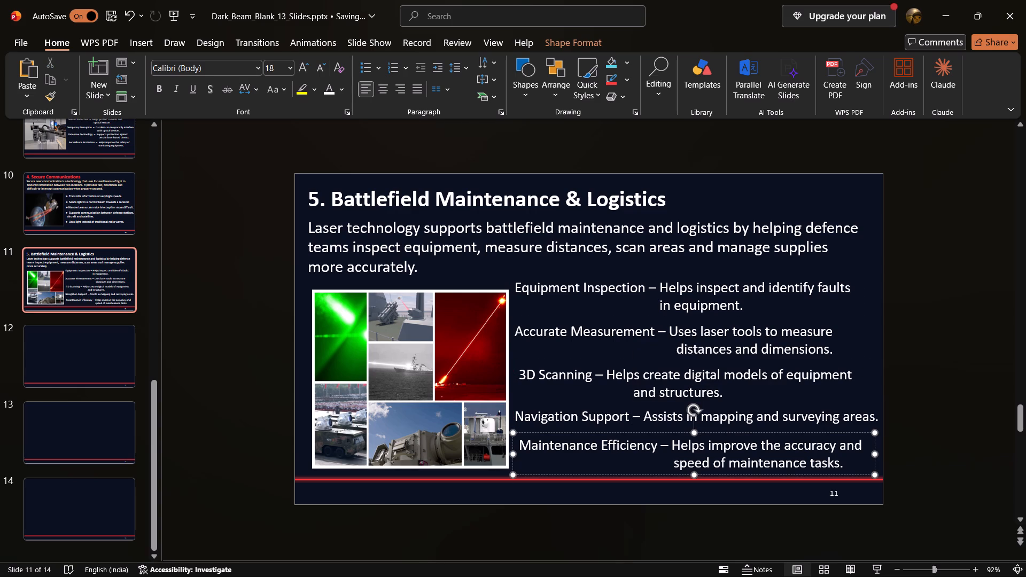
{"action": "left_click", "coordinate": [988, 353]}
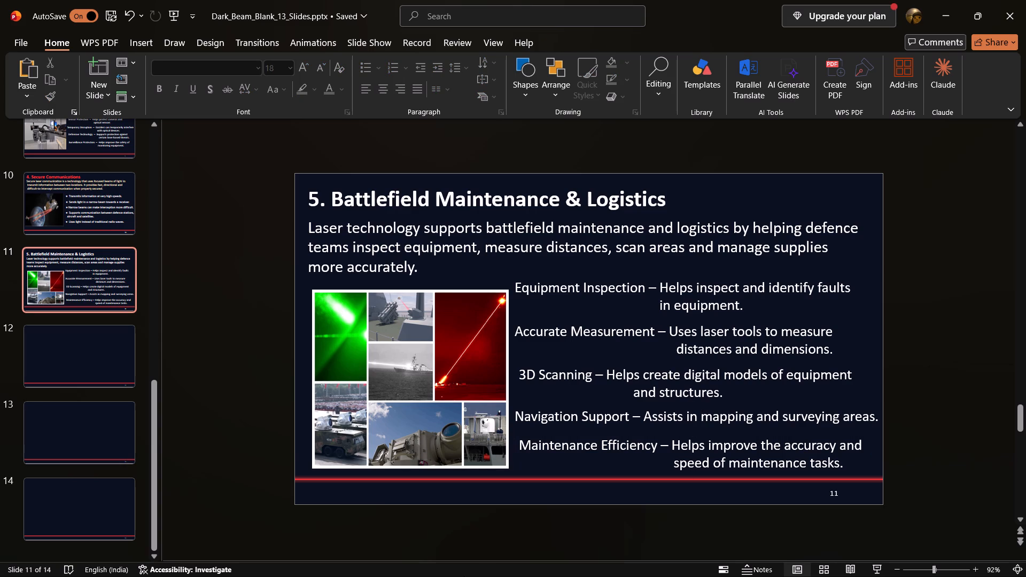
Switch to the ChatGPT conversation in the browser showing the Battlefield Maintenance & Logistics content.
{"action": "left_click", "coordinate": [464, 576]}
{"action": "key", "text": "alt+Tab"}
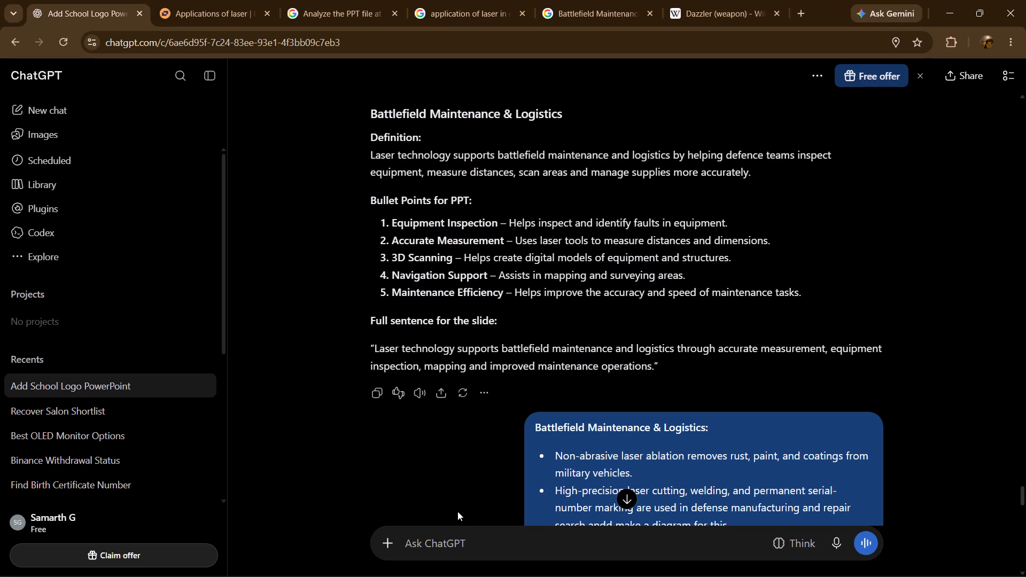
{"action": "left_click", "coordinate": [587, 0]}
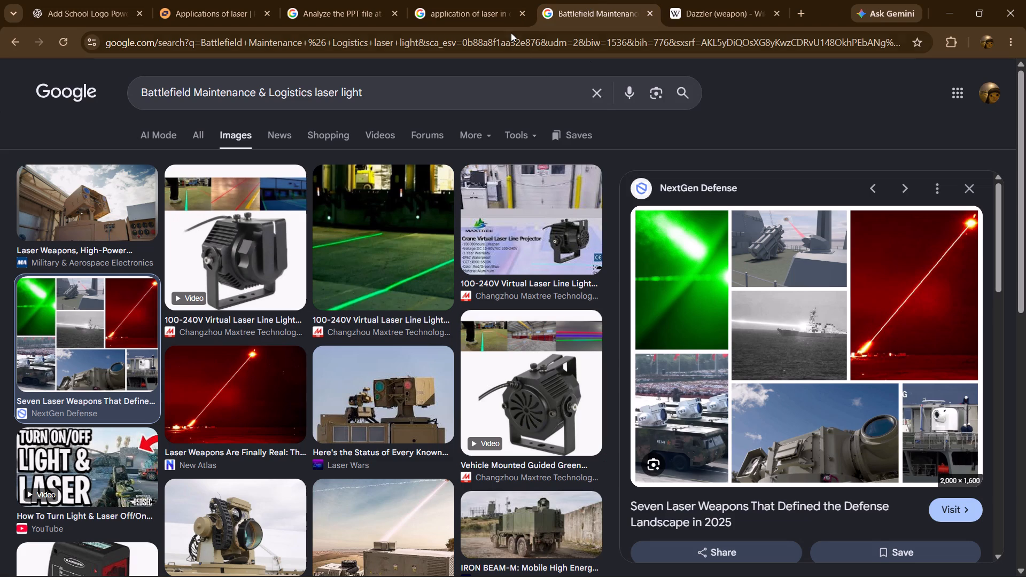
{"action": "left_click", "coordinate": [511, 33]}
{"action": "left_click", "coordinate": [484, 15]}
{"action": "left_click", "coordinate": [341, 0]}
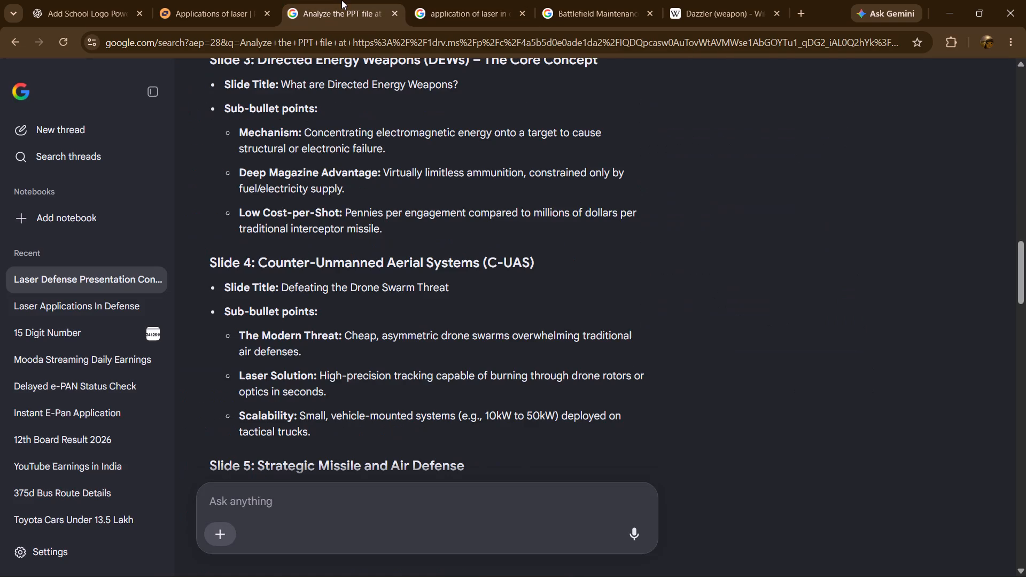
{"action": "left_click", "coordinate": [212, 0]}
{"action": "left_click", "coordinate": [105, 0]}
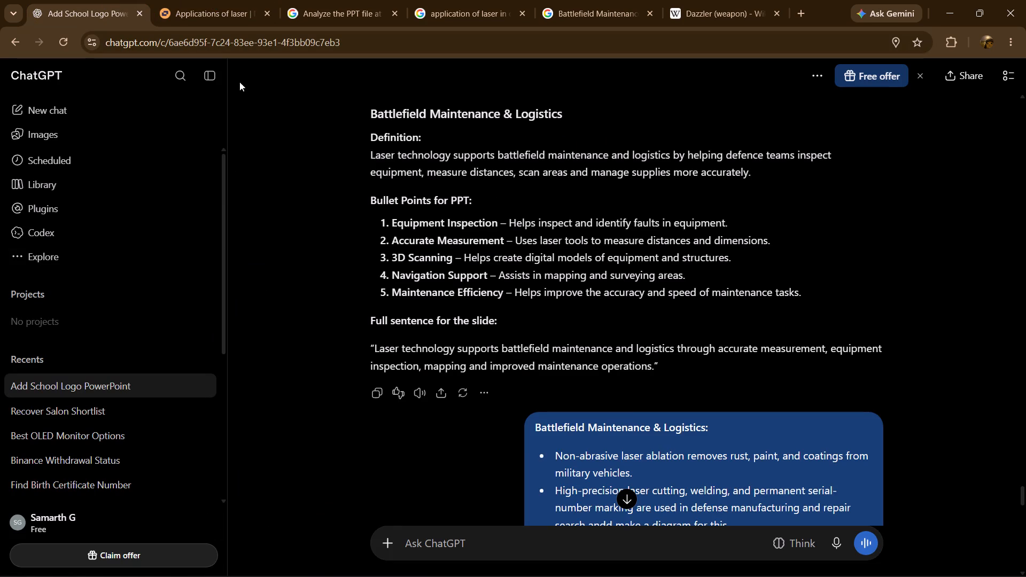
Switch back to the presentation in PowerPoint.
{"action": "left_click", "coordinate": [605, 204]}
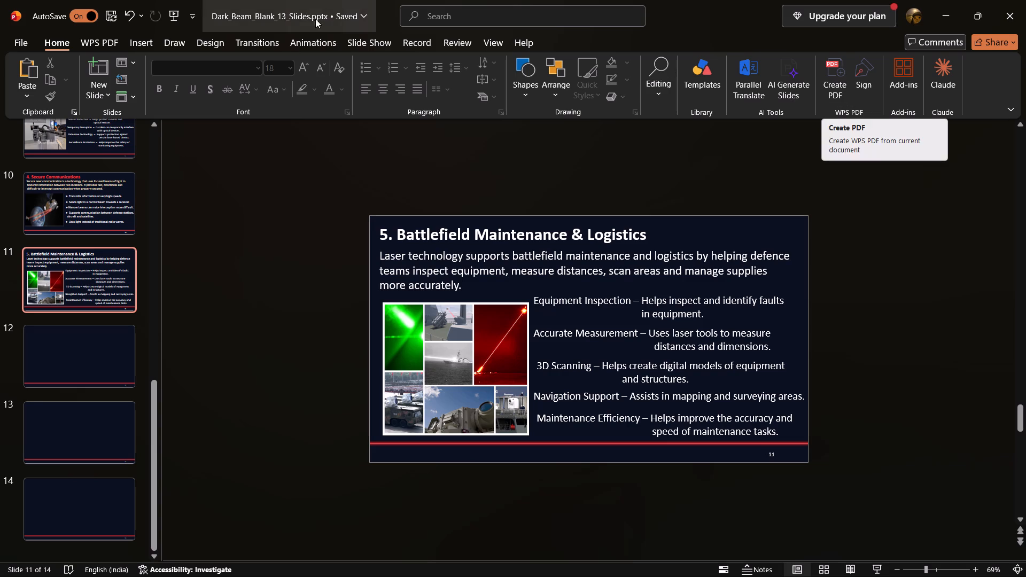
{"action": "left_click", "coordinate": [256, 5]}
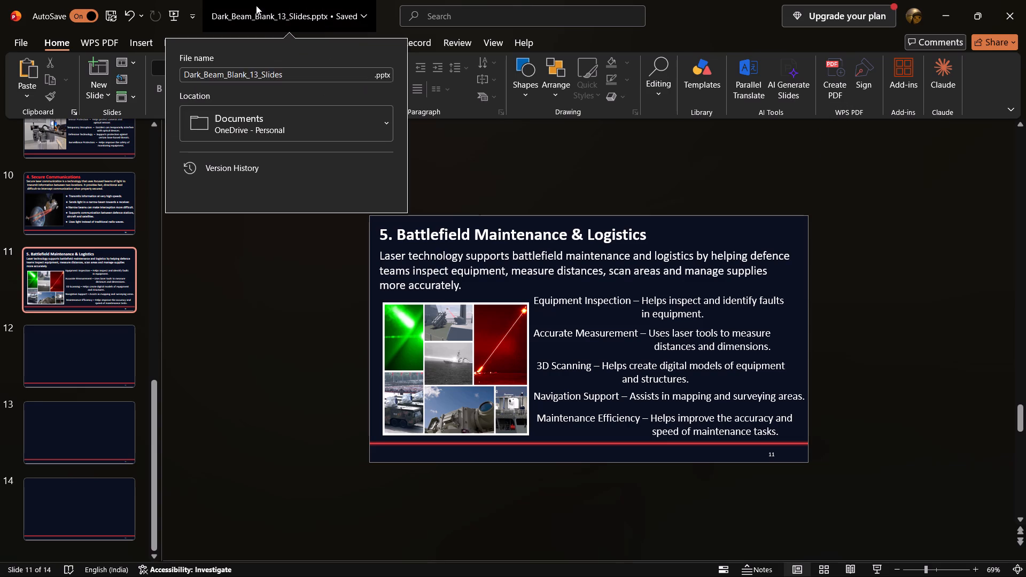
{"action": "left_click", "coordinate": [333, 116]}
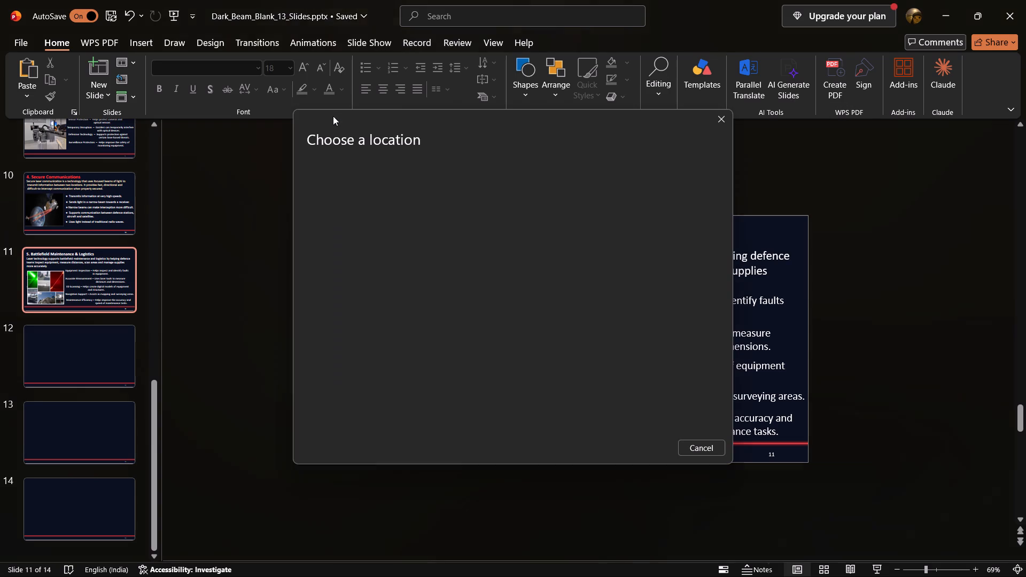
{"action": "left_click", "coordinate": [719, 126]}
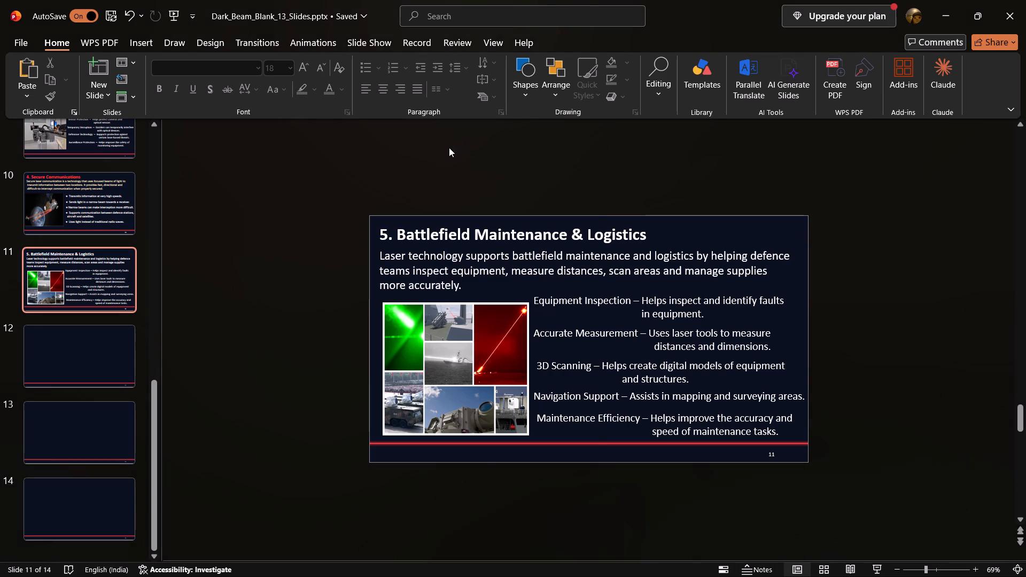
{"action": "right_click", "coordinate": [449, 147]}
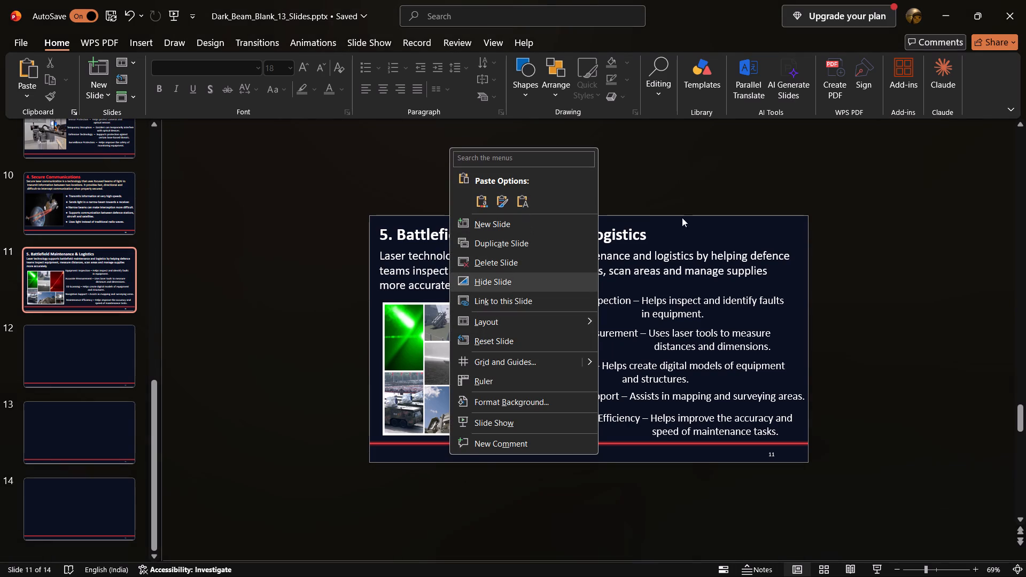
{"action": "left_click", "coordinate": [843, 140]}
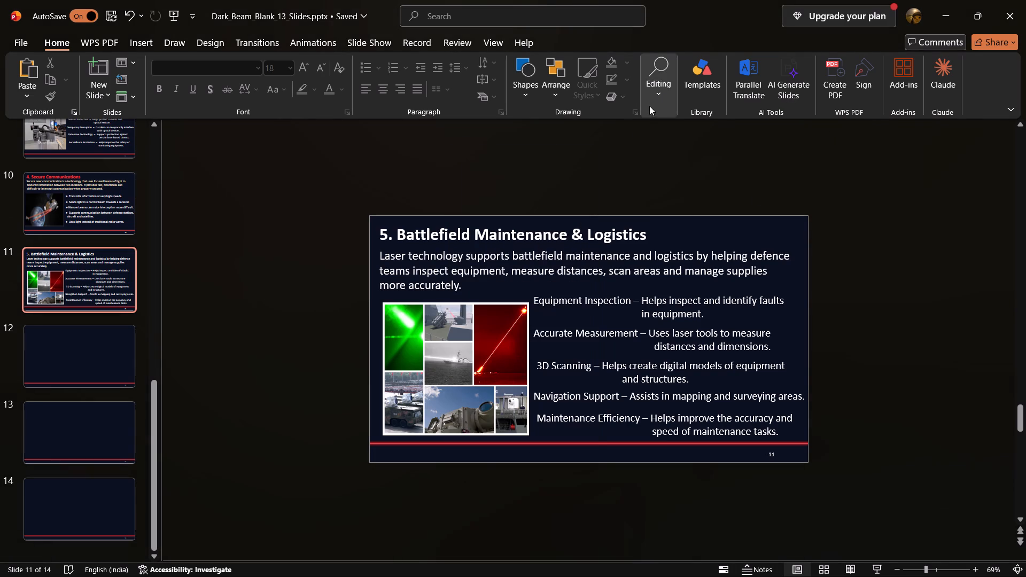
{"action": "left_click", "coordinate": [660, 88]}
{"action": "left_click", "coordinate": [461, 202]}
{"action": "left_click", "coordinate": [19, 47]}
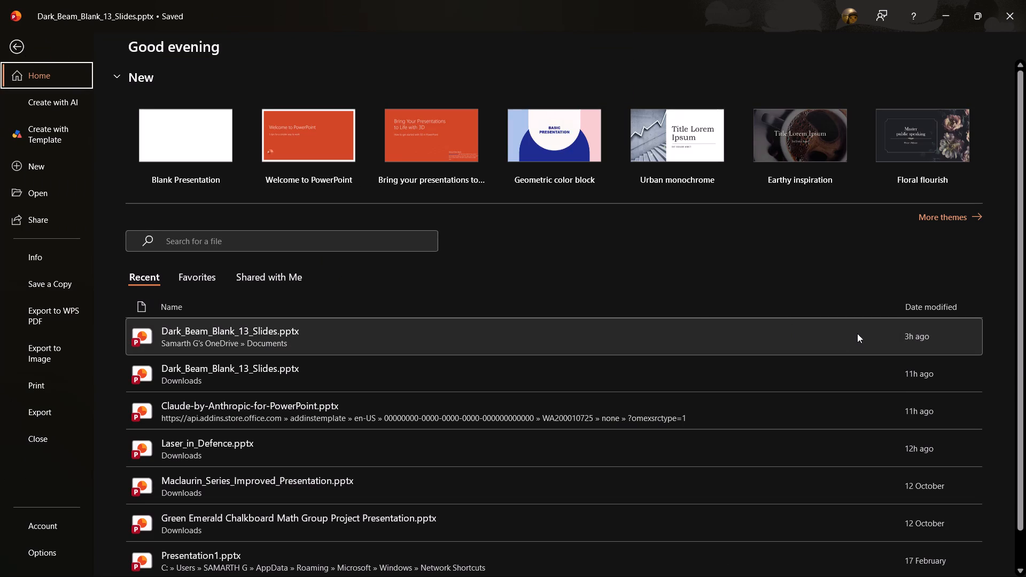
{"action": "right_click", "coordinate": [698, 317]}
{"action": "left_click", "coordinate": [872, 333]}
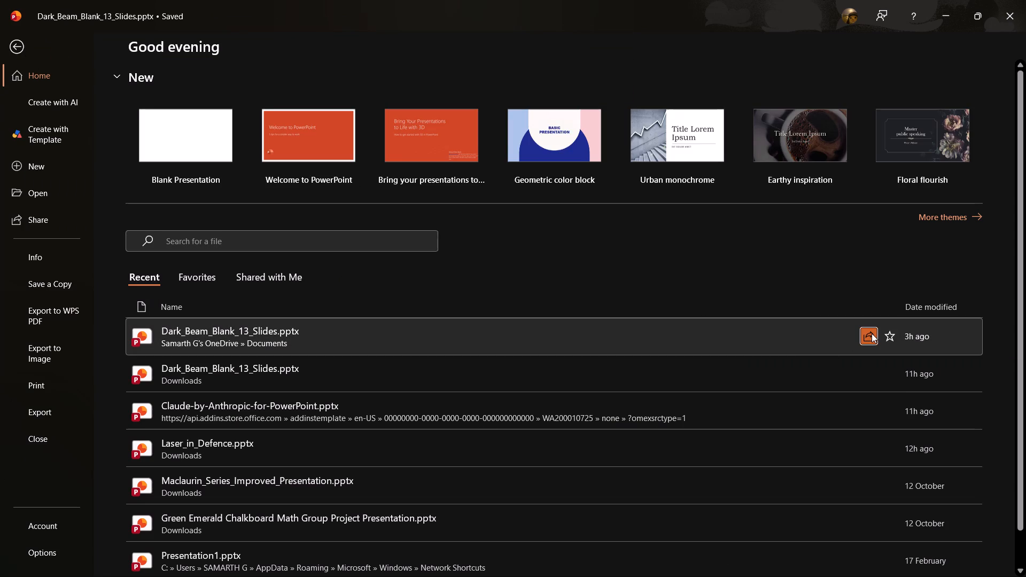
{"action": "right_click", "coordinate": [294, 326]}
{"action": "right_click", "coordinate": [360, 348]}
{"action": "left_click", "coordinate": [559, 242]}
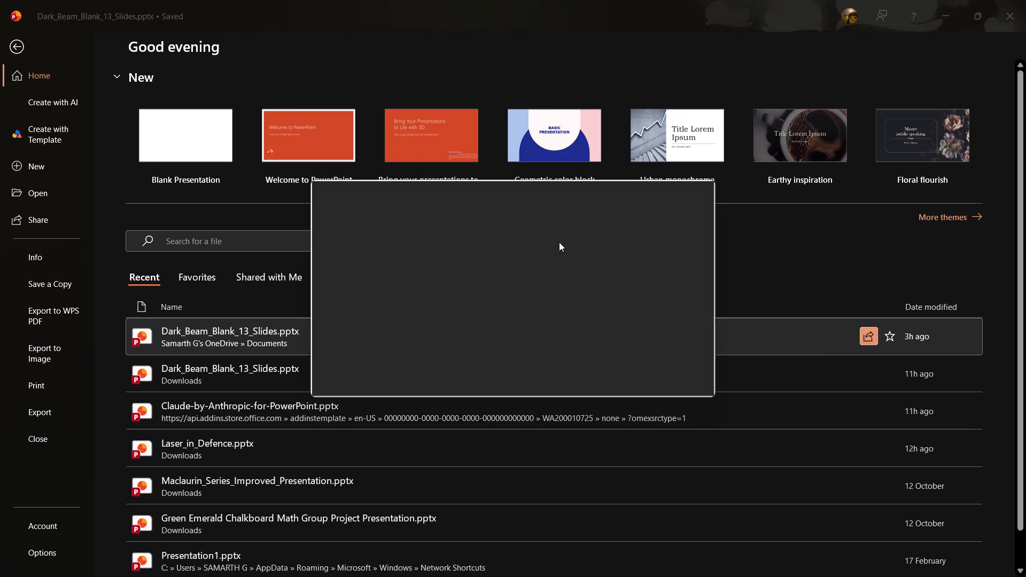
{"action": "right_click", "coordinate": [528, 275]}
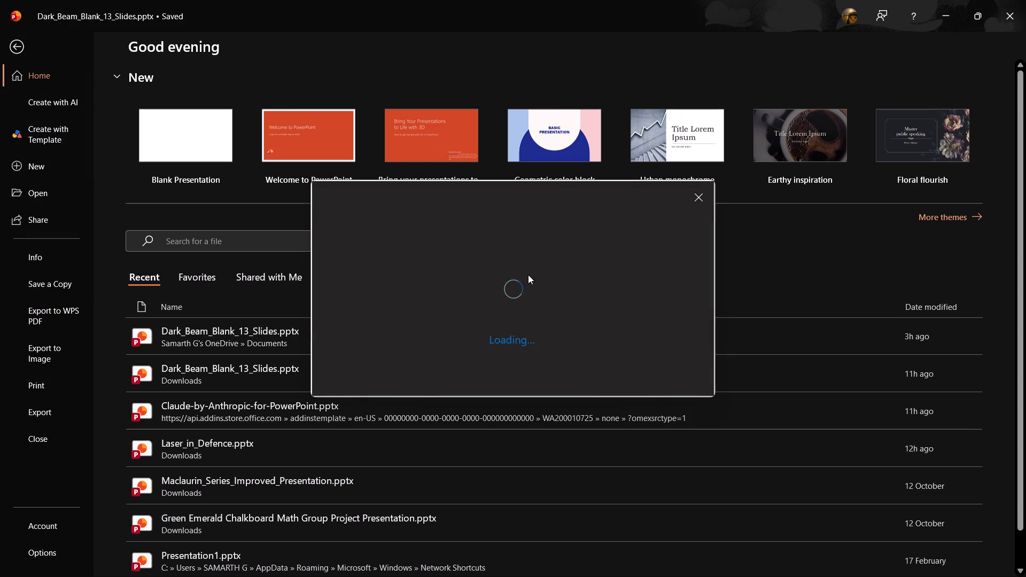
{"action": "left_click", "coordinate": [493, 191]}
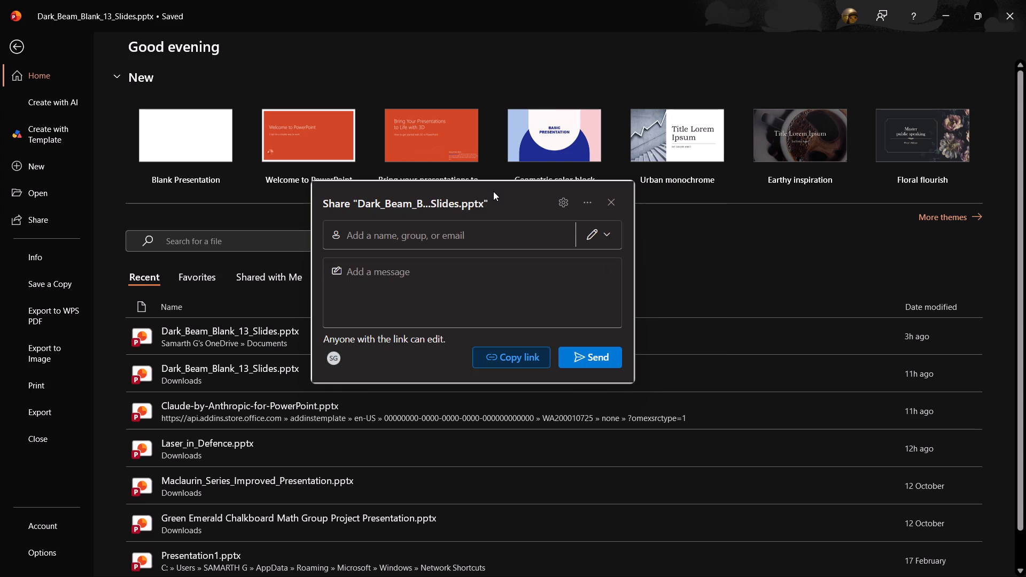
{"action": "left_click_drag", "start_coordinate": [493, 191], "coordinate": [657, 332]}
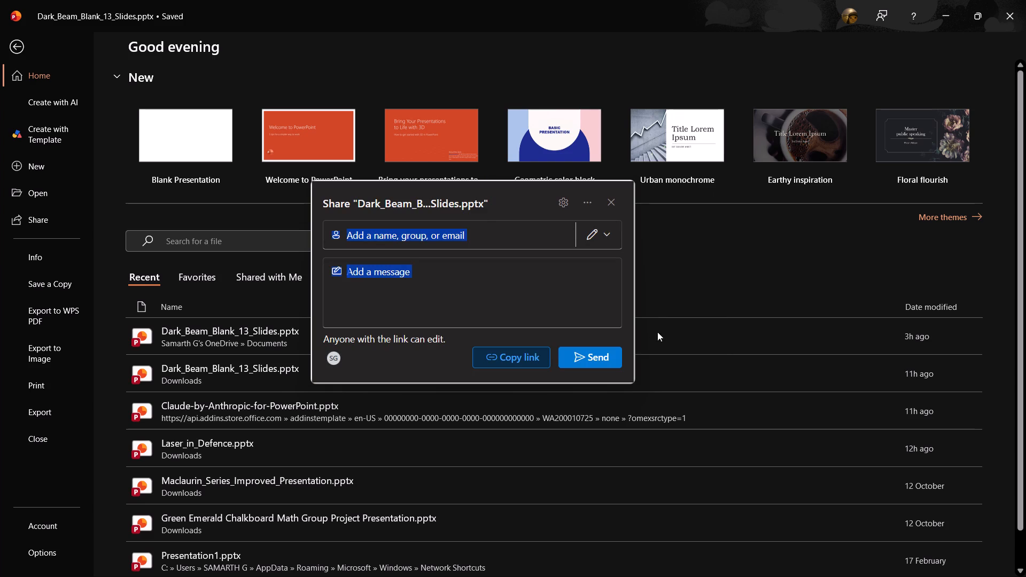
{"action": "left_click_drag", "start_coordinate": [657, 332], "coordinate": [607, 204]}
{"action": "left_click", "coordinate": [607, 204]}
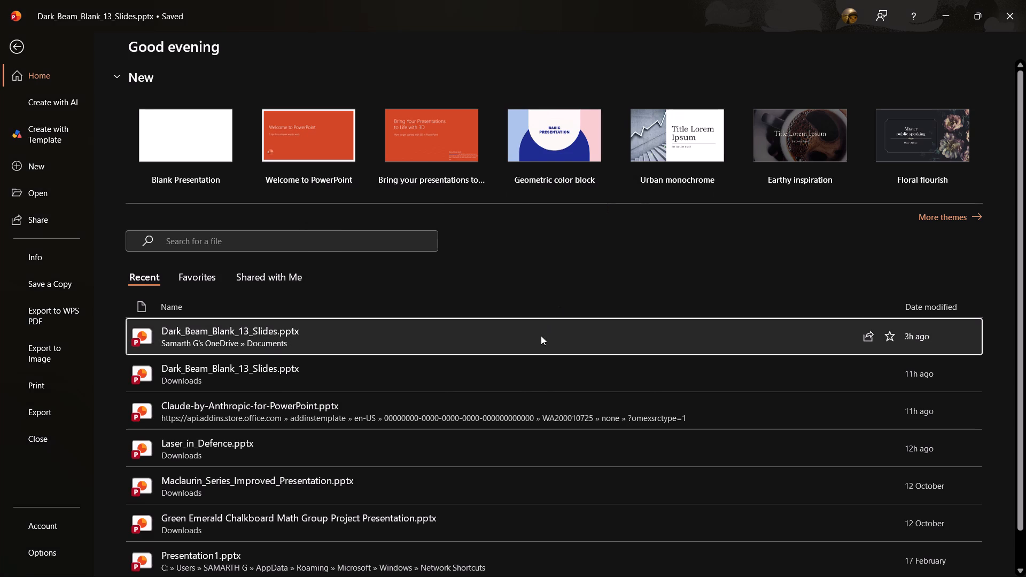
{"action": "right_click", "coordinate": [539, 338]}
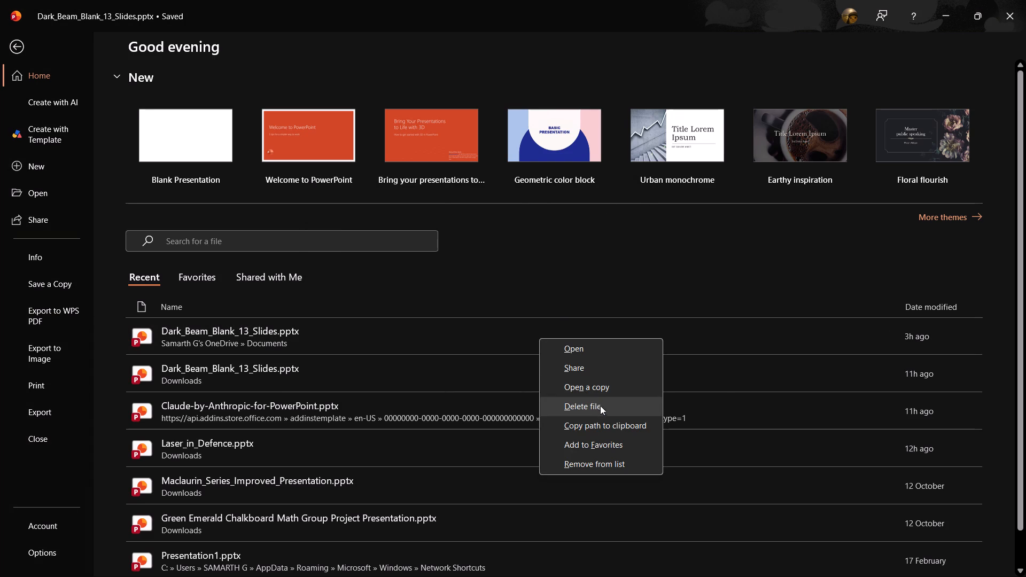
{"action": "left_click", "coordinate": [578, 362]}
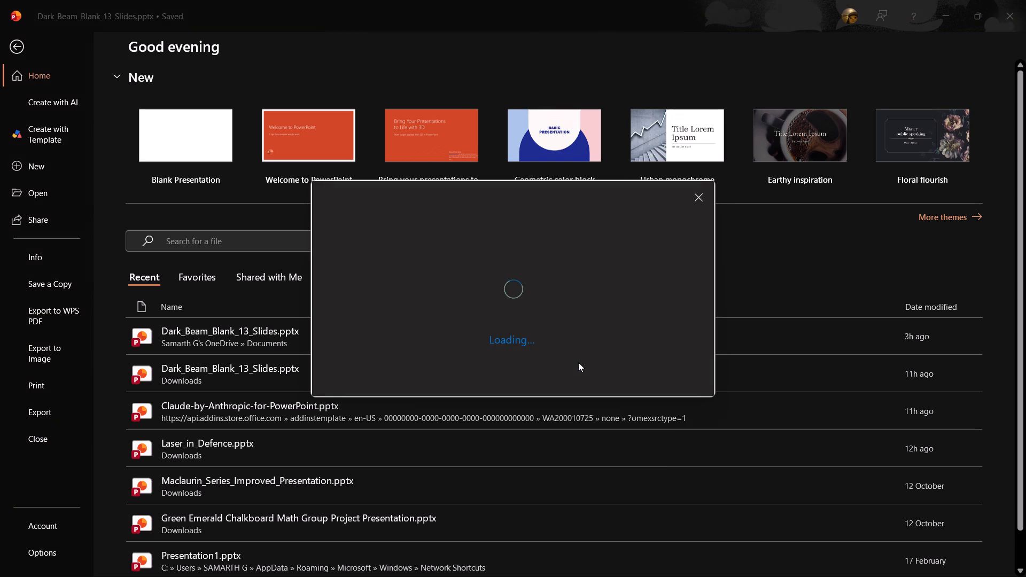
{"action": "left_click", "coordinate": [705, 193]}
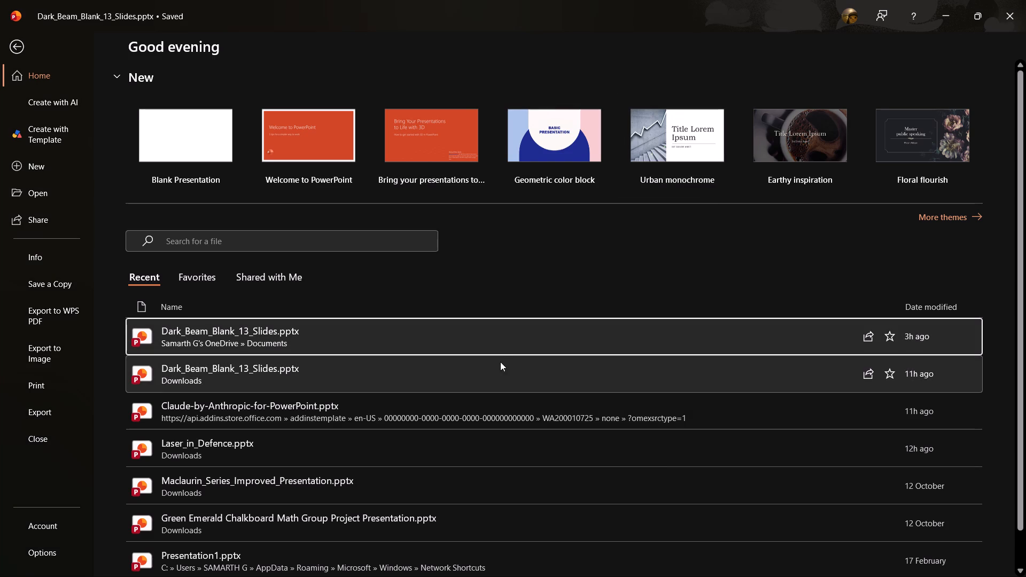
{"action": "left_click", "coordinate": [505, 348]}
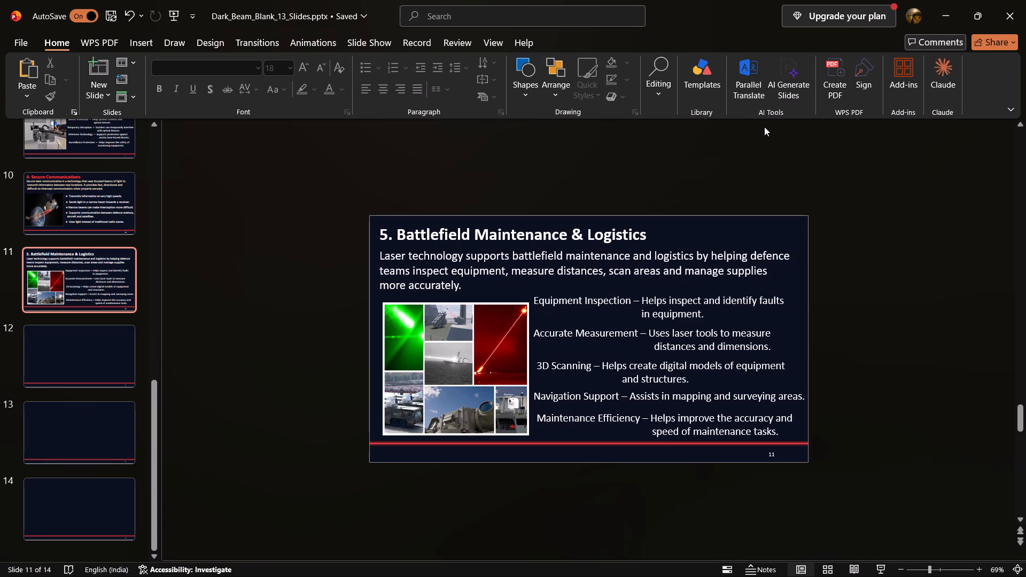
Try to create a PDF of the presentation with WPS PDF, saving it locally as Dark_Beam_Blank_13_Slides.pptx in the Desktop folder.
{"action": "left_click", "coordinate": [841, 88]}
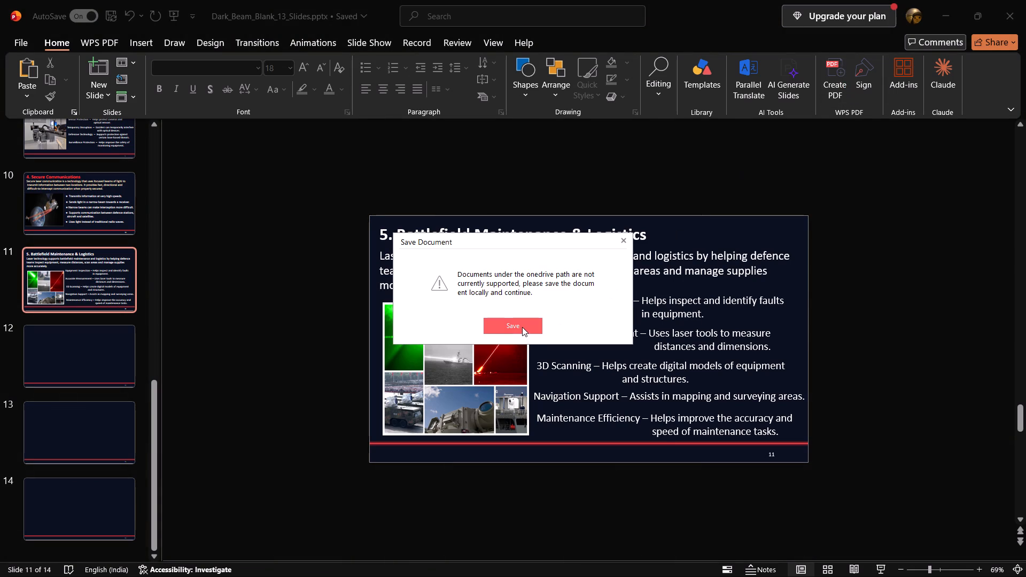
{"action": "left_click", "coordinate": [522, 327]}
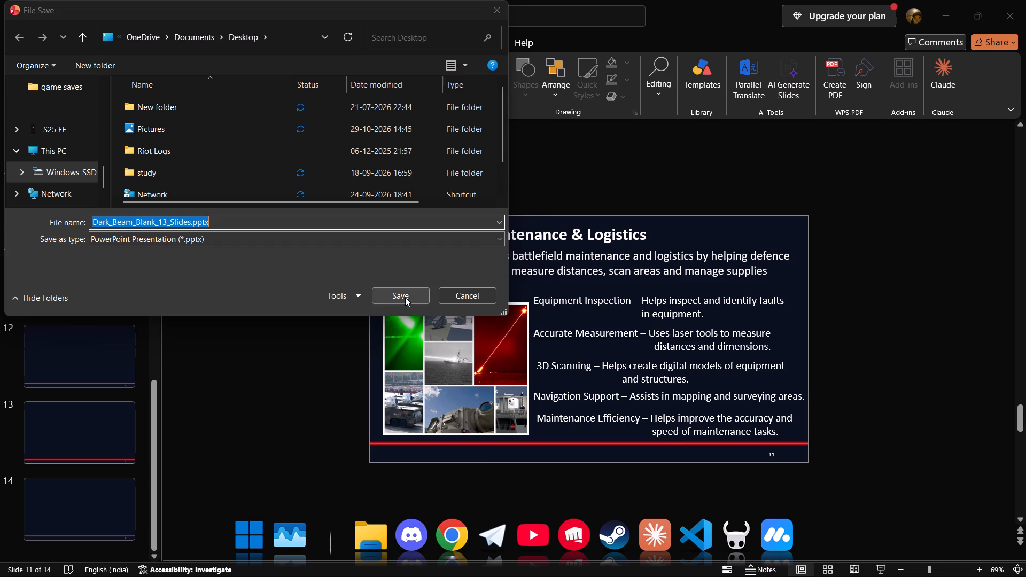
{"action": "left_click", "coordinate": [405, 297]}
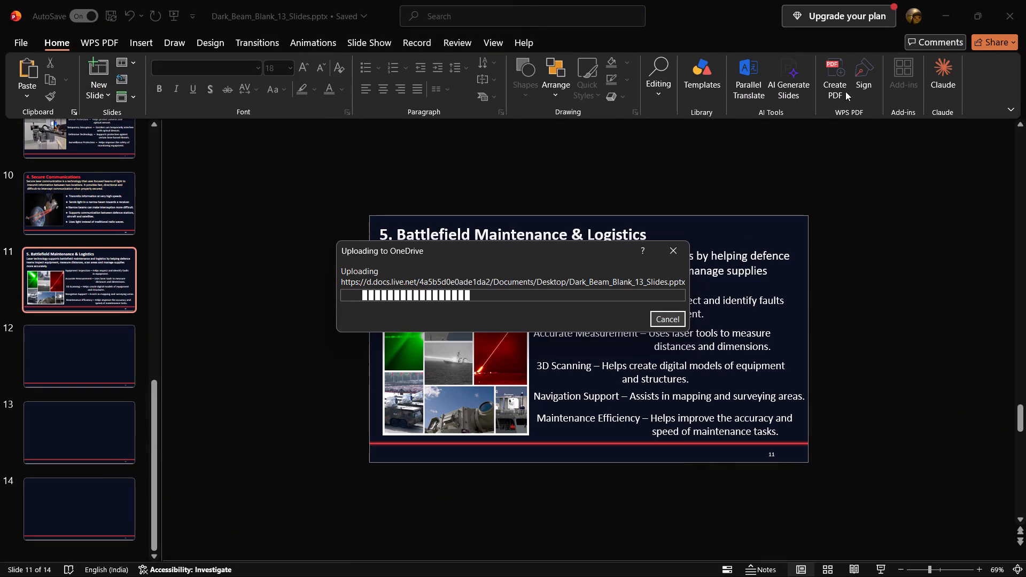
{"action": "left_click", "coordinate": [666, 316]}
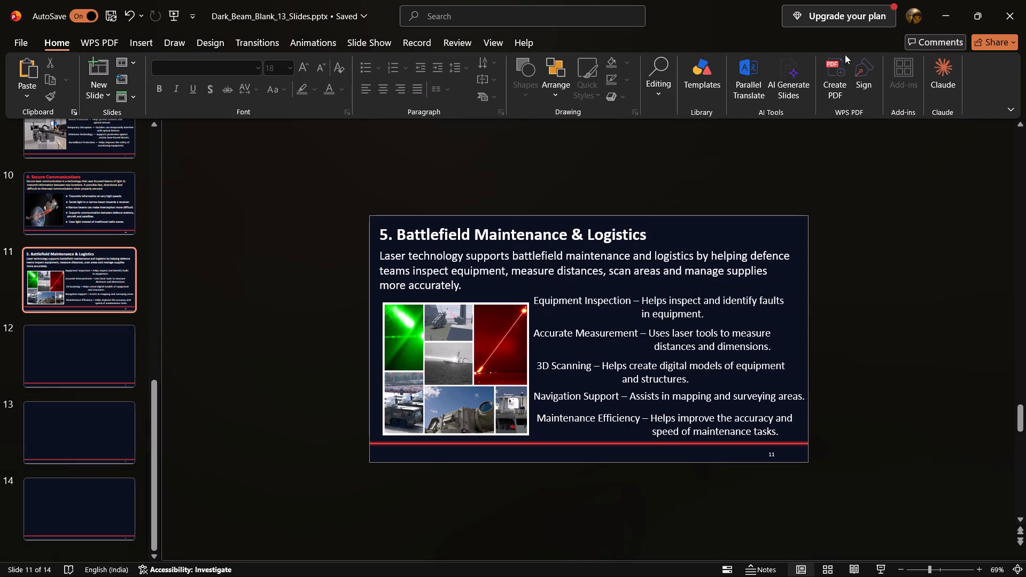
Start creating a PDF with WPS PDF and save the presentation locally in Downloads as Dark_Beam_Blank_13_Slides.pptx, replacing the existing file.
{"action": "left_click", "coordinate": [828, 76]}
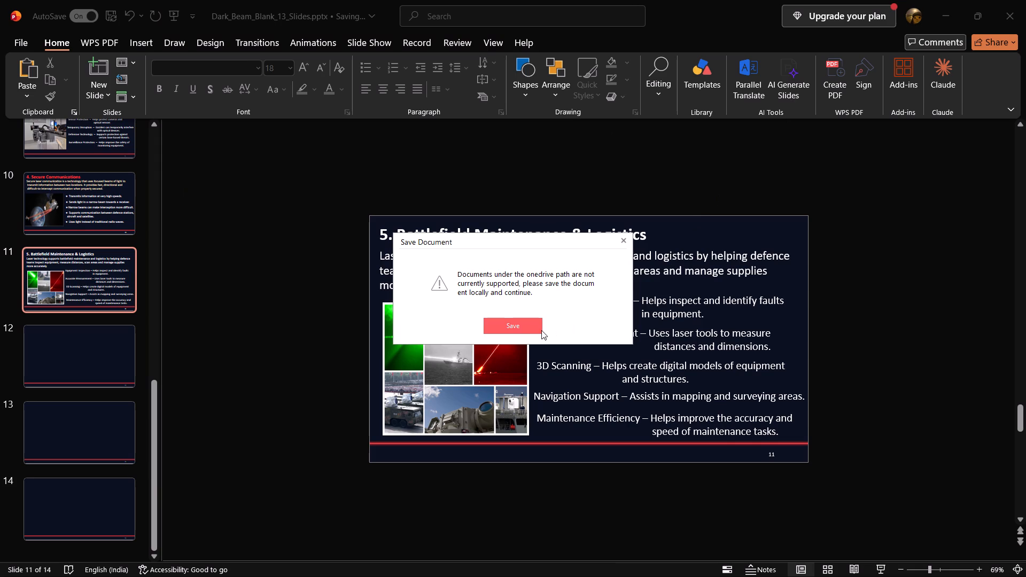
{"action": "left_click", "coordinate": [520, 329]}
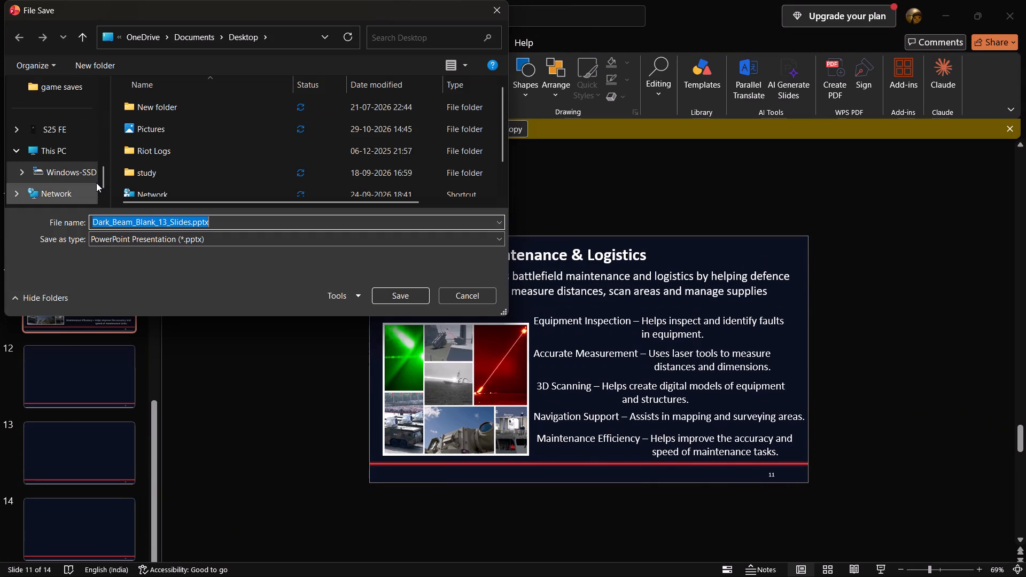
{"action": "scroll", "coordinate": [65, 139], "scroll_direction": "up", "scroll_amount": 1}
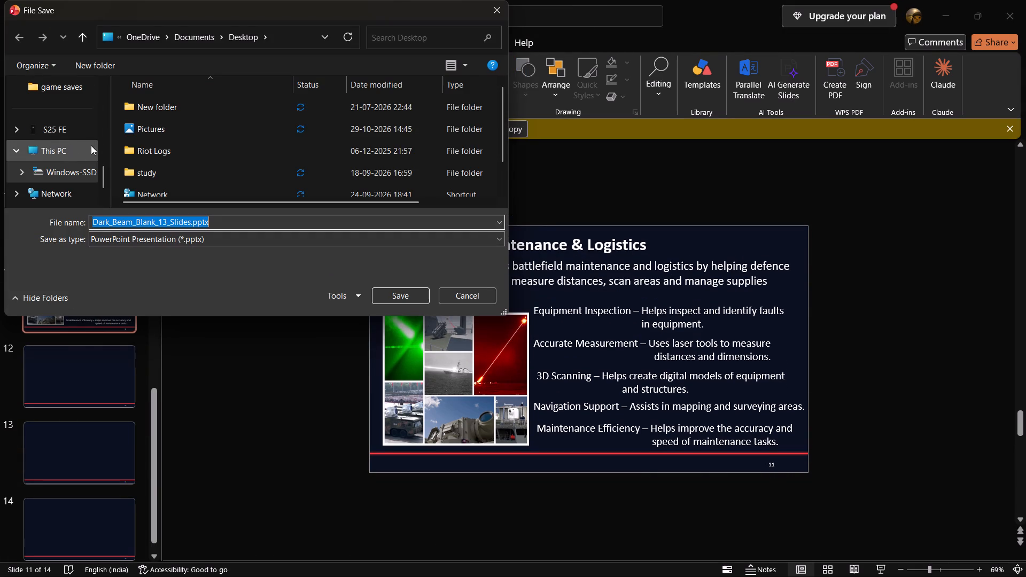
{"action": "left_click_drag", "start_coordinate": [104, 160], "coordinate": [104, 141]}
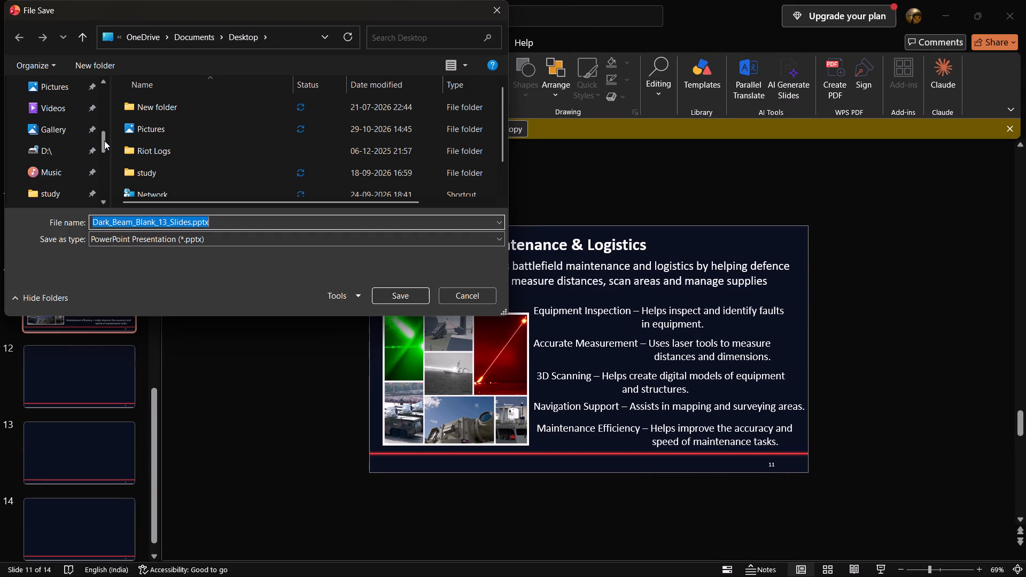
{"action": "left_click_drag", "start_coordinate": [104, 141], "coordinate": [104, 126]}
{"action": "left_click", "coordinate": [67, 130]}
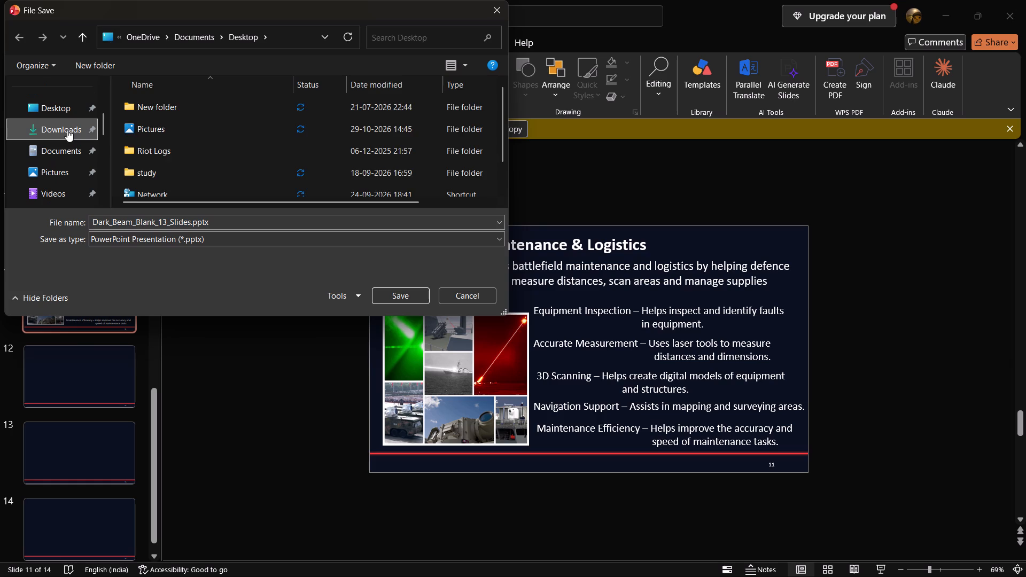
{"action": "left_click", "coordinate": [392, 290]}
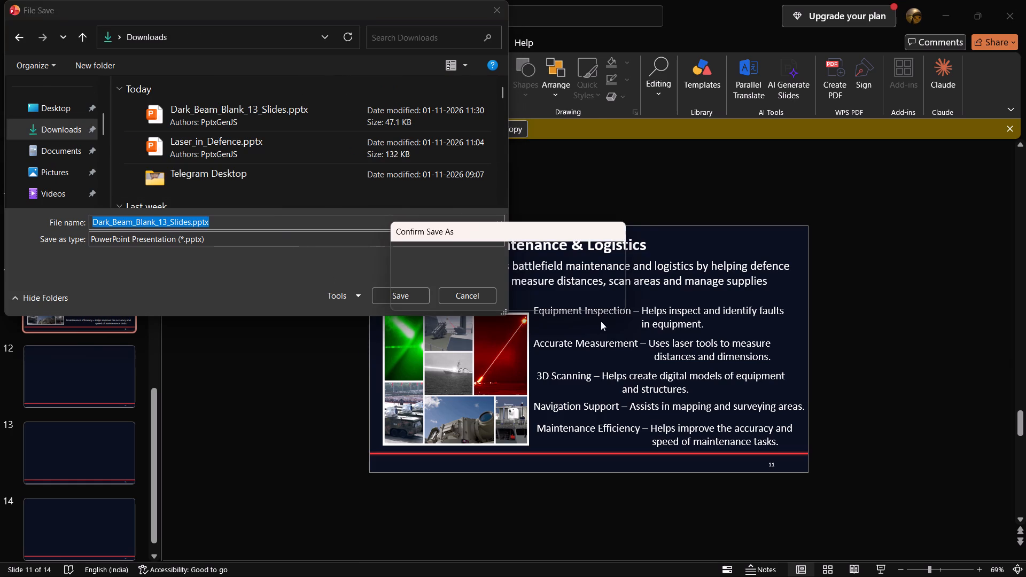
{"action": "left_click", "coordinate": [555, 290]}
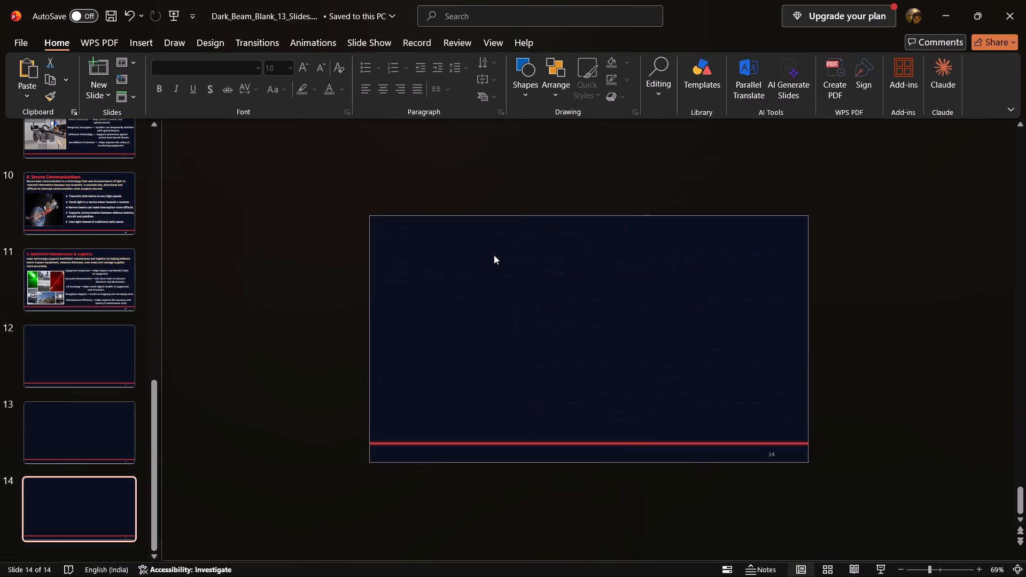
{"action": "triple_click", "coordinate": [494, 255]}
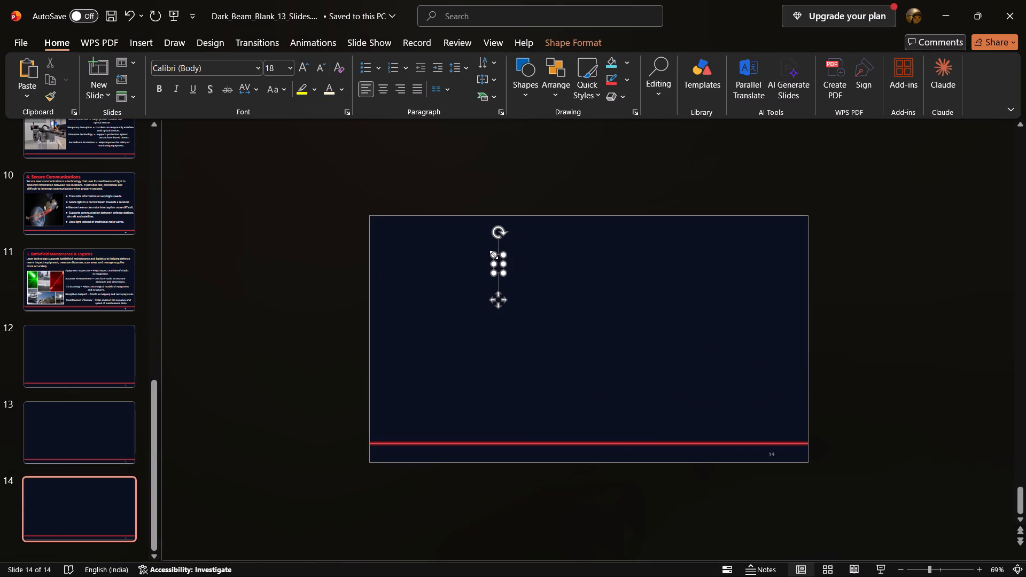
{"action": "key", "text": "c"}
{"action": "key", "text": "o"}
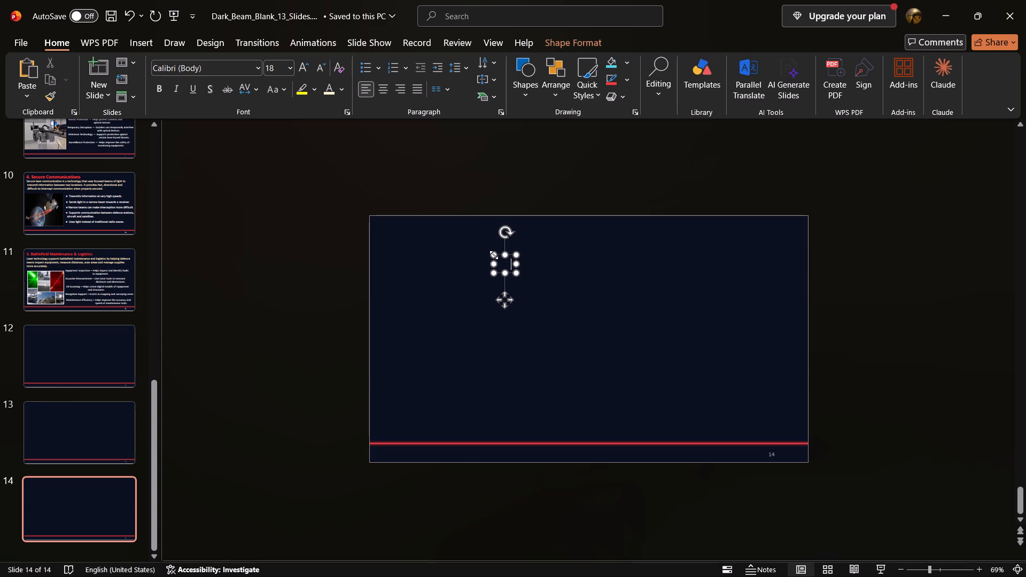
{"action": "key", "text": "BackSpace"}
{"action": "type", "text": "onclusion"}
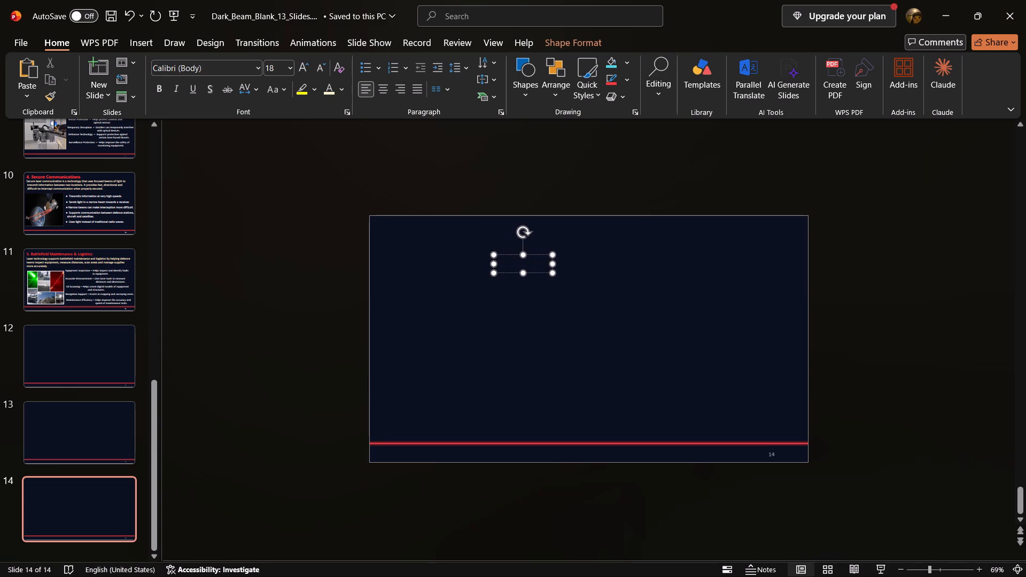
Colour slide 14's "Conclusion" heading theme red and enlarge it to 36 pt.
{"action": "key", "text": "ctrl+a"}
{"action": "left_click", "coordinate": [334, 88]}
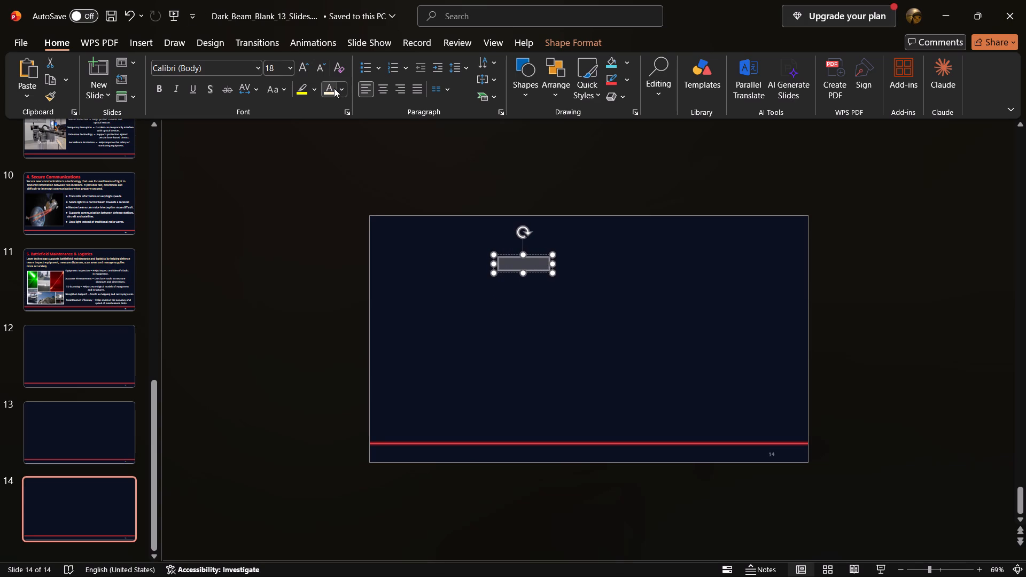
{"action": "left_click", "coordinate": [341, 88]}
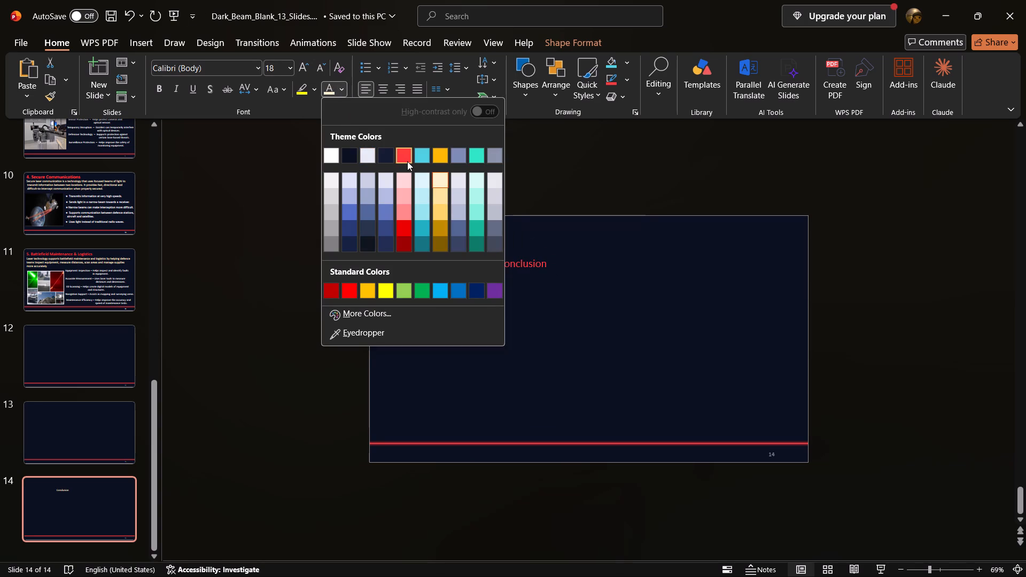
{"action": "left_click", "coordinate": [407, 161]}
{"action": "double_click", "coordinate": [309, 66]}
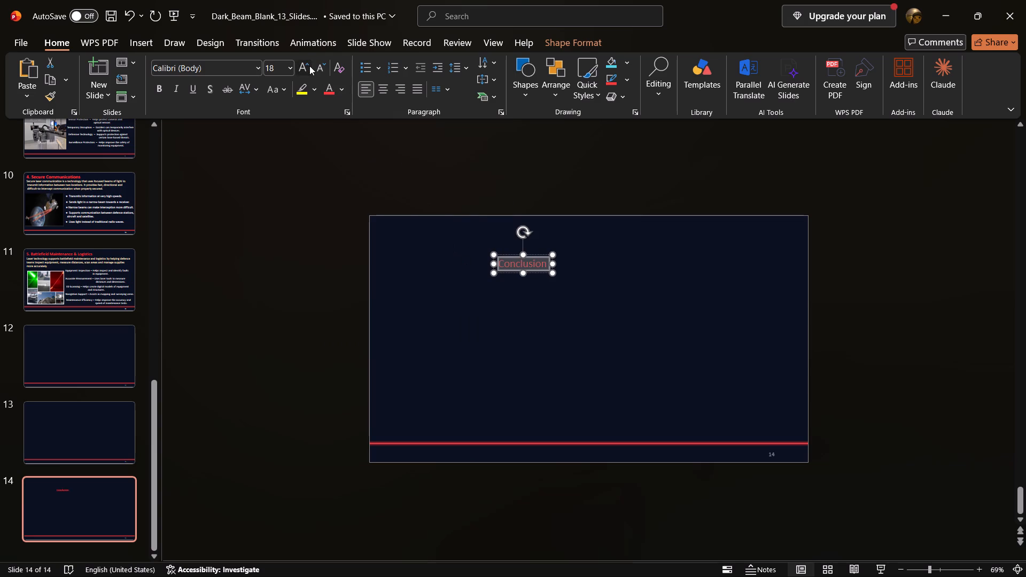
{"action": "left_click", "coordinate": [309, 66]}
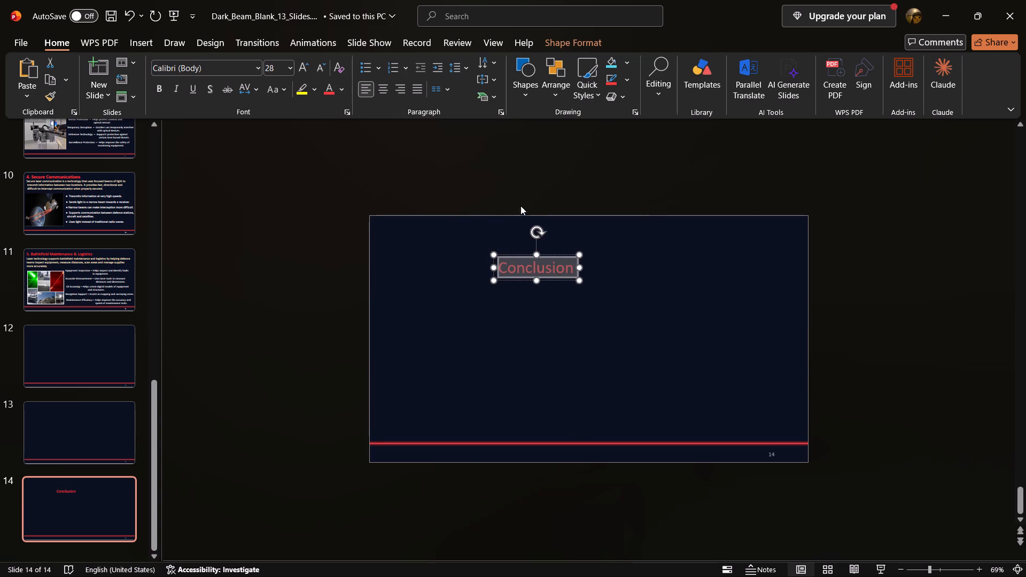
{"action": "left_click", "coordinate": [307, 66]}
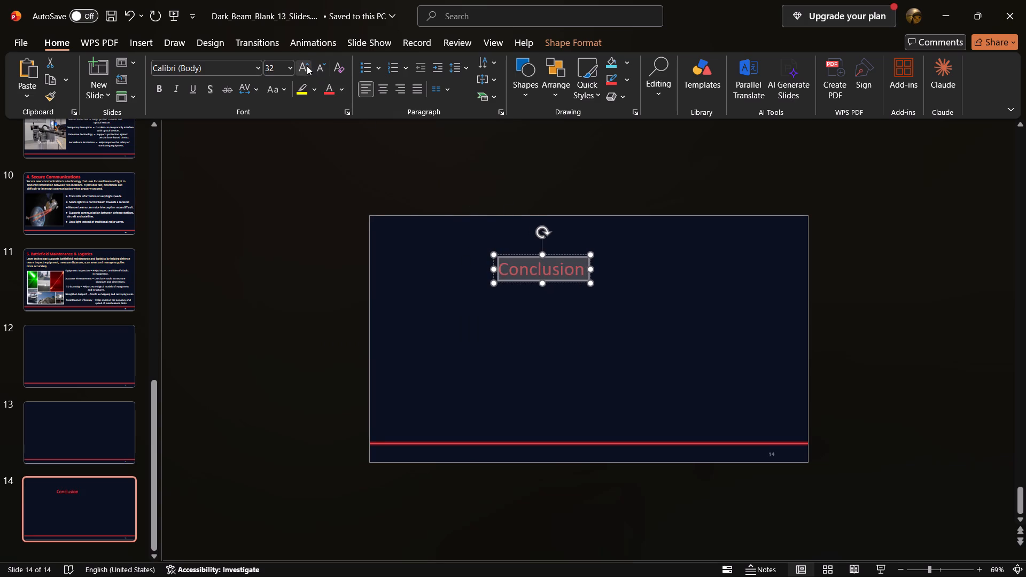
{"action": "left_click", "coordinate": [307, 66]}
Make the "Conclusion" heading bold and move it up near the top edge of slide 14.
{"action": "left_click", "coordinate": [609, 245]}
{"action": "left_click", "coordinate": [588, 266]}
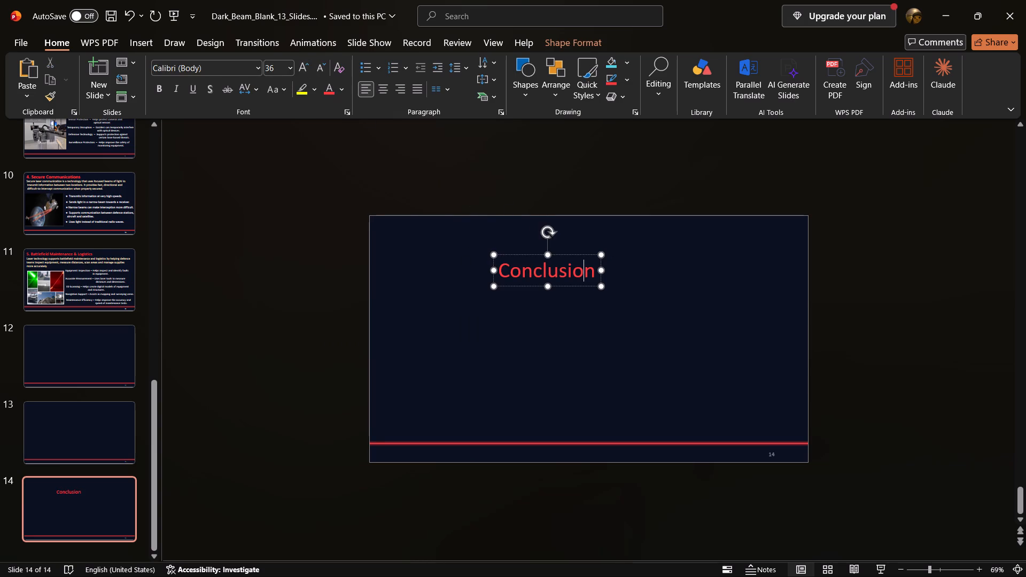
{"action": "key", "text": "ctrl+a"}
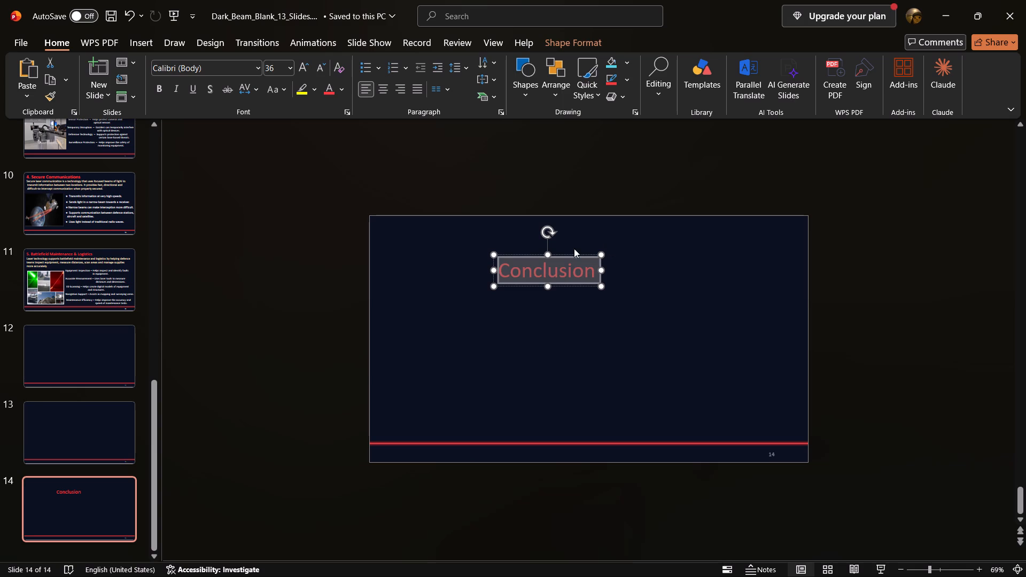
{"action": "right_click", "coordinate": [574, 275]}
{"action": "left_click", "coordinate": [593, 186]}
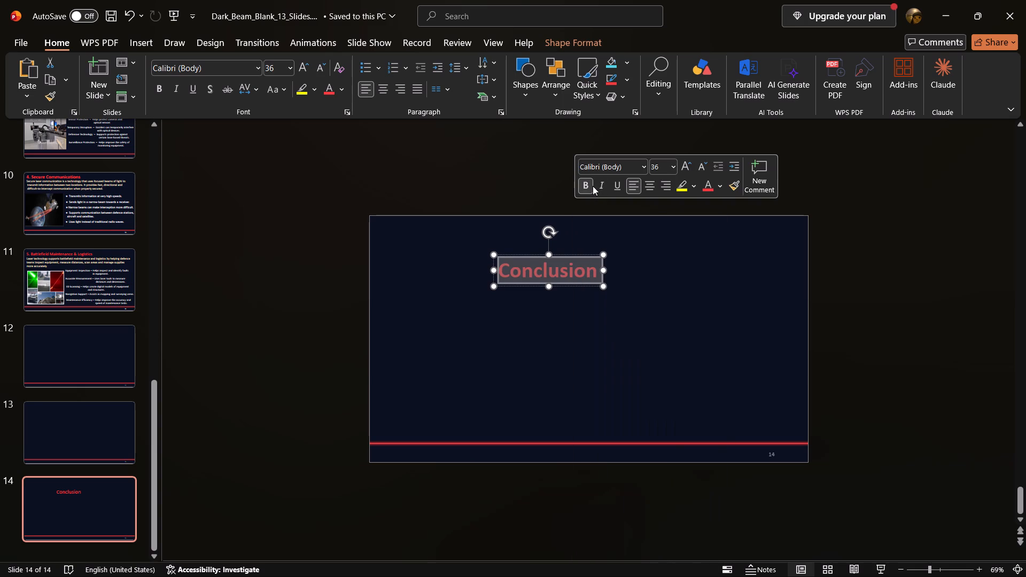
{"action": "left_click", "coordinate": [586, 274]}
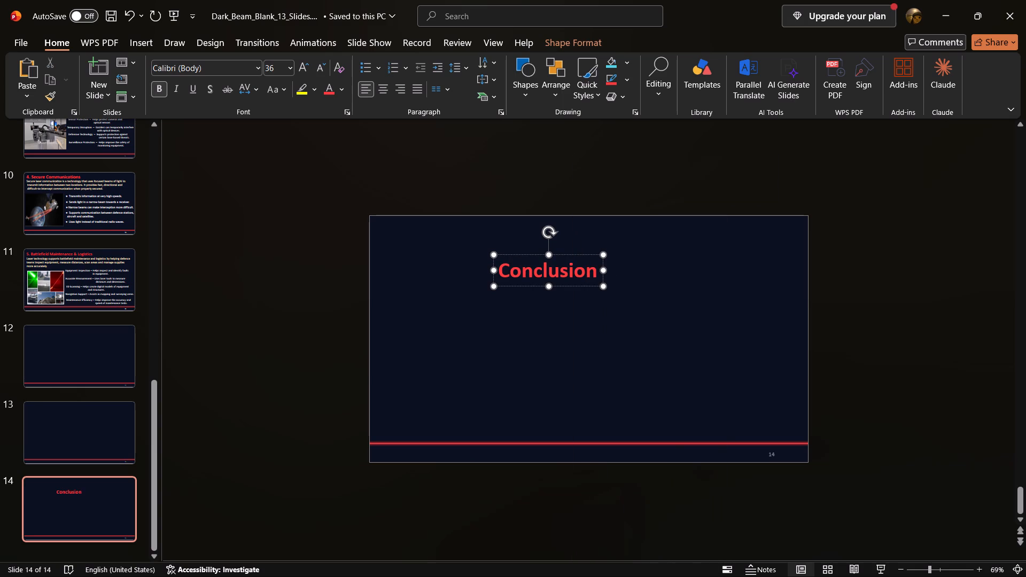
{"action": "left_click_drag", "start_coordinate": [587, 254], "coordinate": [588, 221]}
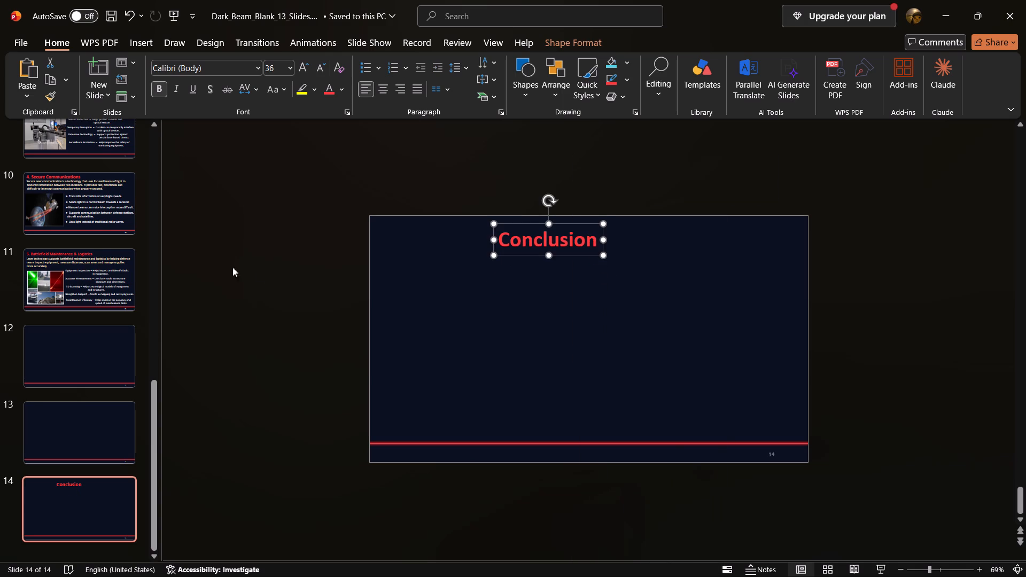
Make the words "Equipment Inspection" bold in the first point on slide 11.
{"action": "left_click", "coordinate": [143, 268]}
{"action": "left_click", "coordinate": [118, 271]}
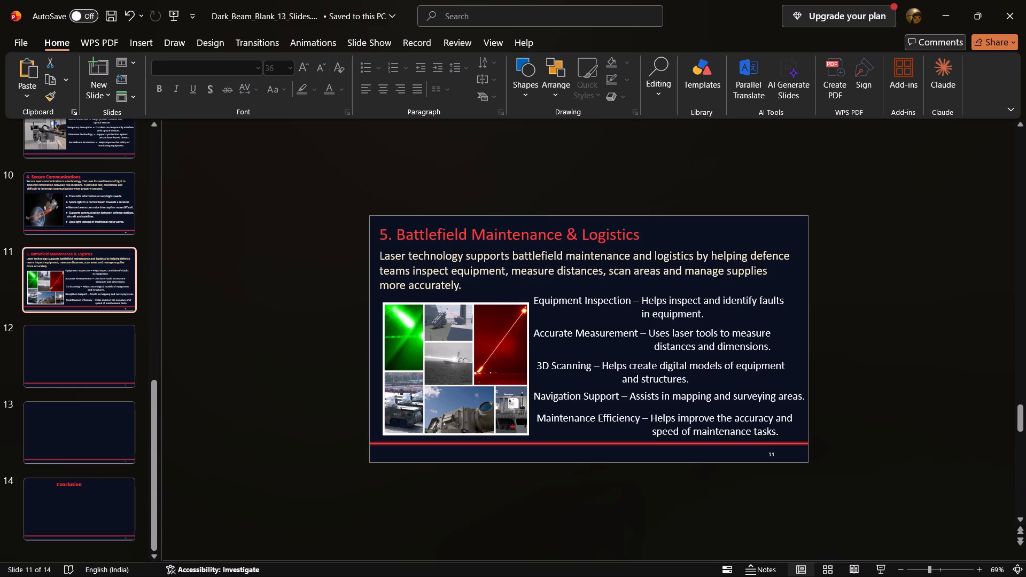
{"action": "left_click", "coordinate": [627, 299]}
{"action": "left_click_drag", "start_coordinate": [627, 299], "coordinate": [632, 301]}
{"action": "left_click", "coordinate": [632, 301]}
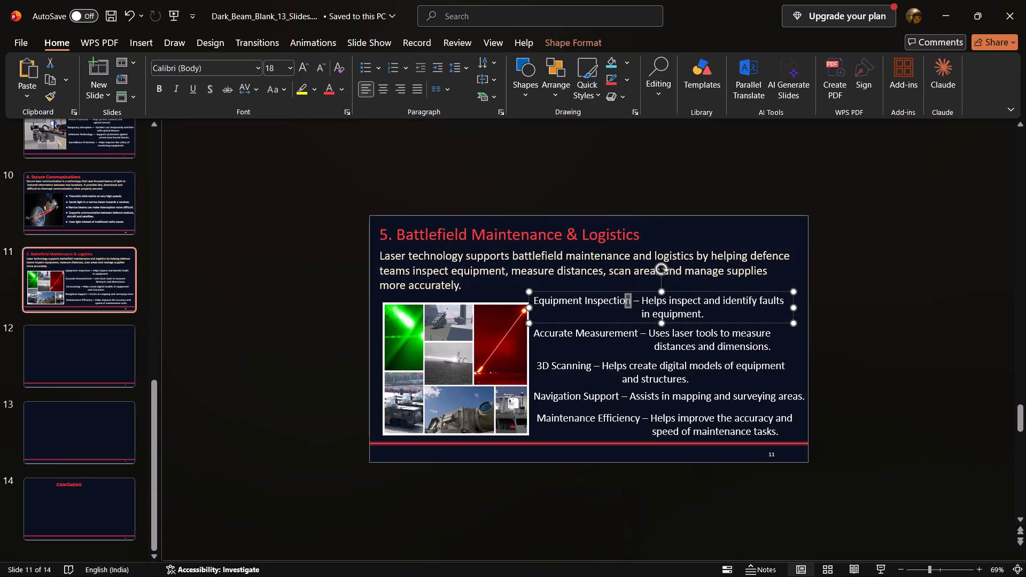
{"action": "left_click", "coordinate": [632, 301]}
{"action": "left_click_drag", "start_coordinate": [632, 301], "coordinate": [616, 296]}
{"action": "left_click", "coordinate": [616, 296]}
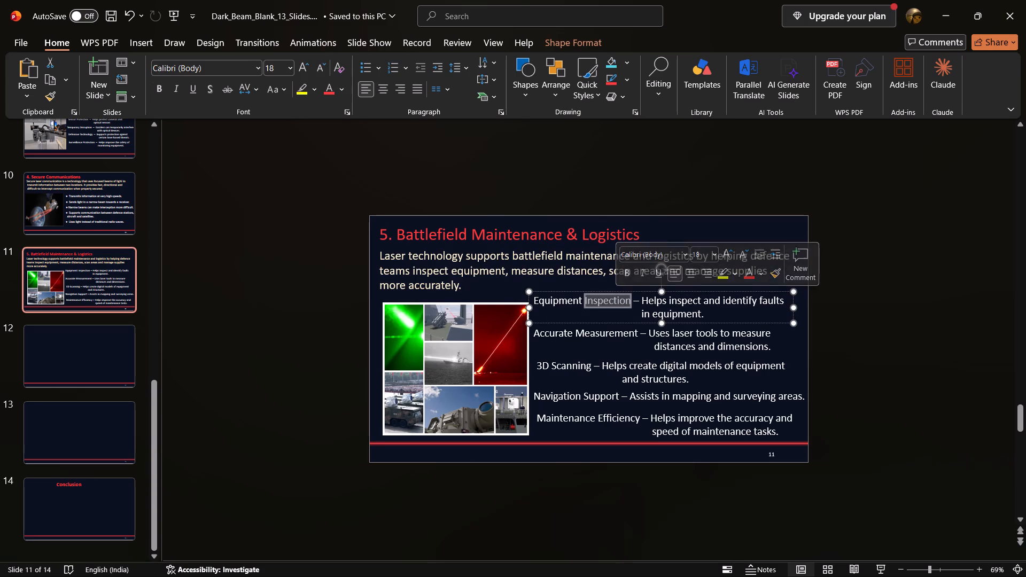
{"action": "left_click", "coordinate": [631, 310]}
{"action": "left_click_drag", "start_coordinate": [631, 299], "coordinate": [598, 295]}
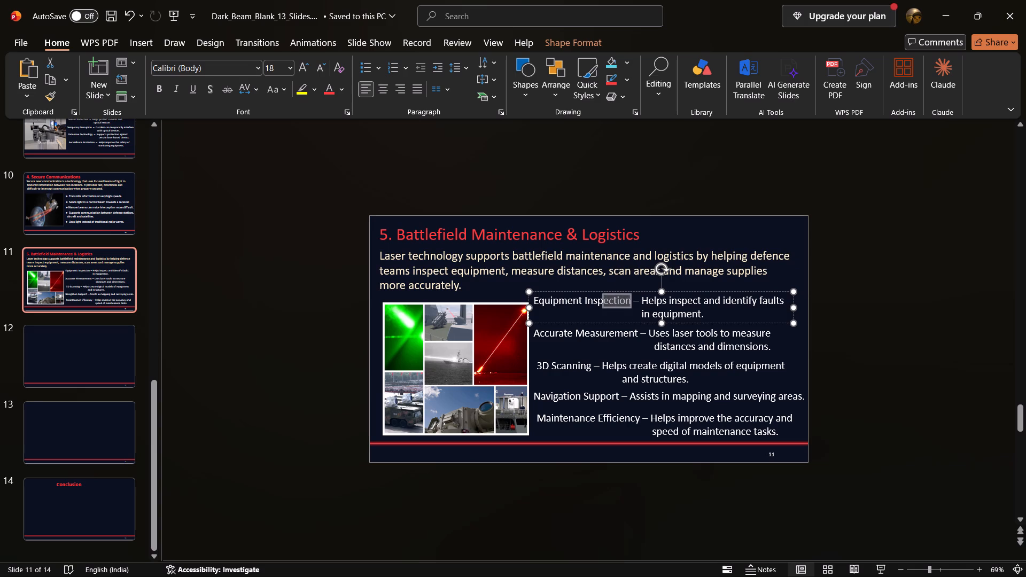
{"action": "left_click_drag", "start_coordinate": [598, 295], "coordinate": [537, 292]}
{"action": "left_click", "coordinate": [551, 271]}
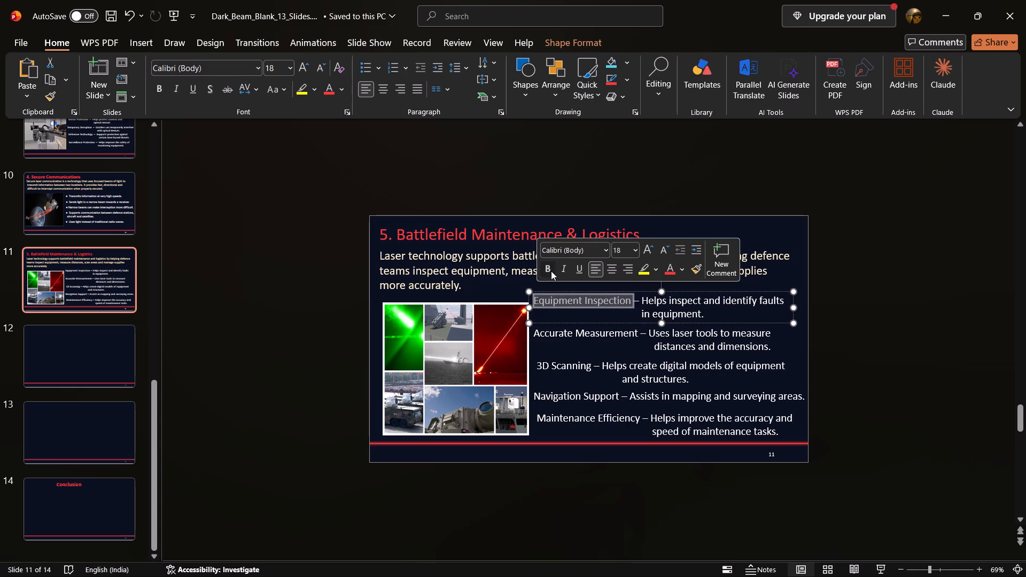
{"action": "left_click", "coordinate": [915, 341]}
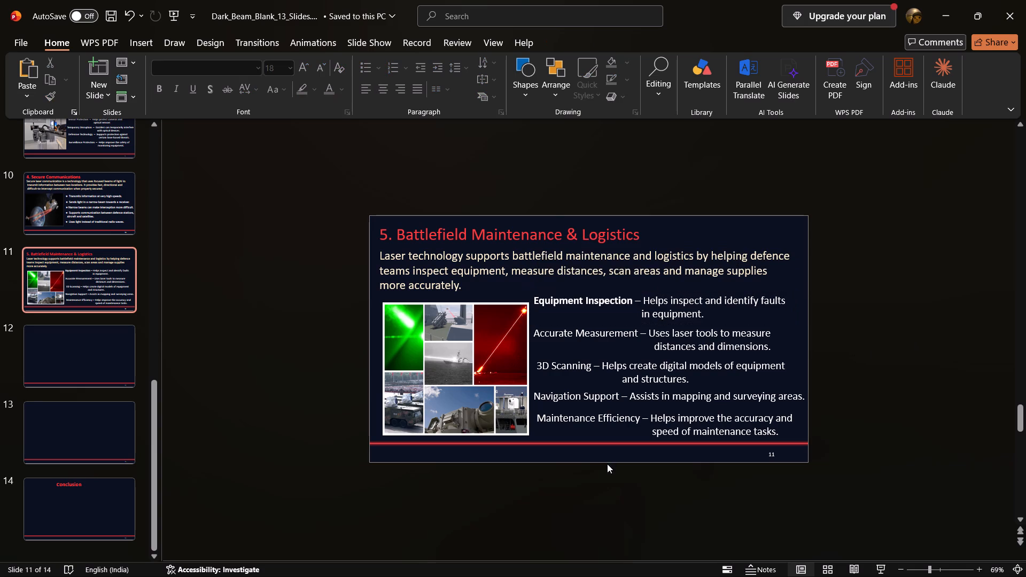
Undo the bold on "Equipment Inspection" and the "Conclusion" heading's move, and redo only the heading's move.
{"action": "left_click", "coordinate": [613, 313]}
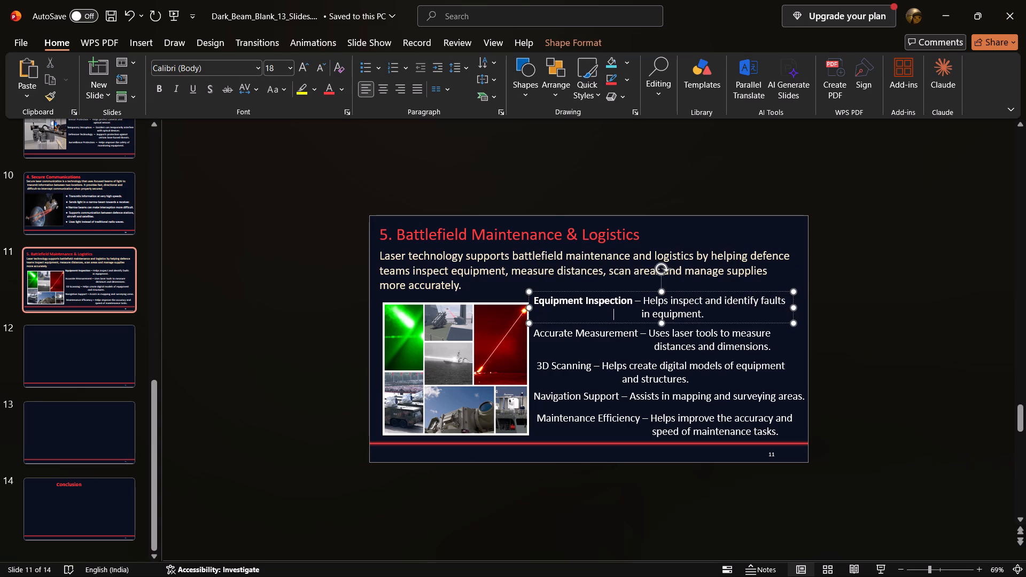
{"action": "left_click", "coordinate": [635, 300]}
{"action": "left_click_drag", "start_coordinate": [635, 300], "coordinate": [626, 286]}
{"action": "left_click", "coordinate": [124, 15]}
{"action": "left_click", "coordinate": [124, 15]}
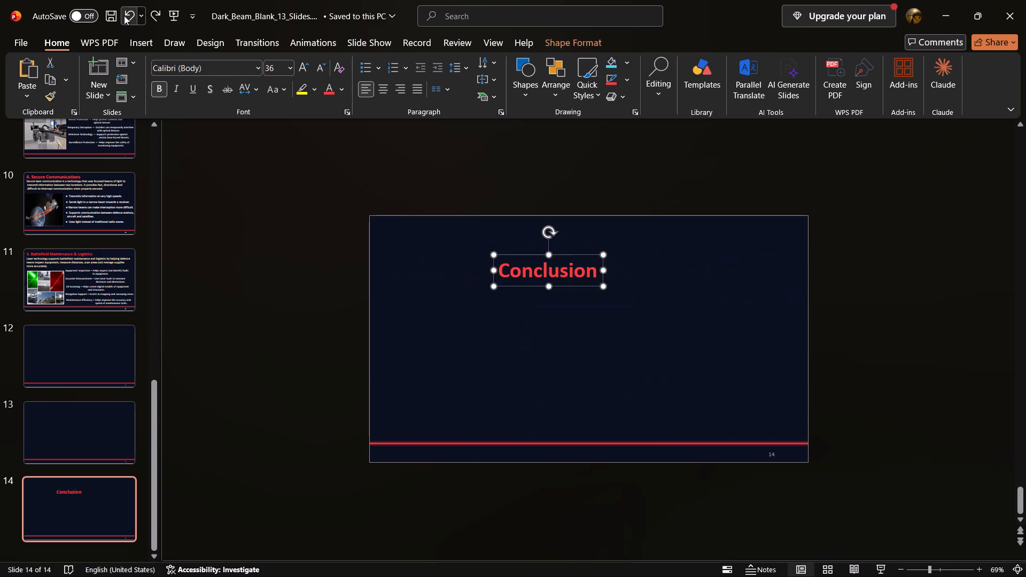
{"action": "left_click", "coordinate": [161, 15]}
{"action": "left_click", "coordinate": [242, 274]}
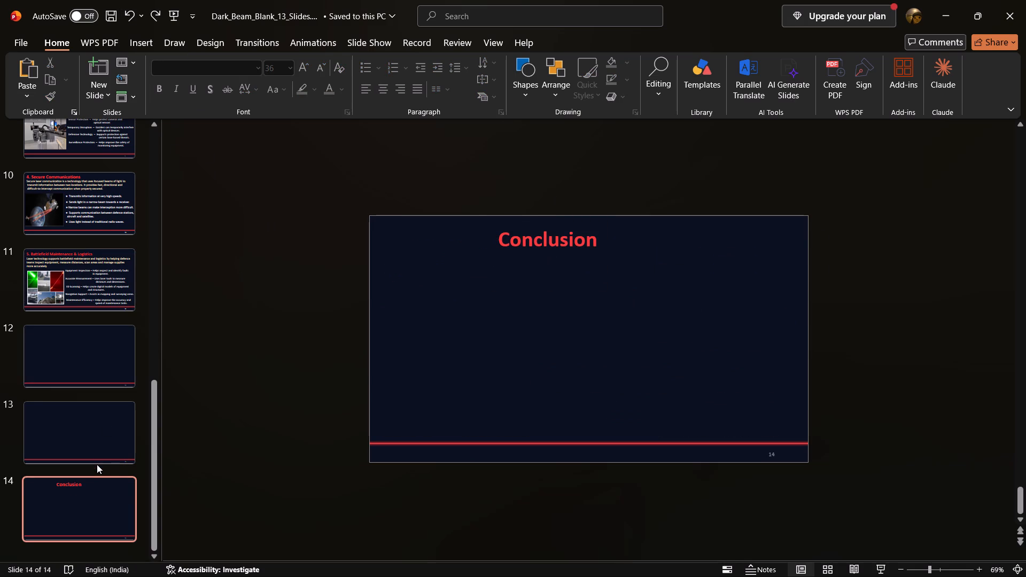
Move the "Conclusion" heading flush with slide 14's top edge and slightly closer to the slide's horizontal centre.
{"action": "left_click", "coordinate": [572, 235]}
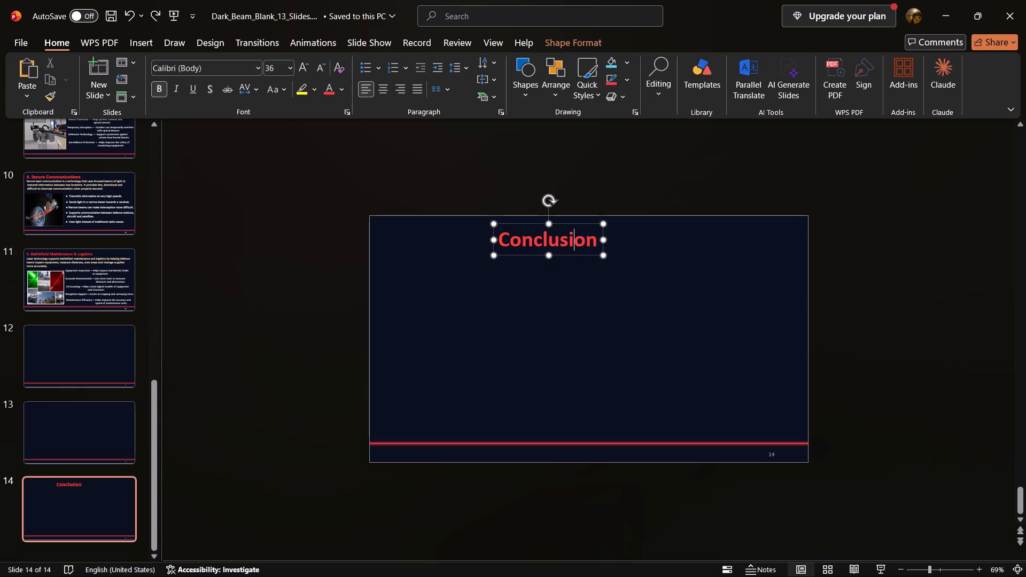
{"action": "left_click_drag", "start_coordinate": [587, 224], "coordinate": [603, 222]}
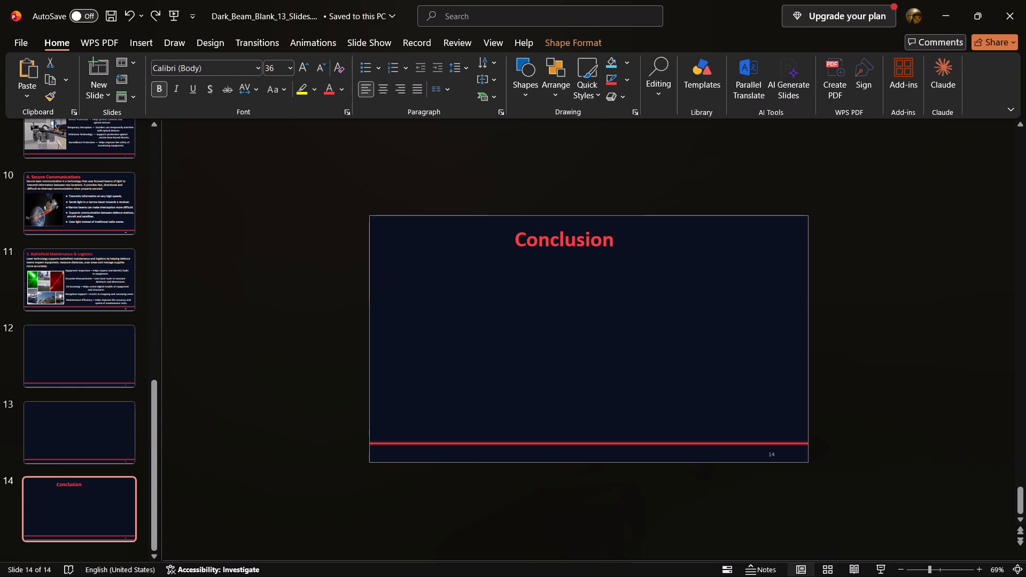
{"action": "left_click_drag", "start_coordinate": [603, 222], "coordinate": [597, 219]}
{"action": "left_click", "coordinate": [329, 301]}
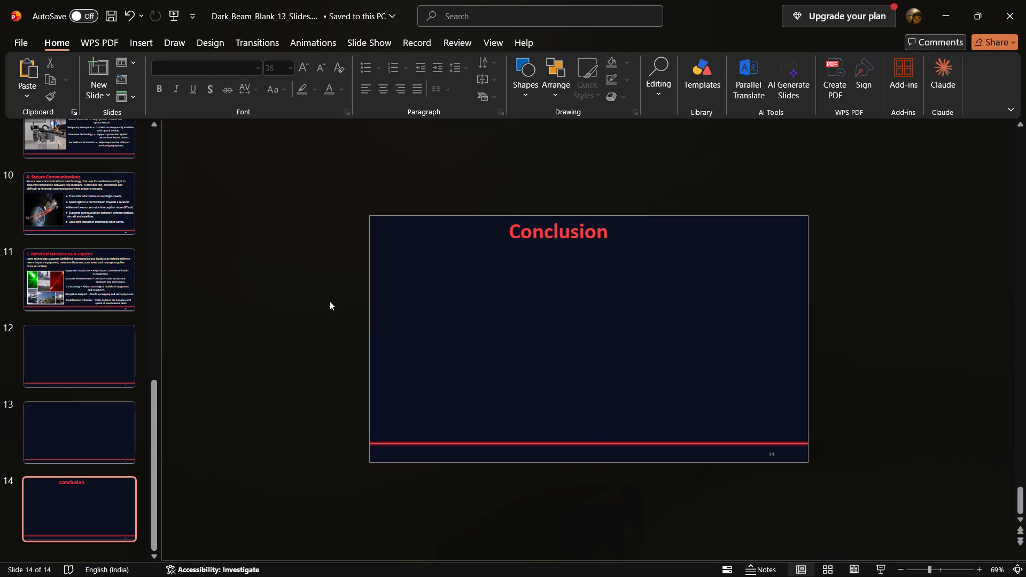
Check the headings on the earlier slides and recolour slide 14's "Conclusion" heading theme white.
{"action": "scroll", "coordinate": [101, 275], "scroll_direction": "up", "scroll_amount": 4}
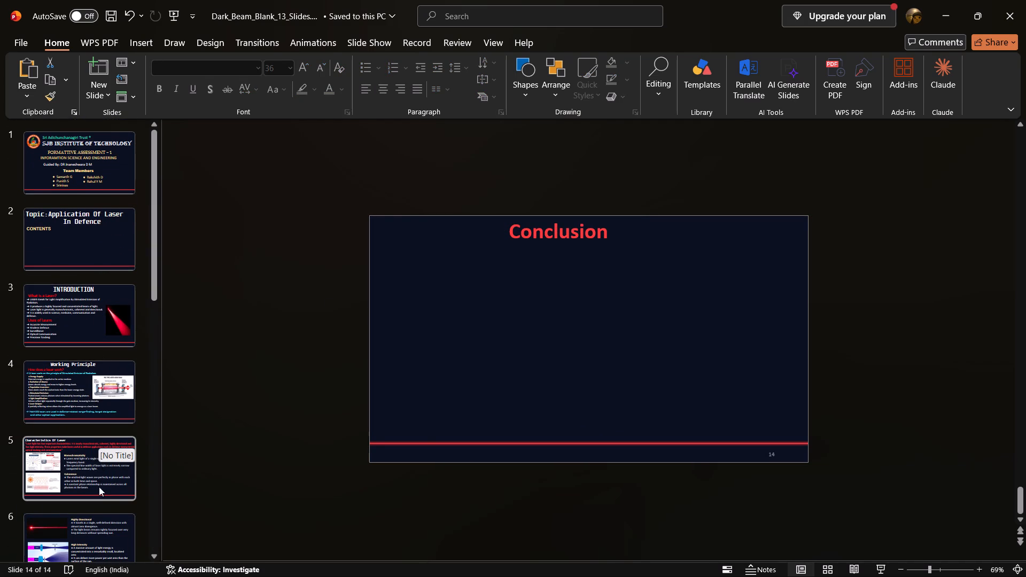
{"action": "scroll", "coordinate": [101, 516], "scroll_direction": "down", "scroll_amount": 3}
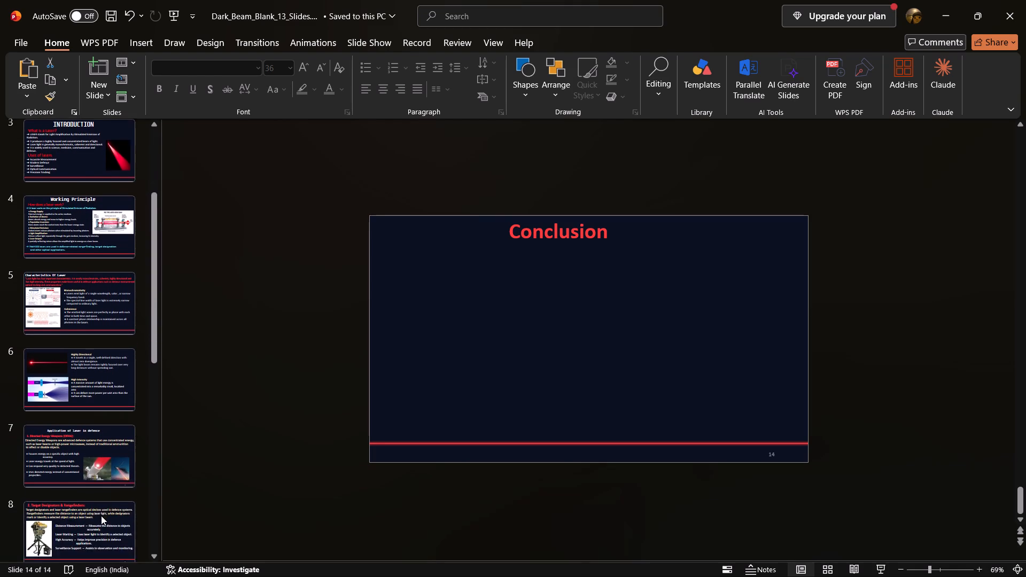
{"action": "scroll", "coordinate": [101, 516], "scroll_direction": "down", "scroll_amount": 1}
{"action": "left_click", "coordinate": [643, 231]}
{"action": "left_click", "coordinate": [604, 231]}
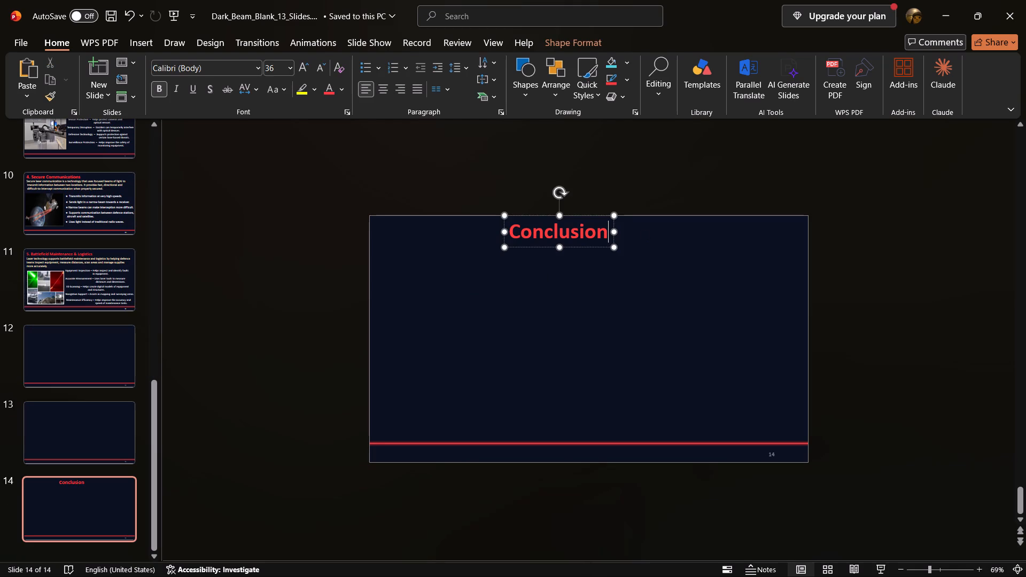
{"action": "key", "text": "ctrl+a"}
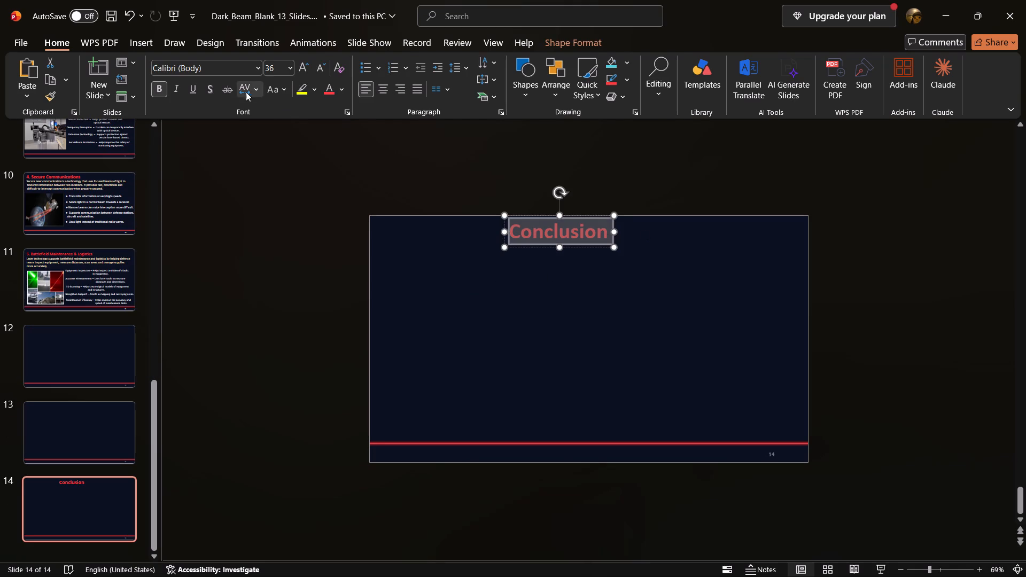
{"action": "left_click", "coordinate": [344, 90]}
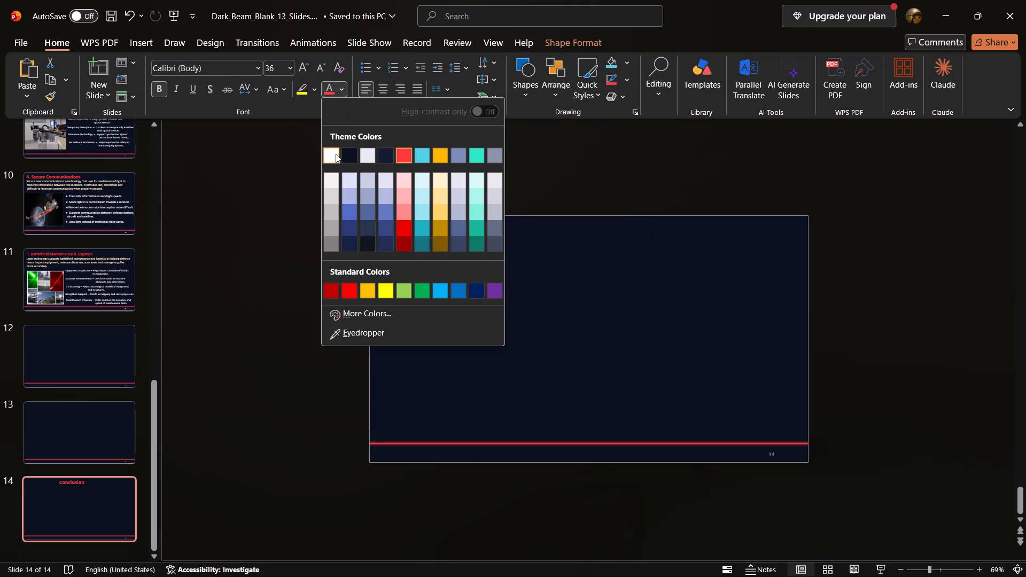
{"action": "left_click", "coordinate": [335, 154]}
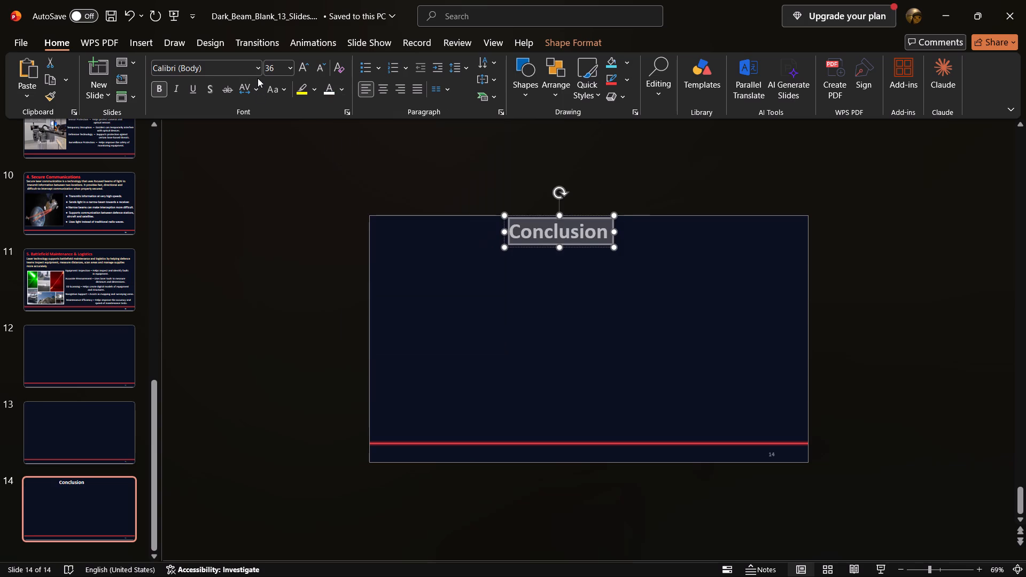
Change the font of slide 14's "Conclusion" heading to Unispace.
{"action": "left_click", "coordinate": [259, 68]}
{"action": "left_click", "coordinate": [248, 154]}
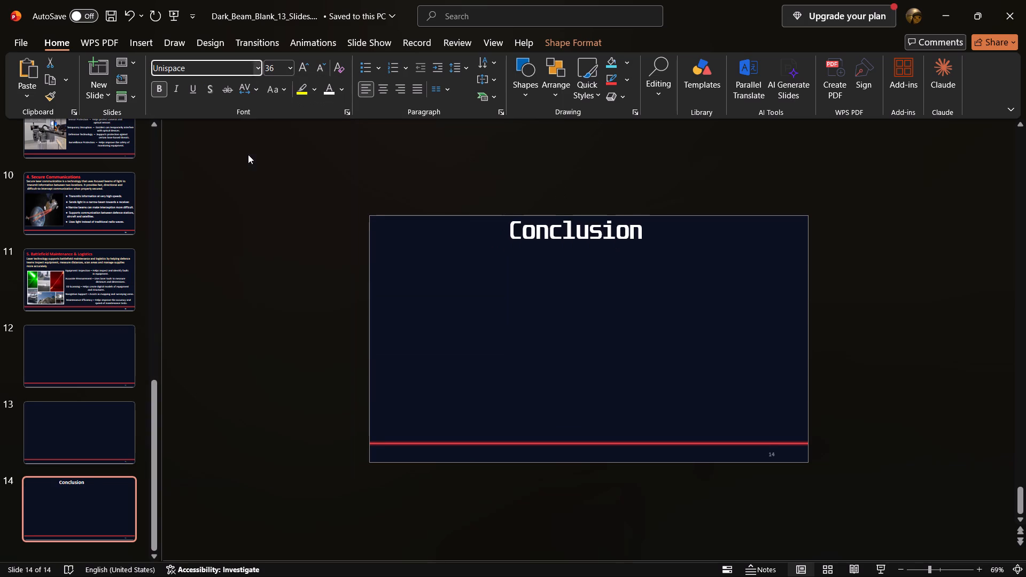
{"action": "left_click", "coordinate": [569, 166]}
{"action": "left_click", "coordinate": [581, 212]}
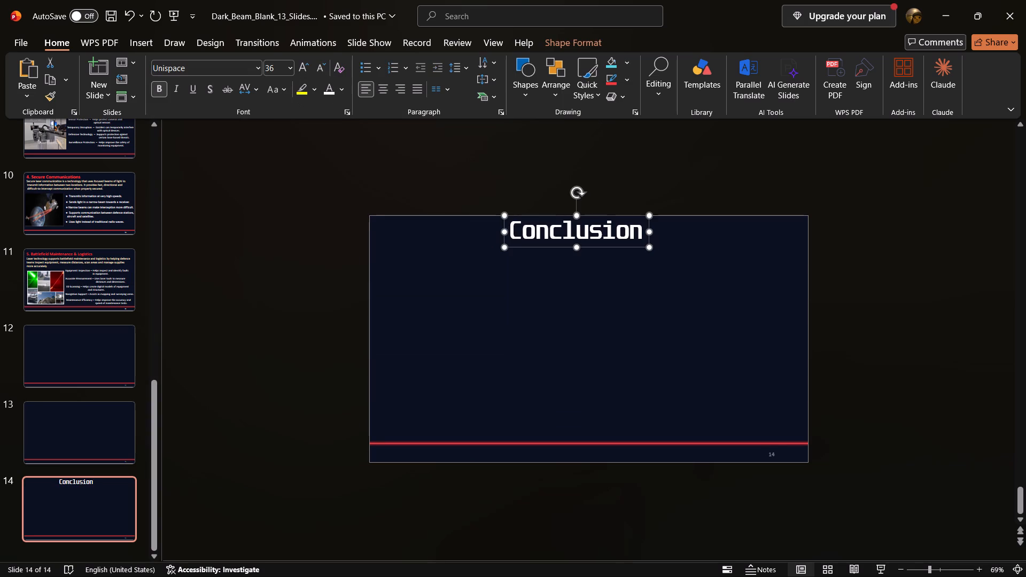
{"action": "left_click", "coordinate": [604, 228]}
{"action": "left_click", "coordinate": [594, 217]}
{"action": "left_click_drag", "start_coordinate": [594, 217], "coordinate": [583, 216]}
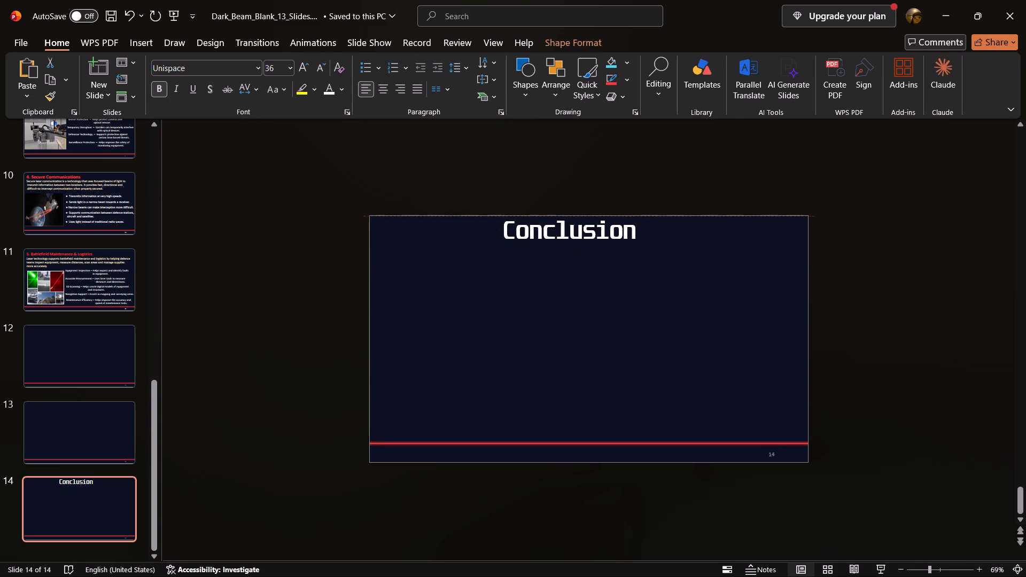
{"action": "left_click_drag", "start_coordinate": [583, 216], "coordinate": [576, 221]}
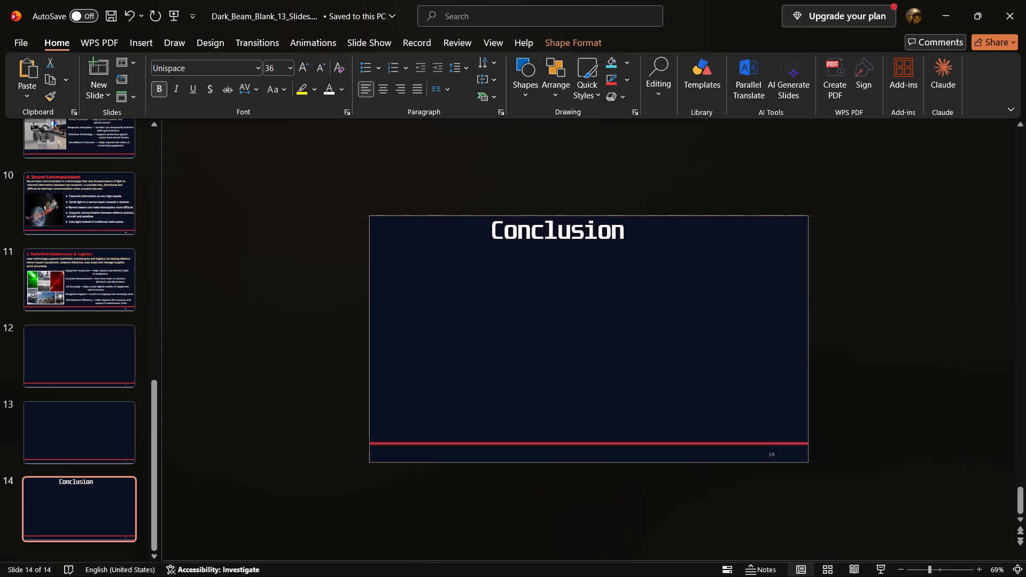
{"action": "left_click_drag", "start_coordinate": [576, 221], "coordinate": [581, 221]}
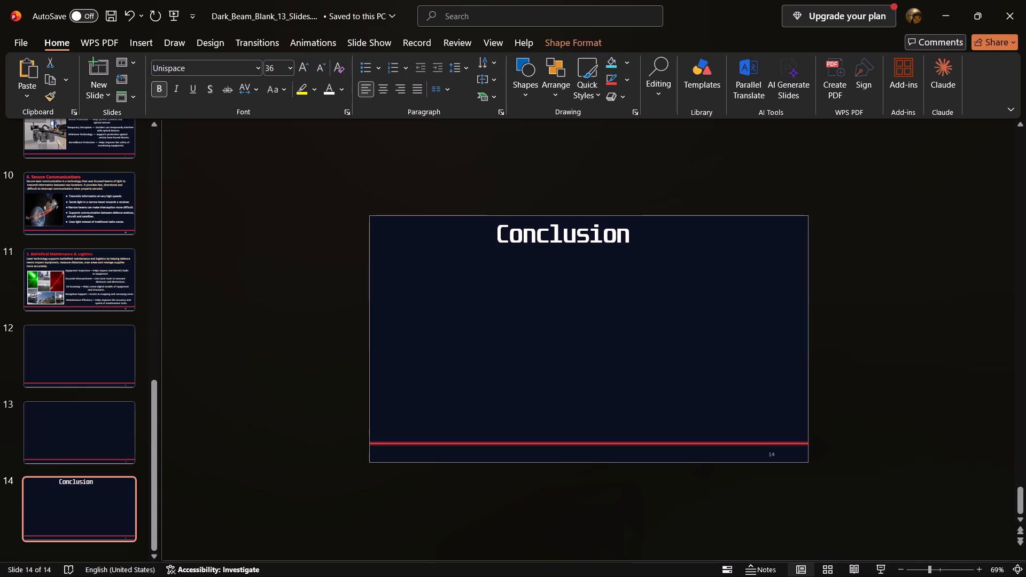
{"action": "left_click_drag", "start_coordinate": [581, 221], "coordinate": [477, 225]}
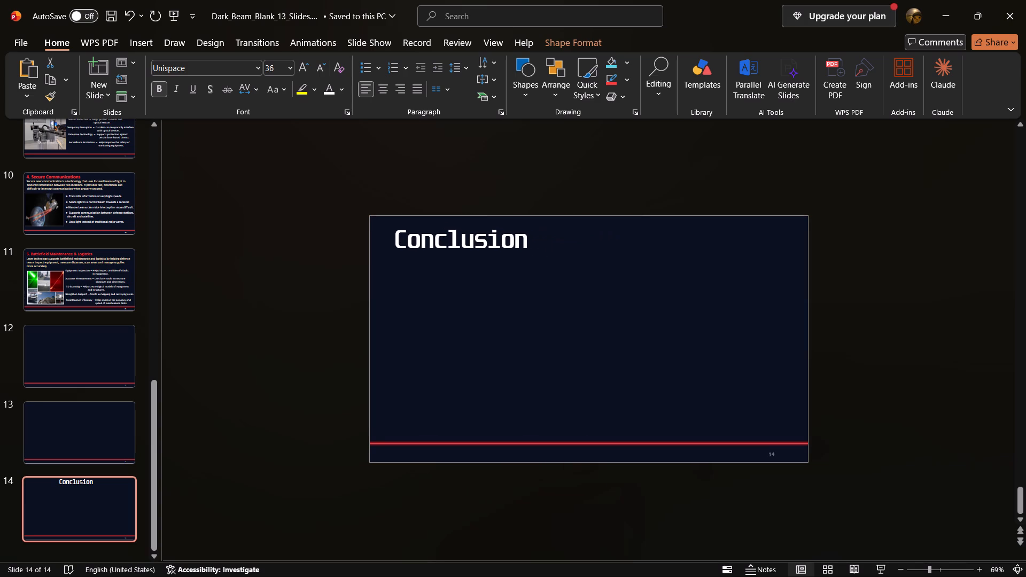
{"action": "left_click_drag", "start_coordinate": [477, 225], "coordinate": [478, 221]}
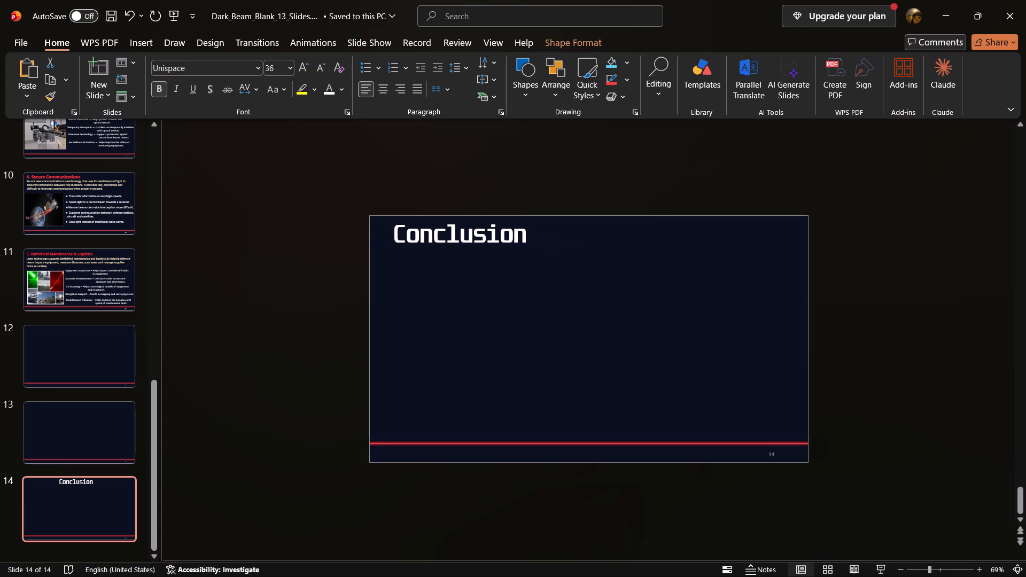
{"action": "left_click_drag", "start_coordinate": [478, 221], "coordinate": [483, 221]}
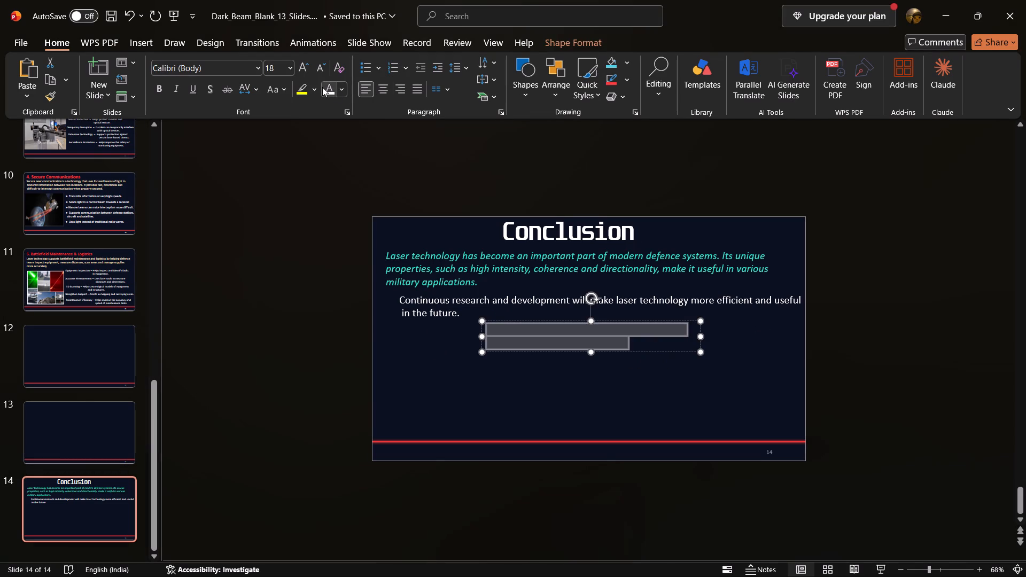
{"action": "left_click", "coordinate": [322, 87]}
{"action": "triple_click", "coordinate": [488, 389]}
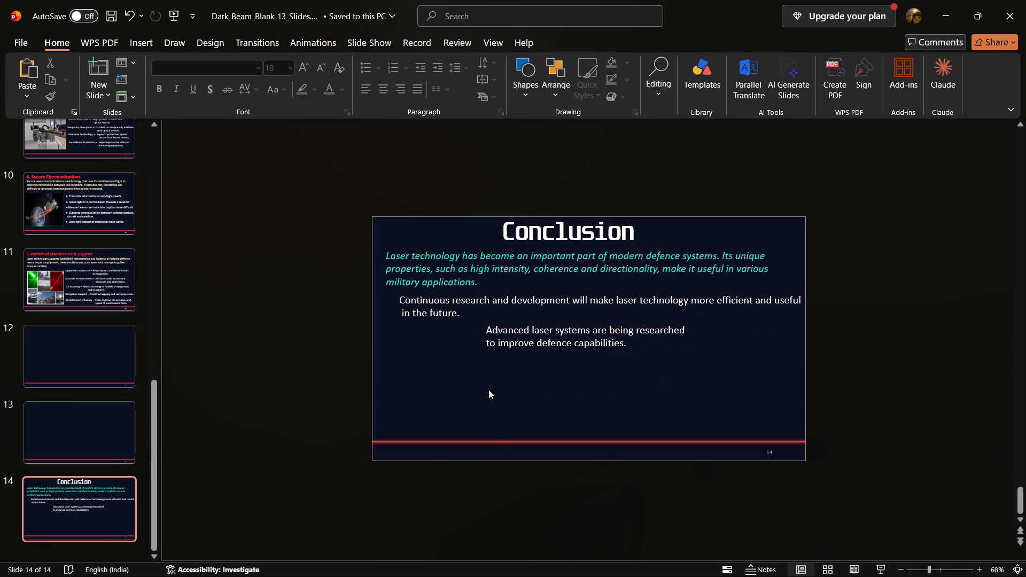
Copy the key point "Laser communication enables fast and directional information transfer." from ChatGPT's conclusion answer in Chrome.
{"action": "key", "text": "alt+Tab"}
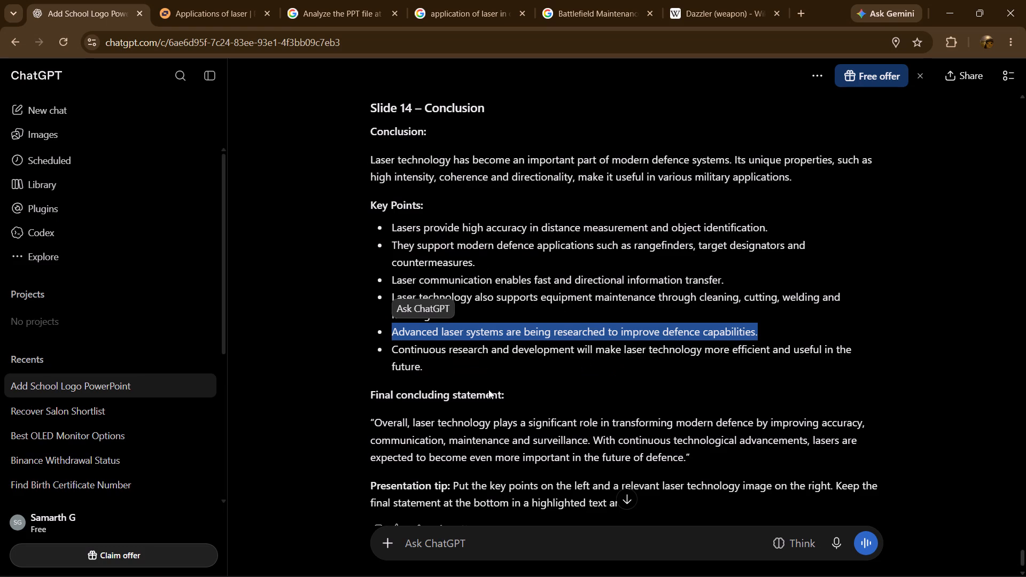
{"action": "left_click_drag", "start_coordinate": [483, 260], "coordinate": [469, 259]}
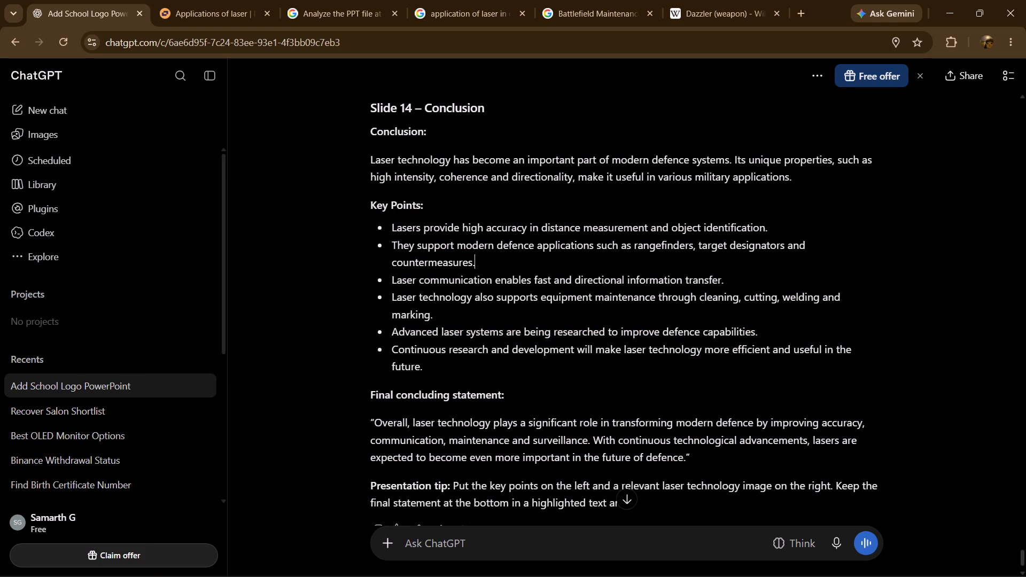
{"action": "left_click_drag", "start_coordinate": [469, 259], "coordinate": [494, 259]}
{"action": "left_click_drag", "start_coordinate": [494, 259], "coordinate": [522, 272]}
{"action": "left_click", "coordinate": [522, 272]}
{"action": "left_click", "coordinate": [735, 271]}
{"action": "left_click_drag", "start_coordinate": [735, 271], "coordinate": [392, 285]}
{"action": "key", "text": "ctrl+c"}
Paste the "Laser communication" key point into a new text box on slide 14 in PowerPoint and colour its text white.
{"action": "key", "text": "alt+Tab"}
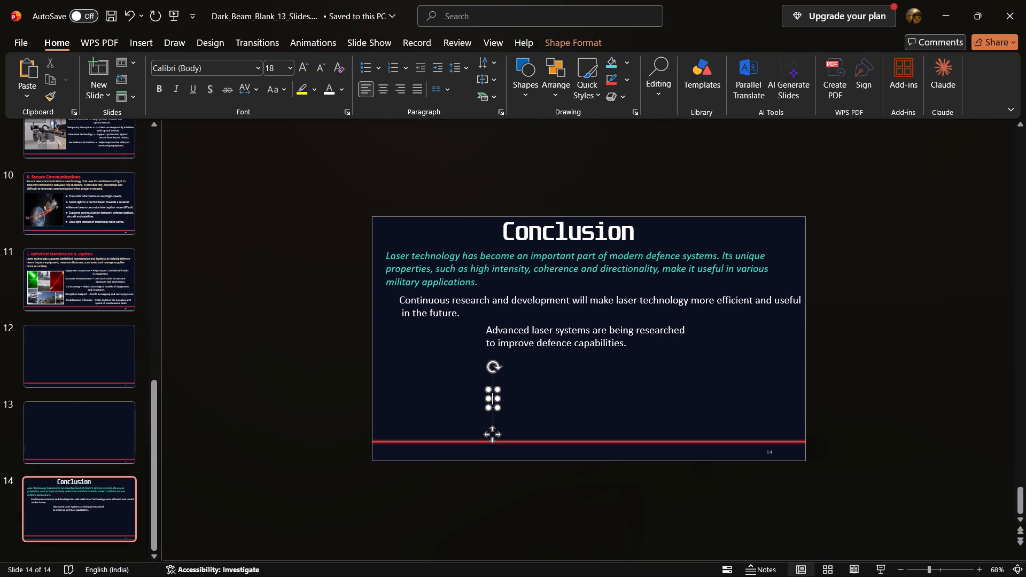
{"action": "key", "text": "ctrl+v"}
{"action": "key", "text": "ctrl+a"}
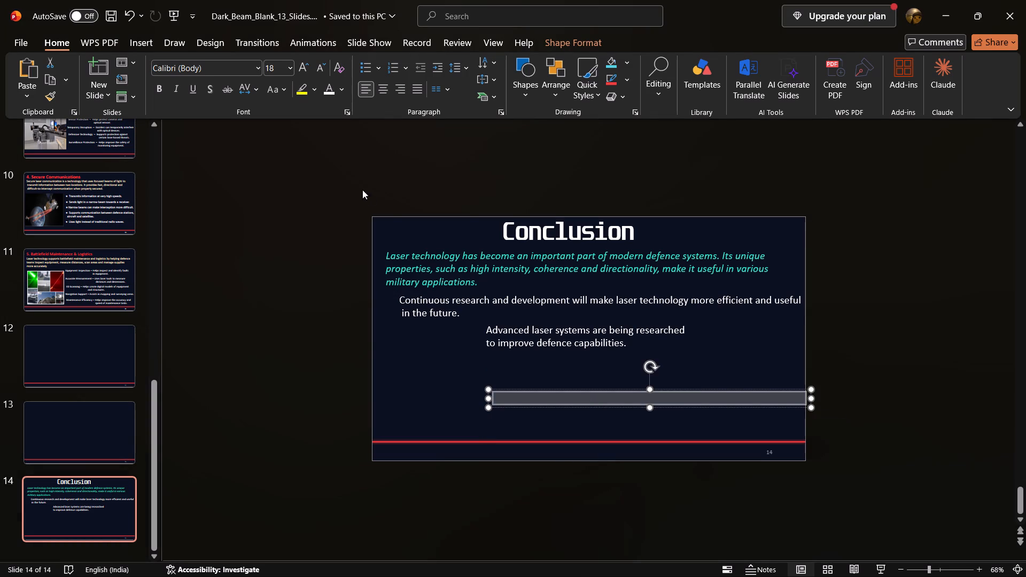
{"action": "left_click", "coordinate": [327, 90]}
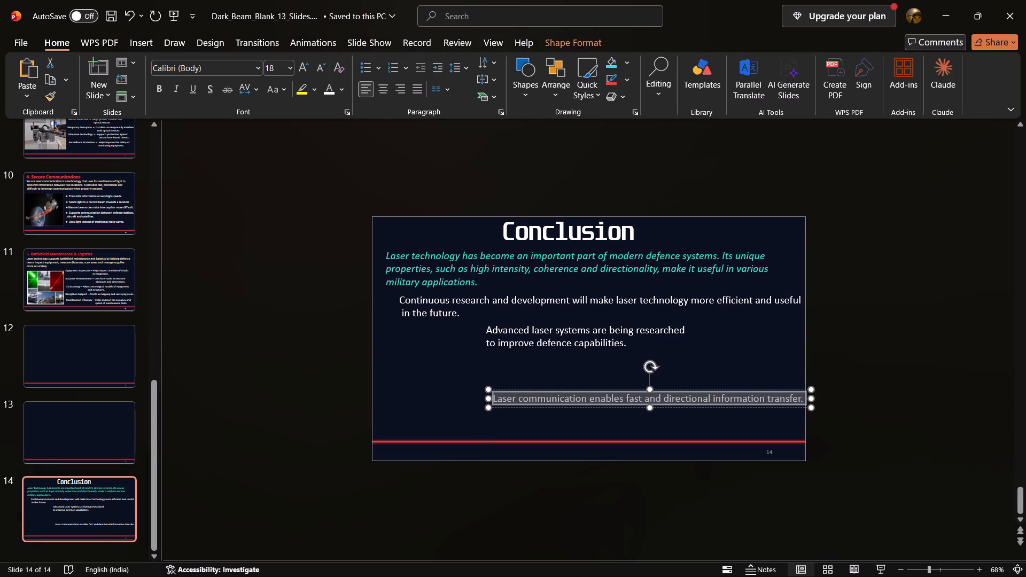
Move the "Advanced laser systems" text box below "Continuous research", aligned to its left edge, and widen it so the sentence fits one line.
{"action": "left_click", "coordinate": [475, 324]}
{"action": "left_click", "coordinate": [599, 352]}
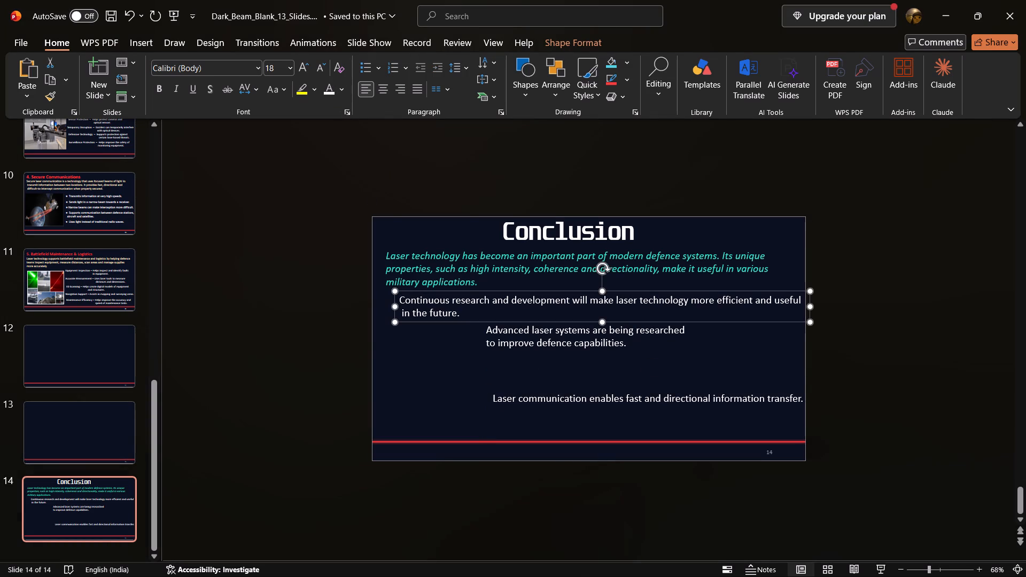
{"action": "left_click_drag", "start_coordinate": [648, 318], "coordinate": [624, 321]}
{"action": "left_click", "coordinate": [624, 321]}
{"action": "left_click", "coordinate": [636, 330]}
{"action": "left_click_drag", "start_coordinate": [636, 319], "coordinate": [620, 319]}
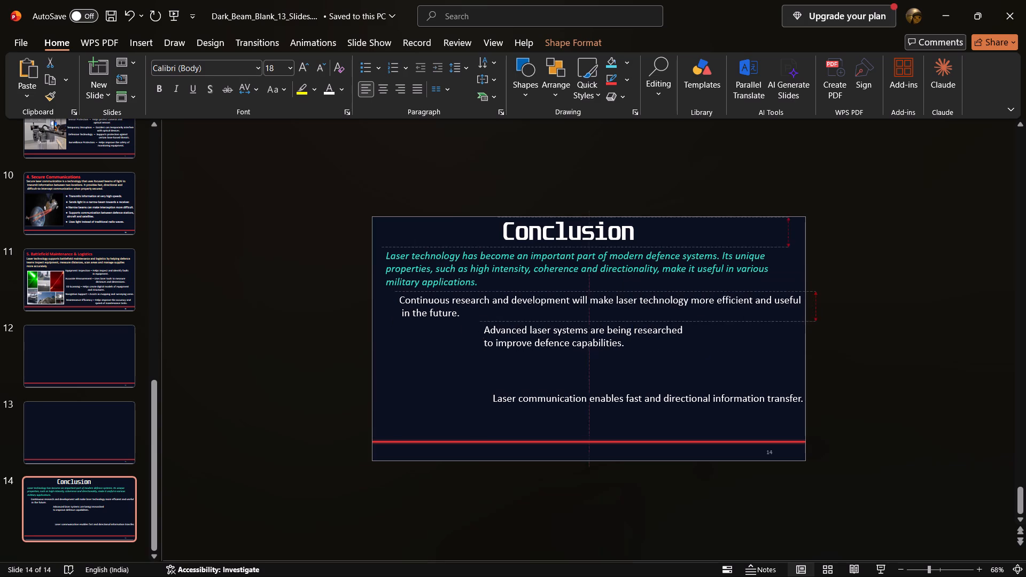
{"action": "left_click_drag", "start_coordinate": [620, 319], "coordinate": [551, 322]}
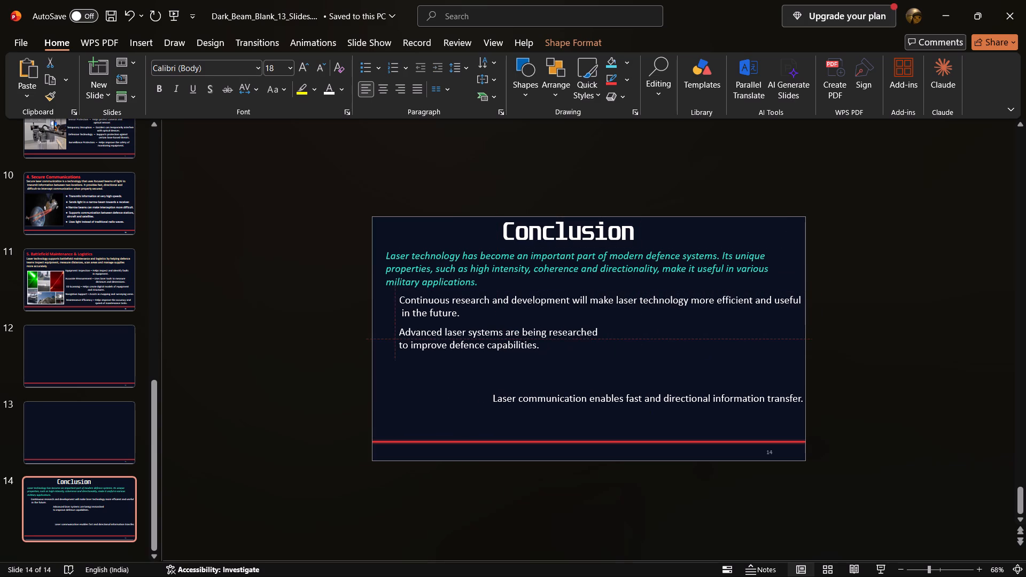
{"action": "left_click_drag", "start_coordinate": [551, 322], "coordinate": [551, 322]}
{"action": "left_click_drag", "start_coordinate": [613, 337], "coordinate": [654, 342]}
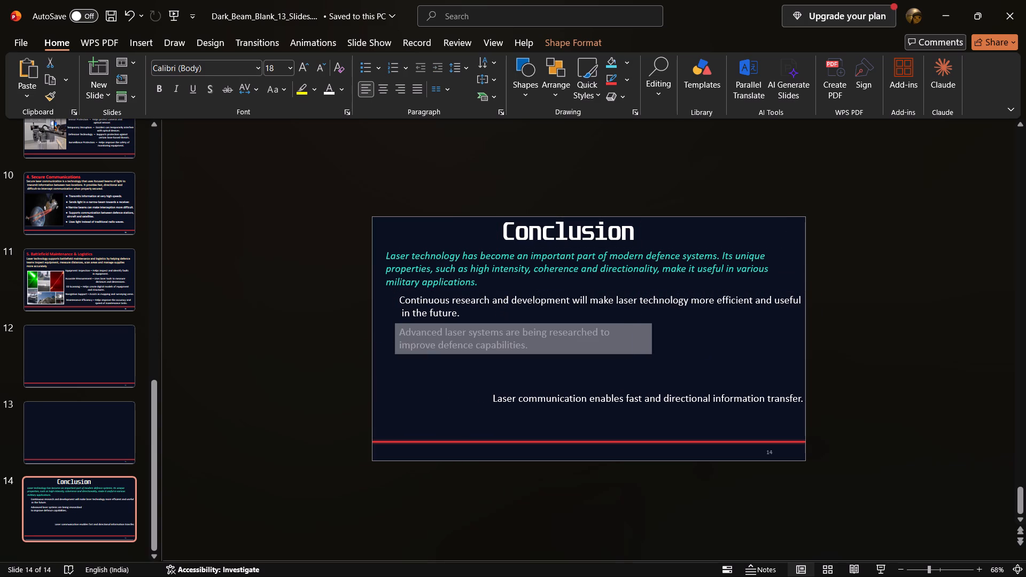
{"action": "left_click_drag", "start_coordinate": [654, 342], "coordinate": [777, 332]}
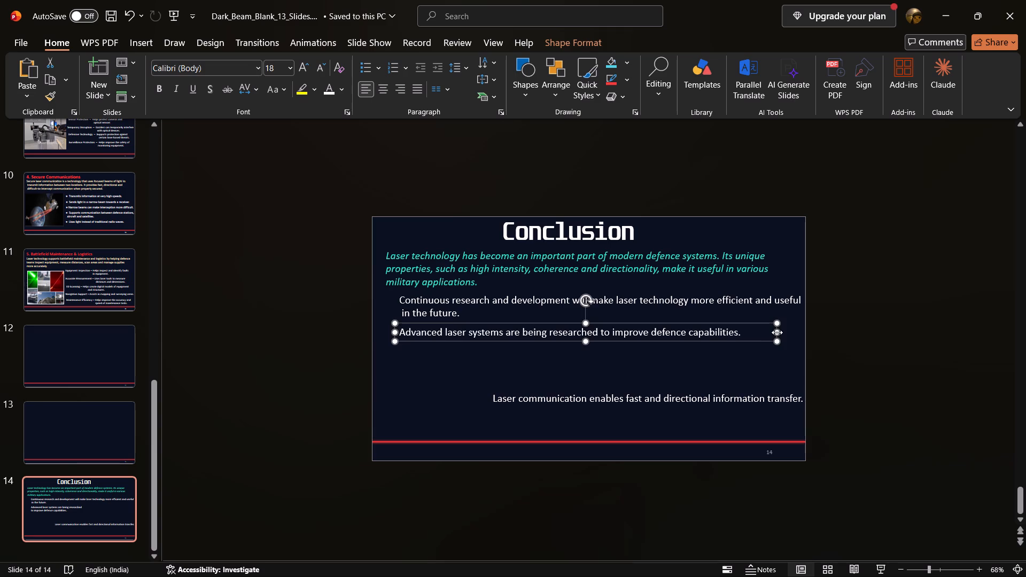
Shift the "Continuous research" text box slightly down, away from the turquoise paragraph.
{"action": "left_click", "coordinate": [545, 385]}
{"action": "left_click", "coordinate": [546, 312]}
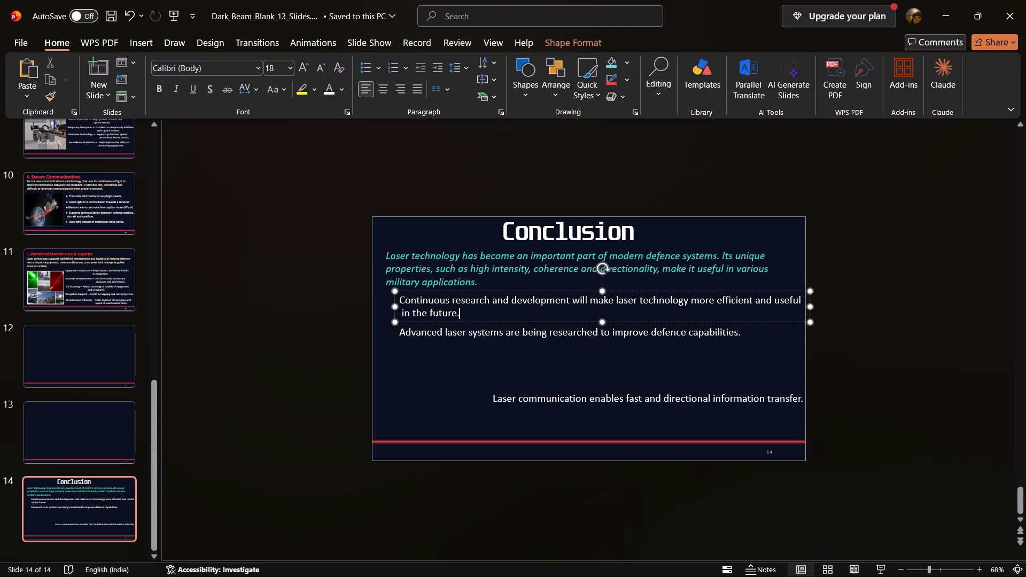
{"action": "left_click_drag", "start_coordinate": [542, 290], "coordinate": [542, 294]}
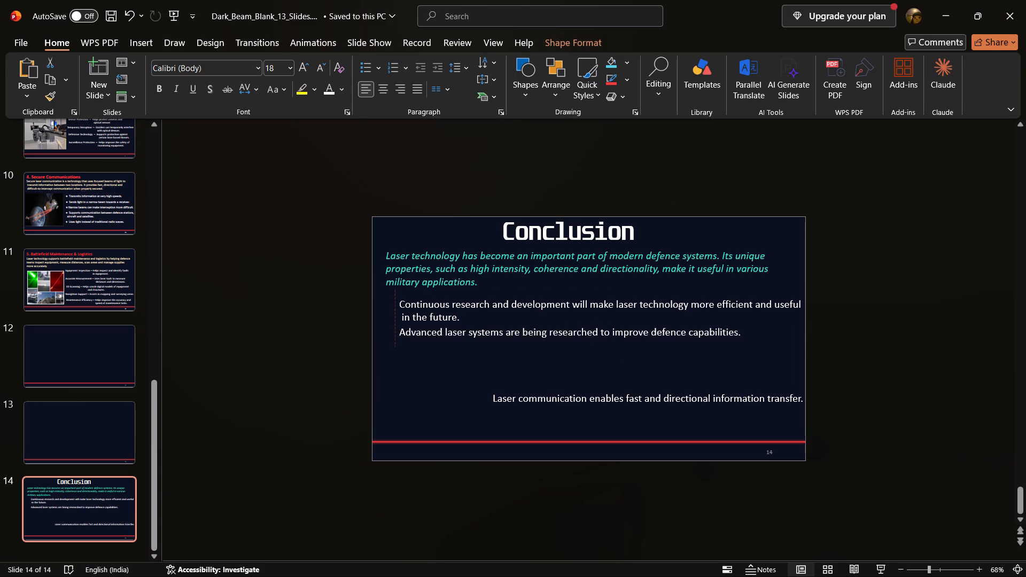
{"action": "left_click_drag", "start_coordinate": [542, 294], "coordinate": [541, 295]}
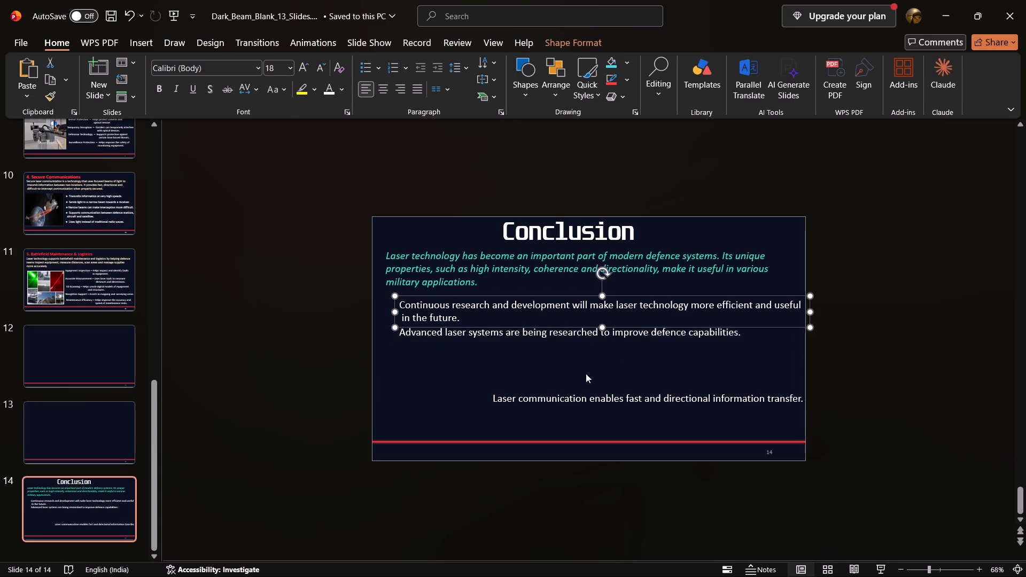
Move the "Laser communication" text box below the "Advanced laser systems" sentence, aligned to the same left edge.
{"action": "left_click", "coordinate": [595, 392]}
{"action": "left_click_drag", "start_coordinate": [611, 389], "coordinate": [532, 356]}
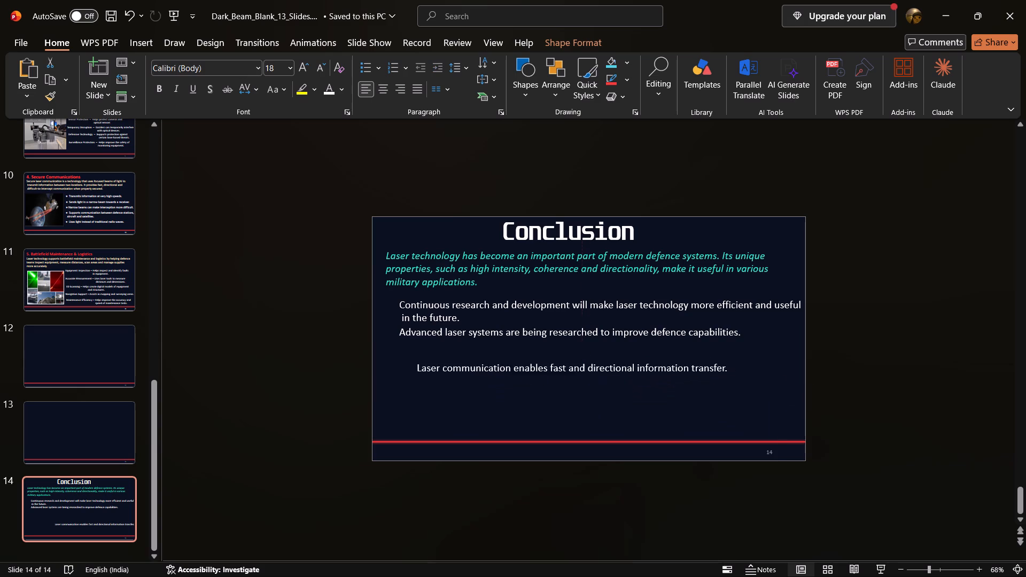
{"action": "left_click_drag", "start_coordinate": [532, 356], "coordinate": [519, 343]}
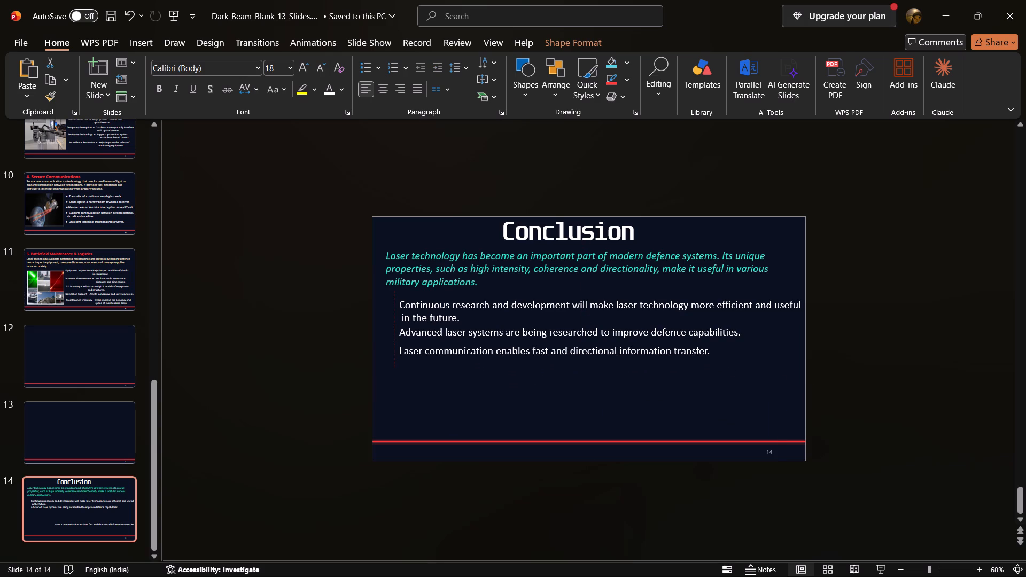
{"action": "left_click_drag", "start_coordinate": [519, 343], "coordinate": [519, 347]}
Nudge the "Advanced laser systems" text box slightly down to even out the spacing between its neighbours.
{"action": "left_click", "coordinate": [515, 336]}
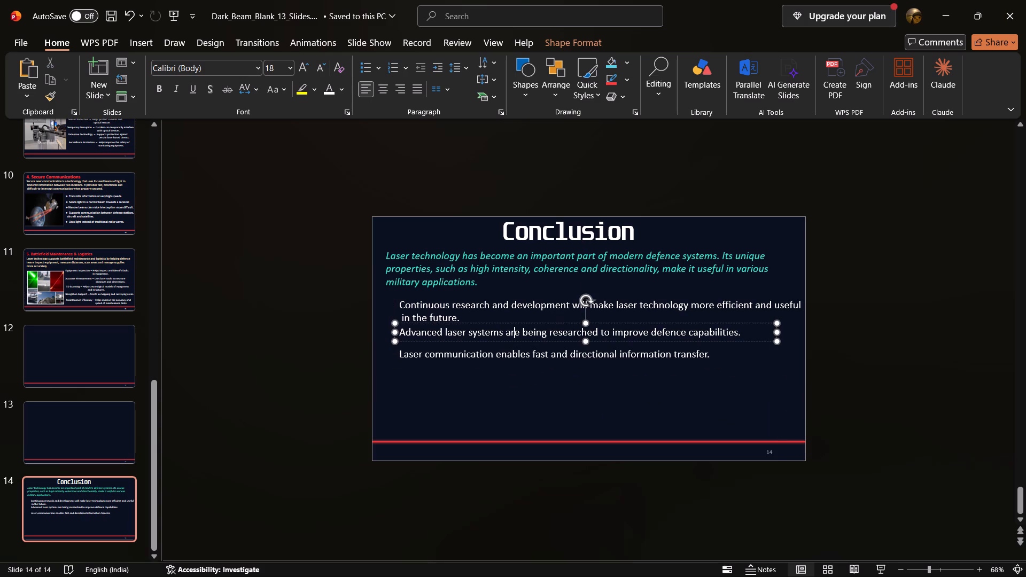
{"action": "left_click", "coordinate": [513, 323]}
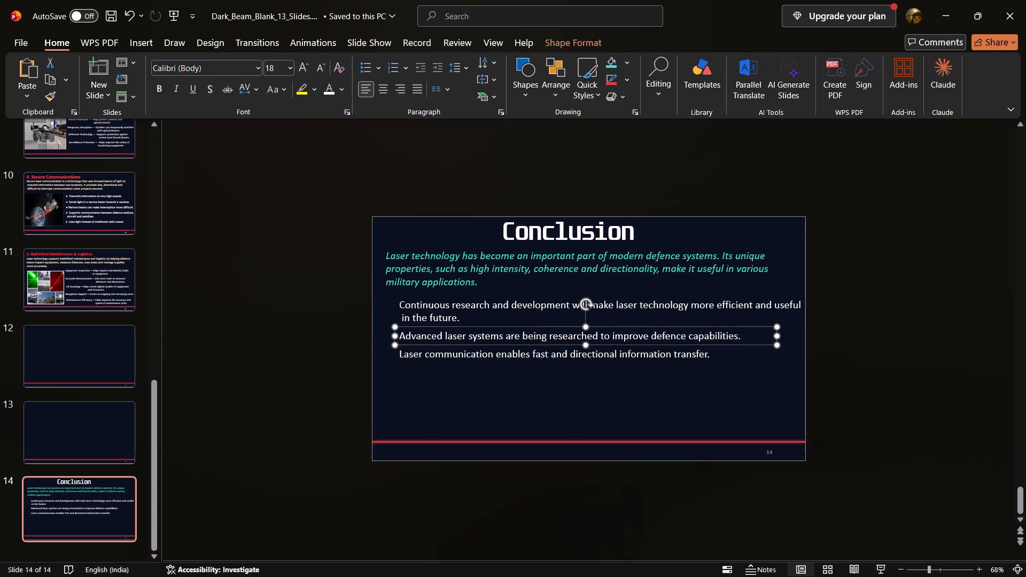
{"action": "left_click", "coordinate": [638, 419]}
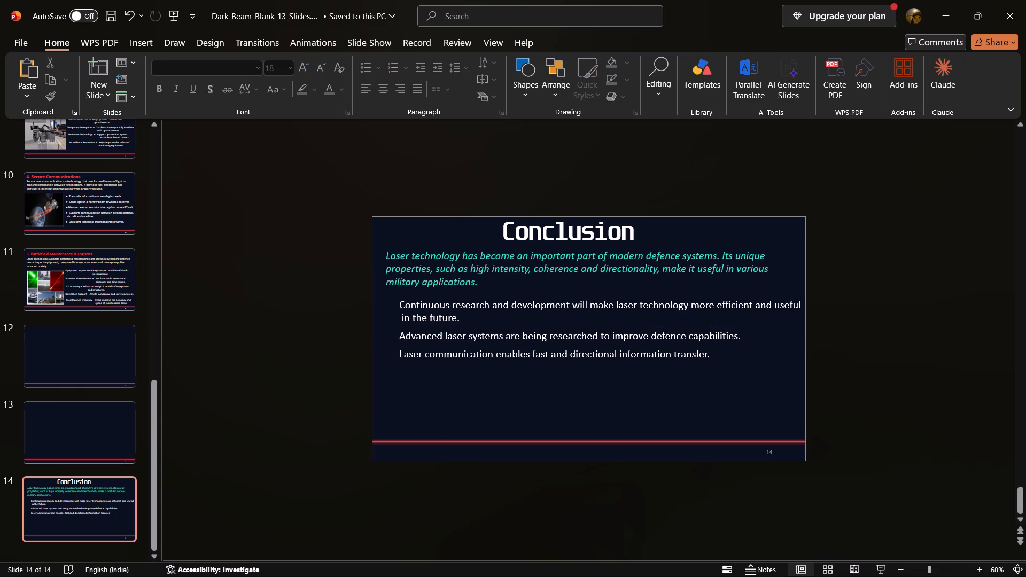
Place the text cursor before "Continuous" in the first key point on slide 14.
{"action": "left_click", "coordinate": [485, 307]}
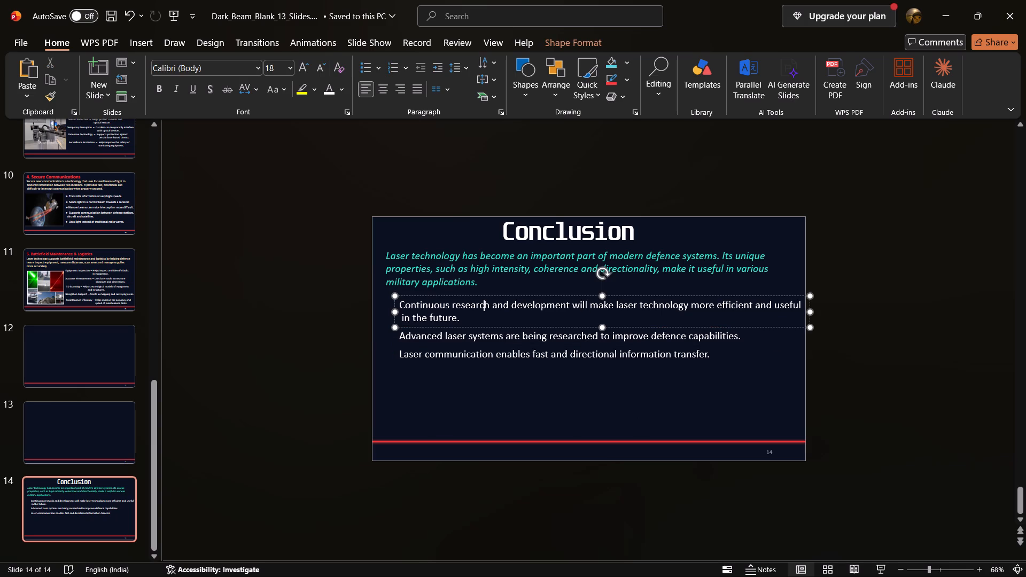
{"action": "left_click", "coordinate": [400, 303]}
Switch to Chrome and close the Wikipedia page "Dazzler (weapon)".
{"action": "key", "text": "alt+Tab"}
{"action": "left_click", "coordinate": [783, 0]}
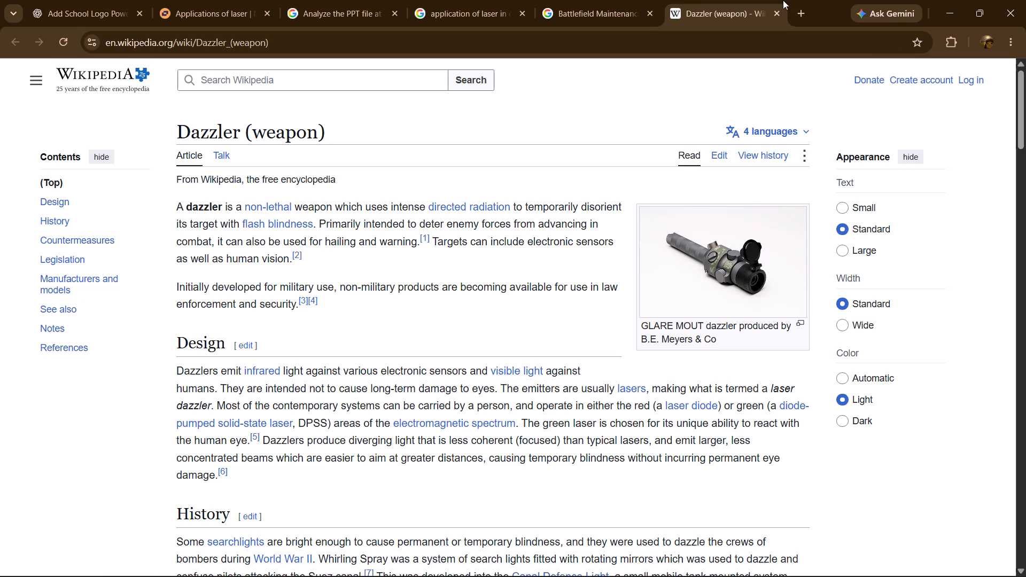
{"action": "left_click", "coordinate": [778, 9]}
Search Google for "arrow copy" in a new tab and look through the listed arrow symbols.
{"action": "left_click", "coordinate": [801, 0]}
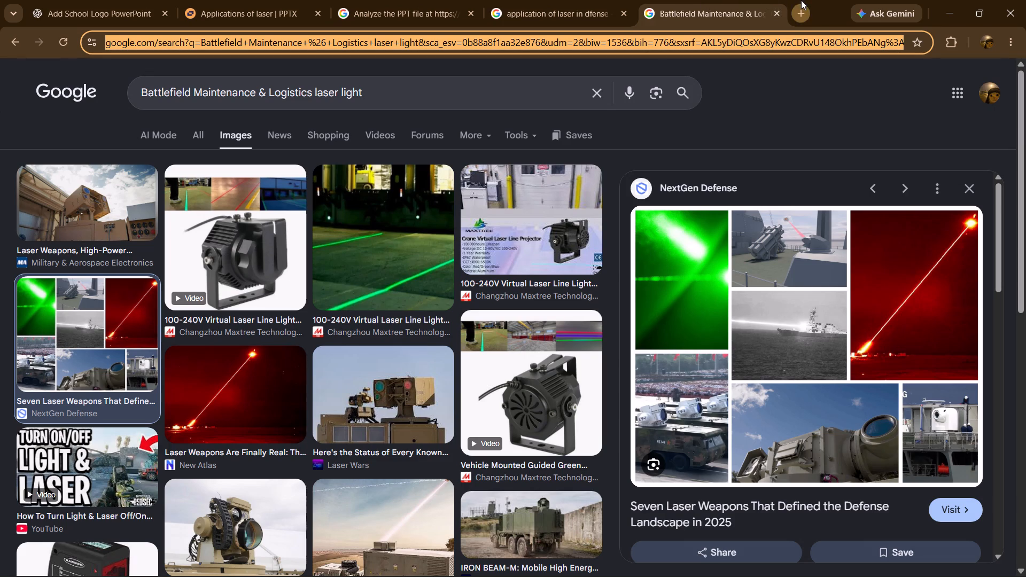
{"action": "type", "text": "arrow copy"}
{"action": "key", "text": "Return"}
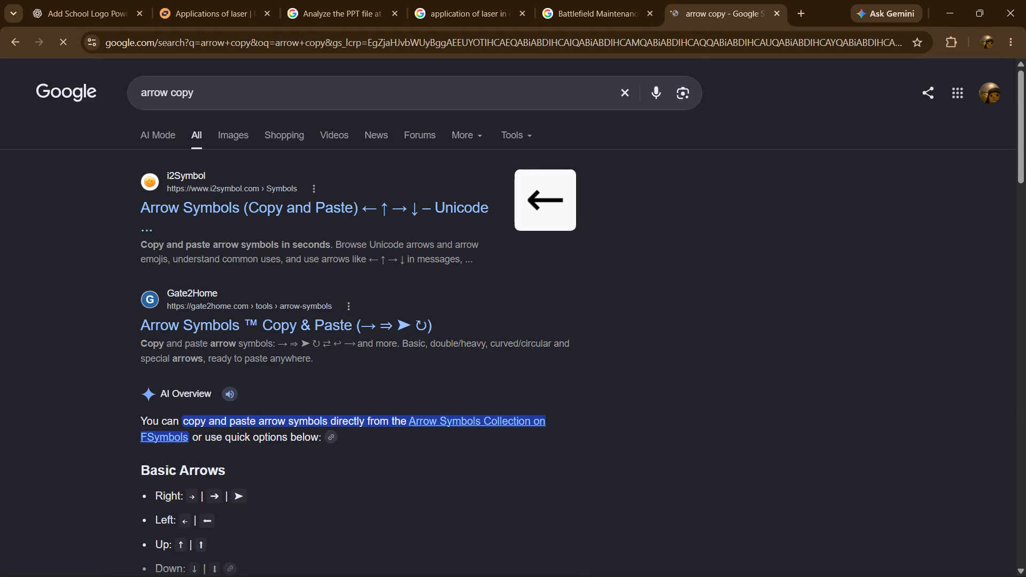
{"action": "scroll", "coordinate": [228, 484], "scroll_direction": "down", "scroll_amount": 1}
{"action": "left_click", "coordinate": [238, 507]}
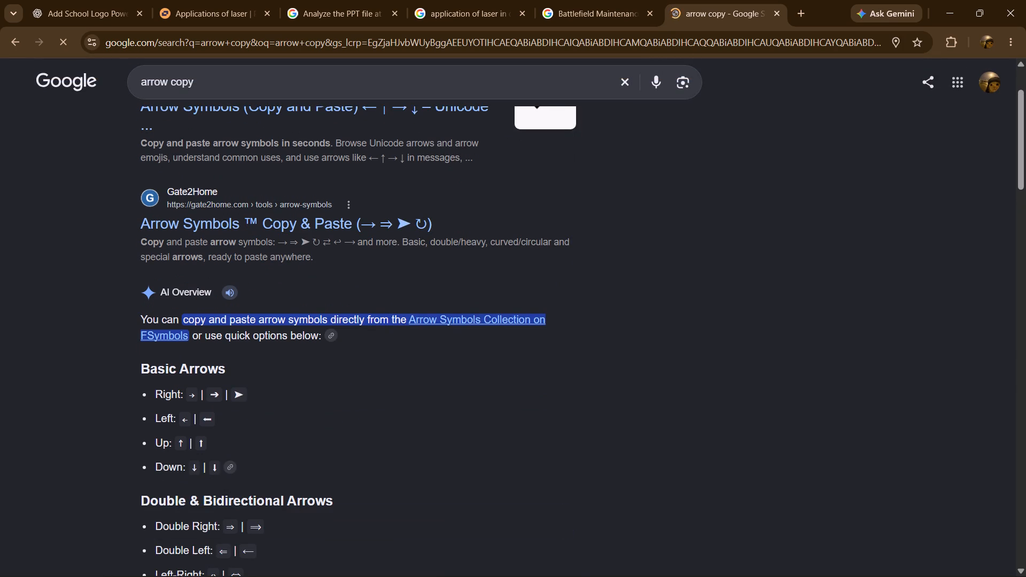
{"action": "scroll", "coordinate": [234, 470], "scroll_direction": "down", "scroll_amount": 1}
{"action": "scroll", "coordinate": [261, 414], "scroll_direction": "down", "scroll_amount": 1}
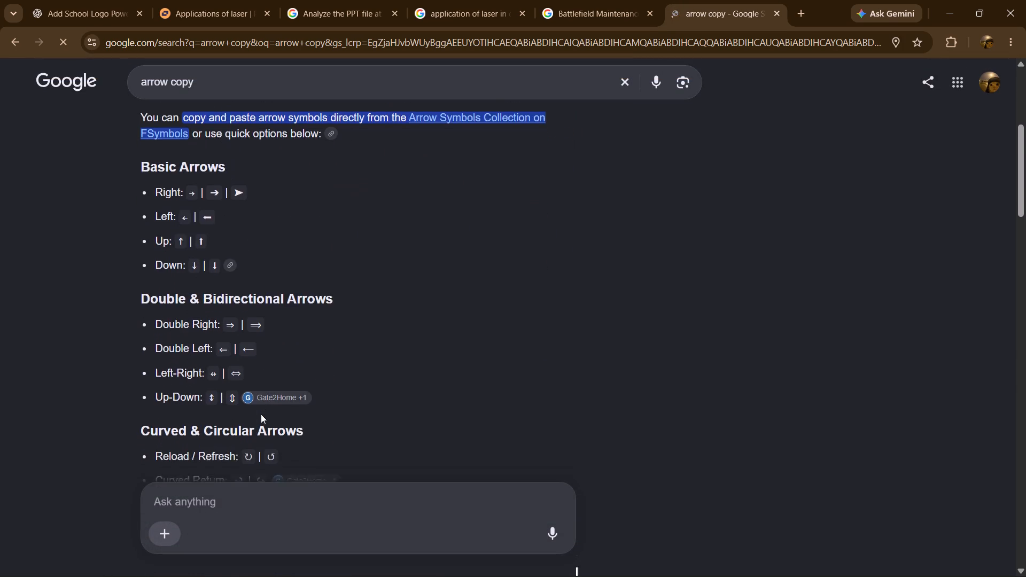
{"action": "scroll", "coordinate": [261, 414], "scroll_direction": "down", "scroll_amount": 2}
{"action": "scroll", "coordinate": [258, 322], "scroll_direction": "up", "scroll_amount": 1}
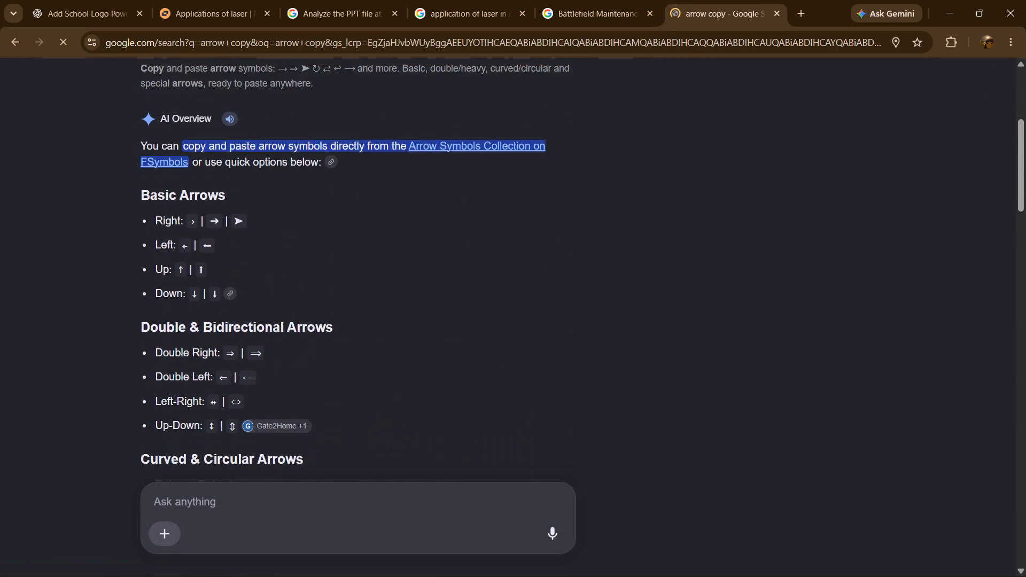
{"action": "scroll", "coordinate": [258, 322], "scroll_direction": "up", "scroll_amount": 3}
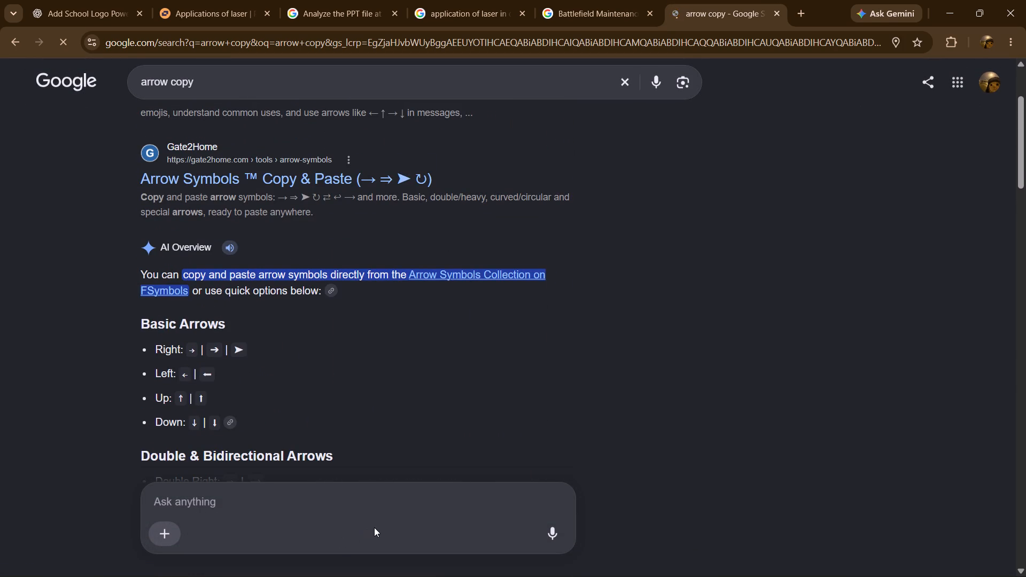
Ask the follow-up "thick arrow" in Google's AI answer and copy the bold simple arrow symbol.
{"action": "left_click", "coordinate": [374, 527]}
{"action": "type", "text": "thick arrow"}
{"action": "key", "text": "Return"}
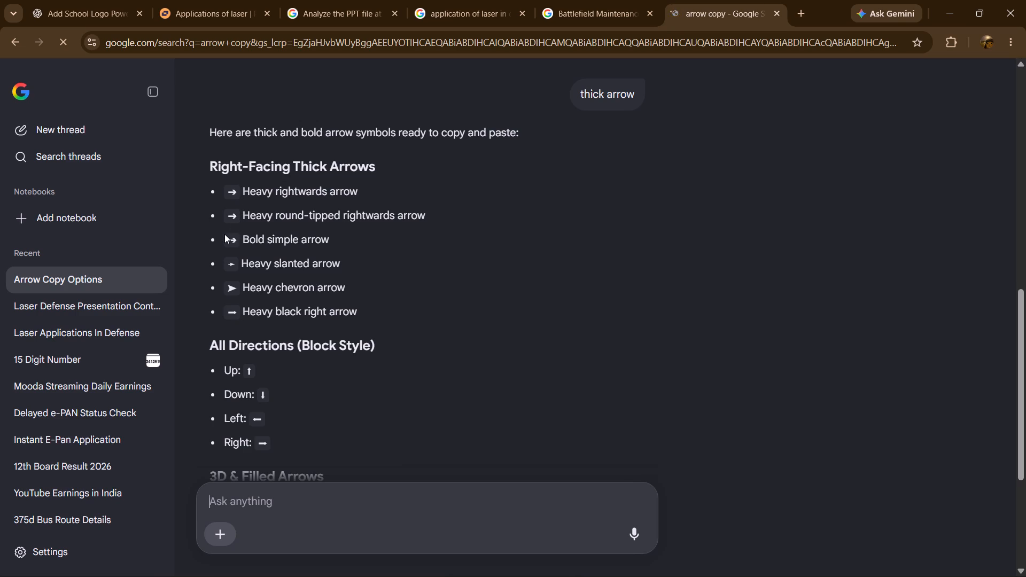
{"action": "left_click_drag", "start_coordinate": [224, 234], "coordinate": [240, 239]}
{"action": "key", "text": "ctrl+c"}
Switch to PowerPoint and copy the arrow symbol with its space from the second "What is a Laser?" point on slide 3.
{"action": "key", "text": "alt+Tab"}
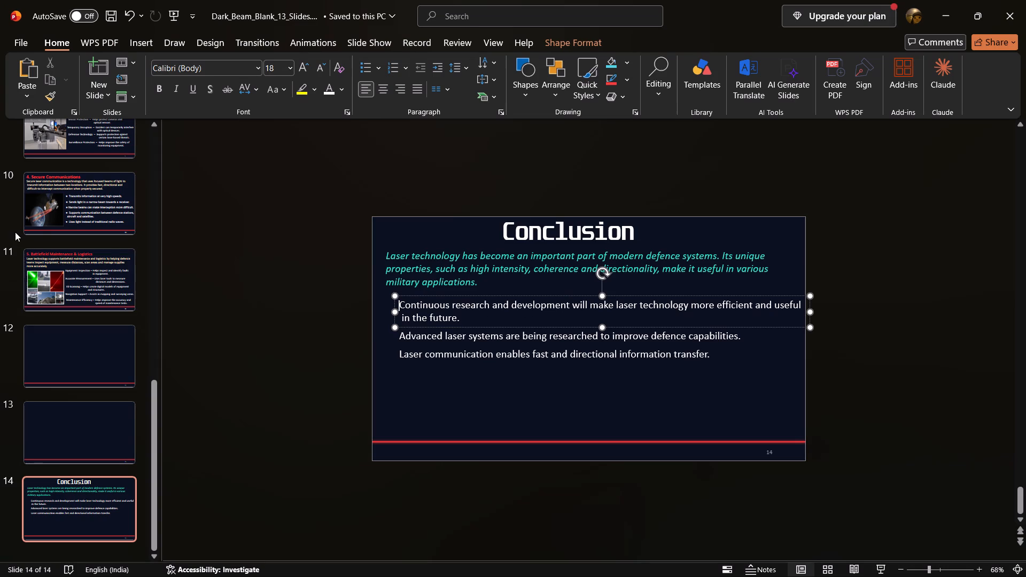
{"action": "scroll", "coordinate": [105, 244], "scroll_direction": "up", "scroll_amount": 3}
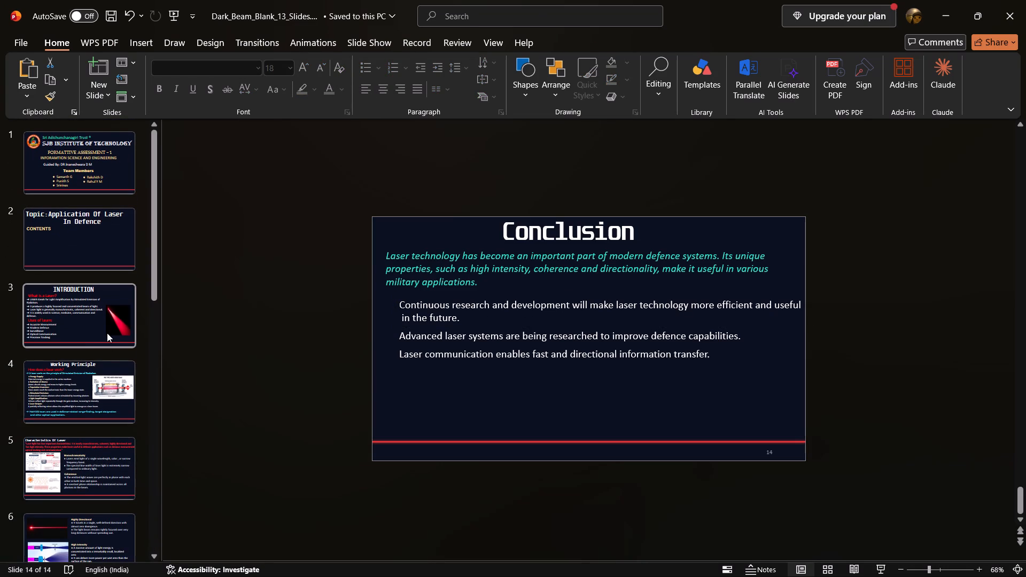
{"action": "left_click", "coordinate": [99, 340]}
{"action": "left_click", "coordinate": [374, 313]}
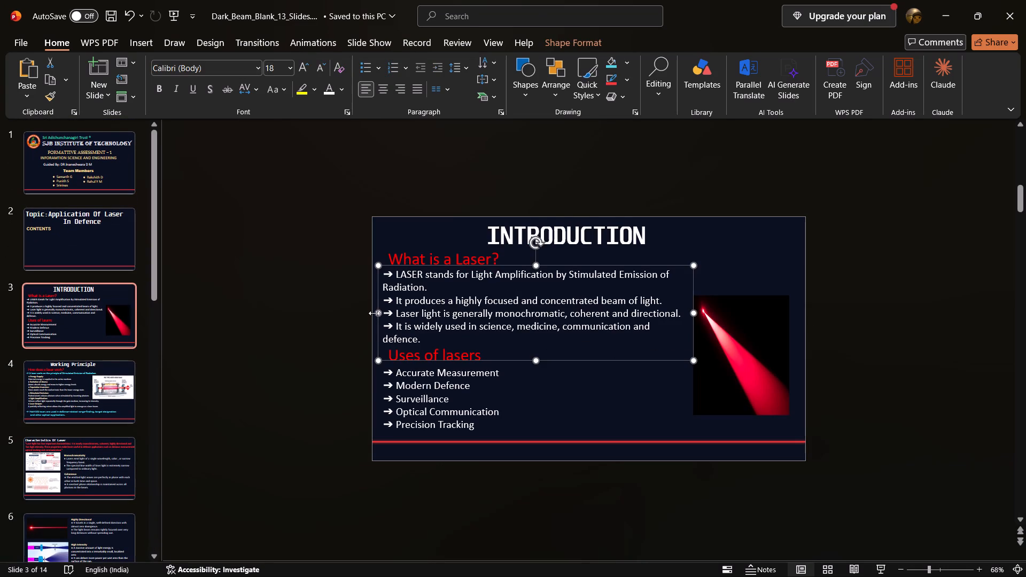
{"action": "left_click_drag", "start_coordinate": [395, 302], "coordinate": [377, 301]}
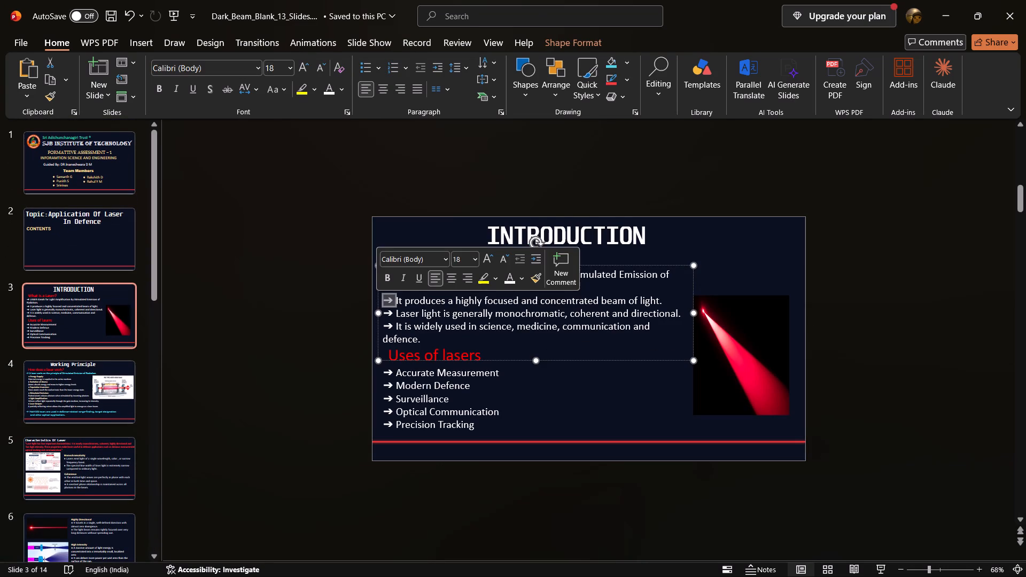
{"action": "key", "text": "ctrl+c"}
Paste the copied arrow before "Continuous research" and before "Advanced laser systems" on slide 14.
{"action": "scroll", "coordinate": [119, 361], "scroll_direction": "down", "scroll_amount": 3}
{"action": "left_click", "coordinate": [94, 377]}
{"action": "left_click", "coordinate": [105, 484]}
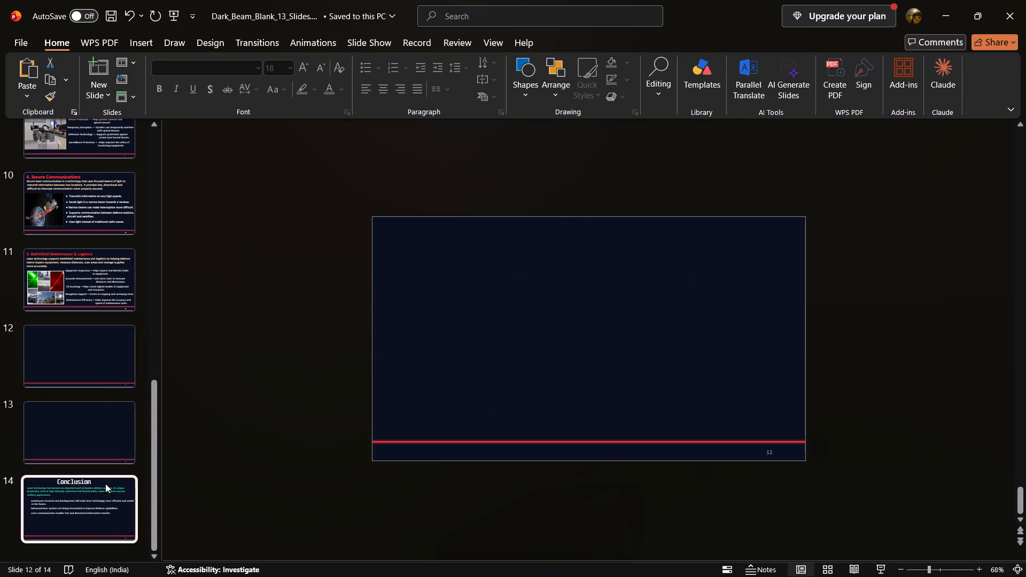
{"action": "left_click", "coordinate": [394, 305]}
{"action": "left_click", "coordinate": [404, 302]}
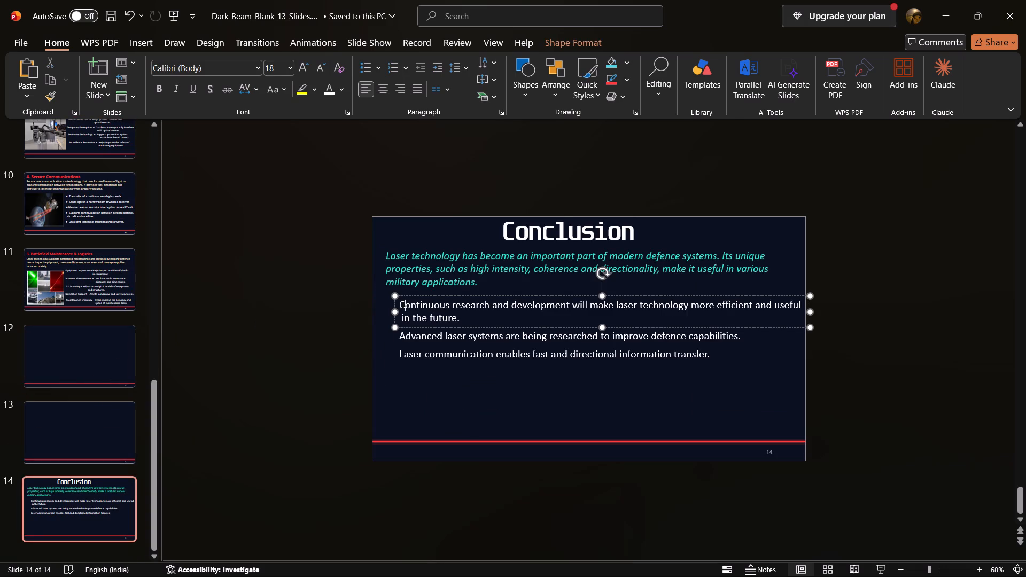
{"action": "key", "text": "Left"}
{"action": "key", "text": "ctrl+v"}
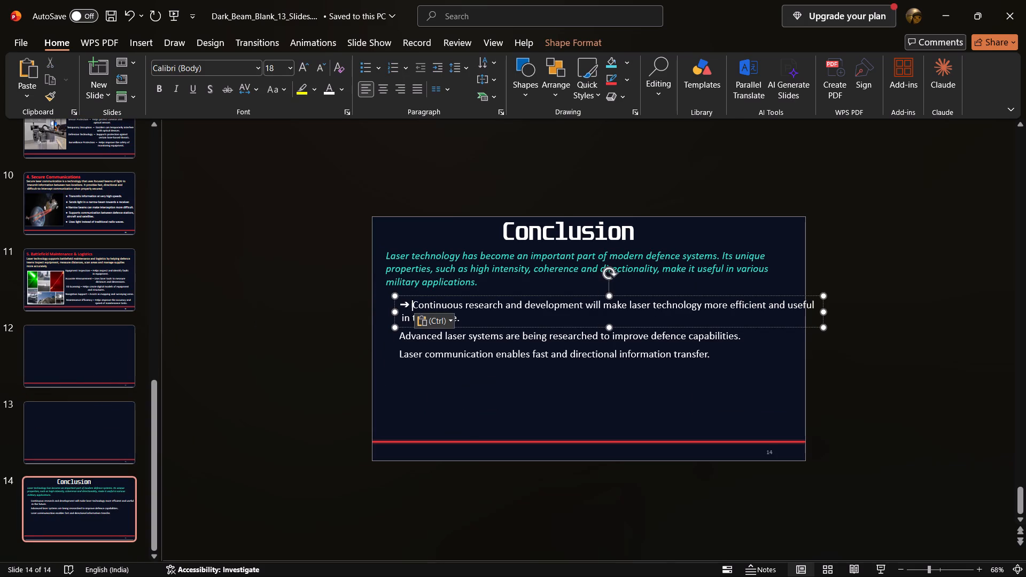
{"action": "left_click", "coordinate": [405, 316]}
{"action": "left_click", "coordinate": [404, 327]}
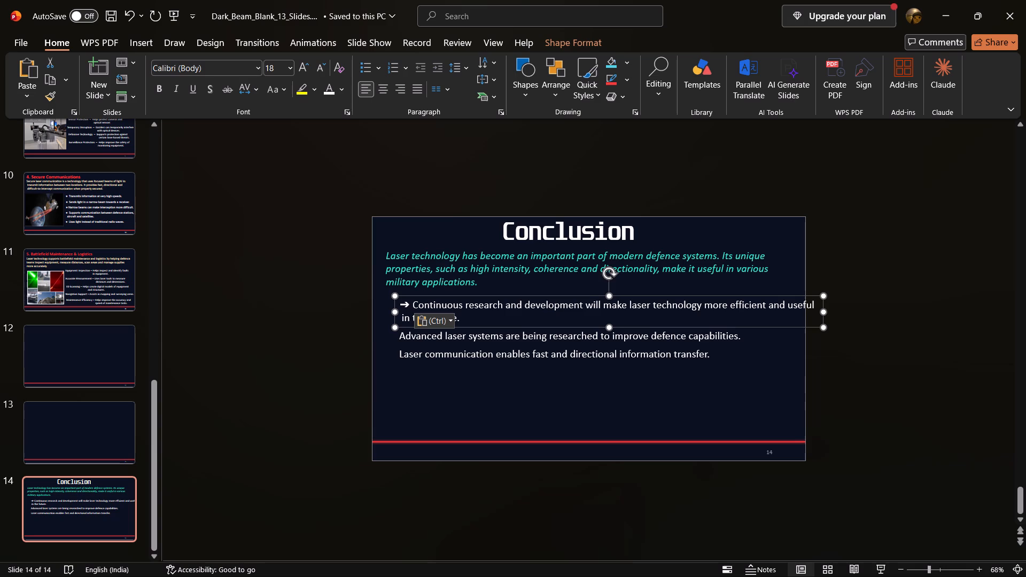
{"action": "left_click", "coordinate": [405, 332]}
{"action": "key", "text": "Left"}
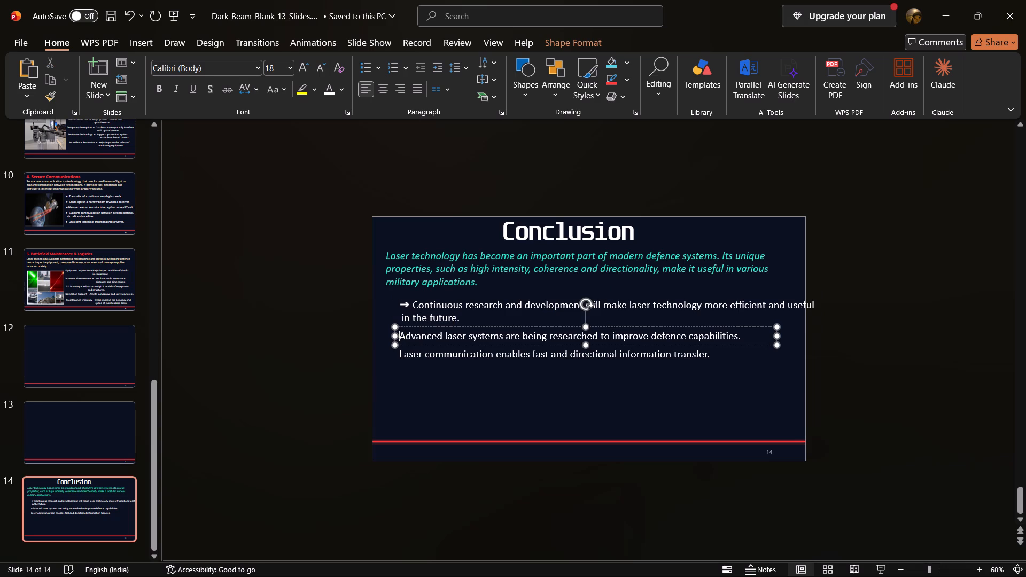
{"action": "key", "text": "ctrl+v"}
{"action": "left_click", "coordinate": [471, 411]}
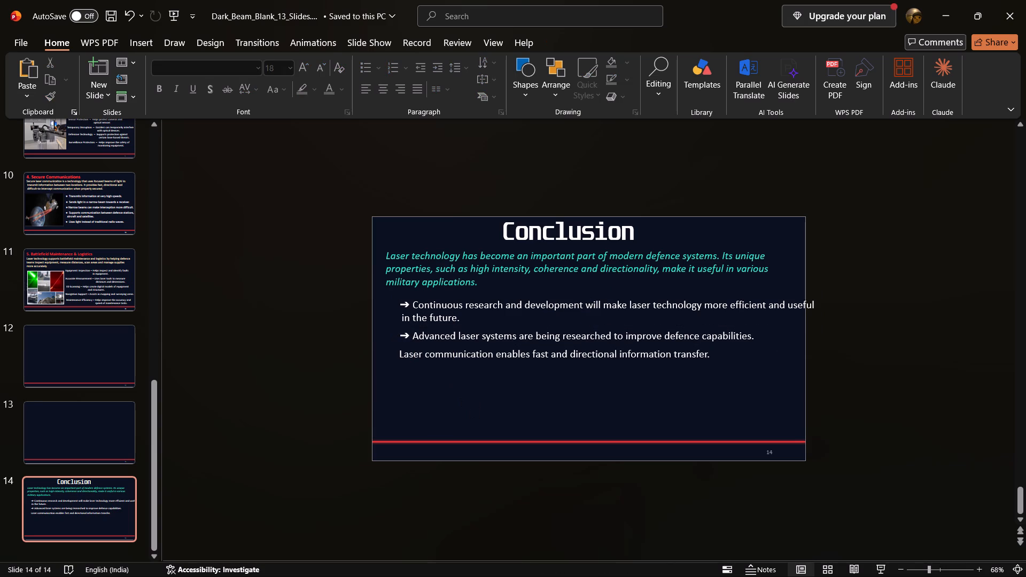
Move the first two key points on slide 14 left so their arrows line up under the introductory paragraph.
{"action": "left_click", "coordinate": [493, 323]}
{"action": "left_click_drag", "start_coordinate": [522, 294], "coordinate": [506, 293]}
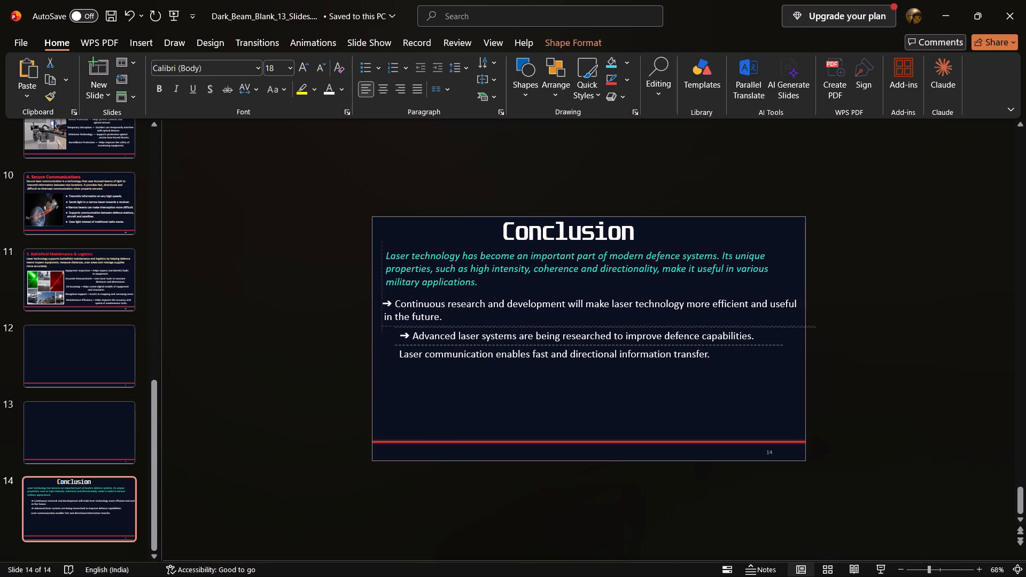
{"action": "left_click_drag", "start_coordinate": [506, 293], "coordinate": [509, 293]}
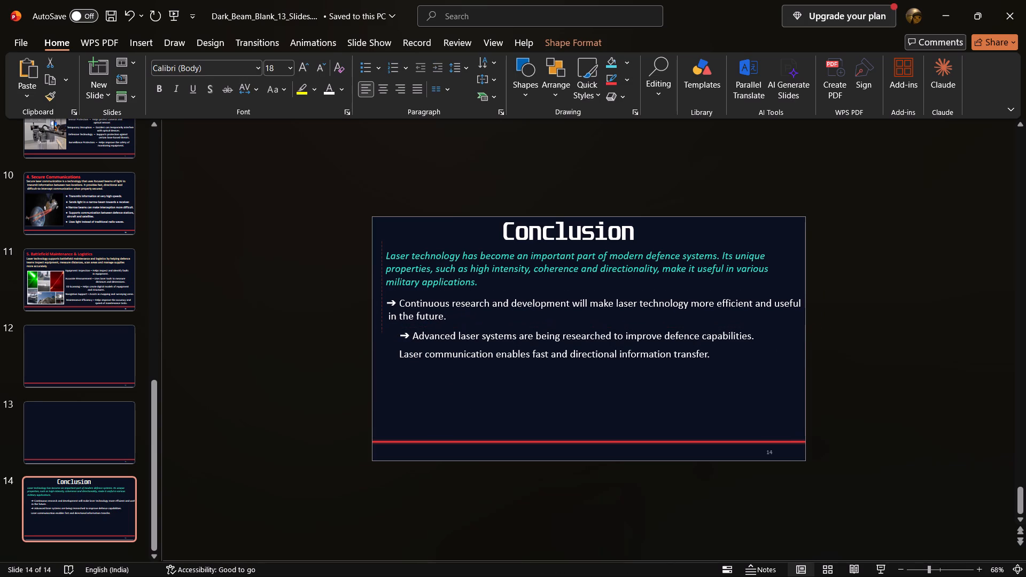
{"action": "left_click_drag", "start_coordinate": [509, 293], "coordinate": [508, 294]}
{"action": "left_click", "coordinate": [480, 336]}
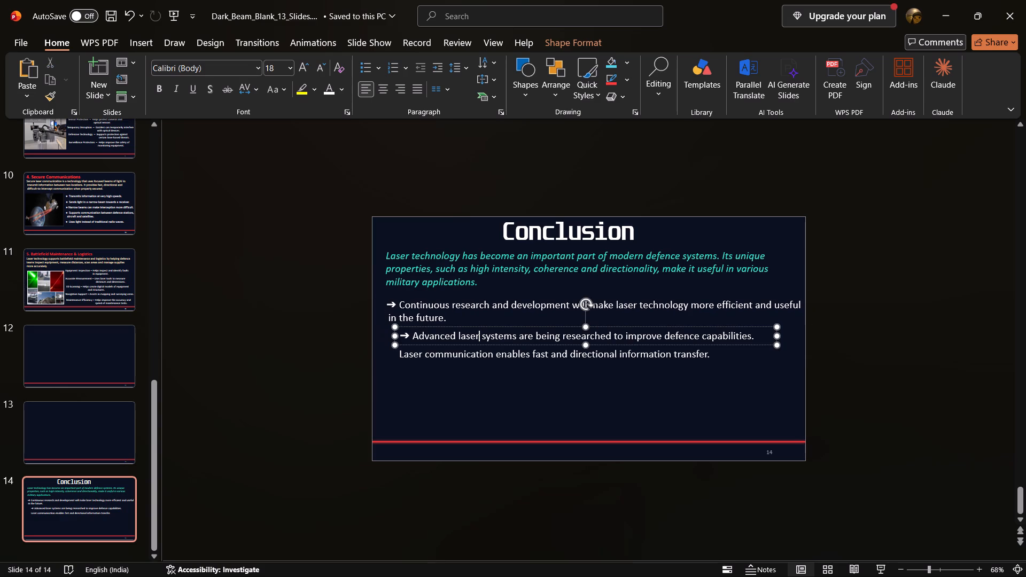
{"action": "left_click_drag", "start_coordinate": [491, 327], "coordinate": [473, 328]}
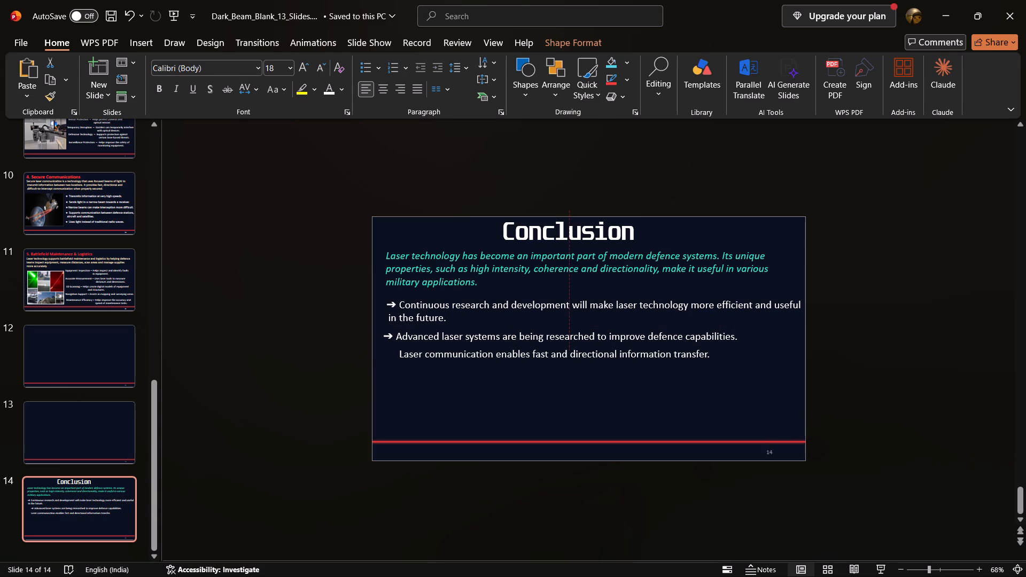
{"action": "left_click_drag", "start_coordinate": [473, 328], "coordinate": [477, 328]}
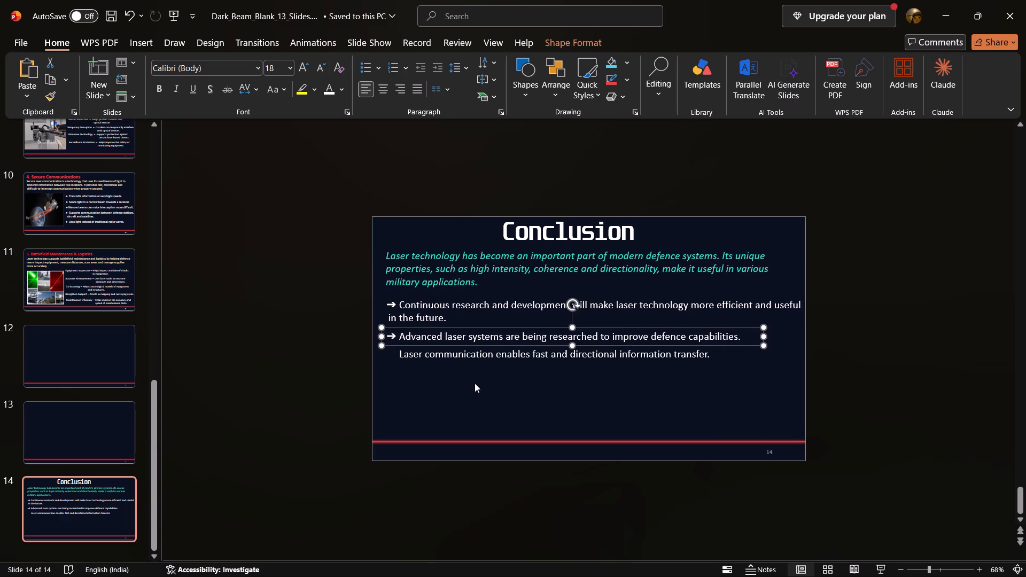
{"action": "left_click", "coordinate": [475, 383]}
Add the arrow before "Laser communication" and move that point left and slightly down, in line with the other two.
{"action": "left_click", "coordinate": [510, 357]}
{"action": "left_click", "coordinate": [405, 353]}
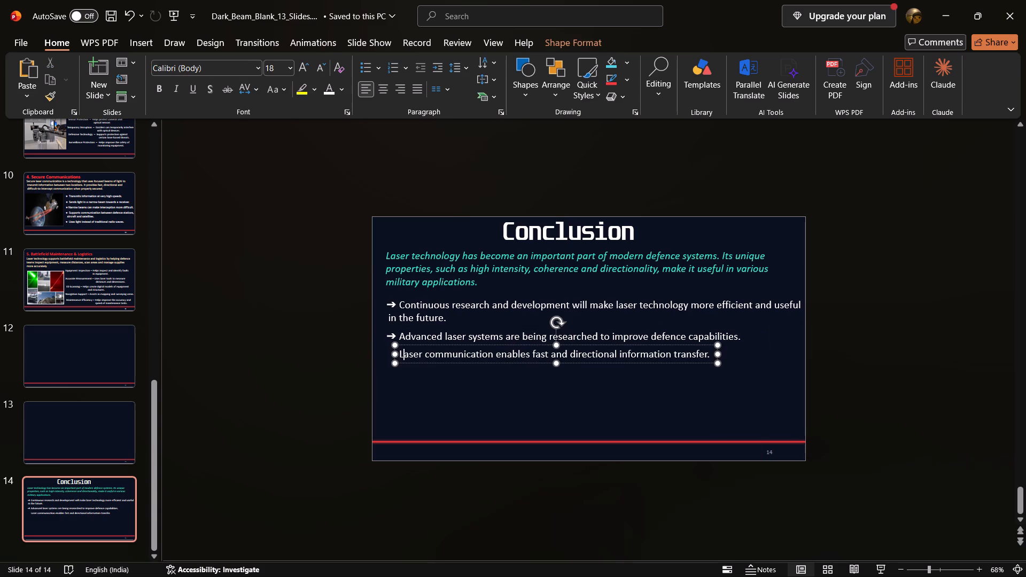
{"action": "key", "text": "Left"}
{"action": "key", "text": "ctrl+v"}
{"action": "left_click", "coordinate": [405, 353], "text": "ctrl"}
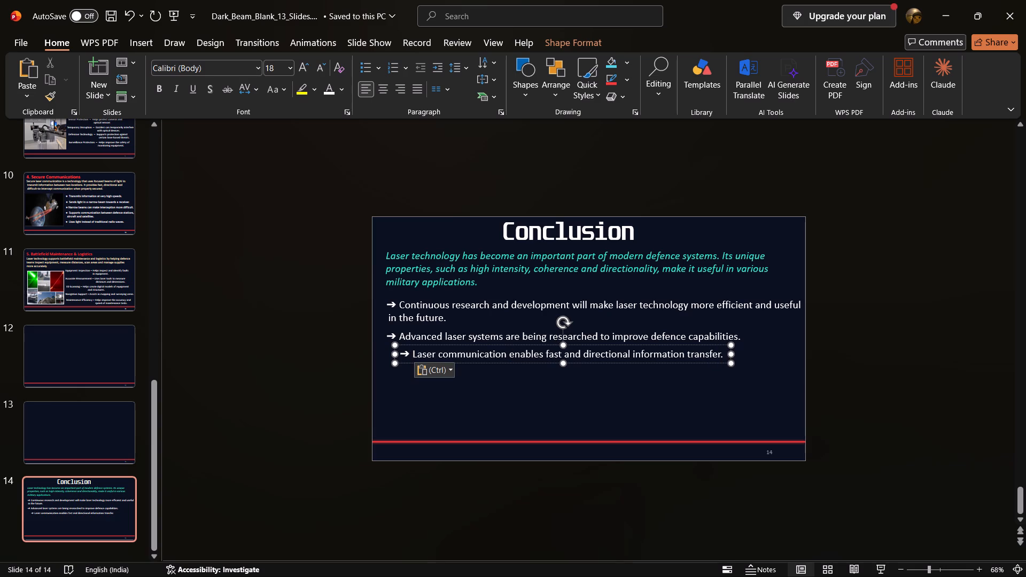
{"action": "left_click_drag", "start_coordinate": [507, 343], "coordinate": [493, 343]}
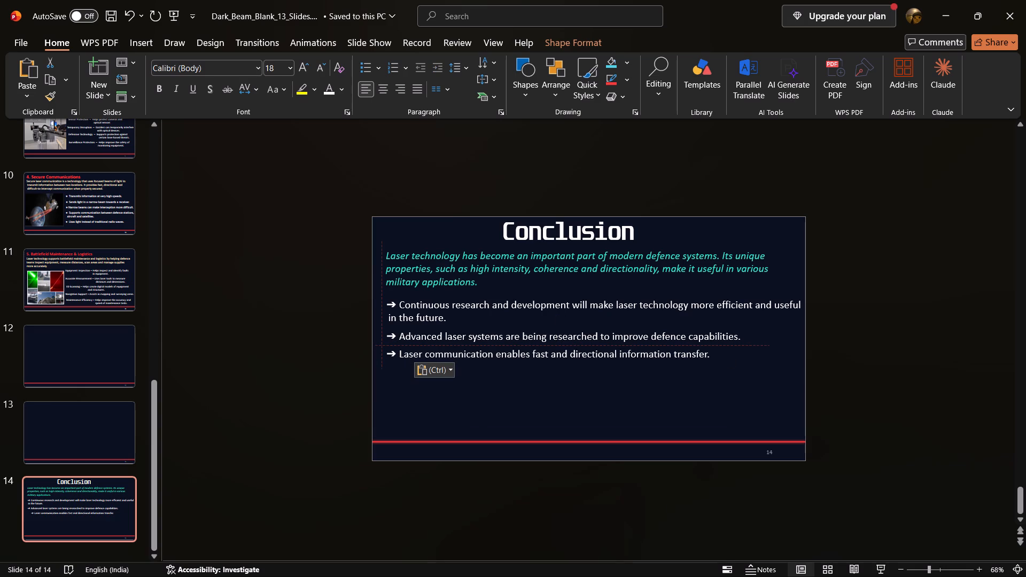
{"action": "left_click_drag", "start_coordinate": [493, 343], "coordinate": [493, 344]}
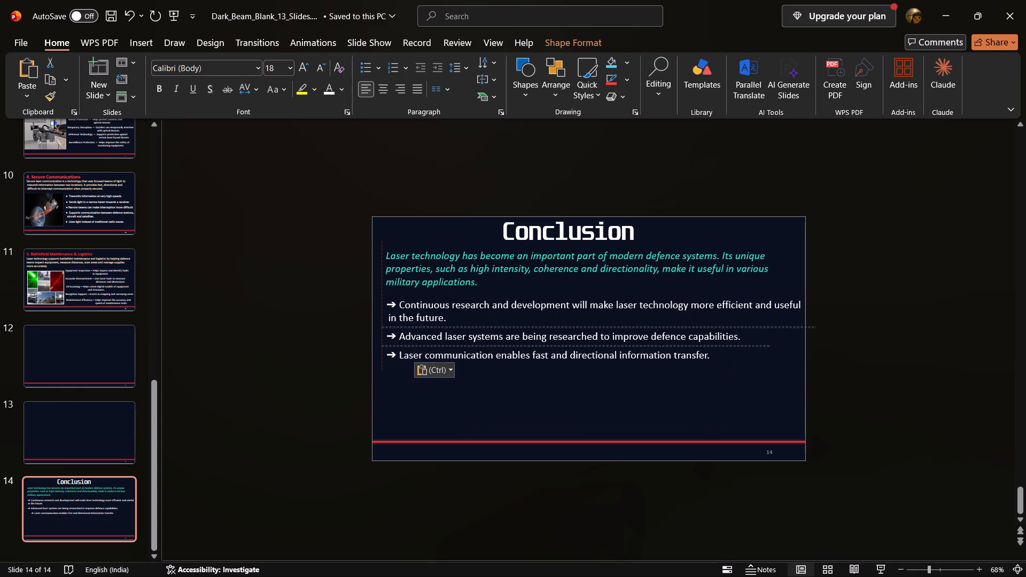
{"action": "left_click_drag", "start_coordinate": [493, 344], "coordinate": [493, 346]}
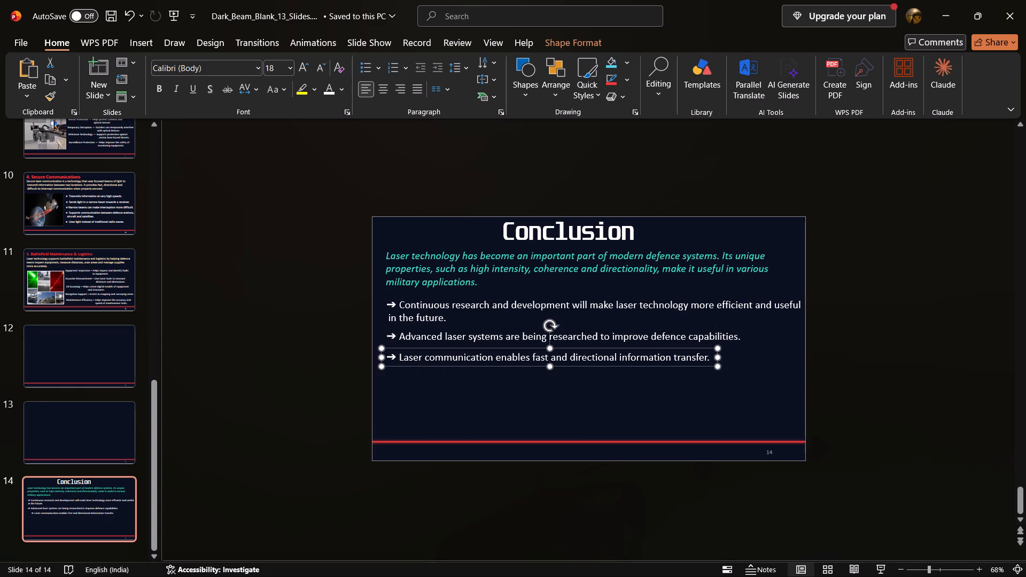
{"action": "left_click", "coordinate": [399, 401]}
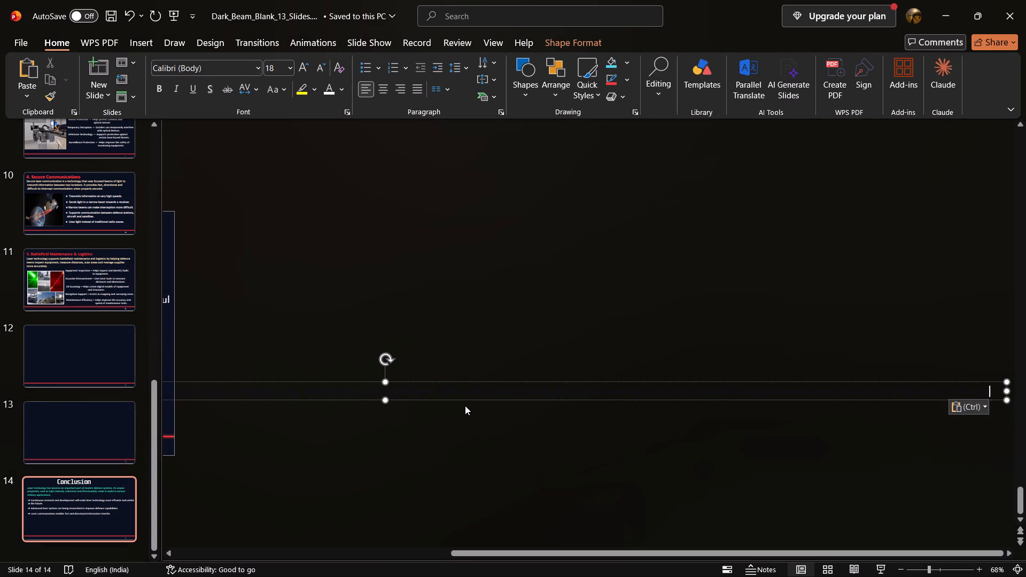
Set the font colour of the whole concluding statement to the turquoise used in the introductory paragraph.
{"action": "key", "text": "ctrl+a"}
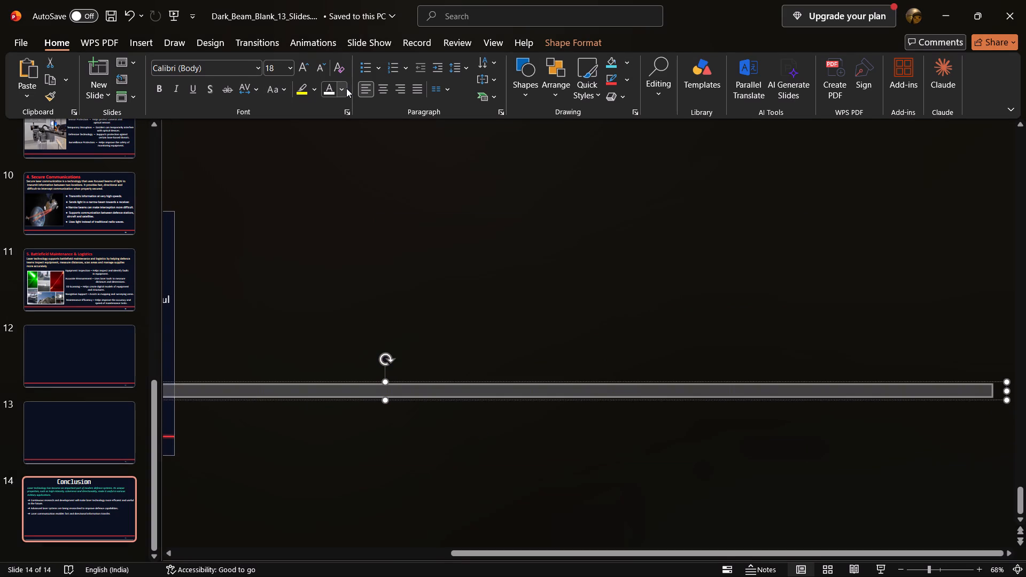
{"action": "left_click", "coordinate": [346, 88]}
{"action": "left_click", "coordinate": [475, 153]}
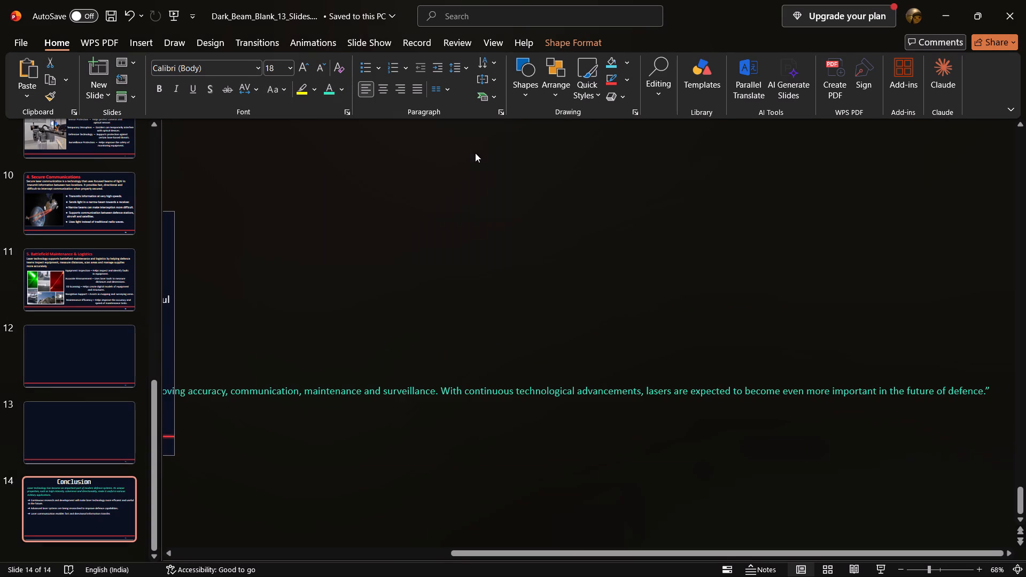
Move the concluding statement up and left, just below the third key point at the slide's left edge.
{"action": "scroll", "coordinate": [409, 302], "scroll_direction": "right", "scroll_amount": 5}
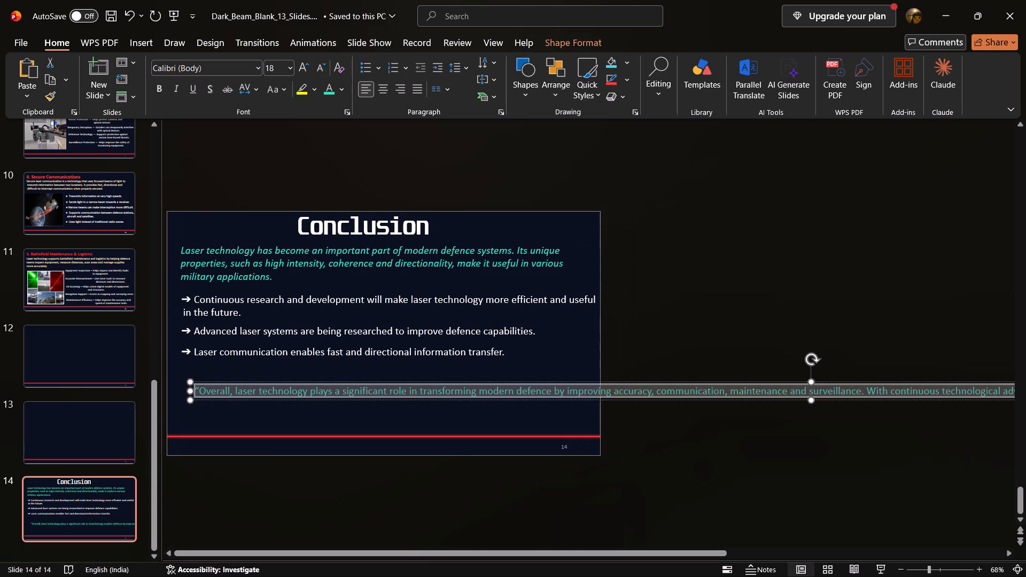
{"action": "left_click_drag", "start_coordinate": [370, 383], "coordinate": [346, 371]}
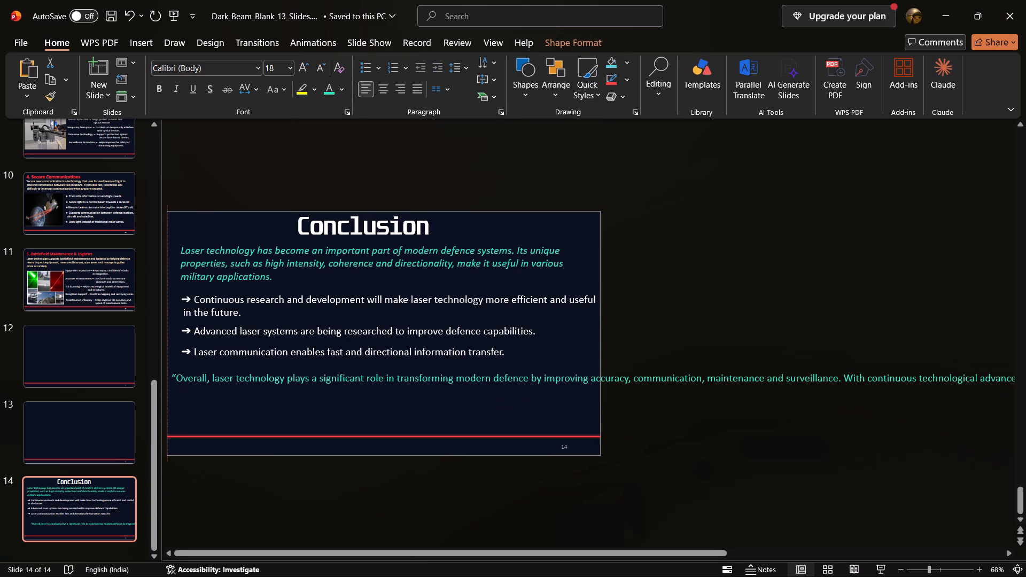
{"action": "left_click_drag", "start_coordinate": [346, 371], "coordinate": [346, 370]}
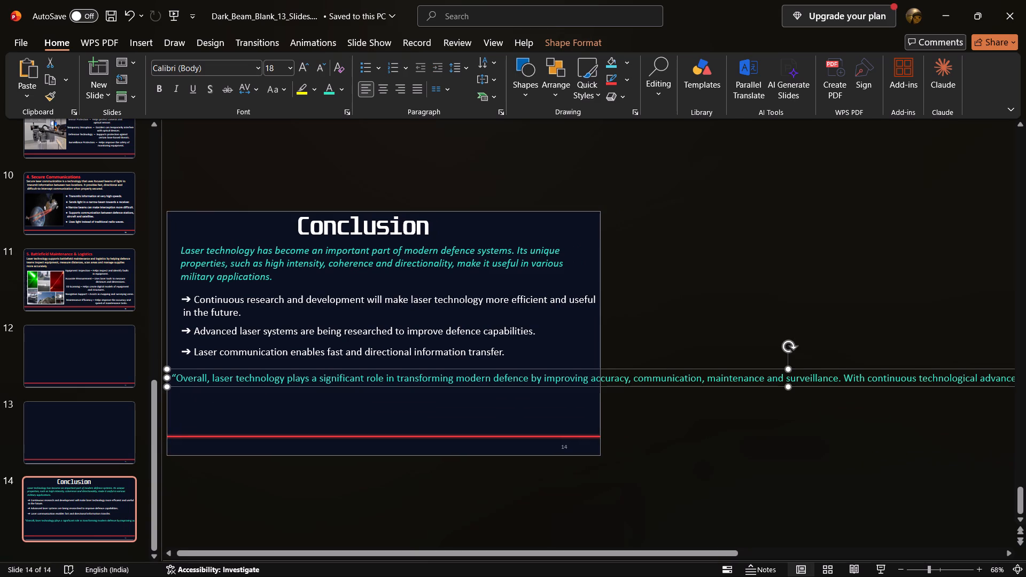
Break the concluding statement into three lines, after "improving" and after "technological", so it fits the slide width.
{"action": "left_click", "coordinate": [593, 376]}
{"action": "key", "text": "Return"}
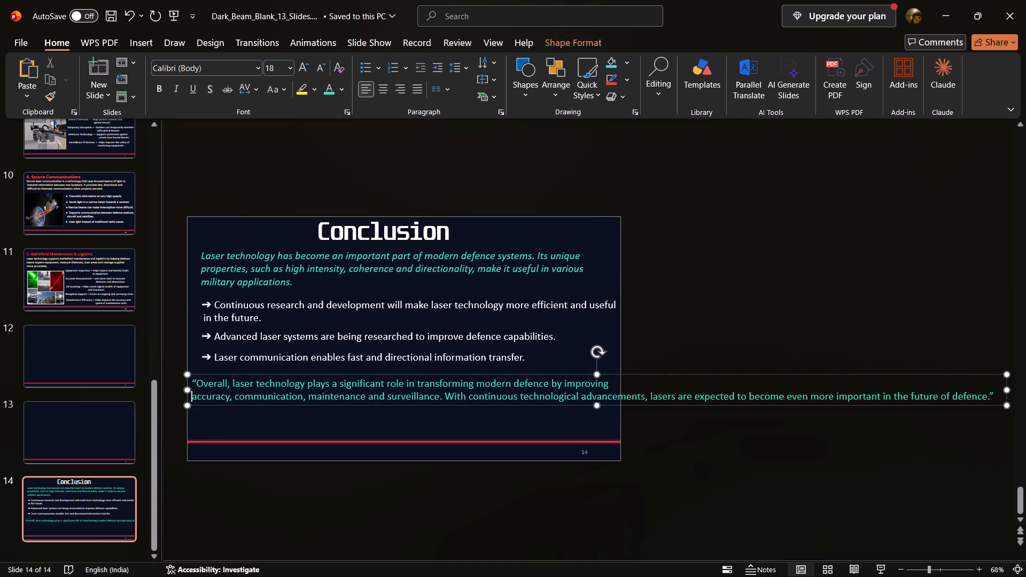
{"action": "left_click", "coordinate": [581, 397]}
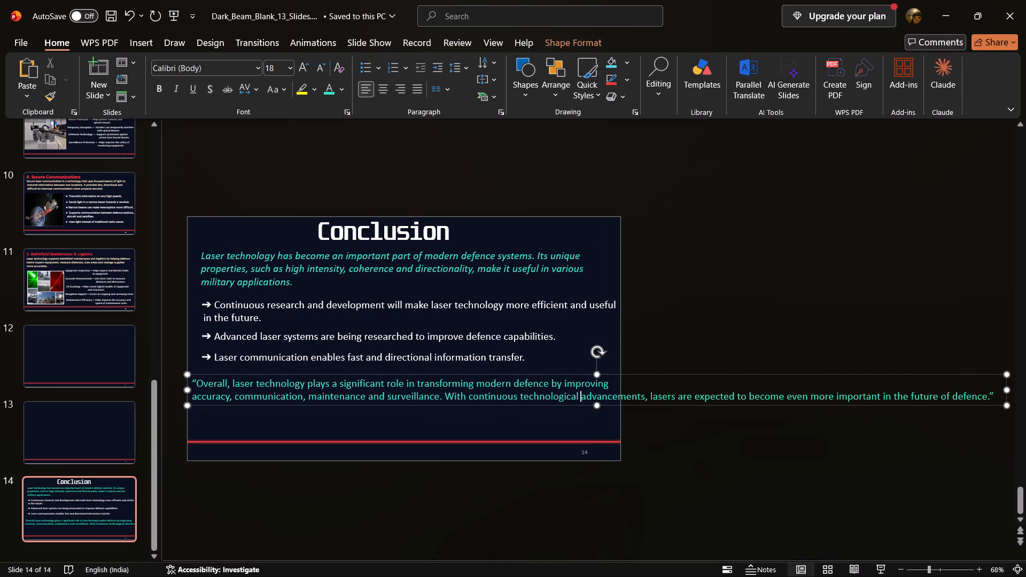
{"action": "key", "text": "Return"}
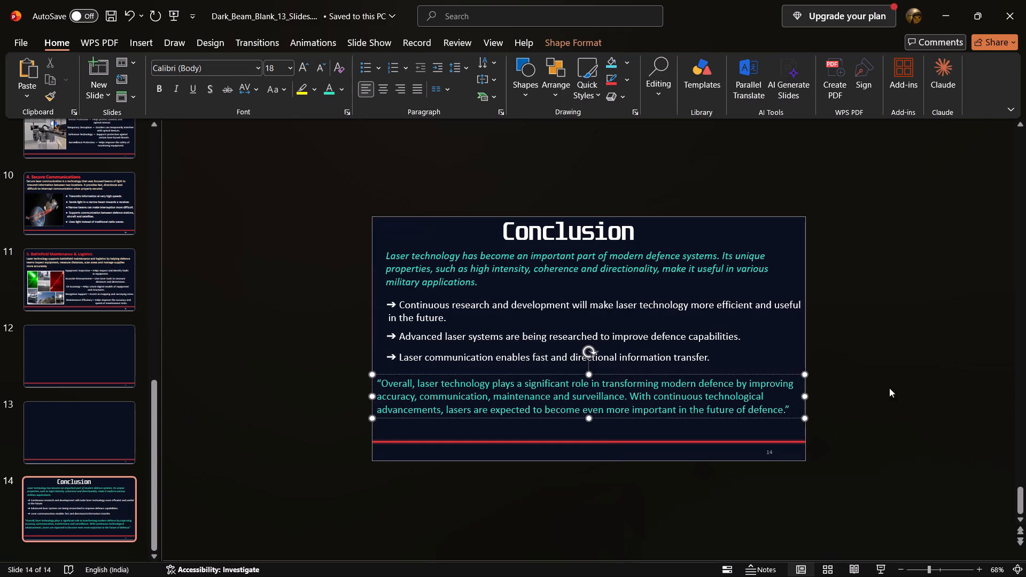
Italicise the whole concluding statement below the key points.
{"action": "left_click", "coordinate": [502, 396]}
{"action": "key", "text": "ctrl+a"}
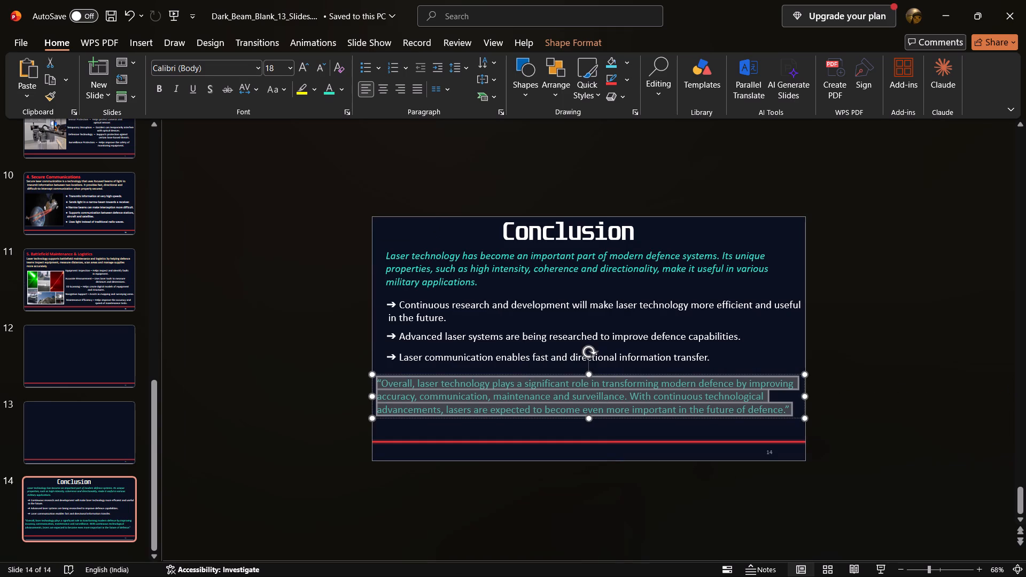
{"action": "right_click", "coordinate": [525, 393]}
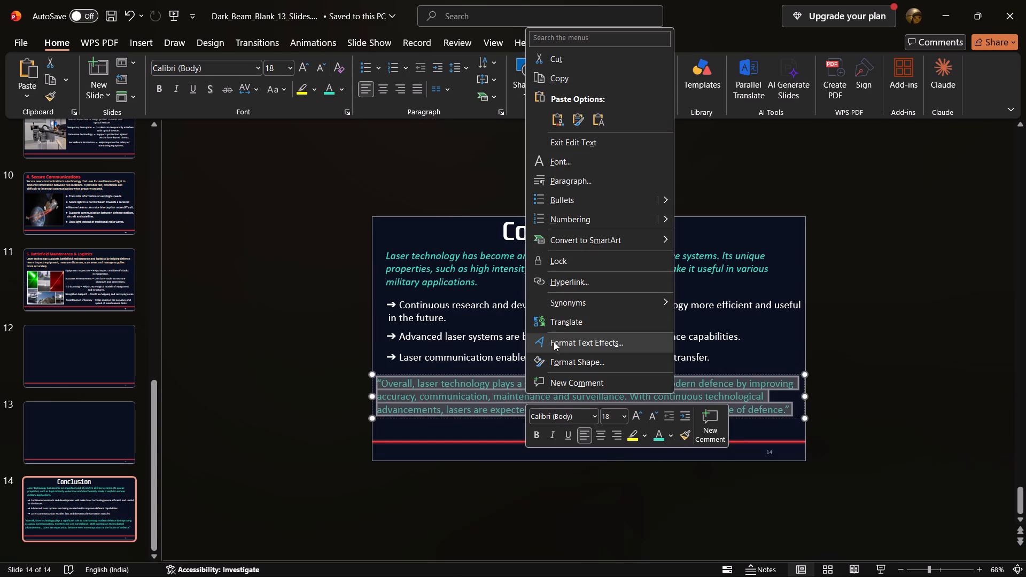
{"action": "left_click", "coordinate": [558, 431]}
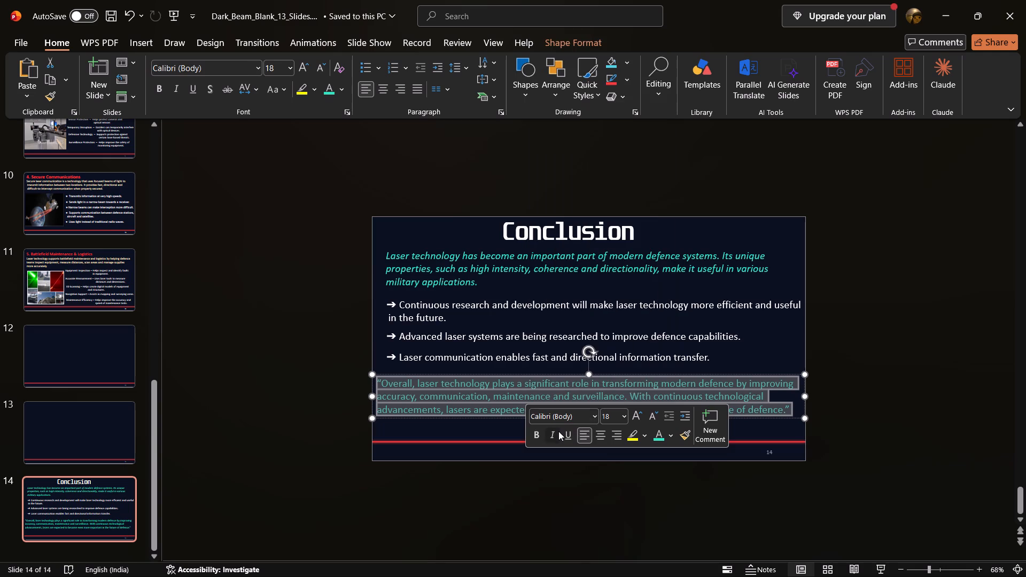
{"action": "left_click", "coordinate": [876, 334]}
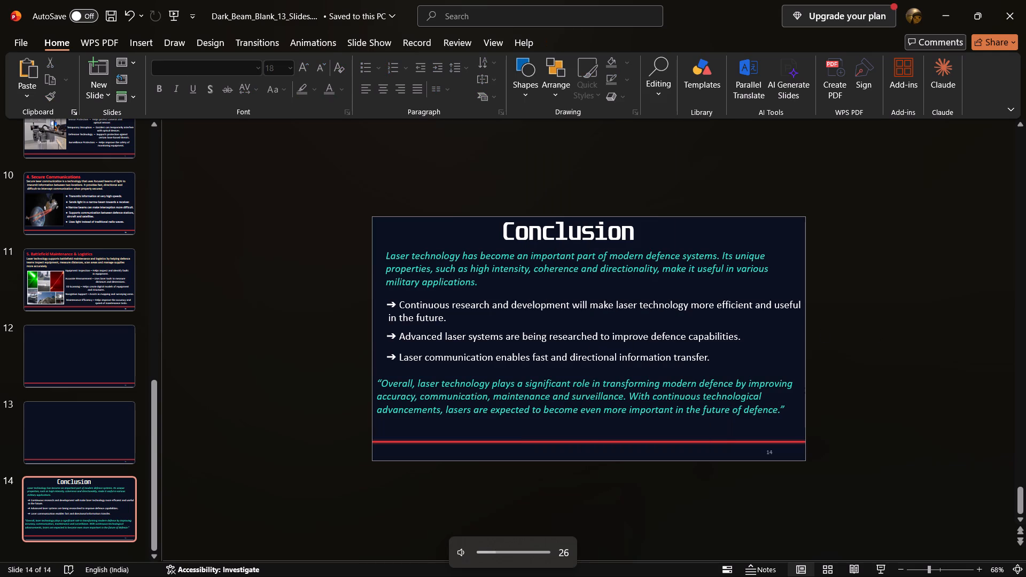
Set the font colour of the whole introductory paragraph under the Conclusion title to red.
{"action": "left_click", "coordinate": [620, 252]}
{"action": "key", "text": "ctrl+a"}
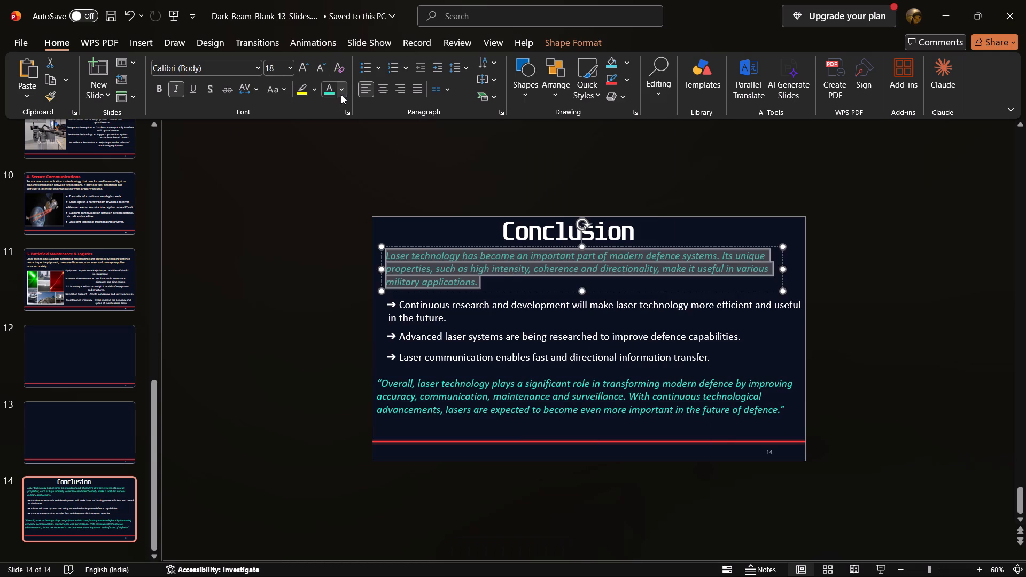
{"action": "left_click", "coordinate": [341, 95]}
{"action": "left_click", "coordinate": [411, 158]}
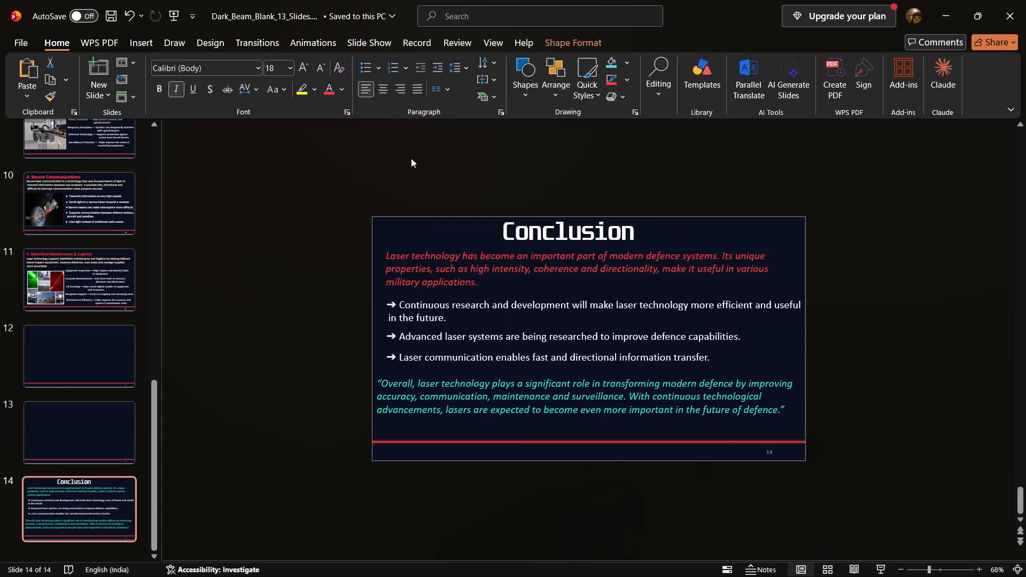
{"action": "left_click", "coordinate": [826, 237]}
Move the red introductory paragraph slightly right and down, between the Conclusion title and the first key point.
{"action": "left_click", "coordinate": [576, 272]}
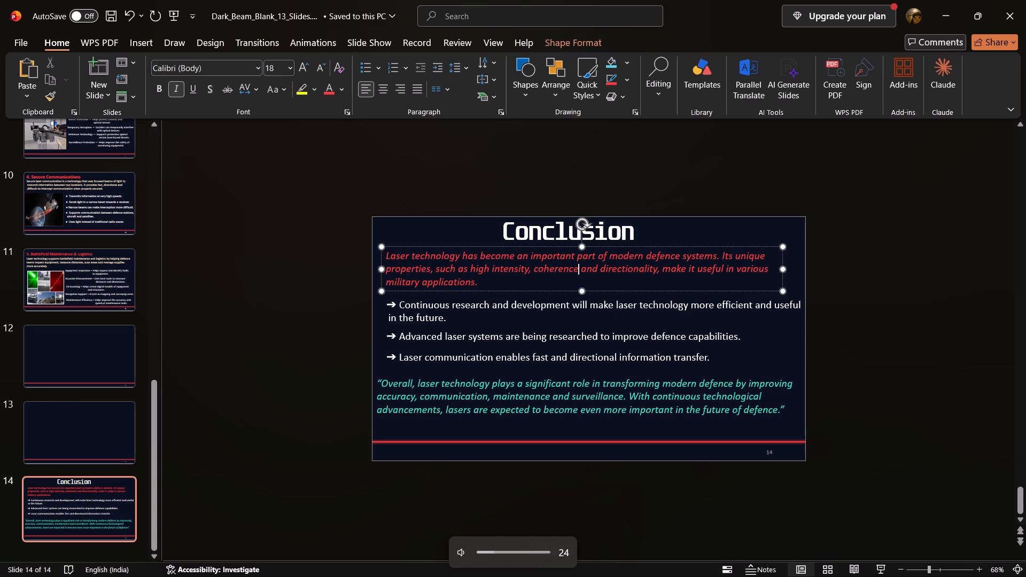
{"action": "left_click", "coordinate": [660, 252]}
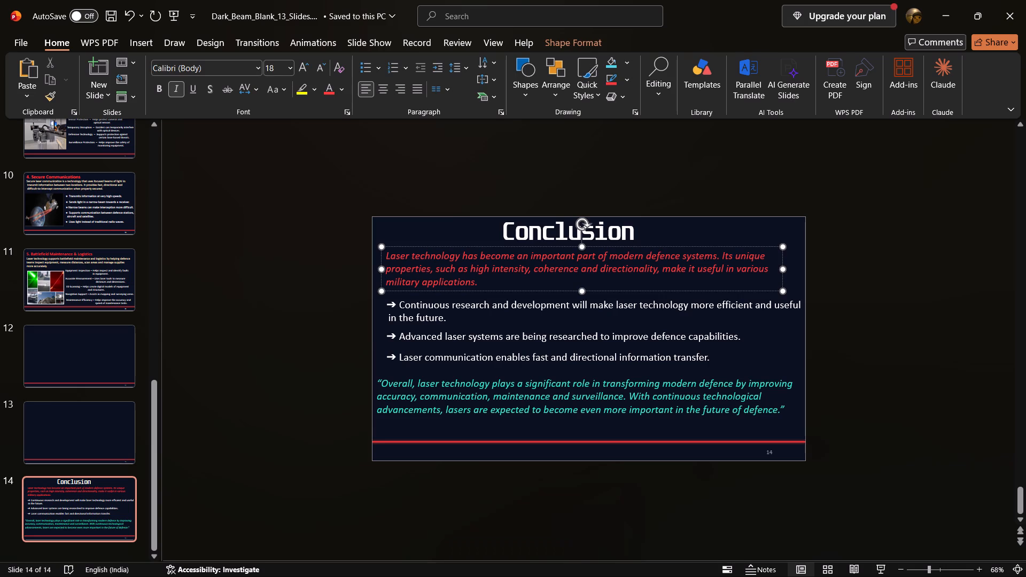
{"action": "left_click_drag", "start_coordinate": [682, 247], "coordinate": [690, 248]}
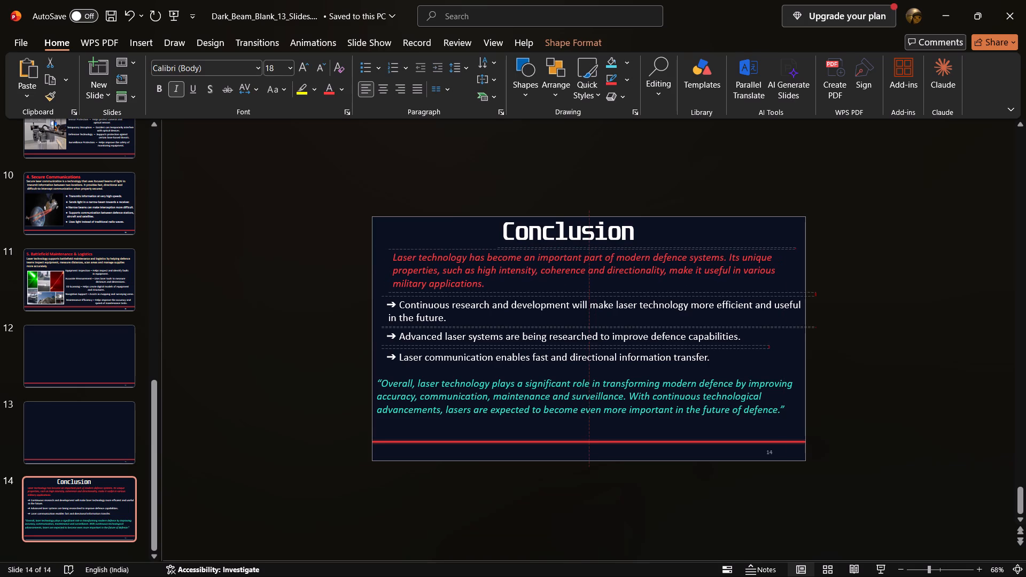
{"action": "left_click_drag", "start_coordinate": [690, 248], "coordinate": [682, 249]}
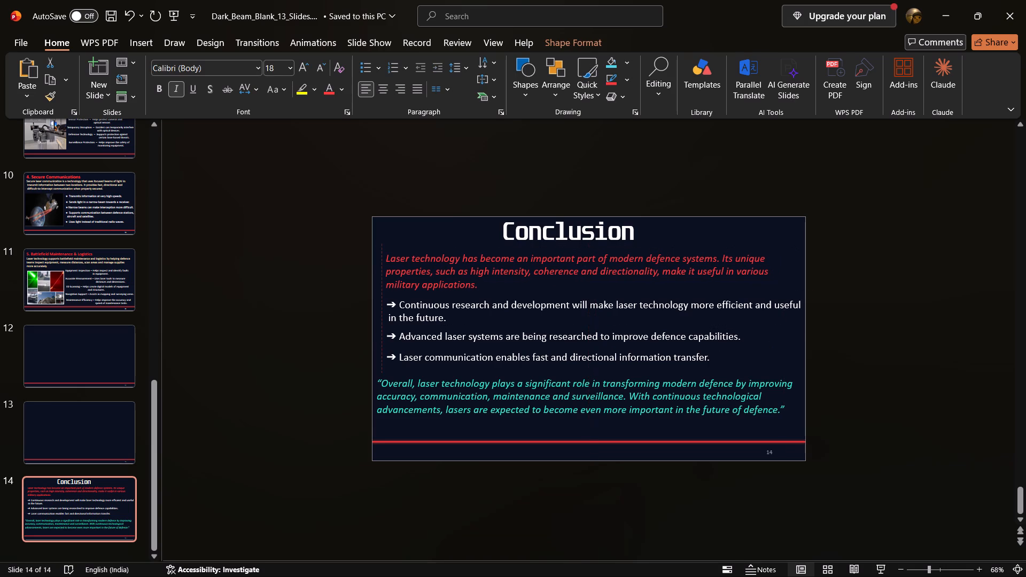
{"action": "left_click_drag", "start_coordinate": [682, 249], "coordinate": [697, 248]}
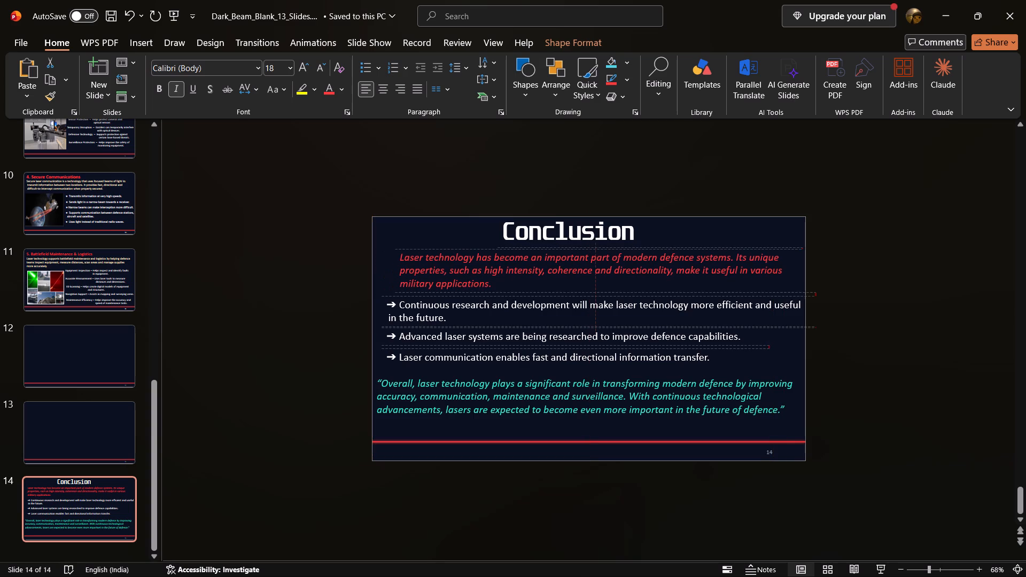
{"action": "left_click_drag", "start_coordinate": [697, 248], "coordinate": [695, 250]}
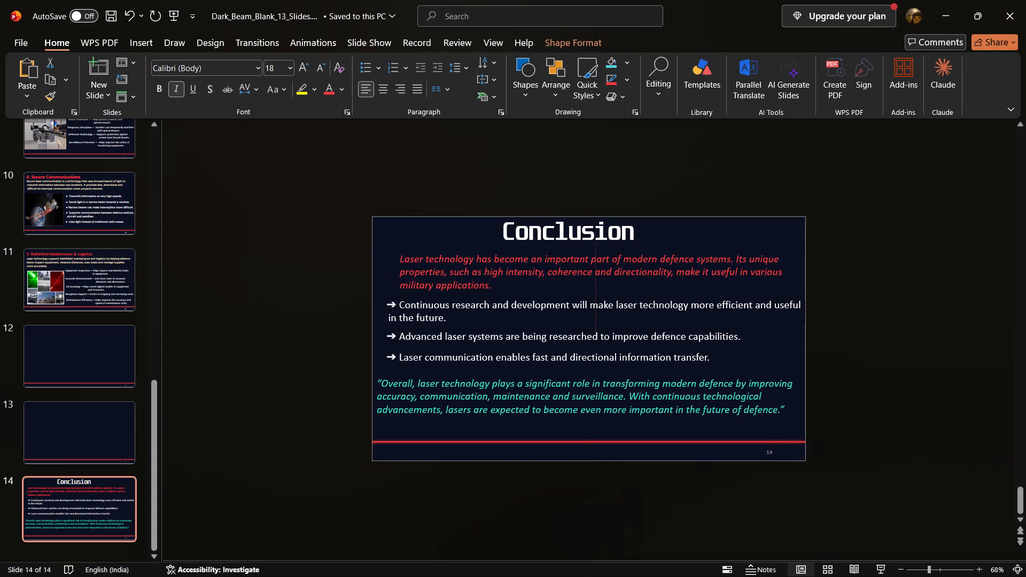
{"action": "left_click_drag", "start_coordinate": [695, 250], "coordinate": [695, 251]}
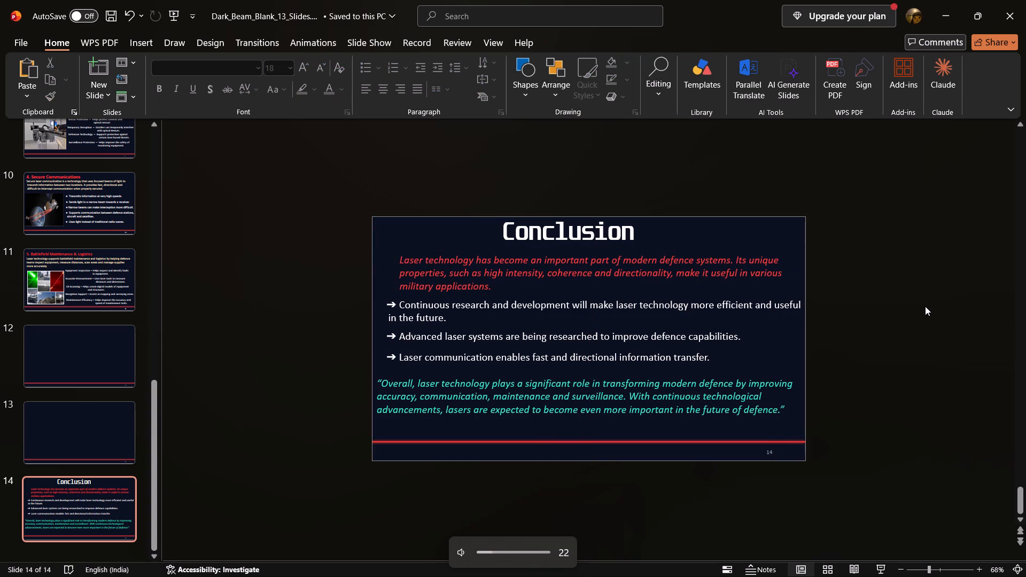
Move the concluding statement slightly right so its left edge lines up with the key points.
{"action": "left_click", "coordinate": [595, 413]}
{"action": "left_click_drag", "start_coordinate": [655, 375], "coordinate": [666, 377]}
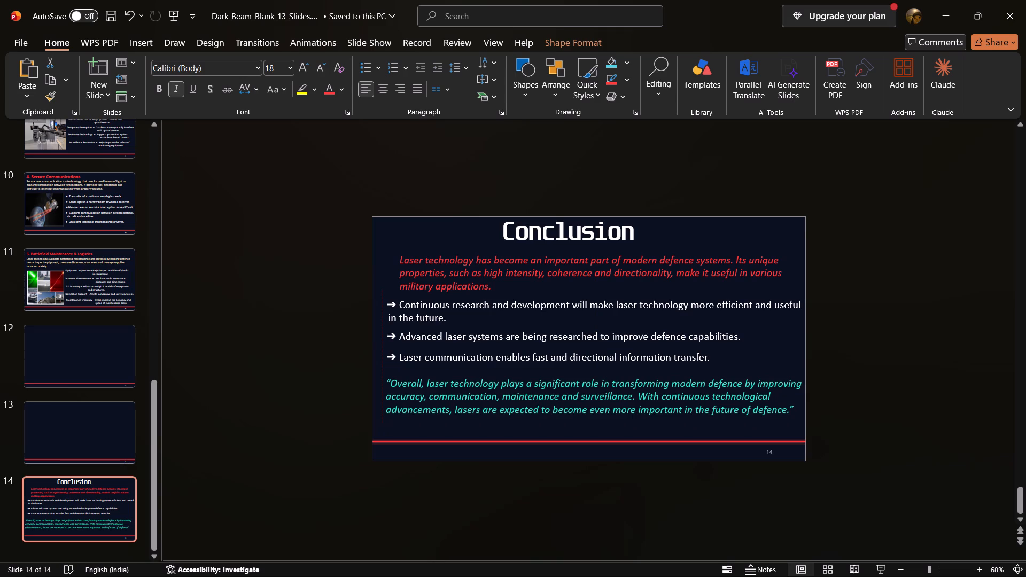
{"action": "left_click_drag", "start_coordinate": [666, 377], "coordinate": [664, 378]}
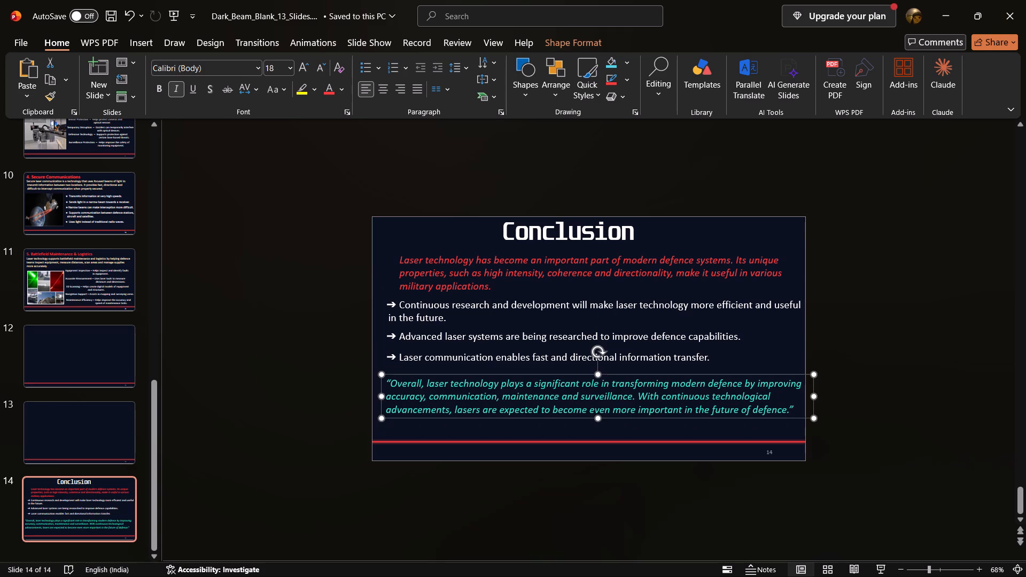
{"action": "left_click", "coordinate": [573, 290]}
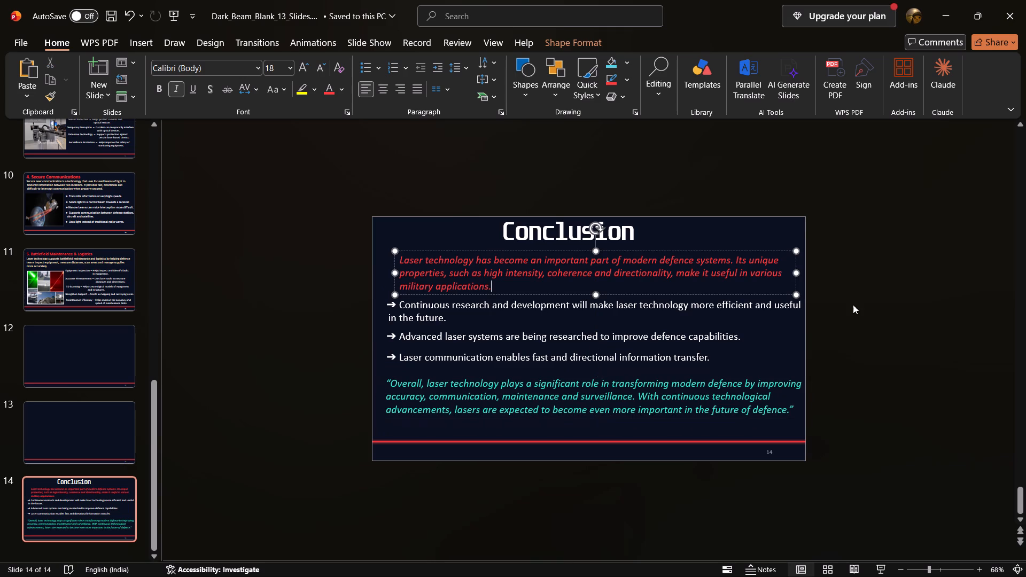
{"action": "left_click", "coordinate": [853, 305]}
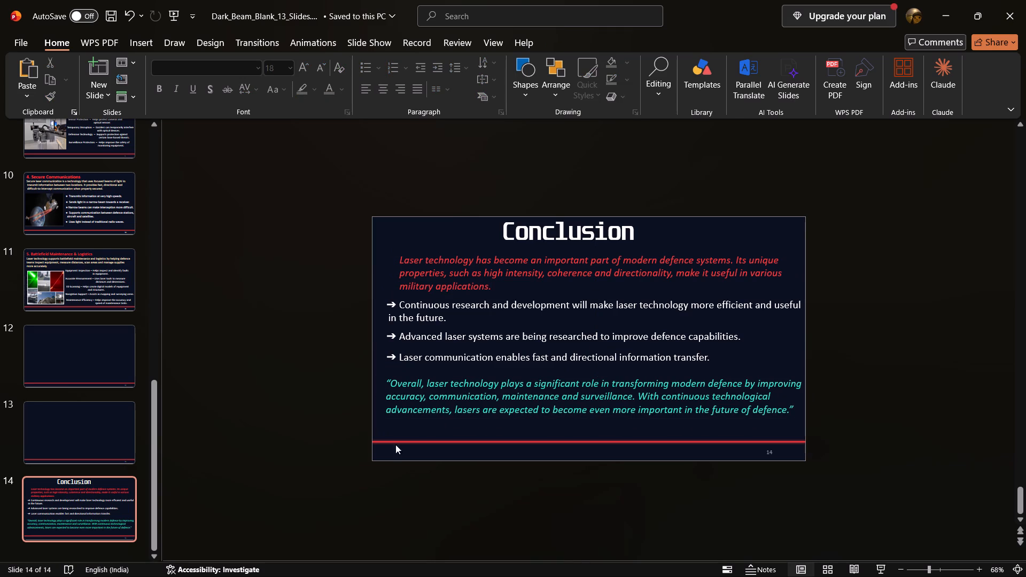
Look over slides 12 and 13 and scan the thumbnails of the earlier slides in the deck.
{"action": "left_click", "coordinate": [95, 376]}
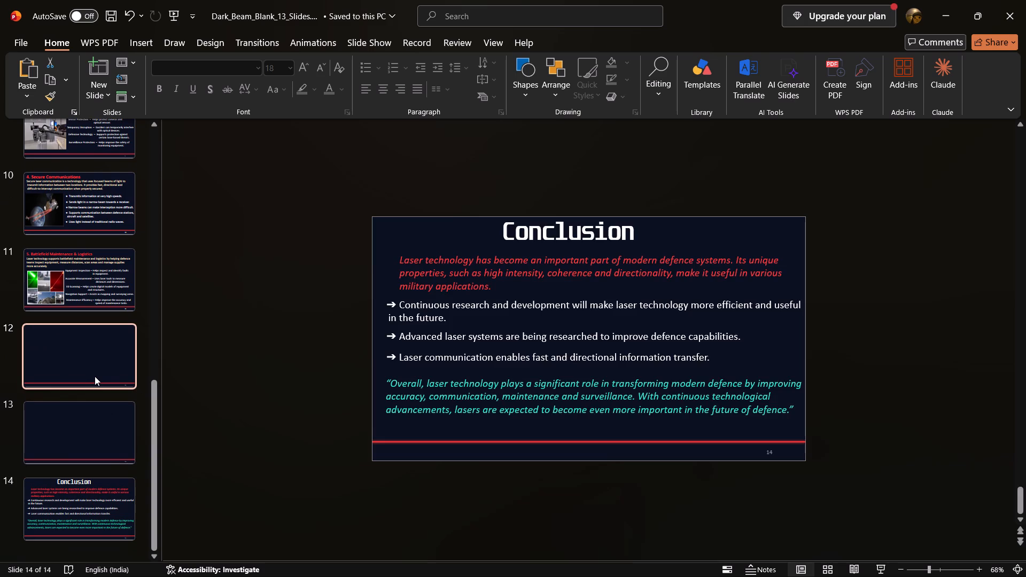
{"action": "left_click", "coordinate": [92, 430]}
{"action": "left_click", "coordinate": [92, 355]}
{"action": "scroll", "coordinate": [92, 355], "scroll_direction": "up", "scroll_amount": 4}
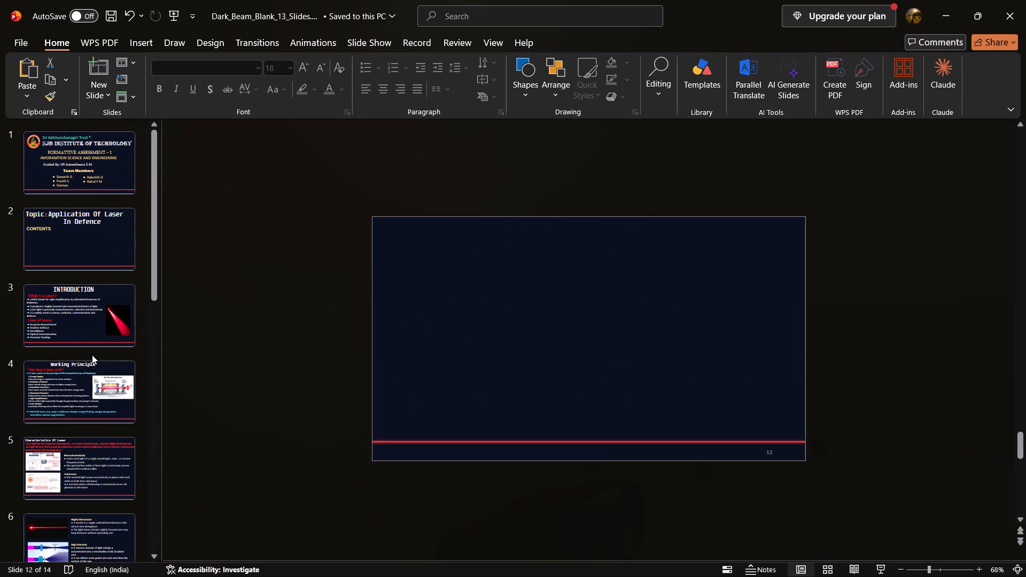
{"action": "scroll", "coordinate": [92, 355], "scroll_direction": "up", "scroll_amount": 1}
{"action": "scroll", "coordinate": [92, 355], "scroll_direction": "down", "scroll_amount": 3}
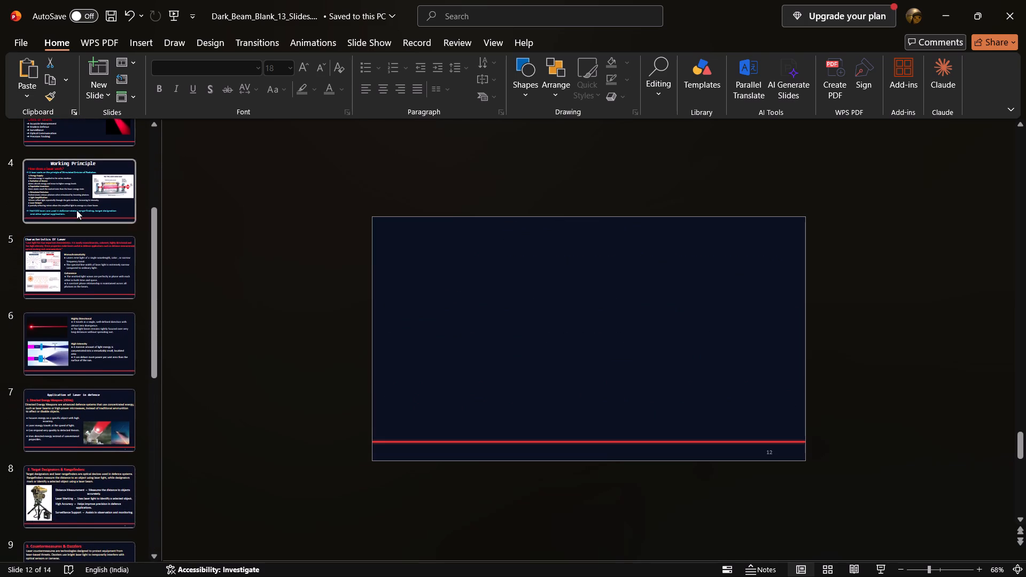
{"action": "scroll", "coordinate": [76, 210], "scroll_direction": "up", "scroll_amount": 3}
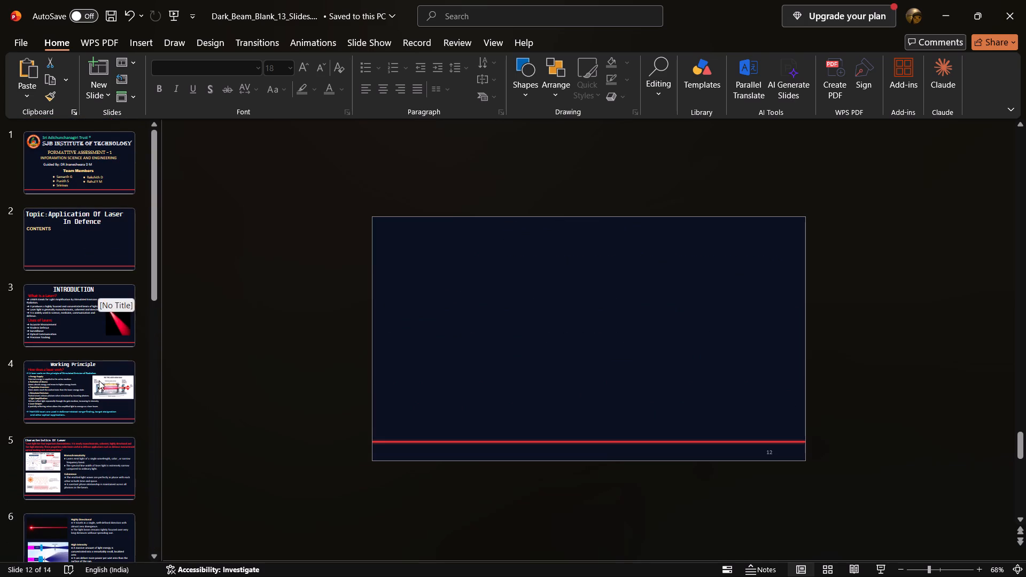
{"action": "scroll", "coordinate": [99, 441], "scroll_direction": "down", "scroll_amount": 2}
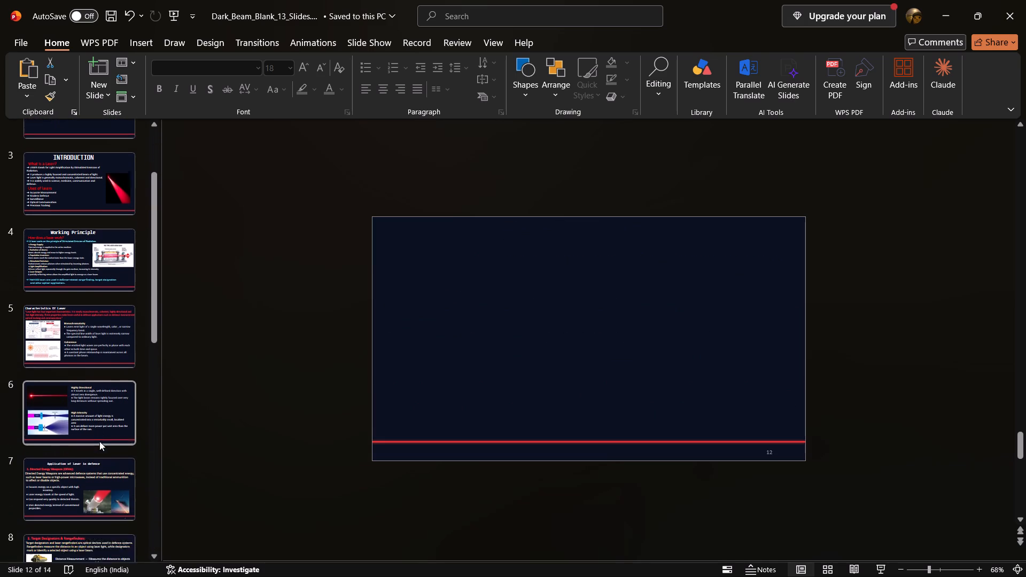
{"action": "scroll", "coordinate": [99, 441], "scroll_direction": "down", "scroll_amount": 1}
{"action": "scroll", "coordinate": [85, 512], "scroll_direction": "down", "scroll_amount": 1}
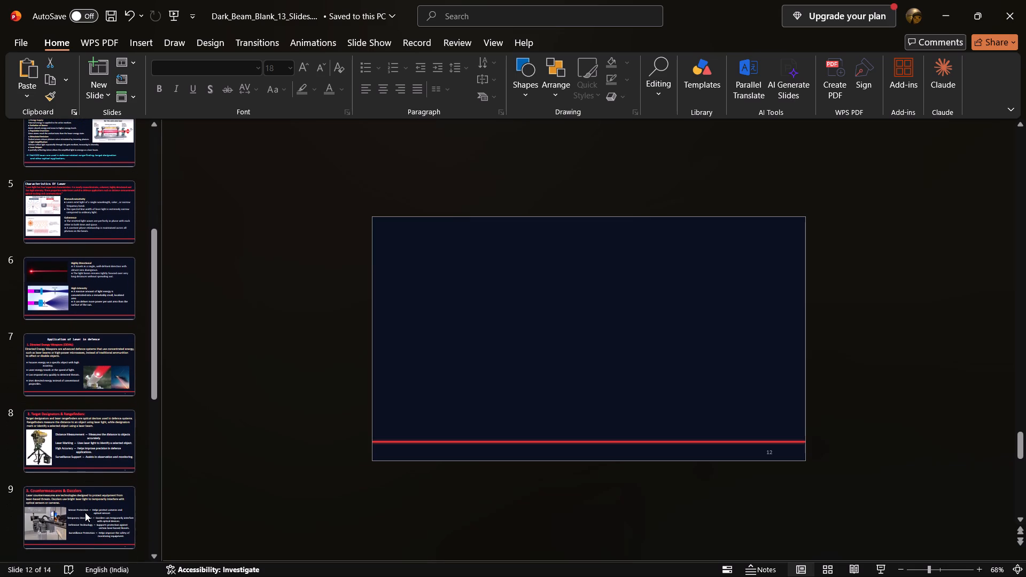
{"action": "scroll", "coordinate": [85, 512], "scroll_direction": "down", "scroll_amount": 1}
{"action": "scroll", "coordinate": [69, 241], "scroll_direction": "up", "scroll_amount": 2}
{"action": "left_click_drag", "start_coordinate": [157, 243], "coordinate": [169, 87]}
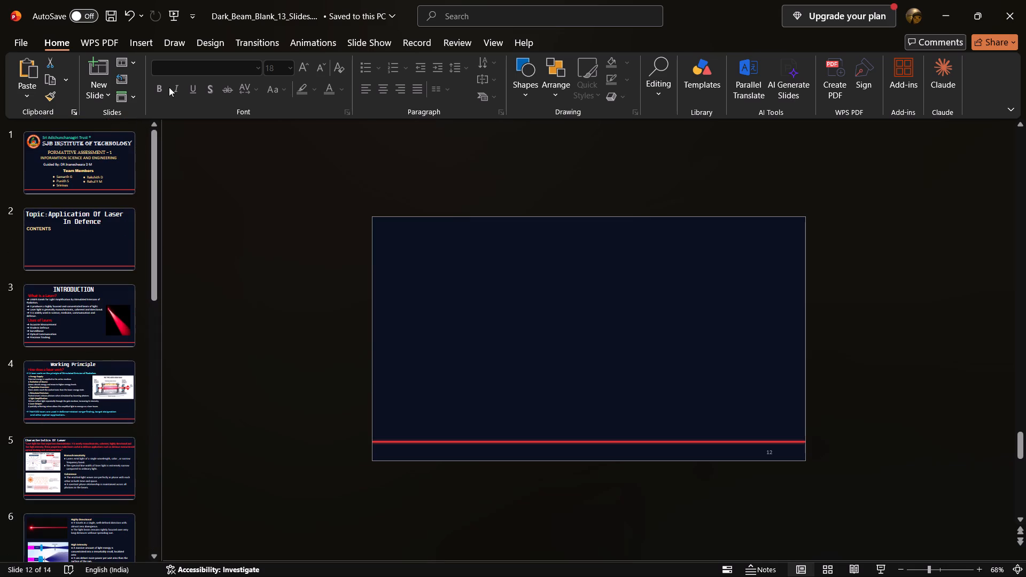
Review the slides one by one from the contents slide through to the Conclusion on slide 14.
{"action": "left_click", "coordinate": [69, 232]}
{"action": "left_click", "coordinate": [87, 318]}
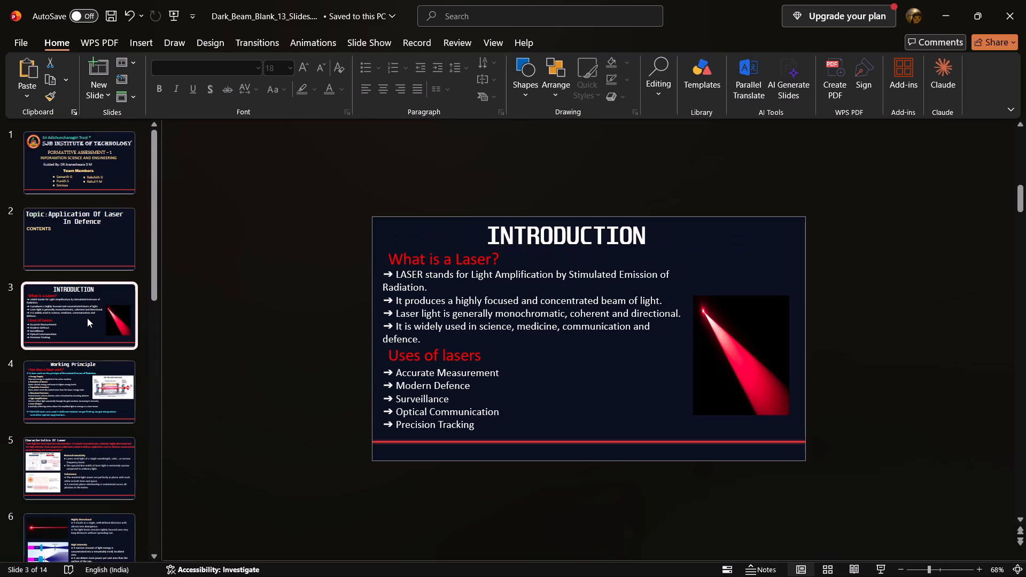
{"action": "key", "text": "Down"}
{"action": "key", "text": "Down"}
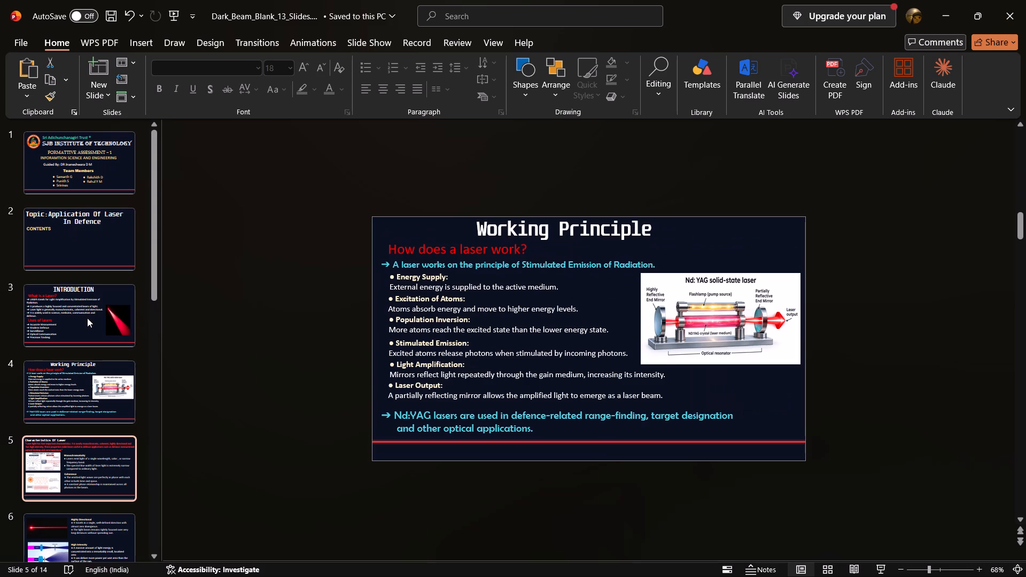
{"action": "key", "text": "Down"}
{"action": "key", "text": "Down"}
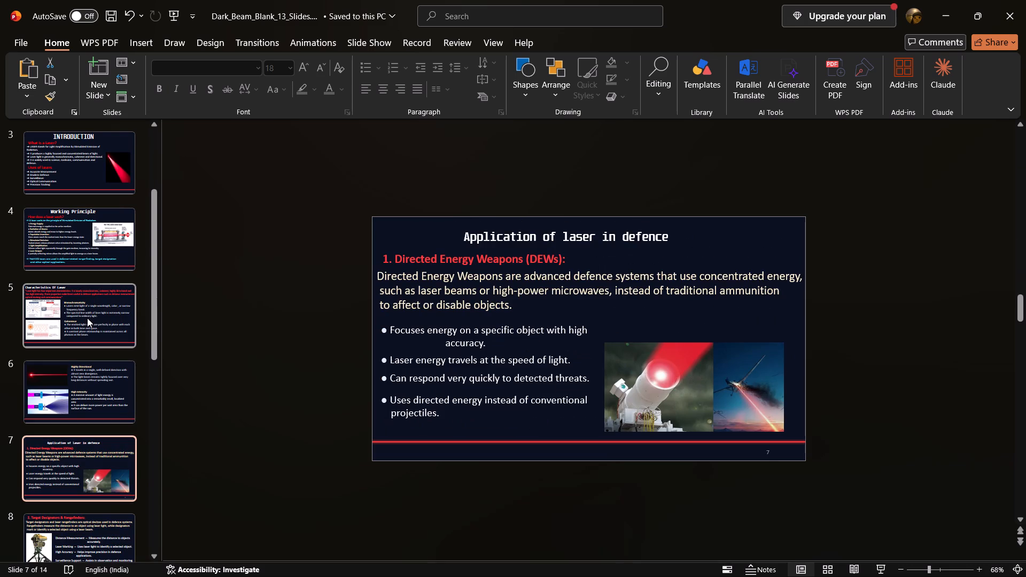
{"action": "key", "text": "Down"}
{"action": "key", "text": "Down"}
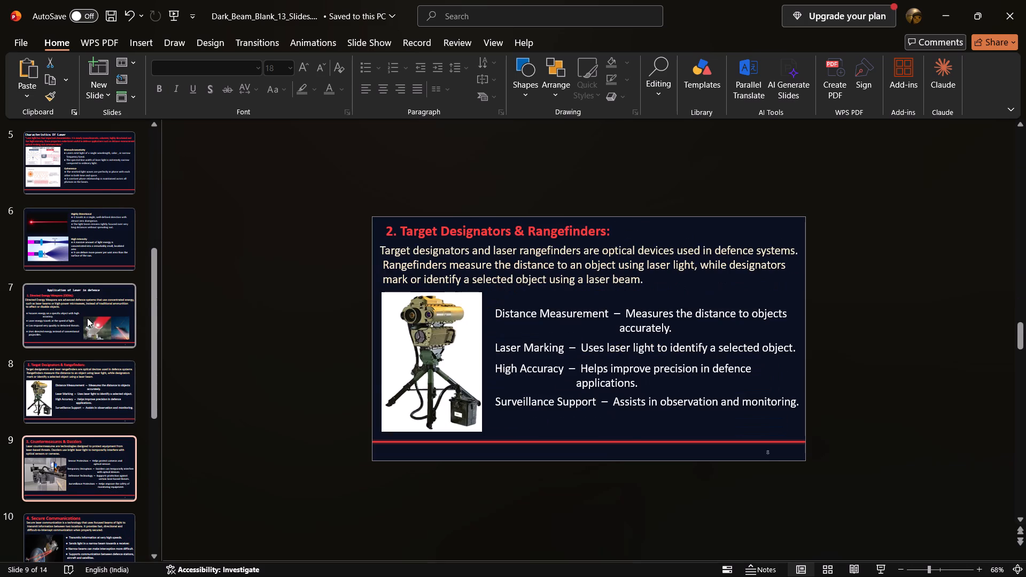
{"action": "key", "text": "Down"}
{"action": "key", "text": "Down"}
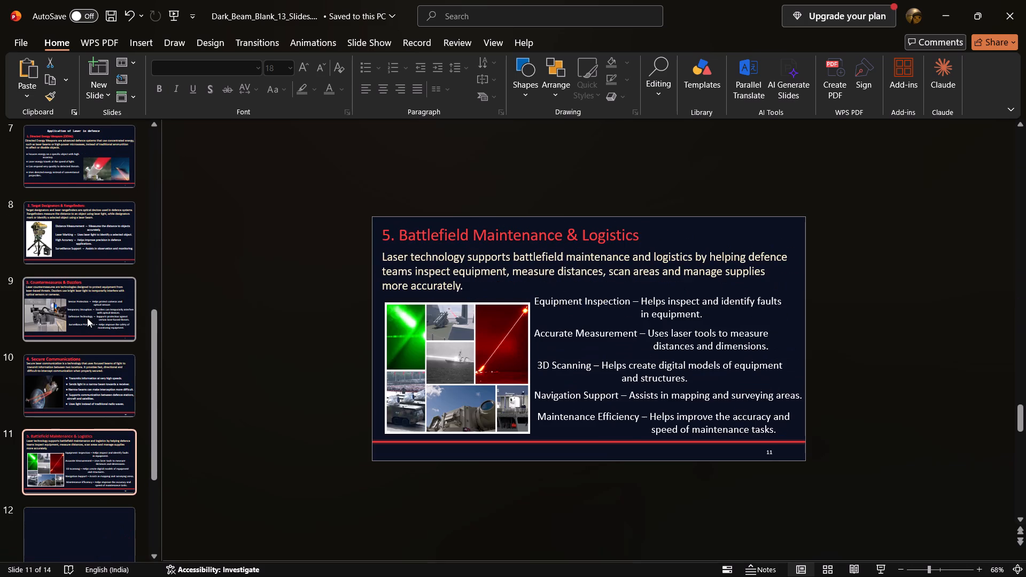
{"action": "key", "text": "Down"}
{"action": "key", "text": "Down"}
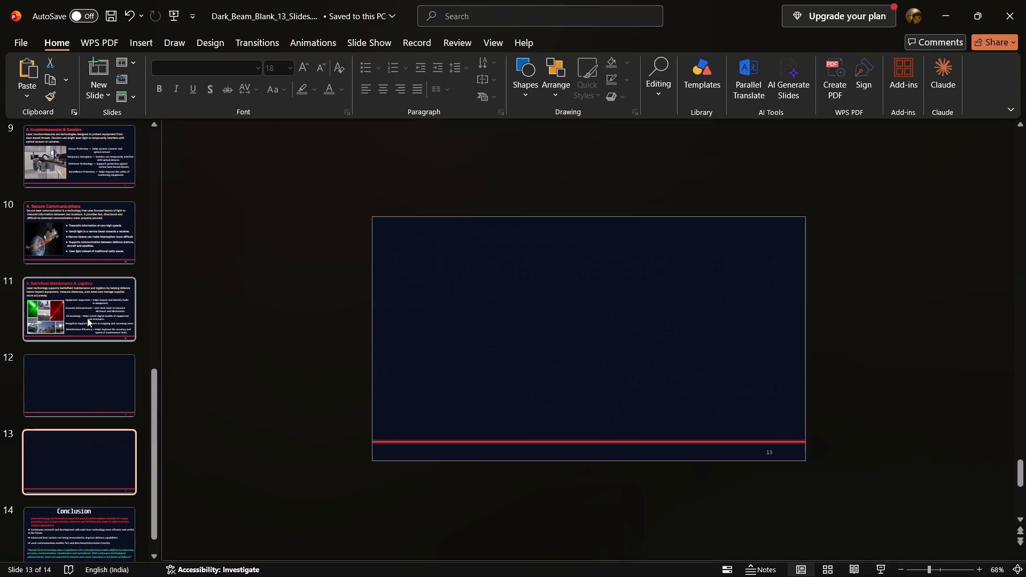
{"action": "key", "text": "Down"}
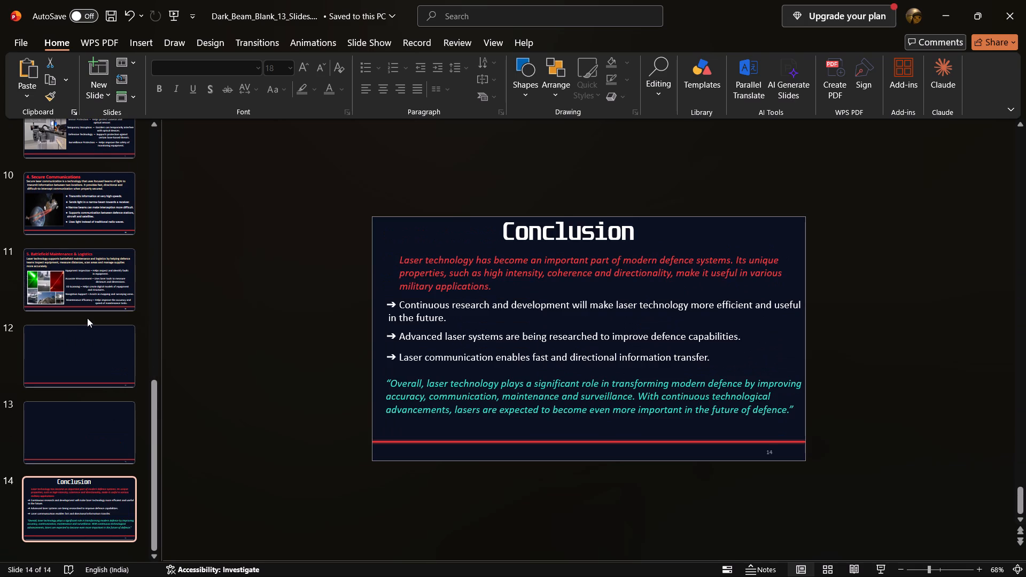
Move the red introductory paragraph on slide 14 slightly left so its left edge lines up with the key points.
{"action": "left_click", "coordinate": [90, 341]}
{"action": "left_click", "coordinate": [90, 401]}
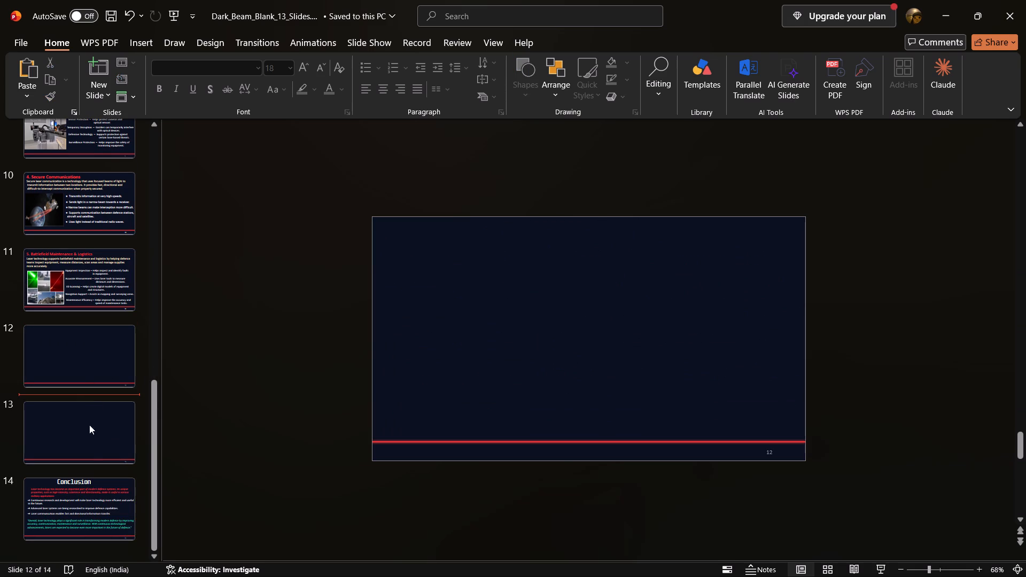
{"action": "left_click", "coordinate": [89, 482]}
{"action": "left_click", "coordinate": [602, 267]}
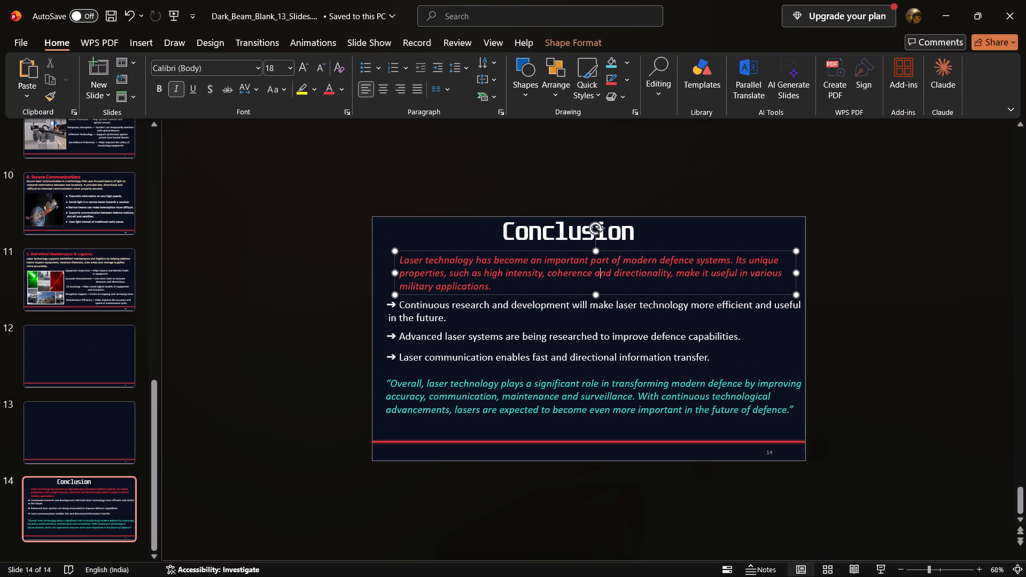
{"action": "left_click_drag", "start_coordinate": [558, 252], "coordinate": [539, 251]}
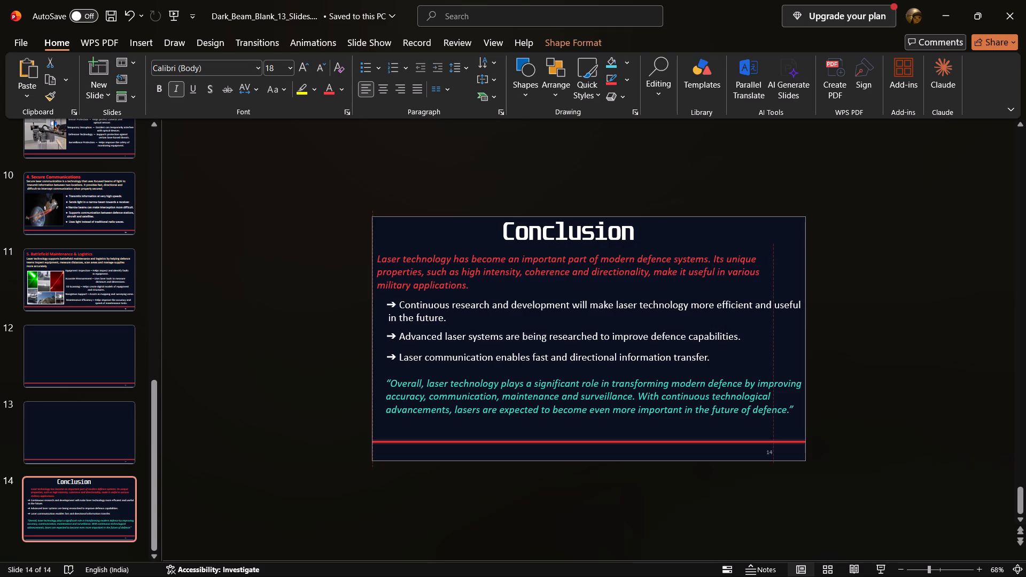
{"action": "left_click_drag", "start_coordinate": [539, 251], "coordinate": [546, 251]}
Make the whole red introductory paragraph on the Conclusion slide bold.
{"action": "left_click", "coordinate": [539, 275]}
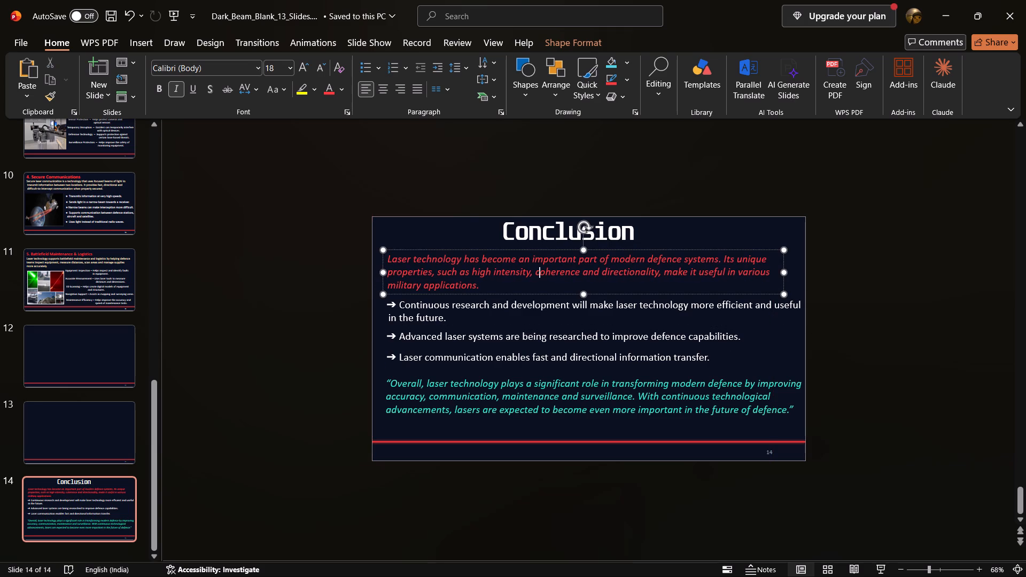
{"action": "key", "text": "ctrl+a"}
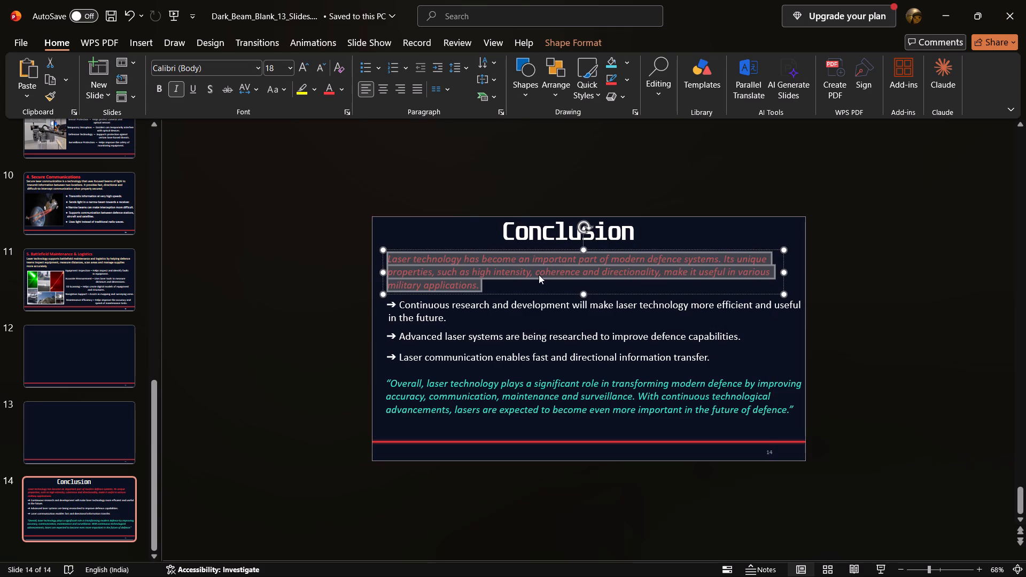
{"action": "right_click", "coordinate": [539, 275]}
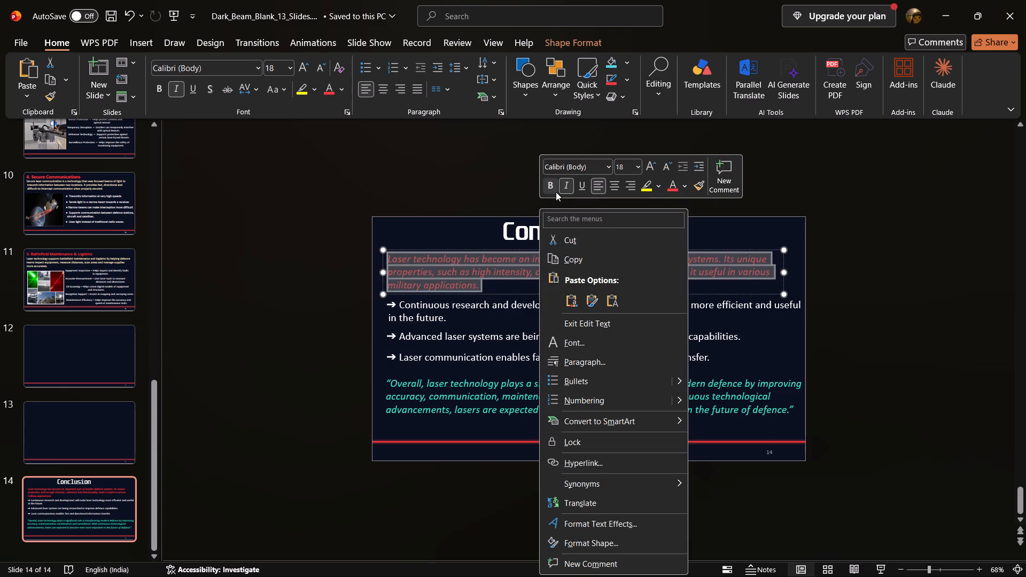
{"action": "left_click", "coordinate": [553, 189]}
{"action": "left_click", "coordinate": [920, 290]}
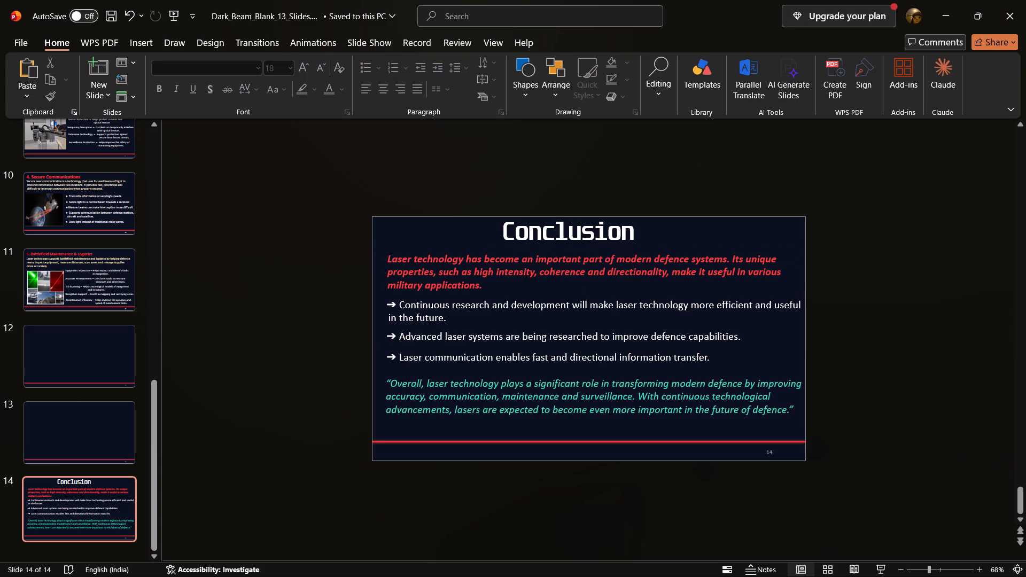
{"action": "left_click", "coordinate": [565, 280]}
{"action": "left_click", "coordinate": [647, 425]}
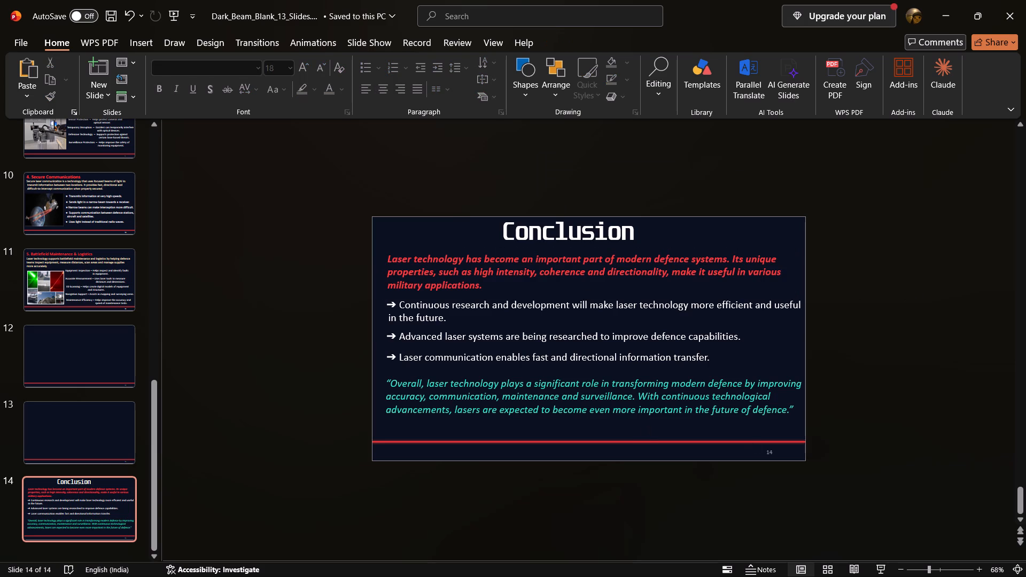
Delete the slide numbers in the footers of slides 14, 13 and 12.
{"action": "left_click", "coordinate": [774, 450]}
{"action": "key", "text": "Delete"}
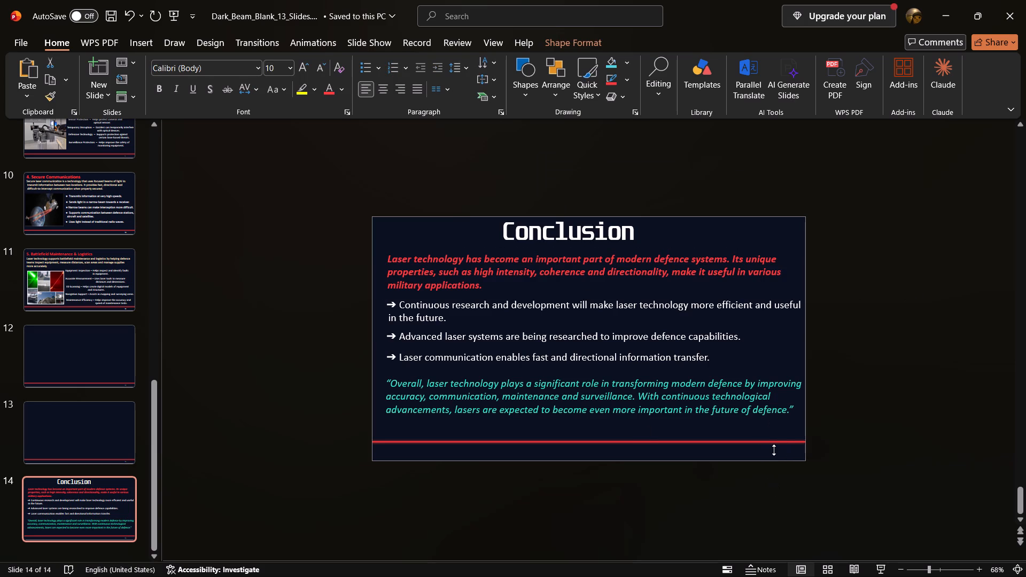
{"action": "left_click", "coordinate": [49, 447]}
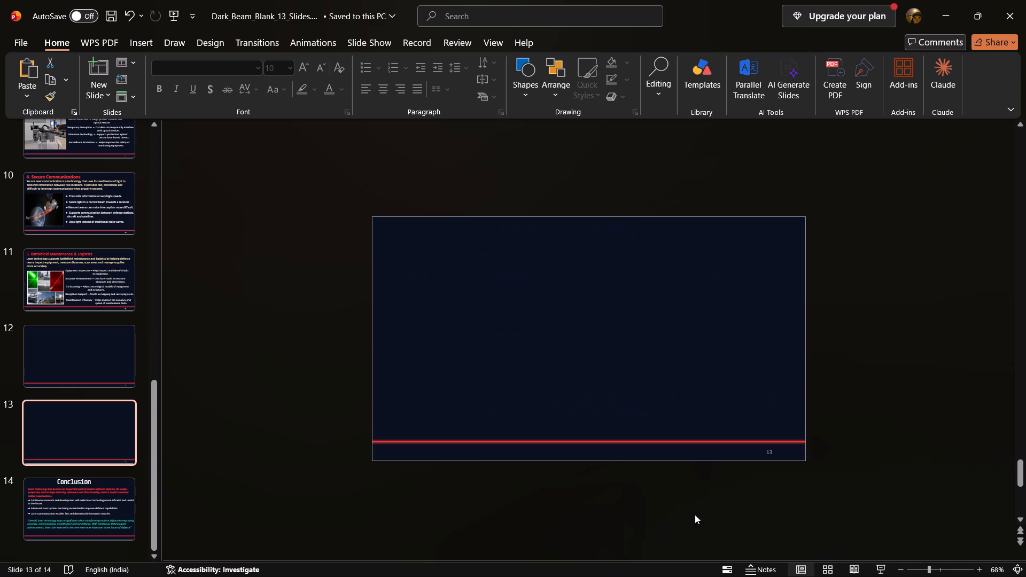
{"action": "left_click", "coordinate": [773, 454]}
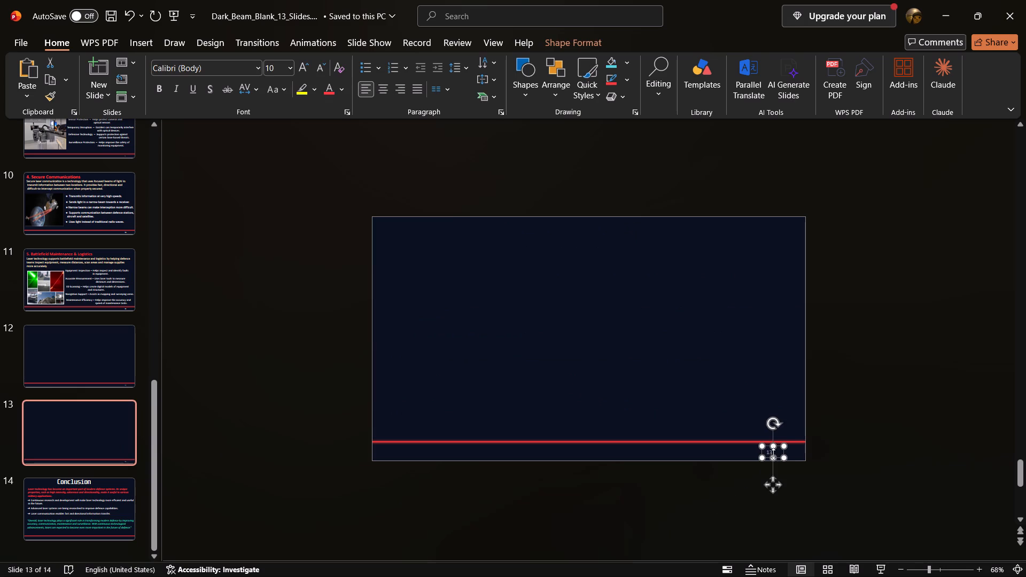
{"action": "key", "text": "Delete"}
{"action": "left_click", "coordinate": [123, 380]}
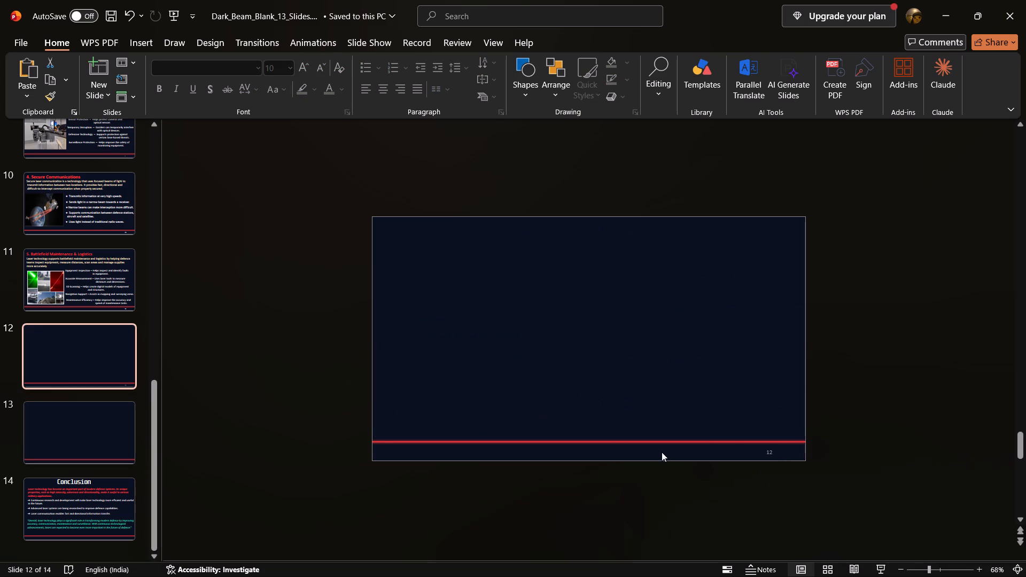
{"action": "left_click", "coordinate": [774, 453]}
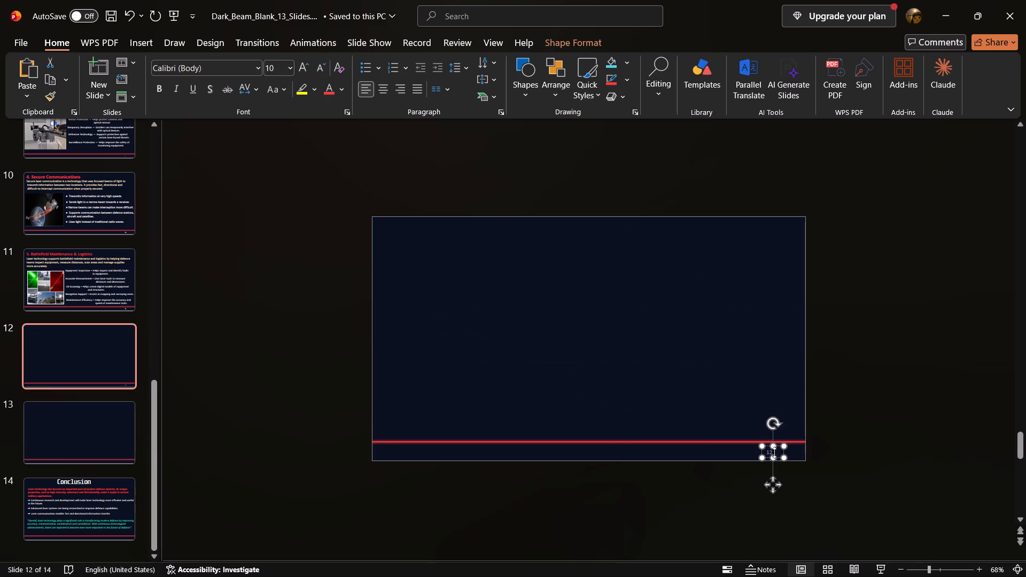
{"action": "key", "text": "Delete"}
Delete the slide number and its empty placeholder from the footer of slide 11, Battlefield Maintenance & Logistics.
{"action": "left_click", "coordinate": [138, 300]}
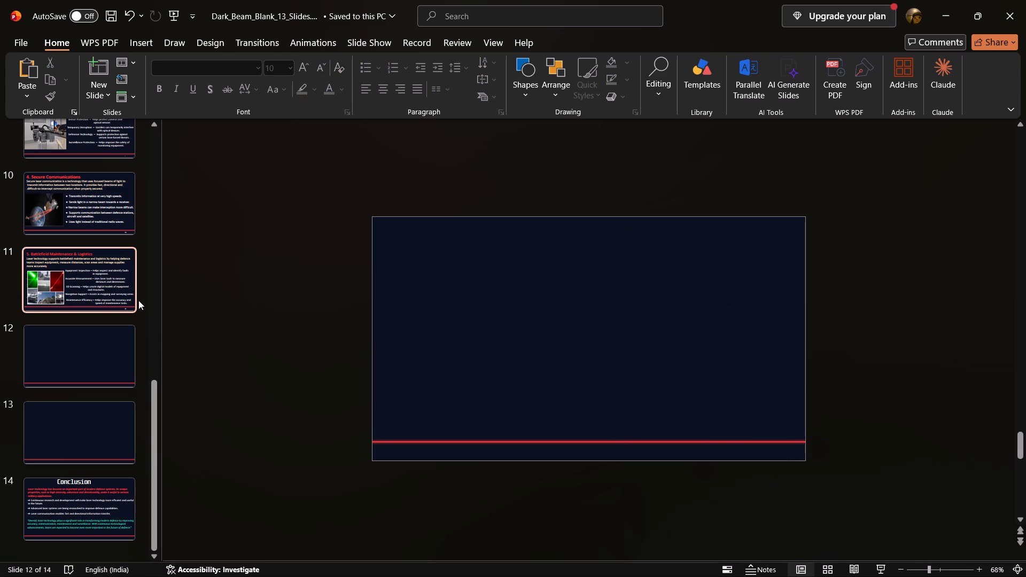
{"action": "left_click", "coordinate": [769, 453]}
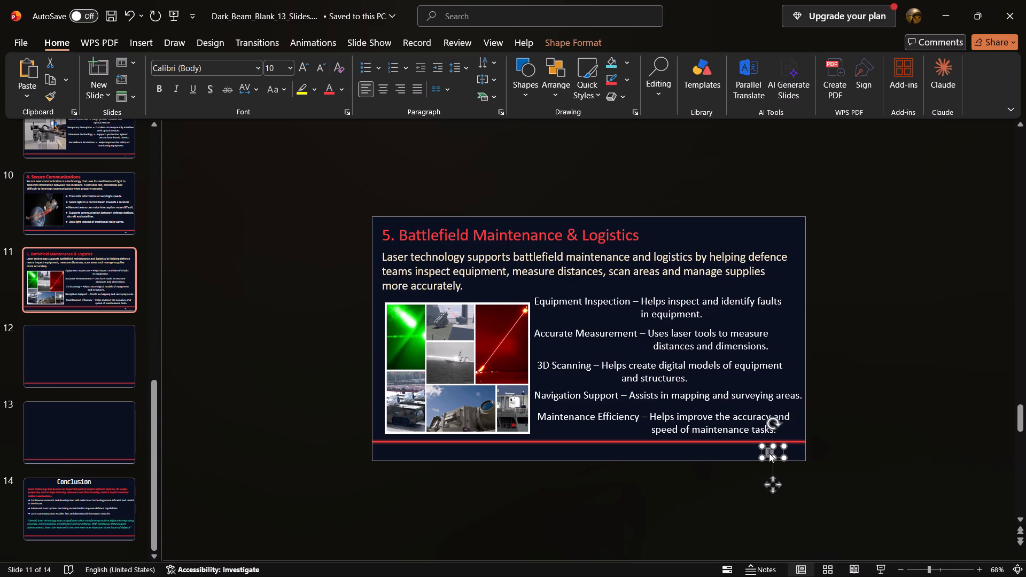
{"action": "key", "text": "Delete"}
{"action": "left_click", "coordinate": [410, 573]}
{"action": "left_click", "coordinate": [363, 492]}
{"action": "left_click", "coordinate": [708, 498]}
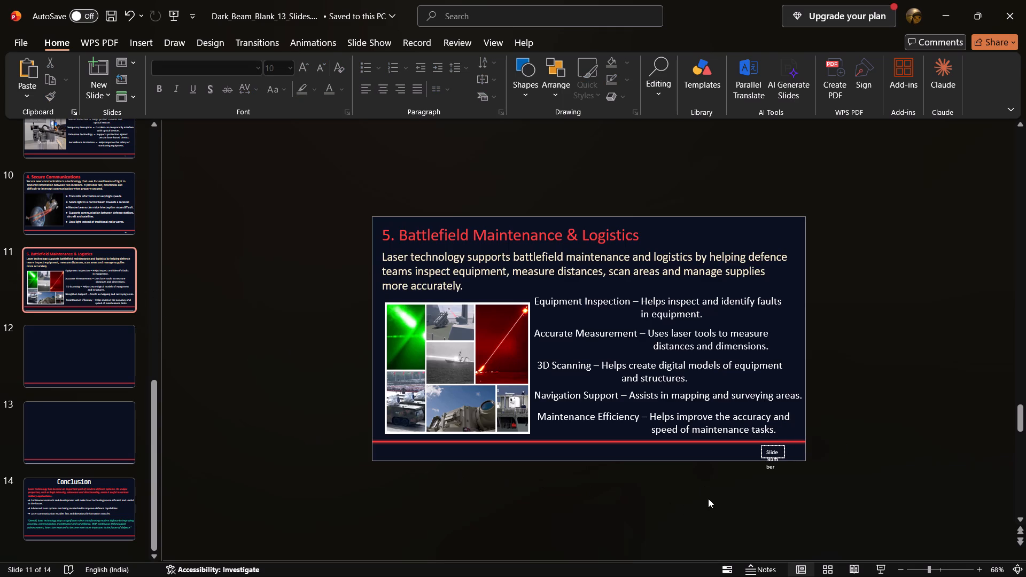
{"action": "double_click", "coordinate": [778, 451]}
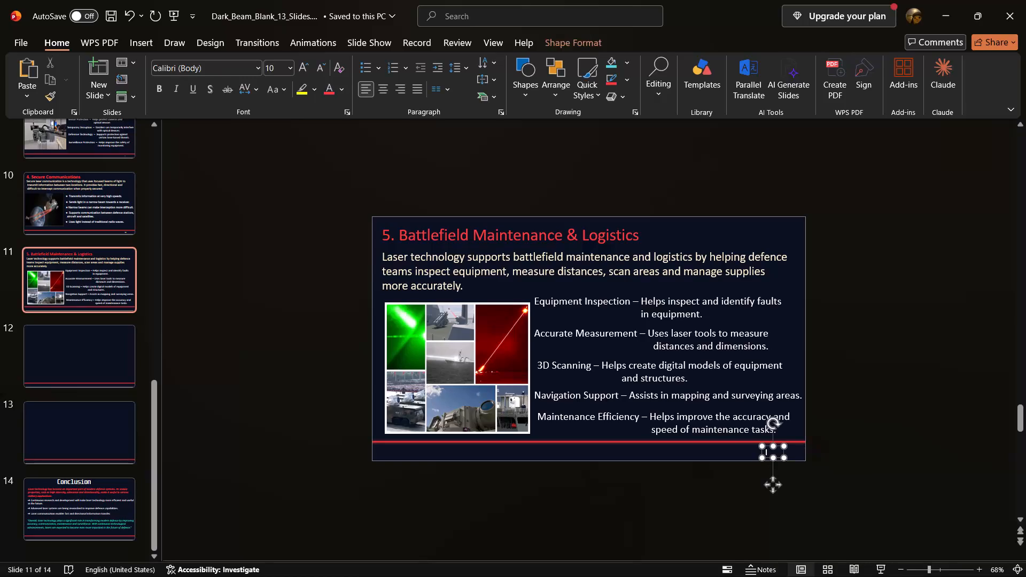
{"action": "left_click_drag", "start_coordinate": [775, 451], "coordinate": [808, 474]}
{"action": "key", "text": "Delete"}
{"action": "left_click", "coordinate": [663, 470]}
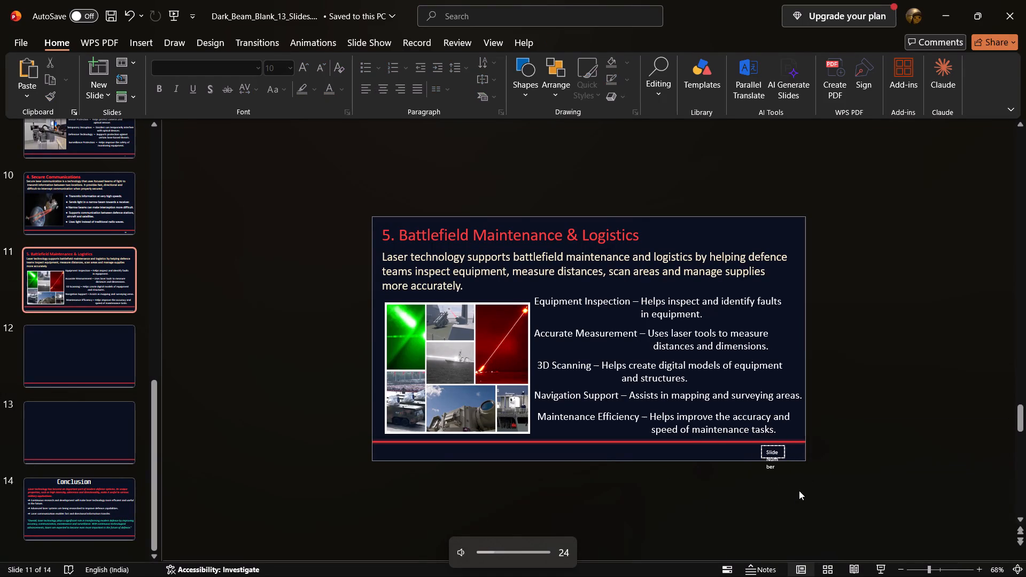
{"action": "left_click", "coordinate": [783, 450]}
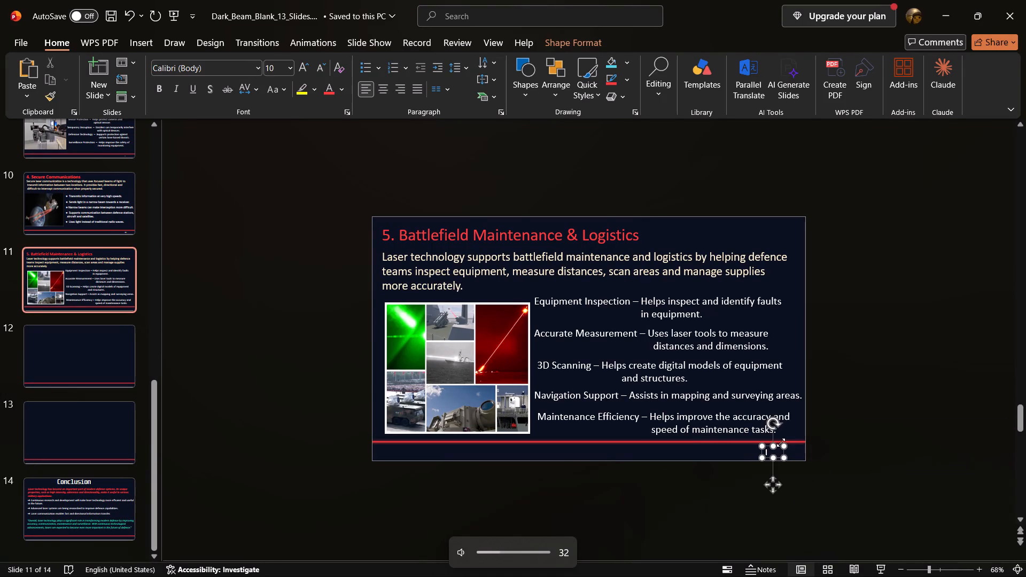
{"action": "left_click_drag", "start_coordinate": [773, 422], "coordinate": [756, 517]}
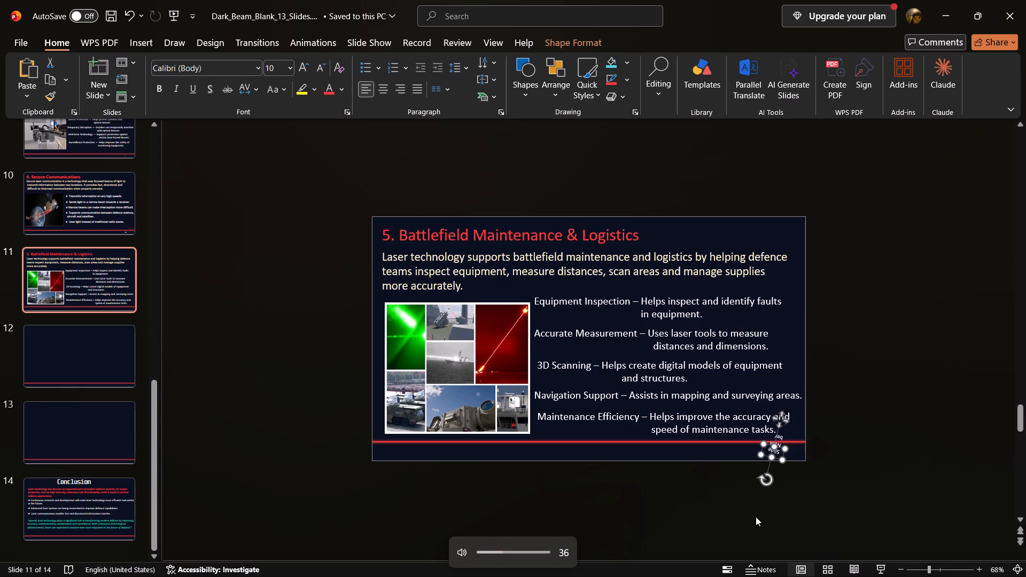
{"action": "left_click_drag", "start_coordinate": [766, 481], "coordinate": [601, 322]}
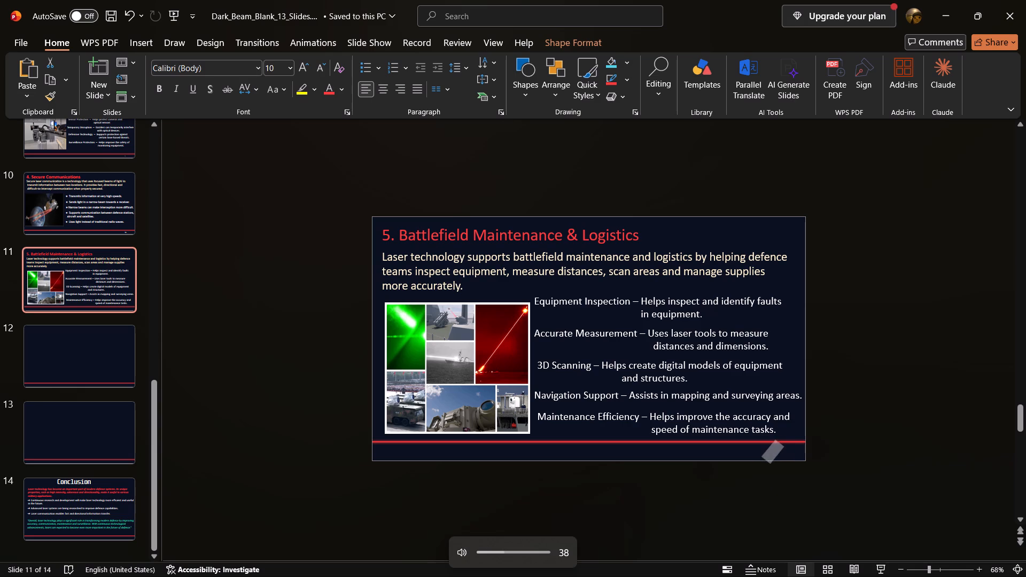
{"action": "left_click_drag", "start_coordinate": [601, 322], "coordinate": [779, 423]}
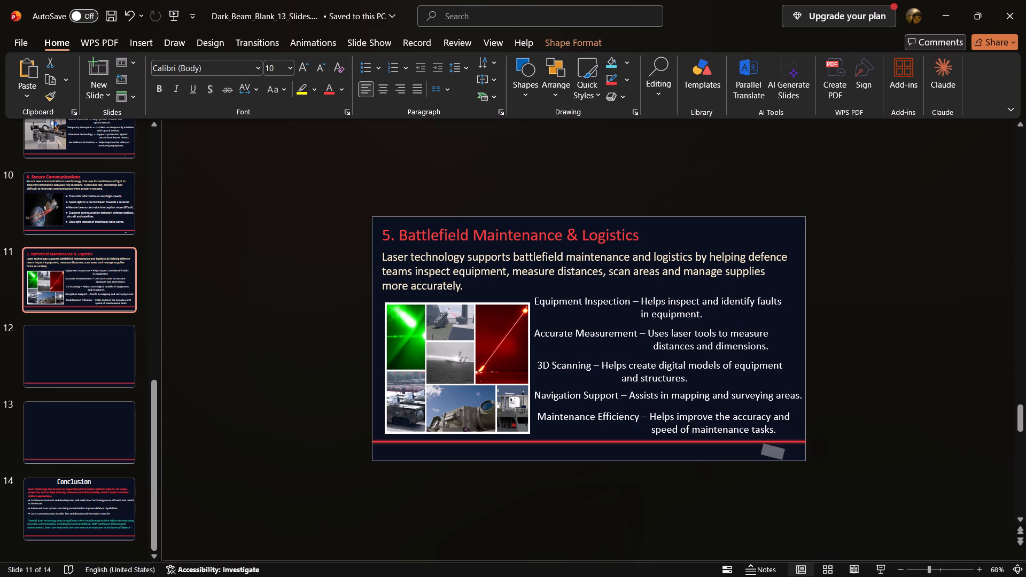
{"action": "left_click_drag", "start_coordinate": [779, 423], "coordinate": [779, 419]}
{"action": "key", "text": "BackSpace"}
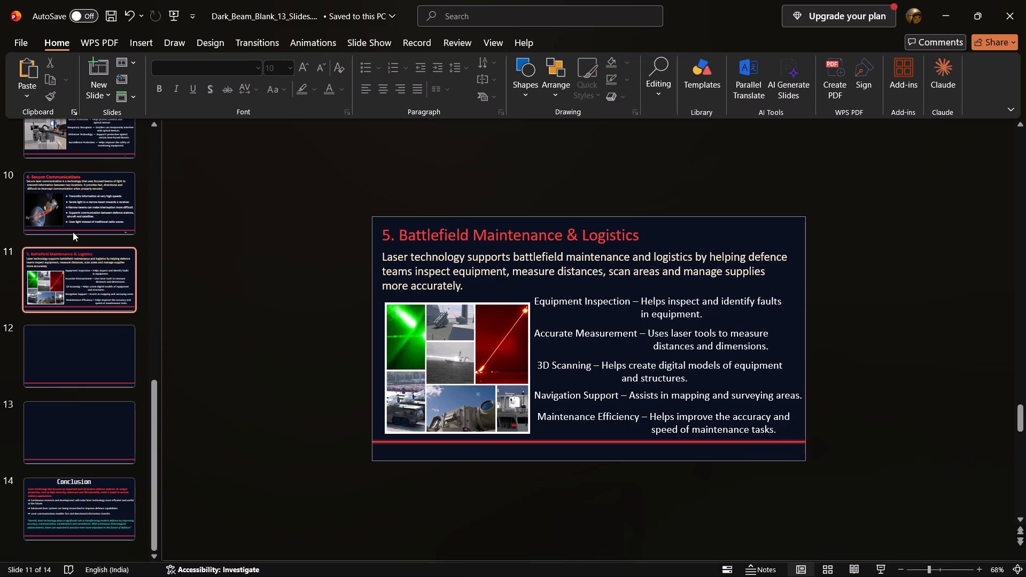
Delete the slide number and its empty placeholder from the footer of slide 10, Secure Communications.
{"action": "left_click", "coordinate": [71, 226]}
{"action": "left_click", "coordinate": [771, 454]}
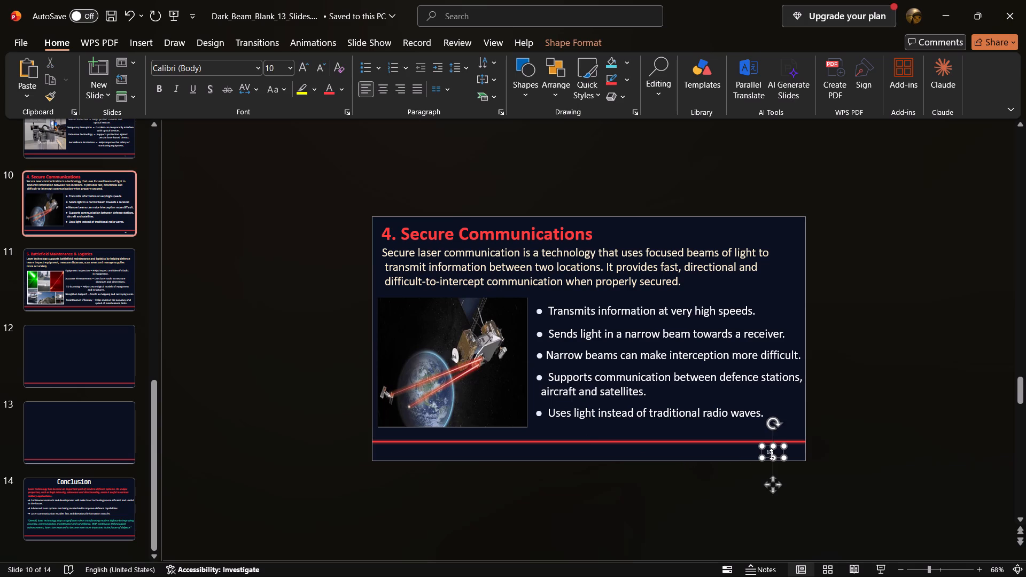
{"action": "key", "text": "Delete"}
{"action": "key", "text": "BackSpace"}
{"action": "key", "text": "BackSpace"}
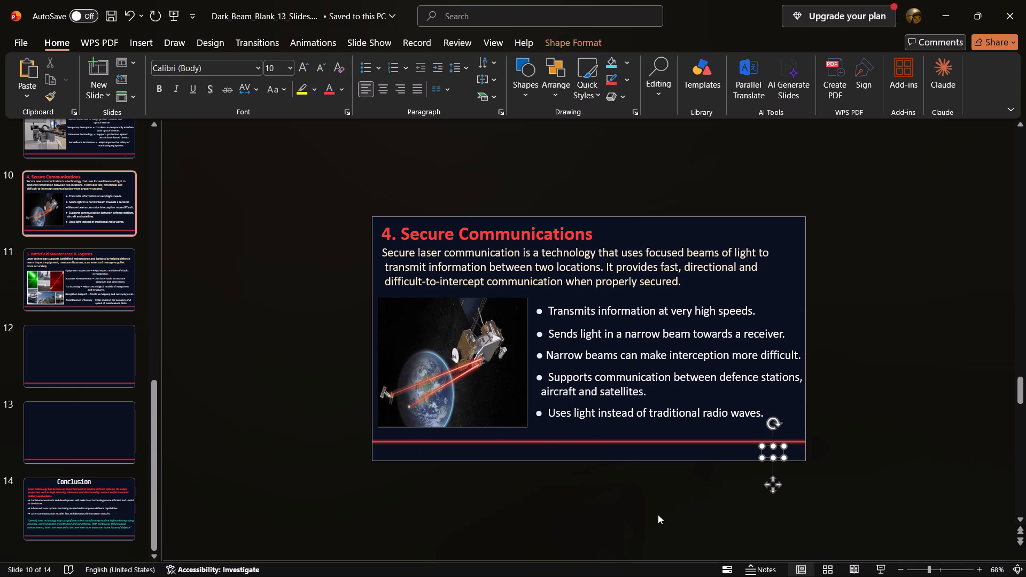
{"action": "left_click", "coordinate": [658, 514]}
{"action": "left_click", "coordinate": [774, 447]}
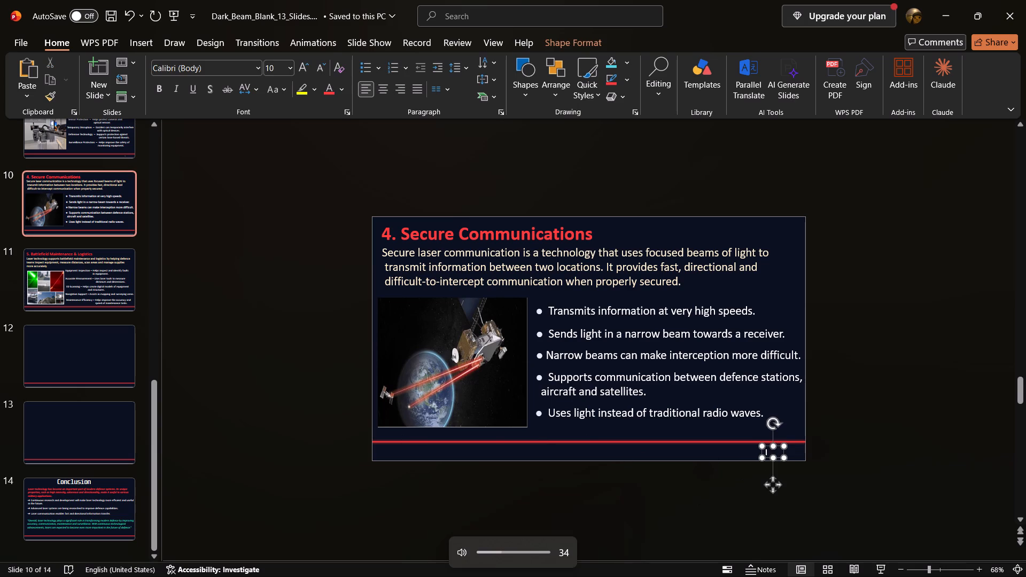
{"action": "key", "text": "BackSpace"}
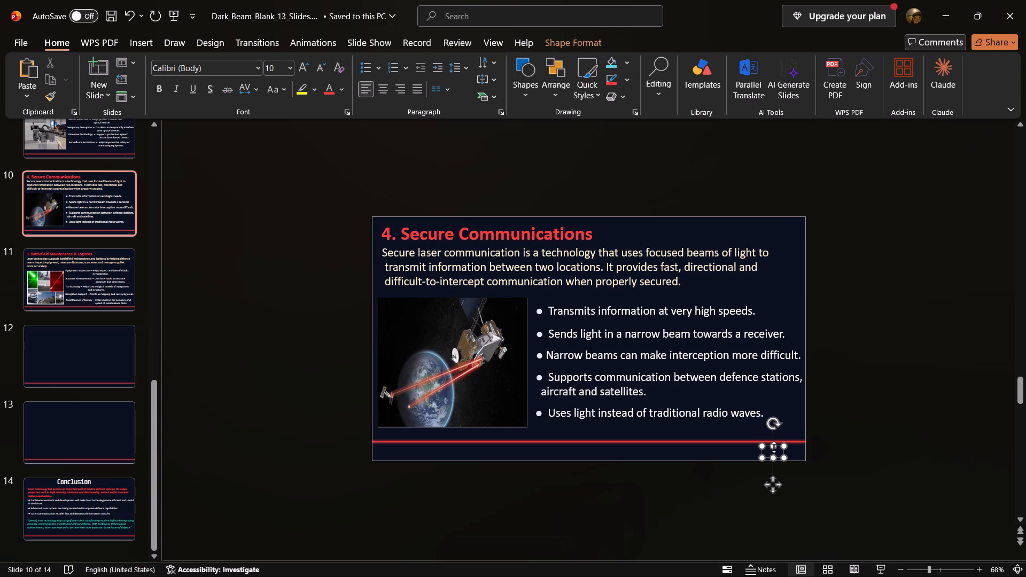
{"action": "key", "text": "BackSpace"}
{"action": "key", "text": "bracketright"}
{"action": "key", "text": "BackSpace"}
{"action": "key", "text": "Delete"}
{"action": "key", "text": "Delete"}
{"action": "left_click", "coordinate": [686, 490]}
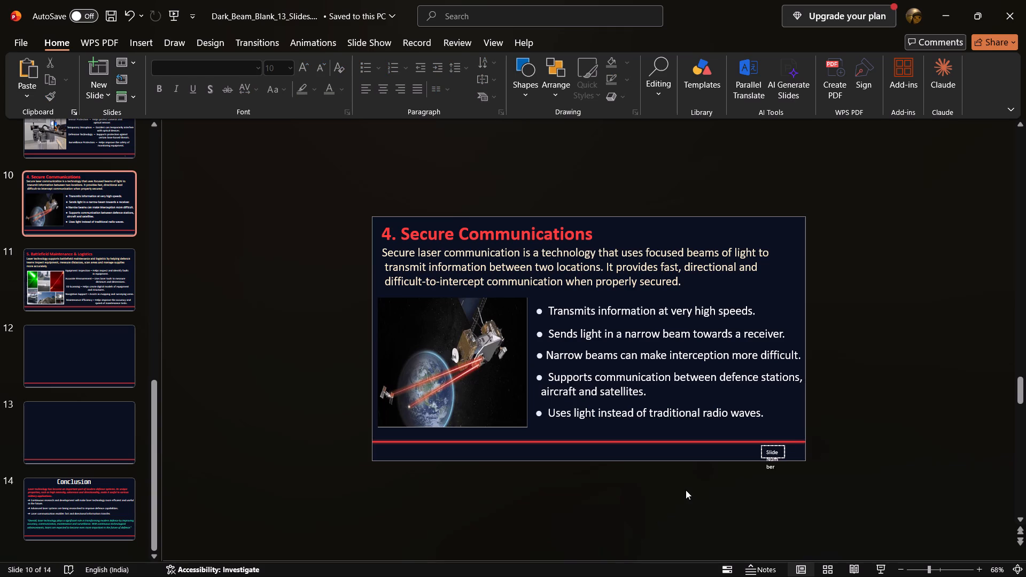
{"action": "left_click", "coordinate": [772, 454]}
{"action": "left_click_drag", "start_coordinate": [772, 454], "coordinate": [822, 467]}
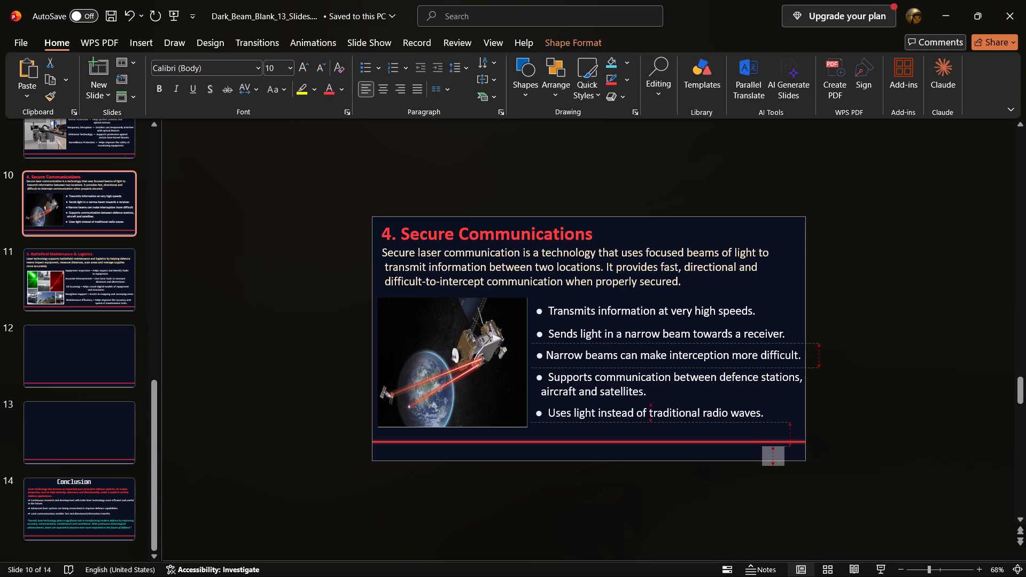
{"action": "left_click_drag", "start_coordinate": [822, 467], "coordinate": [800, 457]}
{"action": "key", "text": "BackSpace"}
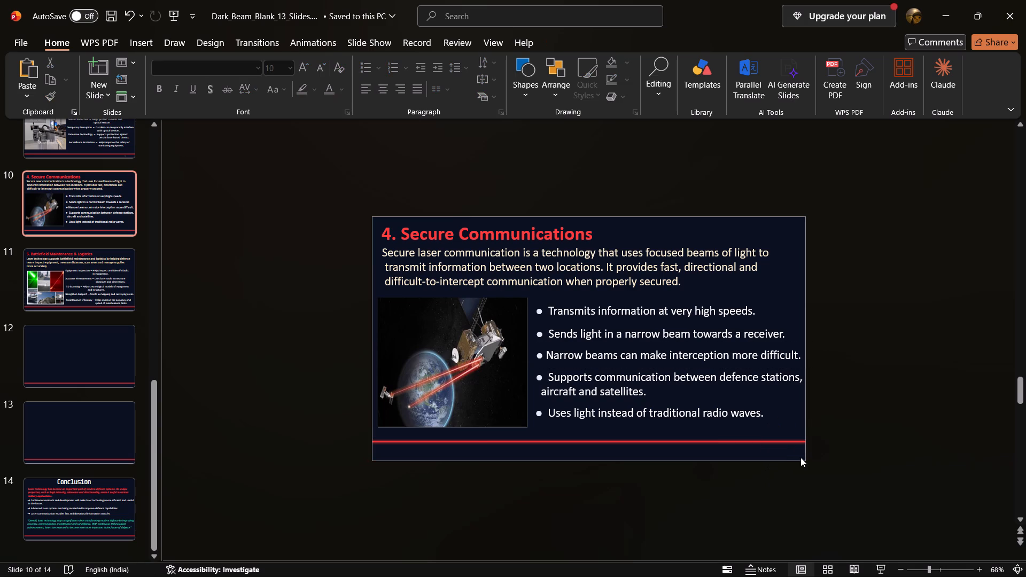
Delete the slide numbers from the footers of slides 9, 8 and 7.
{"action": "scroll", "coordinate": [101, 233], "scroll_direction": "up", "scroll_amount": 1}
{"action": "left_click", "coordinate": [73, 178]}
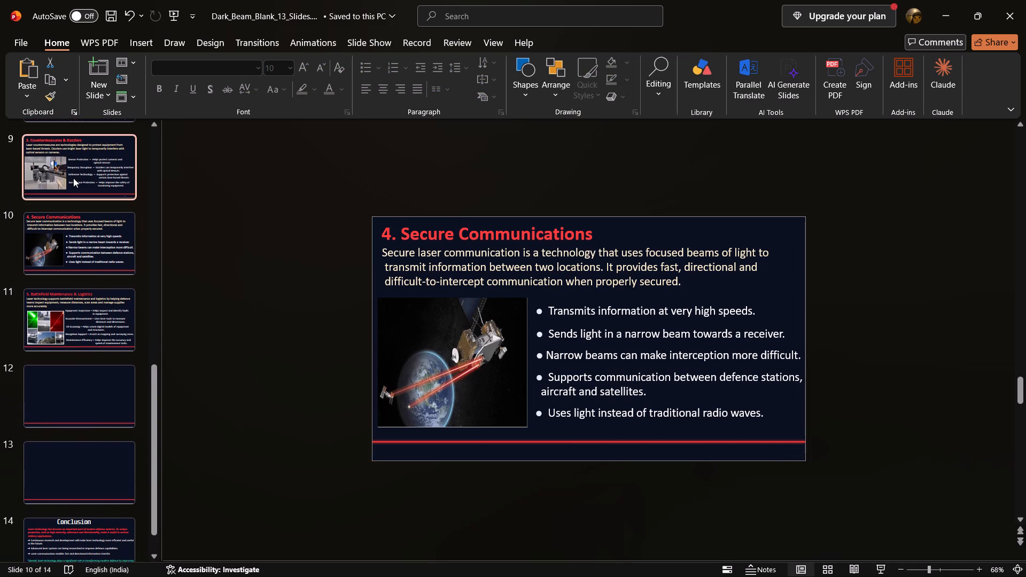
{"action": "left_click", "coordinate": [764, 457]}
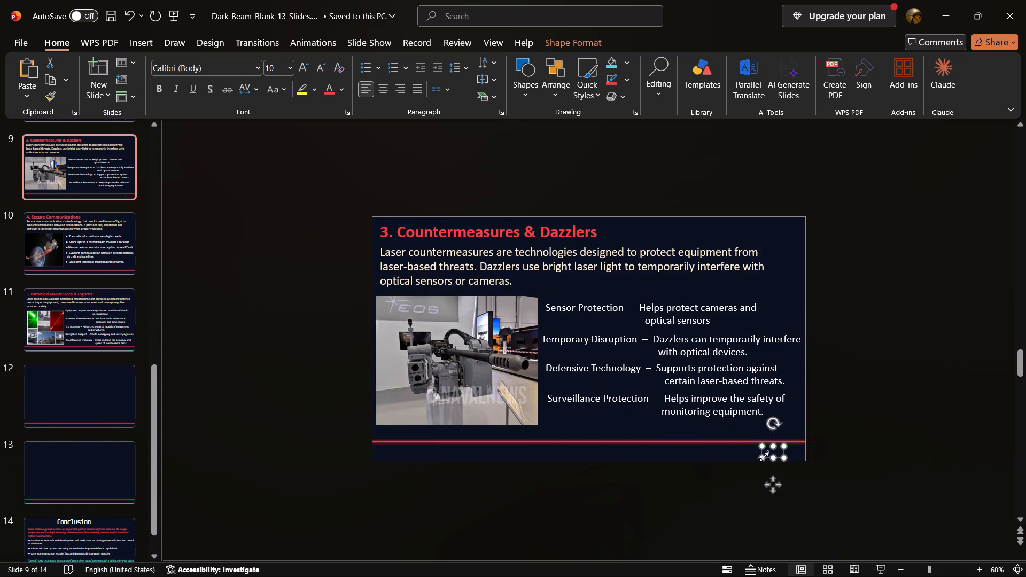
{"action": "key", "text": "Delete"}
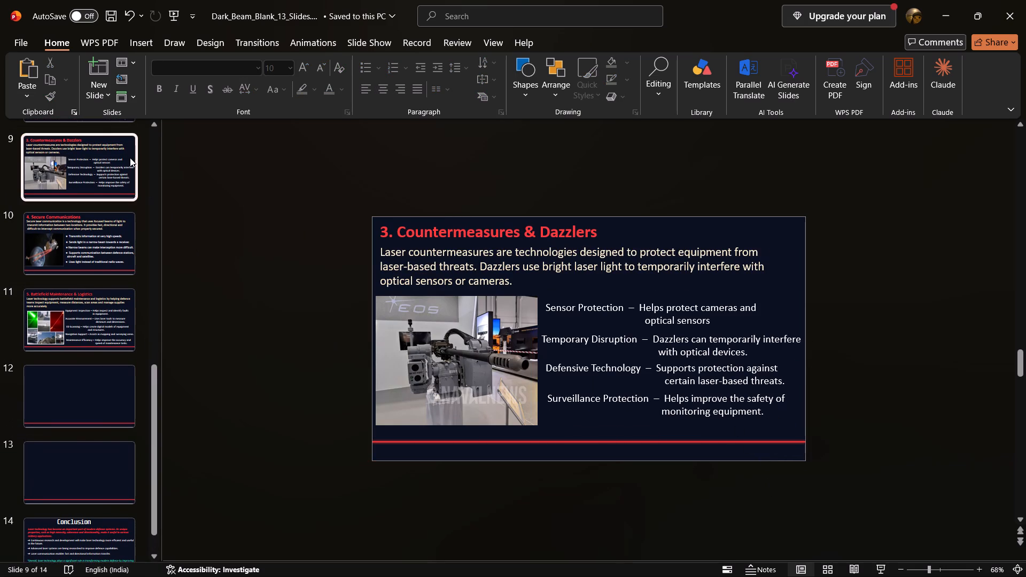
{"action": "scroll", "coordinate": [103, 191], "scroll_direction": "up", "scroll_amount": 2}
{"action": "left_click", "coordinate": [103, 191]}
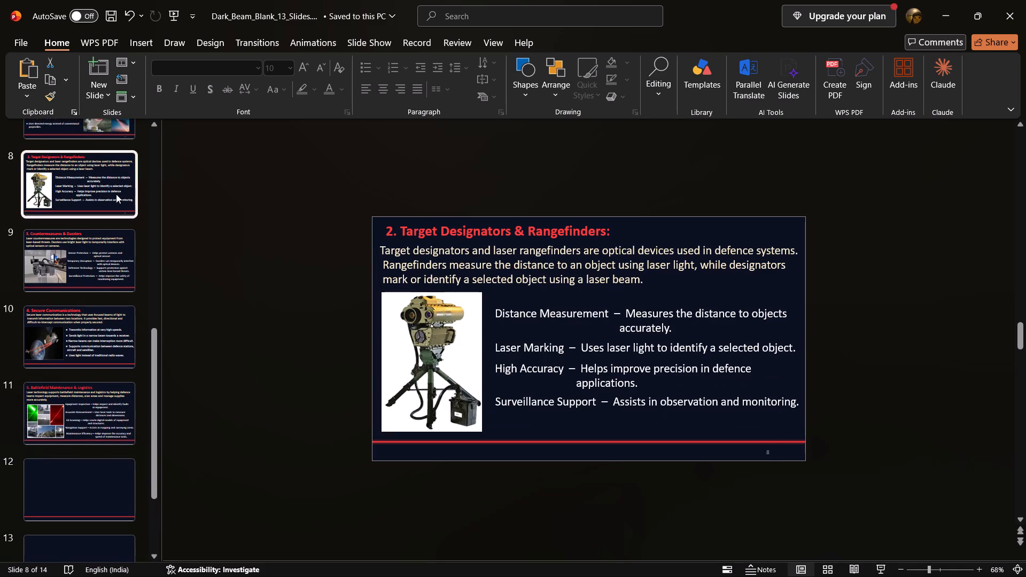
{"action": "left_click", "coordinate": [773, 451]}
{"action": "key", "text": "Delete"}
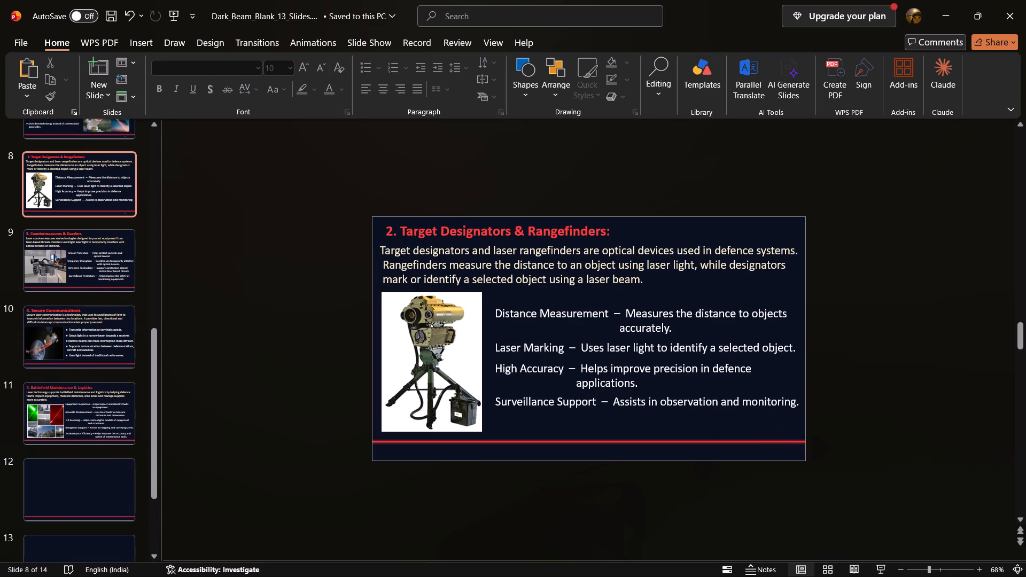
{"action": "left_click_drag", "start_coordinate": [112, 229], "coordinate": [102, 282]}
{"action": "left_click", "coordinate": [102, 282]}
{"action": "left_click", "coordinate": [779, 452]}
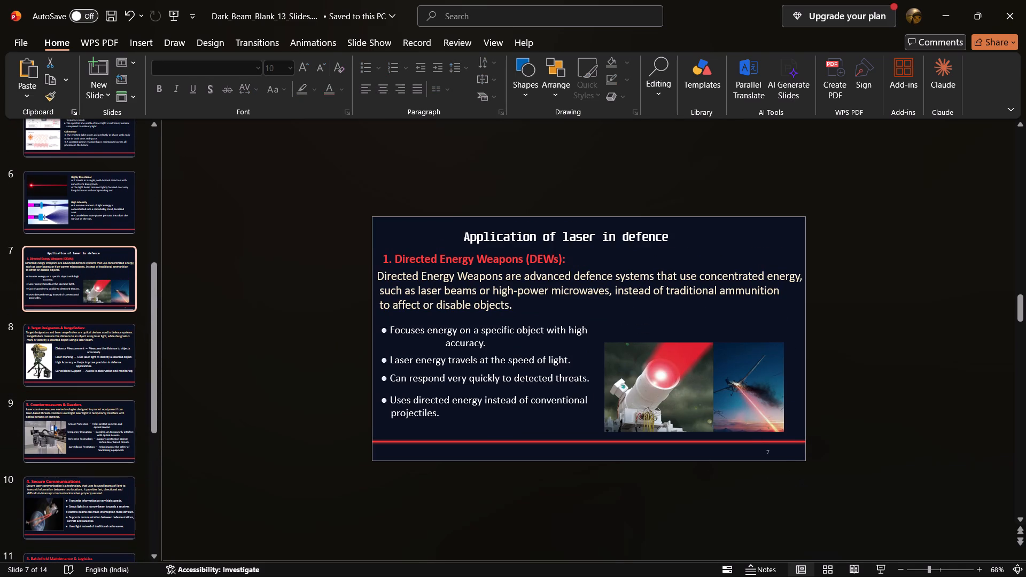
{"action": "key", "text": "Delete"}
Check slides 6, 4, 7, 12 and 13 for leftover slide numbers and missing content.
{"action": "left_click", "coordinate": [72, 220]}
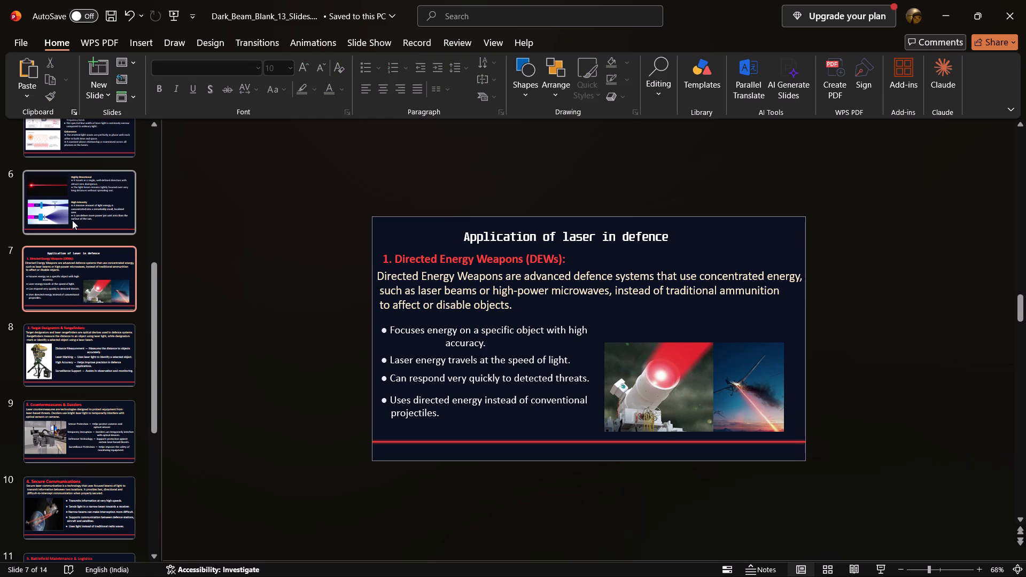
{"action": "scroll", "coordinate": [21, 288], "scroll_direction": "up", "scroll_amount": 2}
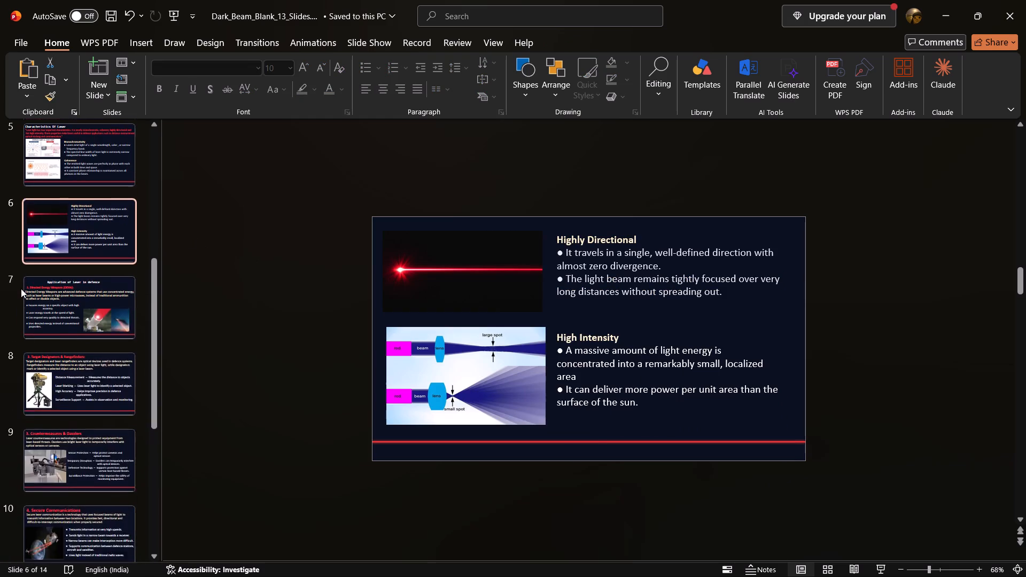
{"action": "left_click", "coordinate": [88, 392]}
{"action": "left_click", "coordinate": [77, 260]}
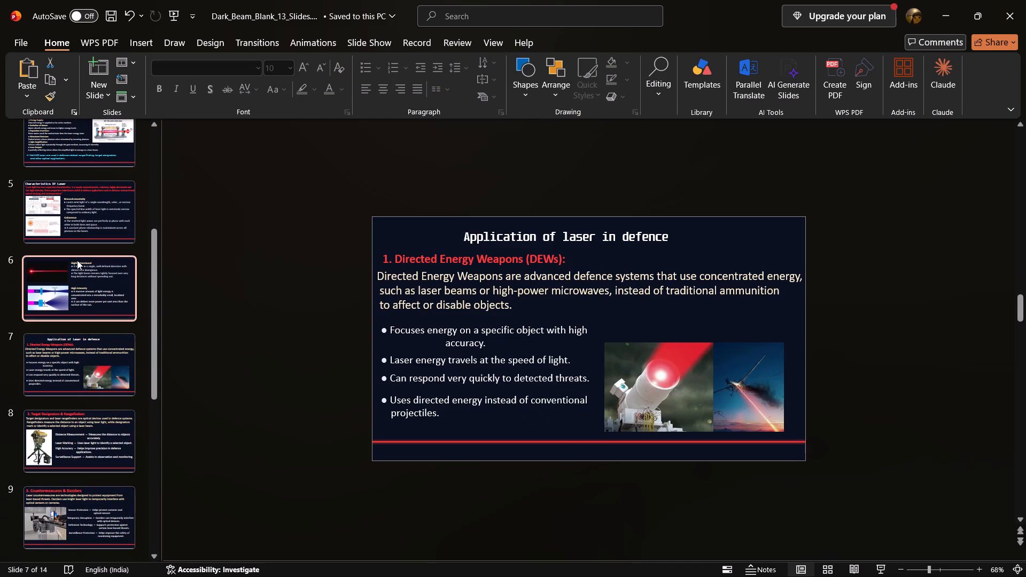
{"action": "left_click", "coordinate": [66, 178]}
{"action": "left_click", "coordinate": [73, 346]}
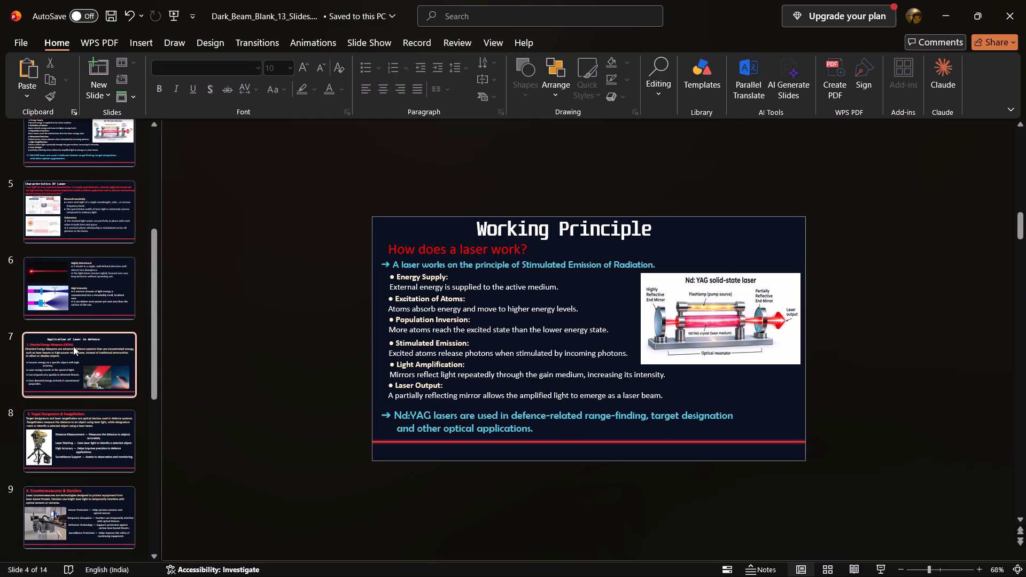
{"action": "scroll", "coordinate": [73, 346], "scroll_direction": "down", "scroll_amount": 8}
{"action": "left_click", "coordinate": [85, 373]}
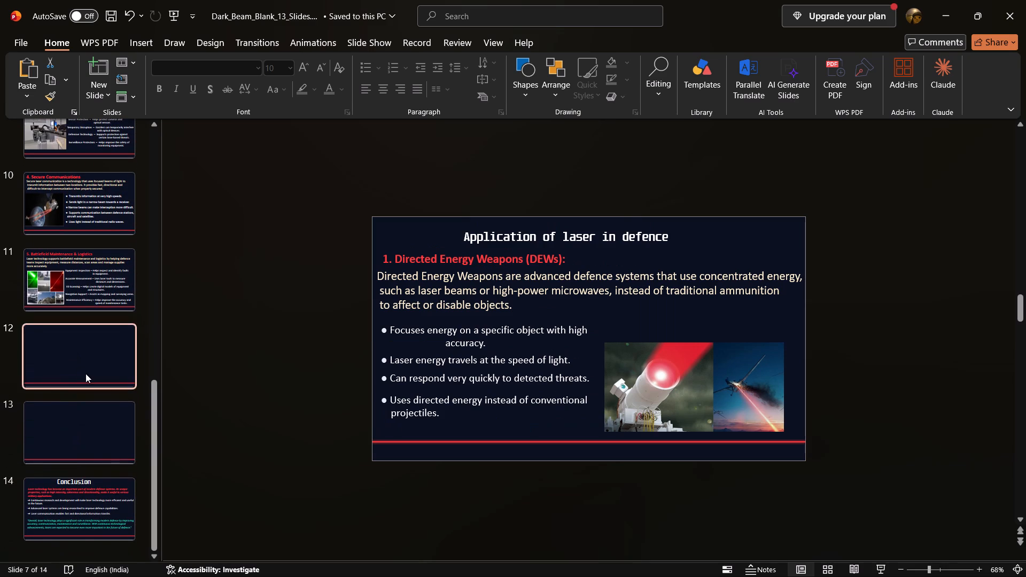
{"action": "left_click", "coordinate": [108, 451]}
{"action": "scroll", "coordinate": [108, 411], "scroll_direction": "up", "scroll_amount": 5}
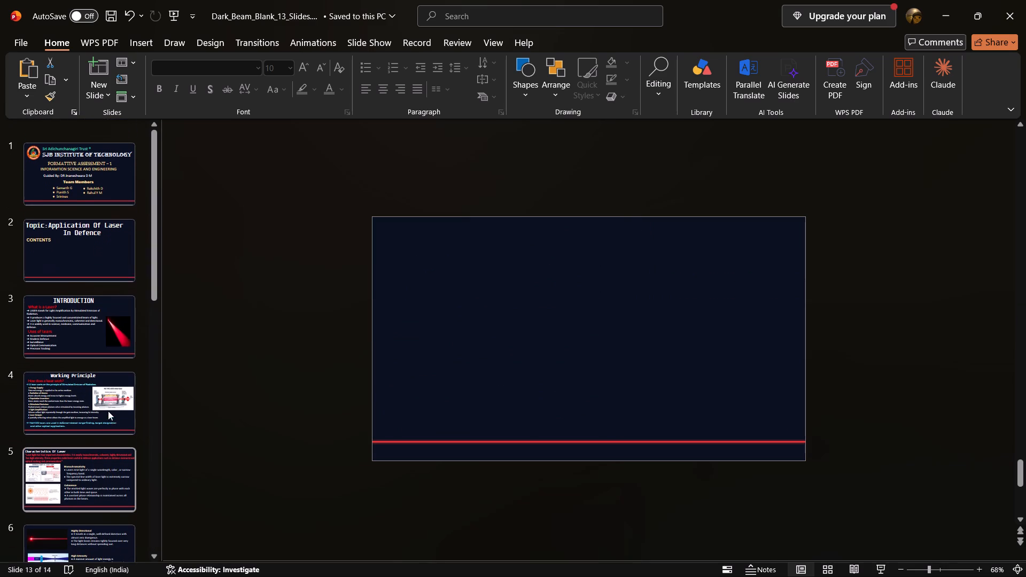
Recolour the CONTENTS heading on slide 2, Topic: Application Of Laser In Defence, to red.
{"action": "left_click", "coordinate": [108, 209]}
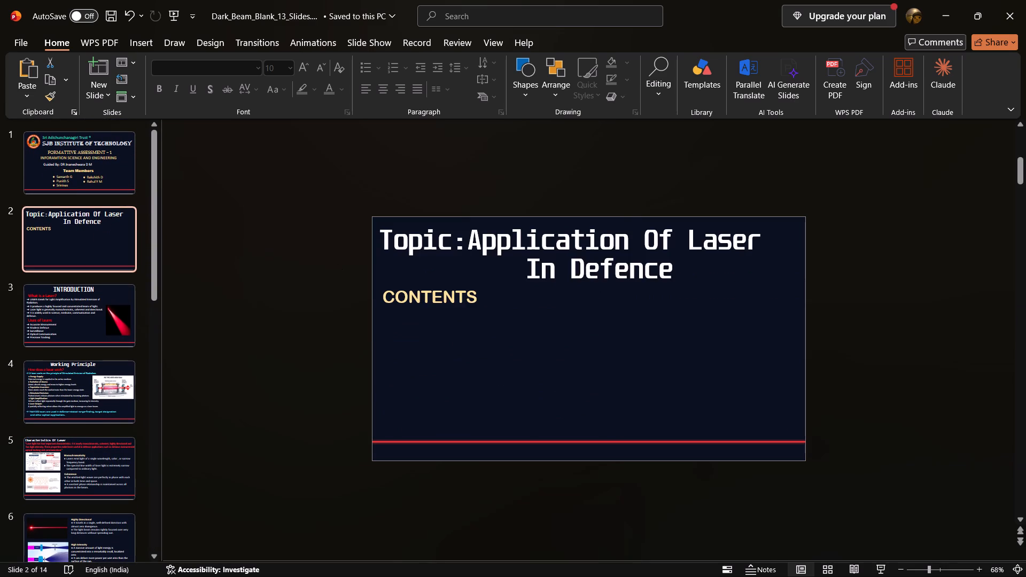
{"action": "left_click", "coordinate": [503, 322]}
{"action": "left_click", "coordinate": [493, 297]}
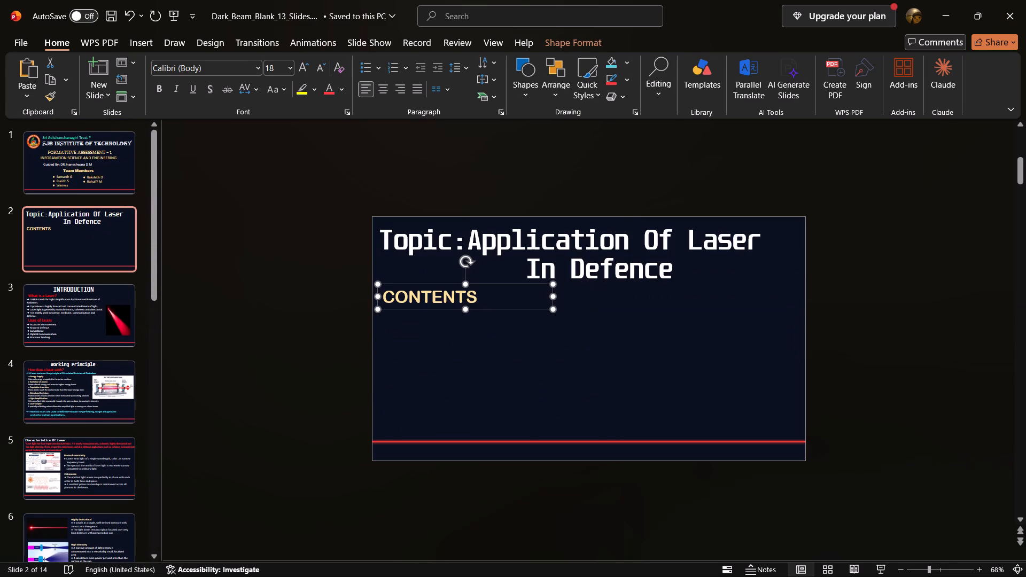
{"action": "left_click", "coordinate": [488, 297]}
{"action": "triple_click", "coordinate": [402, 318]}
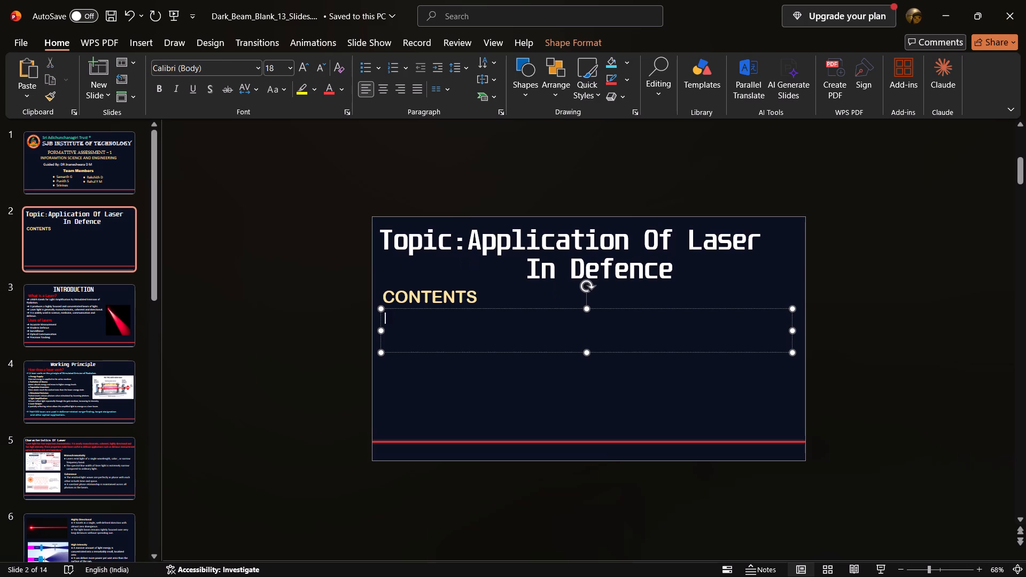
{"action": "triple_click", "coordinate": [402, 318]}
{"action": "left_click", "coordinate": [402, 318]}
{"action": "left_click", "coordinate": [402, 318]}
{"action": "left_click", "coordinate": [473, 297]}
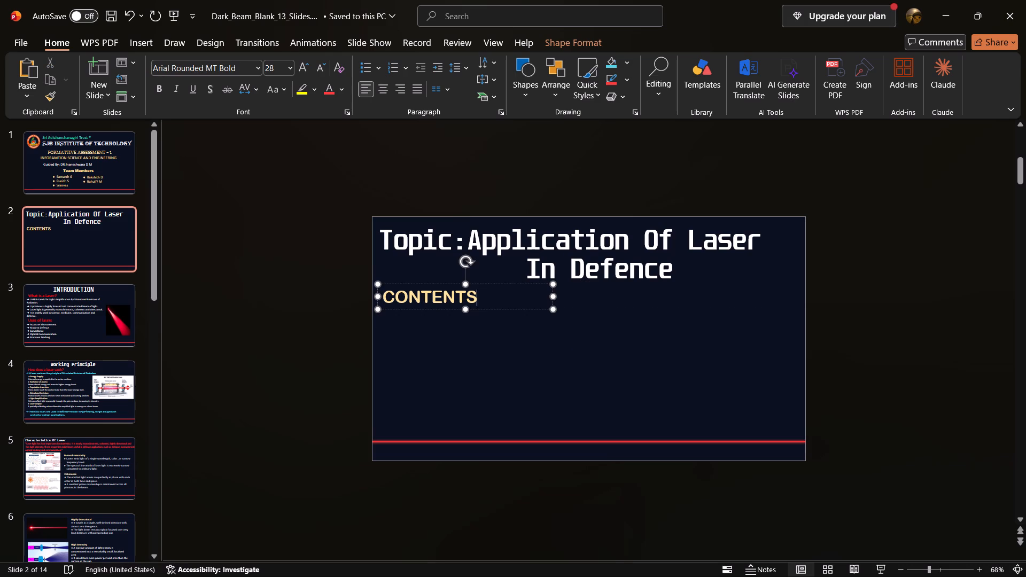
{"action": "key", "text": "ctrl+a"}
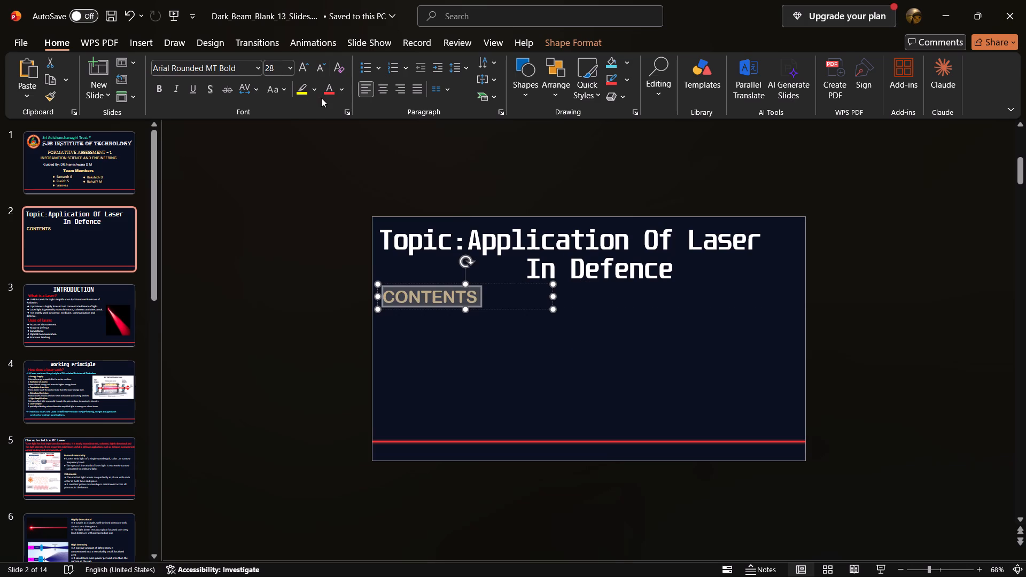
{"action": "left_click", "coordinate": [325, 91]}
{"action": "left_click", "coordinate": [499, 392]}
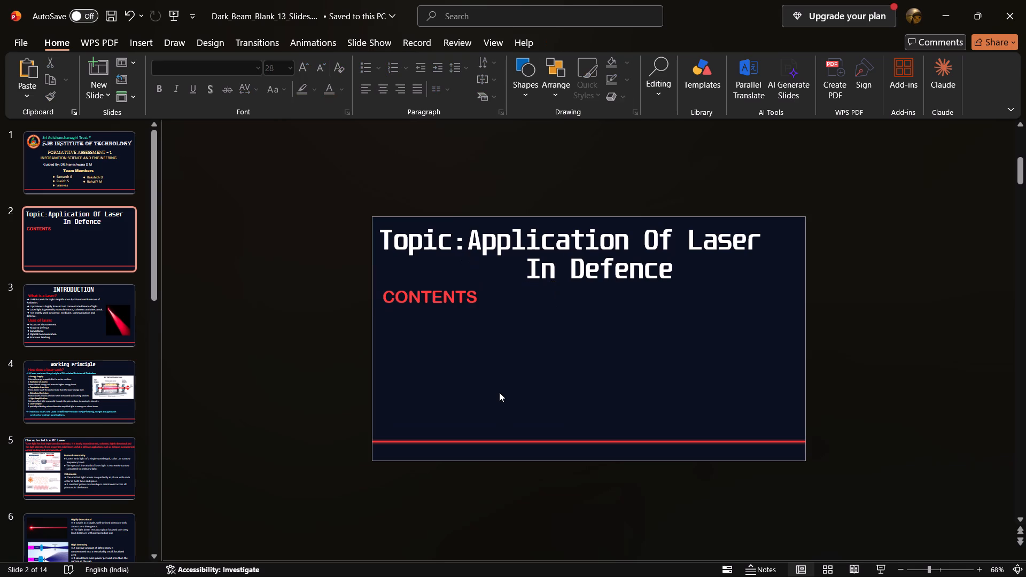
Add the entry "working principle" in a text box directly below the CONTENTS heading on slide 2.
{"action": "double_click", "coordinate": [390, 317]}
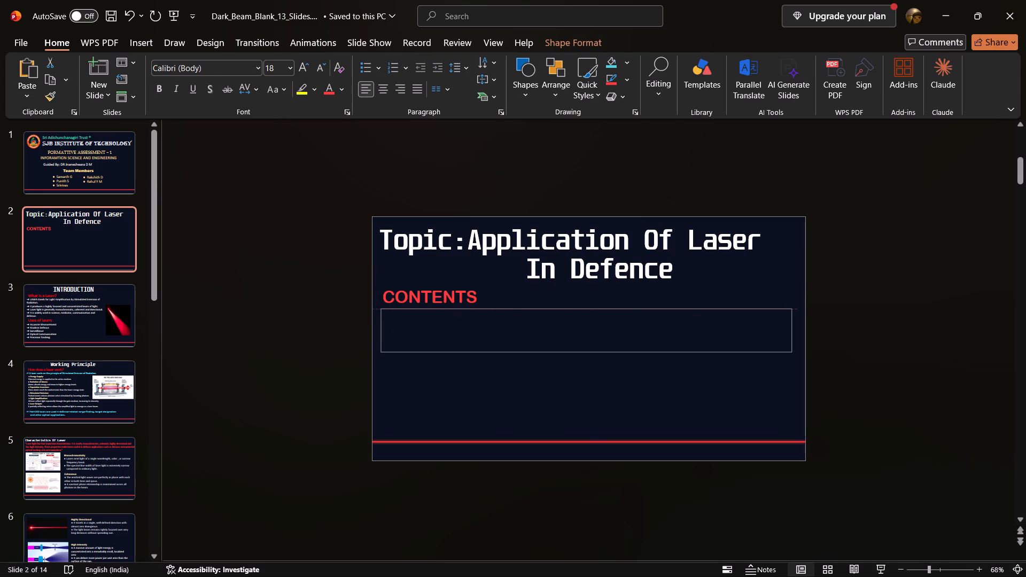
{"action": "key", "text": "w"}
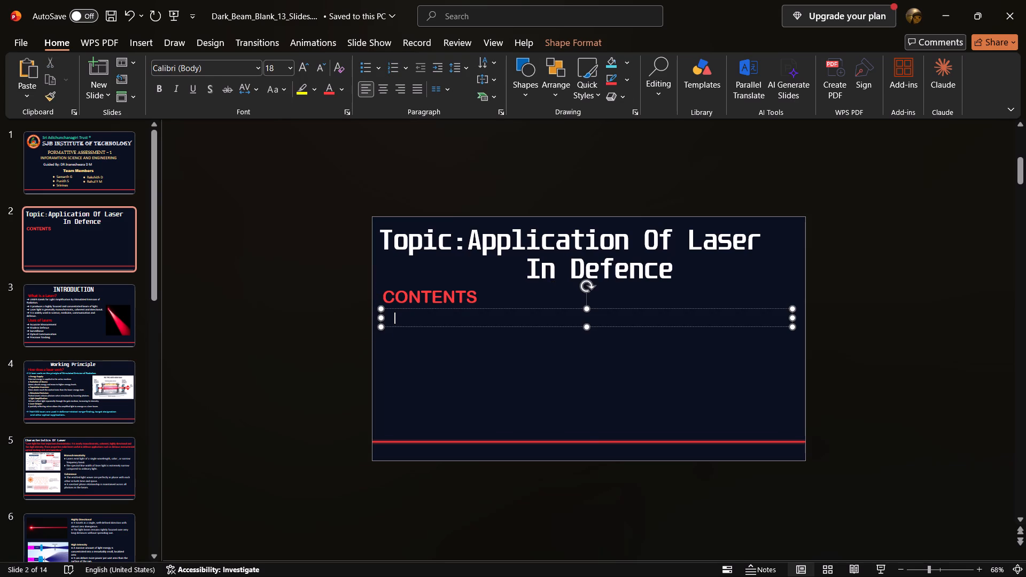
{"action": "type", "text": "orkin"}
{"action": "key", "text": "g"}
{"action": "key", "text": "space"}
{"action": "key", "text": "p"}
{"action": "type", "text": "rinciple"}
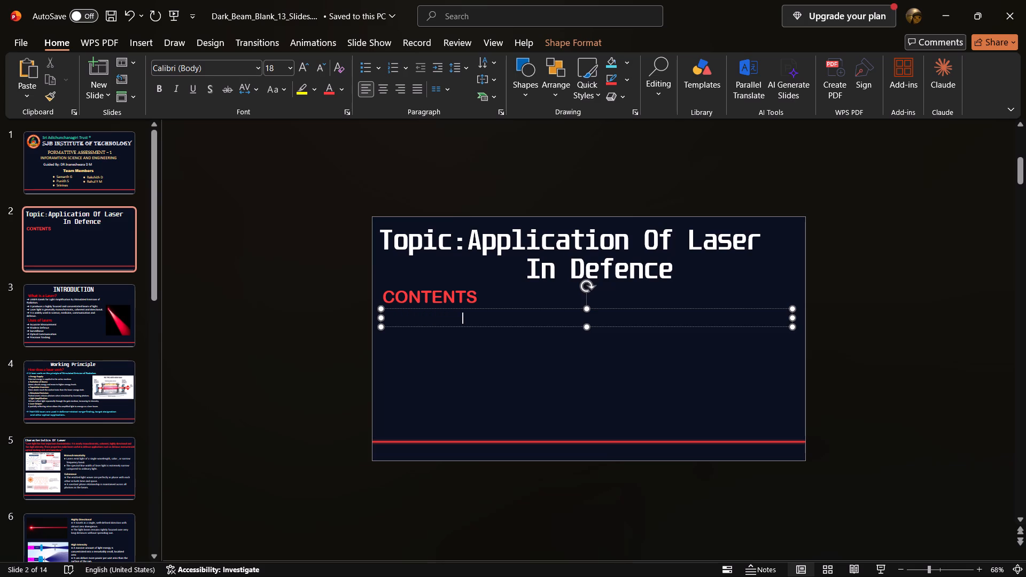
Enlarge the Working Principle entry to 20 pt and recolour it pale gold so it reads on the dark slide.
{"action": "key", "text": "ctrl+a"}
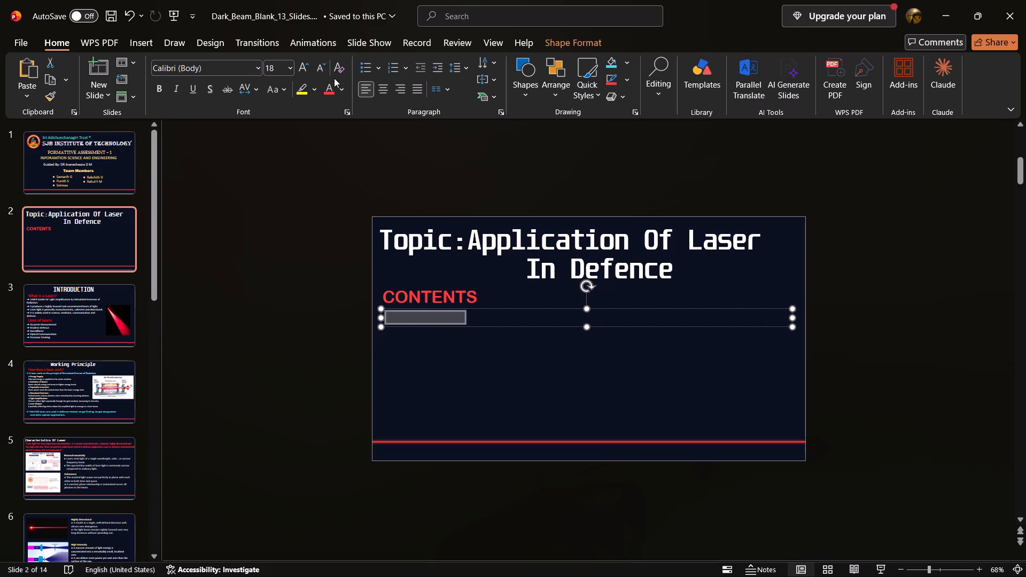
{"action": "left_click", "coordinate": [304, 67]}
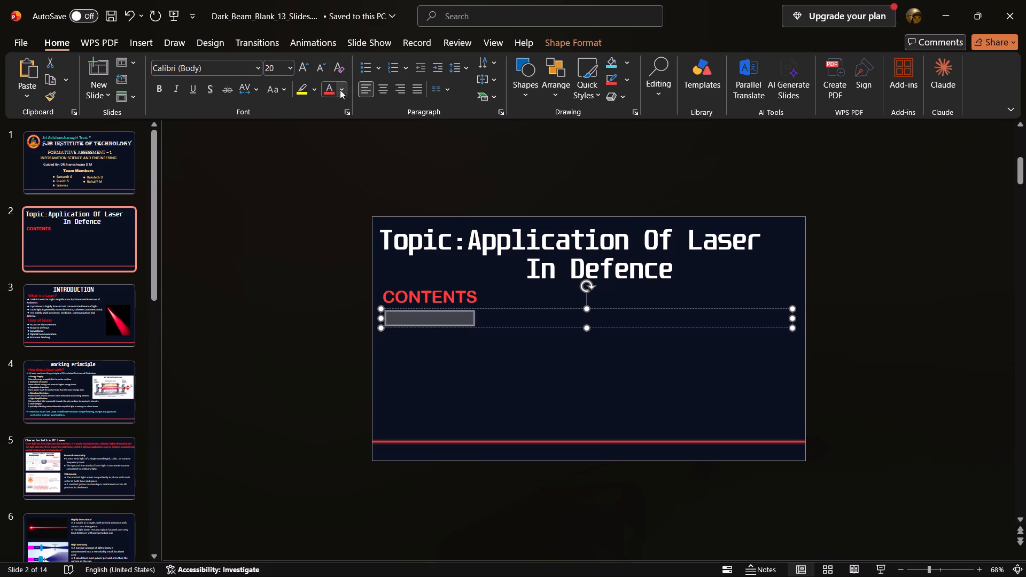
{"action": "left_click", "coordinate": [340, 90]}
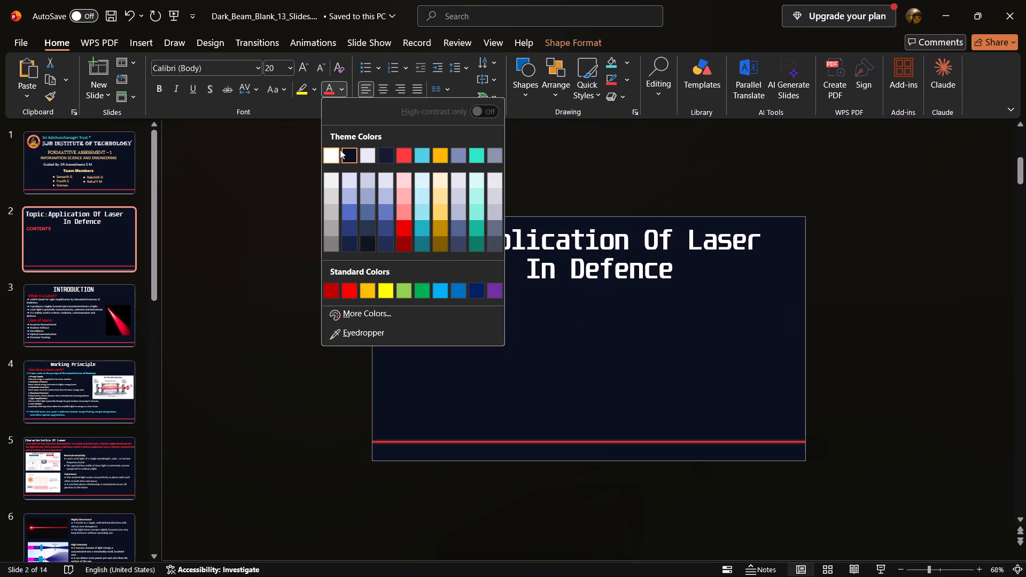
{"action": "left_click", "coordinate": [442, 177]}
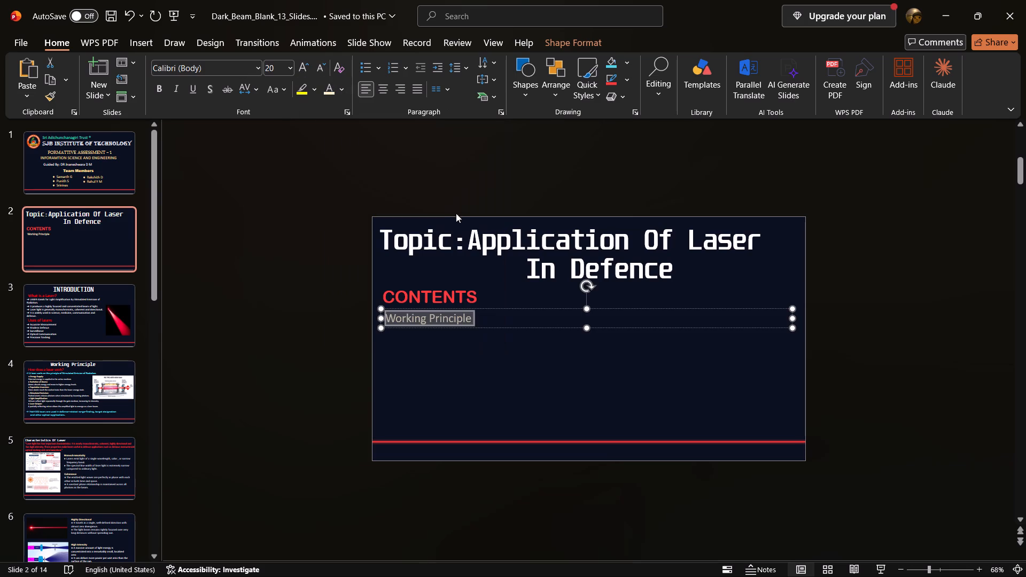
{"action": "left_click", "coordinate": [503, 354]}
Increase the font size of the Working Principle entry to 24 pt.
{"action": "left_click", "coordinate": [486, 325]}
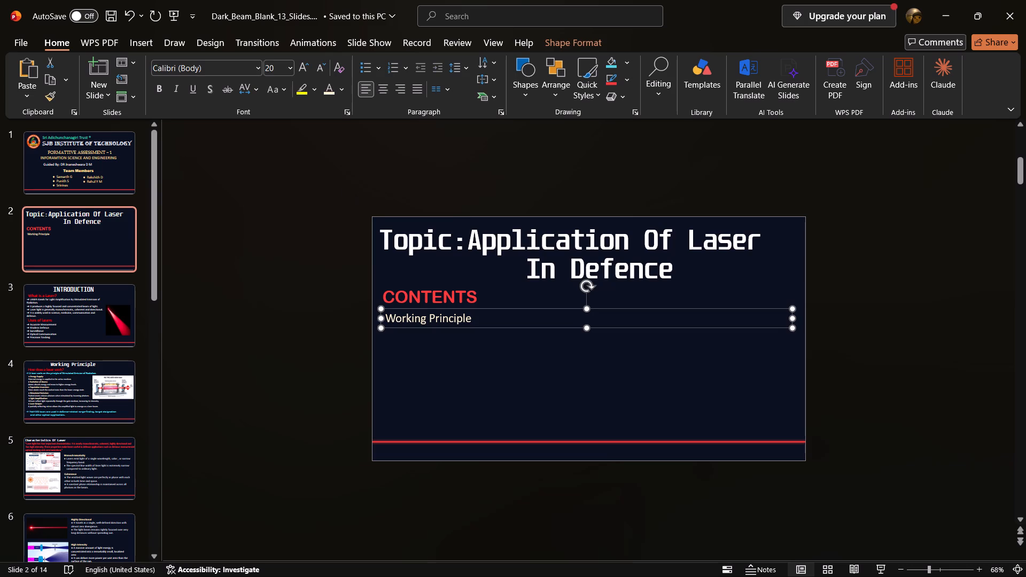
{"action": "left_click", "coordinate": [476, 317]}
{"action": "left_click", "coordinate": [464, 314]}
{"action": "key", "text": "ctrl+a"}
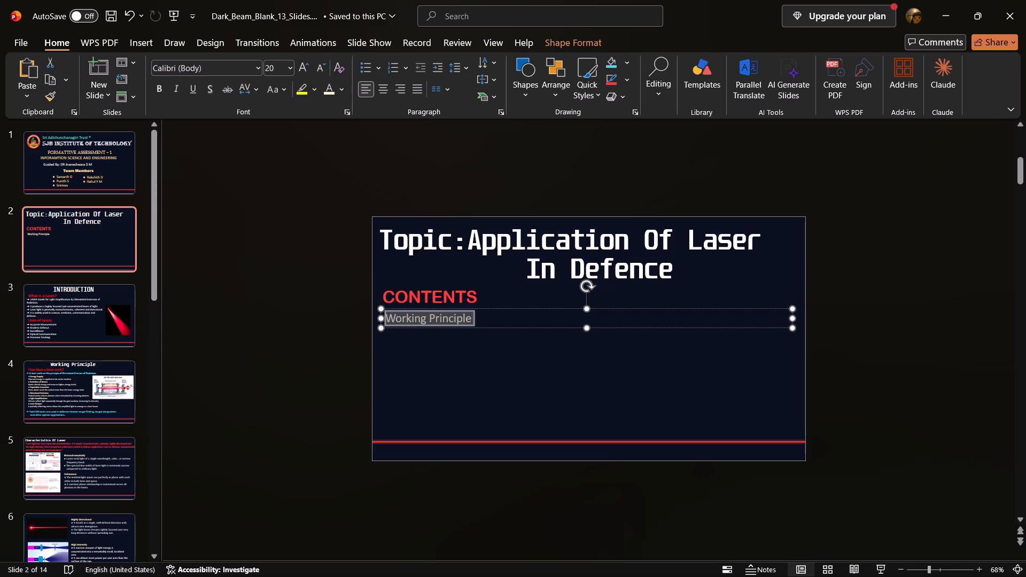
{"action": "left_click", "coordinate": [306, 58]}
{"action": "left_click", "coordinate": [307, 63]}
{"action": "left_click", "coordinate": [462, 328]}
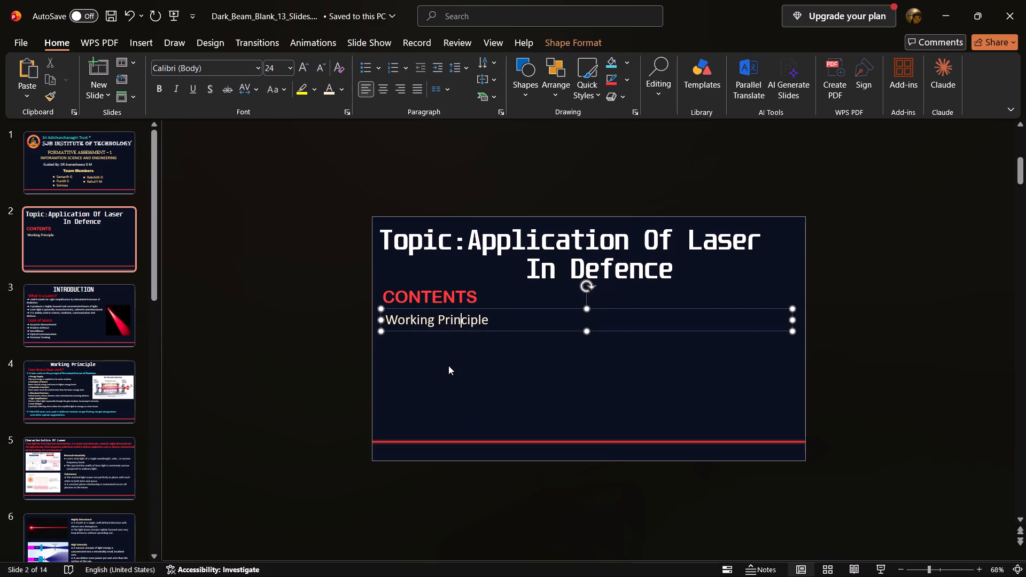
{"action": "left_click", "coordinate": [448, 365]}
{"action": "left_click", "coordinate": [476, 330]}
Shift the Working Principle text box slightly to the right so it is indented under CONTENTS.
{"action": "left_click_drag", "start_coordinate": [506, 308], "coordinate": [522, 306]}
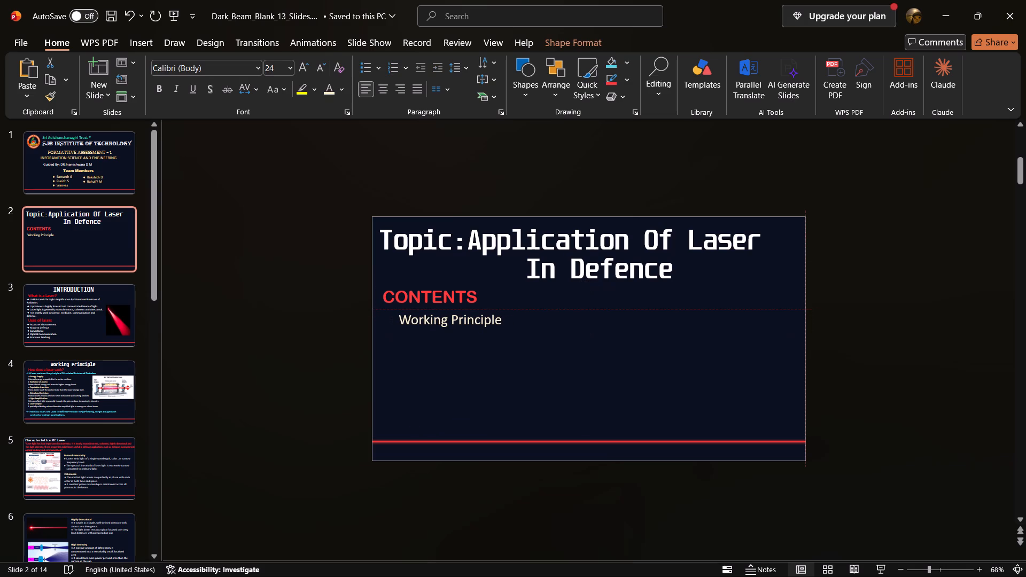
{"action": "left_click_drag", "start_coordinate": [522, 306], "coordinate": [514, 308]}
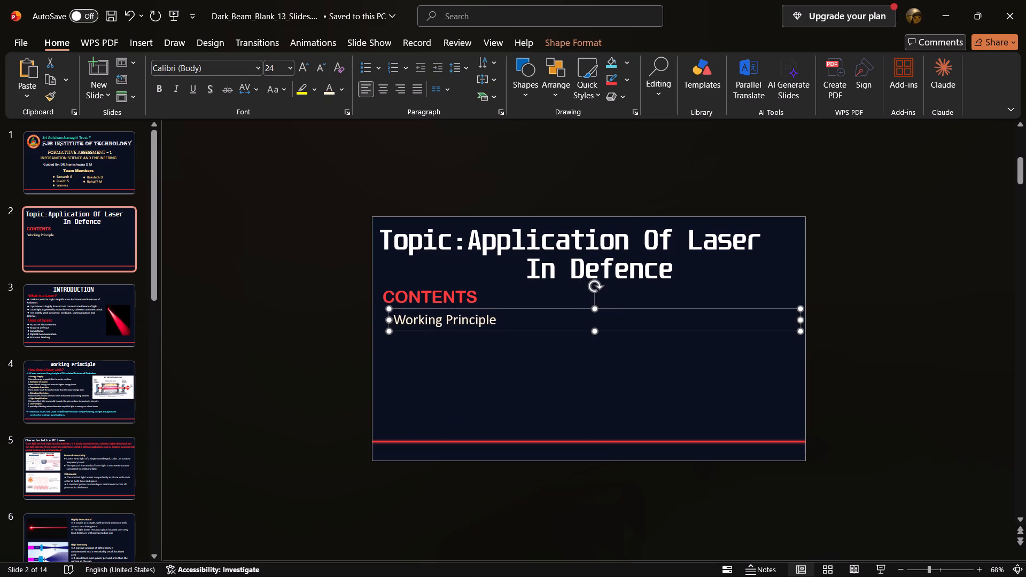
Copy the arrow bullet before Accurate Measurement on slide 3 and paste it in front of Working Principle on slide 2.
{"action": "left_click", "coordinate": [402, 318]}
{"action": "key", "text": "Left"}
{"action": "key", "text": "Left"}
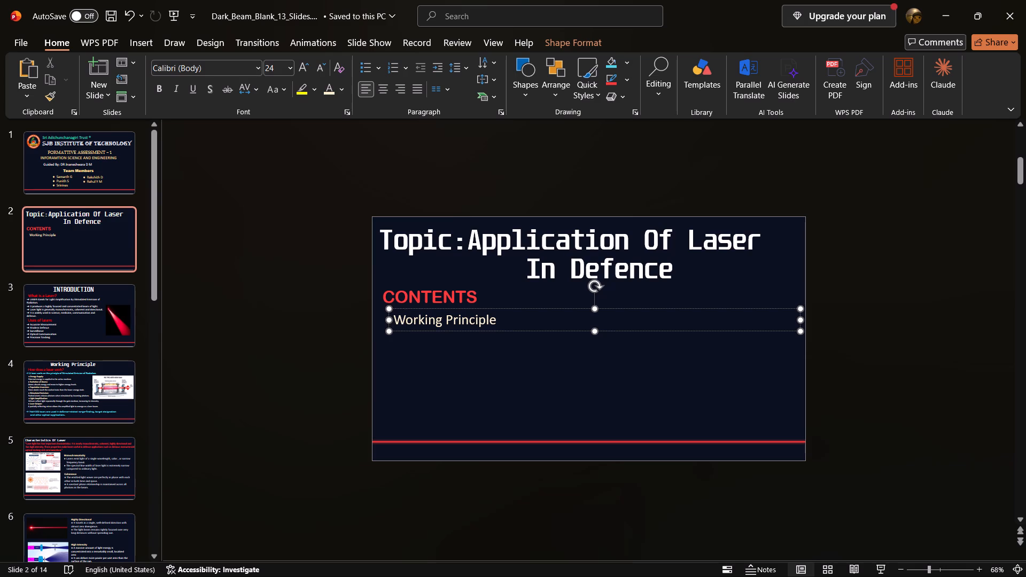
{"action": "left_click", "coordinate": [69, 348]}
{"action": "left_click", "coordinate": [64, 392]}
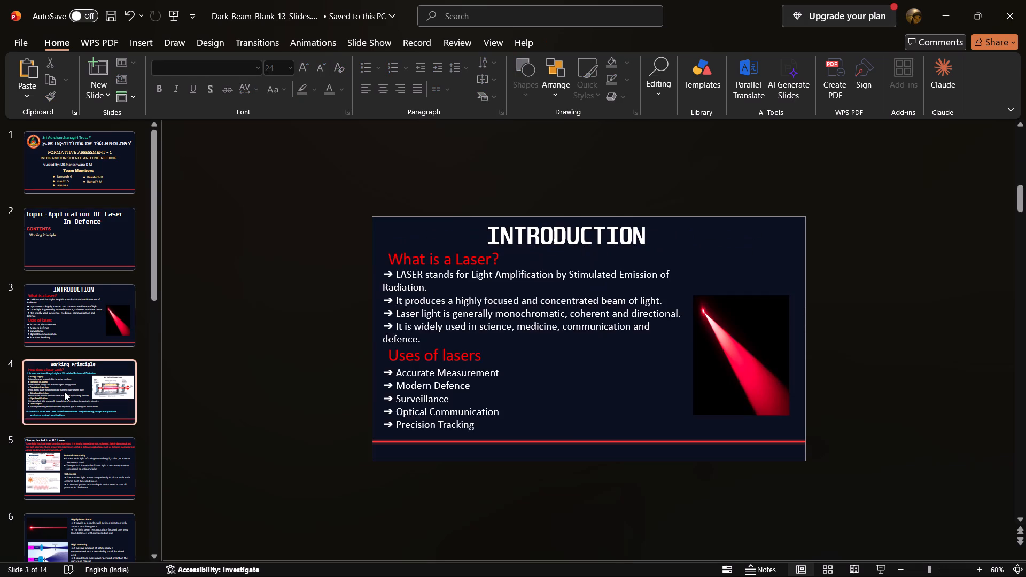
{"action": "left_click", "coordinate": [74, 333]}
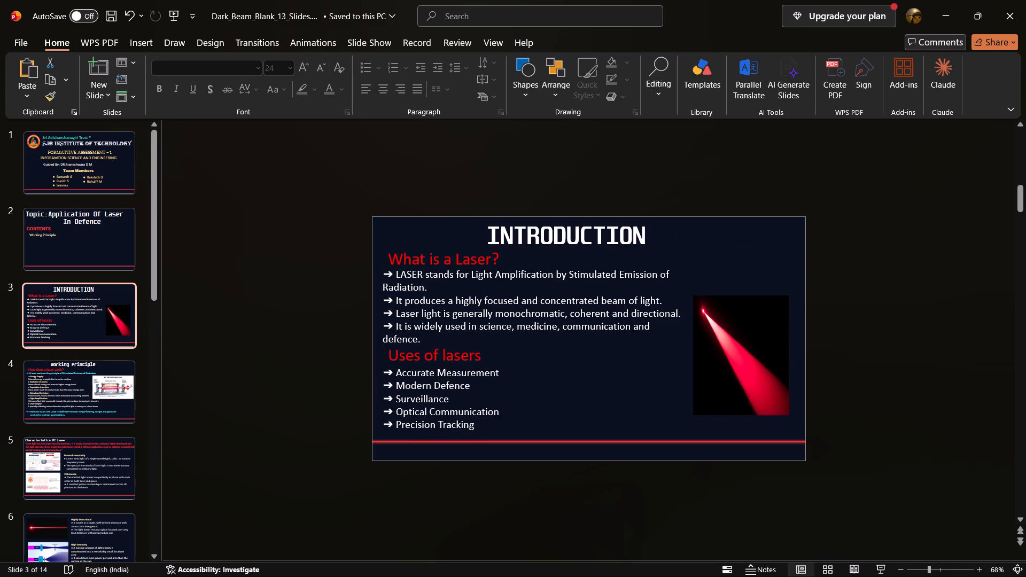
{"action": "left_click_drag", "start_coordinate": [395, 373], "coordinate": [379, 370]}
{"action": "key", "text": "ctrl+c"}
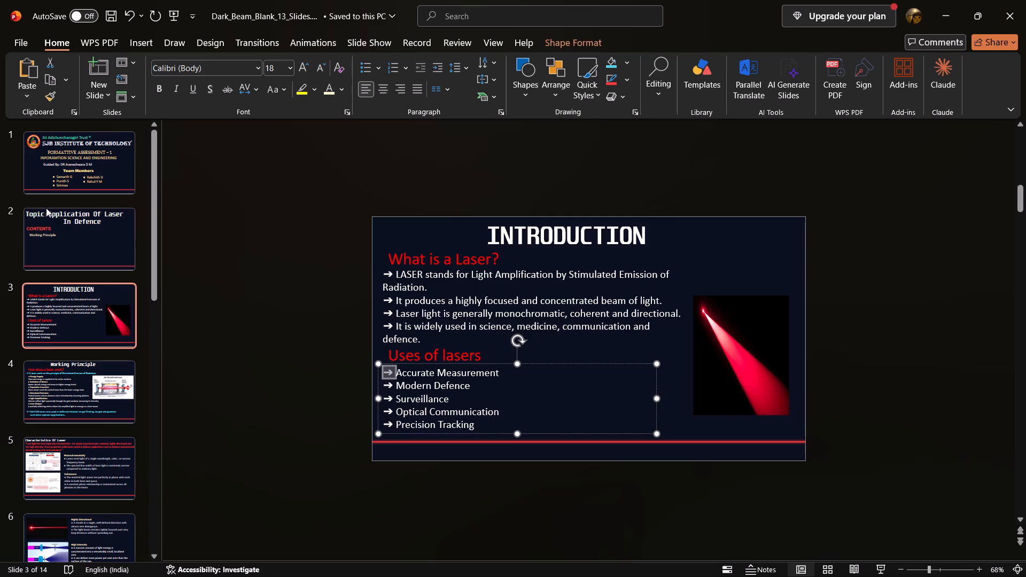
{"action": "left_click", "coordinate": [46, 208]}
{"action": "left_click", "coordinate": [61, 238]}
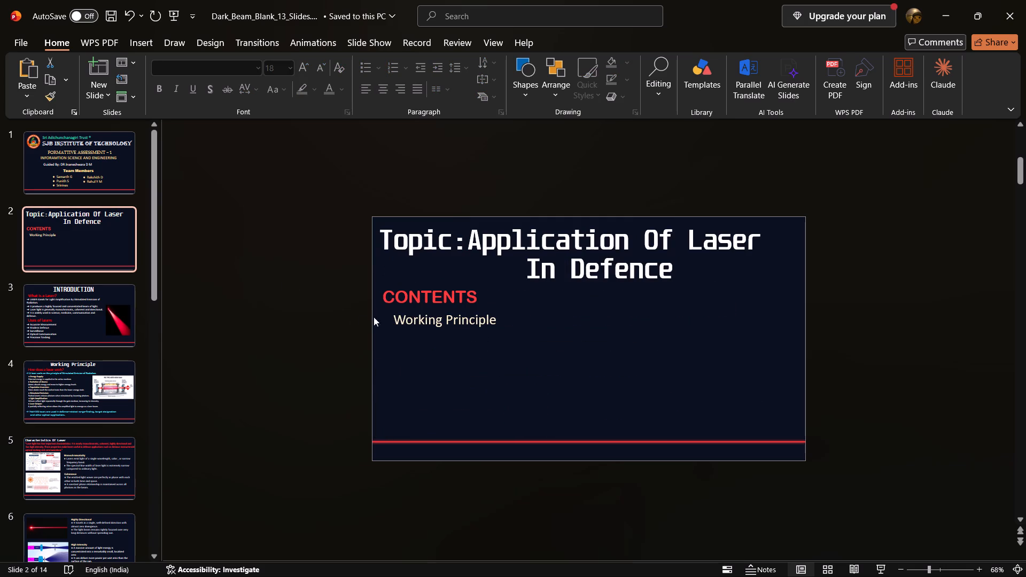
{"action": "left_click", "coordinate": [390, 318]}
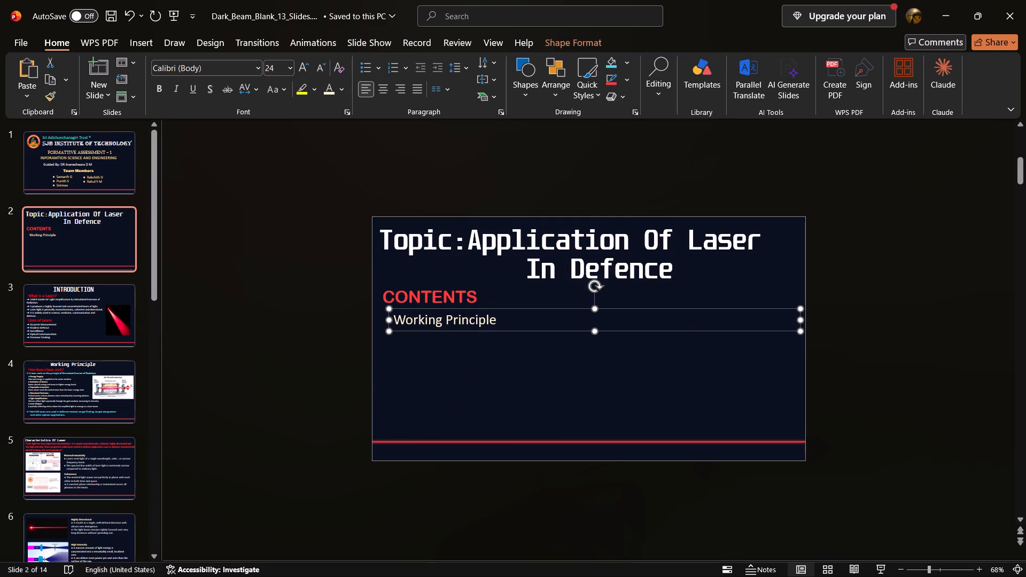
{"action": "left_click", "coordinate": [400, 323]}
{"action": "key", "text": "Left"}
{"action": "key", "text": "ctrl+v"}
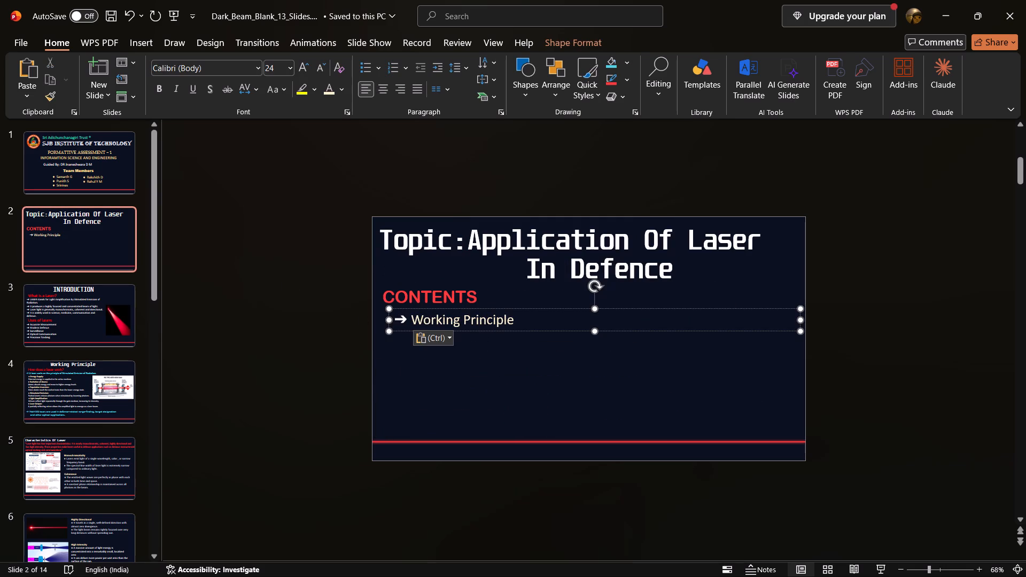
Move the Working Principle text box left, close to the slide's left edge beneath CONTENTS.
{"action": "left_click_drag", "start_coordinate": [554, 309], "coordinate": [540, 308]}
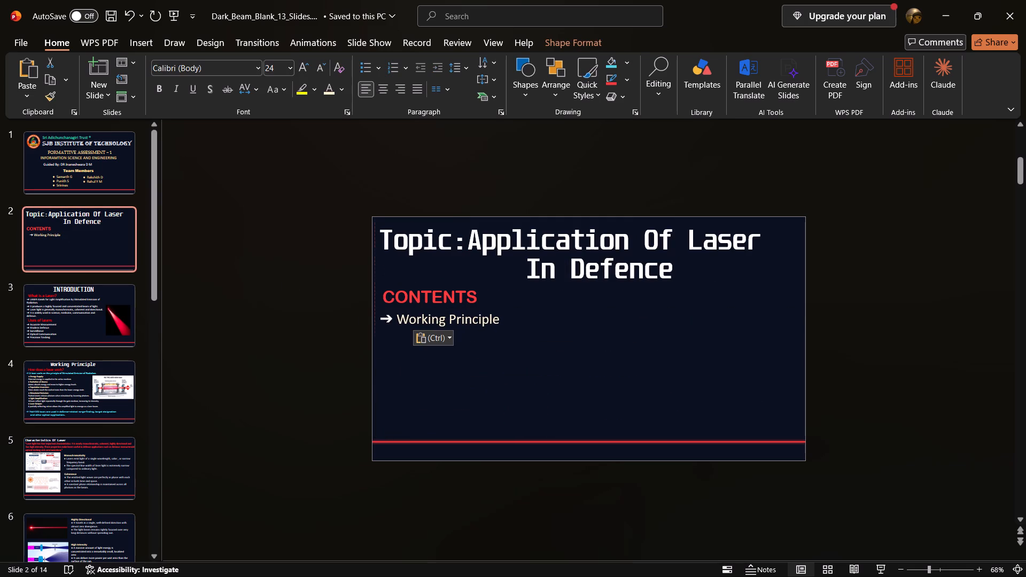
{"action": "left_click_drag", "start_coordinate": [540, 308], "coordinate": [540, 306]}
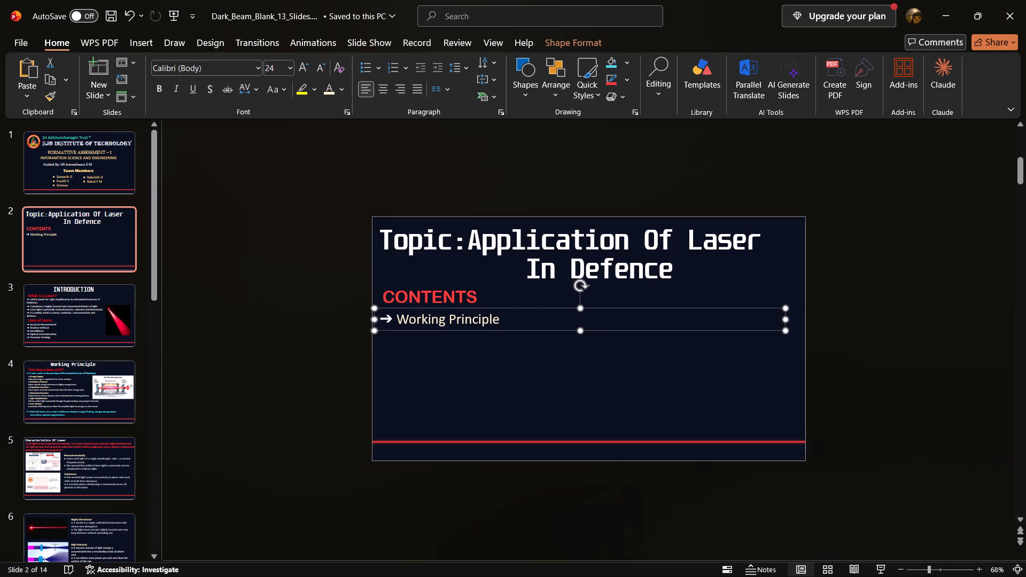
Apply the pale gold font colour to the whole Working Principle line, including its arrow.
{"action": "left_click", "coordinate": [405, 319]}
{"action": "key", "text": "ctrl+a"}
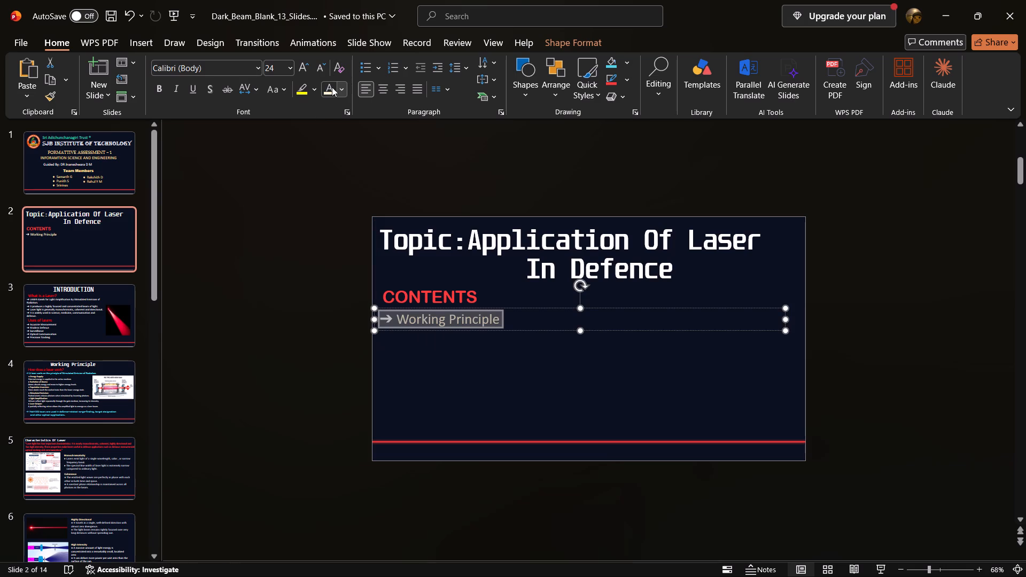
{"action": "left_click", "coordinate": [331, 87]}
{"action": "left_click", "coordinate": [453, 408]}
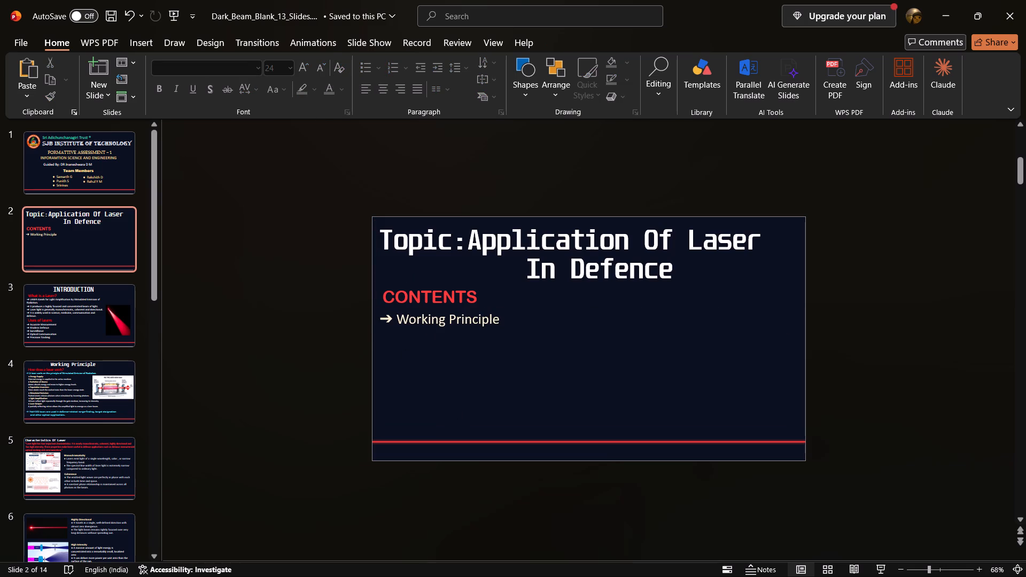
Copy the arrow bullet from the Working Principle line for reuse.
{"action": "left_click_drag", "start_coordinate": [394, 318], "coordinate": [384, 317]}
{"action": "key", "text": "ctrl+c"}
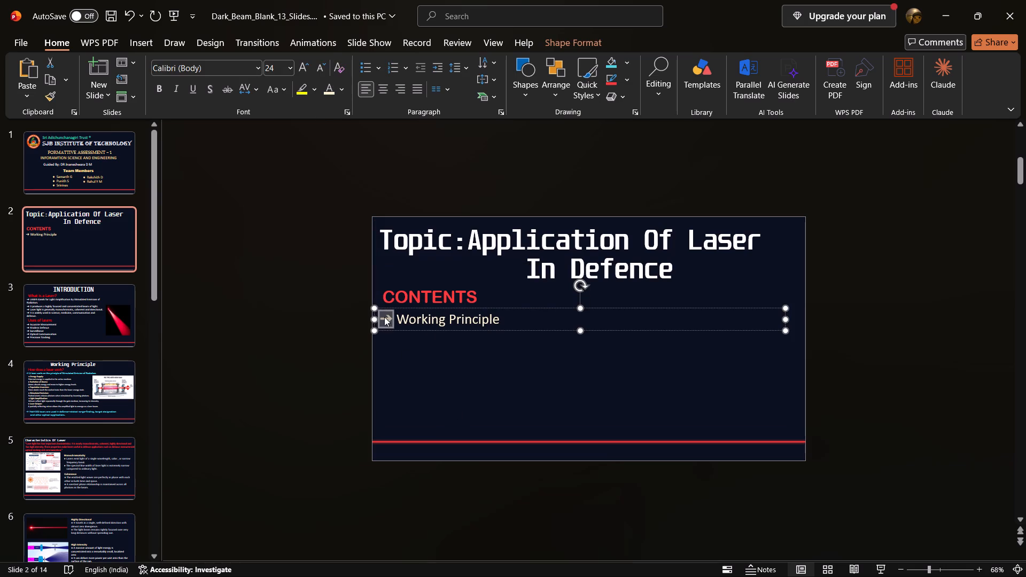
Shift the CONTENTS heading right so it lines up with the start of the words Working Principle.
{"action": "left_click", "coordinate": [469, 285]}
{"action": "left_click_drag", "start_coordinate": [472, 284], "coordinate": [492, 284]}
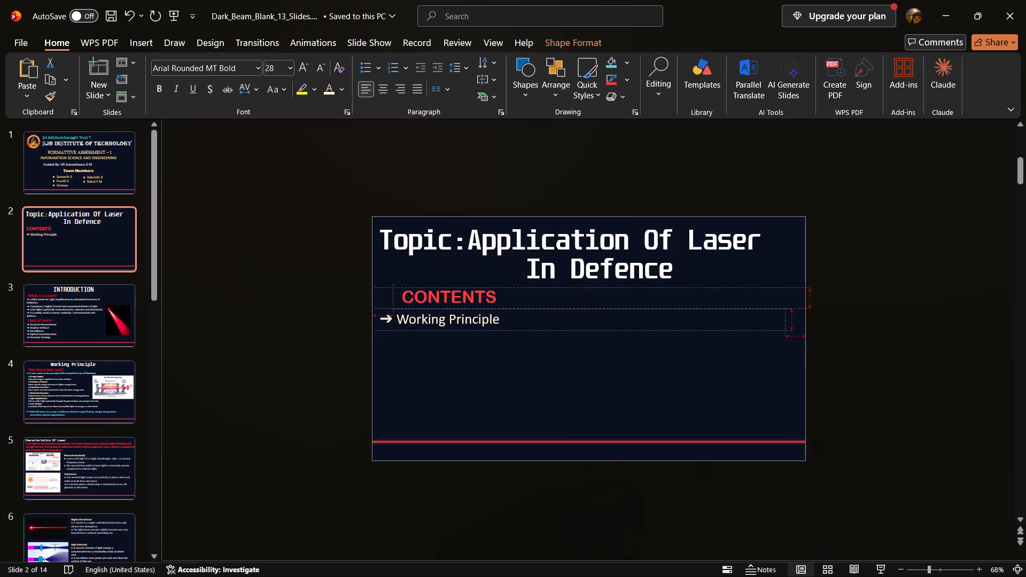
{"action": "left_click_drag", "start_coordinate": [492, 284], "coordinate": [486, 283]}
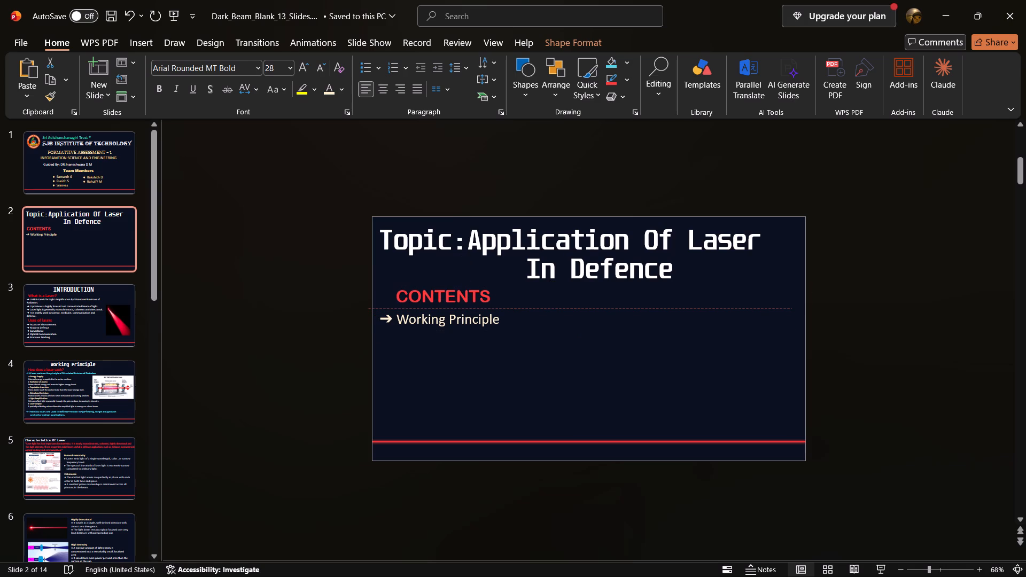
{"action": "left_click_drag", "start_coordinate": [486, 283], "coordinate": [486, 284]}
{"action": "left_click_drag", "start_coordinate": [486, 284], "coordinate": [484, 285]}
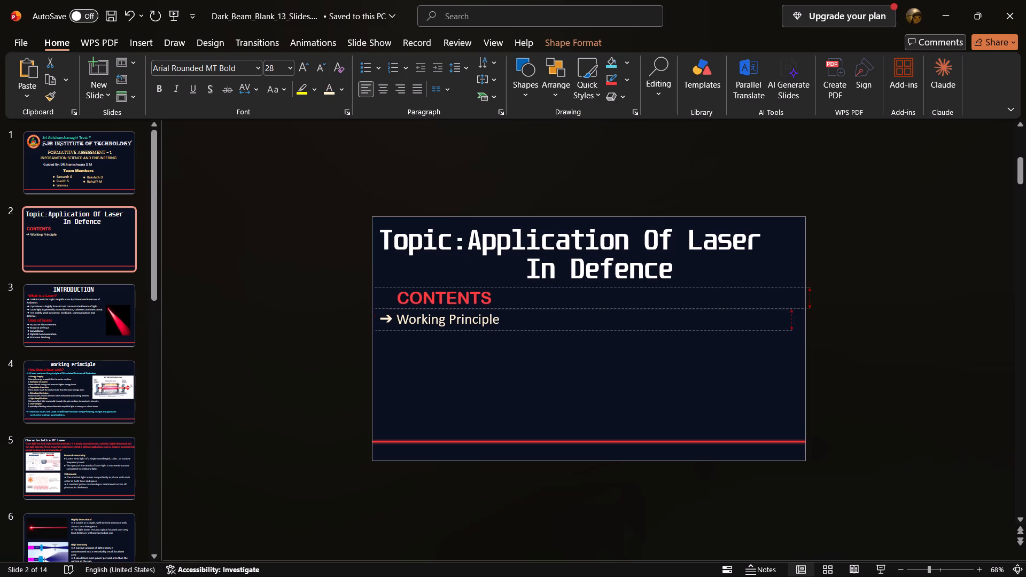
{"action": "left_click_drag", "start_coordinate": [484, 285], "coordinate": [484, 285]}
{"action": "left_click", "coordinate": [447, 378]}
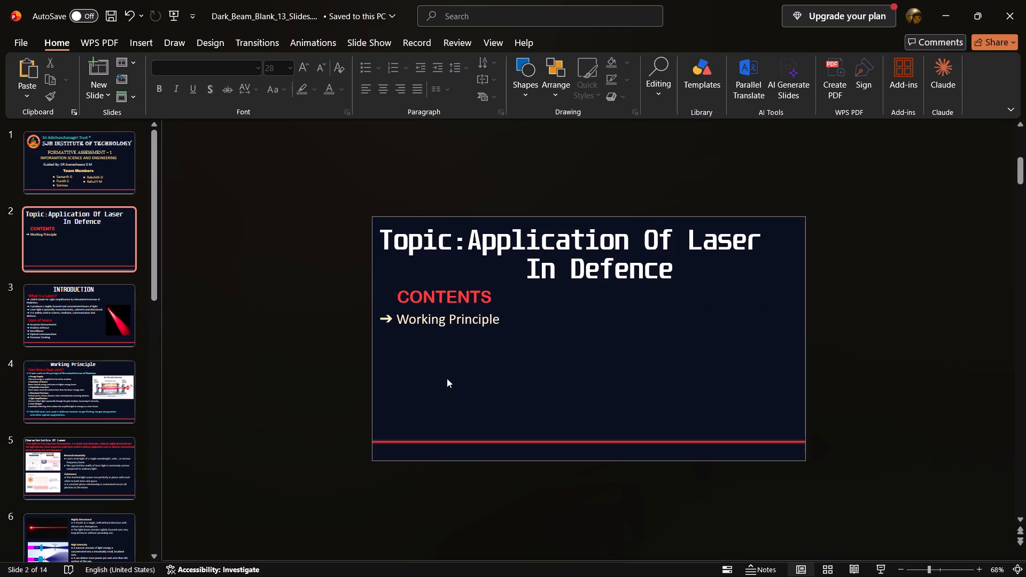
Widen the small empty text box beneath Working Principle to about that line's width and paste the copied arrow bullet into it.
{"action": "left_click", "coordinate": [401, 335]}
{"action": "triple_click", "coordinate": [392, 348]}
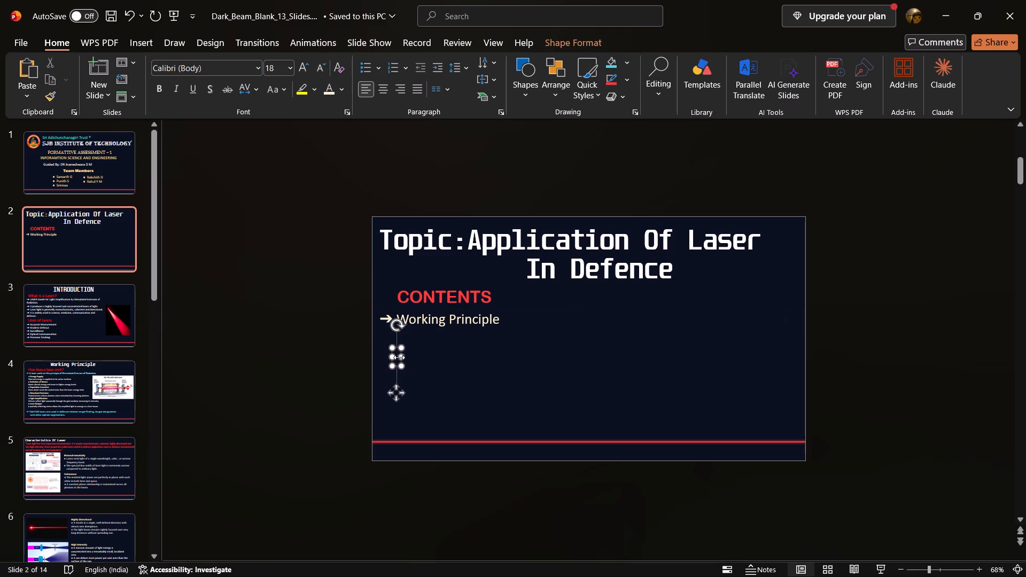
{"action": "left_click", "coordinate": [431, 361], "text": "ctrl"}
{"action": "key", "text": "ctrl+v"}
{"action": "left_click", "coordinate": [399, 353]}
{"action": "left_click_drag", "start_coordinate": [401, 360], "coordinate": [510, 350]}
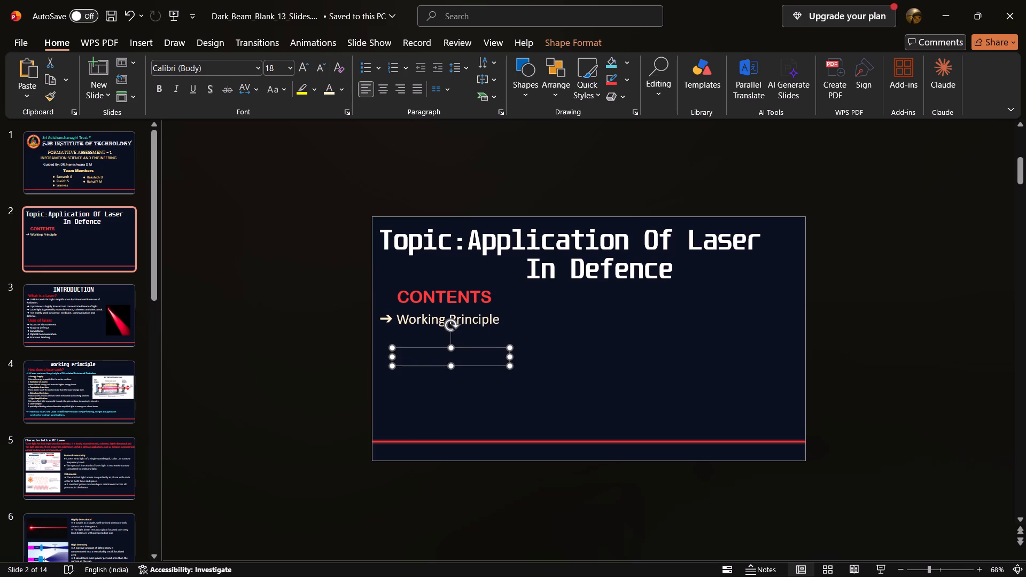
{"action": "key", "text": "ctrl+v"}
Enter Introduction after the arrow in the new text box.
{"action": "left_click", "coordinate": [429, 353]}
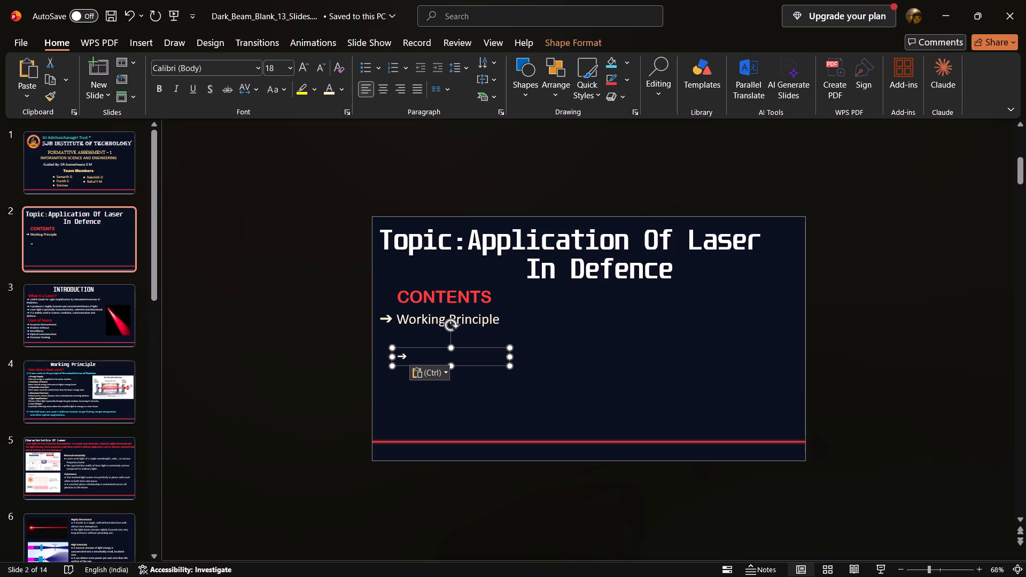
{"action": "type", "text": "INTRO==="}
{"action": "key", "text": "BackSpace"}
{"action": "key", "text": "BackSpace"}
{"action": "key", "text": "BackSpace"}
{"action": "key", "text": "BackSpace"}
{"action": "key", "text": "BackSpace"}
{"action": "key", "text": "BackSpace"}
{"action": "key", "text": "BackSpace"}
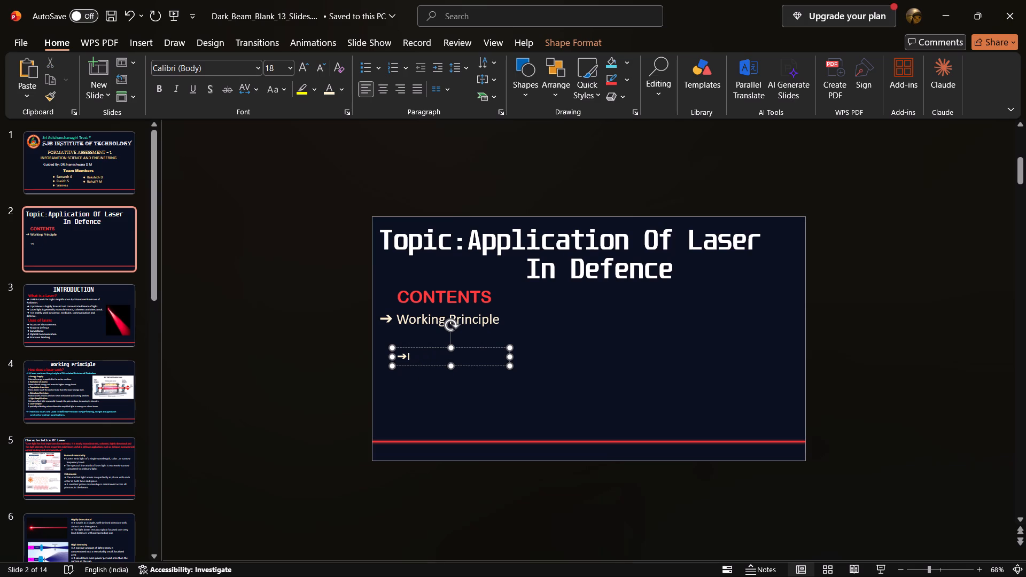
{"action": "type", "text": "nr"}
{"action": "key", "text": "BackSpace"}
{"action": "key", "text": "t"}
{"action": "type", "text": "roductio"}
{"action": "key", "text": "space"}
{"action": "key", "text": "BackSpace"}
{"action": "key", "text": "n"}
Move the Introduction text box up and left so it sits directly beneath the Working Principle line.
{"action": "left_click", "coordinate": [478, 431]}
{"action": "left_click", "coordinate": [475, 355]}
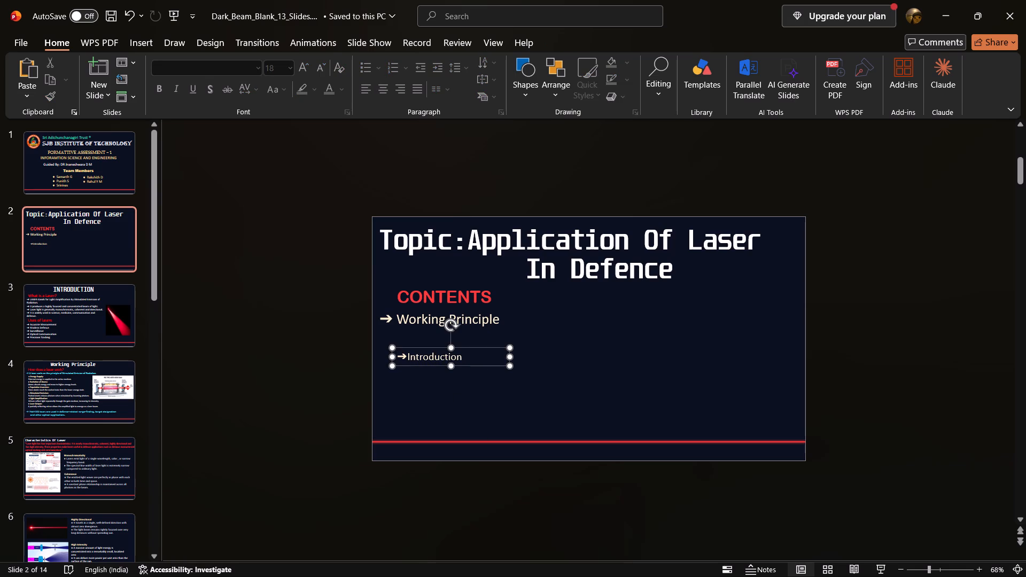
{"action": "left_click_drag", "start_coordinate": [473, 349], "coordinate": [460, 336]}
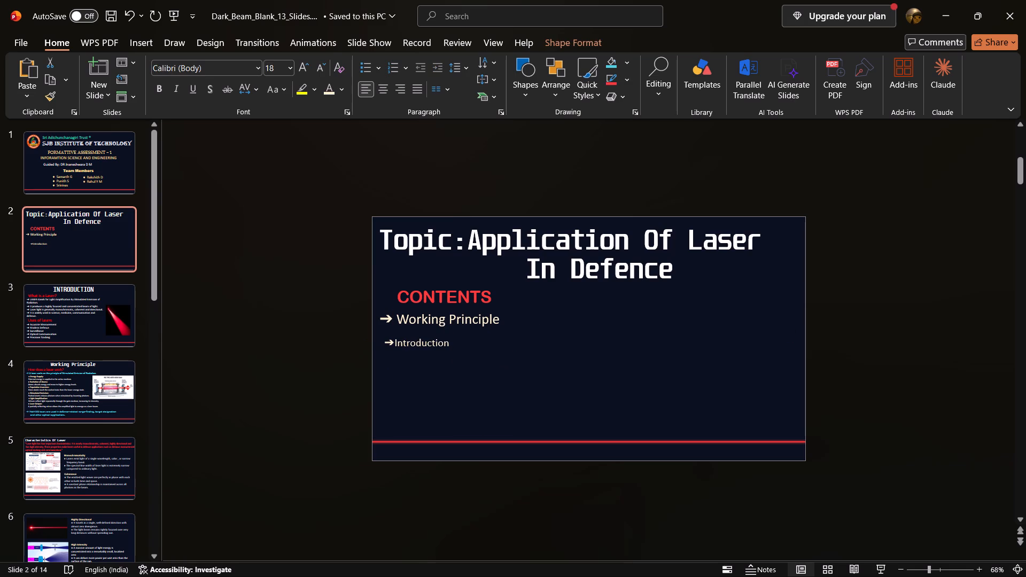
{"action": "left_click_drag", "start_coordinate": [460, 336], "coordinate": [460, 334]}
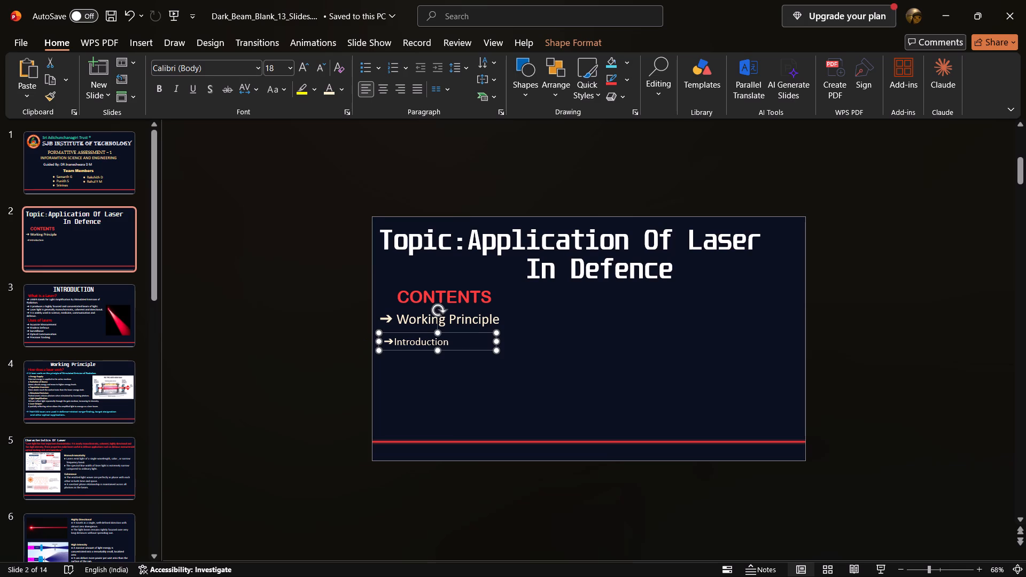
Set the font size of the whole Introduction line, including its arrow, to 24.
{"action": "key", "text": "ctrl+a"}
{"action": "left_click", "coordinate": [449, 345]}
{"action": "triple_click", "coordinate": [458, 342]}
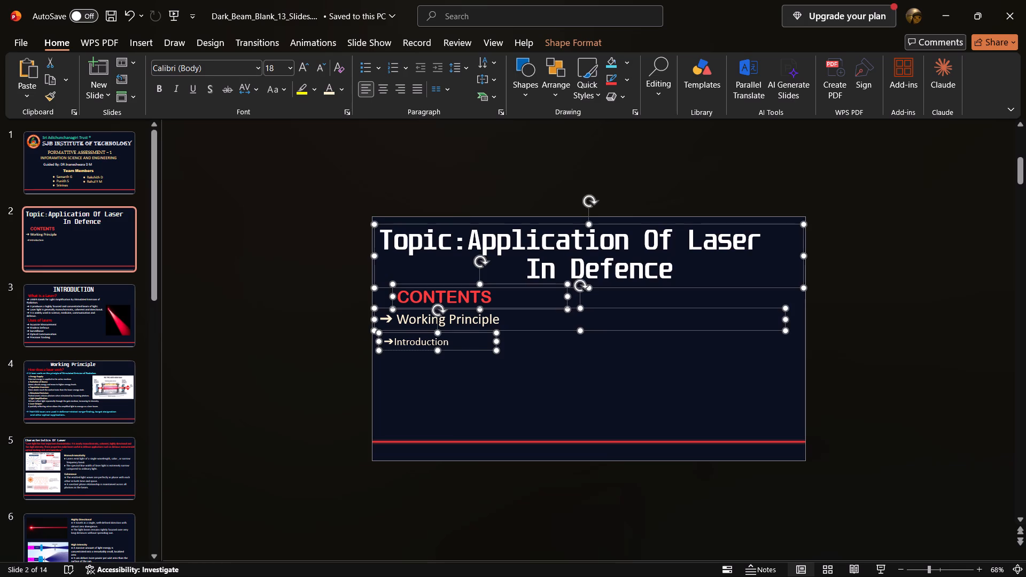
{"action": "key", "text": "ctrl+a"}
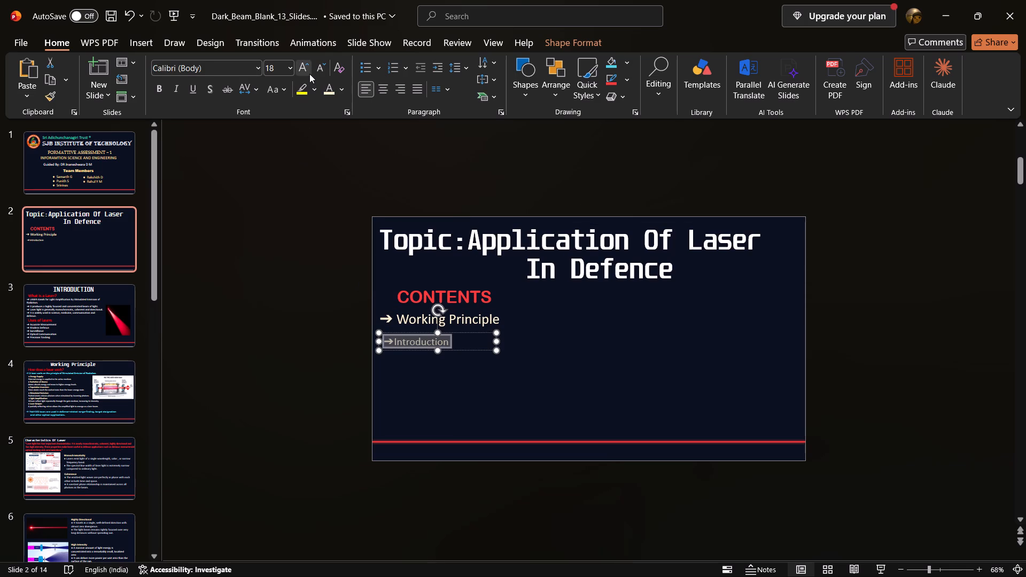
{"action": "double_click", "coordinate": [309, 68]}
{"action": "left_click", "coordinate": [522, 366]}
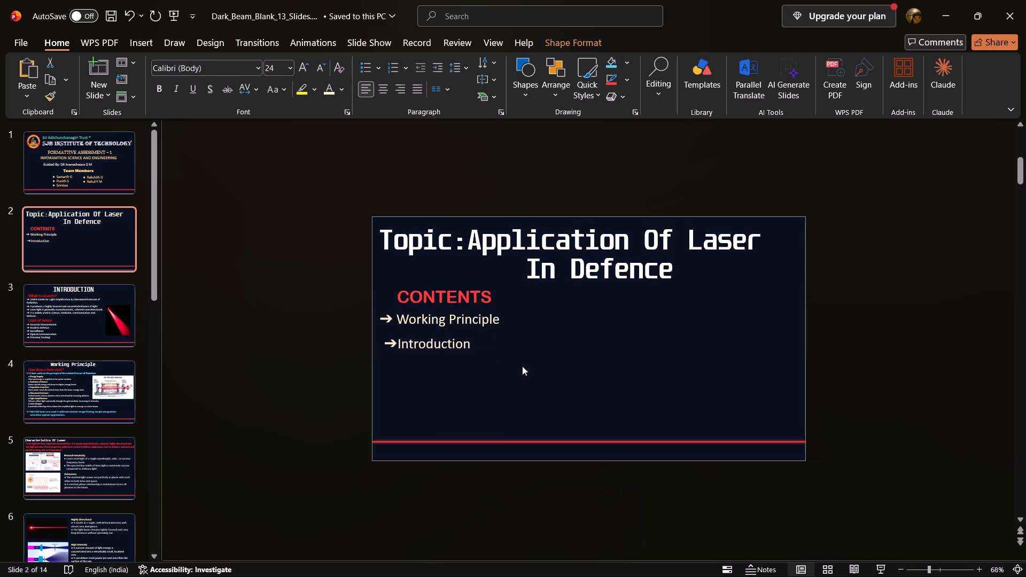
Reorder the list by moving Working Principle below Introduction and placing Introduction directly beneath the CONTENTS heading near the slide's left edge.
{"action": "left_click", "coordinate": [480, 317]}
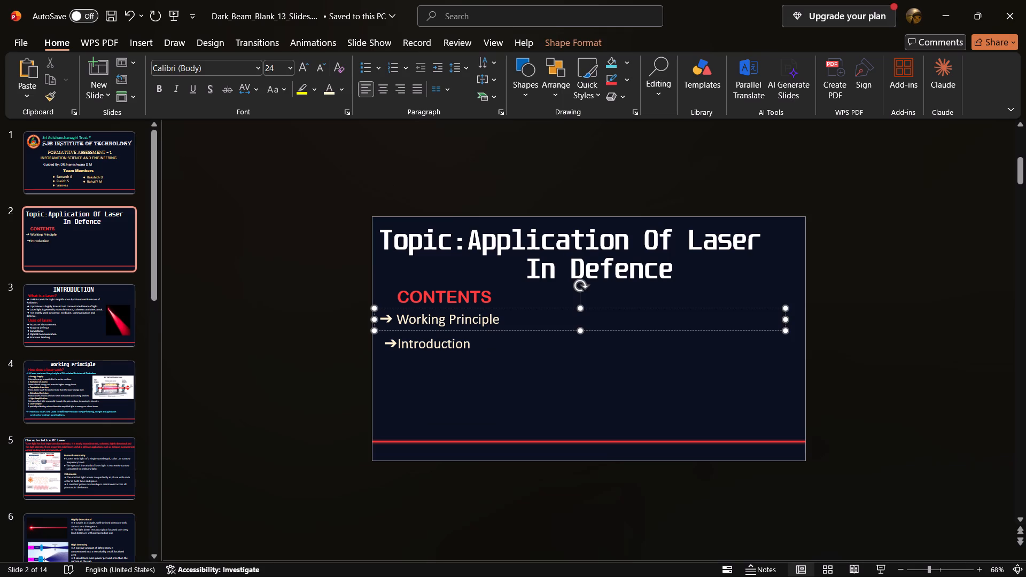
{"action": "left_click_drag", "start_coordinate": [528, 310], "coordinate": [528, 363]}
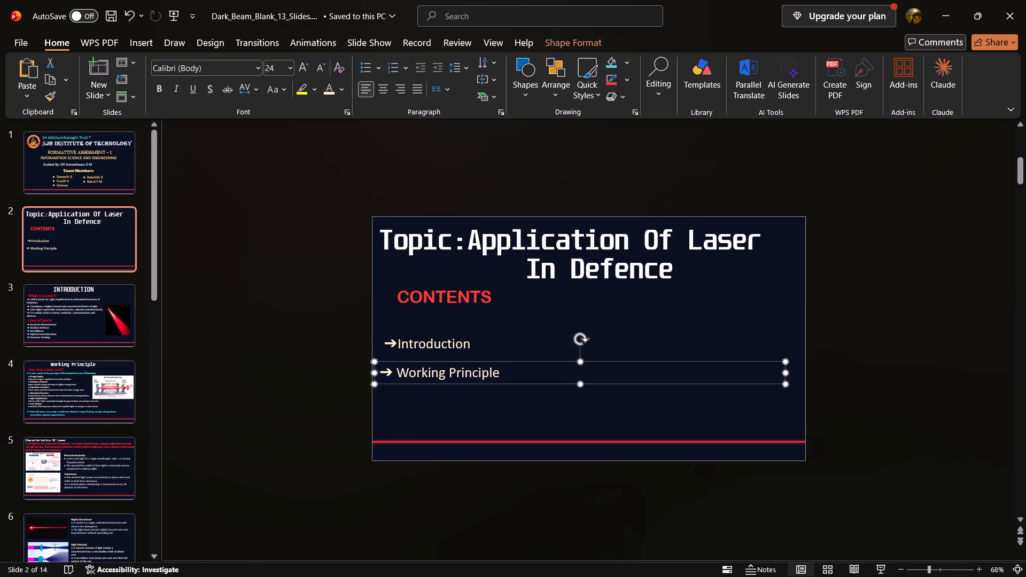
{"action": "left_click_drag", "start_coordinate": [457, 346], "coordinate": [465, 336]}
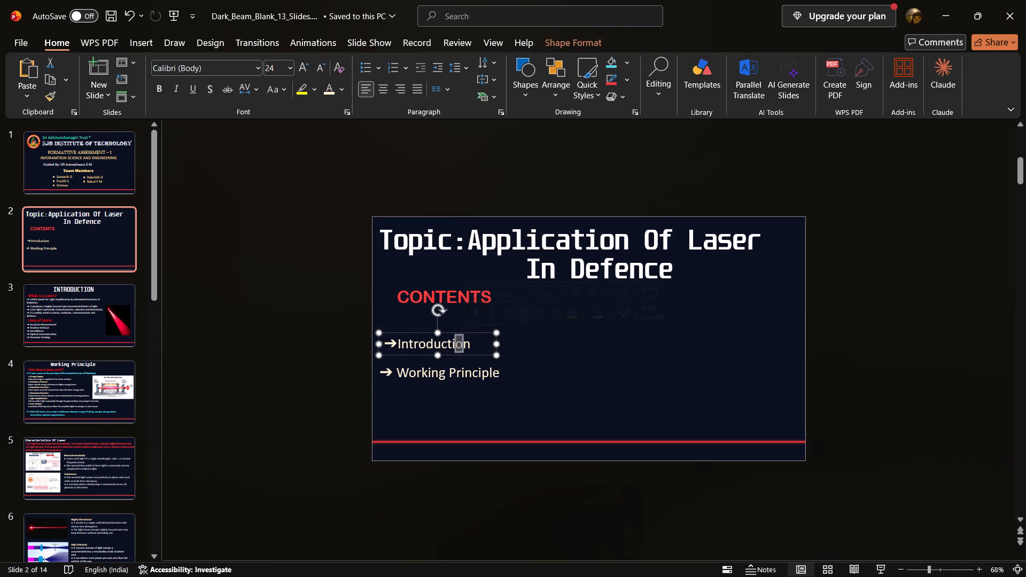
{"action": "left_click", "coordinate": [468, 377]}
{"action": "left_click", "coordinate": [470, 346]}
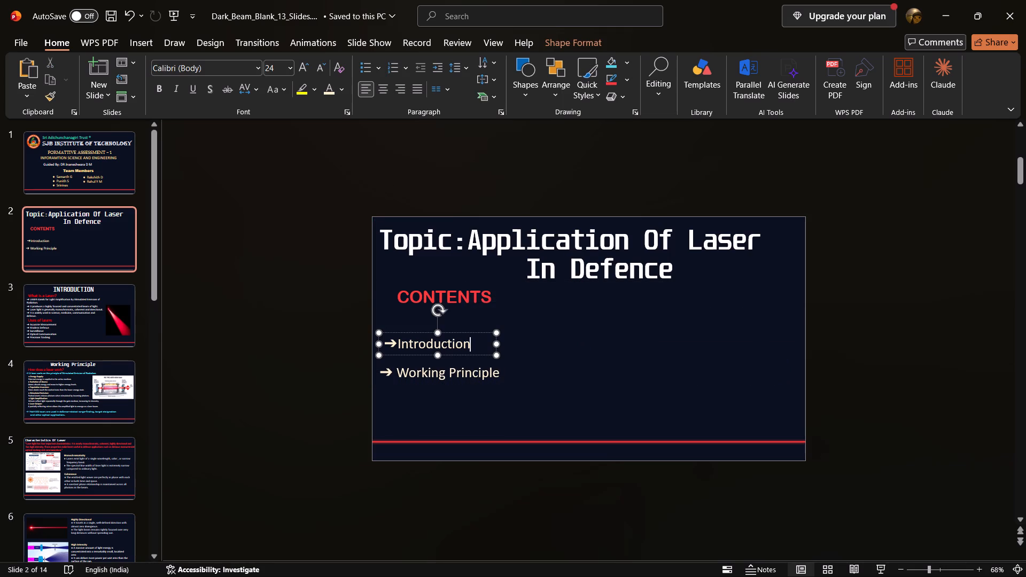
{"action": "left_click_drag", "start_coordinate": [470, 331], "coordinate": [467, 308]}
Insert a space between the arrow and the word Introduction.
{"action": "left_click", "coordinate": [432, 313]}
{"action": "left_click", "coordinate": [393, 318]}
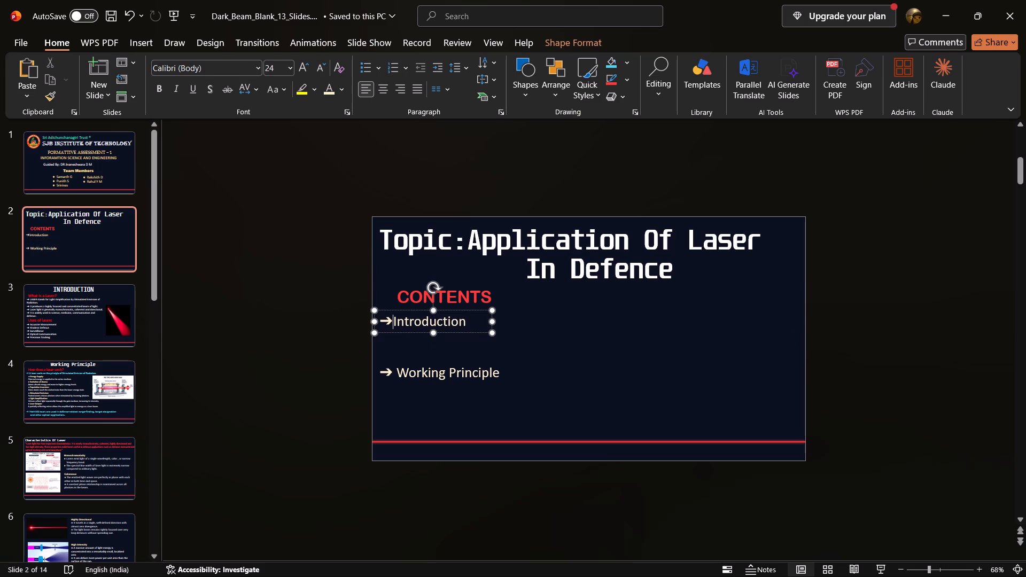
{"action": "key", "text": "space"}
Move the Working Principle text box up so it sits directly beneath the Introduction line.
{"action": "left_click", "coordinate": [461, 376]}
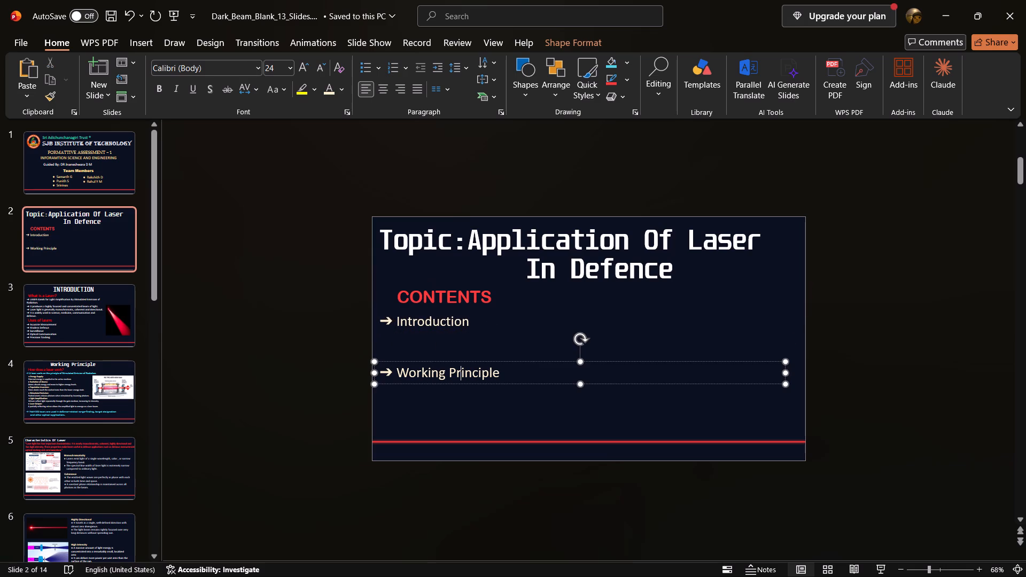
{"action": "left_click_drag", "start_coordinate": [491, 363], "coordinate": [484, 337]}
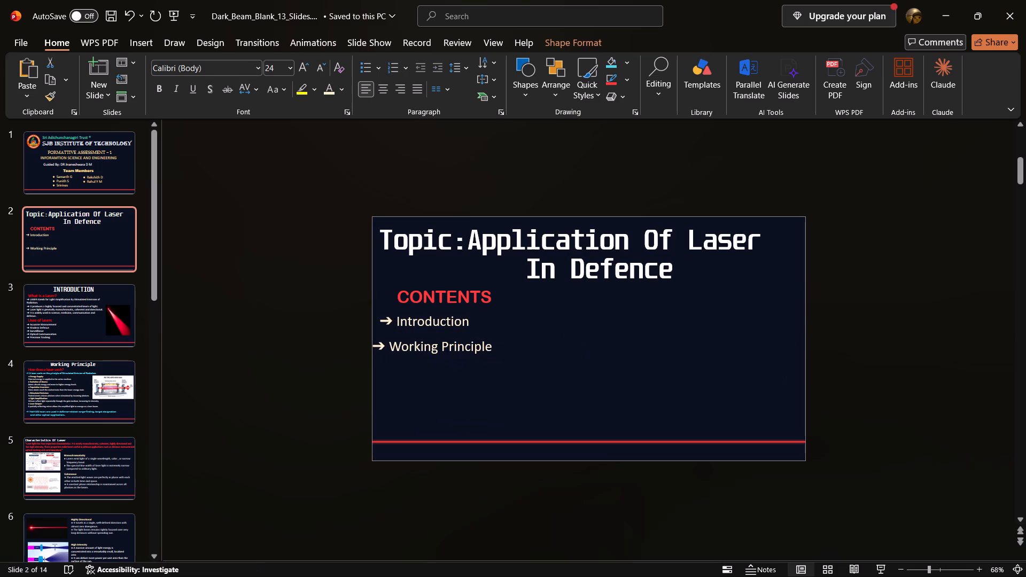
{"action": "left_click_drag", "start_coordinate": [484, 337], "coordinate": [485, 334]}
Set the font size of the whole Introduction line to 28.
{"action": "left_click", "coordinate": [453, 315]}
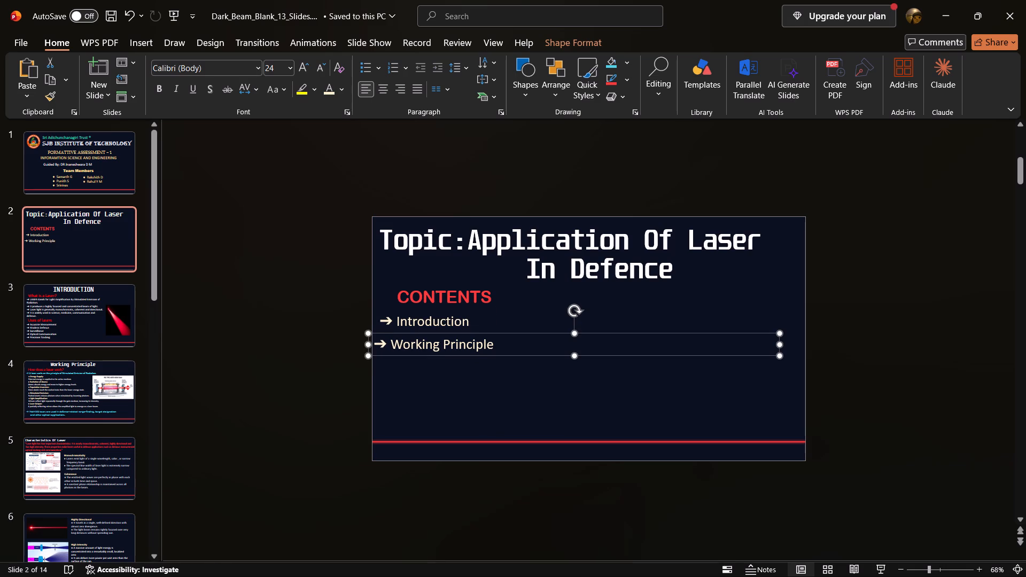
{"action": "key", "text": "ctrl+a"}
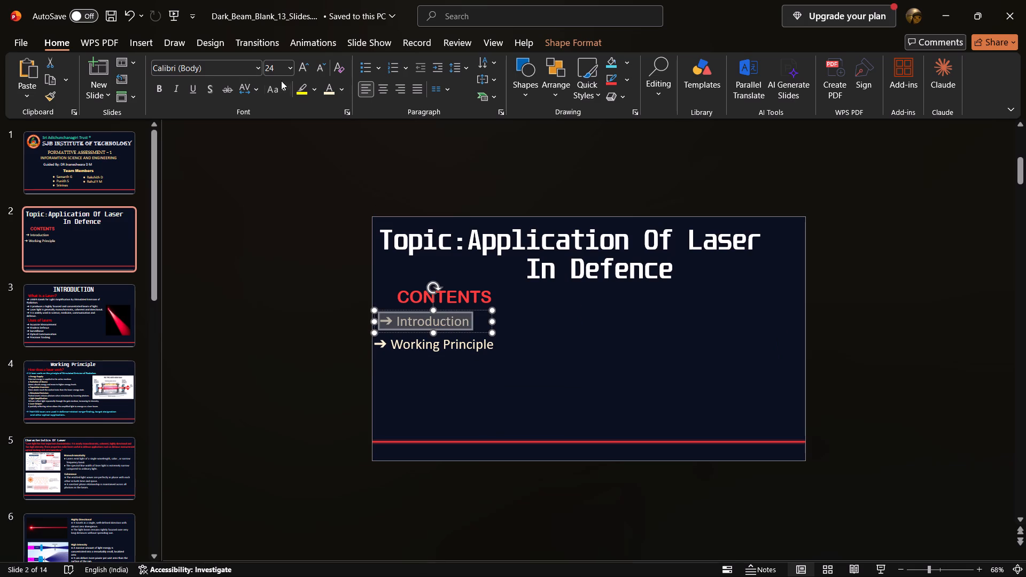
{"action": "left_click_drag", "start_coordinate": [312, 67], "coordinate": [307, 64]}
{"action": "left_click", "coordinate": [307, 64]}
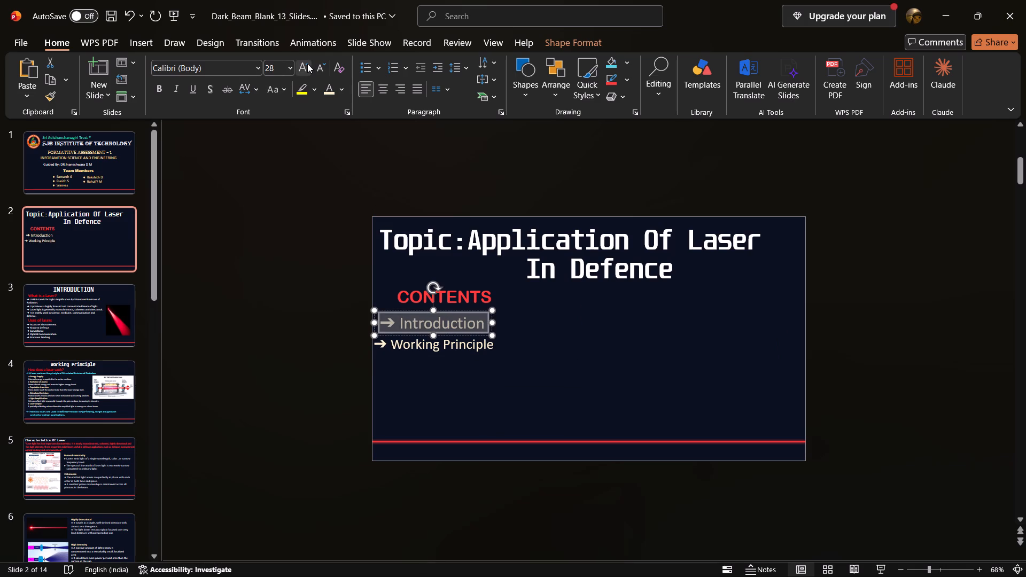
{"action": "left_click", "coordinate": [582, 384]}
Shift the Working Principle text box slightly right and down so its arrow lines up beneath the Introduction arrow.
{"action": "left_click", "coordinate": [431, 321]}
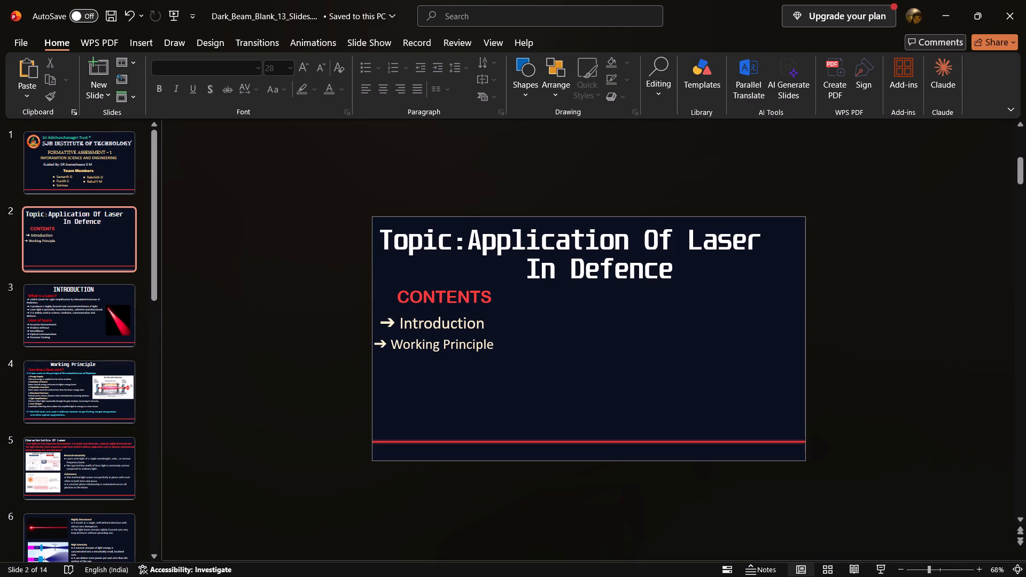
{"action": "left_click", "coordinate": [417, 340]}
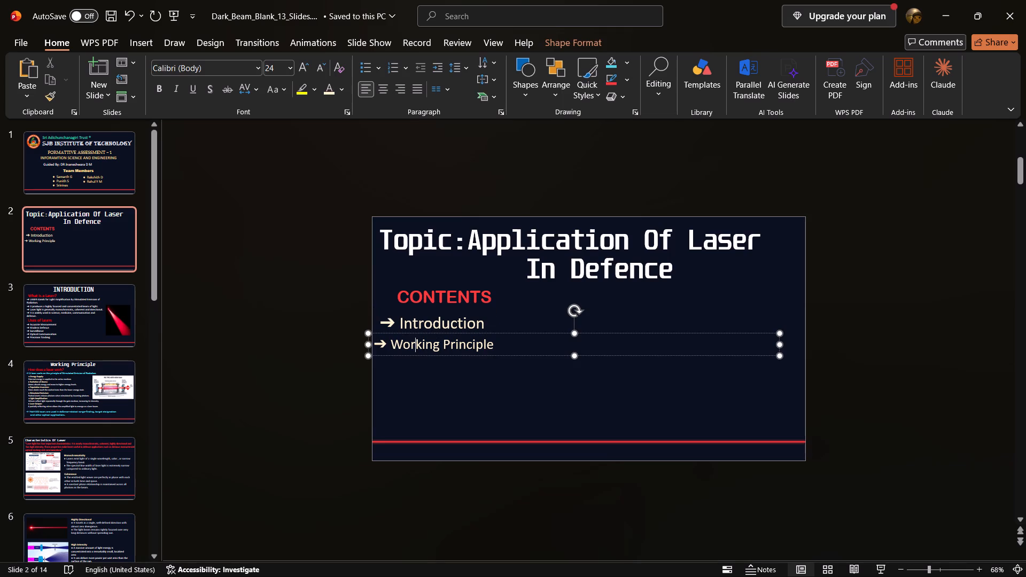
{"action": "left_click_drag", "start_coordinate": [522, 334], "coordinate": [531, 336]}
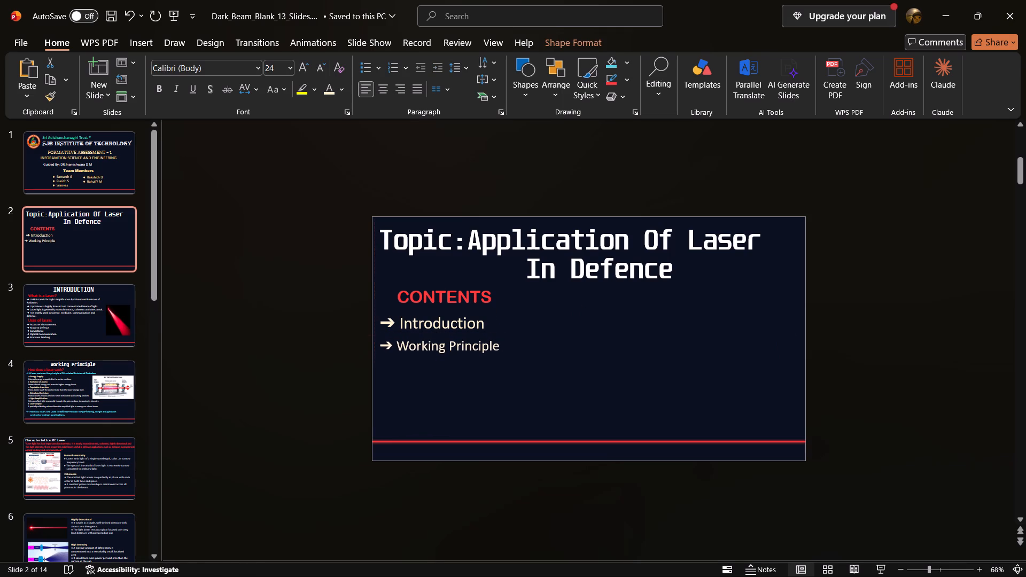
{"action": "left_click_drag", "start_coordinate": [531, 336], "coordinate": [531, 337]}
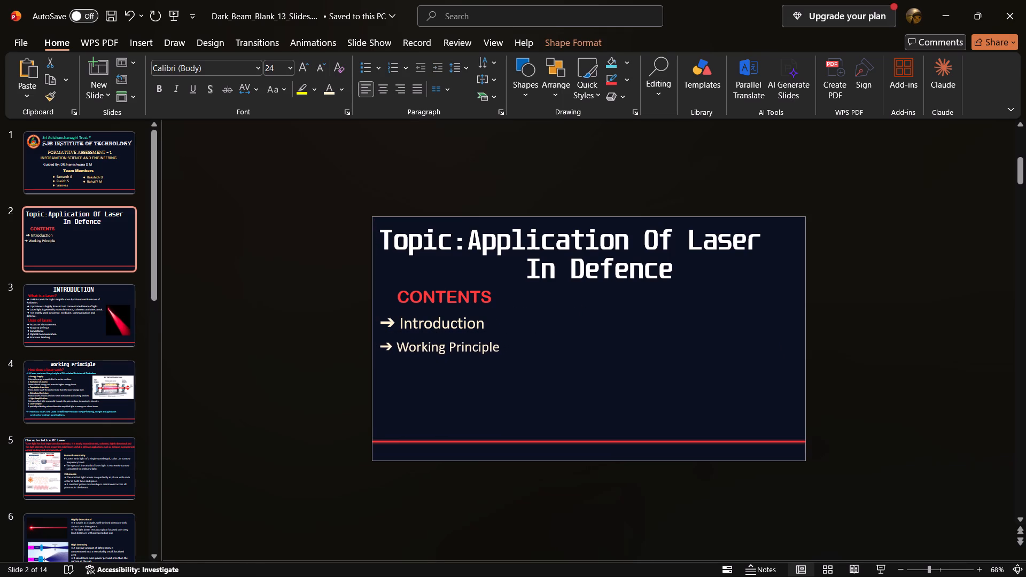
{"action": "left_click_drag", "start_coordinate": [531, 337], "coordinate": [532, 338]}
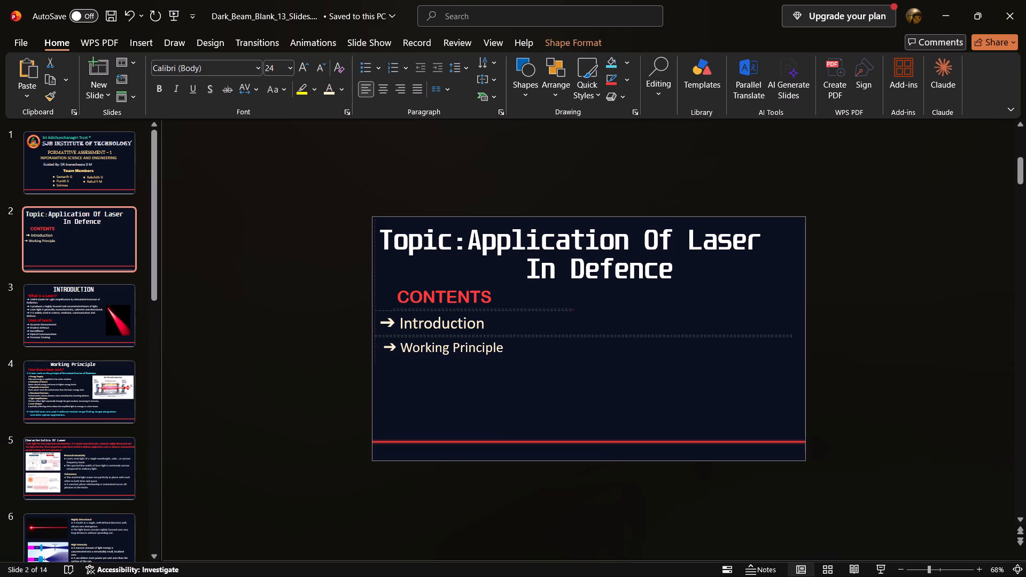
{"action": "left_click_drag", "start_coordinate": [532, 338], "coordinate": [532, 339]}
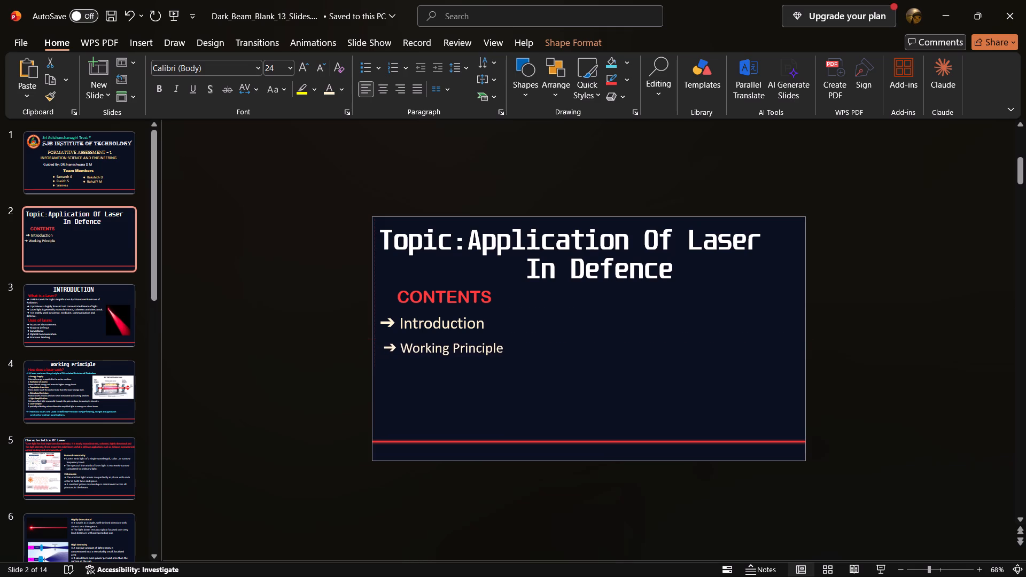
{"action": "left_click_drag", "start_coordinate": [532, 339], "coordinate": [531, 337]}
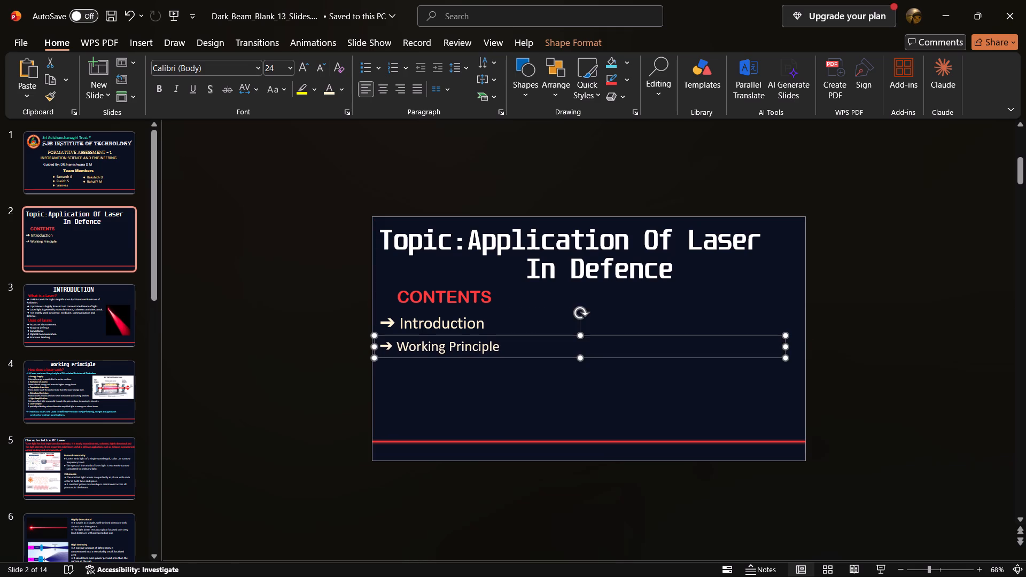
Increase the font size of the whole Working Principle line by one increment to match the Introduction line.
{"action": "left_click", "coordinate": [493, 345]}
{"action": "key", "text": "ctrl+a"}
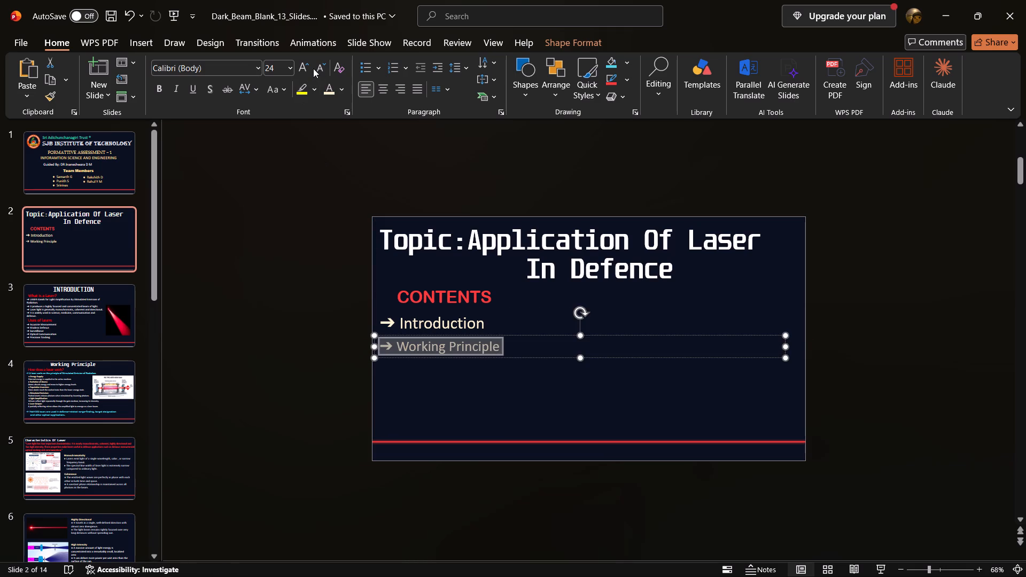
{"action": "left_click", "coordinate": [309, 66]}
Set the font size of the CONTENTS heading to 32.
{"action": "left_click", "coordinate": [487, 305]}
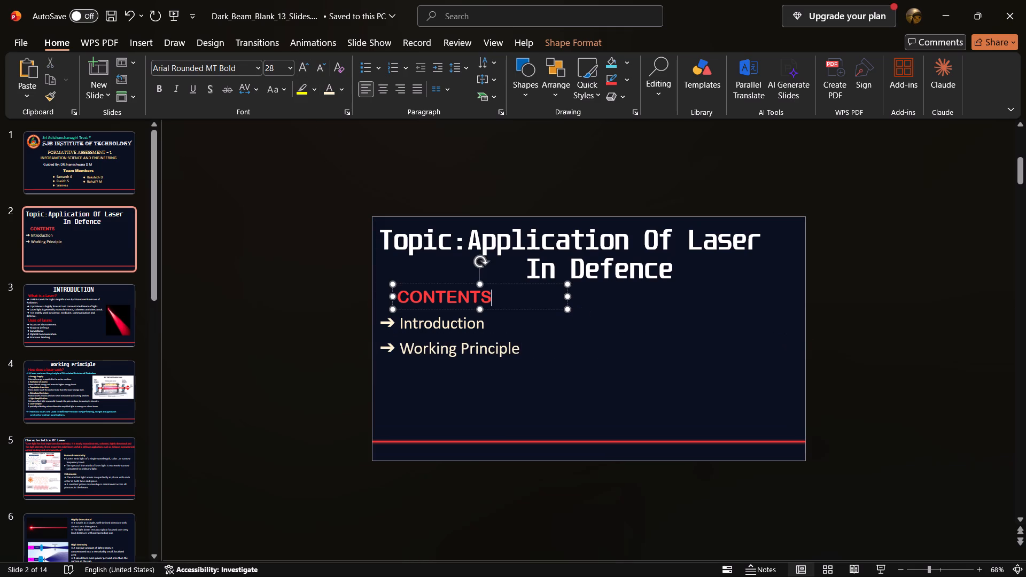
{"action": "key", "text": "ctrl+a"}
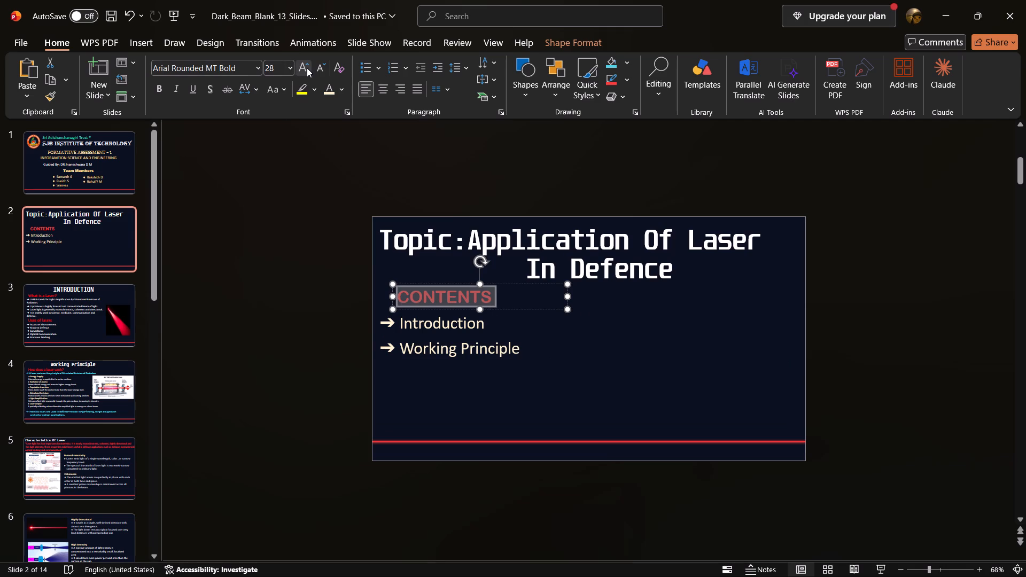
{"action": "left_click", "coordinate": [307, 66]}
{"action": "left_click", "coordinate": [500, 324]}
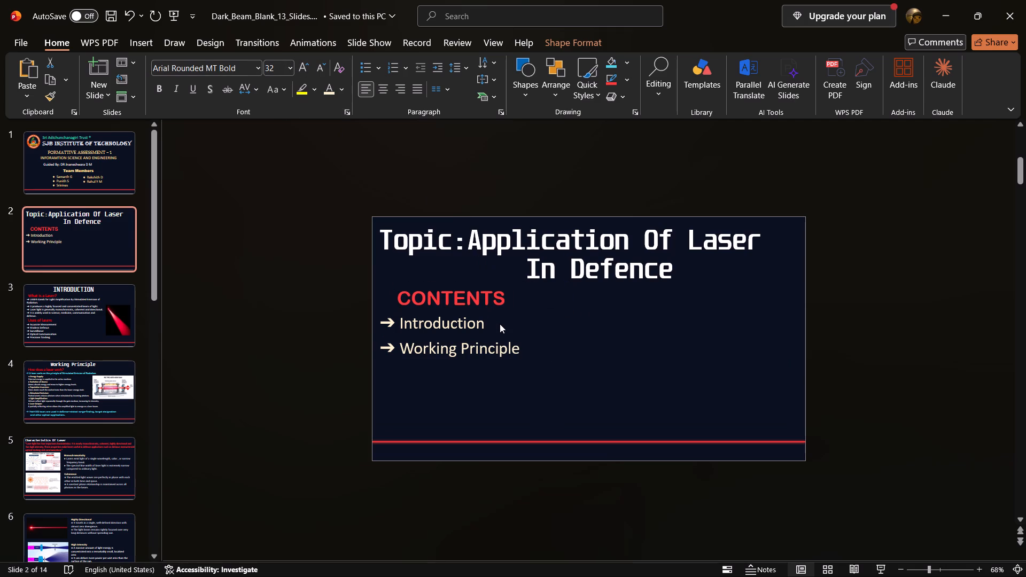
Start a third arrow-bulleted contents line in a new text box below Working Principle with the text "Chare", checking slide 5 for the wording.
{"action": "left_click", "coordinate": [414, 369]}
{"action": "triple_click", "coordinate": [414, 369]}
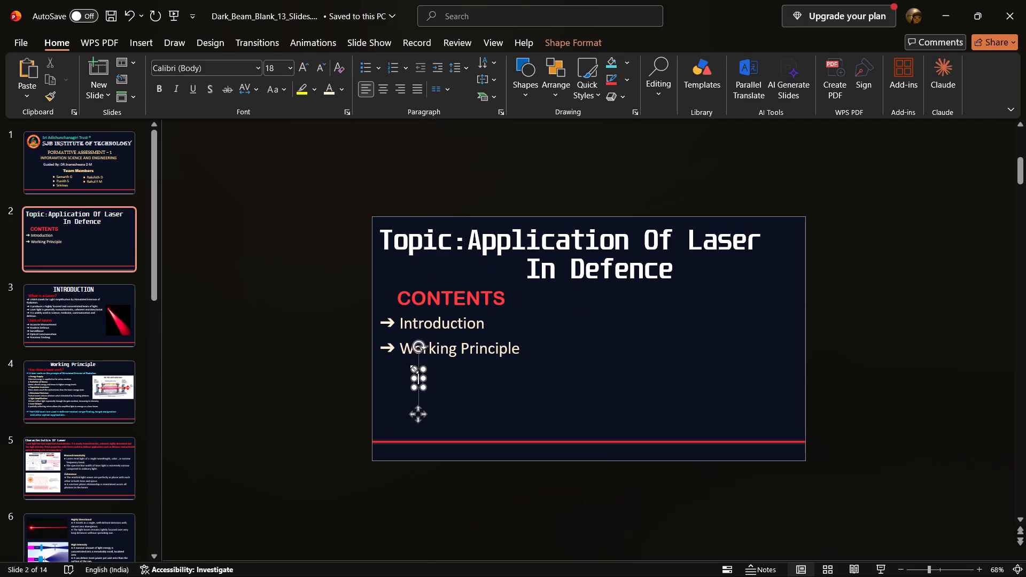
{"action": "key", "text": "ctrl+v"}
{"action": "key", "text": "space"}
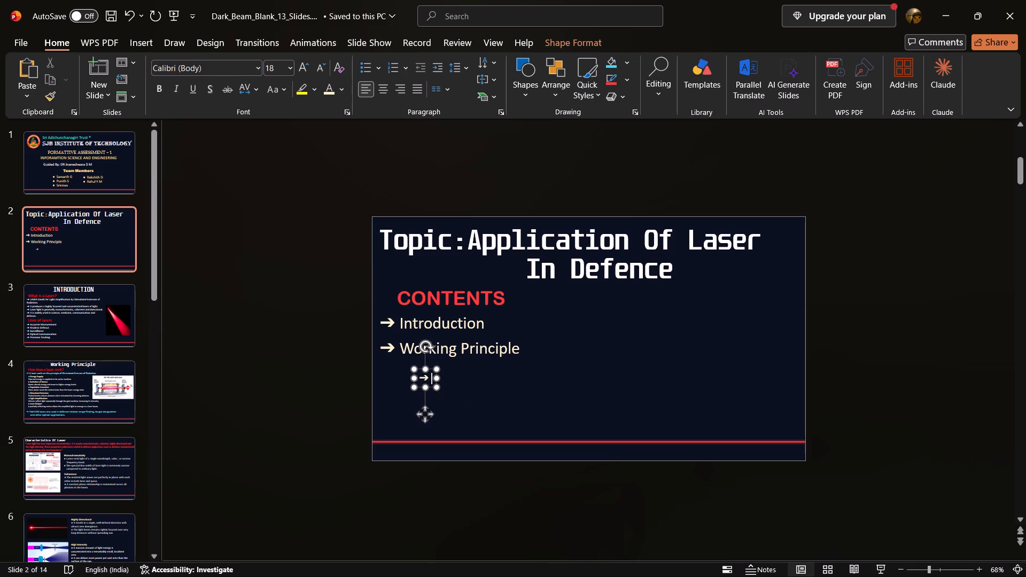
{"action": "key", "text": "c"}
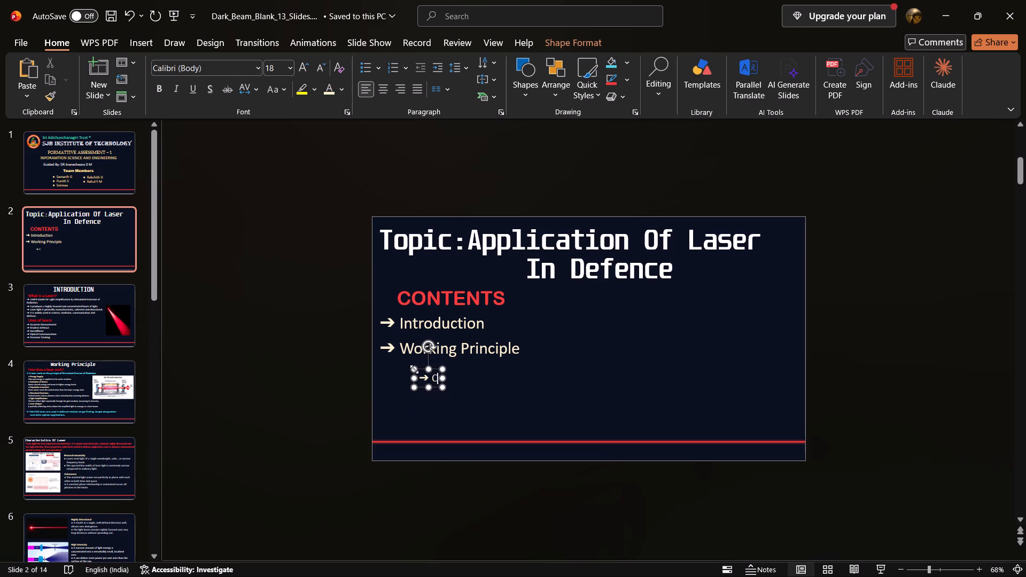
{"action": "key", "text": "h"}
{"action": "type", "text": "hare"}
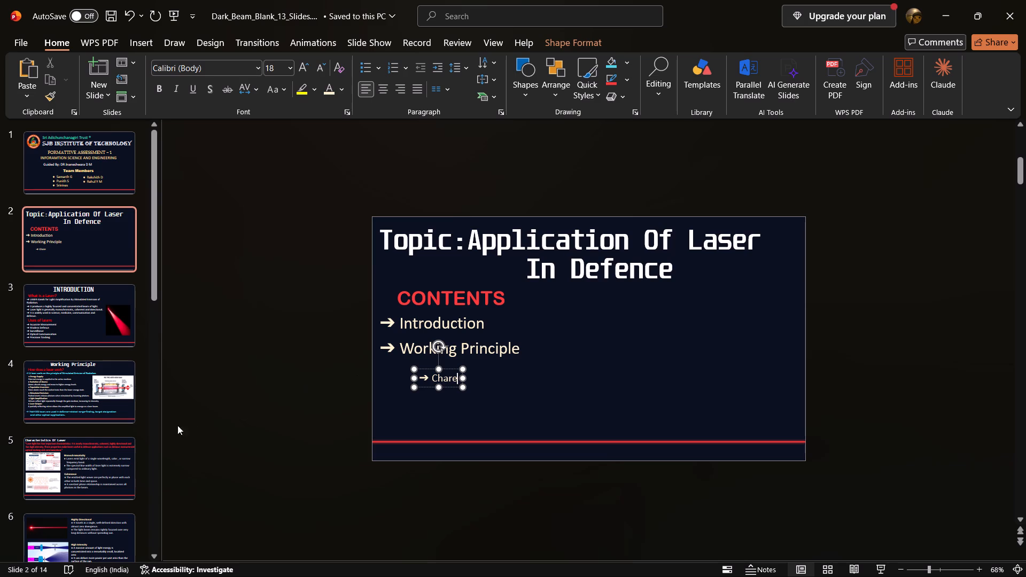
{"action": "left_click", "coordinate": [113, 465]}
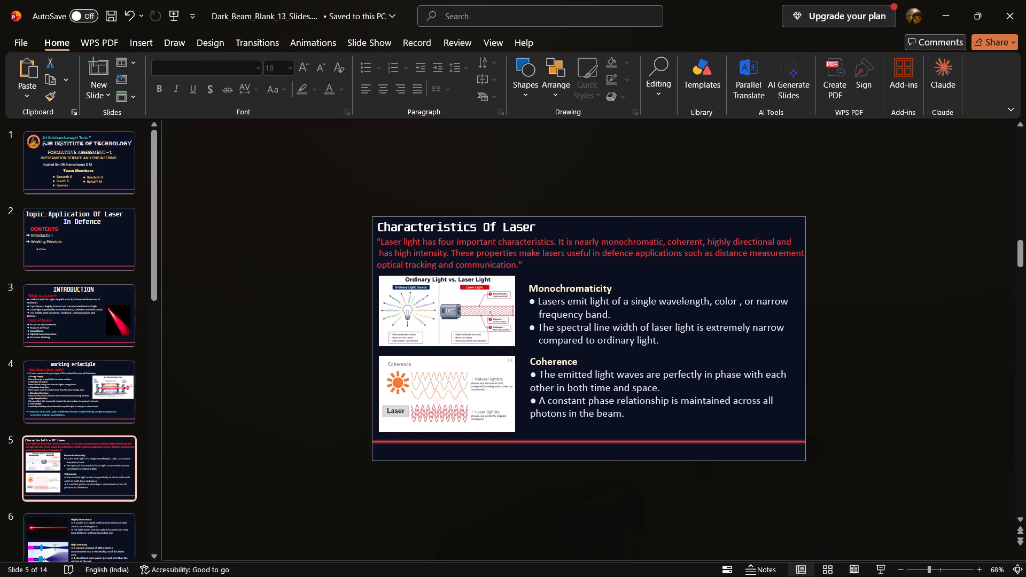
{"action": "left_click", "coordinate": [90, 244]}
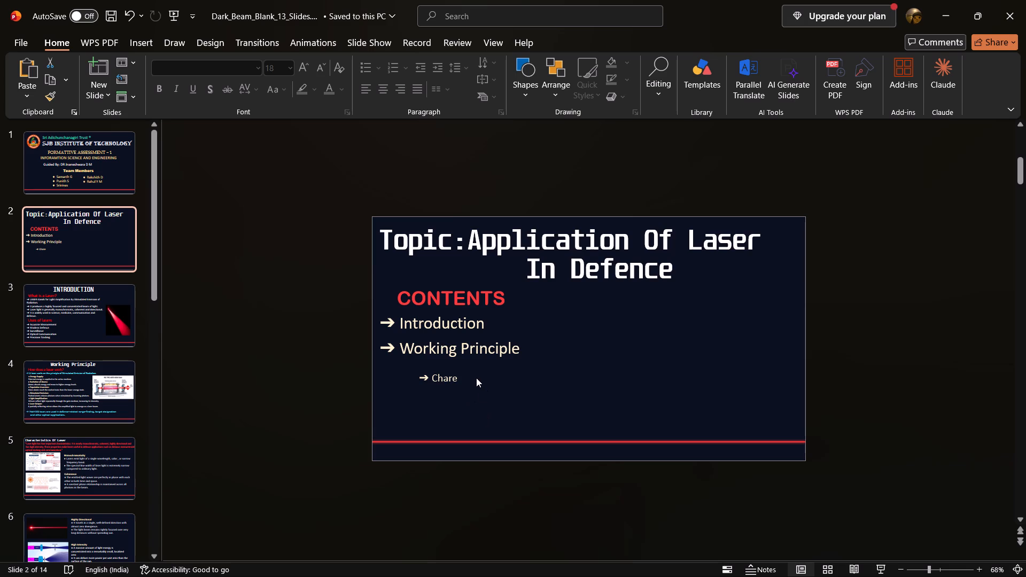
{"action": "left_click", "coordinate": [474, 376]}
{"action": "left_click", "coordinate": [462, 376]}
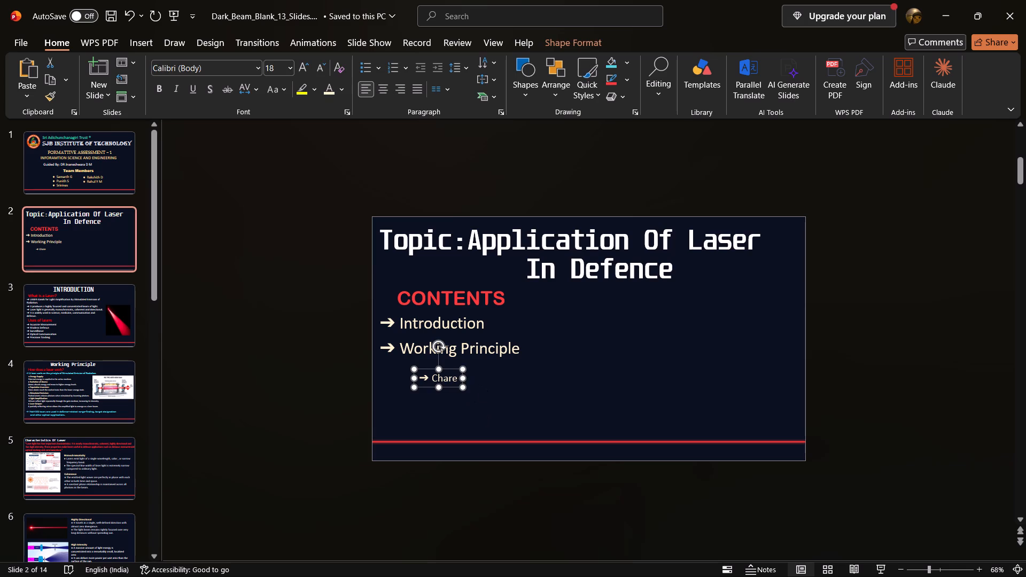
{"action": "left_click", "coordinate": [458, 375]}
Switch to Chrome, search Google for "characteristics" in a new tab, and copy the word from the results.
{"action": "key", "text": "alt+Tab"}
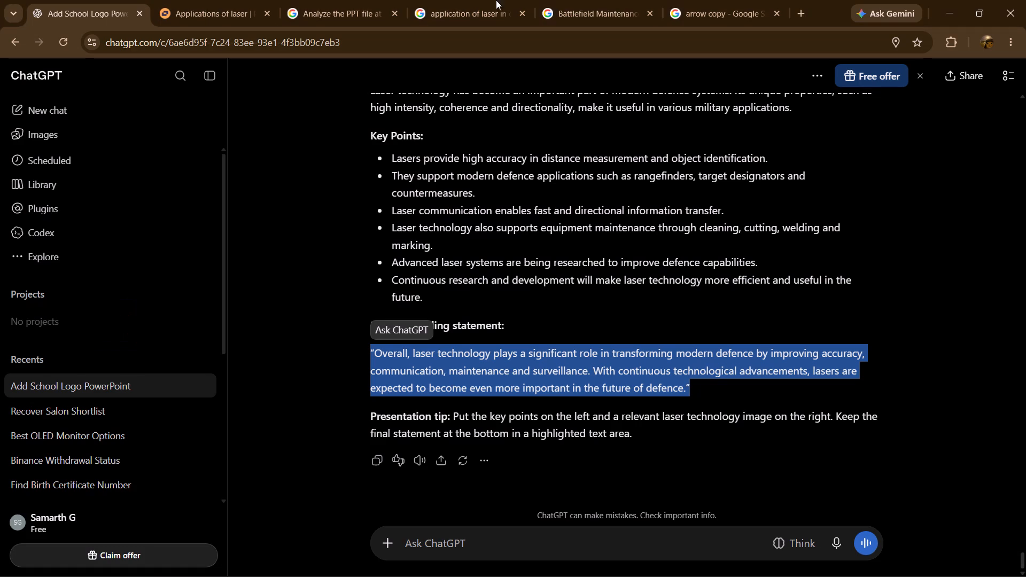
{"action": "left_click", "coordinate": [517, 545]}
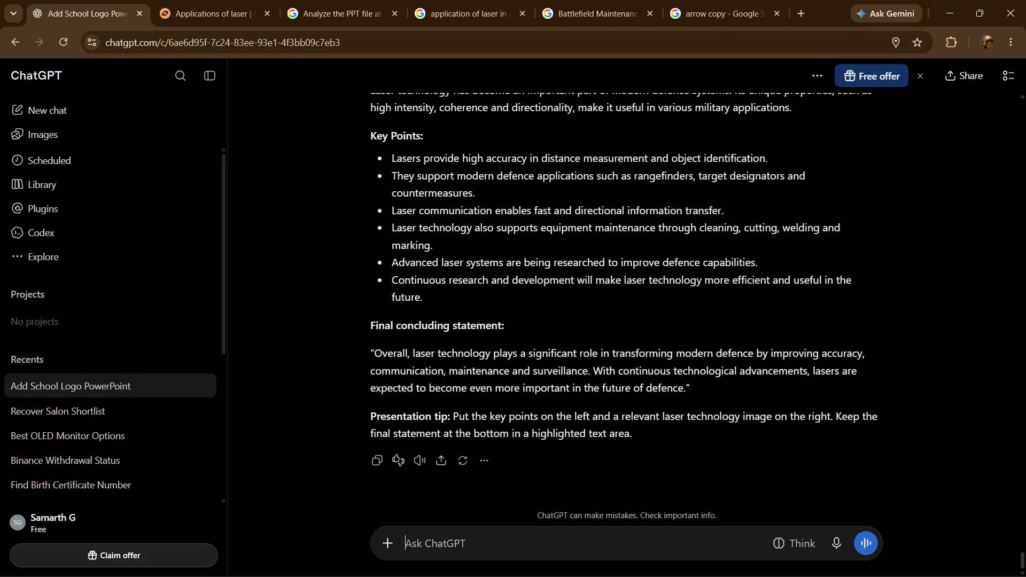
{"action": "key", "text": "c"}
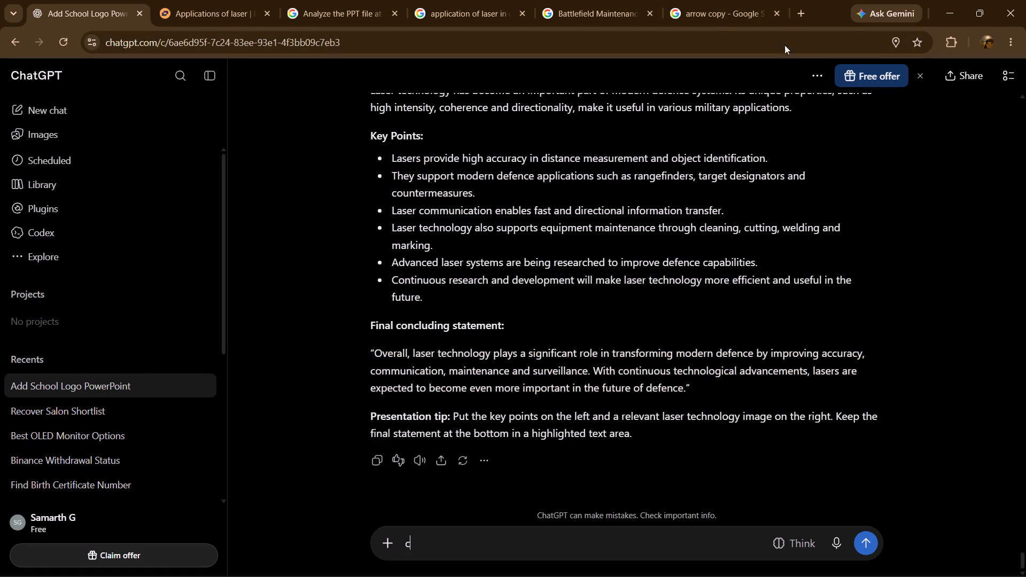
{"action": "left_click", "coordinate": [749, 0]}
{"action": "left_click", "coordinate": [395, 493]}
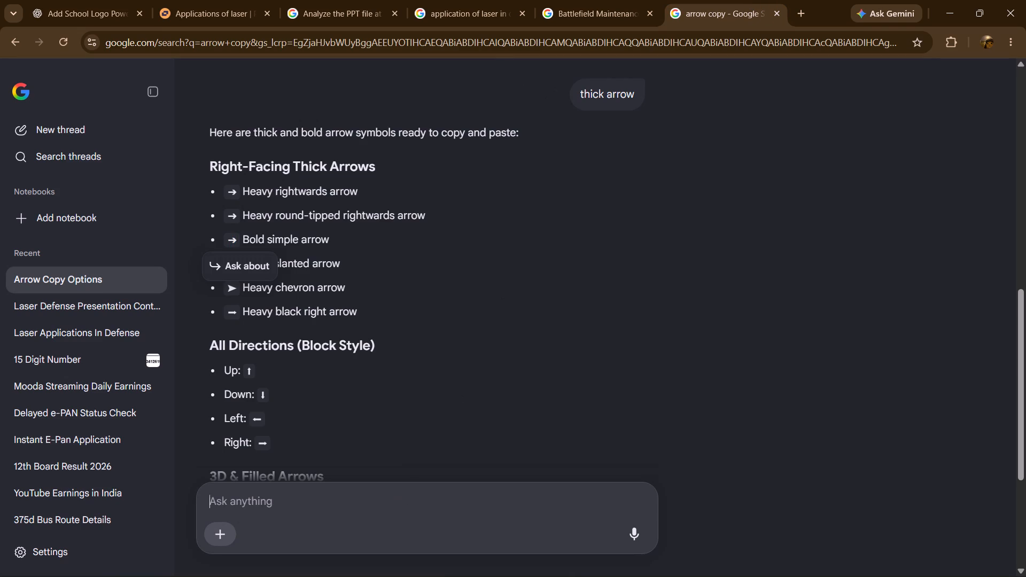
{"action": "left_click", "coordinate": [799, 0]}
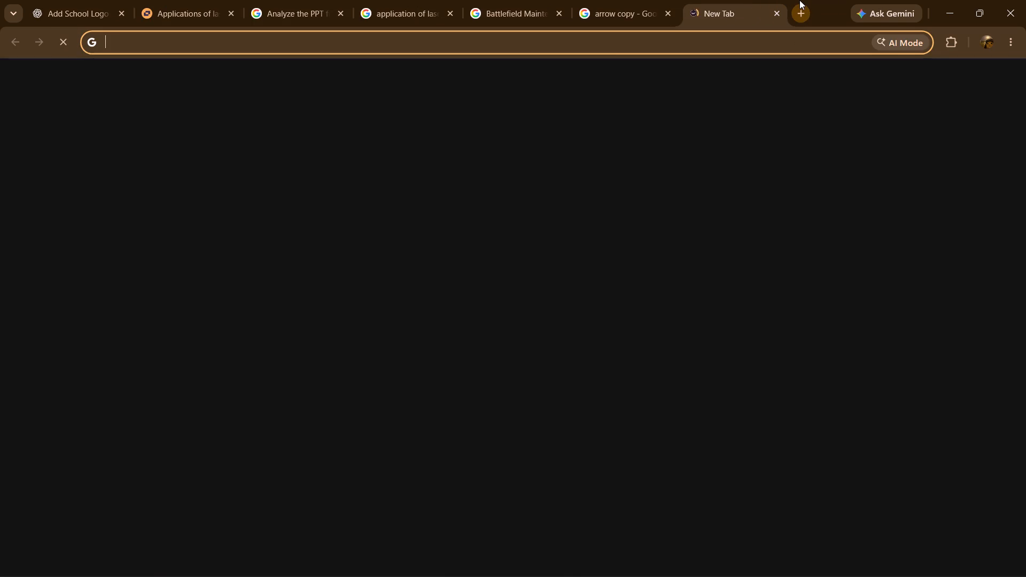
{"action": "type", "text": "charac"}
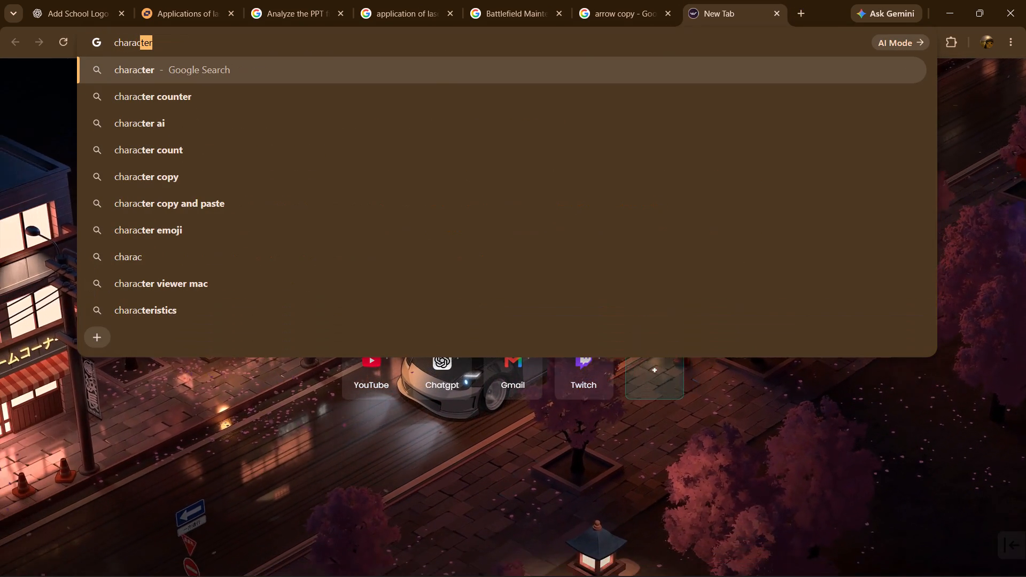
{"action": "type", "text": "terst"}
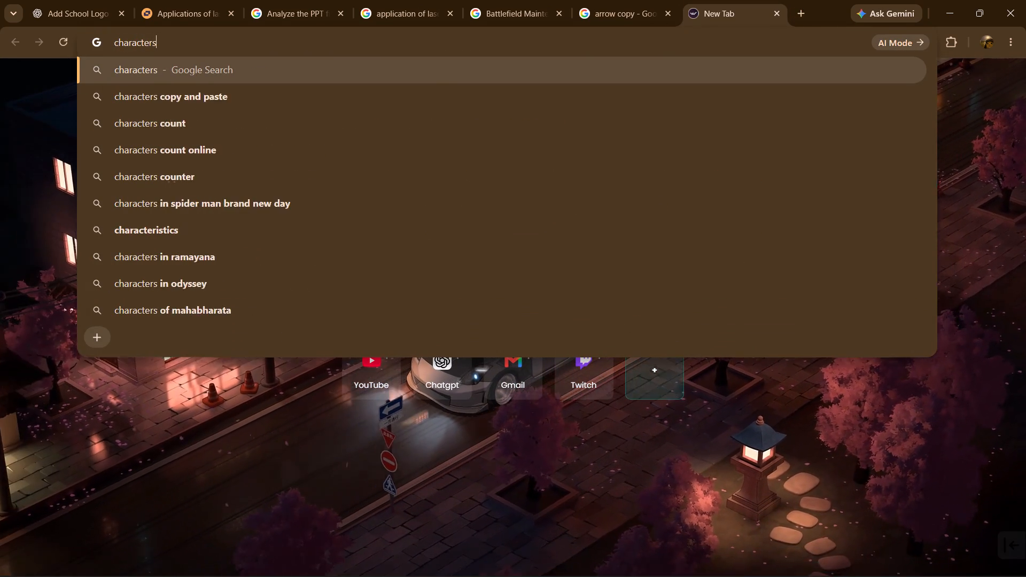
{"action": "left_click", "coordinate": [483, 97]}
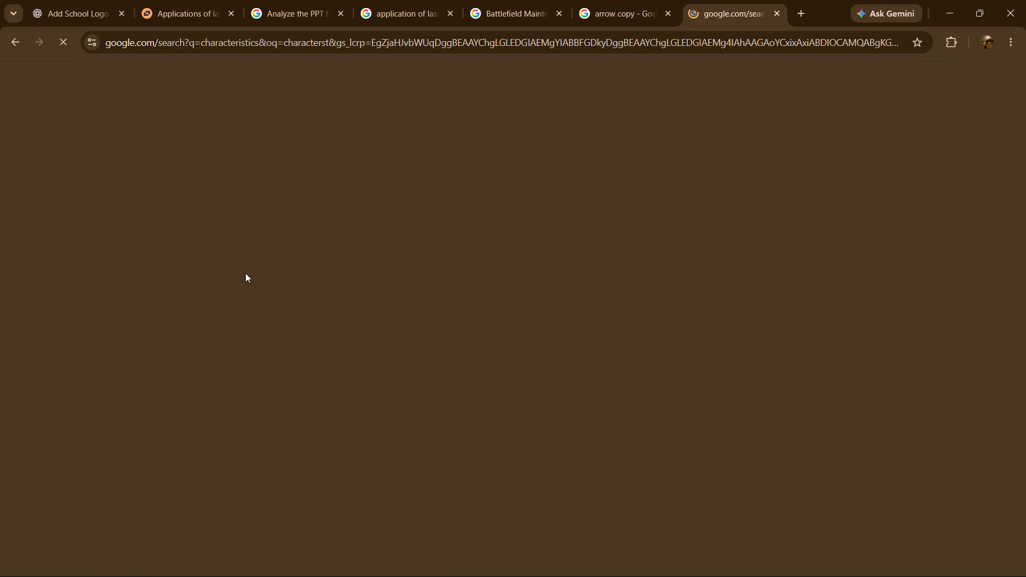
{"action": "left_click_drag", "start_coordinate": [304, 210], "coordinate": [169, 213]}
{"action": "key", "text": "ctrl+c"}
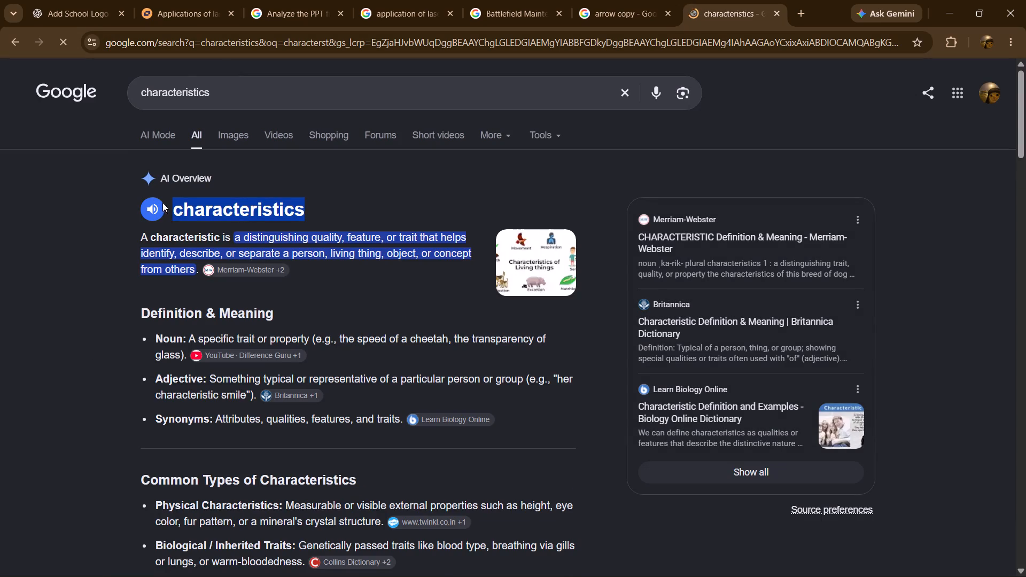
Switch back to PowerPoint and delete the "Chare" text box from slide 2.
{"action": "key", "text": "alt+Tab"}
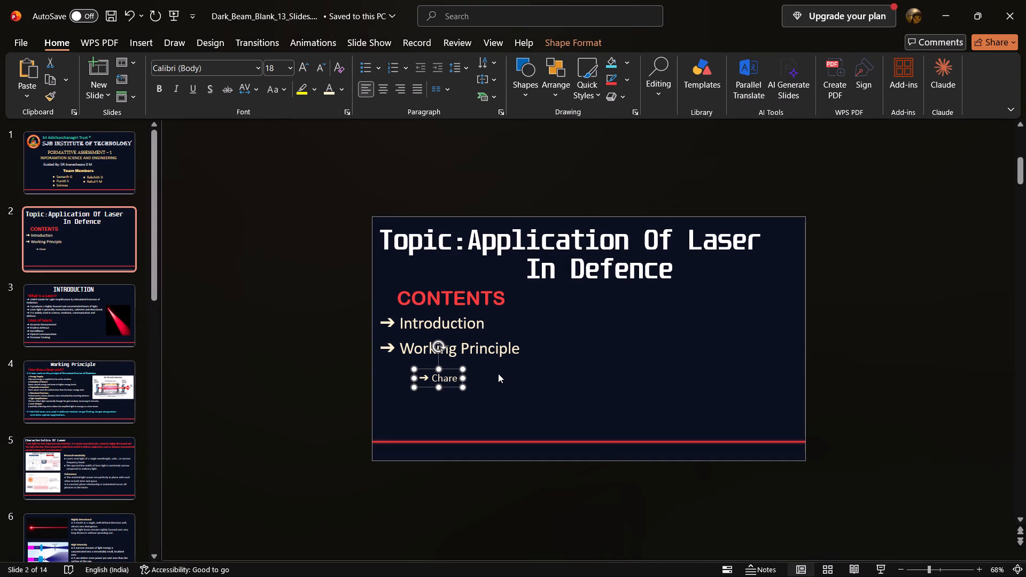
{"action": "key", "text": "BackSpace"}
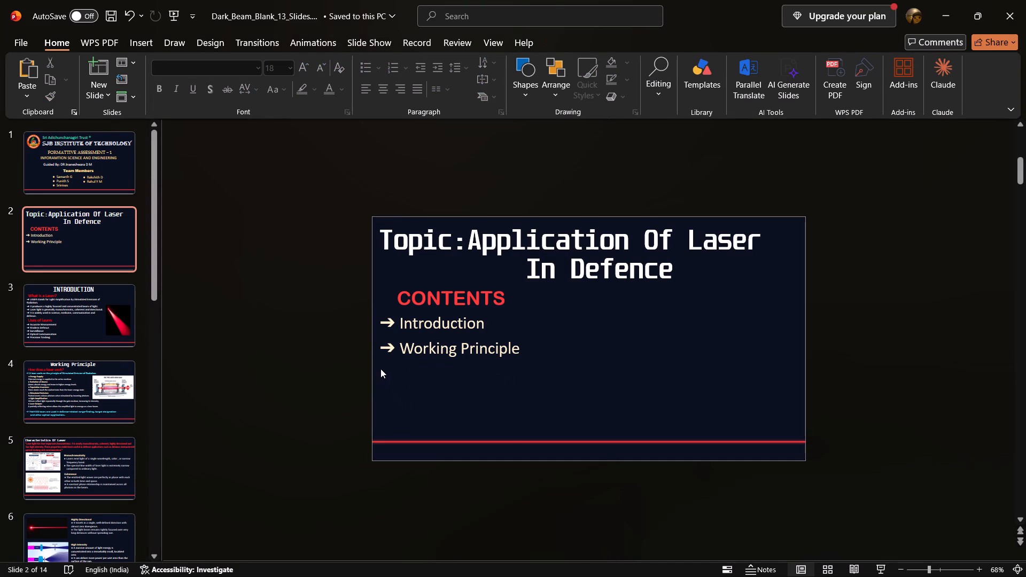
Start the third contents line in a new text box beneath the Working Principle arrow, pasting from the clipboard history.
{"action": "double_click", "coordinate": [380, 368]}
{"action": "triple_click", "coordinate": [380, 368]}
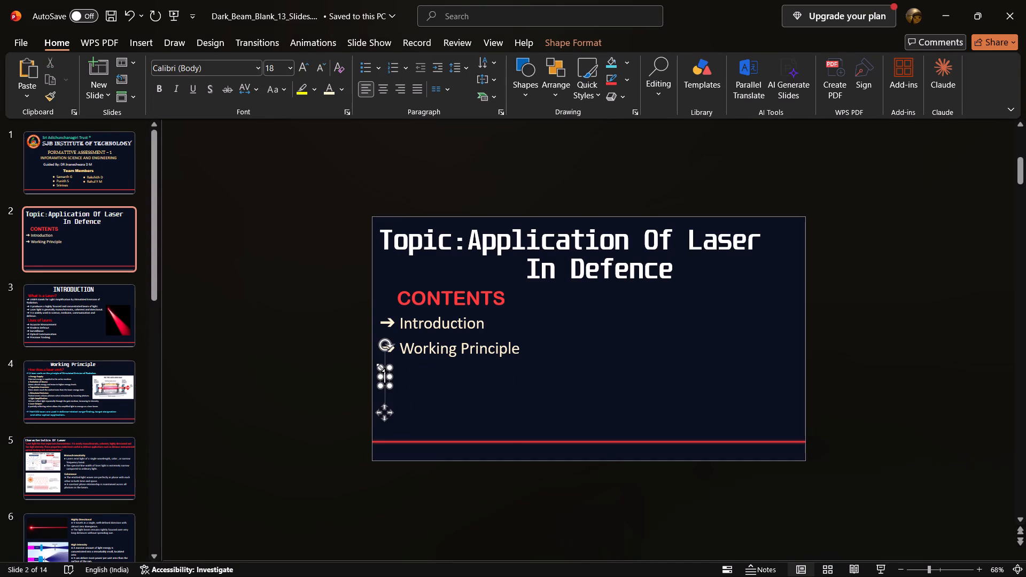
{"action": "key", "text": "super+v"}
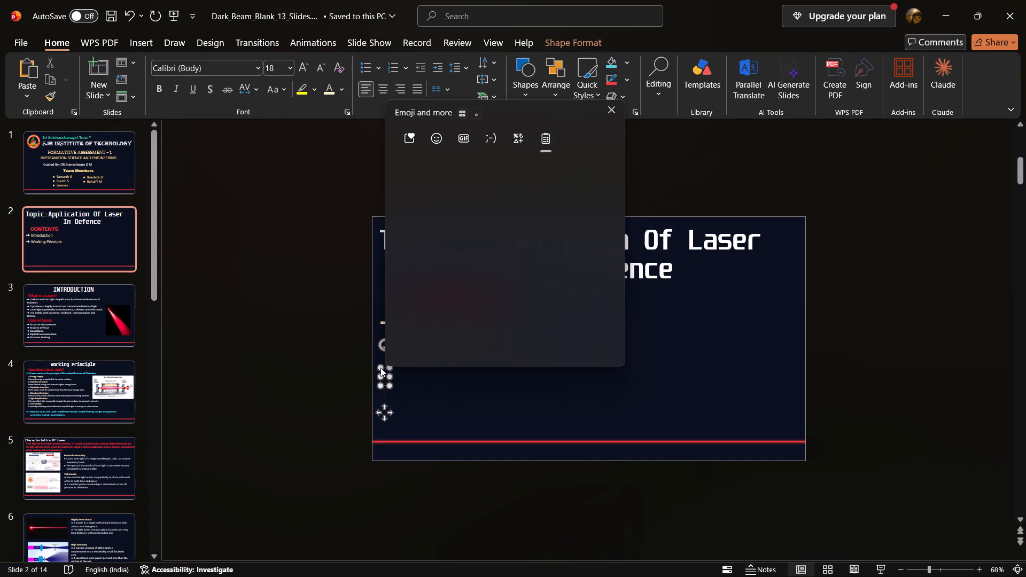
{"action": "left_click", "coordinate": [458, 271]}
{"action": "key", "text": "ctrl+v"}
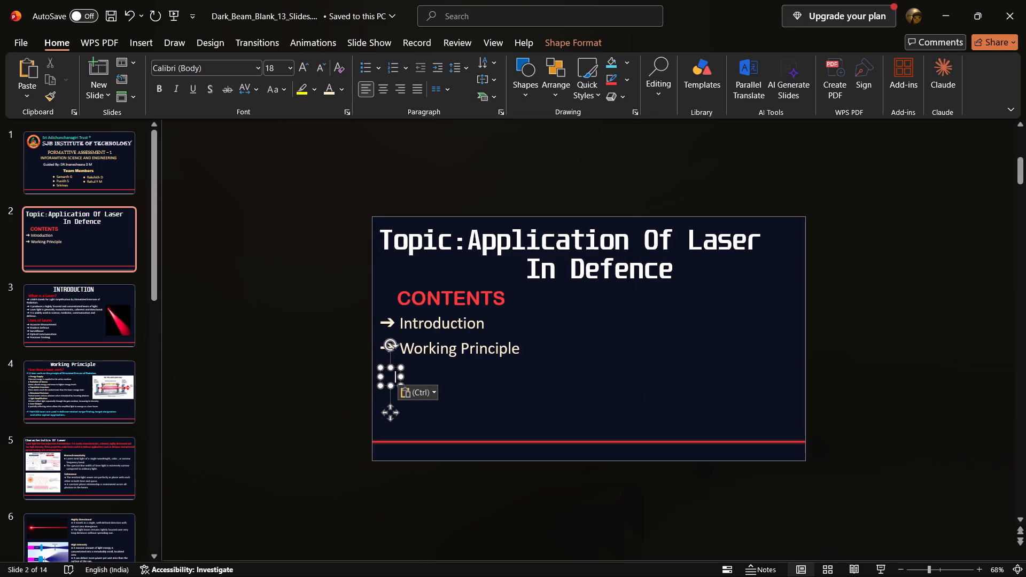
{"action": "key", "text": "ctrl+v"}
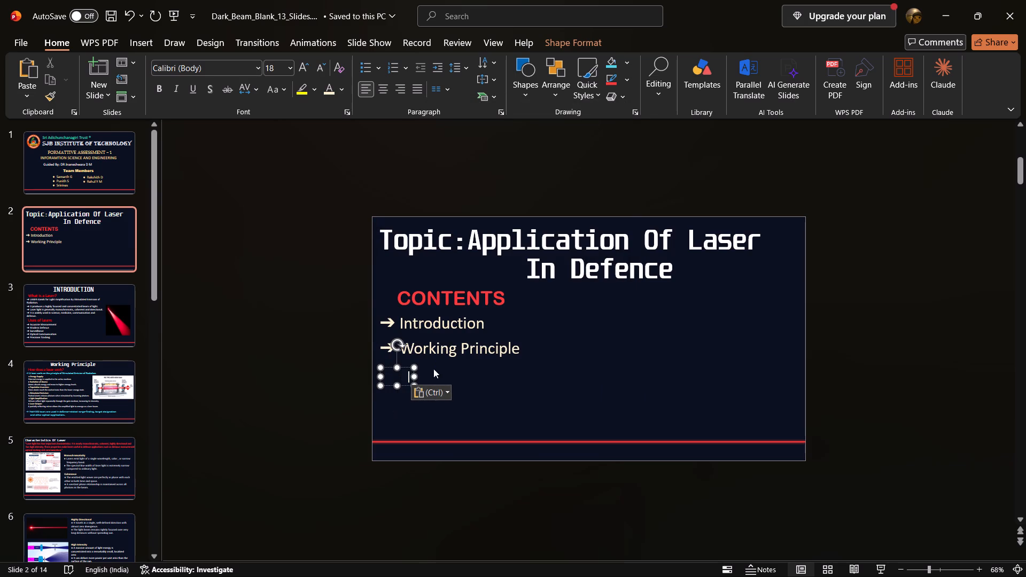
{"action": "key", "text": "BackSpace"}
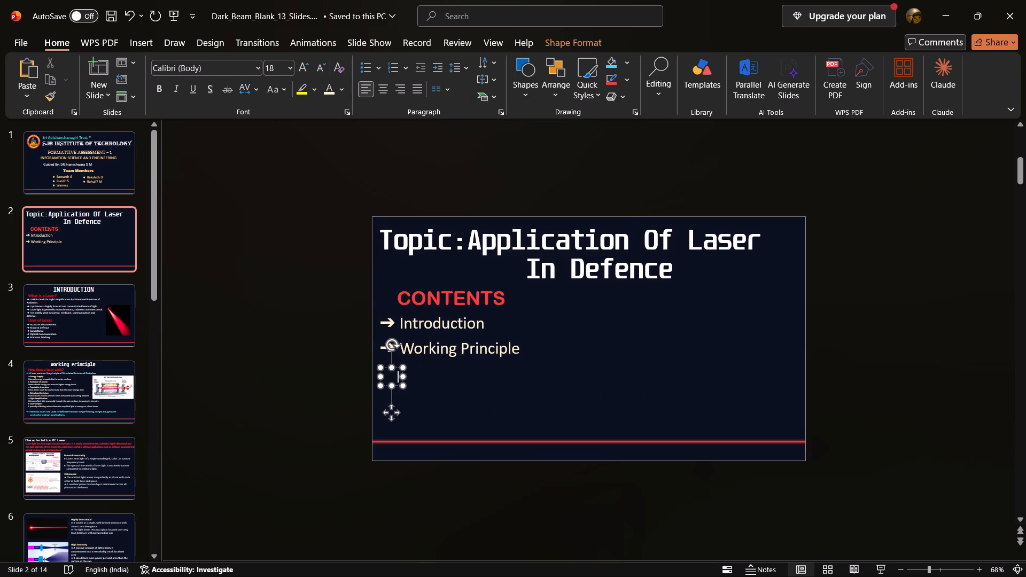
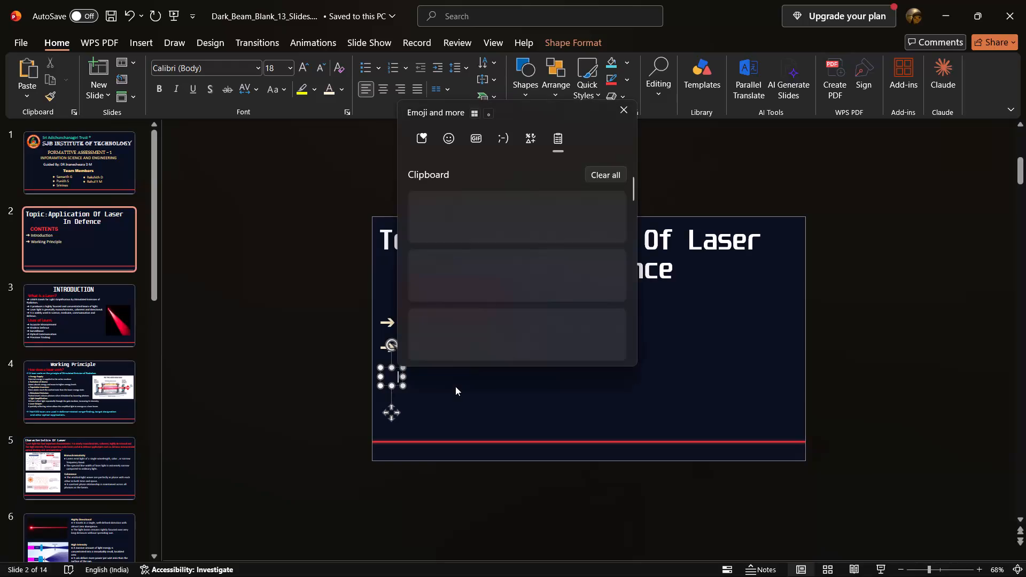
Paste "characteristics" after the arrow in the third contents line, then set the line to 28 pt and apply the light font colour.
{"action": "left_click", "coordinate": [468, 216]}
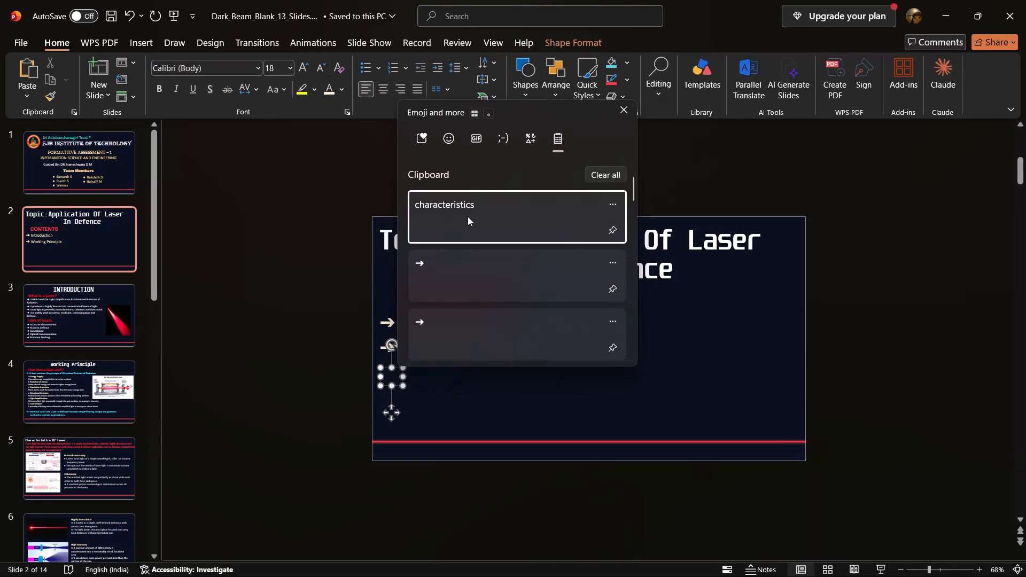
{"action": "key", "text": "ctrl+v"}
{"action": "key", "text": "ctrl+a"}
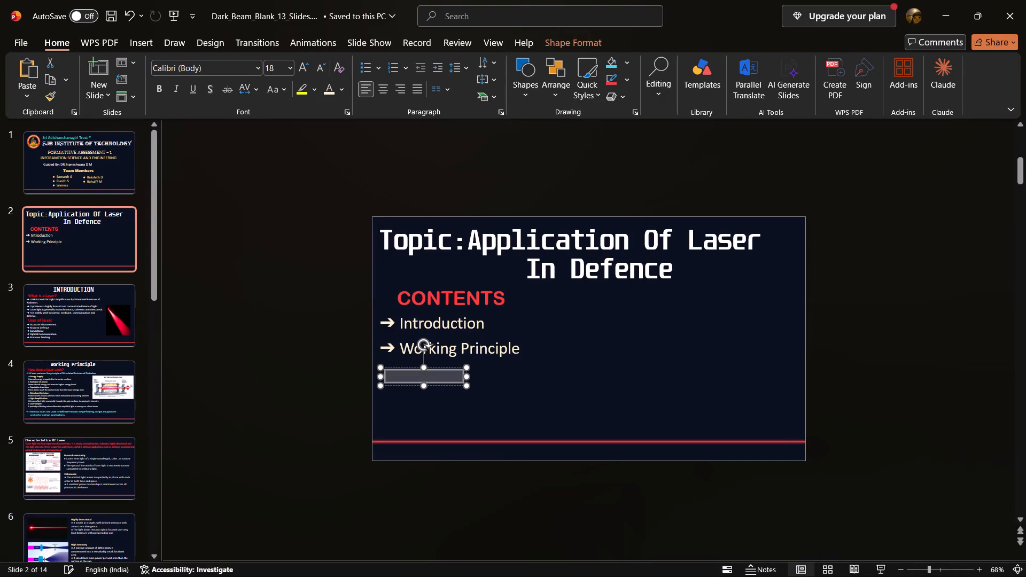
{"action": "left_click", "coordinate": [313, 67]}
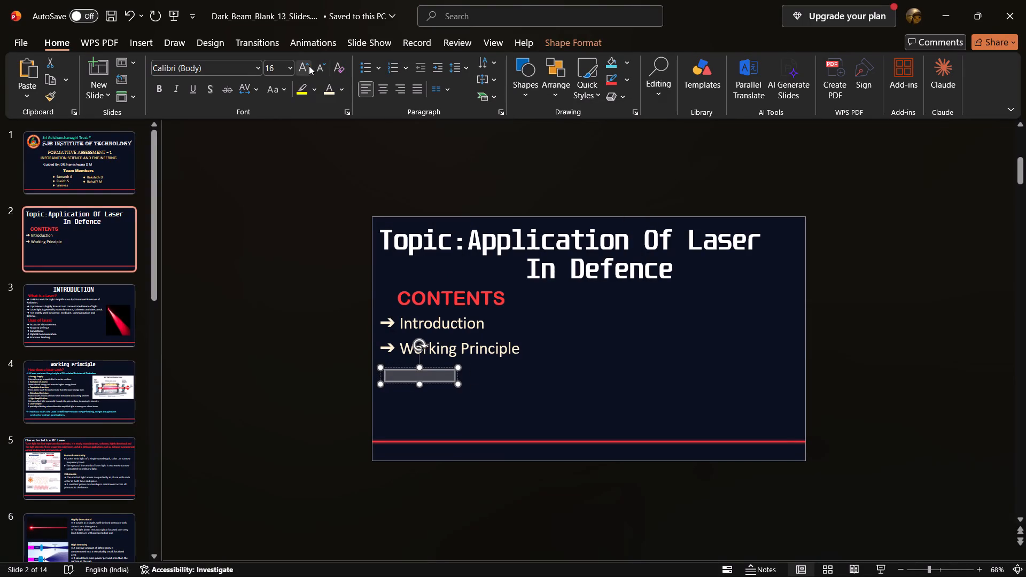
{"action": "left_click", "coordinate": [309, 66]}
{"action": "left_click", "coordinate": [309, 66]}
{"action": "left_click", "coordinate": [309, 66]}
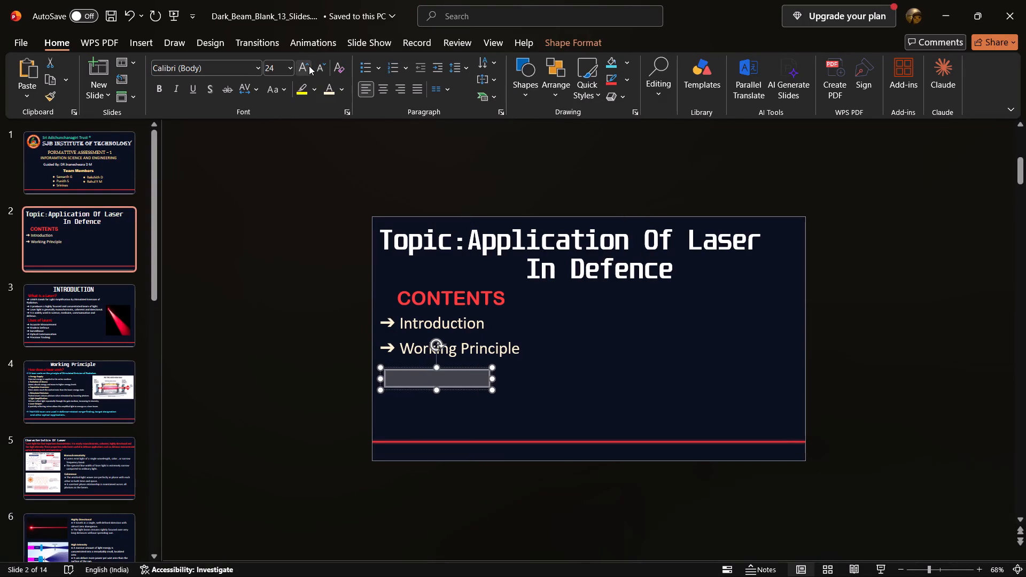
{"action": "left_click", "coordinate": [309, 66]}
{"action": "left_click", "coordinate": [330, 87]}
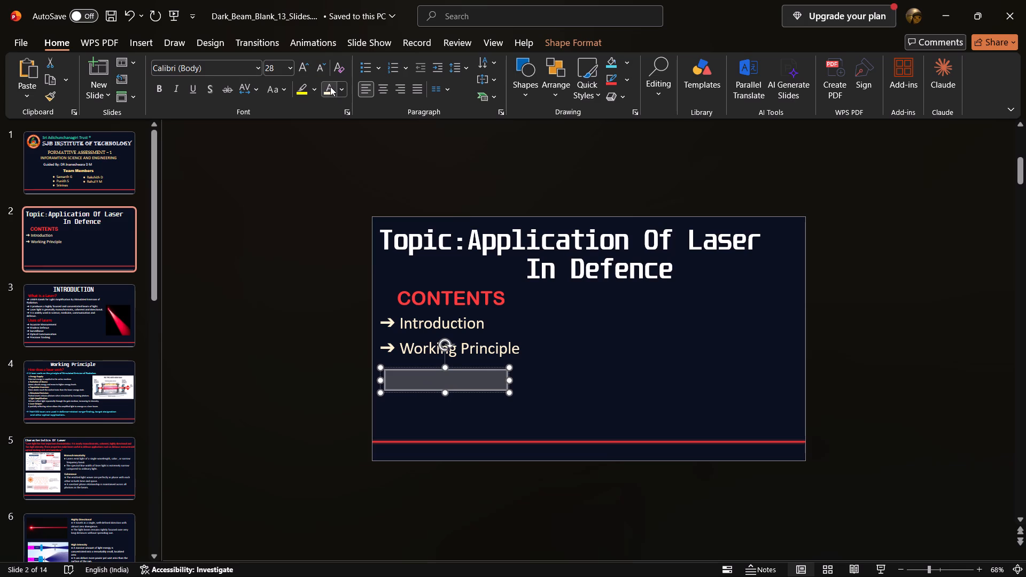
{"action": "left_click", "coordinate": [632, 381]}
Capitalise the third contents line and extend it to read "Characteristics of Laser".
{"action": "left_click", "coordinate": [462, 363]}
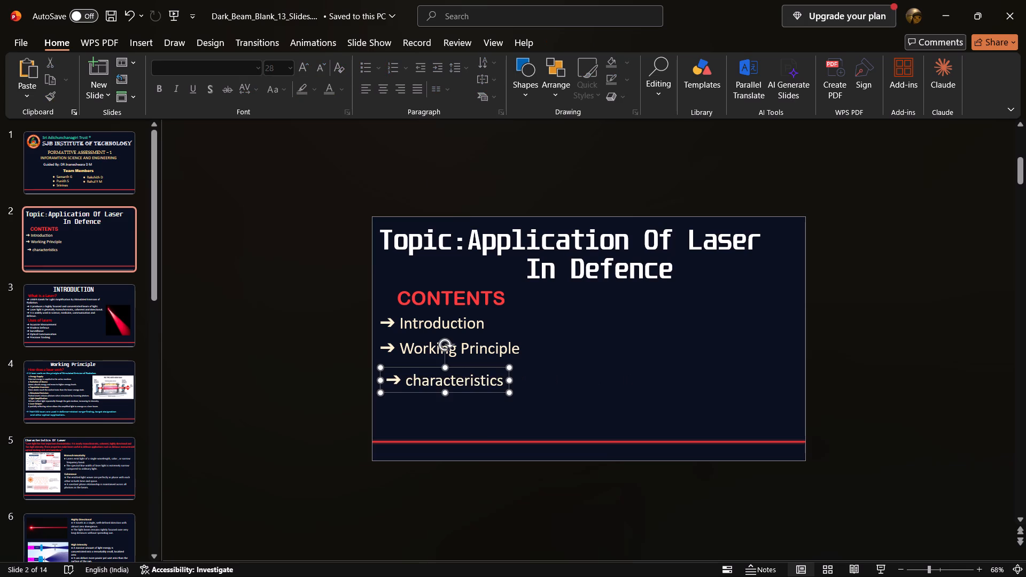
{"action": "left_click", "coordinate": [414, 380]}
{"action": "key", "text": "BackSpace"}
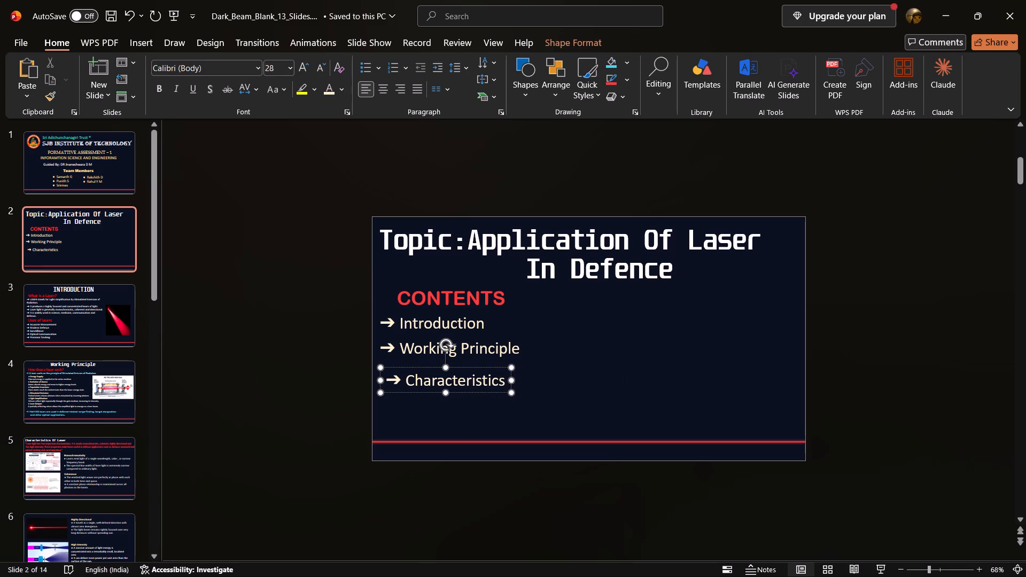
{"action": "left_click", "coordinate": [503, 380]}
{"action": "key", "text": "space"}
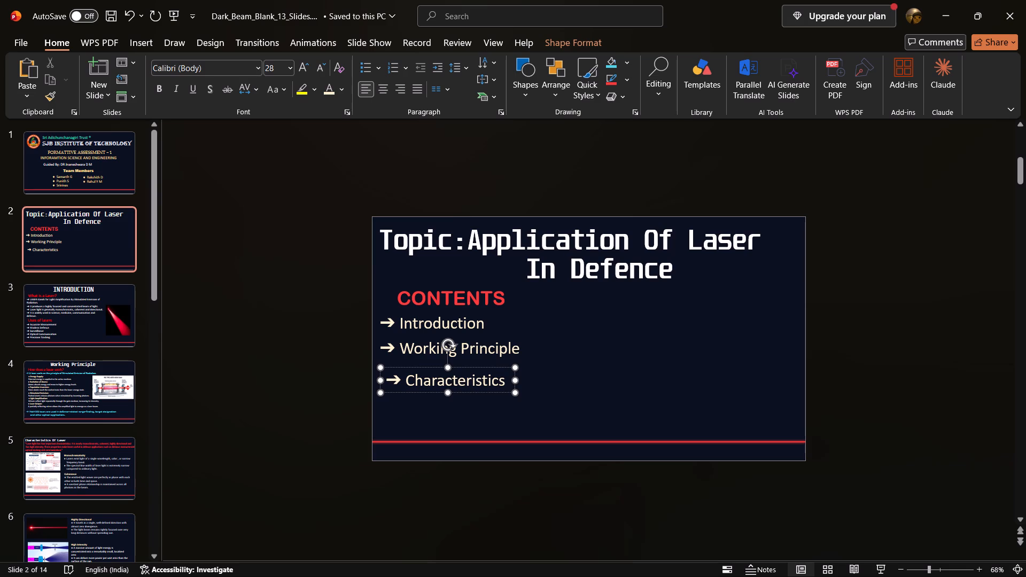
{"action": "type", "text": "of"}
{"action": "key", "text": "space"}
{"action": "key", "text": "l"}
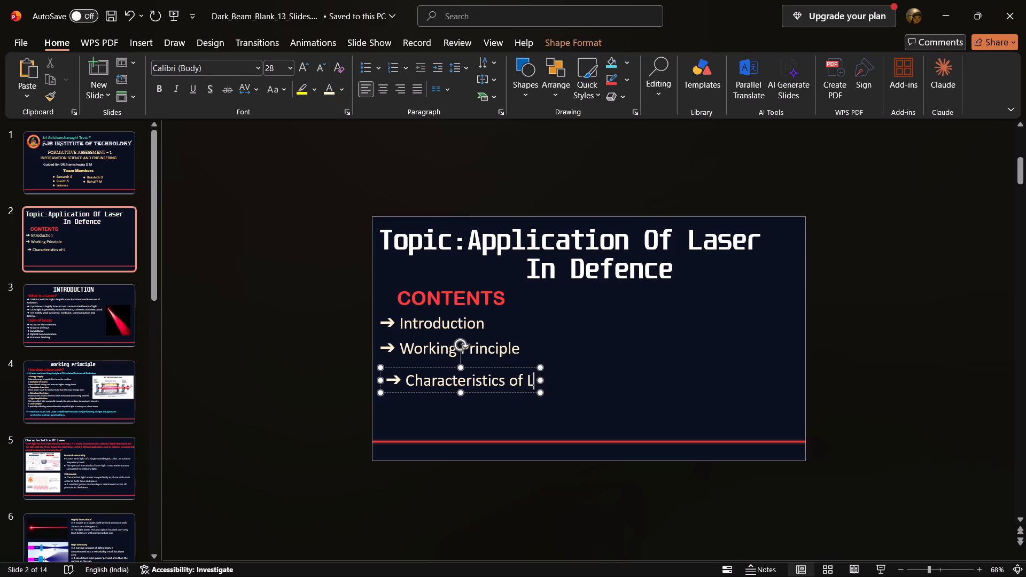
{"action": "type", "text": "aser"}
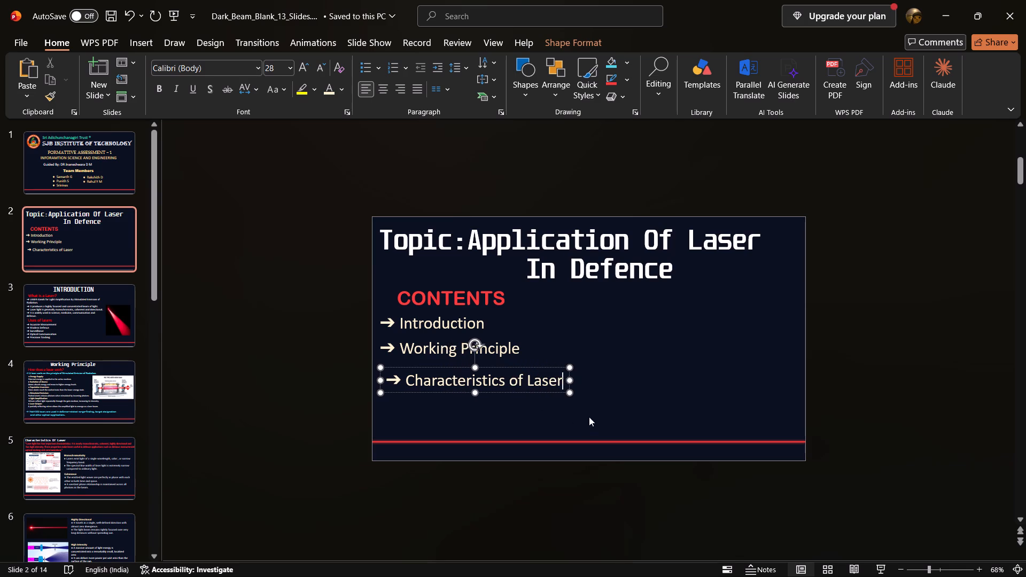
Move the "Characteristics of Laser" line directly beneath Working Principle, lining up its arrow with the arrows above.
{"action": "left_click", "coordinate": [537, 362]}
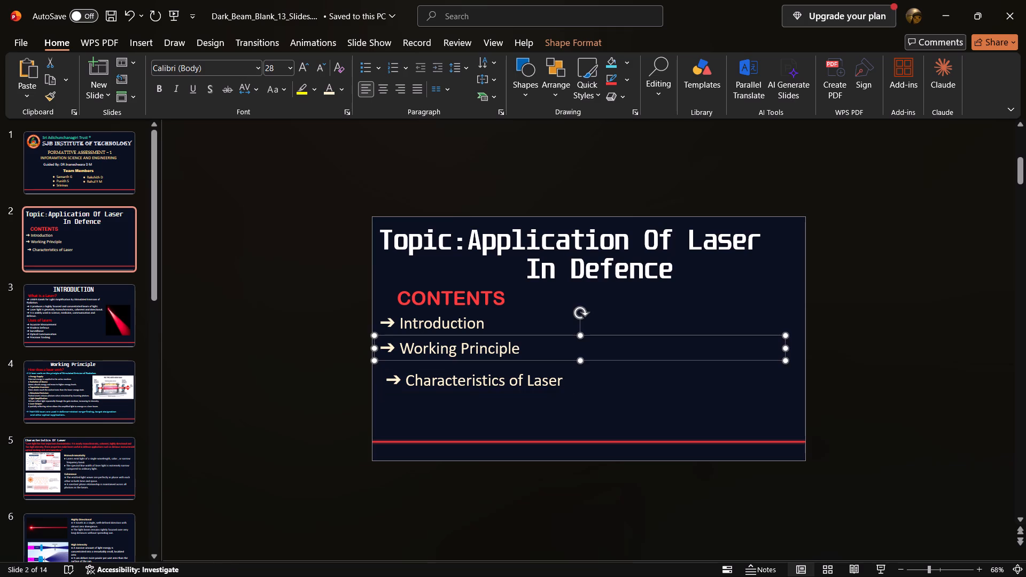
{"action": "left_click", "coordinate": [537, 374]}
{"action": "left_click_drag", "start_coordinate": [539, 367], "coordinate": [532, 360]}
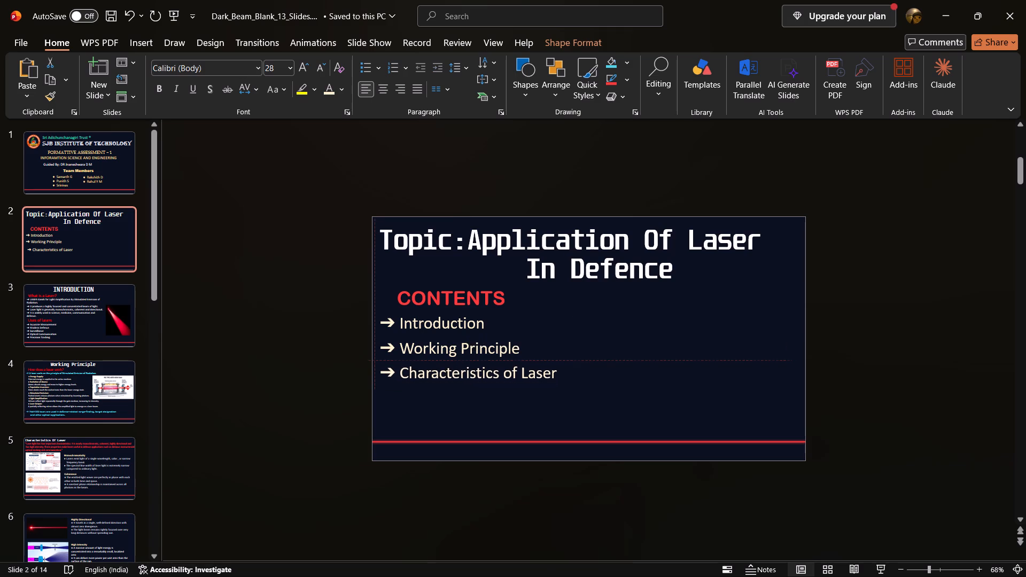
{"action": "left_click_drag", "start_coordinate": [532, 360], "coordinate": [532, 358]}
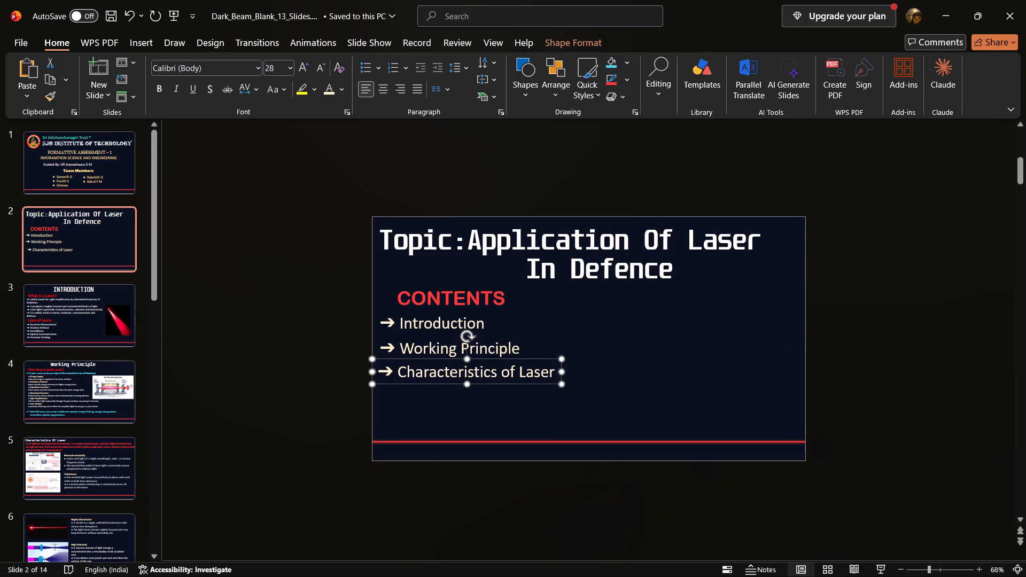
{"action": "left_click", "coordinate": [475, 303]}
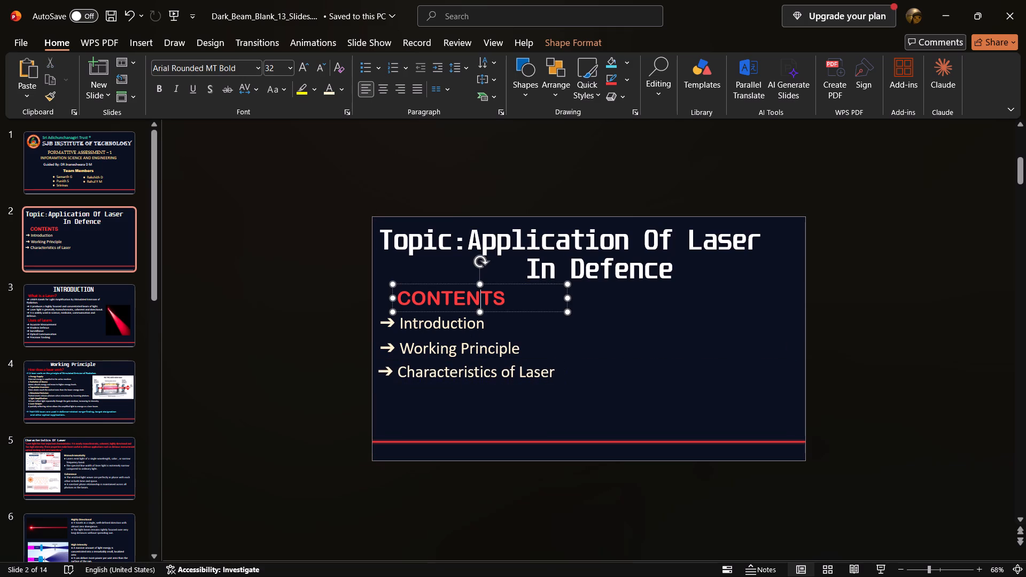
{"action": "left_click", "coordinate": [529, 300]}
{"action": "left_click", "coordinate": [668, 387]}
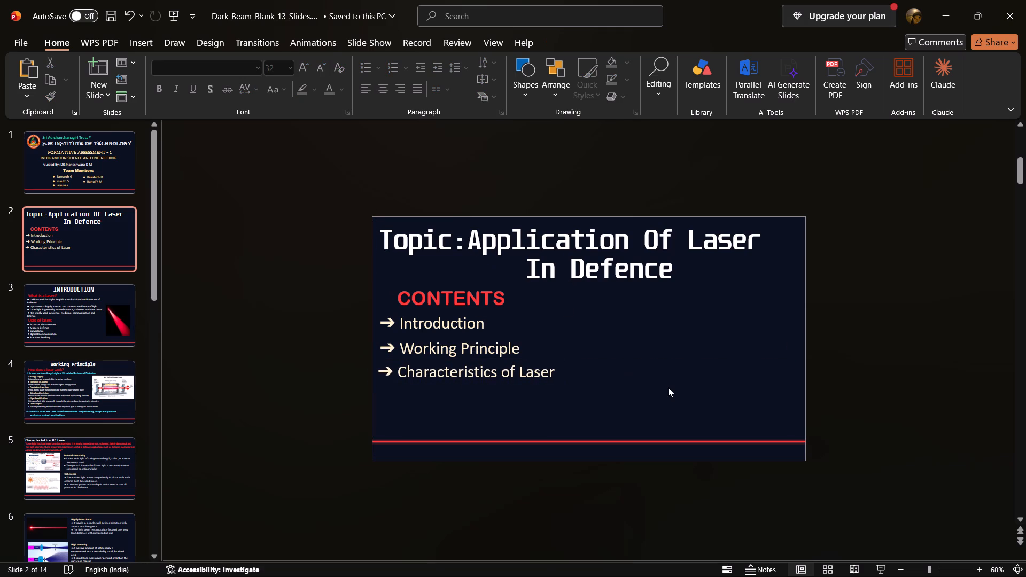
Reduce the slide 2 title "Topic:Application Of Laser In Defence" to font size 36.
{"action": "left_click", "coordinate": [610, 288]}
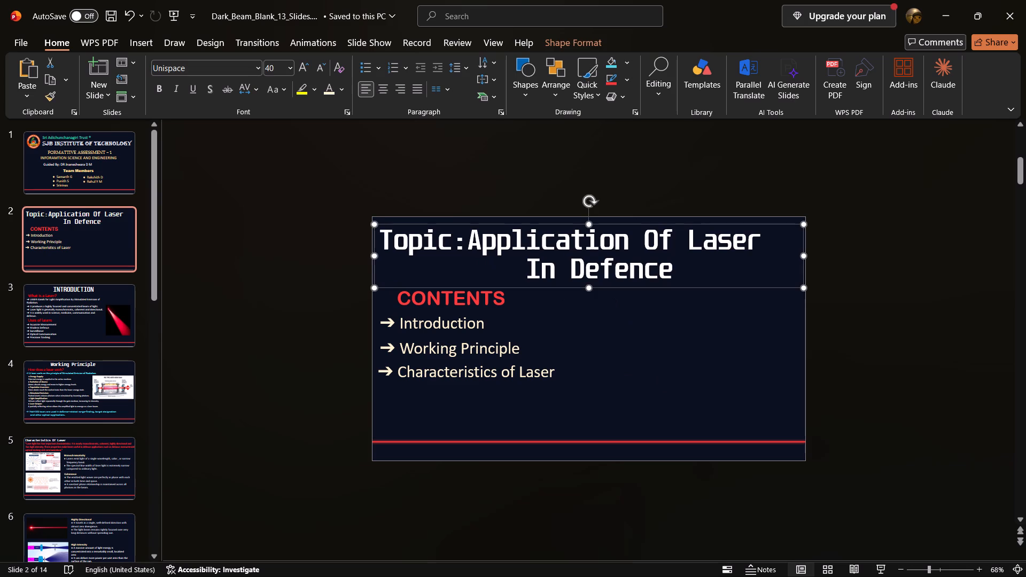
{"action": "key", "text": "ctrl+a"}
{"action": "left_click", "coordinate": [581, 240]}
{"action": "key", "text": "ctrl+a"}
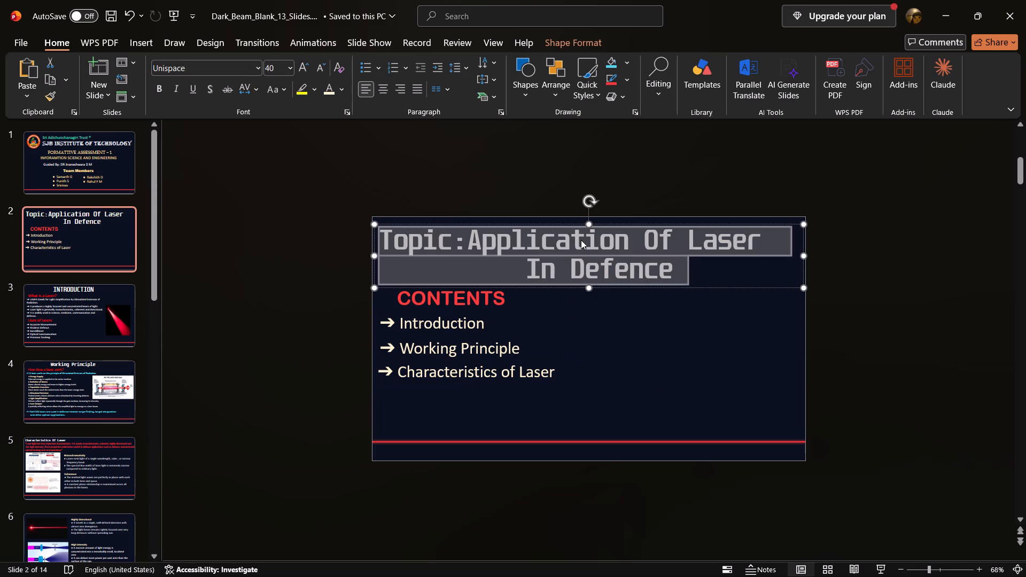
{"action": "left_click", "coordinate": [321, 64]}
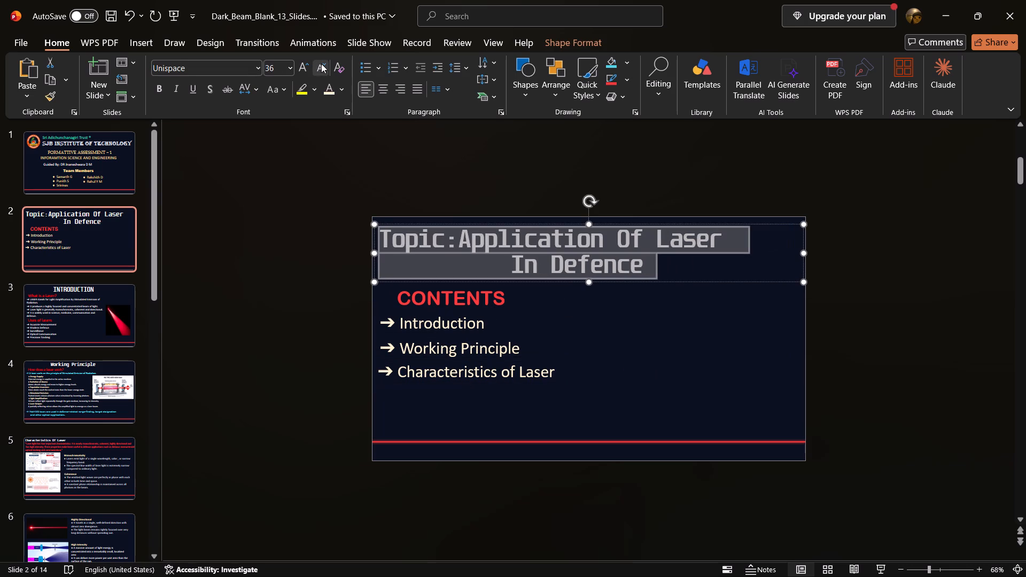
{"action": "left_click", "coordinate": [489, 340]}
Reposition the CONTENTS heading slightly further right and up, between the title and the Introduction line.
{"action": "left_click", "coordinate": [463, 288]}
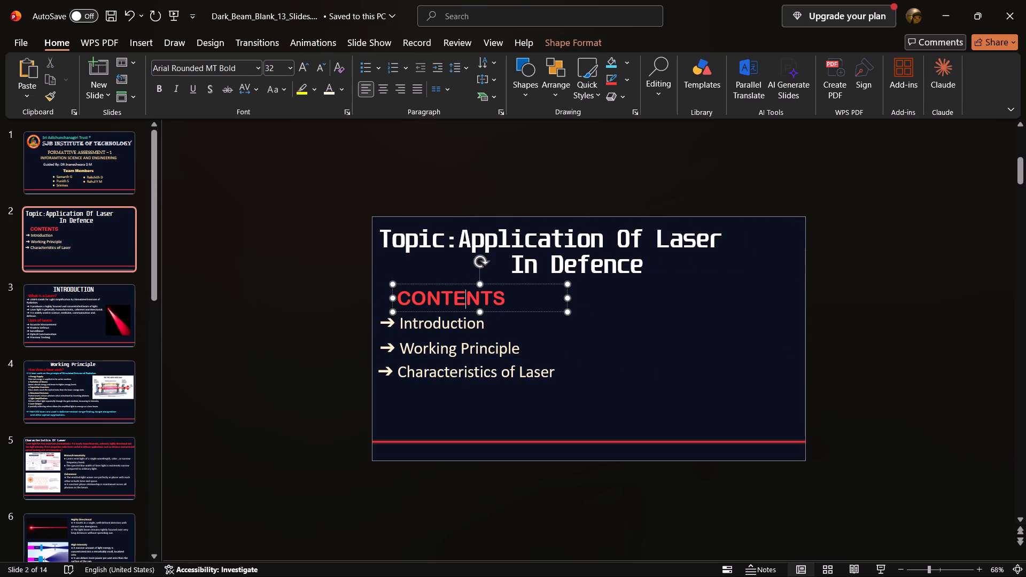
{"action": "left_click_drag", "start_coordinate": [519, 288], "coordinate": [640, 288]}
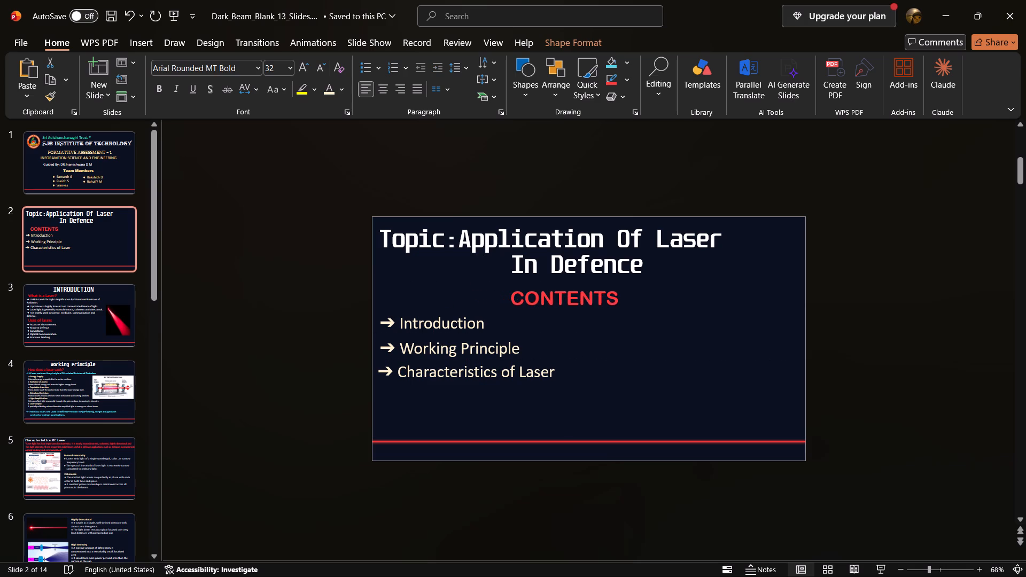
{"action": "left_click_drag", "start_coordinate": [640, 288], "coordinate": [523, 290]}
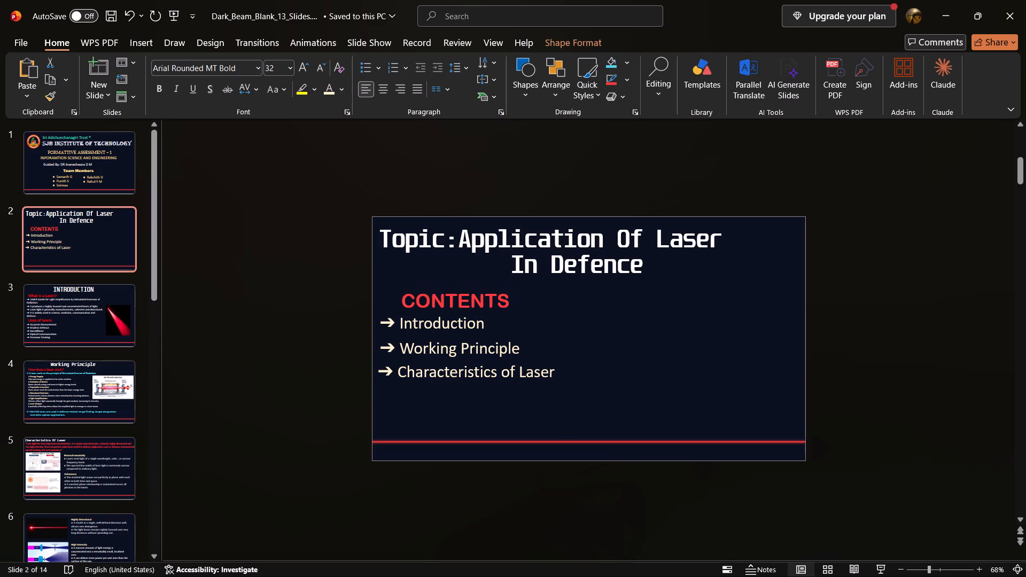
{"action": "left_click_drag", "start_coordinate": [523, 290], "coordinate": [525, 286]}
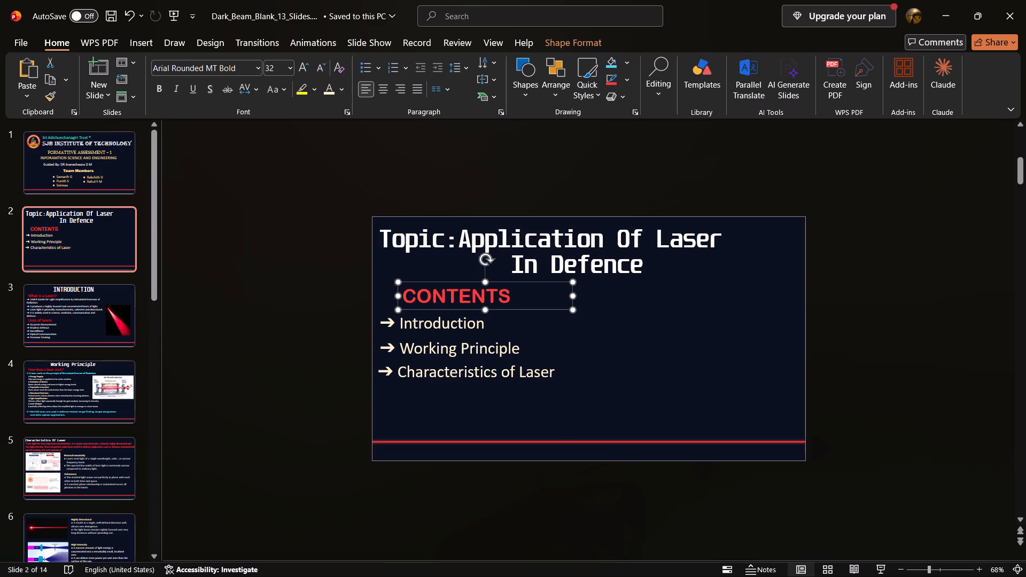
Set the slide 2 title's font size to 32.
{"action": "left_click", "coordinate": [619, 263]}
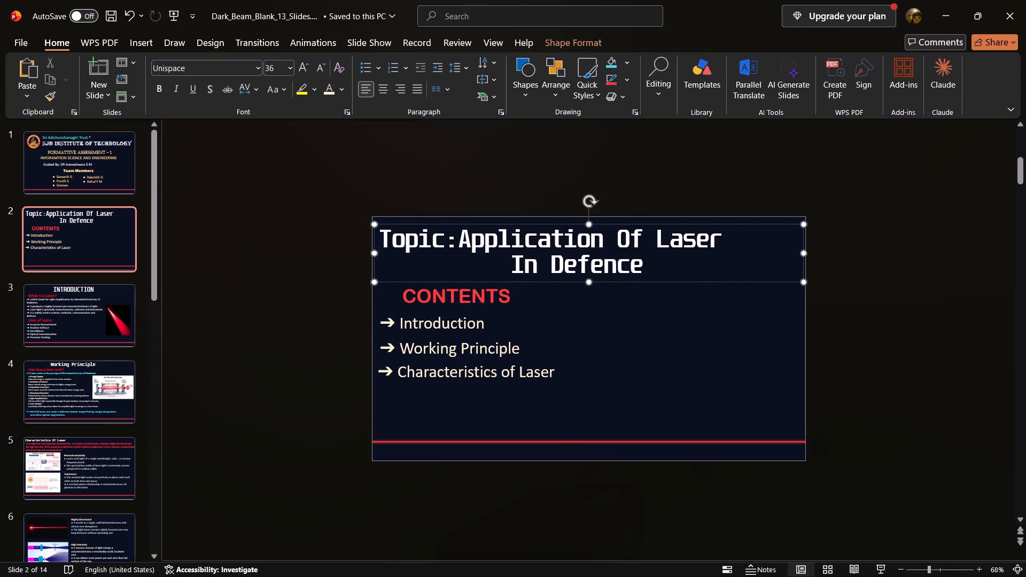
{"action": "key", "text": "ctrl+a"}
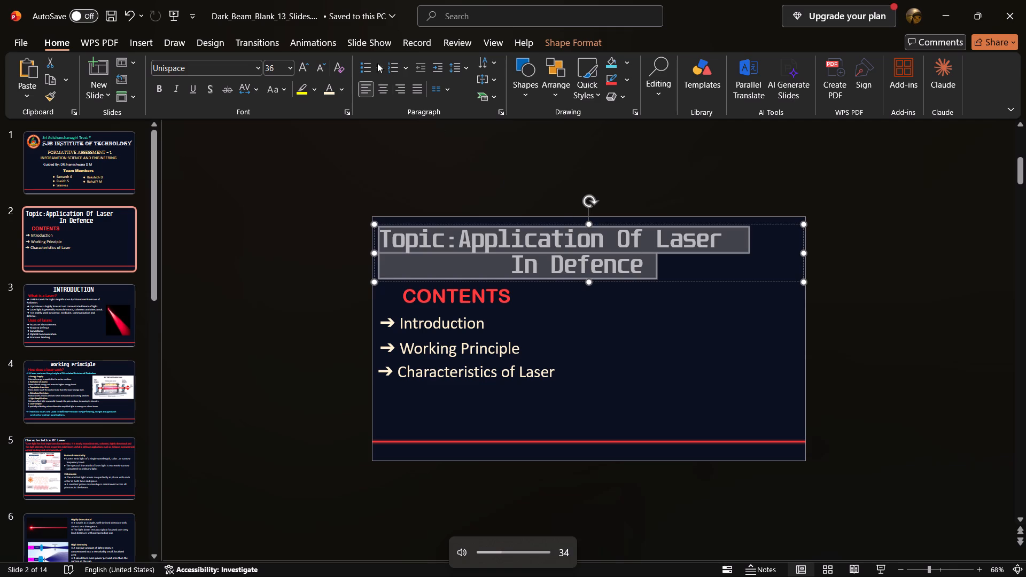
{"action": "left_click", "coordinate": [309, 65]}
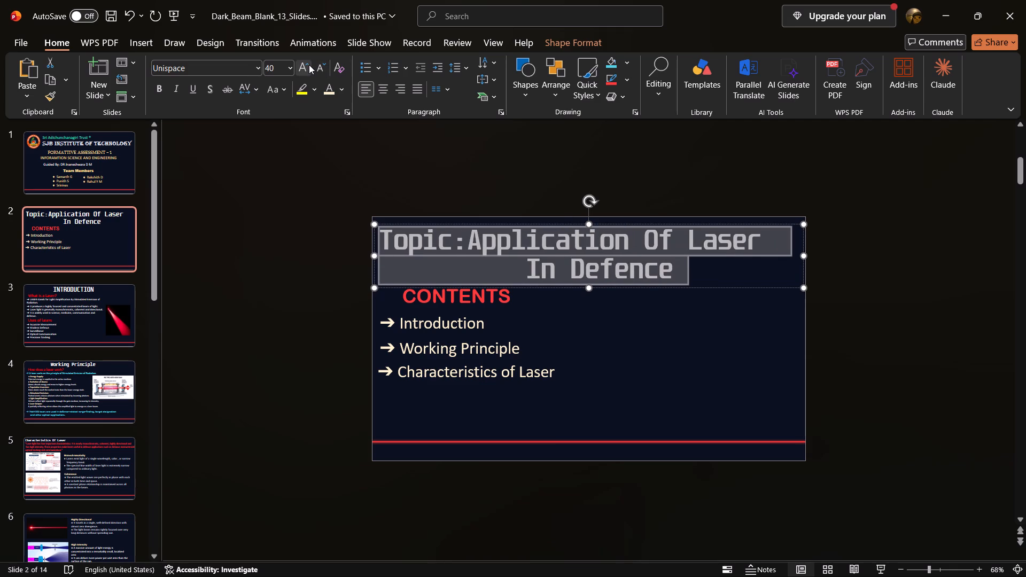
{"action": "double_click", "coordinate": [320, 68]}
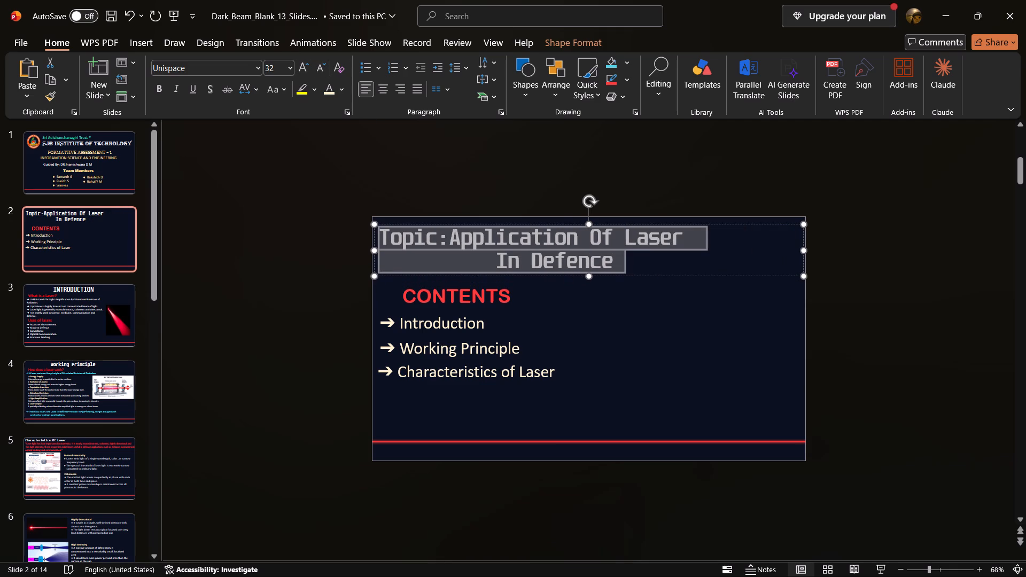
Move the title text box rightward so the title sits roughly centred across the top of slide 2.
{"action": "left_click", "coordinate": [641, 259]}
{"action": "left_click_drag", "start_coordinate": [673, 224], "coordinate": [700, 233]}
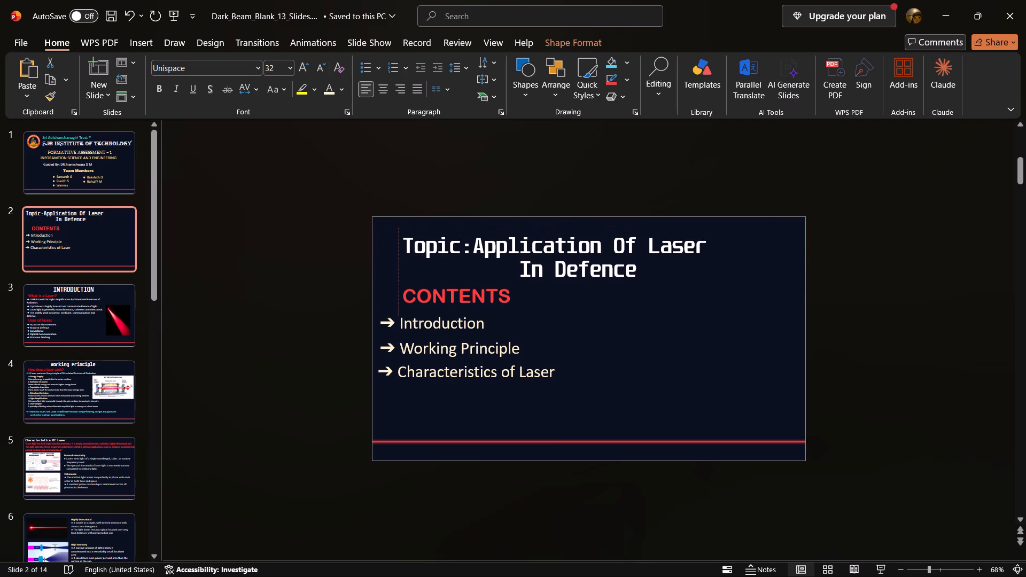
{"action": "left_click_drag", "start_coordinate": [700, 233], "coordinate": [706, 230]}
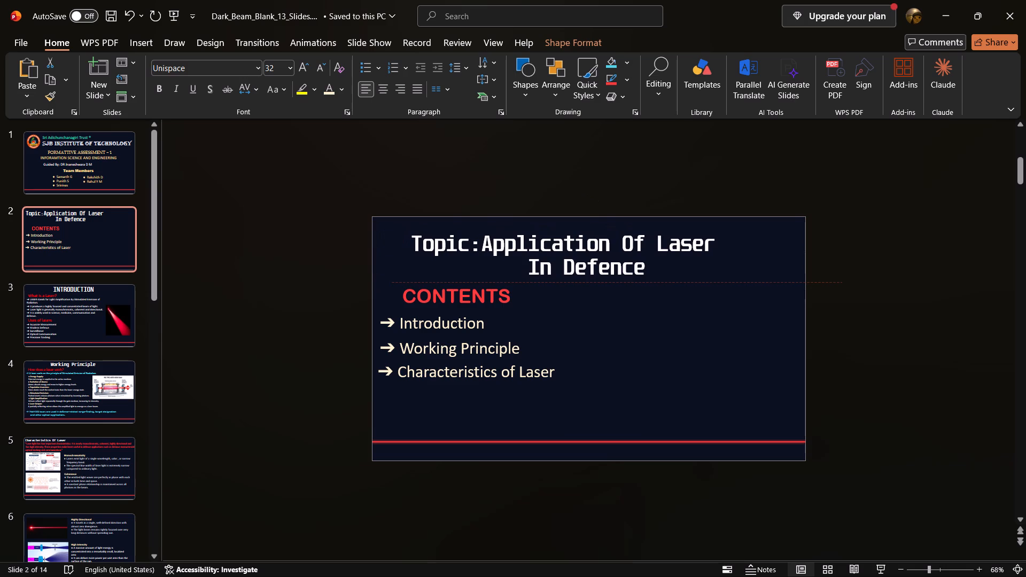
{"action": "left_click_drag", "start_coordinate": [706, 230], "coordinate": [706, 227]}
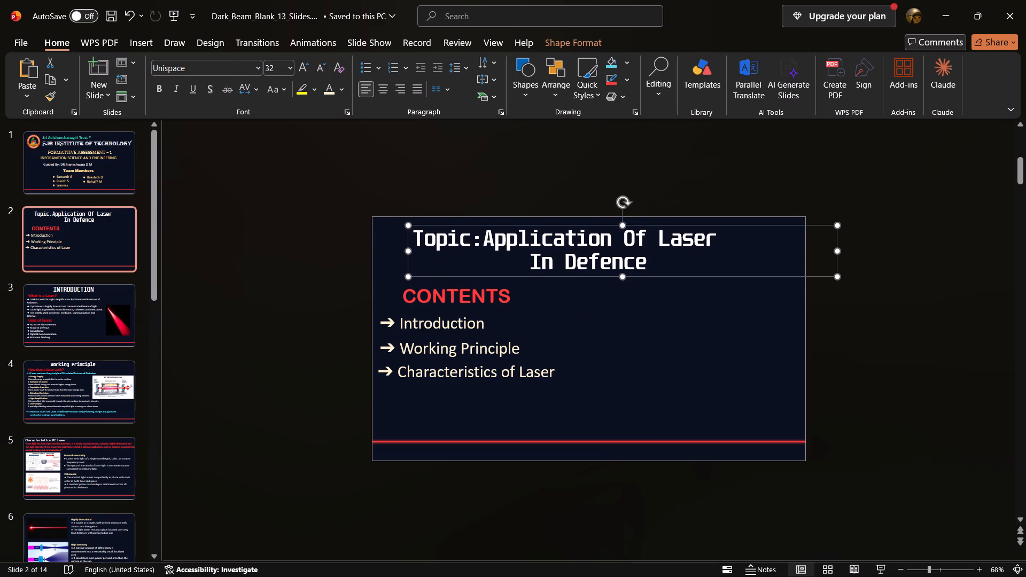
Move the CONTENTS heading slightly down, closer to the Introduction line.
{"action": "left_click", "coordinate": [508, 292]}
{"action": "left_click_drag", "start_coordinate": [523, 283], "coordinate": [526, 282]}
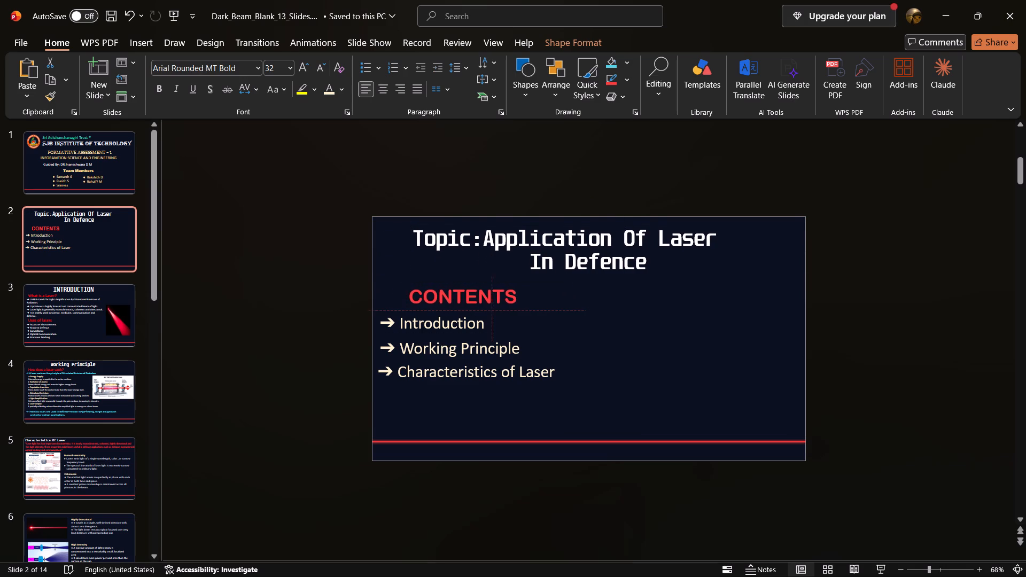
{"action": "left_click_drag", "start_coordinate": [526, 282], "coordinate": [523, 286]}
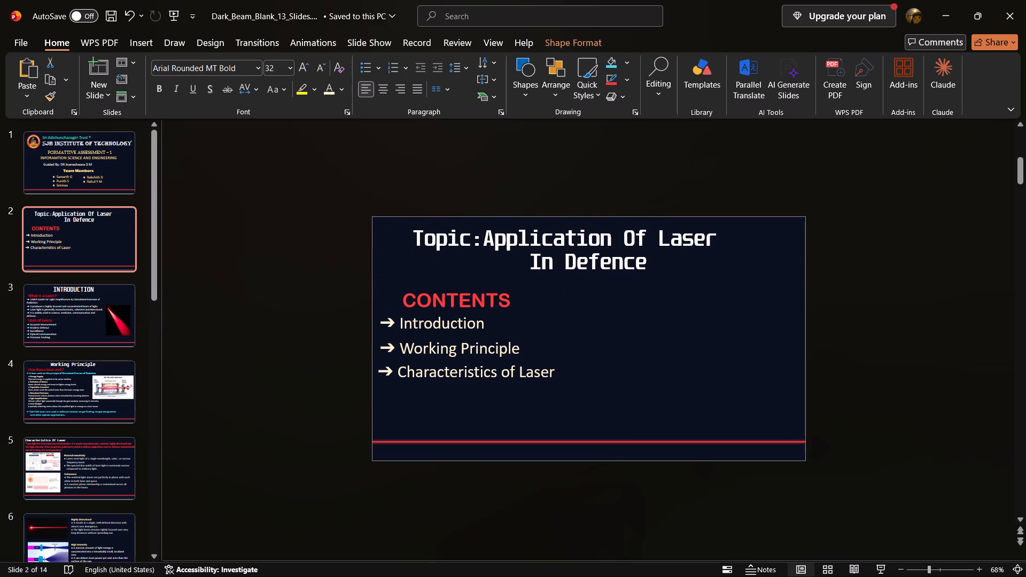
{"action": "left_click_drag", "start_coordinate": [523, 286], "coordinate": [520, 287]}
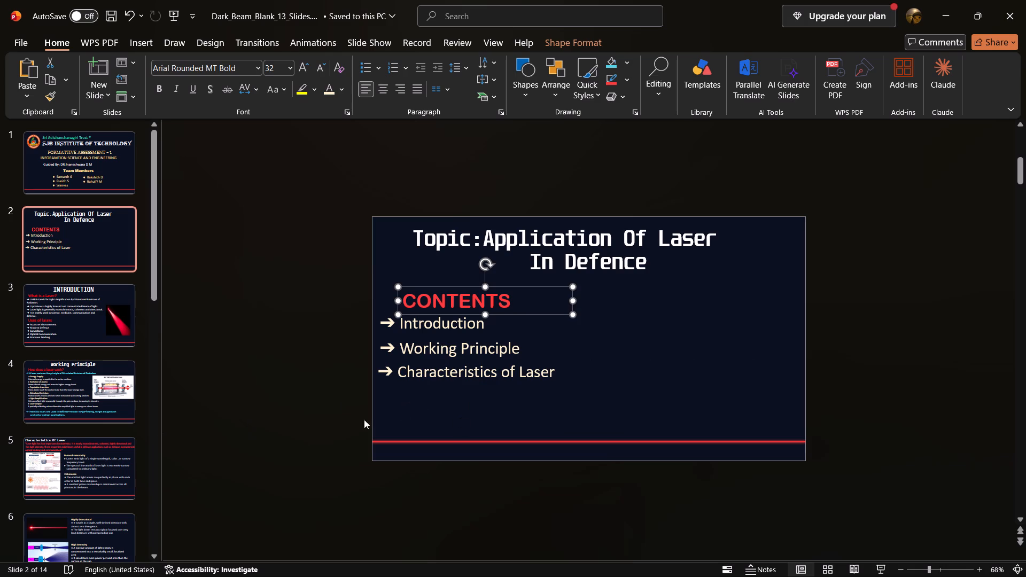
Add an arrow-bulleted entry reading "Application of Laser" in a new text box below Characteristics of Laser on slide 2.
{"action": "triple_click", "coordinate": [386, 391]}
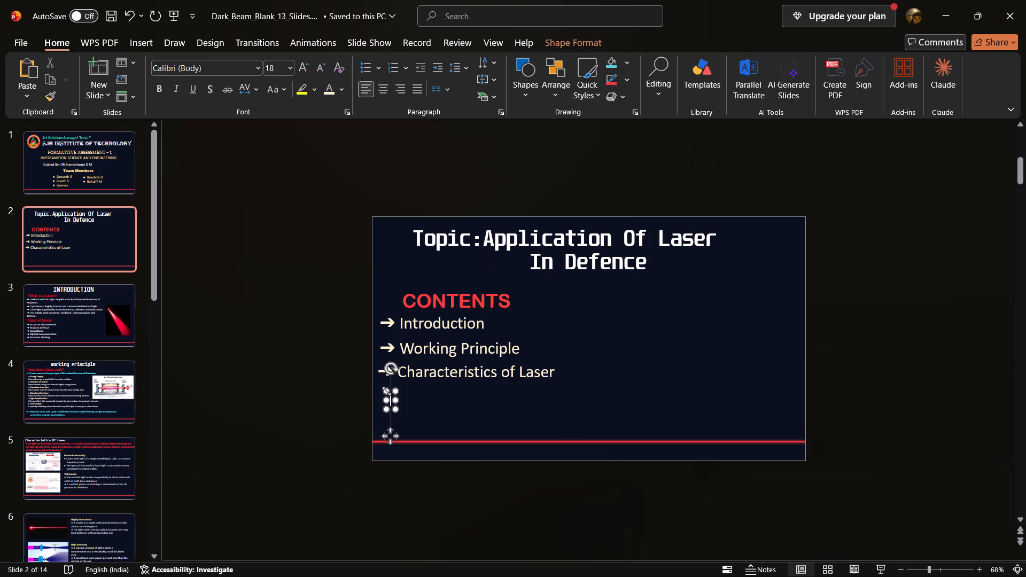
{"action": "key", "text": "alt+Tab"}
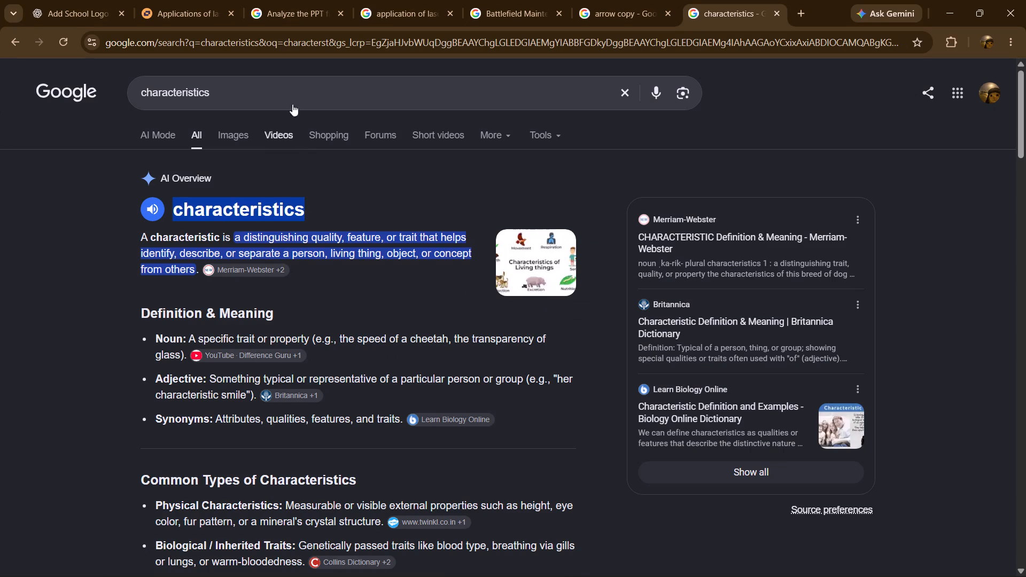
{"action": "key", "text": "alt+Tab"}
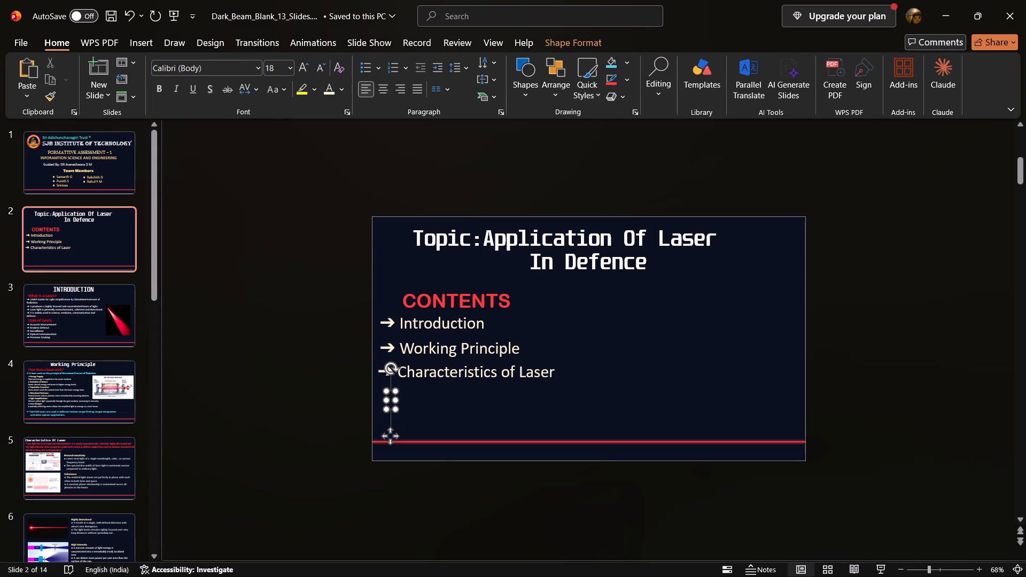
{"action": "key", "text": "super+v"}
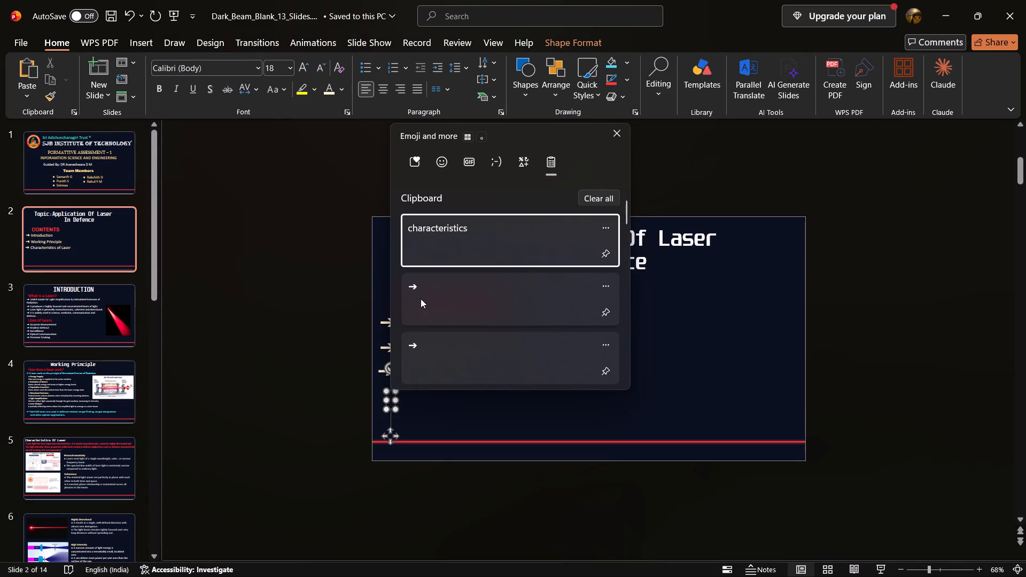
{"action": "left_click", "coordinate": [436, 288]}
{"action": "key", "text": "ctrl+v"}
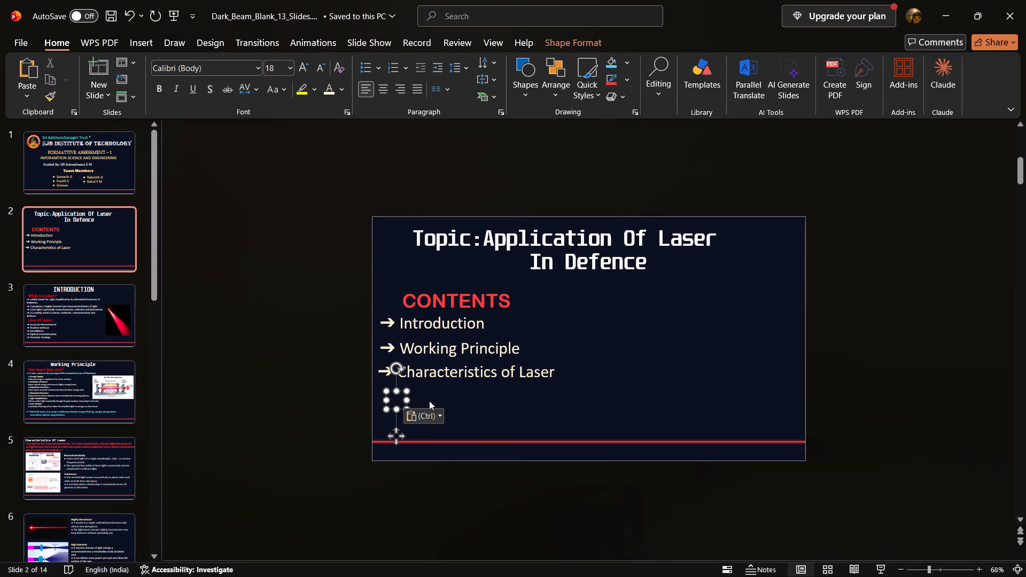
{"action": "type", "text": "pplication of"}
{"action": "key", "text": "space"}
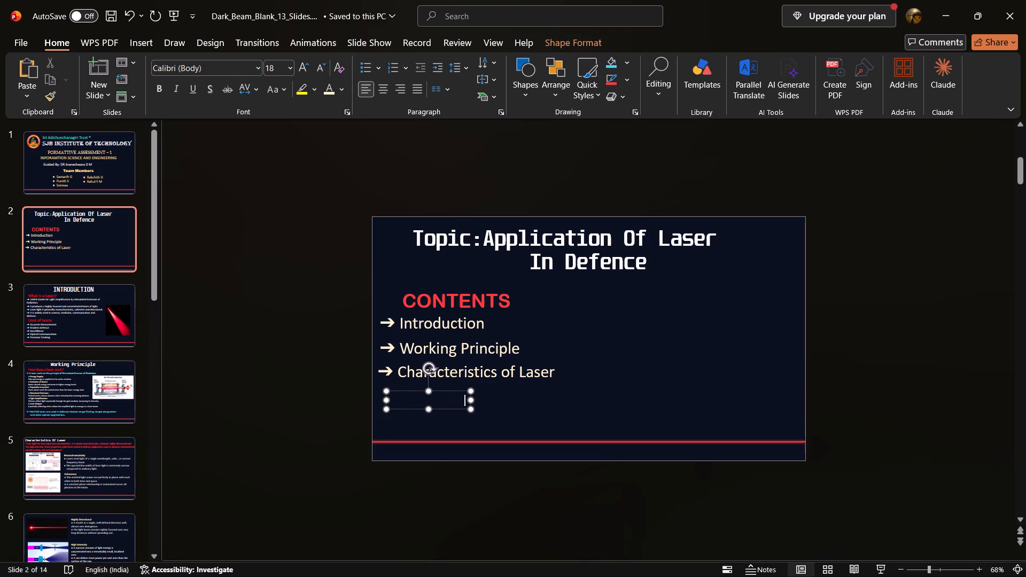
{"action": "key", "text": "l"}
{"action": "type", "text": "aser"}
Give the Application of Laser entry the light font colour of the other entries and set its font size to 28.
{"action": "key", "text": "ctrl+a"}
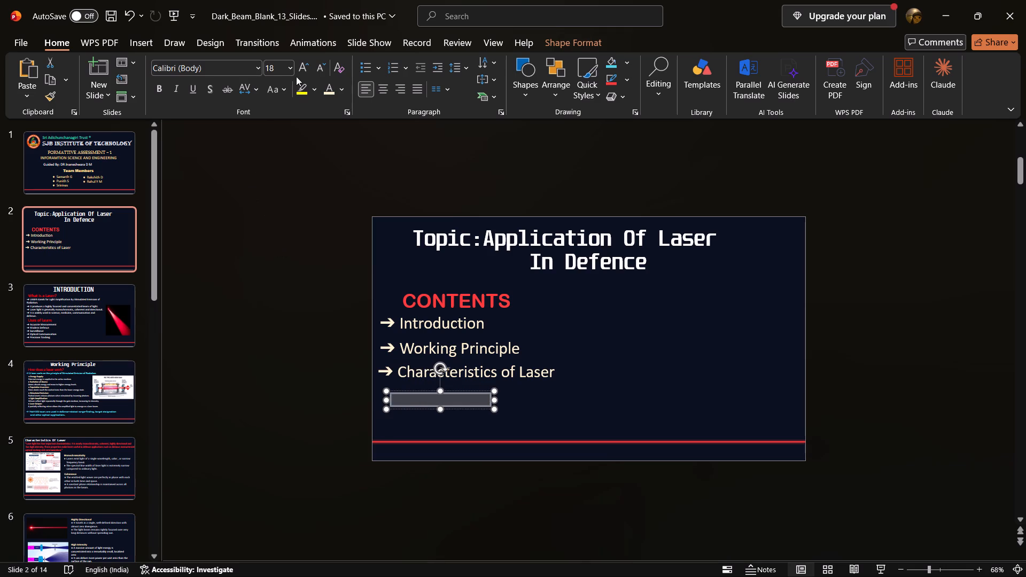
{"action": "left_click", "coordinate": [306, 69]}
{"action": "left_click", "coordinate": [306, 69]}
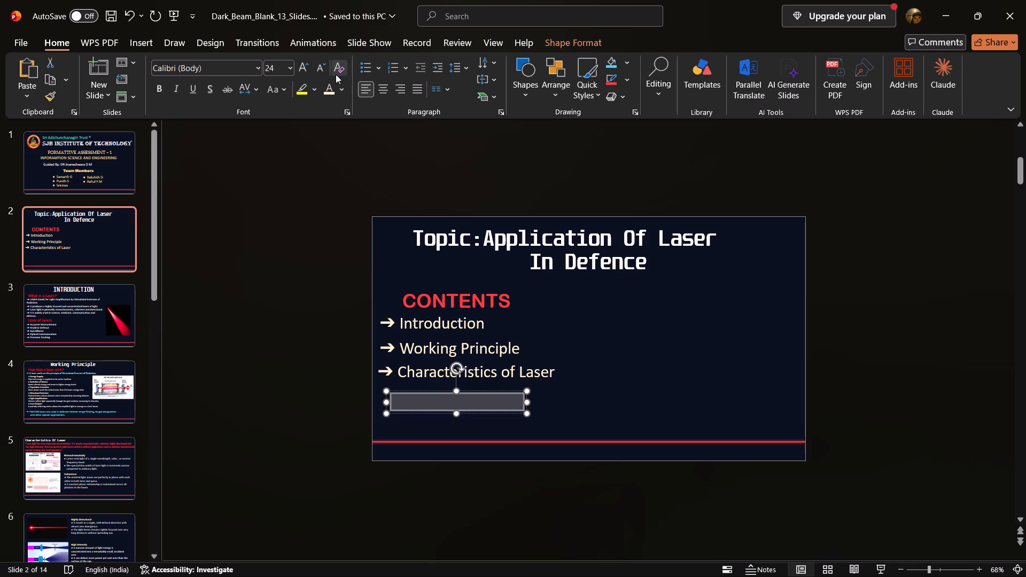
{"action": "left_click", "coordinate": [334, 88]}
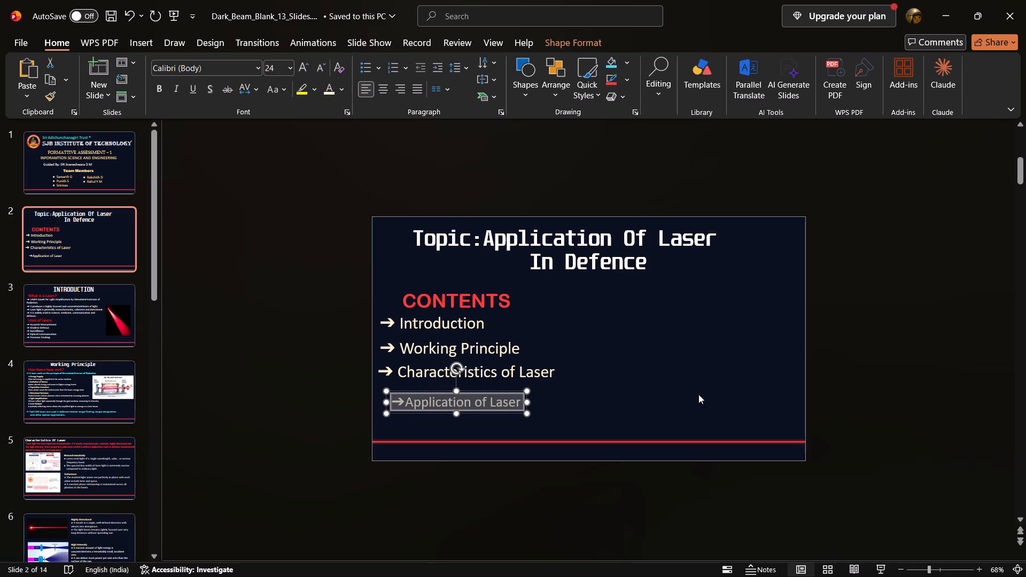
{"action": "left_click", "coordinate": [698, 394]}
{"action": "left_click", "coordinate": [481, 404]}
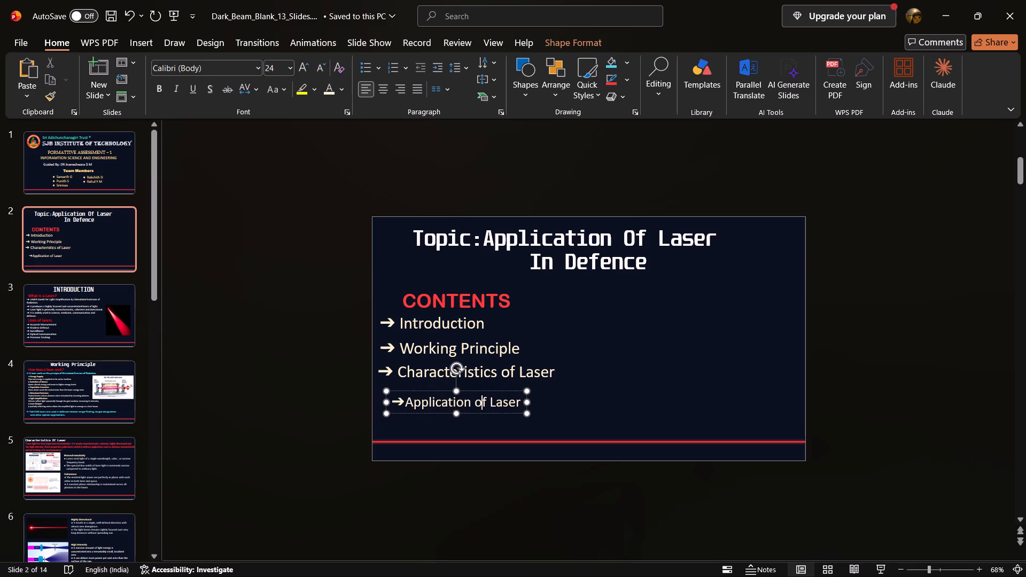
{"action": "key", "text": "ctrl+a"}
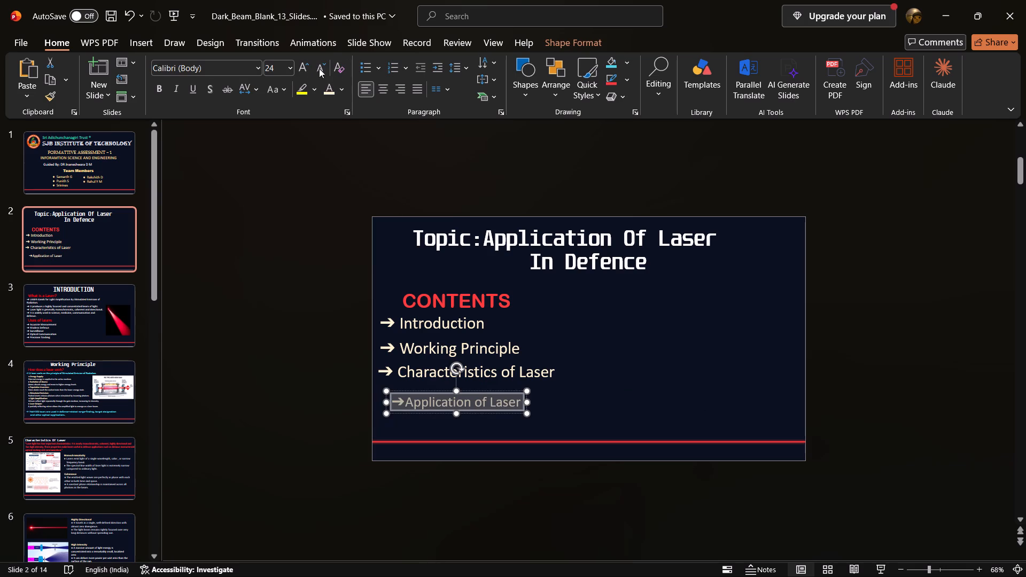
{"action": "left_click", "coordinate": [304, 64]}
{"action": "left_click", "coordinate": [585, 433]}
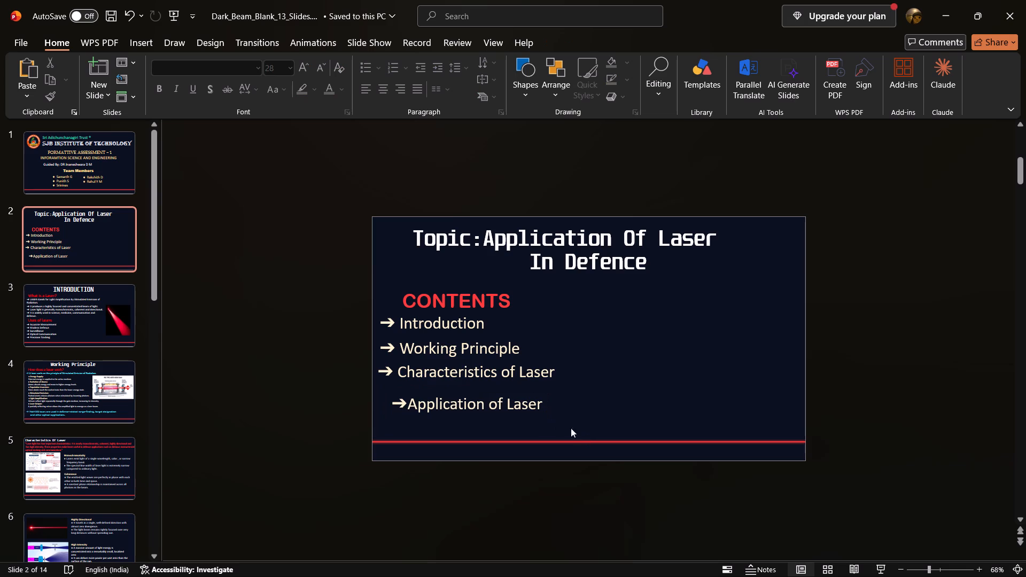
Move the Application of Laser entry directly below Characteristics of Laser, lined up with the arrows of the entries above.
{"action": "left_click", "coordinate": [515, 417]}
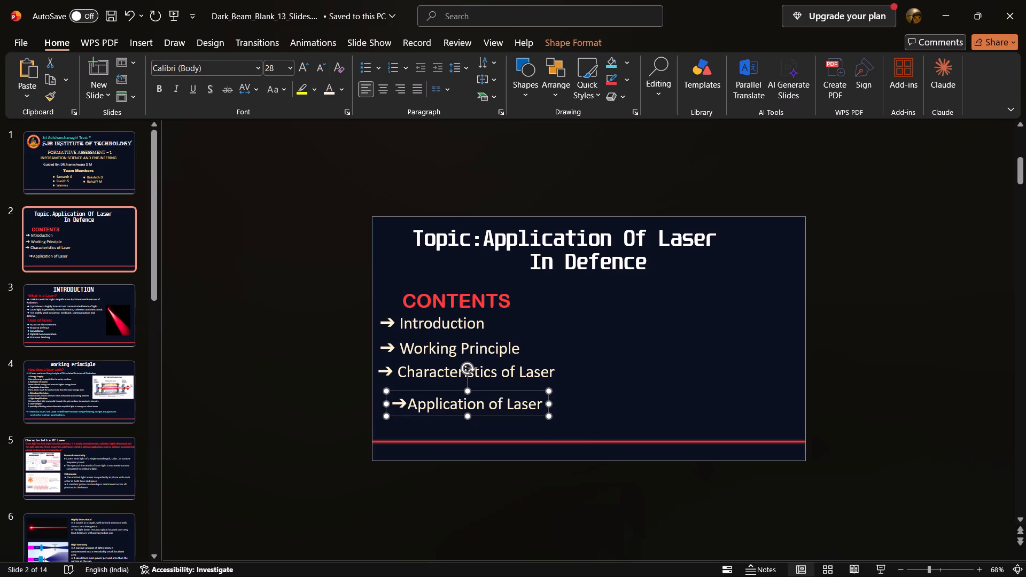
{"action": "left_click_drag", "start_coordinate": [525, 391], "coordinate": [516, 385]}
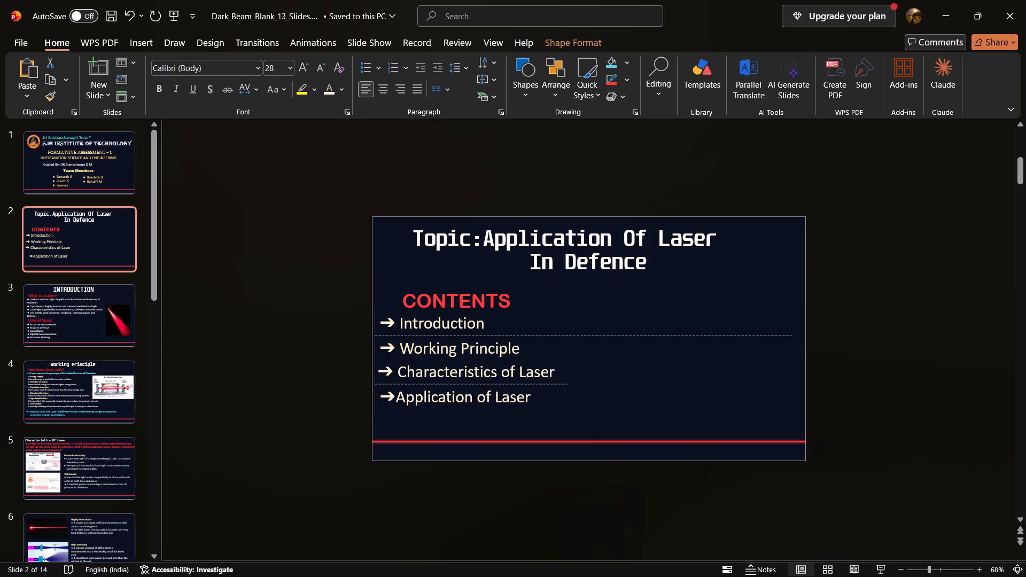
{"action": "left_click_drag", "start_coordinate": [516, 385], "coordinate": [516, 385]}
Move the CONTENTS heading slightly up to leave more space above the Introduction line.
{"action": "left_click", "coordinate": [491, 298]}
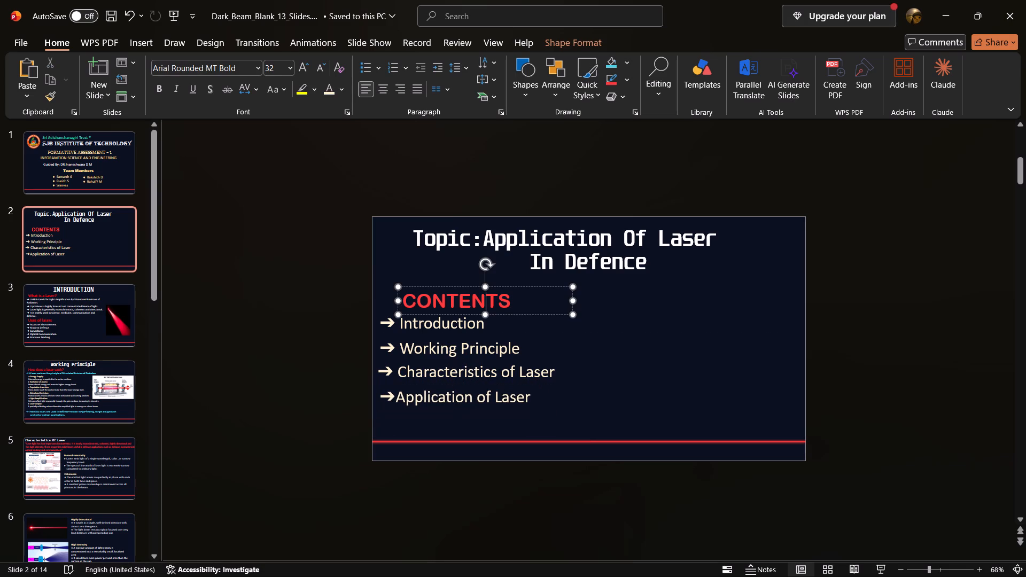
{"action": "left_click_drag", "start_coordinate": [517, 288], "coordinate": [517, 282]}
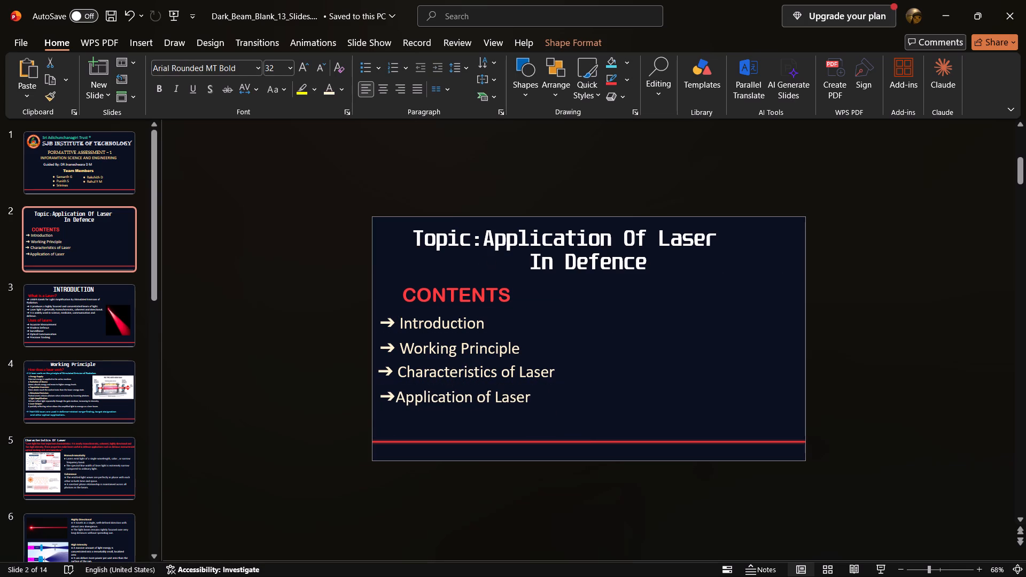
{"action": "left_click_drag", "start_coordinate": [517, 282], "coordinate": [518, 282]}
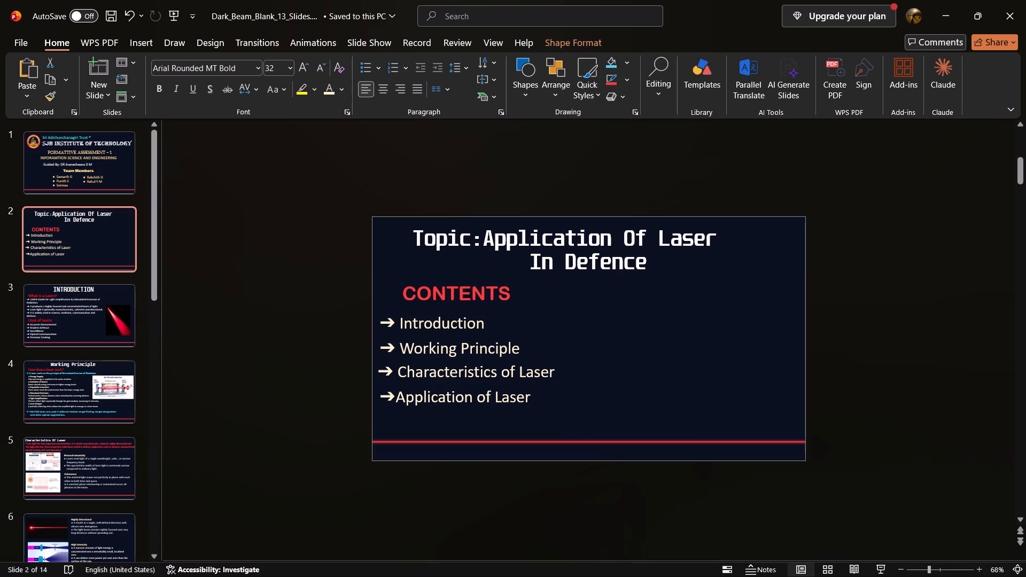
Move the Introduction, Working Principle, Characteristics of Laser and Application of Laser entries up under CONTENTS with tighter, more even spacing.
{"action": "left_click_drag", "start_coordinate": [478, 324], "coordinate": [477, 309]}
{"action": "left_click", "coordinate": [477, 309]}
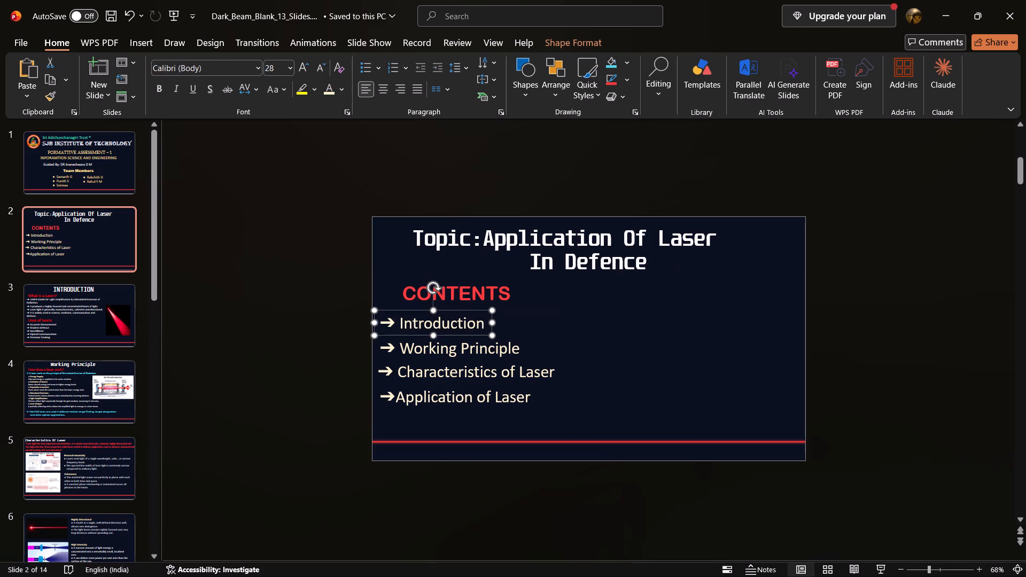
{"action": "left_click", "coordinate": [484, 309]}
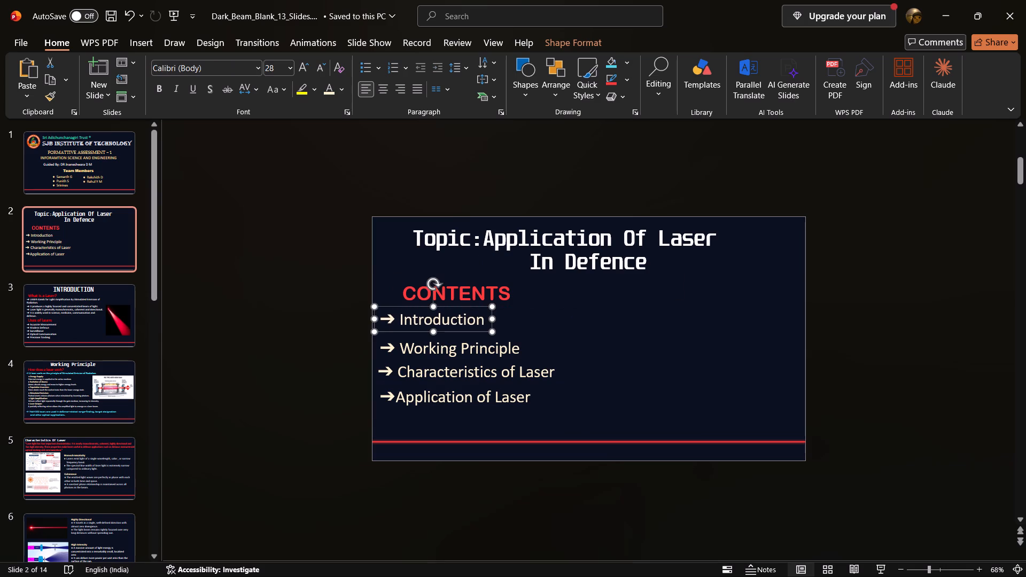
{"action": "left_click_drag", "start_coordinate": [470, 349], "coordinate": [470, 335]}
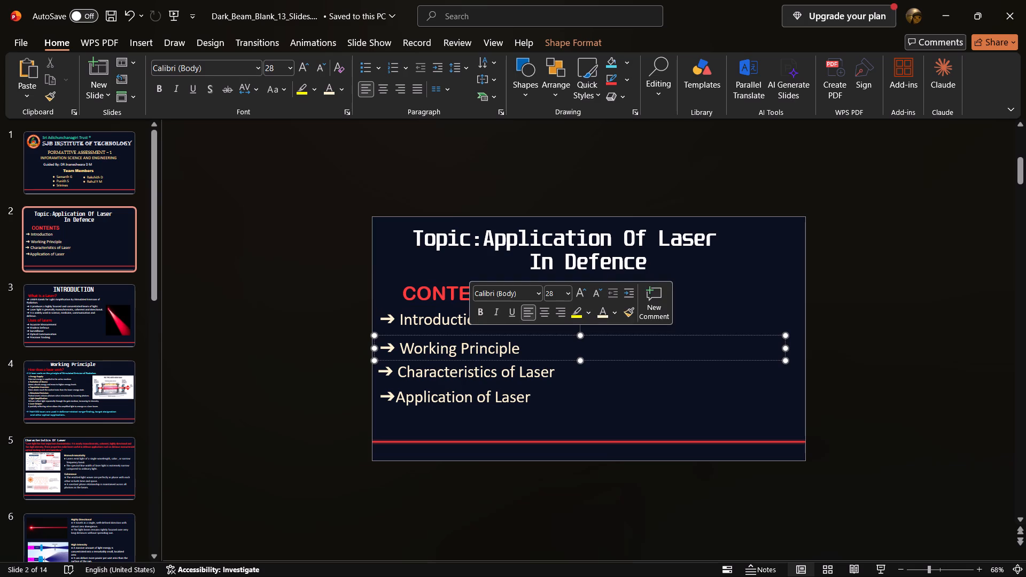
{"action": "left_click_drag", "start_coordinate": [470, 335], "coordinate": [470, 328]}
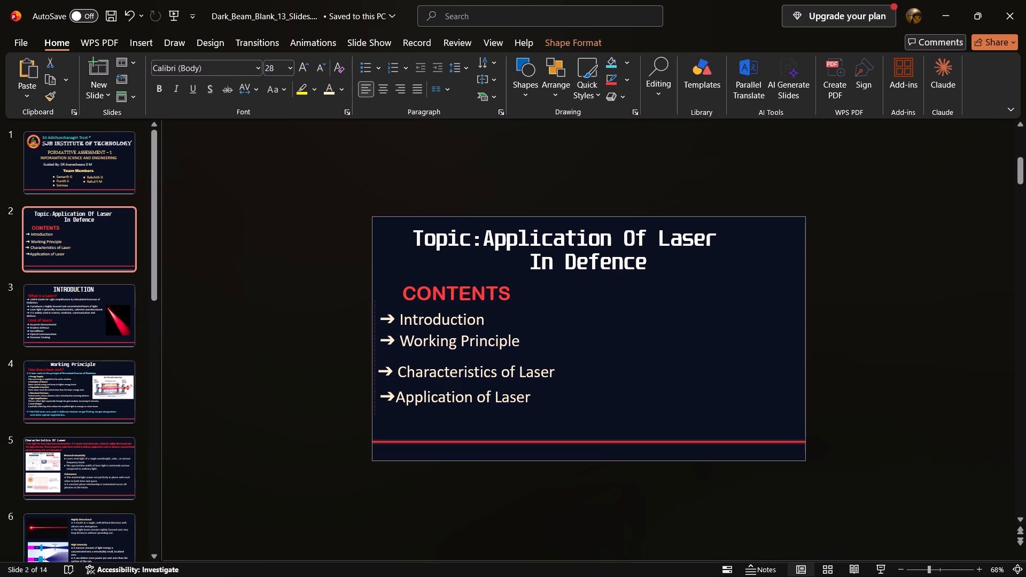
{"action": "left_click_drag", "start_coordinate": [470, 328], "coordinate": [470, 329]}
{"action": "left_click", "coordinate": [464, 381]}
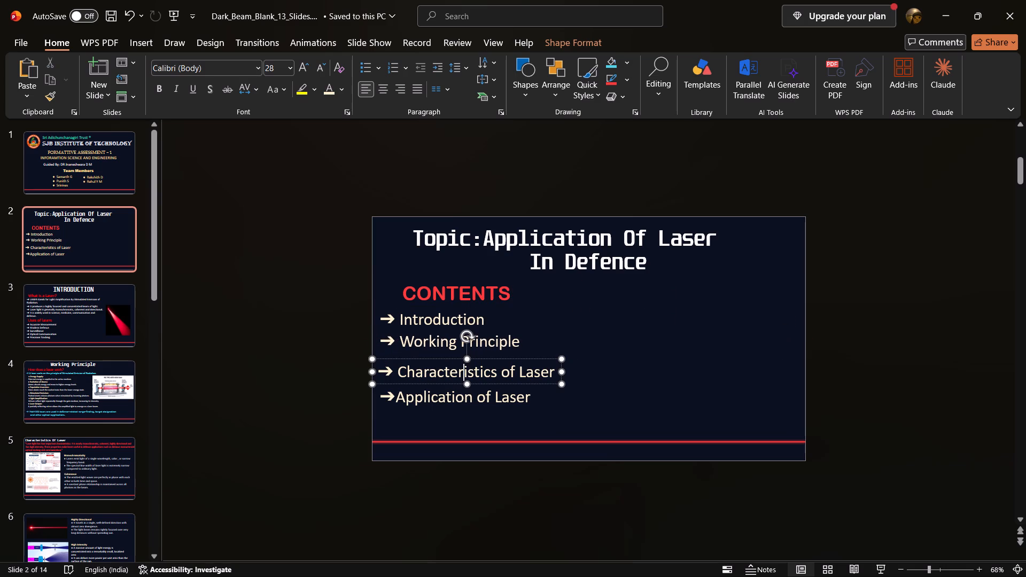
{"action": "left_click_drag", "start_coordinate": [487, 360], "coordinate": [484, 352]}
{"action": "left_click", "coordinate": [474, 402]}
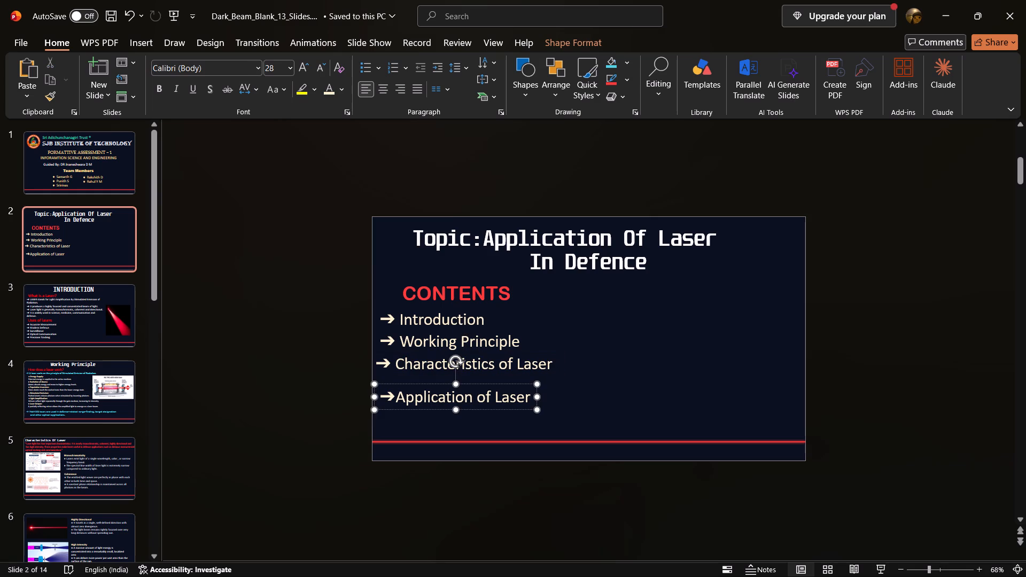
{"action": "left_click_drag", "start_coordinate": [485, 385], "coordinate": [481, 375]}
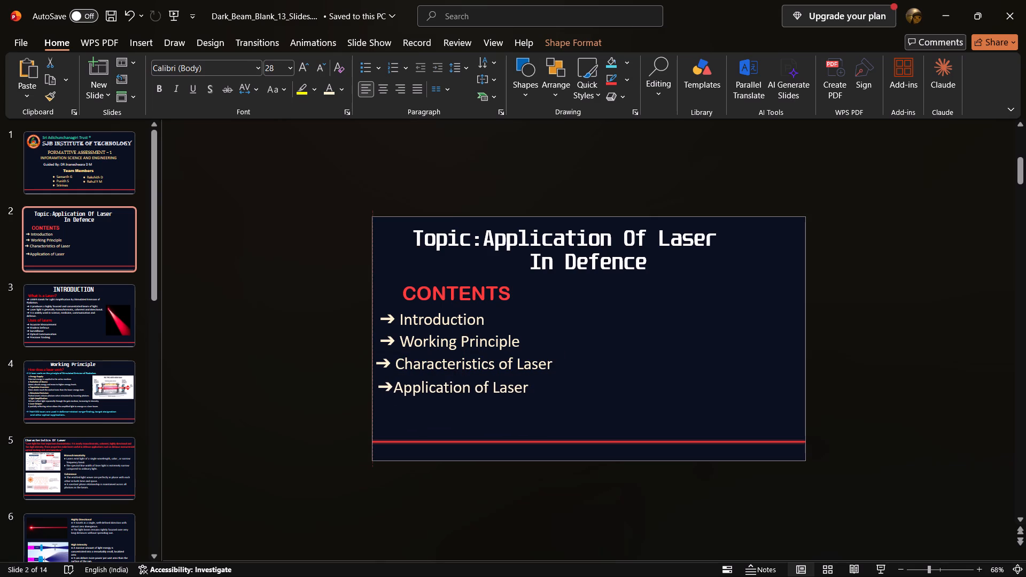
{"action": "left_click_drag", "start_coordinate": [481, 375], "coordinate": [481, 375]}
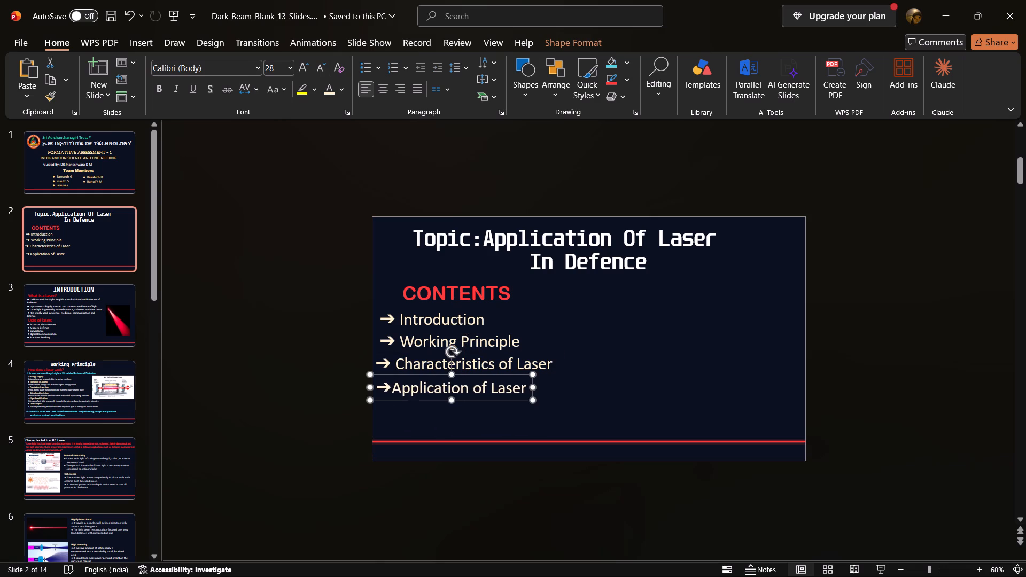
Insert a space between the arrow and the text of the Application of Laser entry.
{"action": "left_click", "coordinate": [393, 380]}
{"action": "key", "text": "space"}
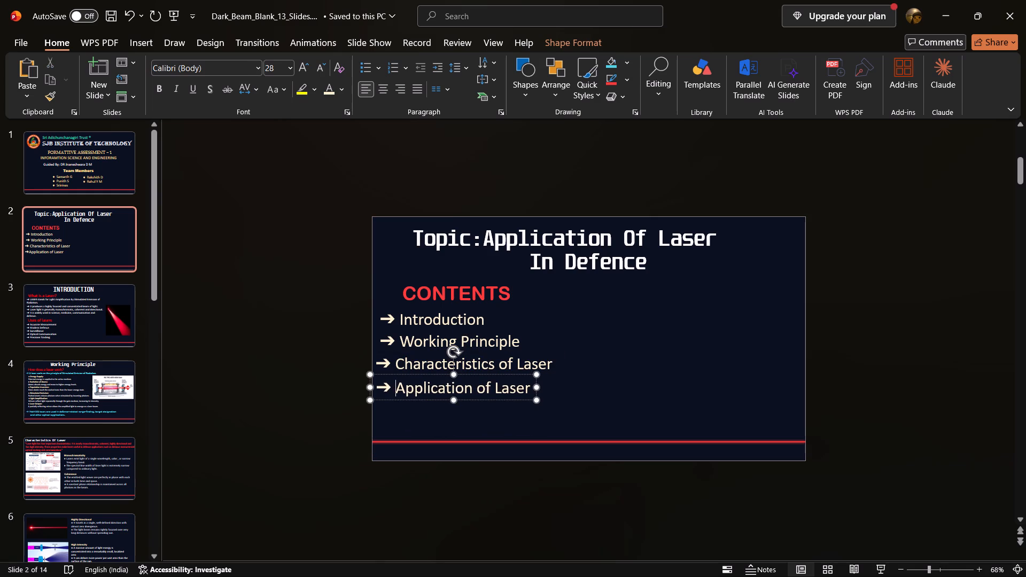
Nudge the Working Principle and Introduction entries slightly left to line up their arrows with the entries below.
{"action": "left_click", "coordinate": [393, 354]}
{"action": "left_click", "coordinate": [398, 340]}
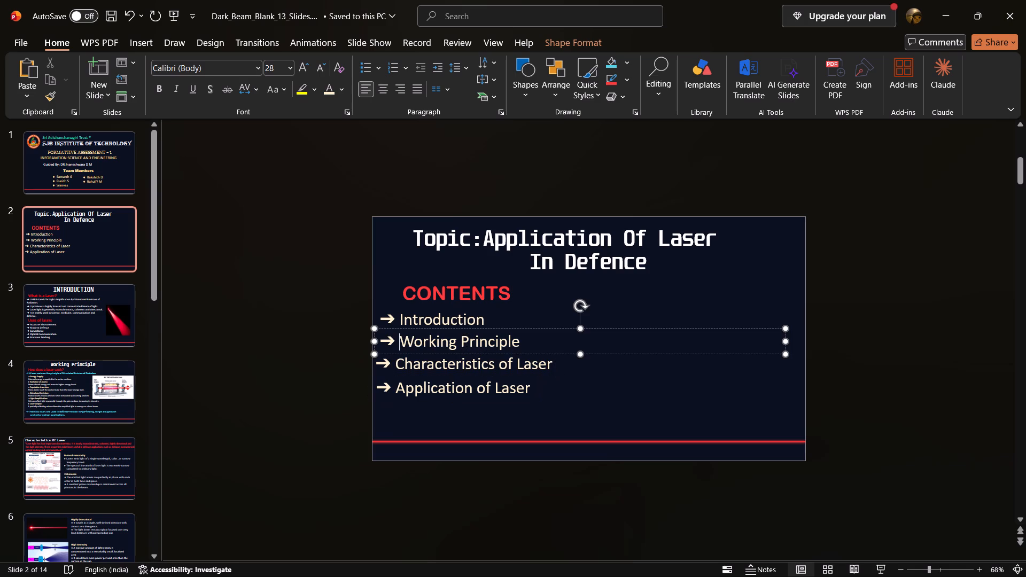
{"action": "left_click", "coordinate": [398, 330]}
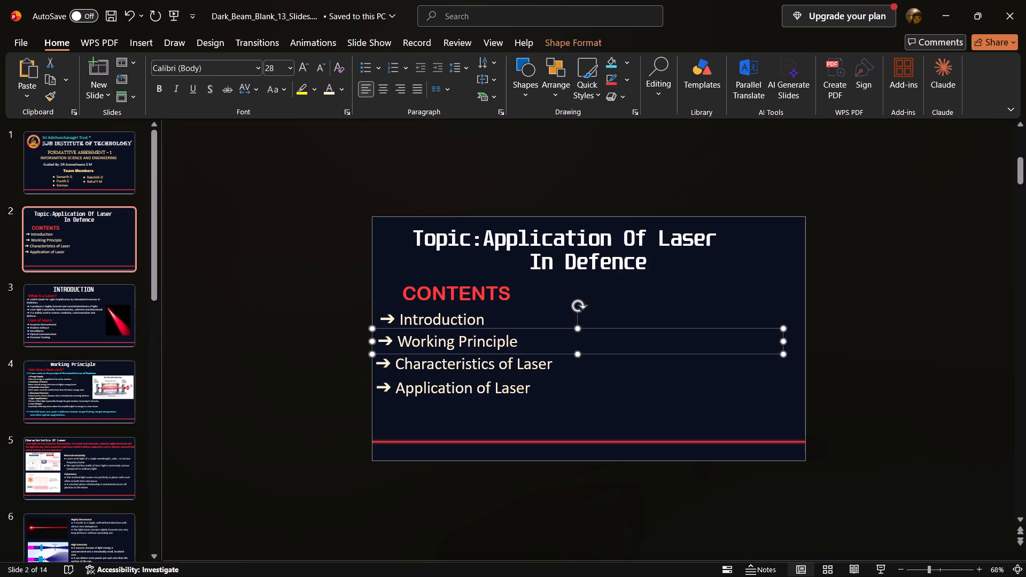
{"action": "left_click", "coordinate": [397, 325]}
{"action": "left_click", "coordinate": [406, 307]}
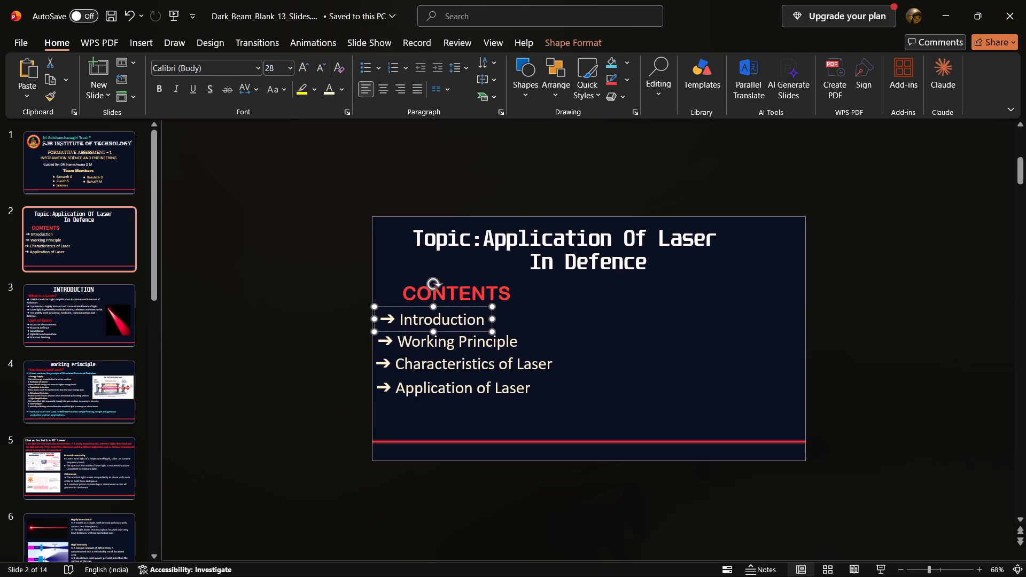
{"action": "left_click", "coordinate": [660, 373]}
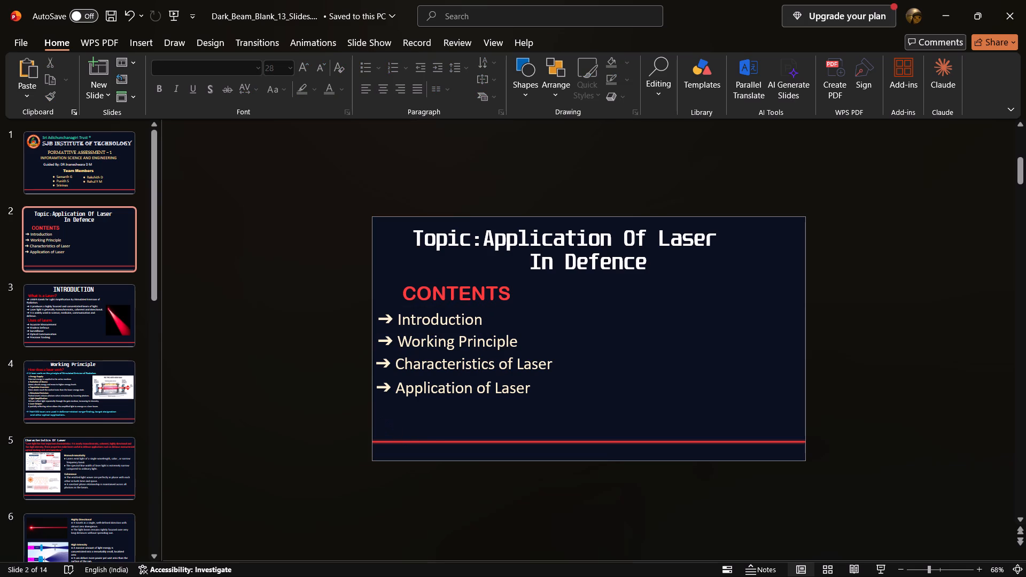
Move the Application of Laser and Characteristics of Laser entries down the slide, lining up their arrows with the entries above.
{"action": "left_click", "coordinate": [475, 336]}
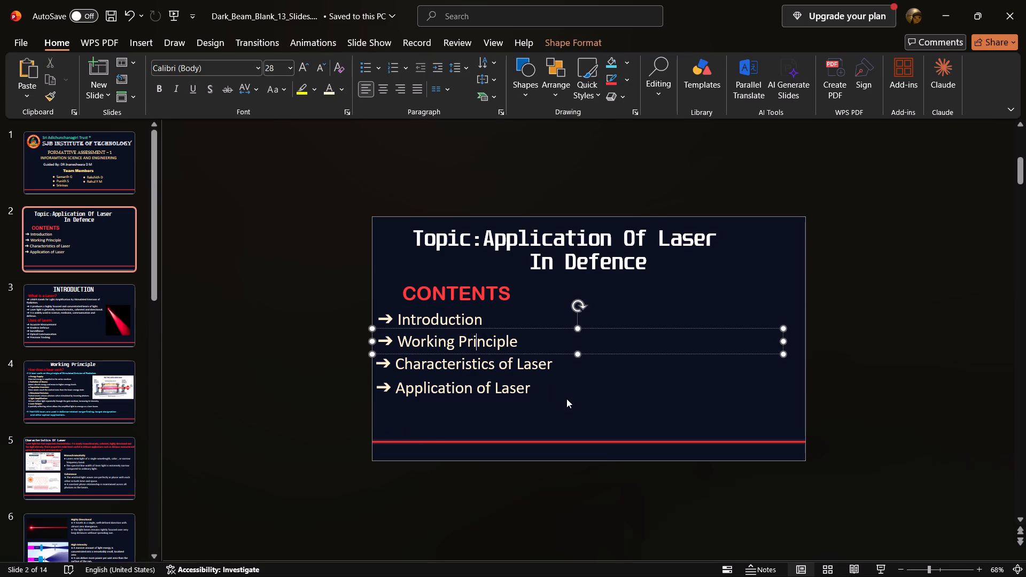
{"action": "left_click", "coordinate": [501, 417]}
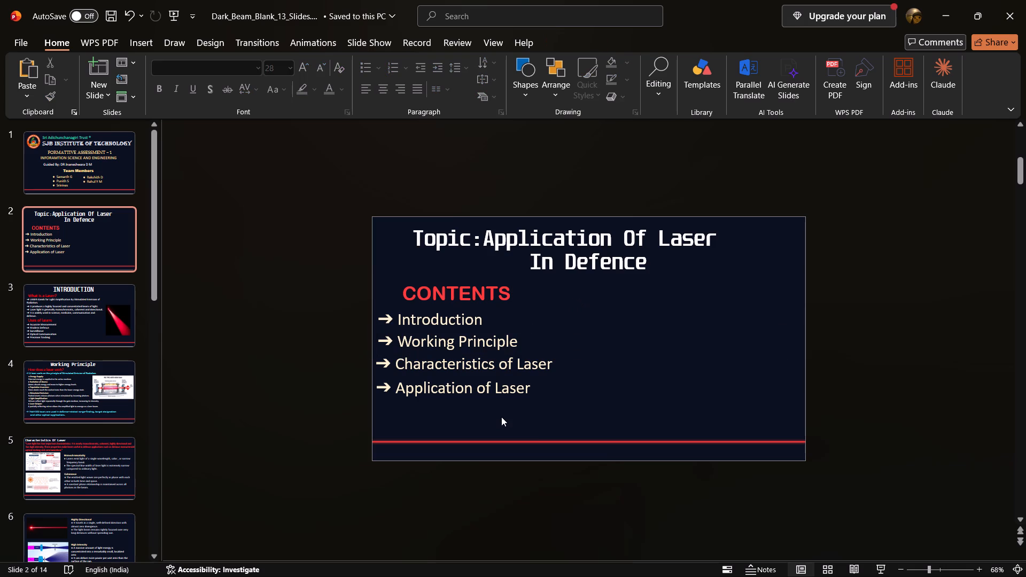
{"action": "left_click", "coordinate": [517, 395]}
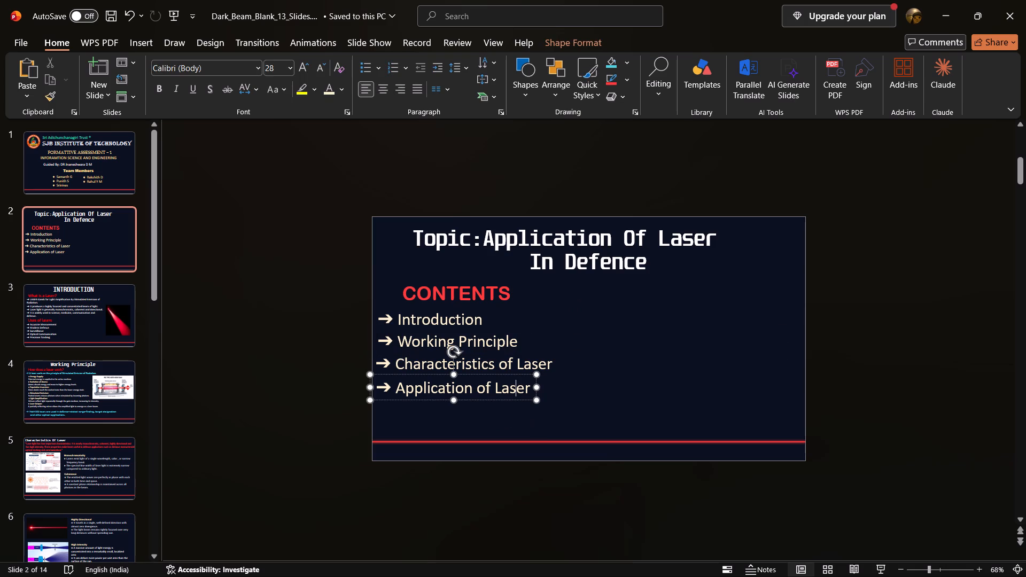
{"action": "left_click_drag", "start_coordinate": [511, 376], "coordinate": [518, 398]}
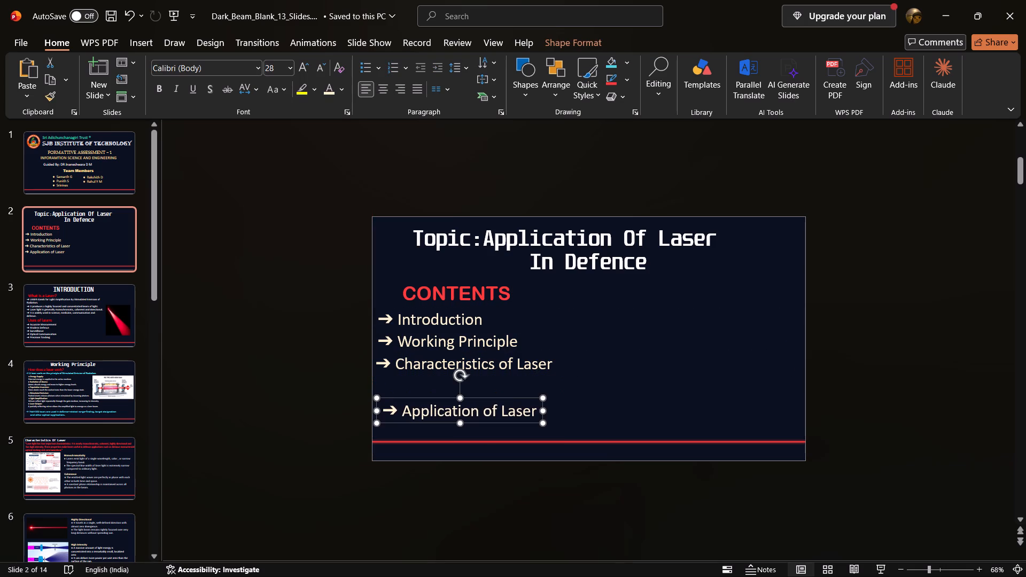
{"action": "left_click", "coordinate": [493, 351]}
{"action": "left_click_drag", "start_coordinate": [498, 353], "coordinate": [500, 372]}
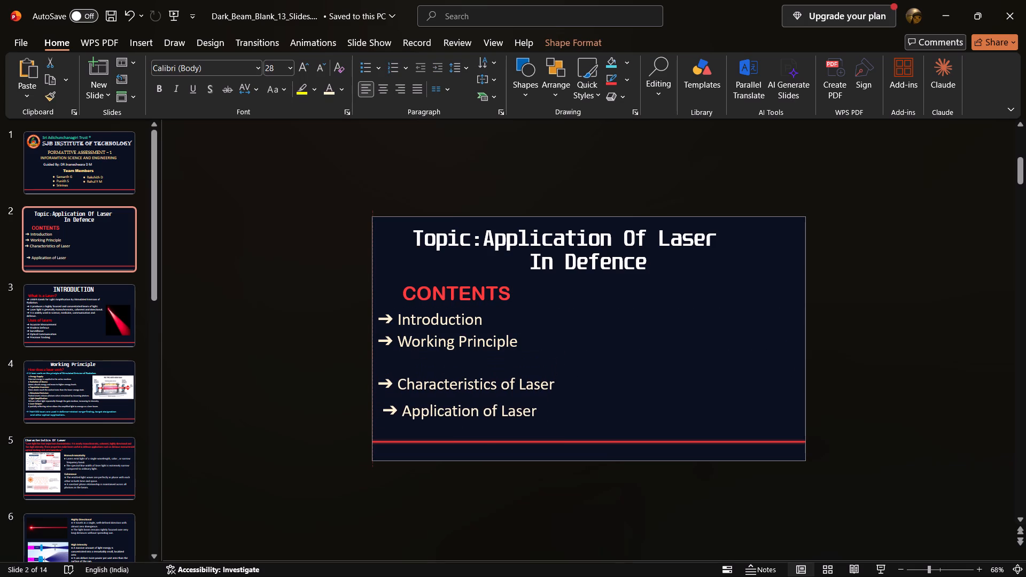
{"action": "left_click_drag", "start_coordinate": [500, 372], "coordinate": [502, 371]}
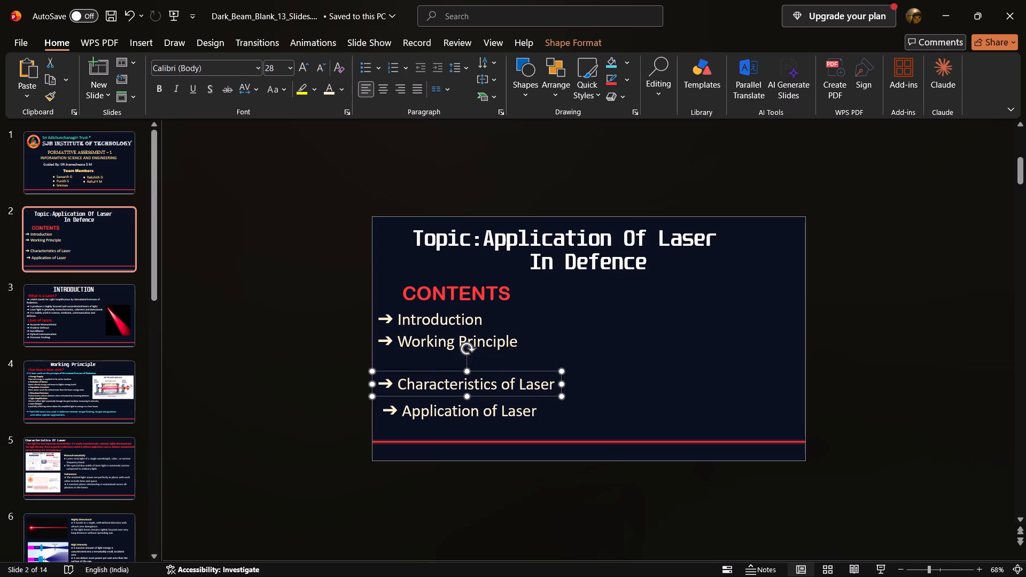
{"action": "left_click", "coordinate": [465, 401]}
{"action": "left_click", "coordinate": [479, 393]}
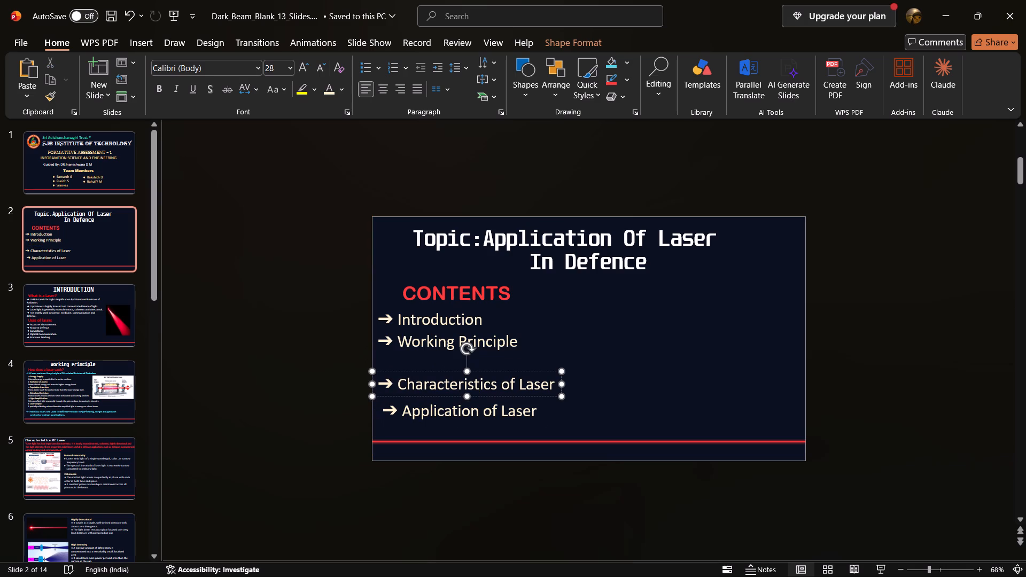
{"action": "left_click", "coordinate": [481, 405]}
{"action": "left_click_drag", "start_coordinate": [488, 397], "coordinate": [484, 397]}
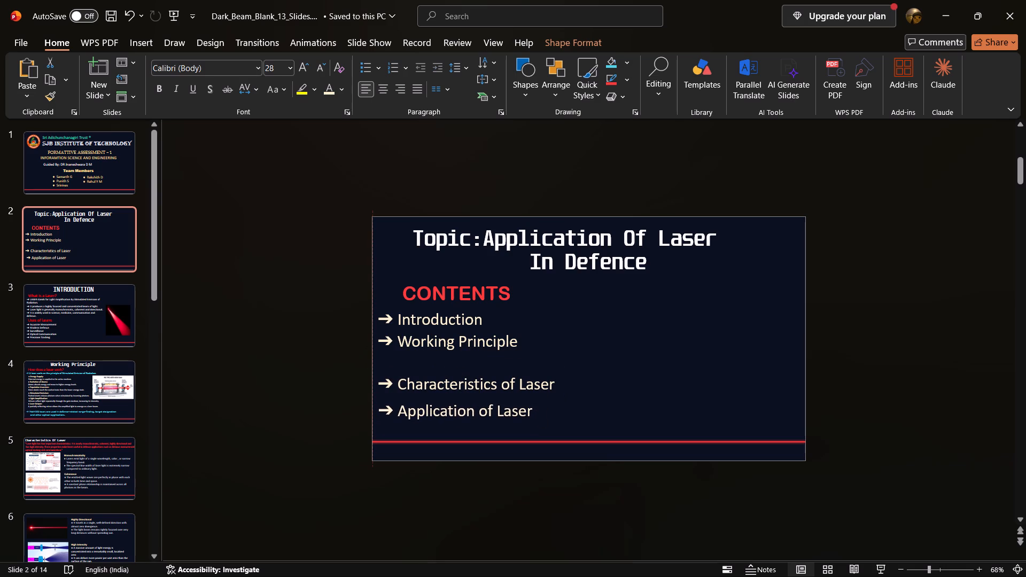
{"action": "left_click_drag", "start_coordinate": [484, 397], "coordinate": [483, 399]}
Move the Working Principle and Introduction entries down so all four contents entries are evenly spaced with their arrows aligned.
{"action": "left_click", "coordinate": [485, 352]}
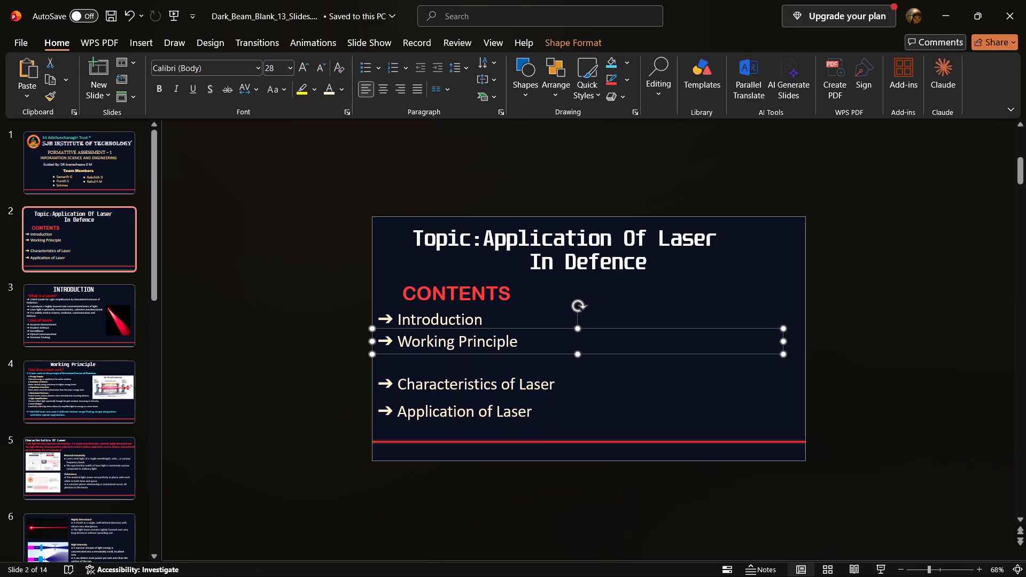
{"action": "left_click_drag", "start_coordinate": [492, 330], "coordinate": [488, 342]}
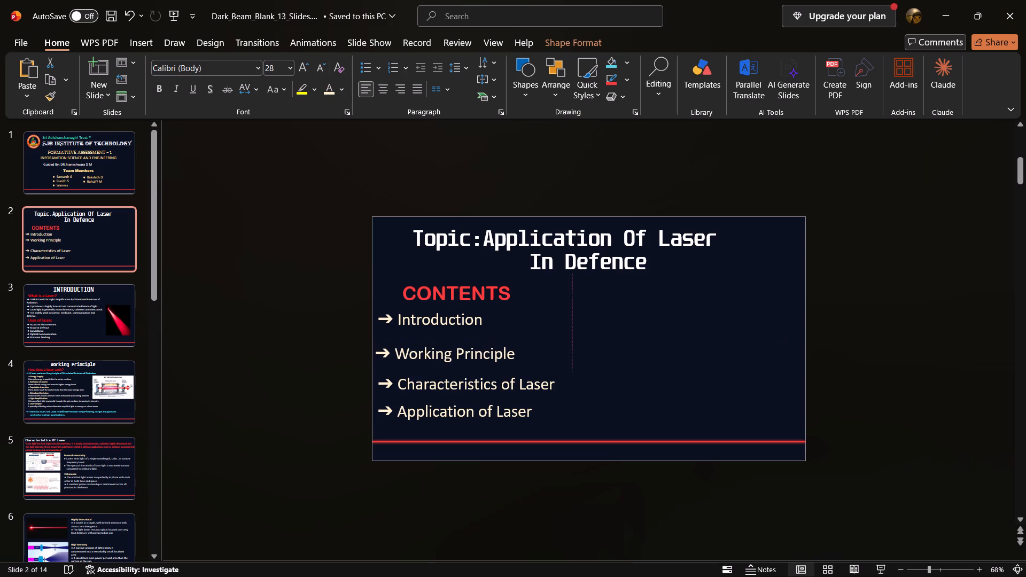
{"action": "left_click_drag", "start_coordinate": [488, 342], "coordinate": [493, 345]}
{"action": "left_click", "coordinate": [476, 326]}
{"action": "left_click_drag", "start_coordinate": [469, 306], "coordinate": [472, 313]}
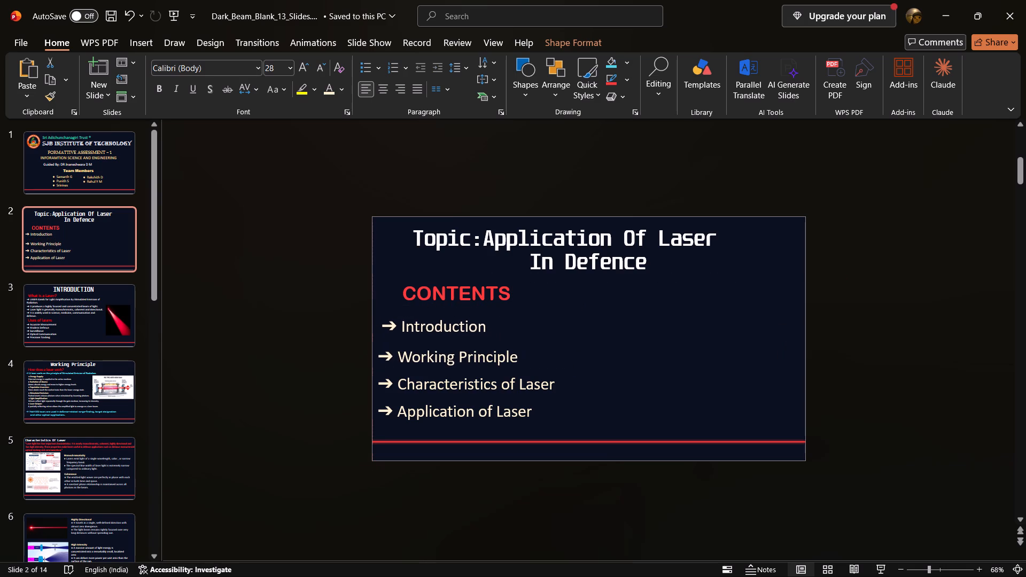
{"action": "left_click_drag", "start_coordinate": [472, 313], "coordinate": [471, 316]}
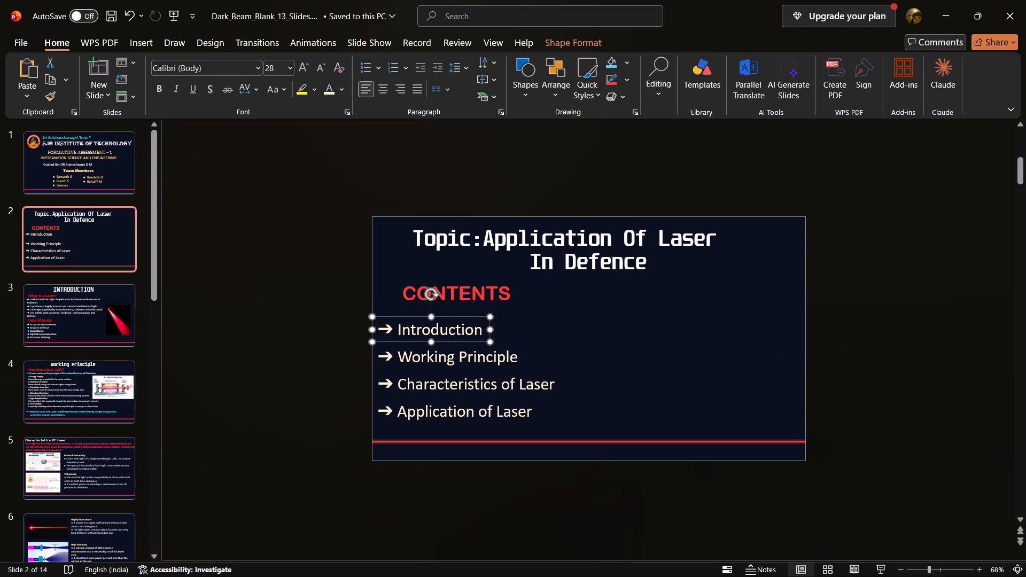
Move the CONTENTS heading slightly down and left, closer to the Introduction entry.
{"action": "left_click", "coordinate": [472, 291]}
{"action": "left_click", "coordinate": [529, 281]}
{"action": "left_click_drag", "start_coordinate": [529, 281], "coordinate": [535, 288]}
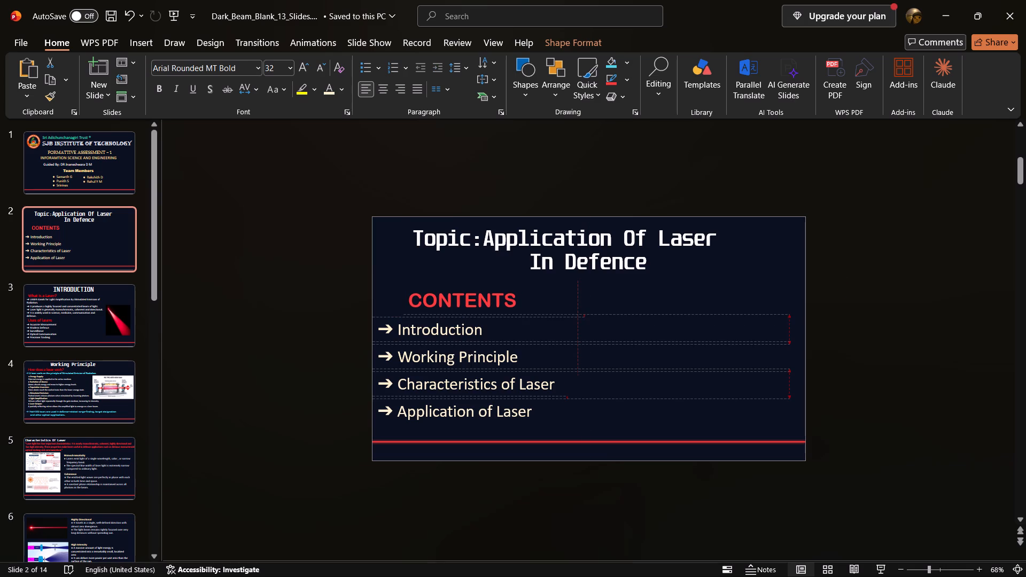
{"action": "left_click_drag", "start_coordinate": [535, 288], "coordinate": [536, 288]}
{"action": "left_click_drag", "start_coordinate": [536, 288], "coordinate": [523, 287]}
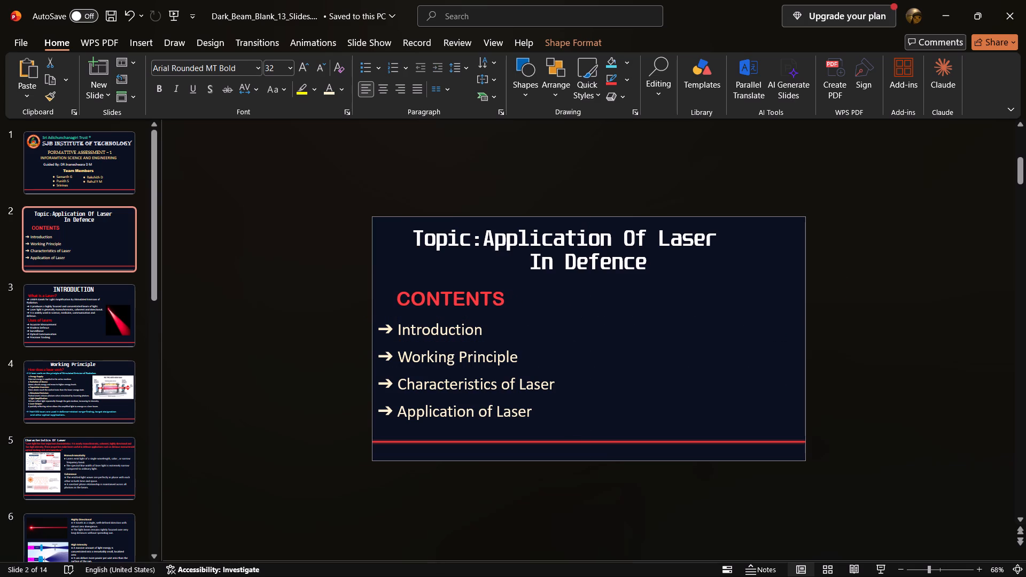
{"action": "left_click_drag", "start_coordinate": [523, 287], "coordinate": [523, 288]}
{"action": "left_click", "coordinate": [739, 385]}
Add a text box across from the Introduction entry containing the copied arrow ➔ followed by "Conclusion".
{"action": "triple_click", "coordinate": [623, 319]}
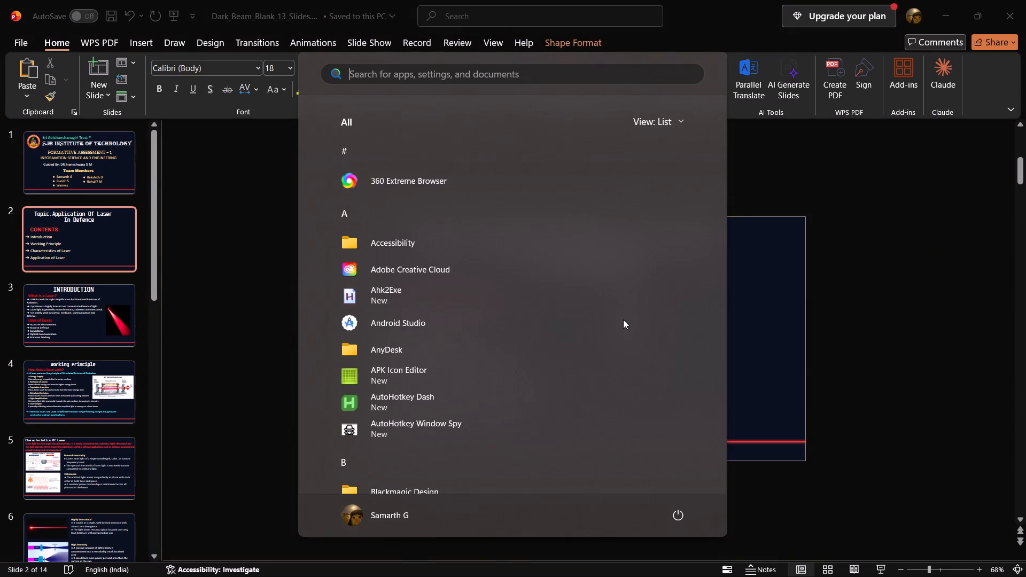
{"action": "key", "text": "alt+Tab"}
{"action": "key", "text": "alt+Tab"}
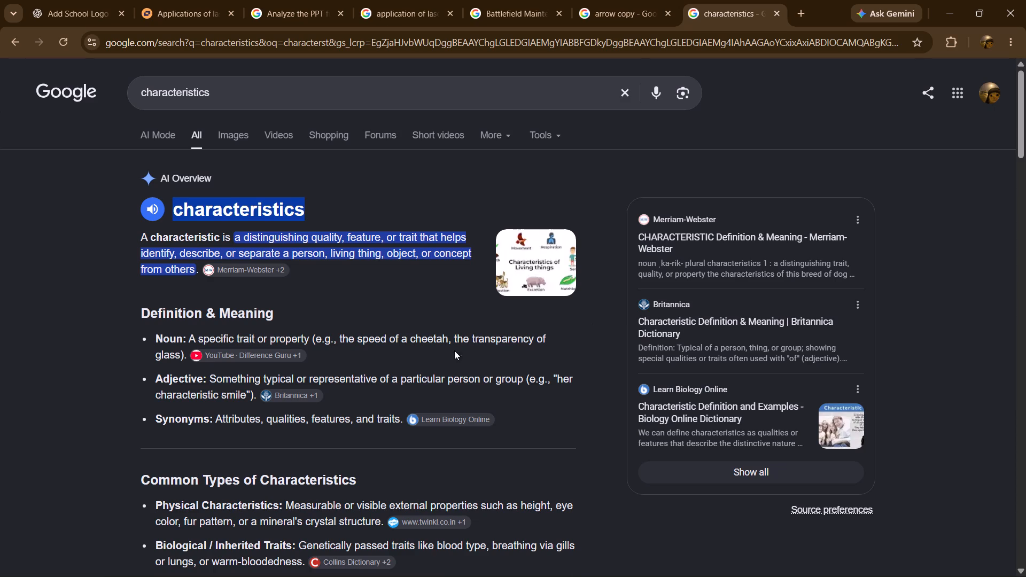
{"action": "left_click", "coordinate": [618, 0]}
{"action": "key", "text": "alt+Tab"}
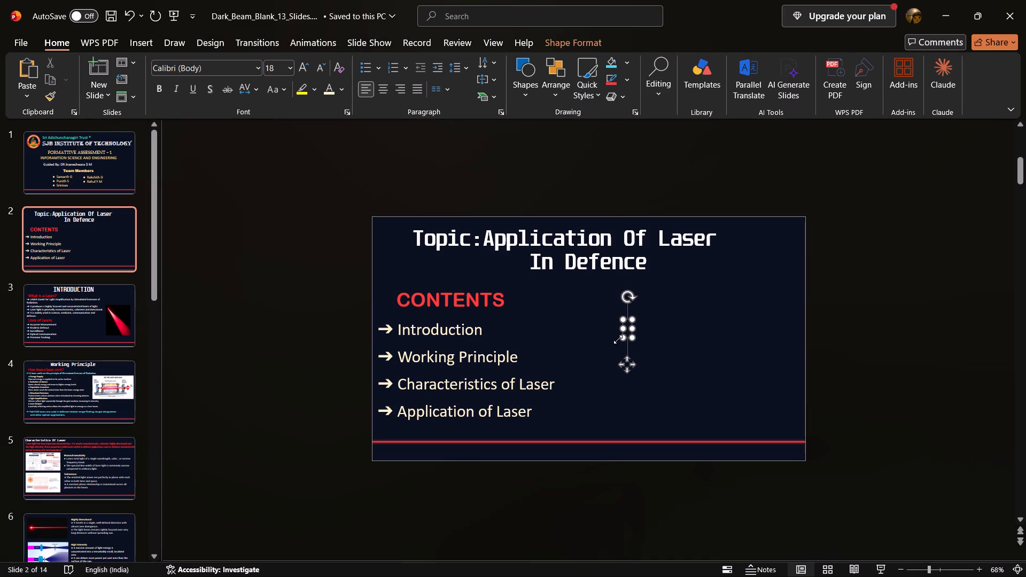
{"action": "key", "text": "c"}
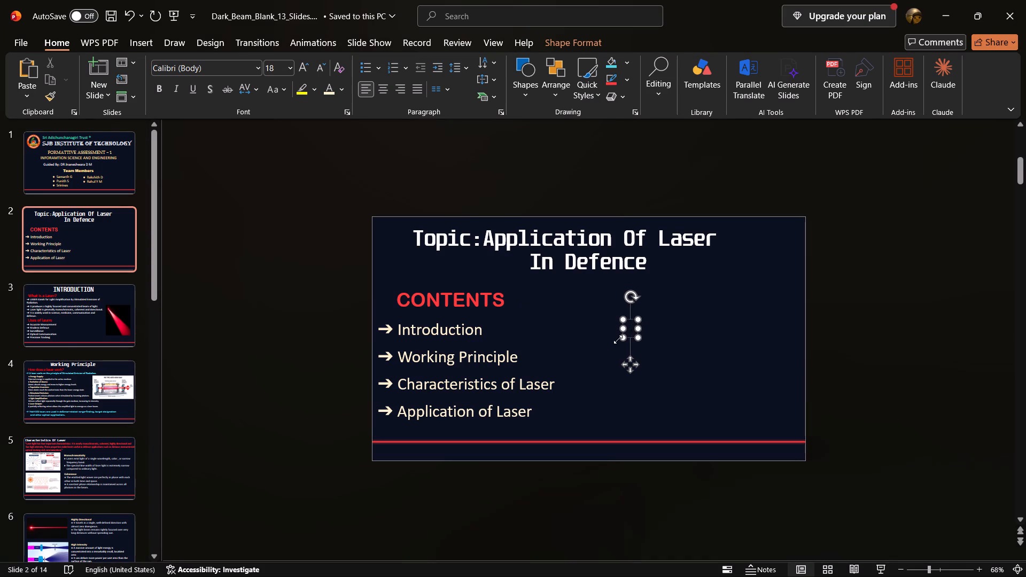
{"action": "key", "text": "BackSpace"}
{"action": "key", "text": "super+v"}
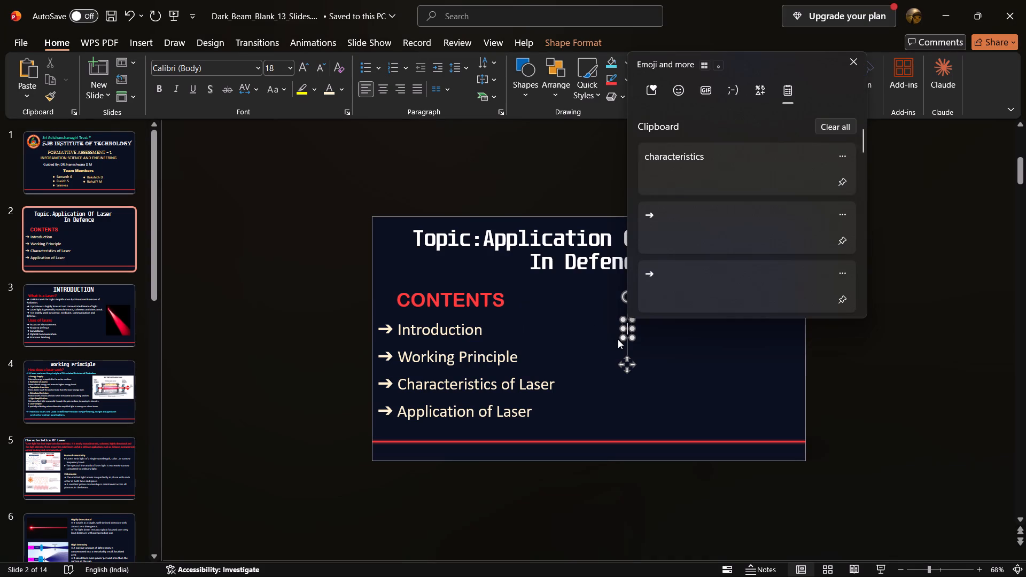
{"action": "left_click", "coordinate": [760, 222]}
{"action": "key", "text": "ctrl+v"}
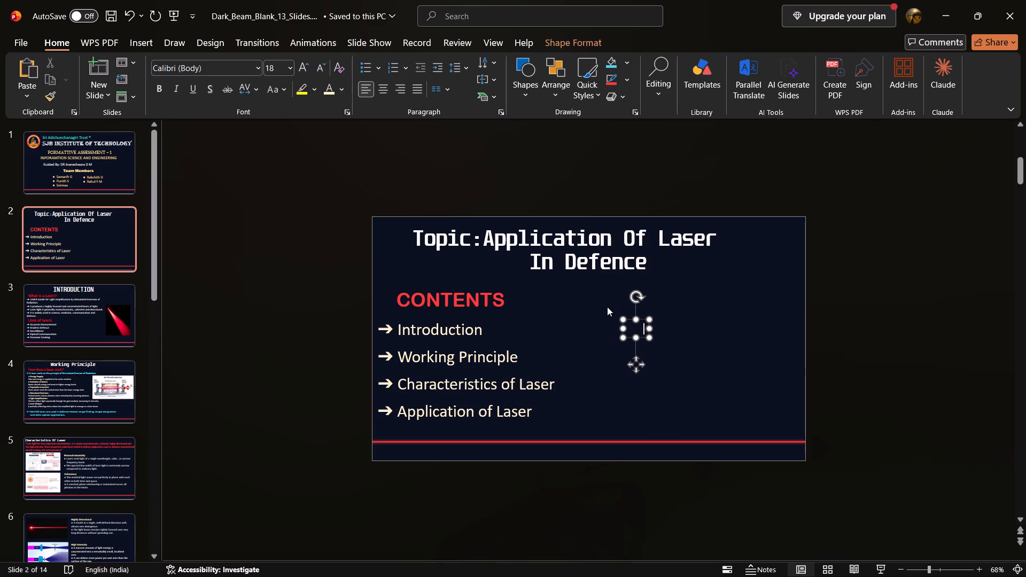
{"action": "key", "text": "o"}
{"action": "type", "text": "nclusion"}
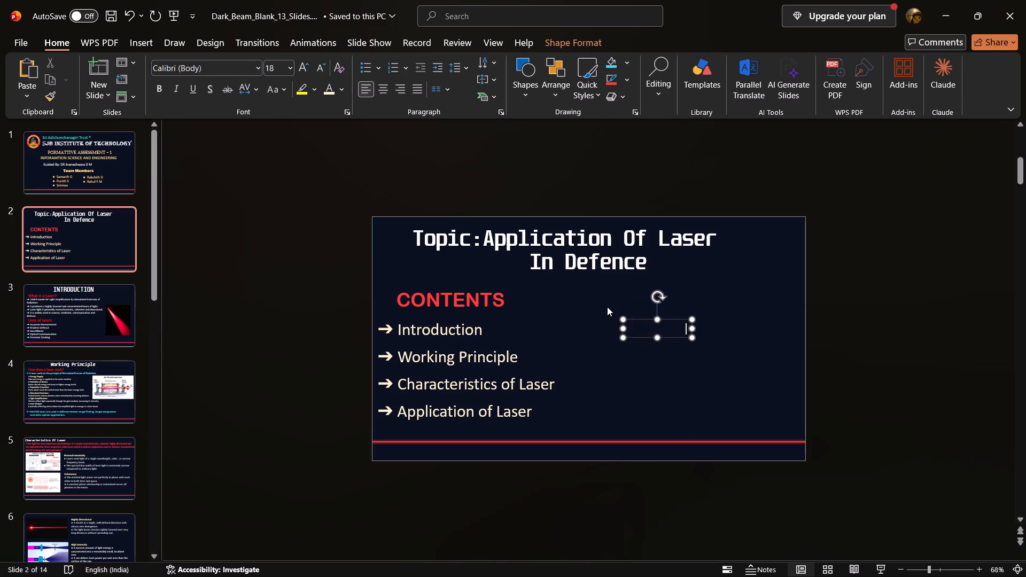
Give the Conclusion entry the same pale font colour as the other entries and enlarge it to 28 pt.
{"action": "key", "text": "ctrl+a"}
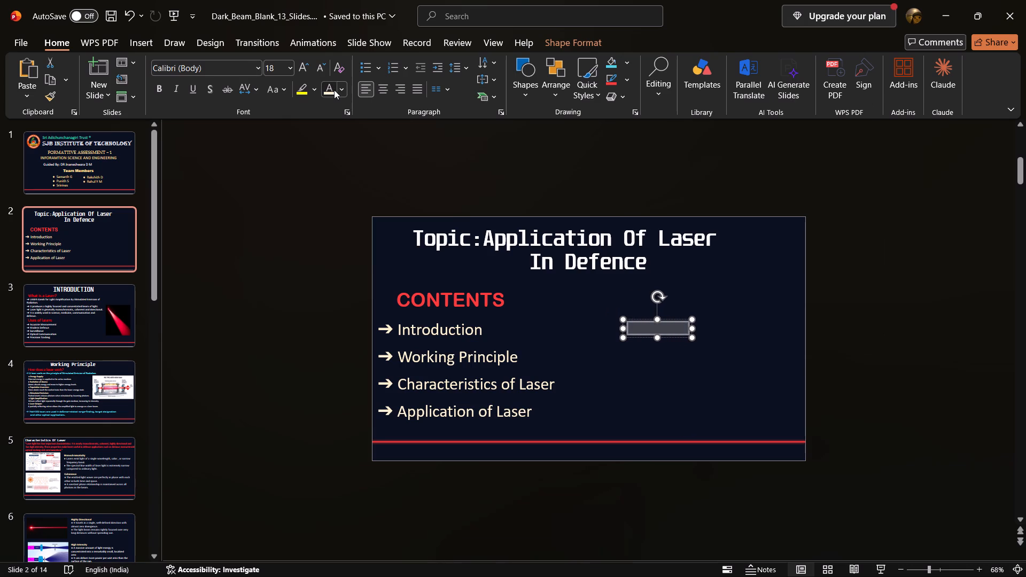
{"action": "left_click", "coordinate": [334, 90]}
{"action": "triple_click", "coordinate": [304, 62]}
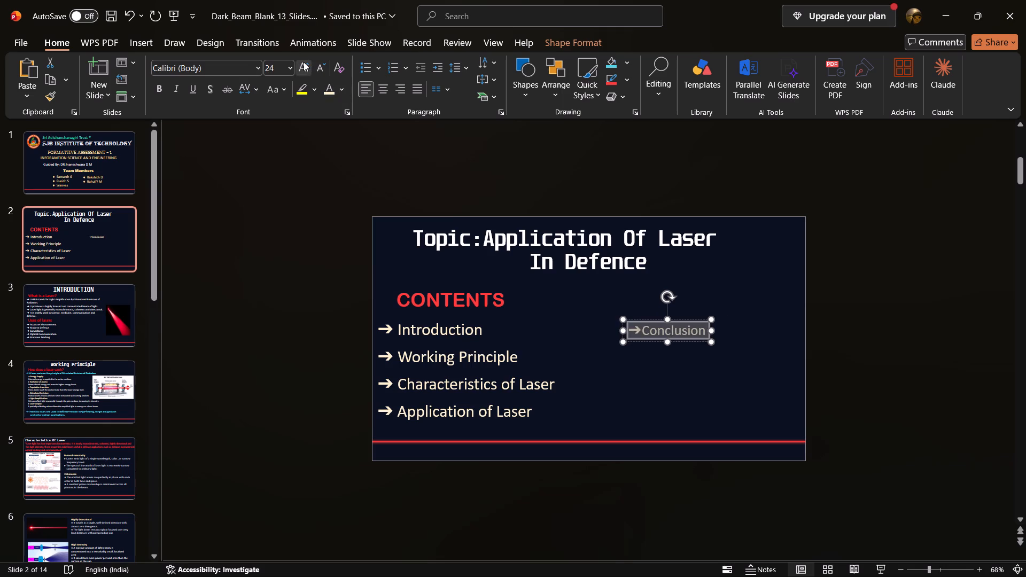
{"action": "left_click", "coordinate": [690, 347]}
Move the Conclusion entry level with Working Principle and insert a space between its arrow and text.
{"action": "left_click", "coordinate": [689, 332]}
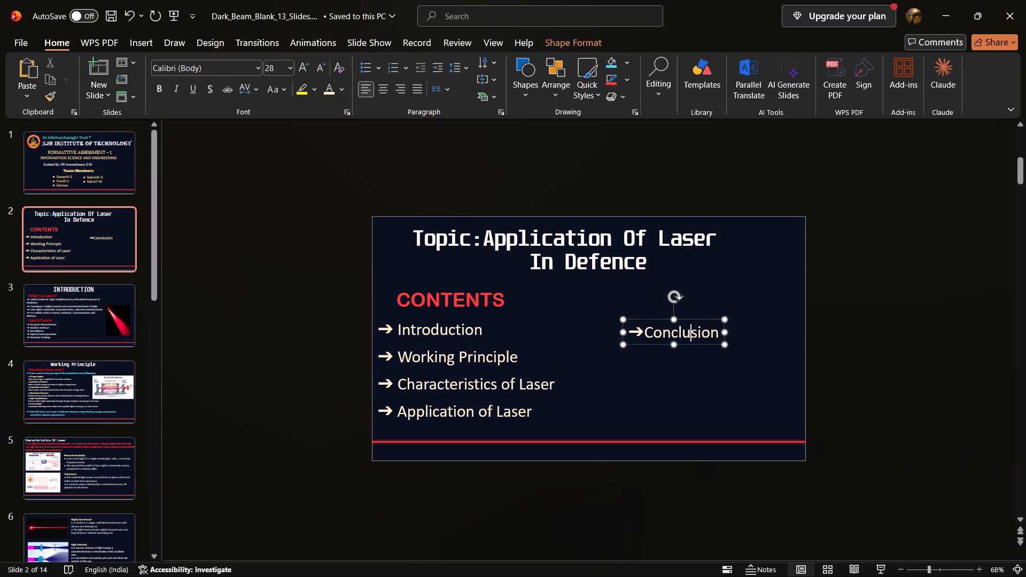
{"action": "left_click_drag", "start_coordinate": [704, 319], "coordinate": [706, 342]}
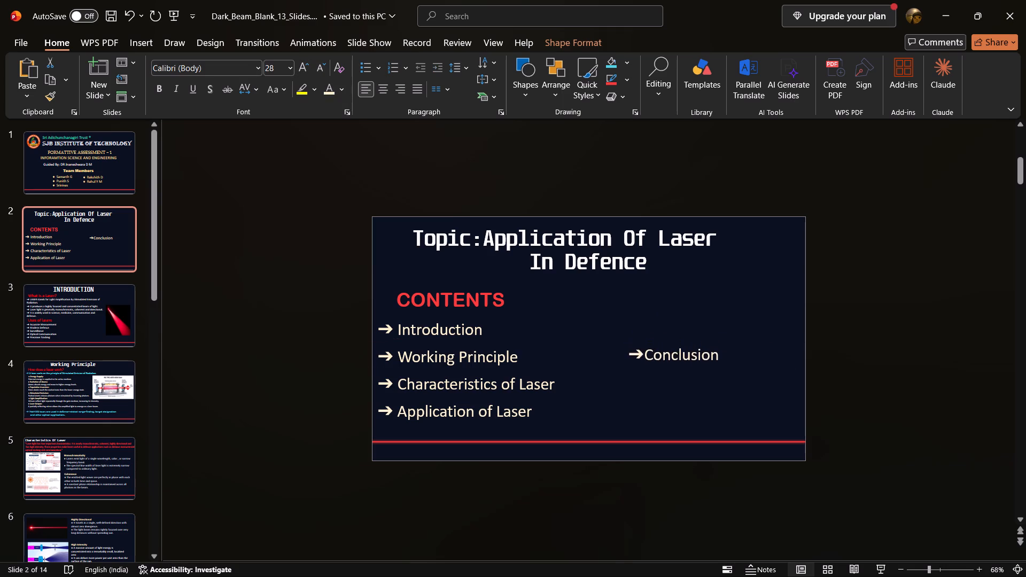
{"action": "left_click_drag", "start_coordinate": [706, 342], "coordinate": [694, 344]}
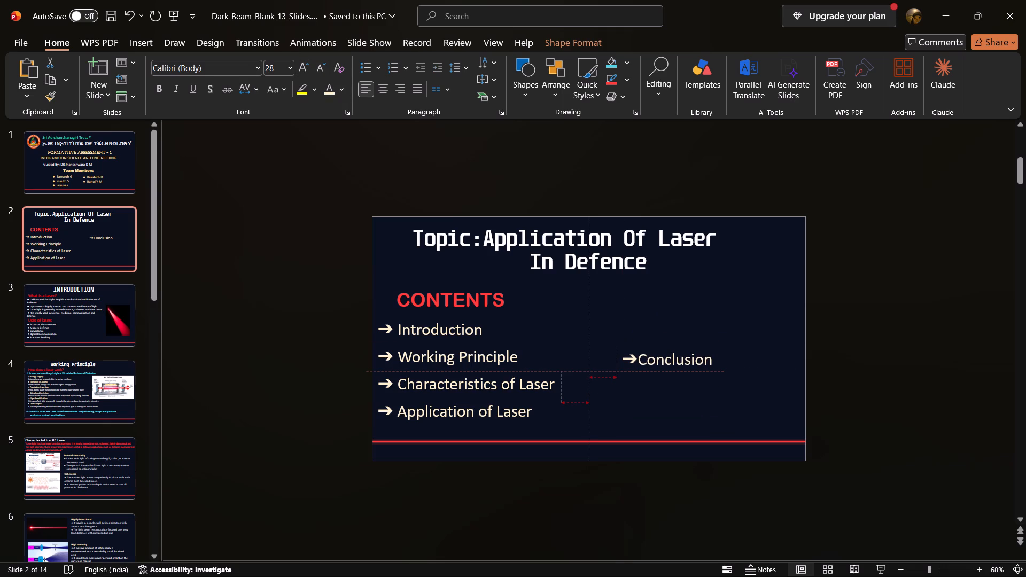
{"action": "left_click_drag", "start_coordinate": [694, 344], "coordinate": [694, 342]}
{"action": "left_click", "coordinate": [639, 357]}
{"action": "key", "text": "space"}
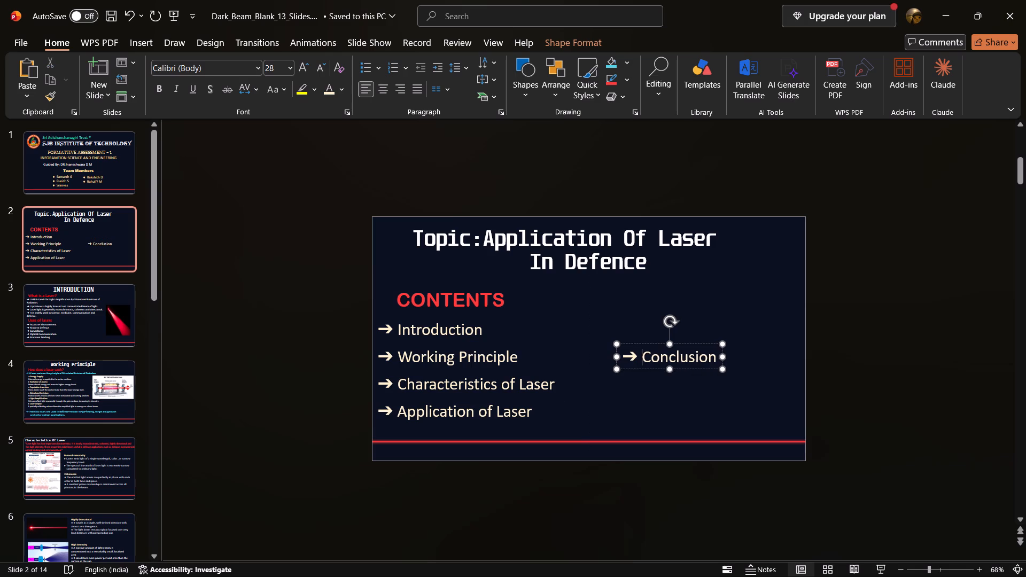
Add a text box above Conclusion containing only the arrow ➔, in the pale font colour at 28 pt.
{"action": "triple_click", "coordinate": [605, 315]}
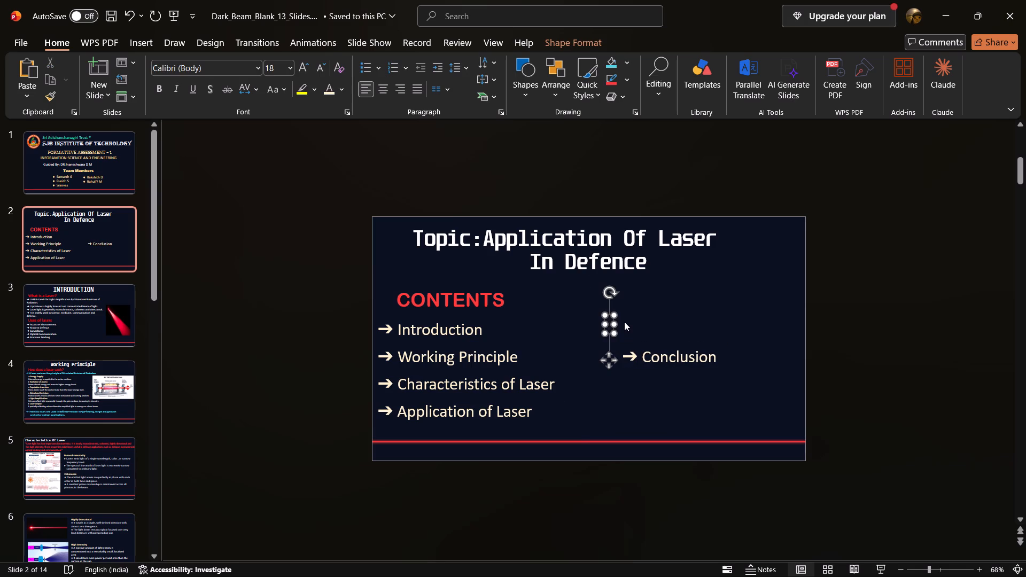
{"action": "key", "text": "ctrl+v"}
{"action": "key", "text": "ctrl+a"}
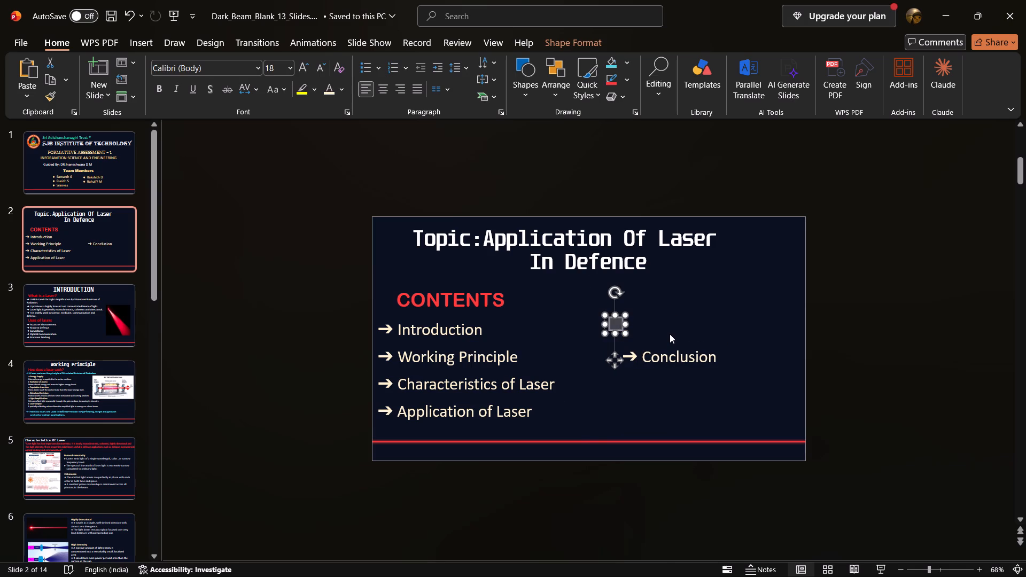
{"action": "left_click", "coordinate": [325, 85]}
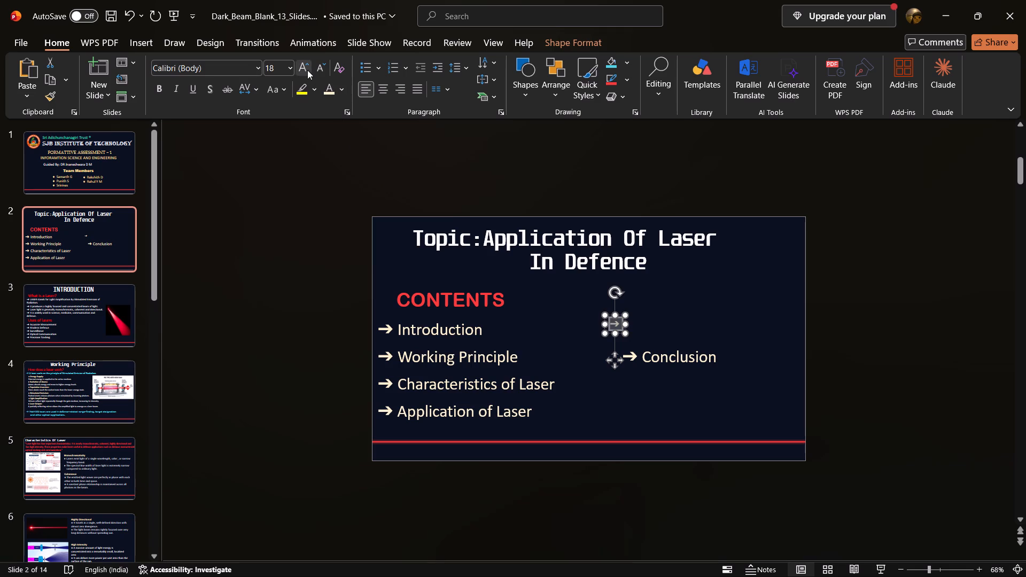
{"action": "triple_click", "coordinate": [307, 70]}
{"action": "left_click", "coordinate": [307, 70]}
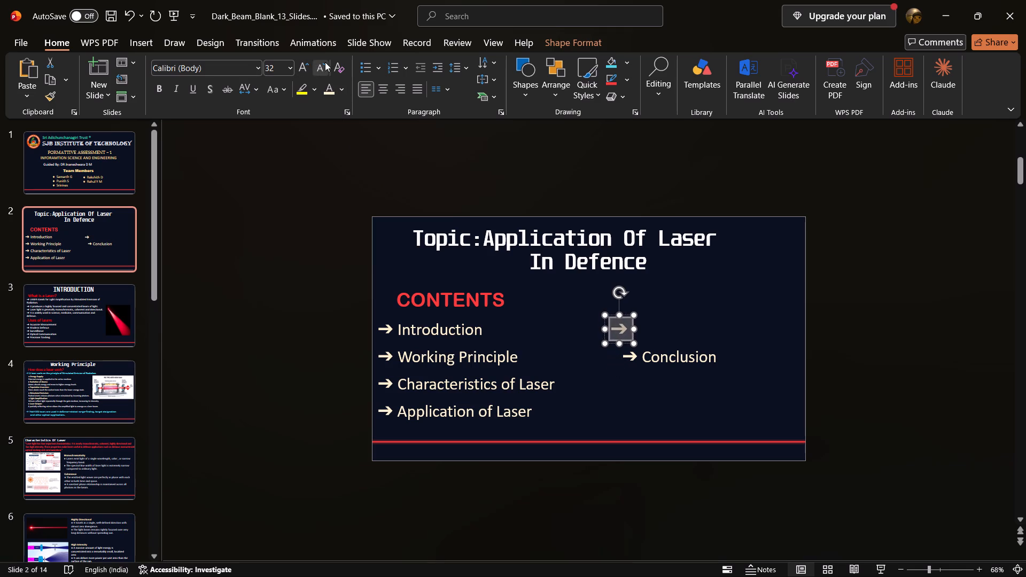
{"action": "left_click", "coordinate": [325, 62]}
{"action": "left_click", "coordinate": [648, 315]}
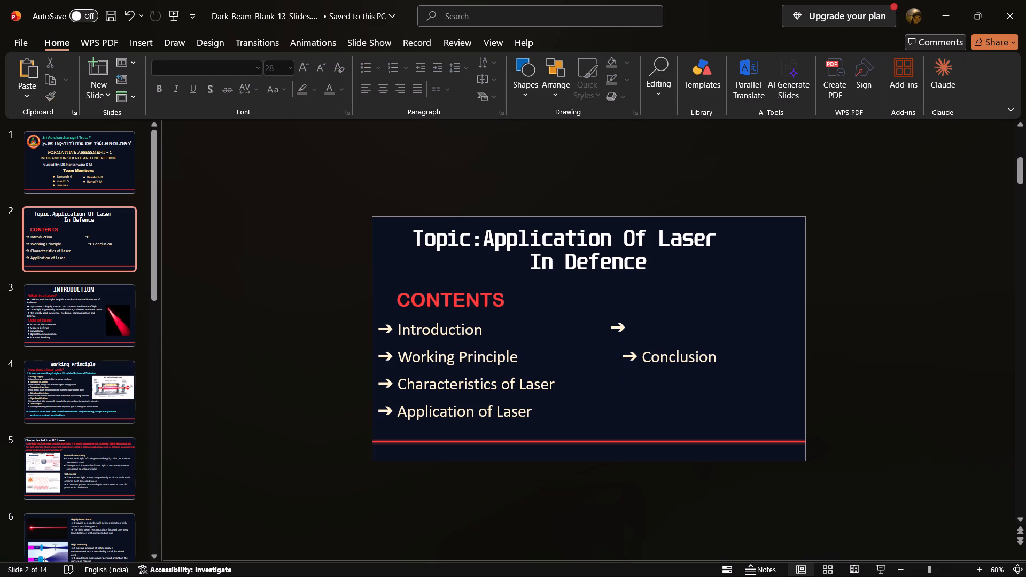
Align the new arrow level with the Introduction entry and directly above the Conclusion arrow.
{"action": "left_click", "coordinate": [621, 326]}
{"action": "left_click_drag", "start_coordinate": [628, 319], "coordinate": [641, 321]}
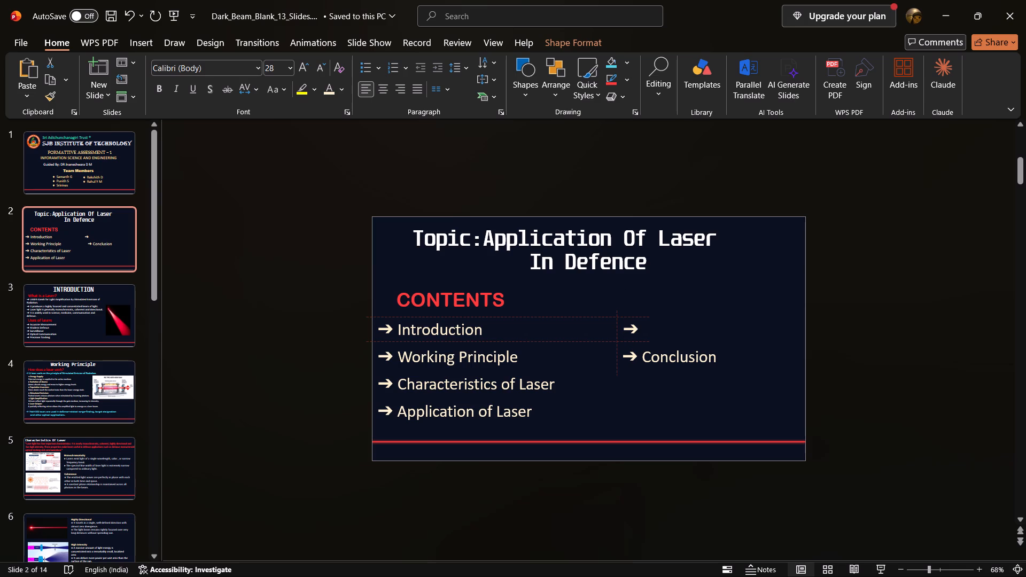
{"action": "left_click_drag", "start_coordinate": [641, 321], "coordinate": [642, 321]}
{"action": "left_click", "coordinate": [667, 330]}
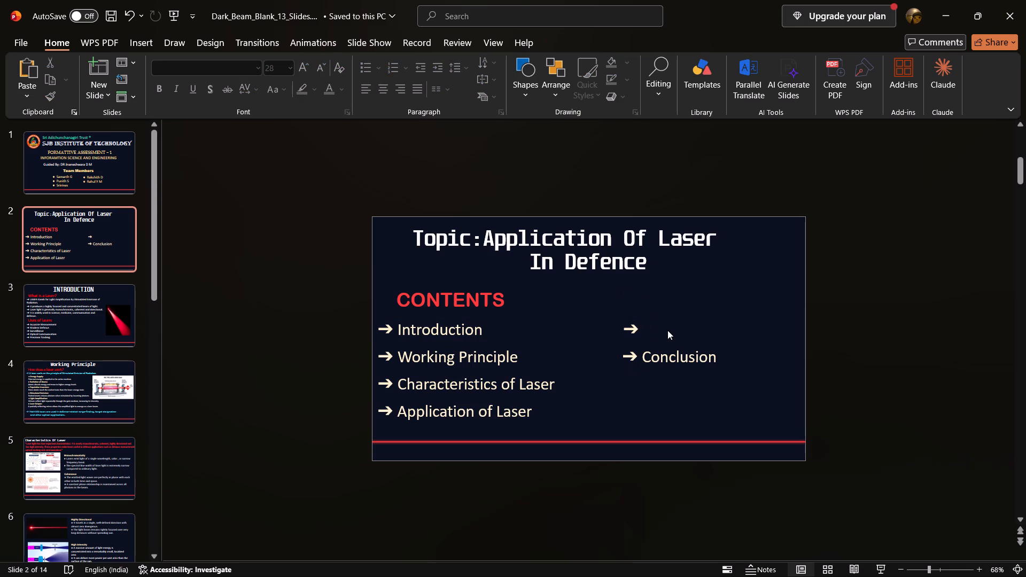
Move the CONTENTS heading on slide 2 slightly upward, away from the list entries.
{"action": "left_click", "coordinate": [431, 305]}
{"action": "left_click", "coordinate": [512, 287]}
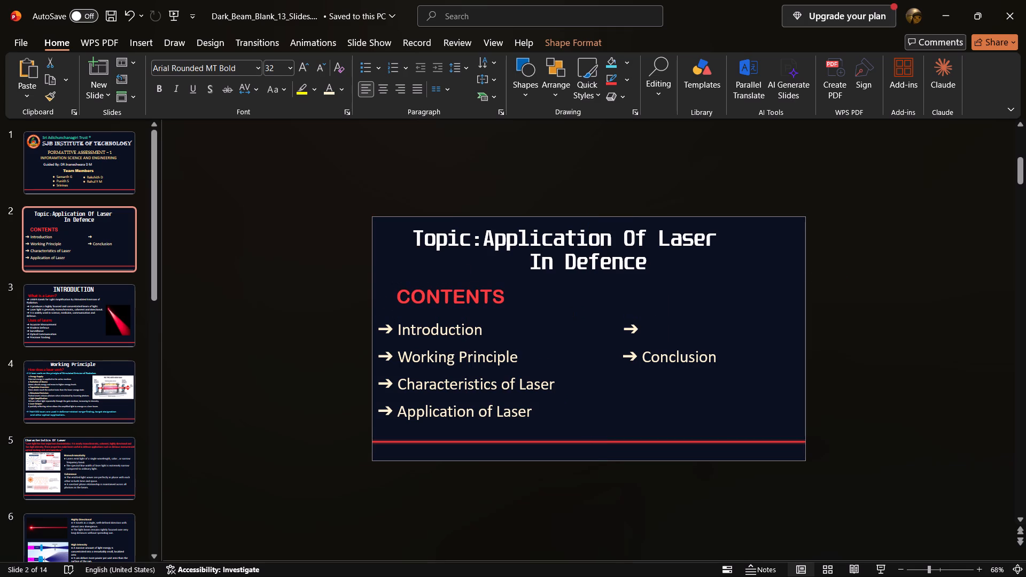
{"action": "left_click", "coordinate": [300, 338]}
Review the deck's slides from the contents list through the Conclusion, including the blank slides 12 and 13.
{"action": "left_click", "coordinate": [124, 387]}
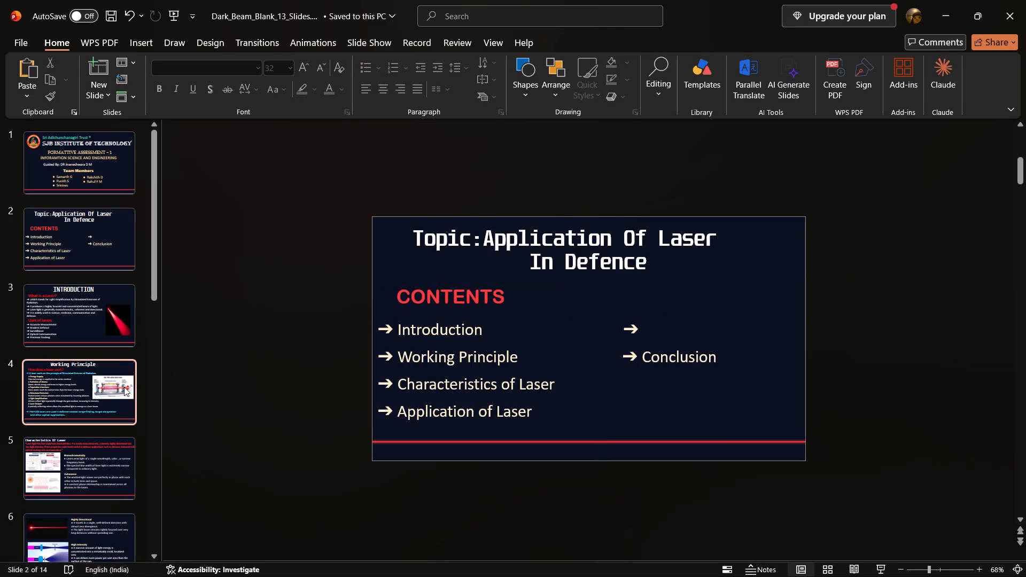
{"action": "scroll", "coordinate": [124, 387], "scroll_direction": "down", "scroll_amount": 4}
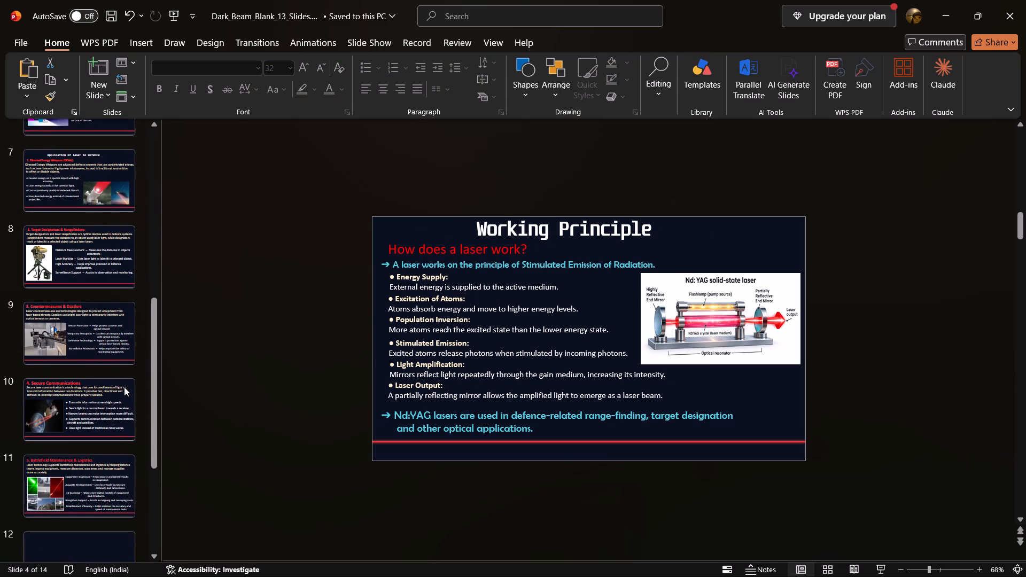
{"action": "scroll", "coordinate": [124, 387], "scroll_direction": "down", "scroll_amount": 1}
{"action": "scroll", "coordinate": [105, 334], "scroll_direction": "down", "scroll_amount": 1}
{"action": "left_click", "coordinate": [105, 334]}
{"action": "left_click", "coordinate": [93, 274]}
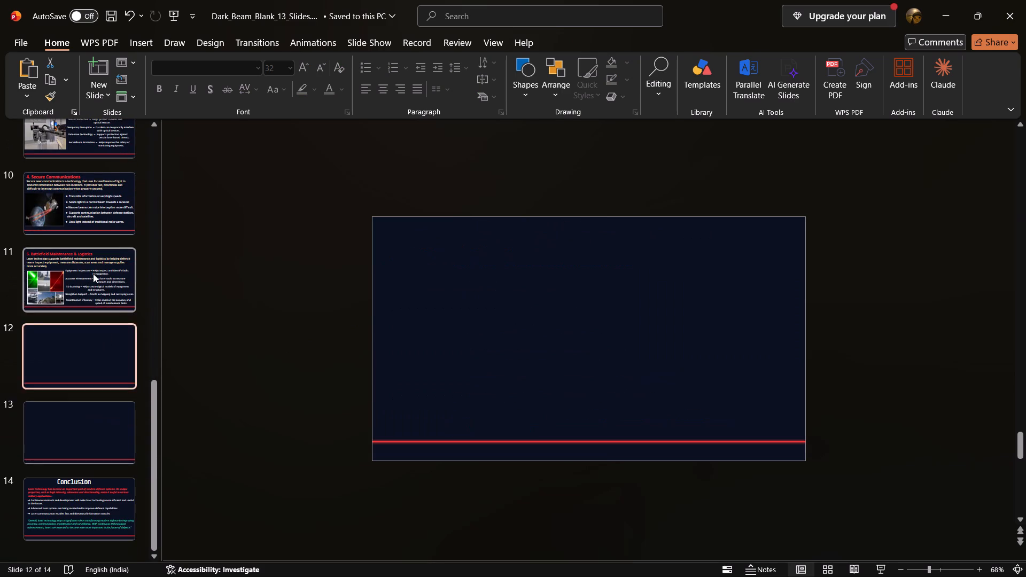
{"action": "scroll", "coordinate": [93, 274], "scroll_direction": "up", "scroll_amount": 4}
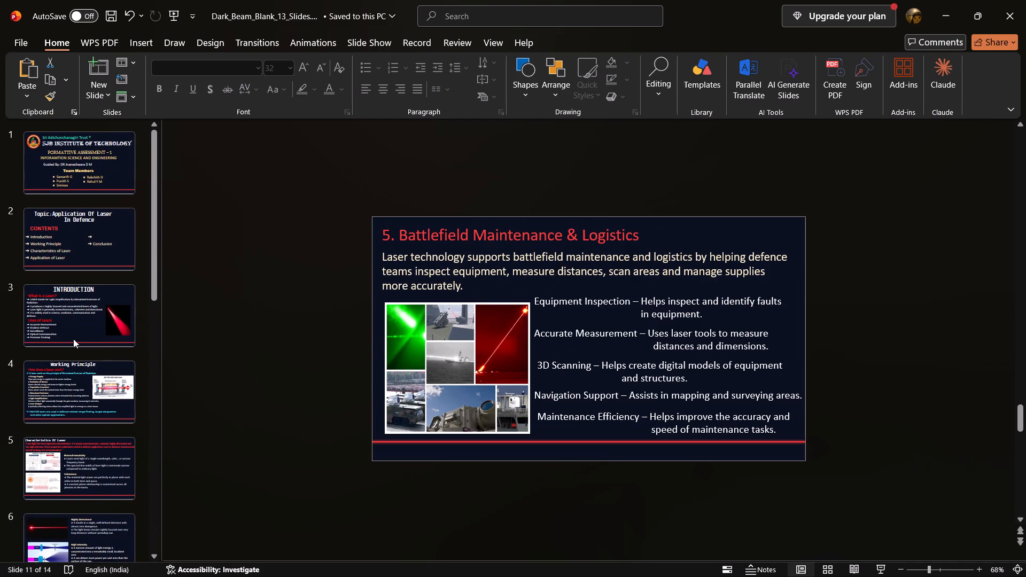
{"action": "left_click", "coordinate": [73, 339]}
{"action": "left_click", "coordinate": [87, 269]}
{"action": "scroll", "coordinate": [87, 269], "scroll_direction": "up", "scroll_amount": 2}
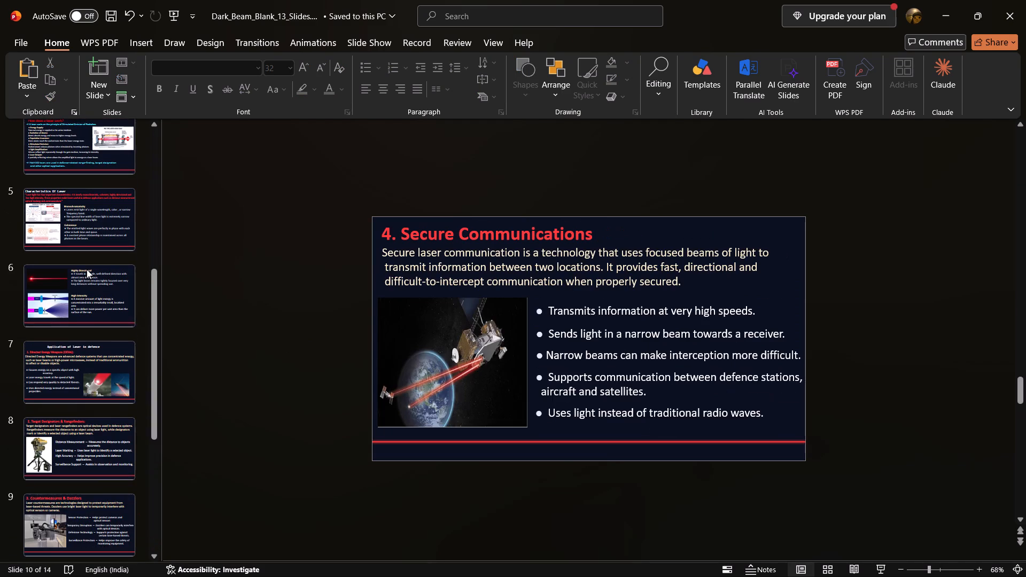
{"action": "double_click", "coordinate": [87, 269]}
{"action": "left_click", "coordinate": [89, 254]}
{"action": "left_click", "coordinate": [89, 242]}
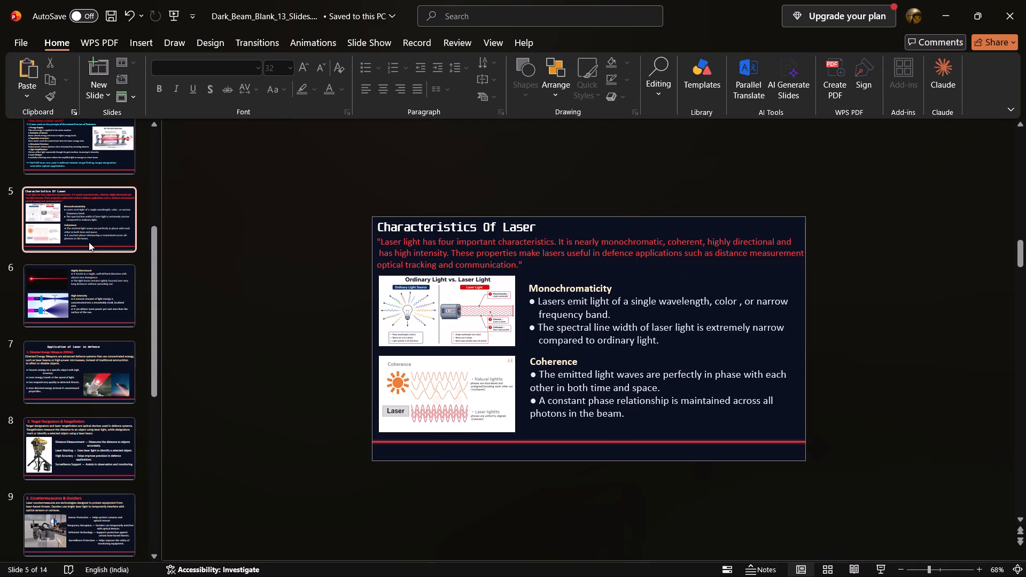
{"action": "scroll", "coordinate": [89, 242], "scroll_direction": "up", "scroll_amount": 2}
{"action": "left_click", "coordinate": [89, 242]}
{"action": "left_click", "coordinate": [89, 242]}
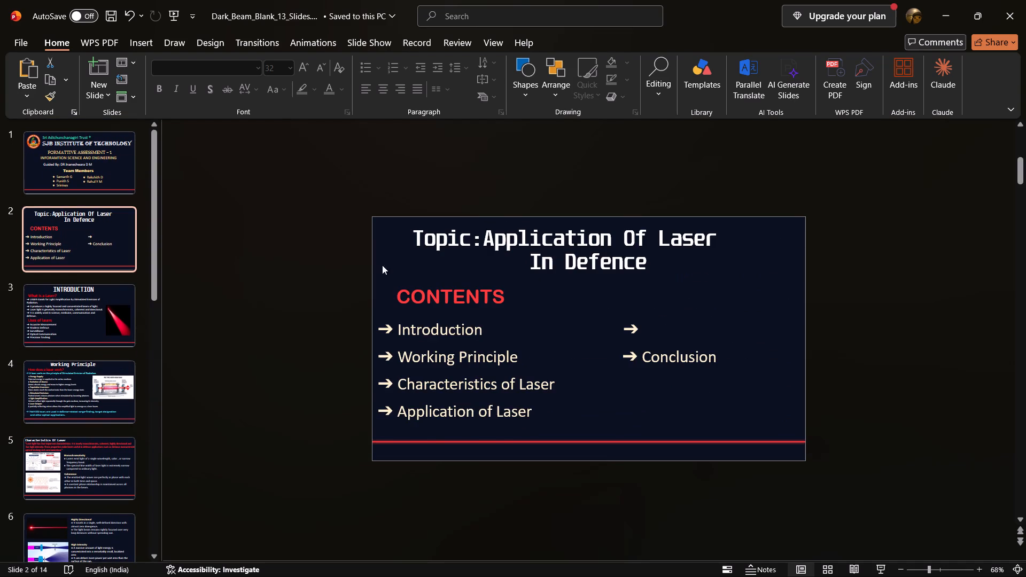
{"action": "left_click", "coordinate": [1025, 301]}
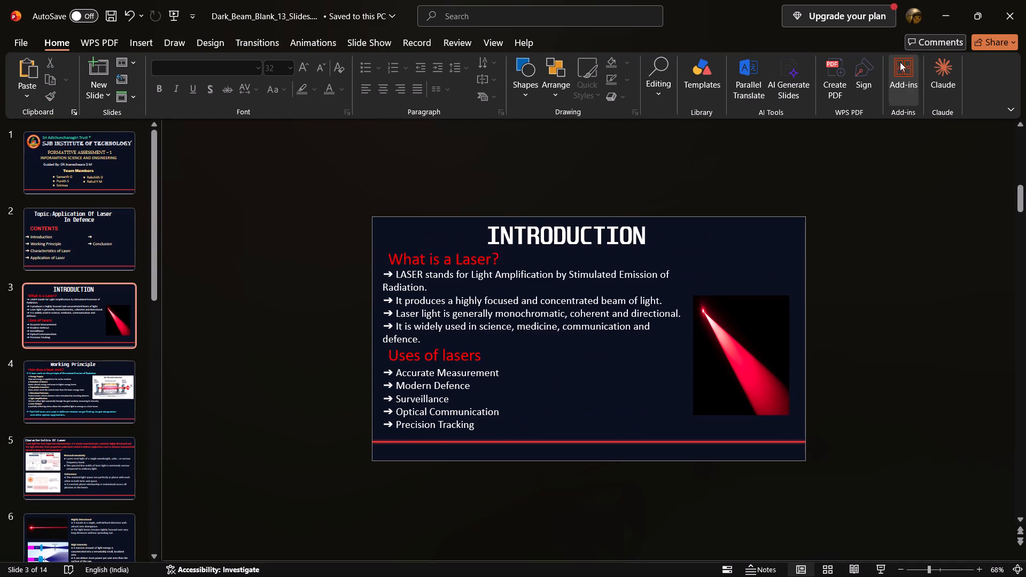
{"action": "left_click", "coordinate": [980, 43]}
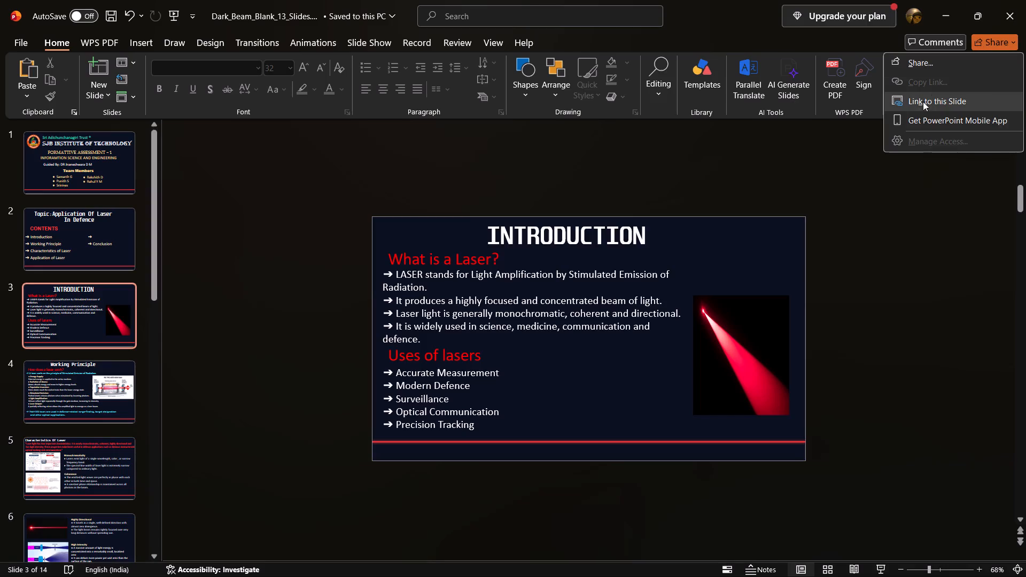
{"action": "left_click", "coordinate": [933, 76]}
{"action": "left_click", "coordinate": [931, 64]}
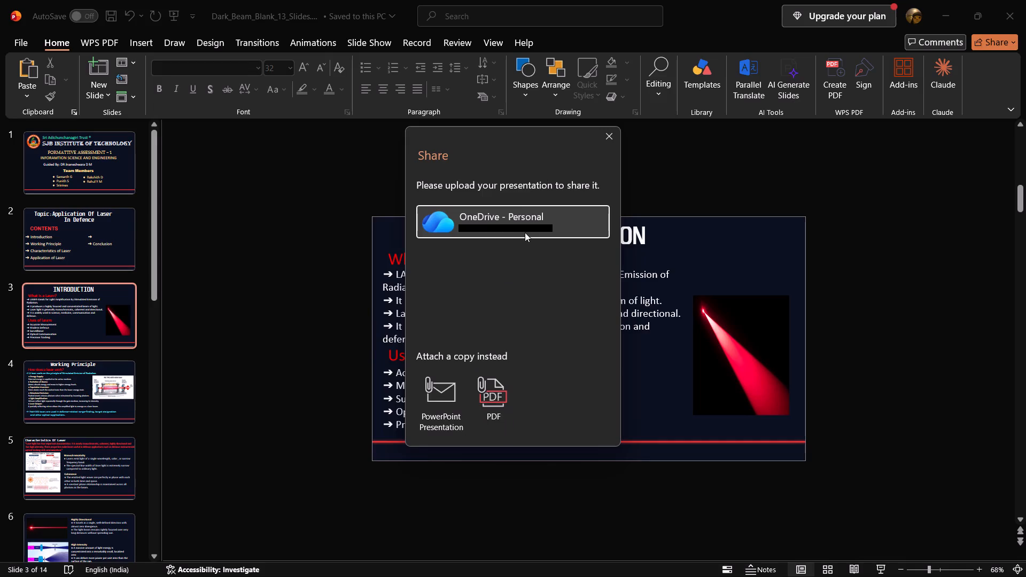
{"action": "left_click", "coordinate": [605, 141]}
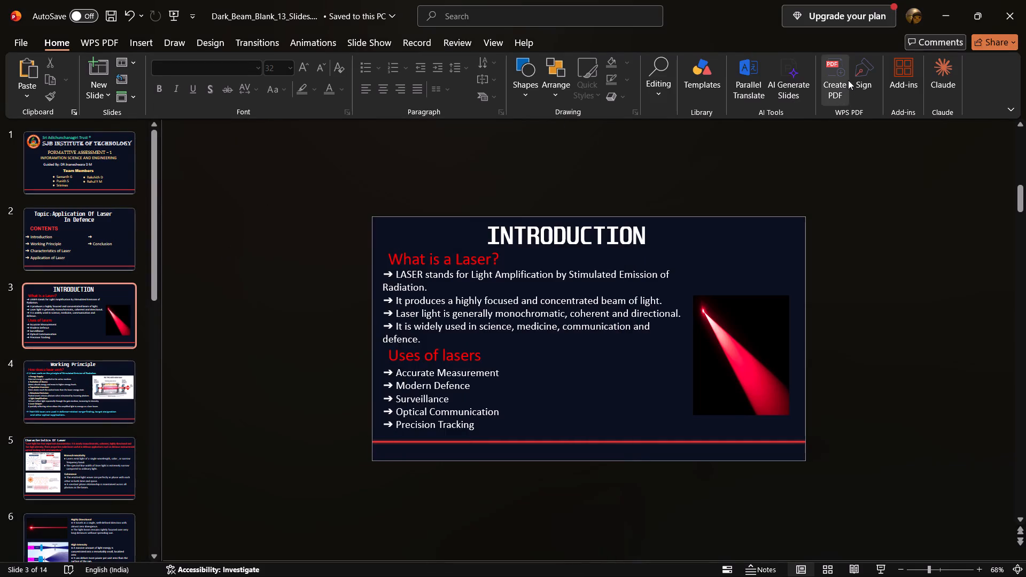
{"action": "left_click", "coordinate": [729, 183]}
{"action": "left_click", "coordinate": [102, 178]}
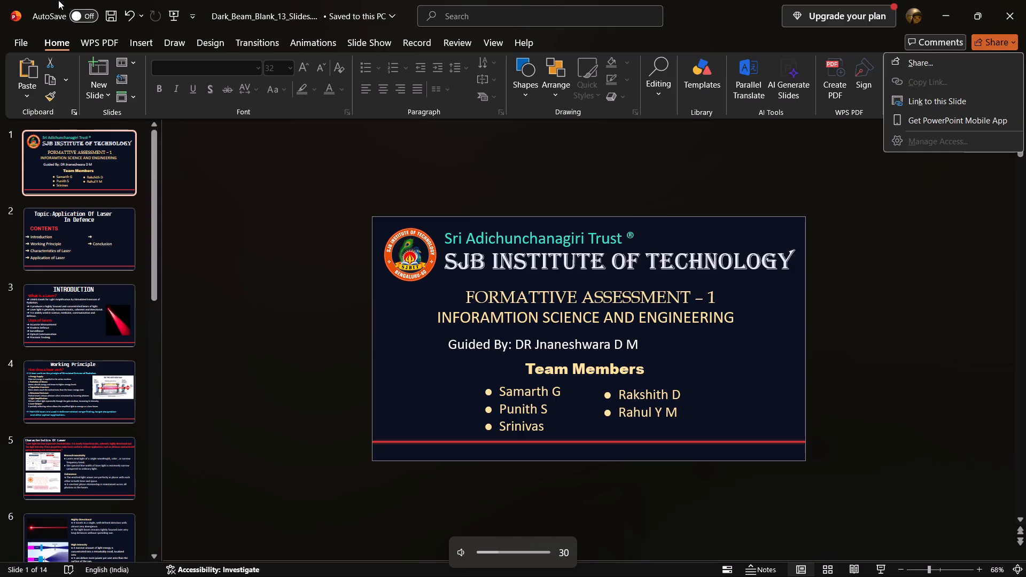
Turn on AutoSave by uploading the presentation to the personal OneDrive.
{"action": "left_click", "coordinate": [78, 11]}
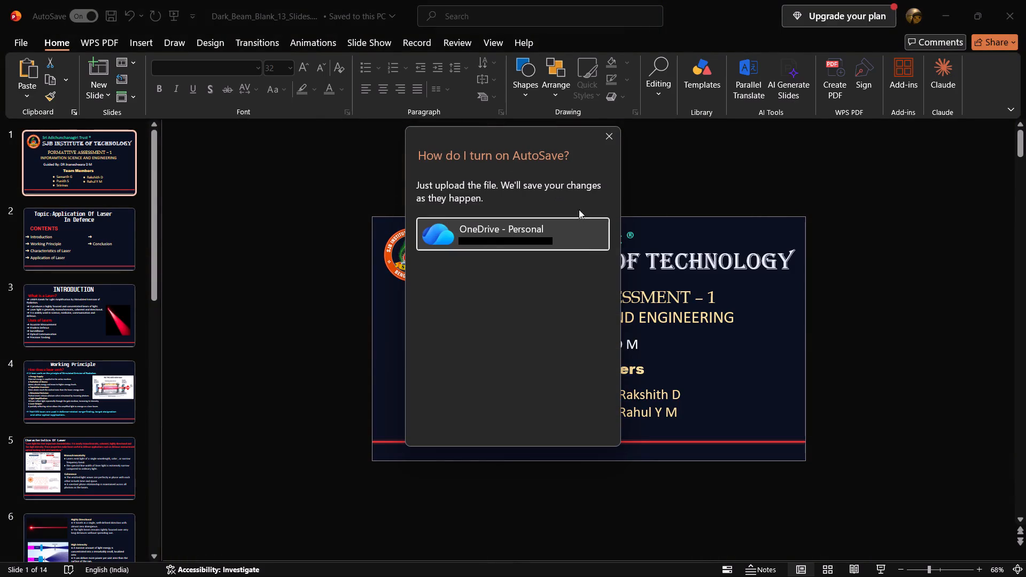
{"action": "left_click", "coordinate": [593, 234]}
{"action": "double_click", "coordinate": [593, 234]}
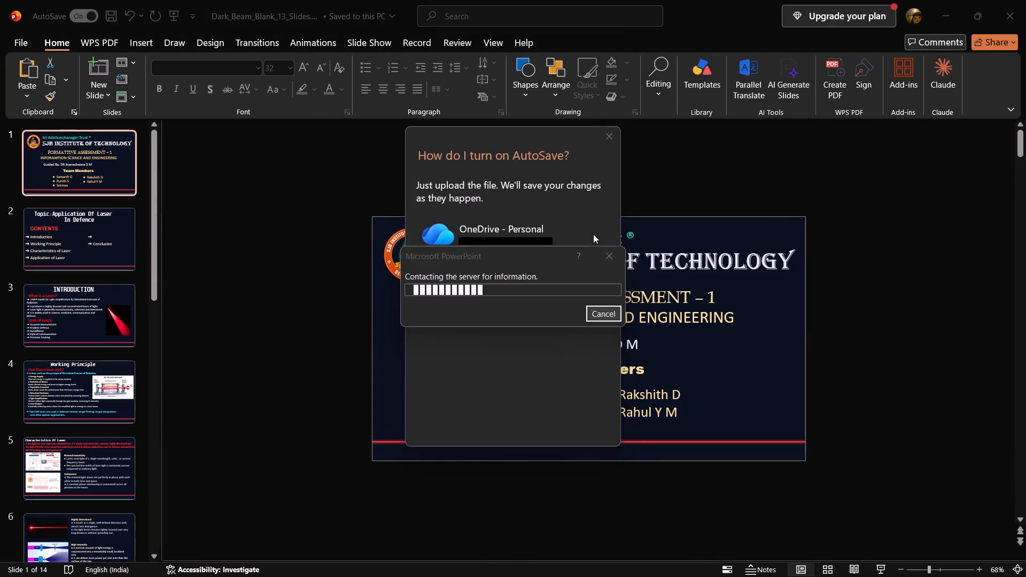
{"action": "left_click", "coordinate": [593, 234]}
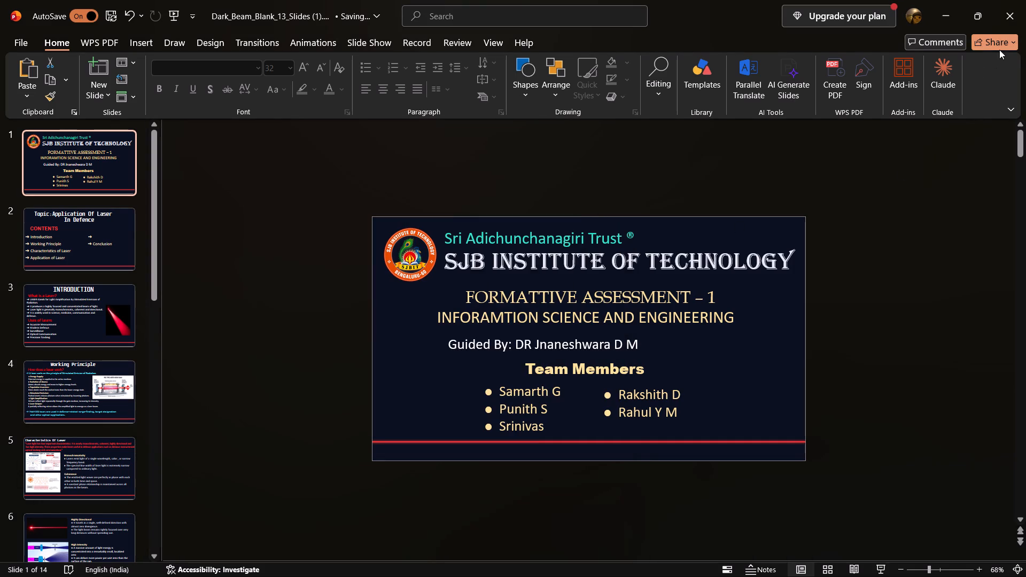
Copy a sharing link to the uploaded presentation.
{"action": "left_click", "coordinate": [1002, 45]}
{"action": "left_click", "coordinate": [981, 85]}
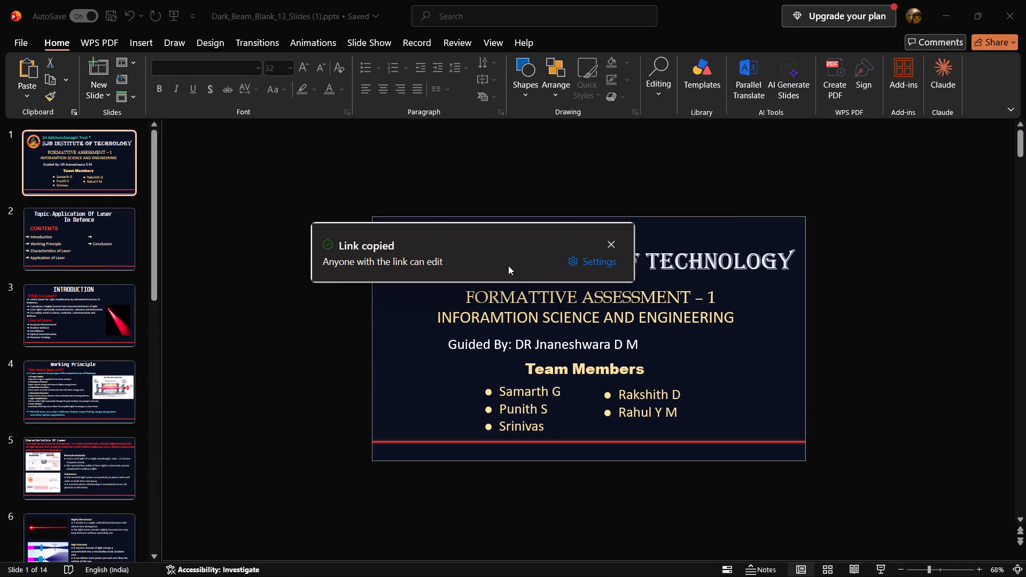
Switch from PowerPoint to another open application window.
{"action": "key", "text": "alt+Tab"}
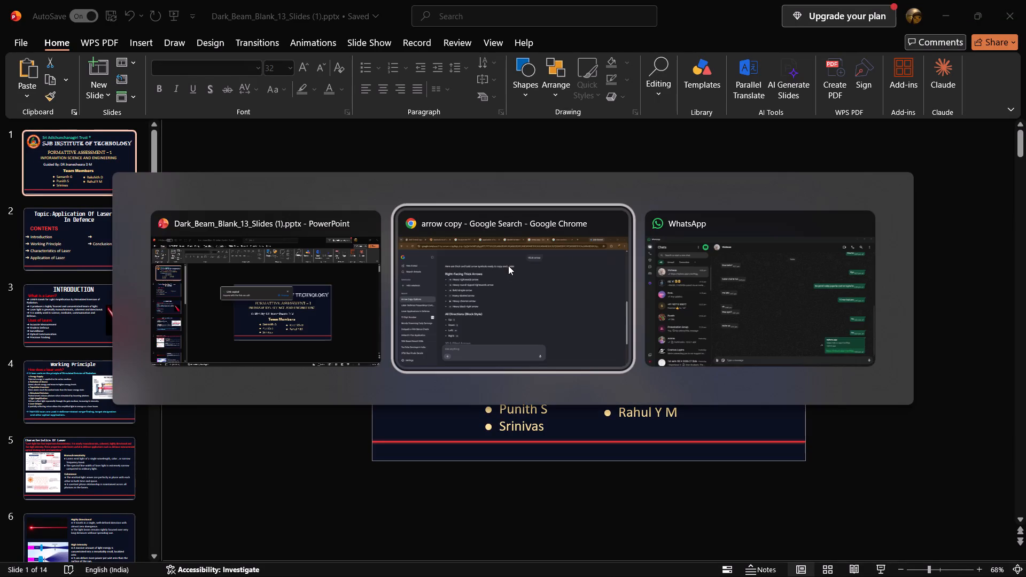
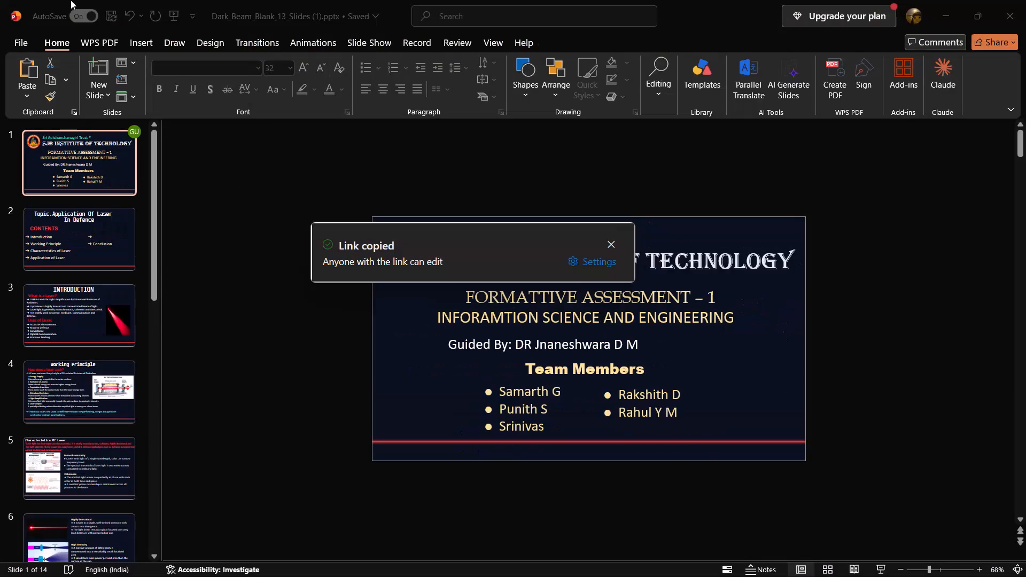
Dismiss the copied-link notice and rename the presentation file as physics fa1.
{"action": "left_click", "coordinate": [612, 249]}
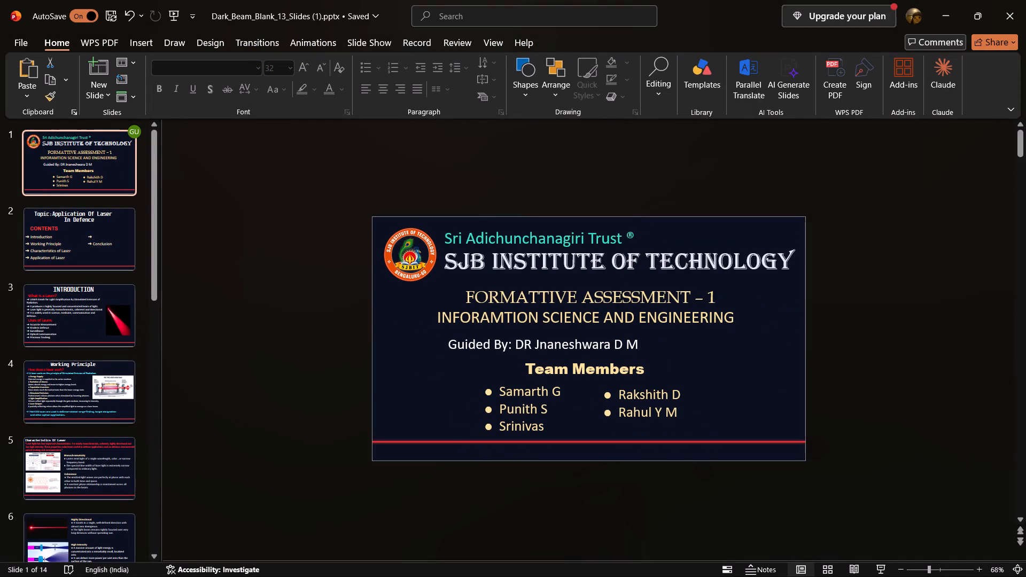
{"action": "left_click", "coordinate": [374, 15]}
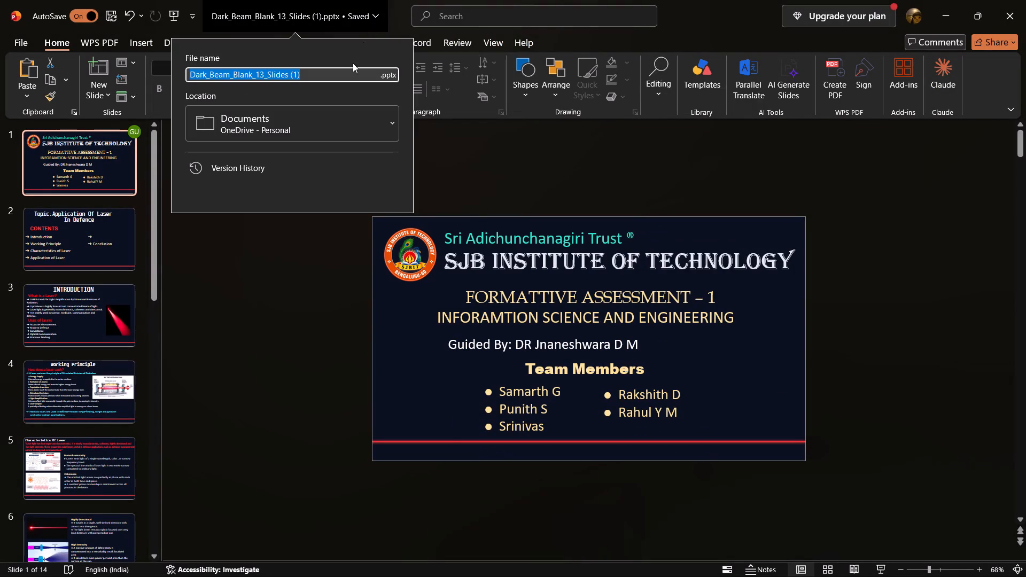
{"action": "key", "text": "BackSpace"}
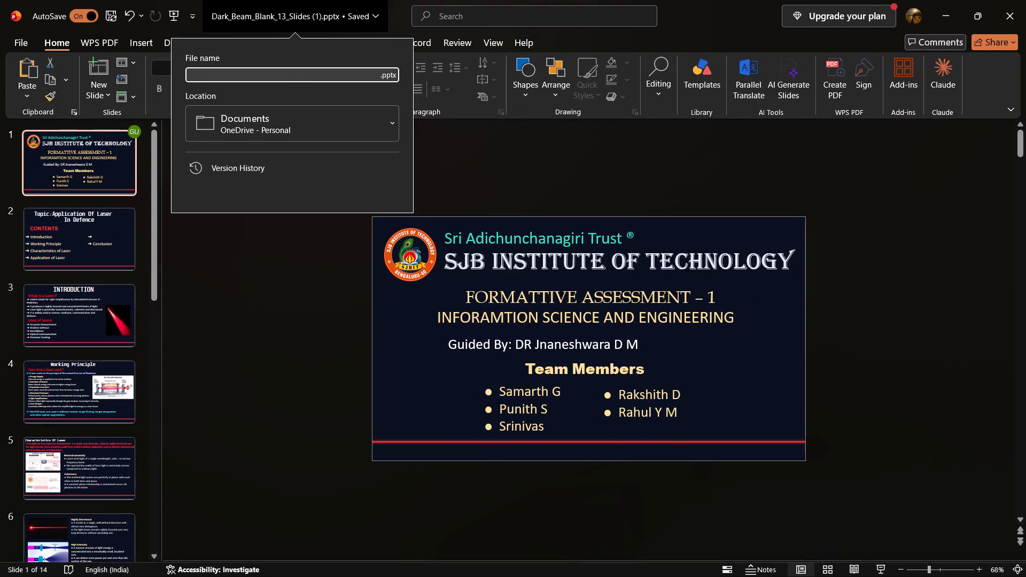
{"action": "key", "text": "p"}
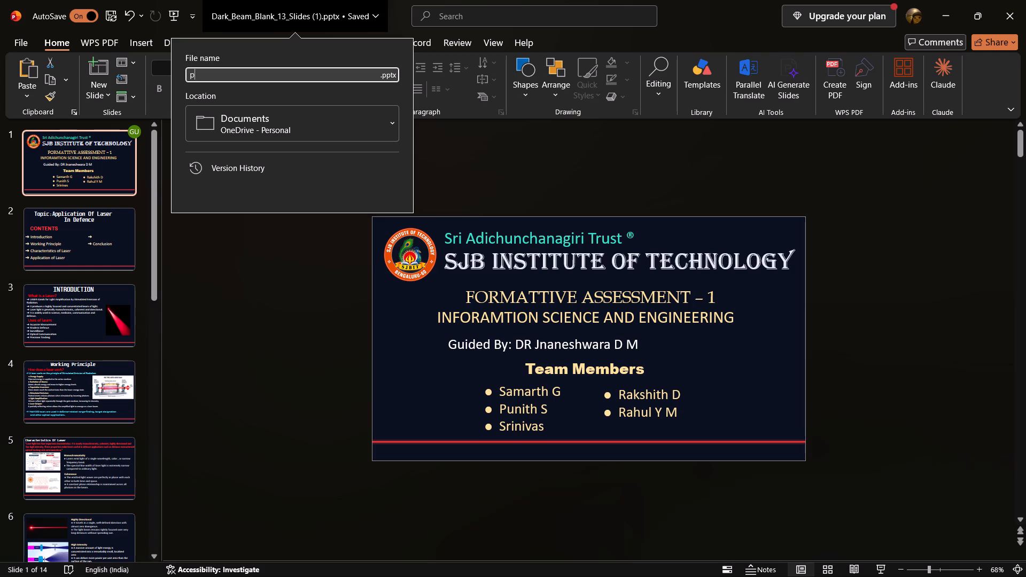
{"action": "type", "text": "hysics fa1"}
{"action": "left_click", "coordinate": [307, 237]}
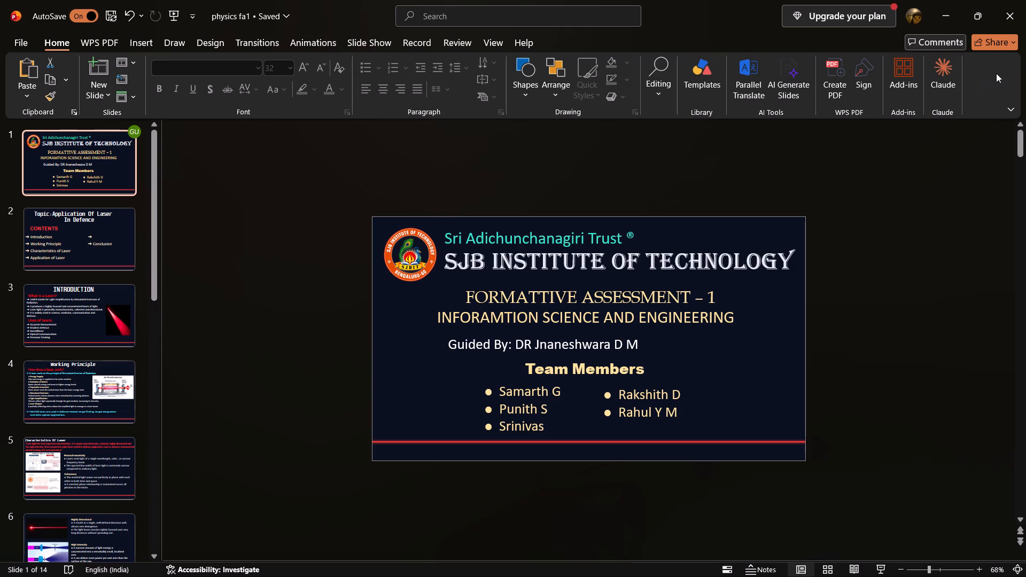
Copy a new sharing link to the renamed presentation.
{"action": "left_click", "coordinate": [991, 49]}
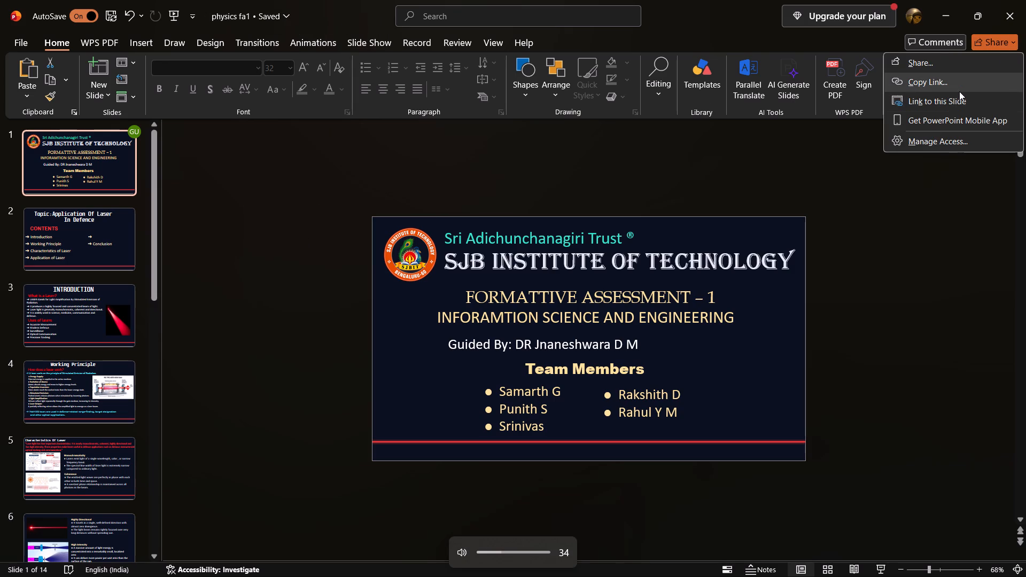
{"action": "left_click", "coordinate": [959, 91]}
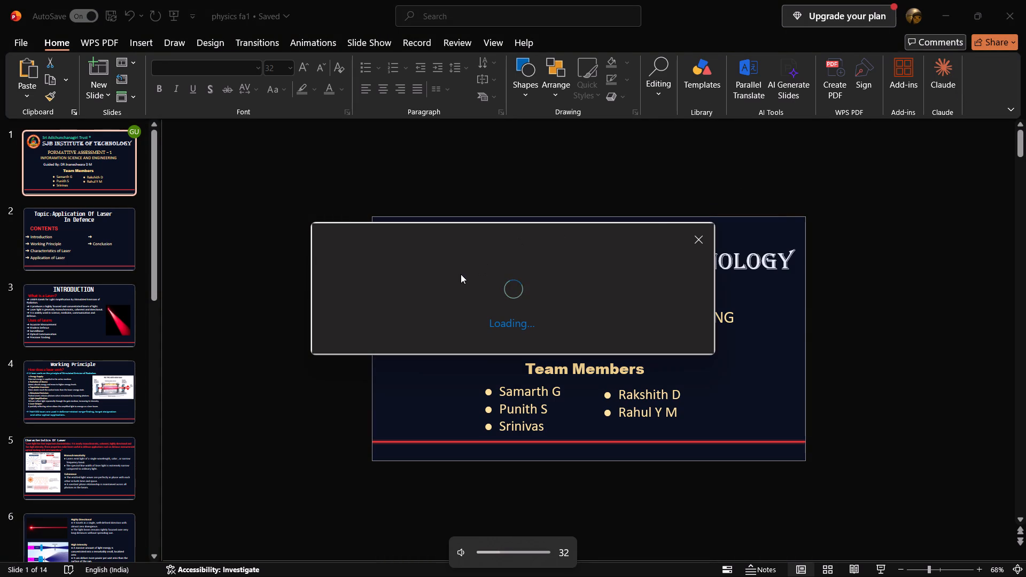
Switch to the WhatsApp window.
{"action": "key", "text": "alt+Tab"}
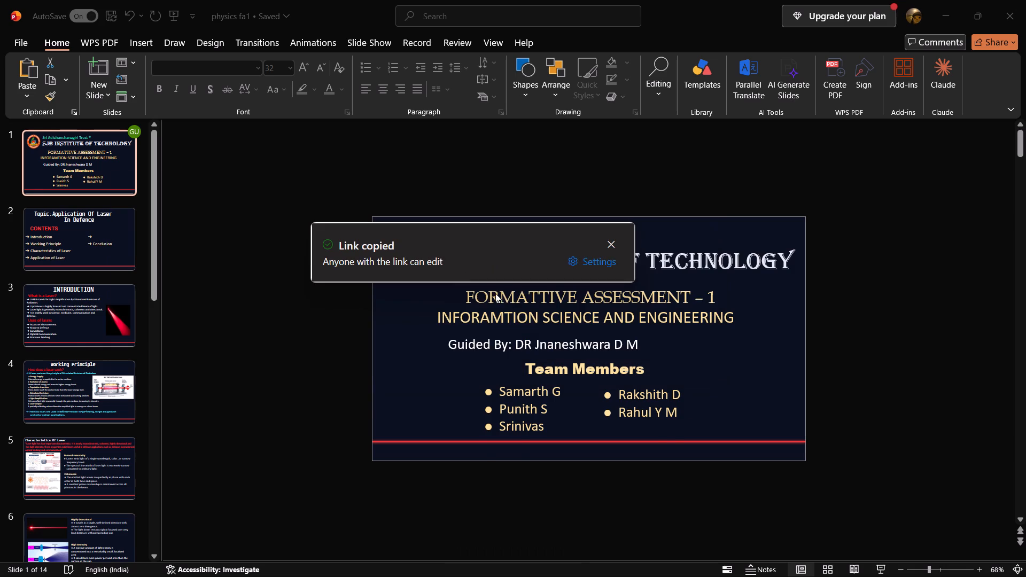
{"action": "key", "text": "alt+Tab"}
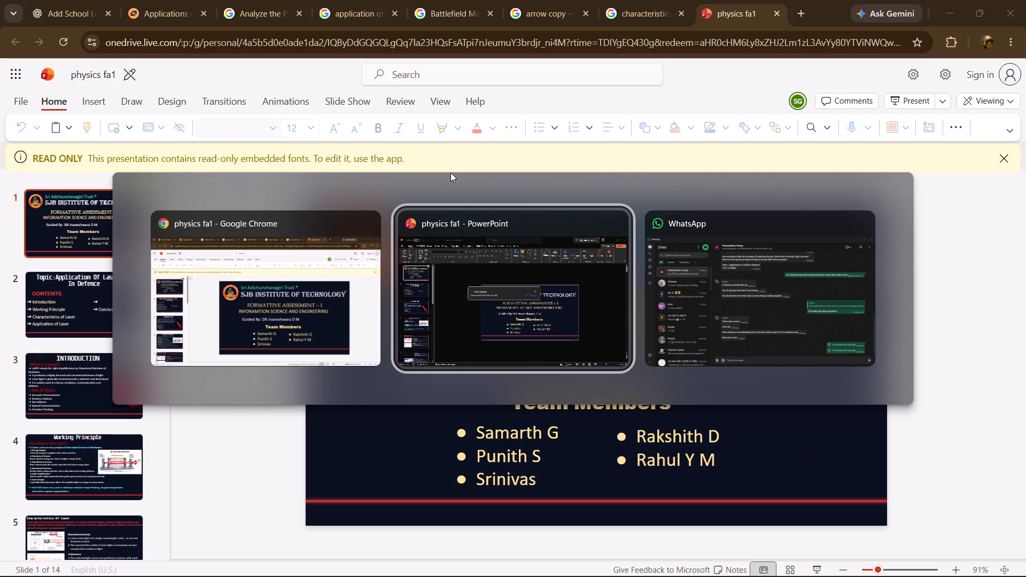
{"action": "key", "text": "alt+Tab"}
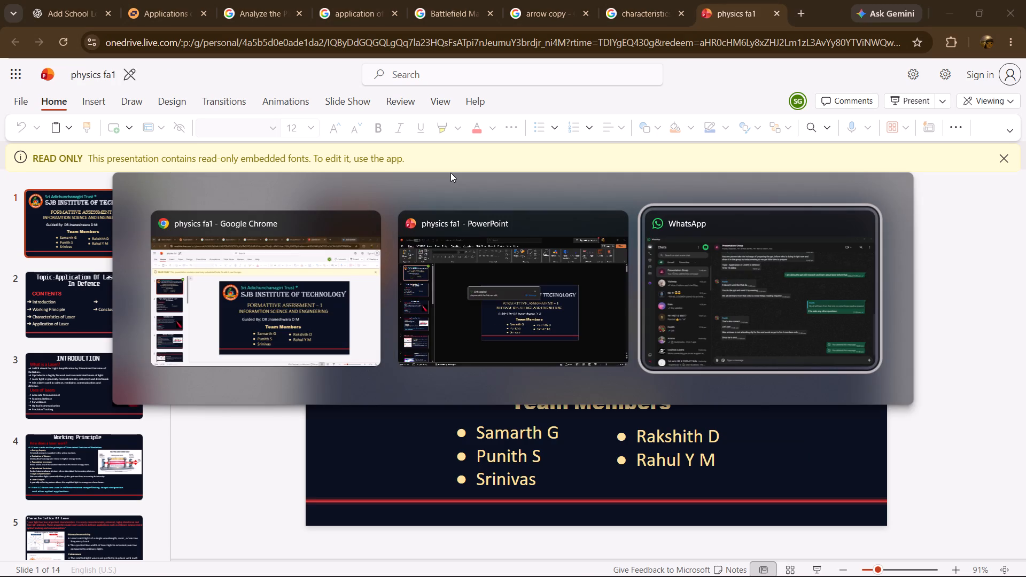
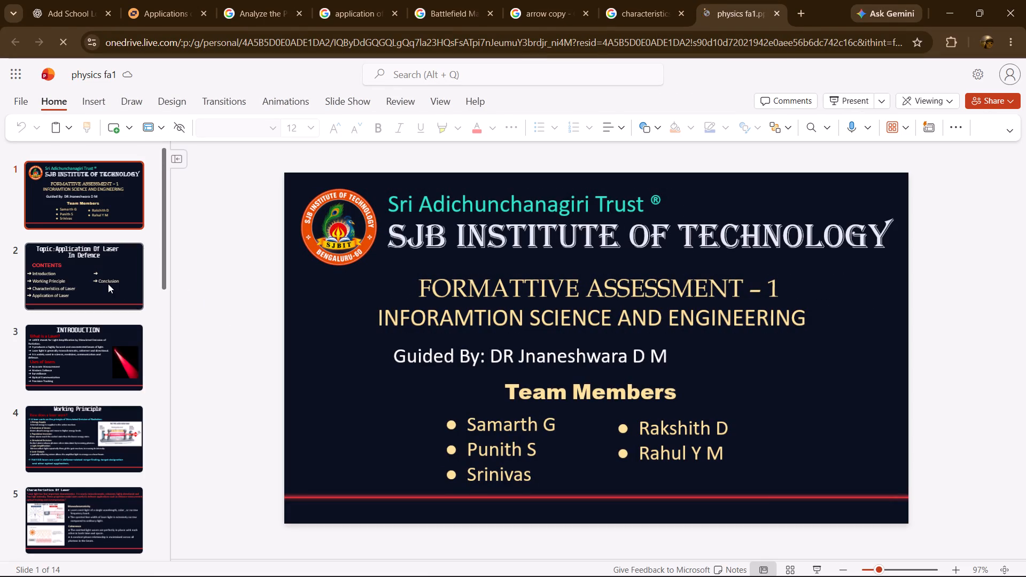
Review the slides of the shared physics fa1 presentation in the browser and open slide 2, the contents slide.
{"action": "scroll", "coordinate": [108, 284], "scroll_direction": "down", "scroll_amount": 3}
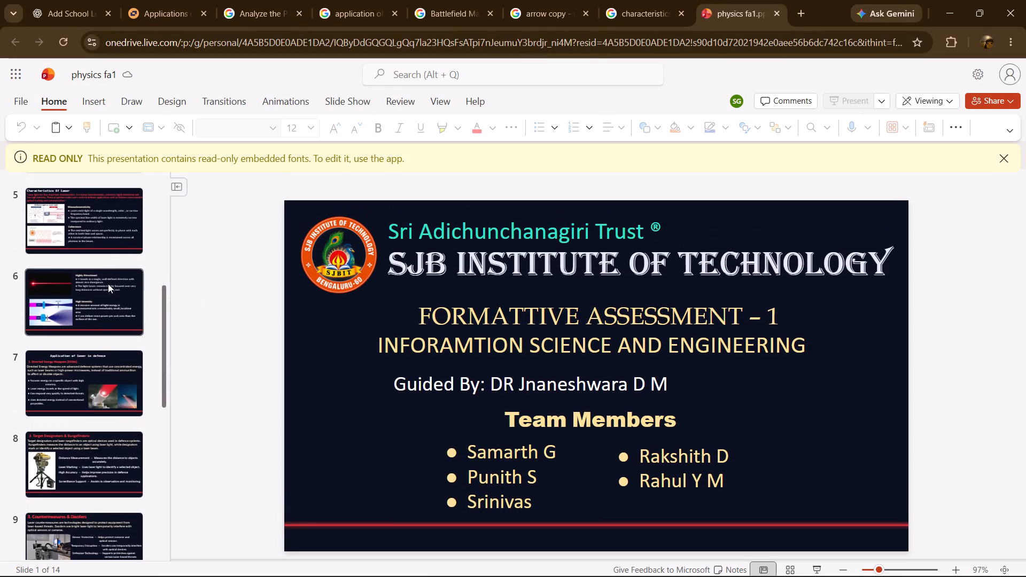
{"action": "scroll", "coordinate": [108, 284], "scroll_direction": "down", "scroll_amount": 2}
{"action": "scroll", "coordinate": [108, 284], "scroll_direction": "up", "scroll_amount": 5}
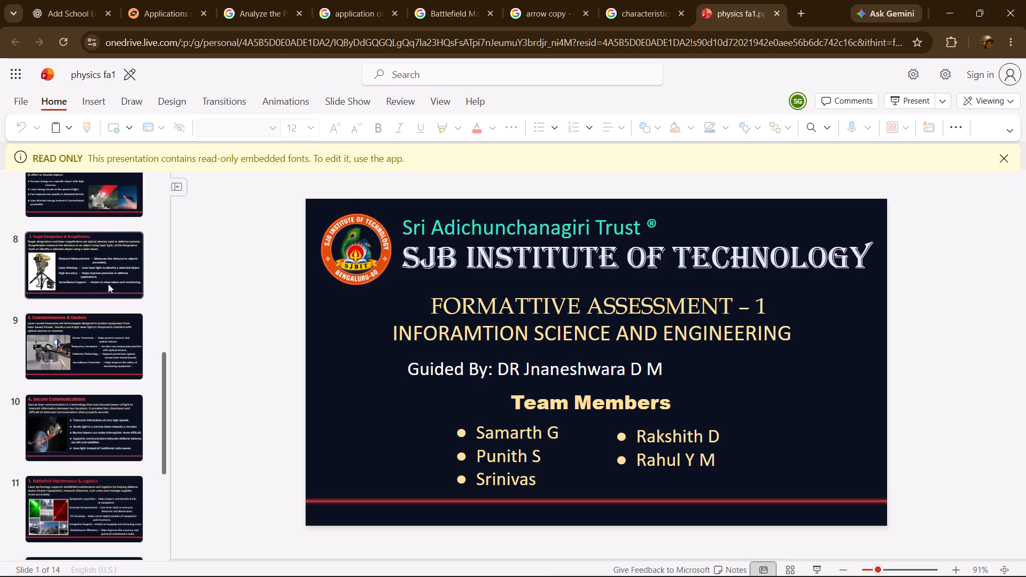
{"action": "scroll", "coordinate": [108, 284], "scroll_direction": "up", "scroll_amount": 1}
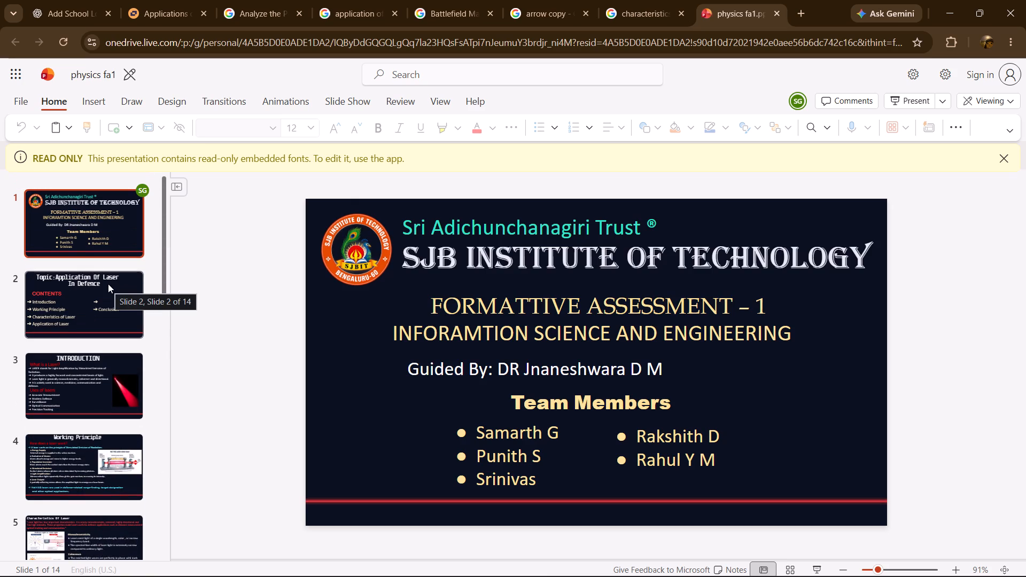
{"action": "left_click", "coordinate": [102, 300]}
{"action": "scroll", "coordinate": [102, 300], "scroll_direction": "down", "scroll_amount": 2}
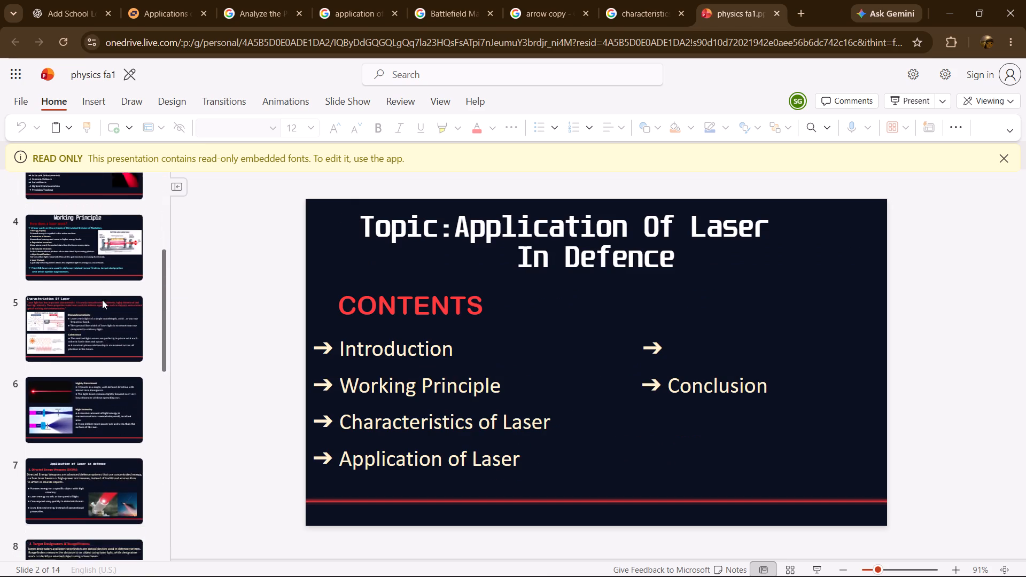
{"action": "scroll", "coordinate": [102, 300], "scroll_direction": "down", "scroll_amount": 2}
{"action": "scroll", "coordinate": [41, 354], "scroll_direction": "up", "scroll_amount": 2}
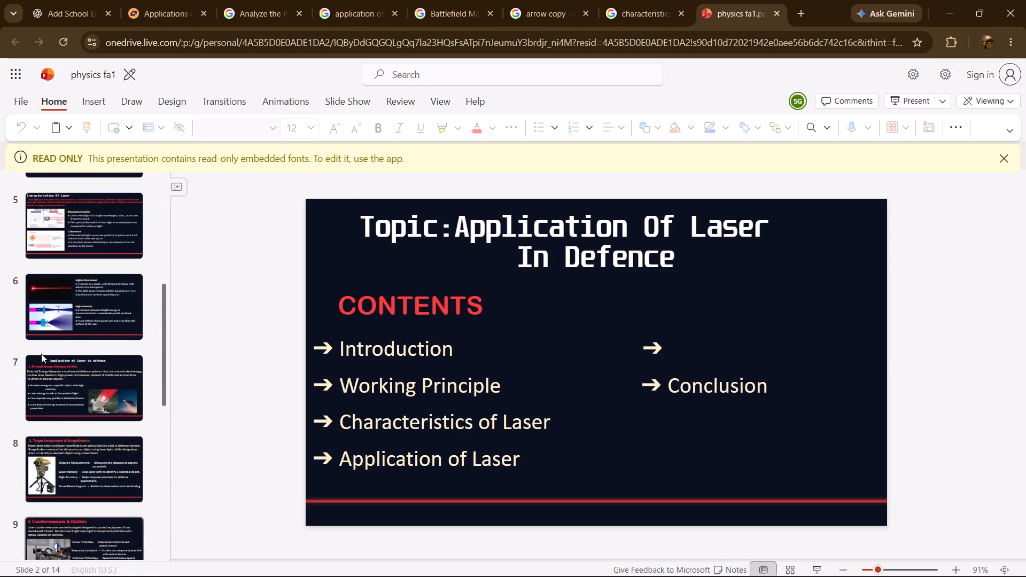
{"action": "scroll", "coordinate": [41, 354], "scroll_direction": "up", "scroll_amount": 2}
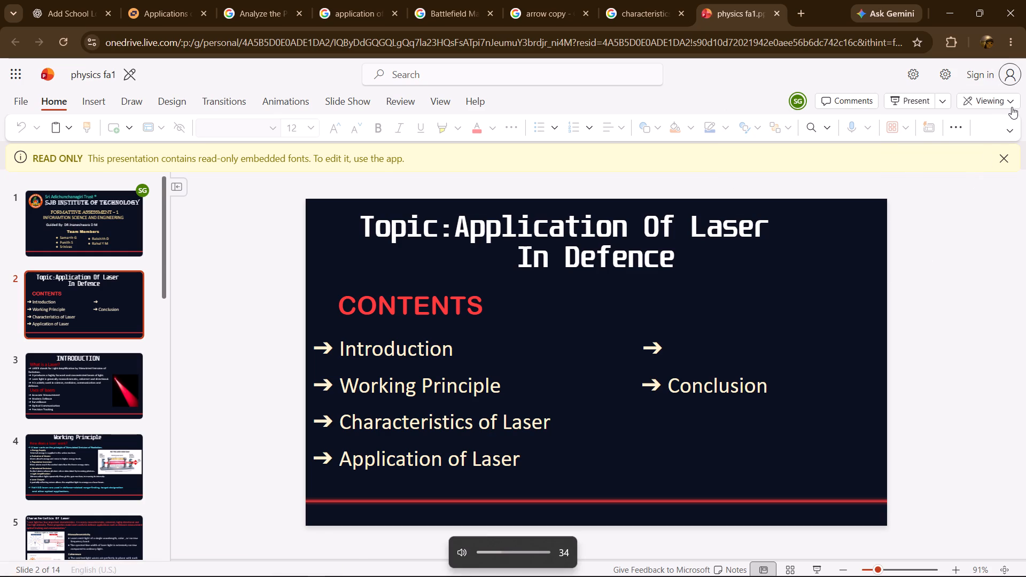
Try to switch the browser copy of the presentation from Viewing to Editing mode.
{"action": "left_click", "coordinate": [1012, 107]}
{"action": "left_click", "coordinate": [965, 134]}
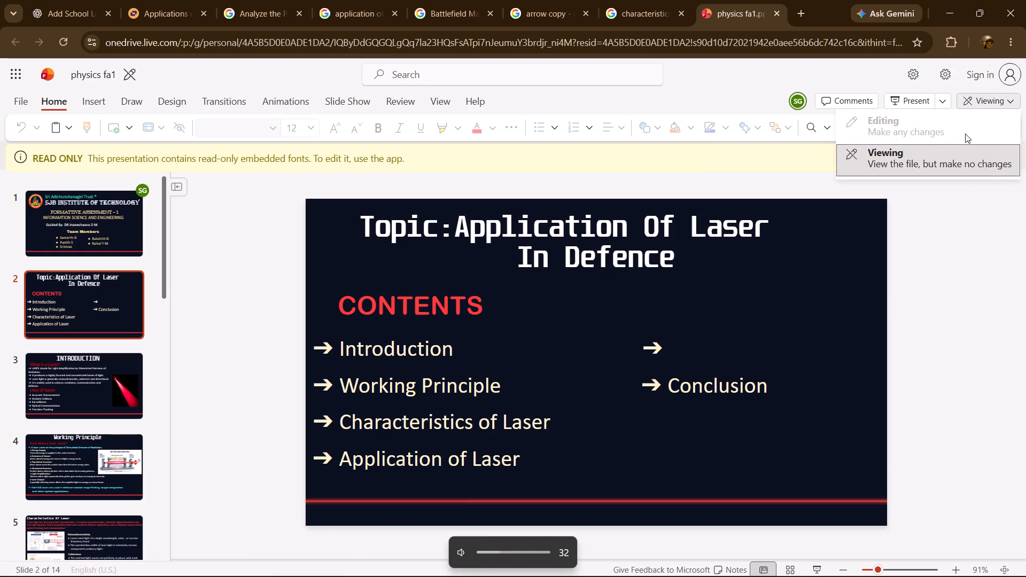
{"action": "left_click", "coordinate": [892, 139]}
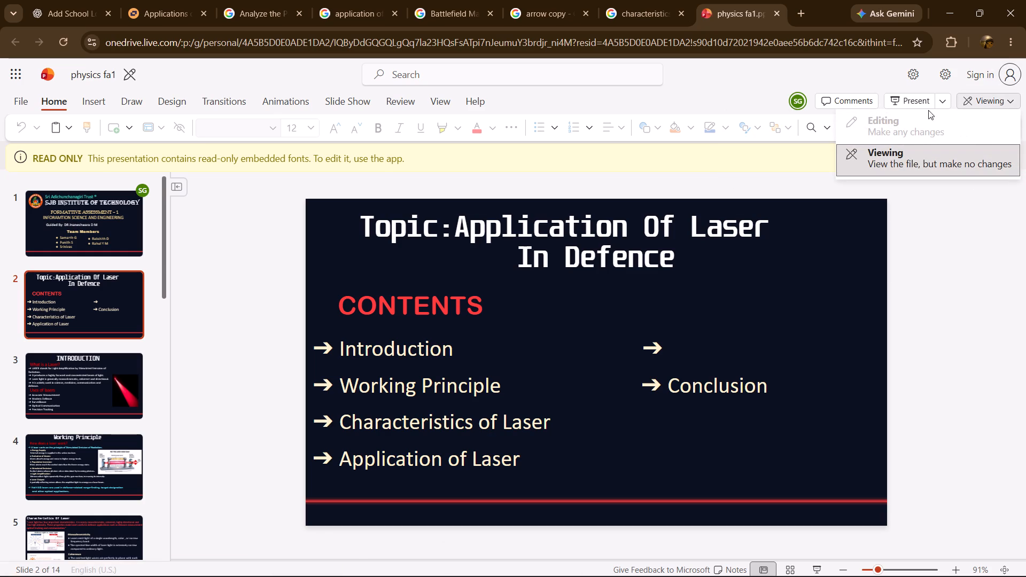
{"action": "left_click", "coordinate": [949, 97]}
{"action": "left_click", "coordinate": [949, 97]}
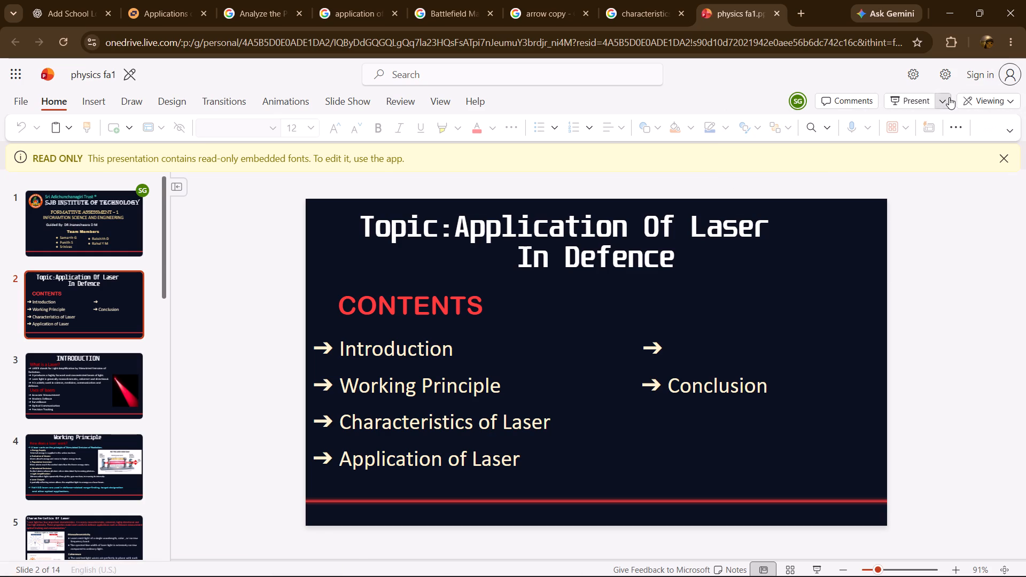
Check the browser copy's access status and file location, and inspect the read-only notice.
{"action": "left_click", "coordinate": [131, 73]}
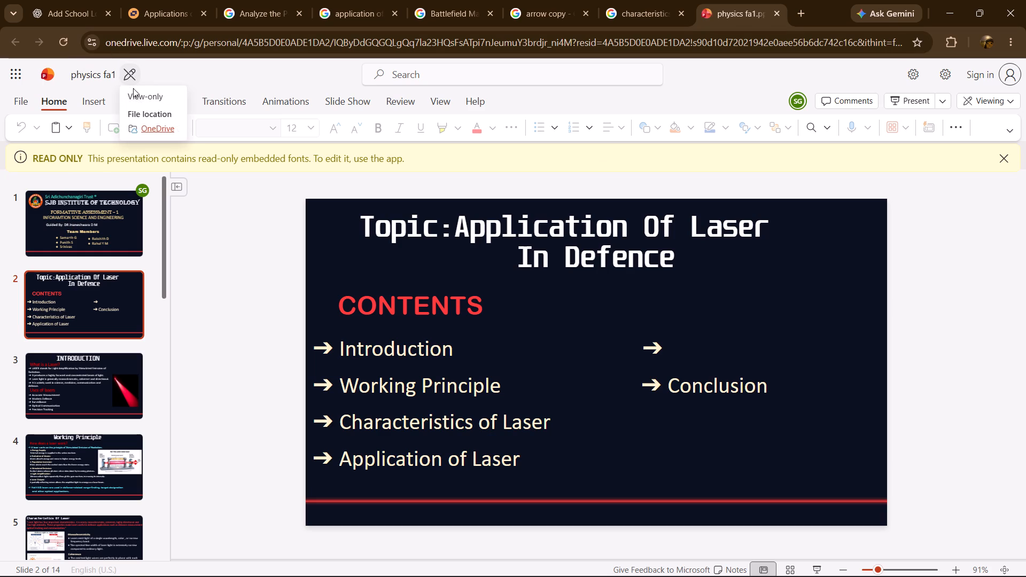
{"action": "left_click", "coordinate": [227, 196]}
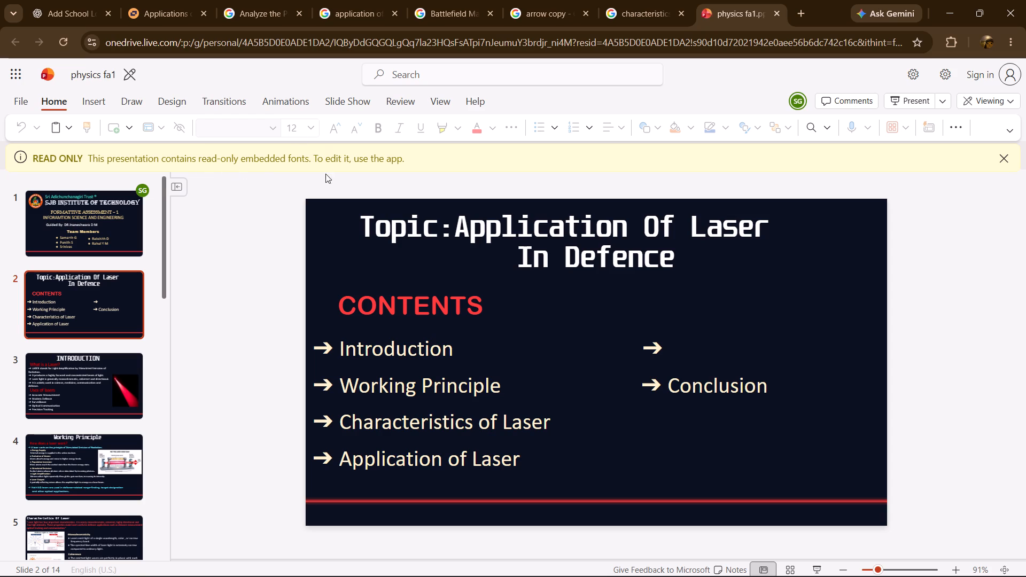
{"action": "left_click", "coordinate": [356, 158]}
Close the browser copy of the physics fa1 presentation.
{"action": "left_click", "coordinate": [778, 13]}
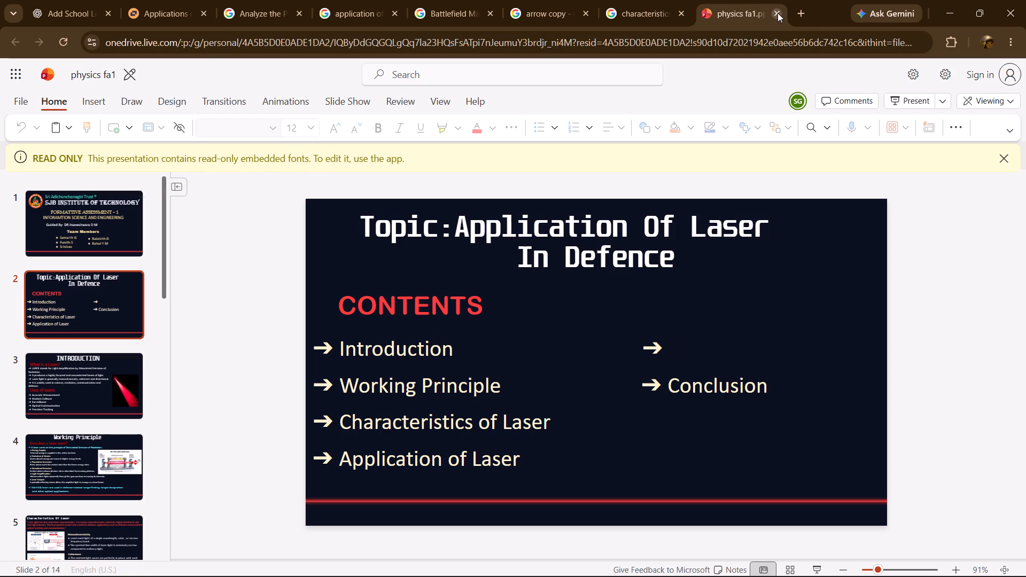
Switch to the PowerPoint window, dismiss the copied-link notice and close the physics fa1 presentation.
{"action": "left_click", "coordinate": [681, 198]}
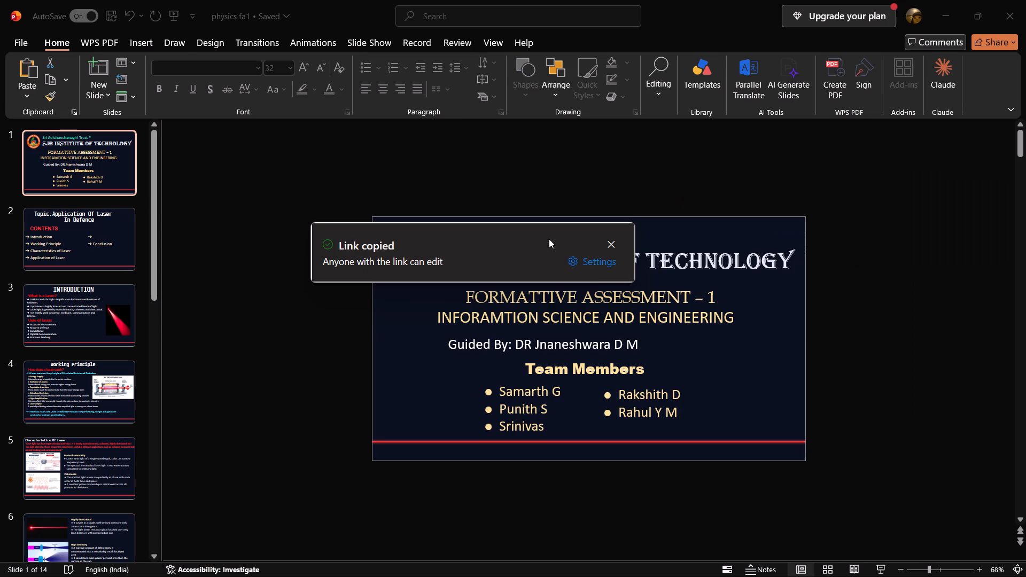
{"action": "left_click", "coordinate": [620, 238]}
{"action": "left_click", "coordinate": [1025, 0]}
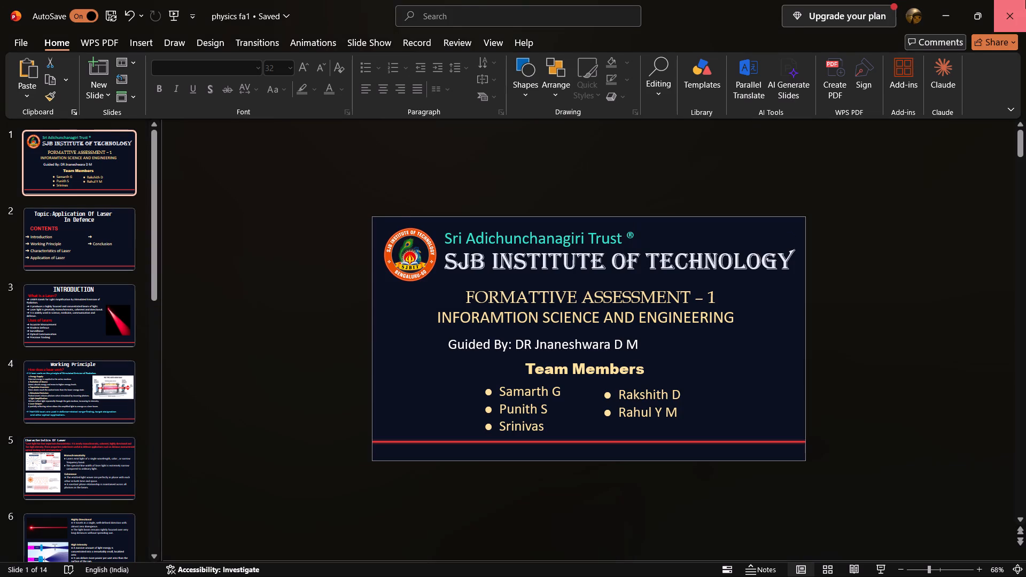
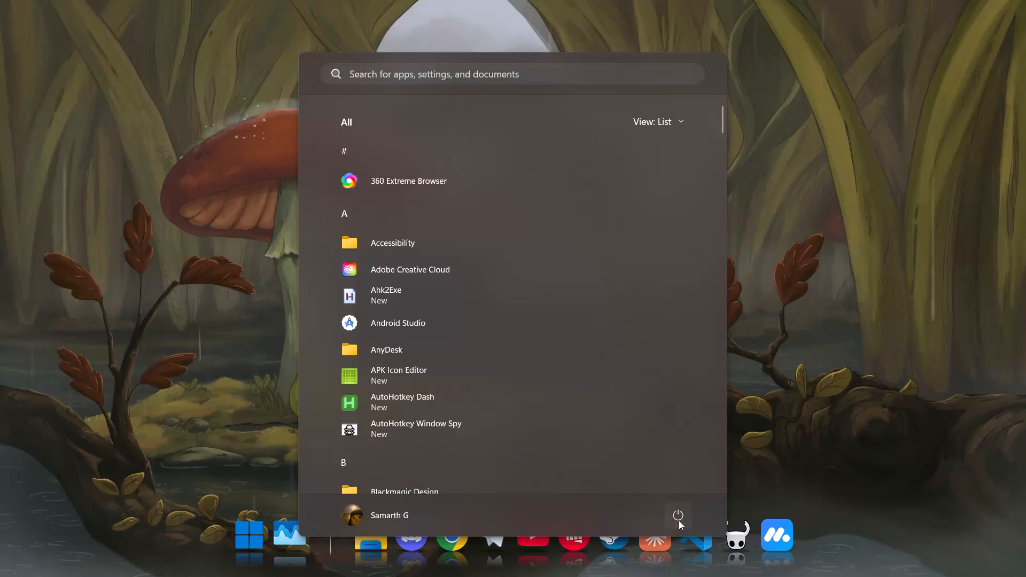
Shut down the computer.
{"action": "left_click_drag", "start_coordinate": [679, 477], "coordinate": [675, 464]}
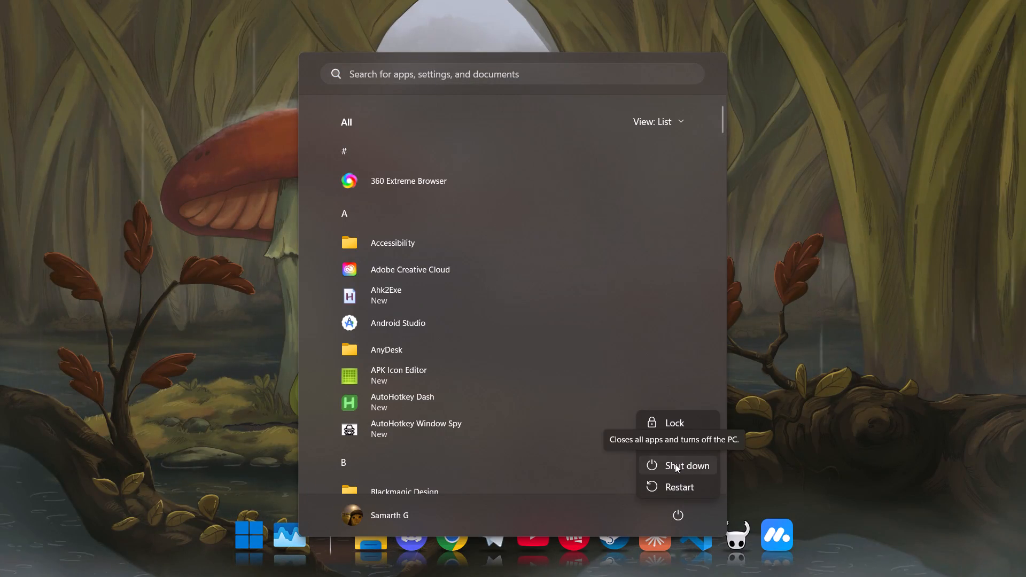